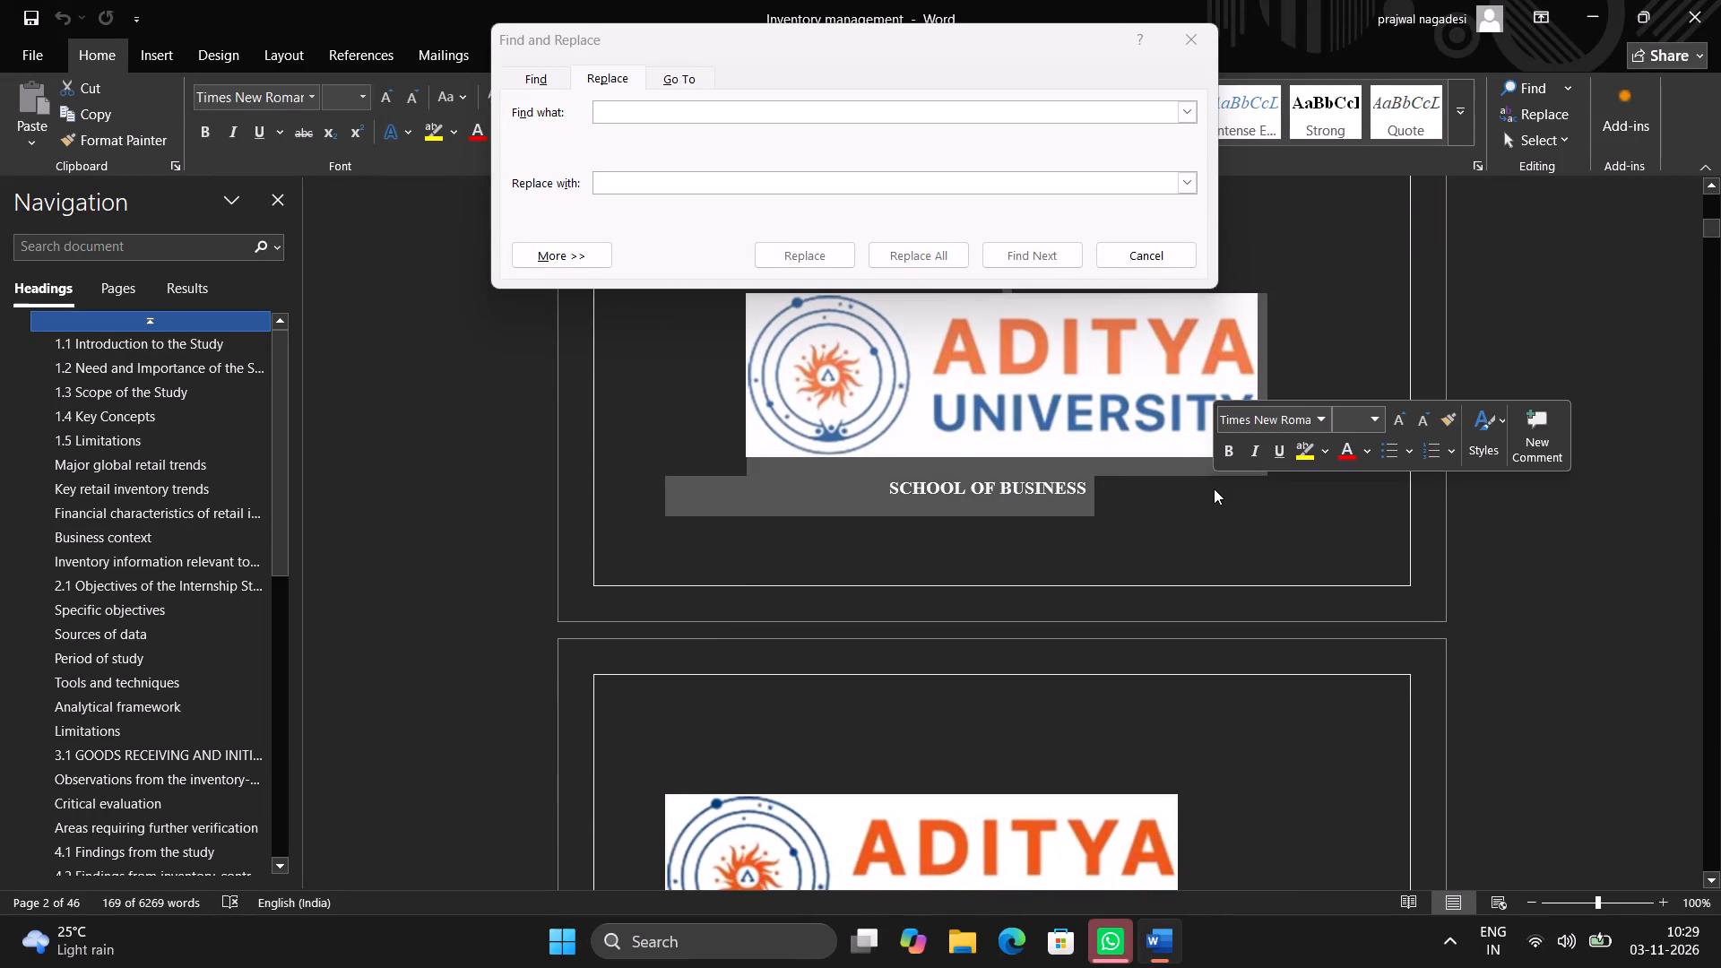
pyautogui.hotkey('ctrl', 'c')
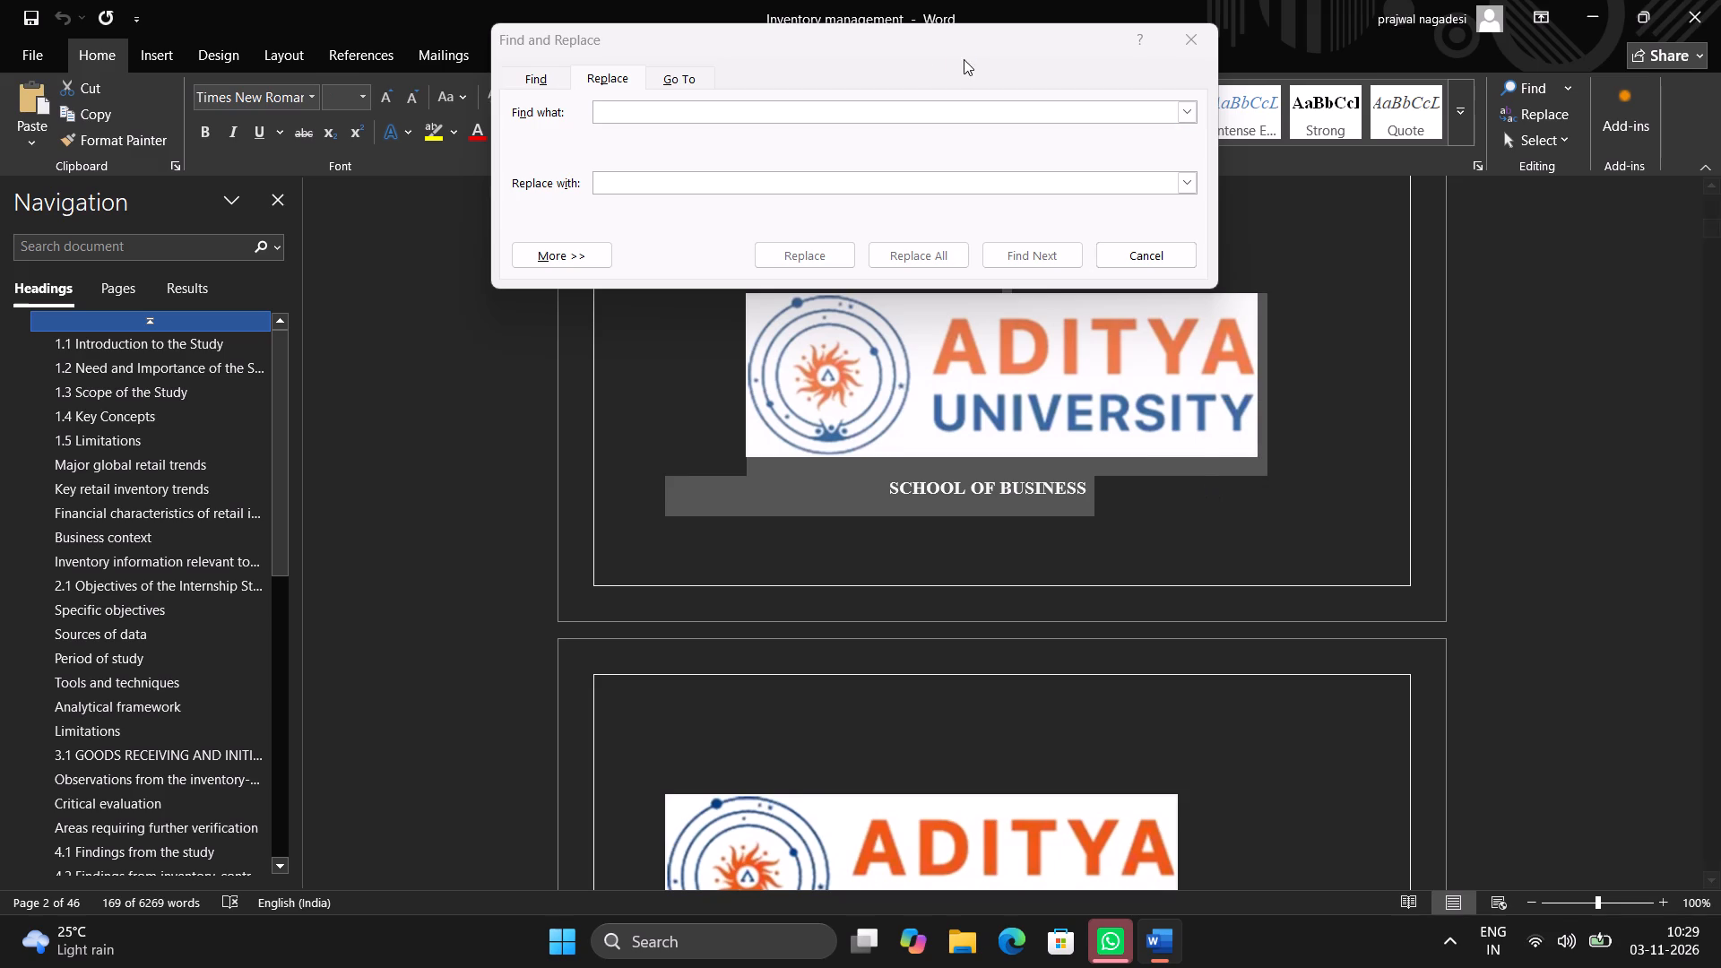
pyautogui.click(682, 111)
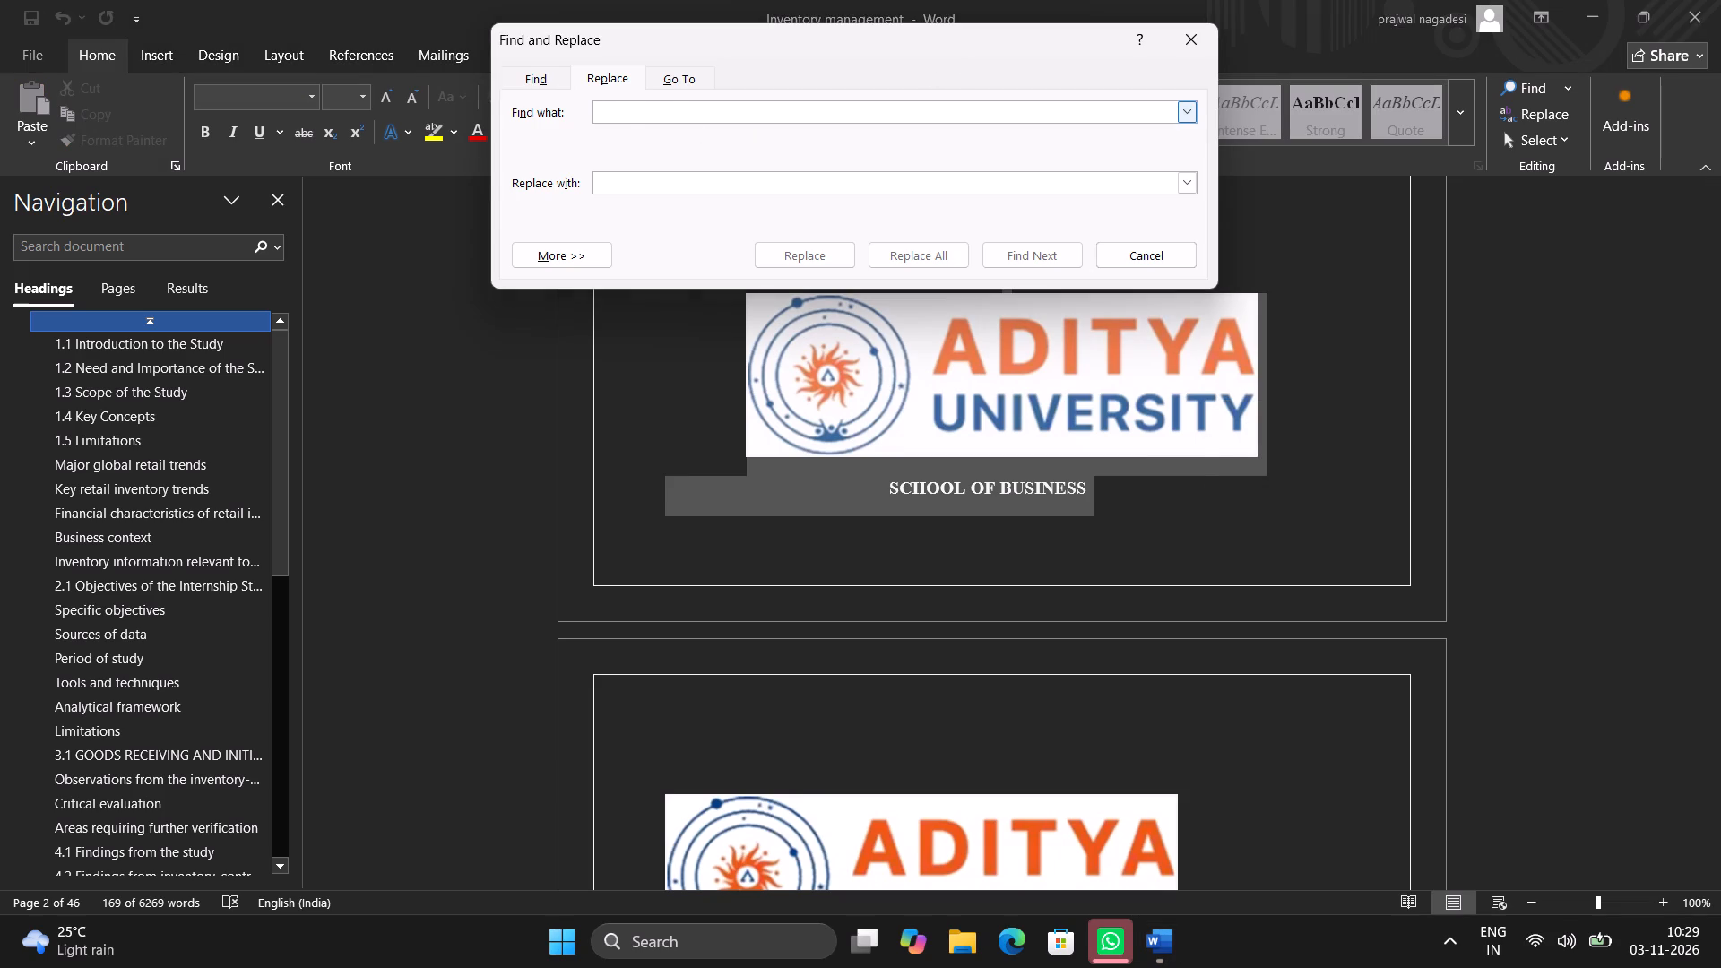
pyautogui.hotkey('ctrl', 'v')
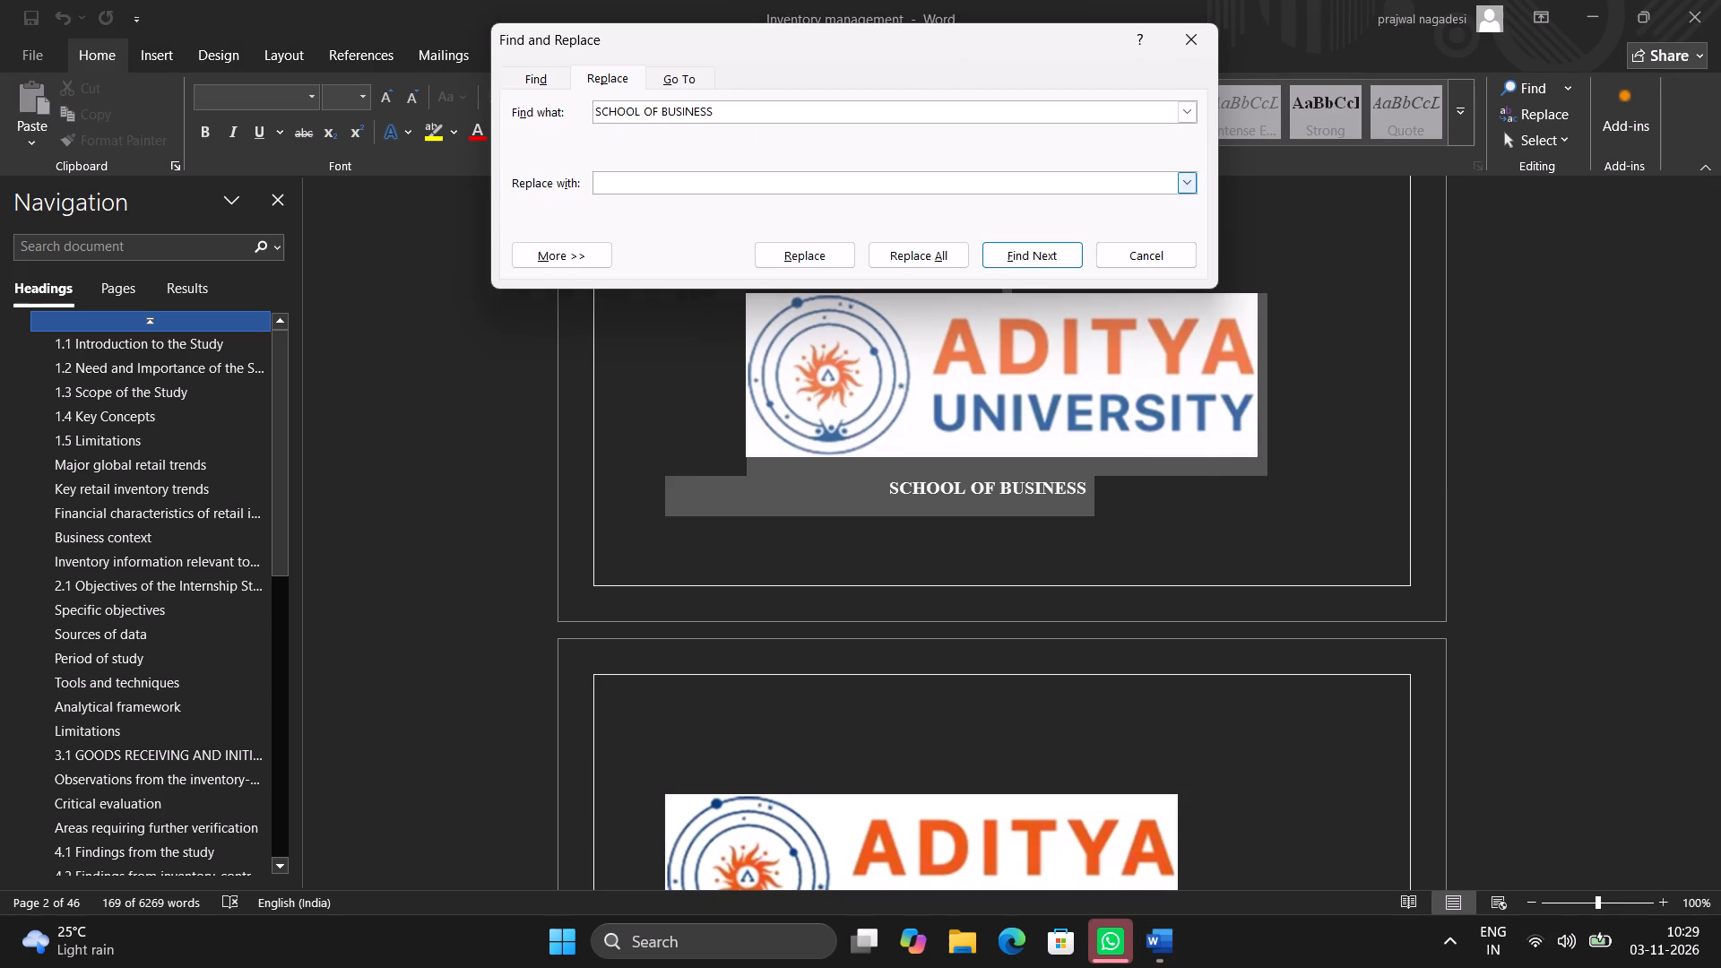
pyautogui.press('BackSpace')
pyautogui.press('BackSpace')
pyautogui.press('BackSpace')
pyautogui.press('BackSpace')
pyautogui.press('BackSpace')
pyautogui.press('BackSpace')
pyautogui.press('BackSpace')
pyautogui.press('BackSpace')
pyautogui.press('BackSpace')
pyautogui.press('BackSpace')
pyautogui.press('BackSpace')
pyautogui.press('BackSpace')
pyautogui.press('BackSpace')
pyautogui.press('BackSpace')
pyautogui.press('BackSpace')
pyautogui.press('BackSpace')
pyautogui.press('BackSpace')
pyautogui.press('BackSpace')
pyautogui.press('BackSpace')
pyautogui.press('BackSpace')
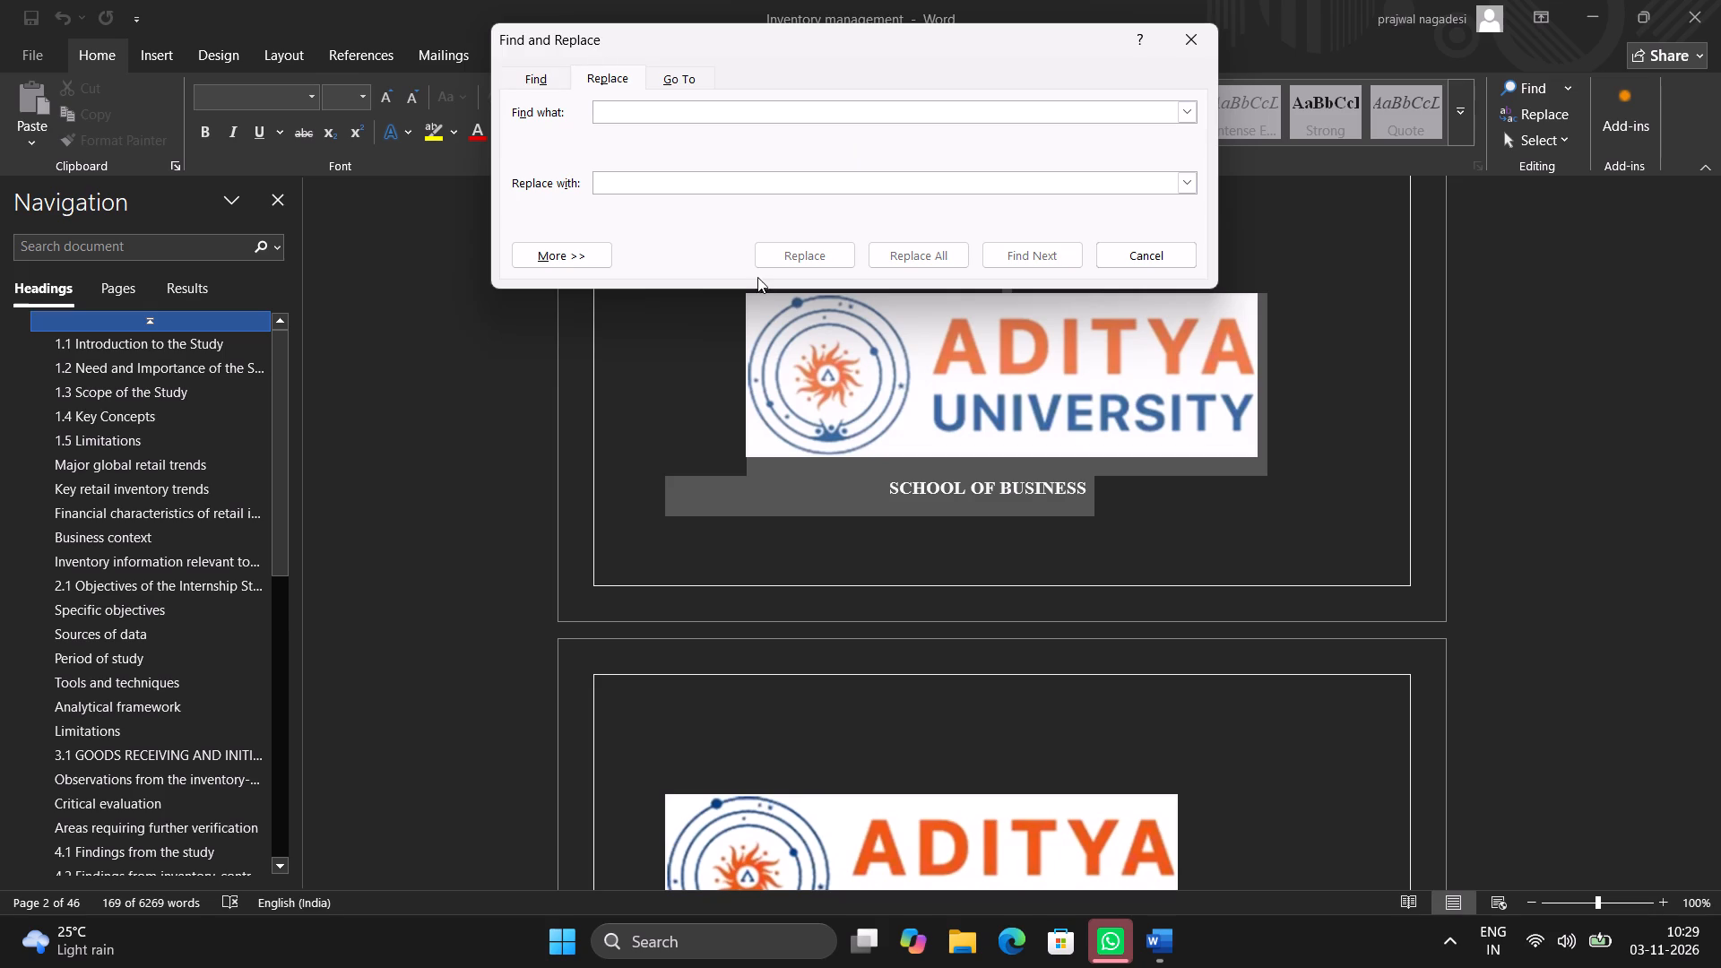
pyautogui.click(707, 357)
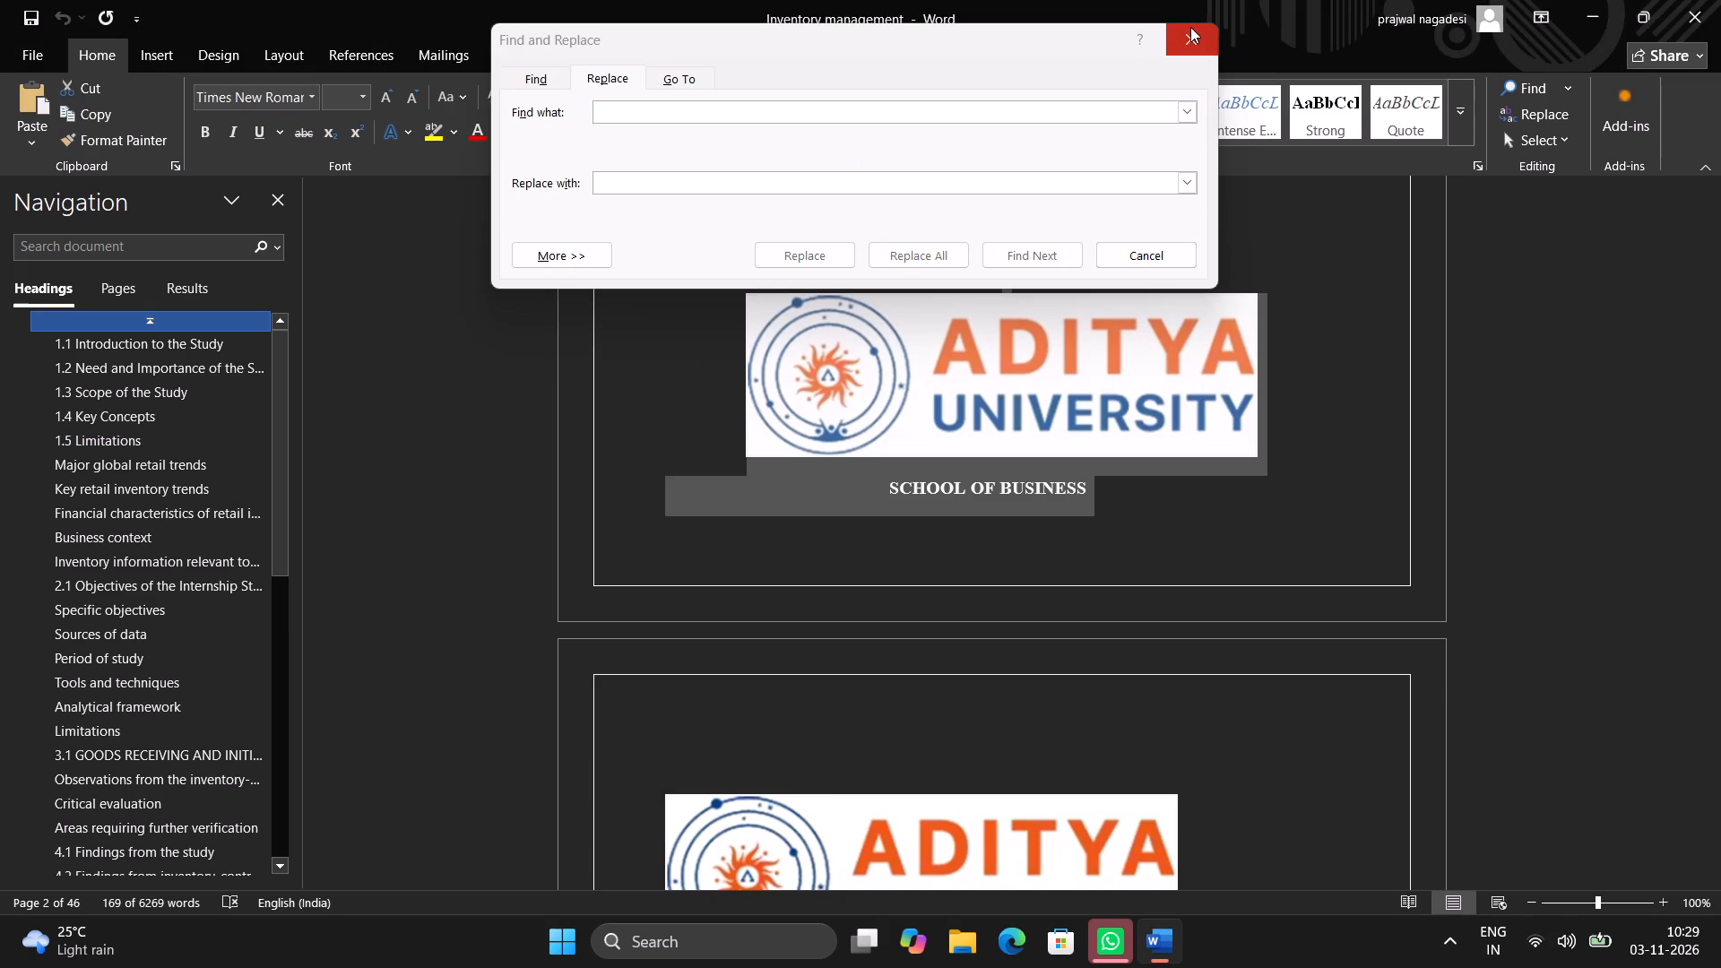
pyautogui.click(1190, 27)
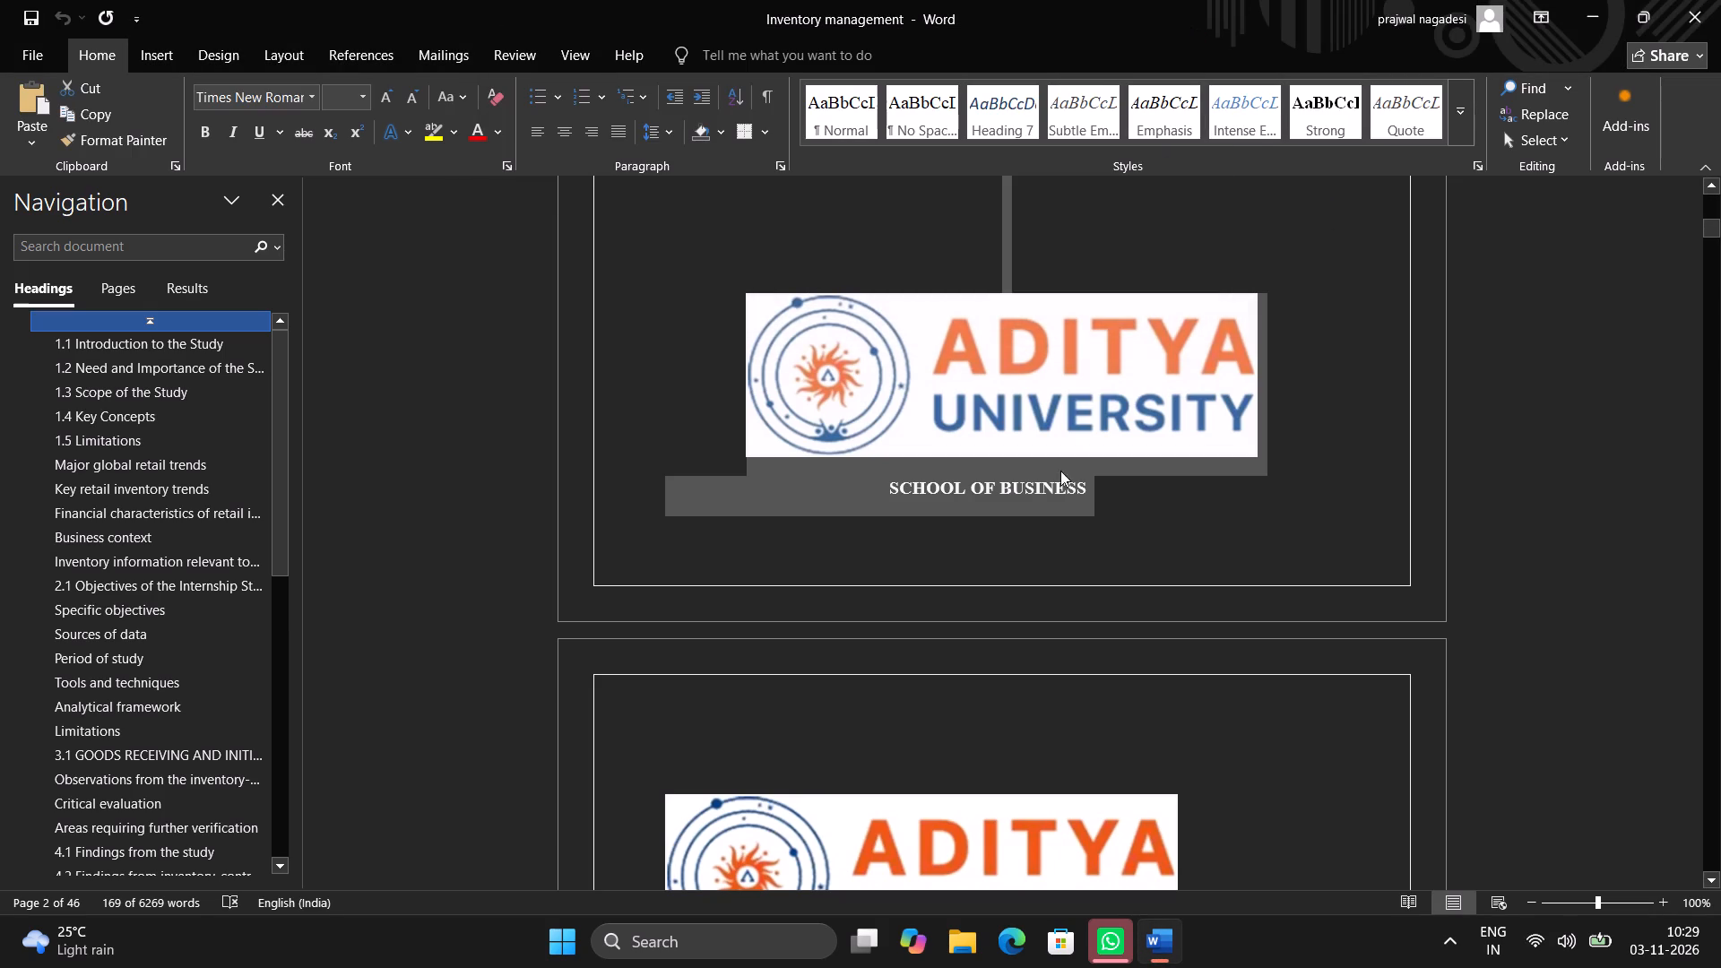
# Copy the whole Declaration page, from its top SCHOOL OF BUSINESS heading through the university logo and the SCHOOL OF BUSINESS line below it.
pyautogui.scroll(5, 1074, 480)
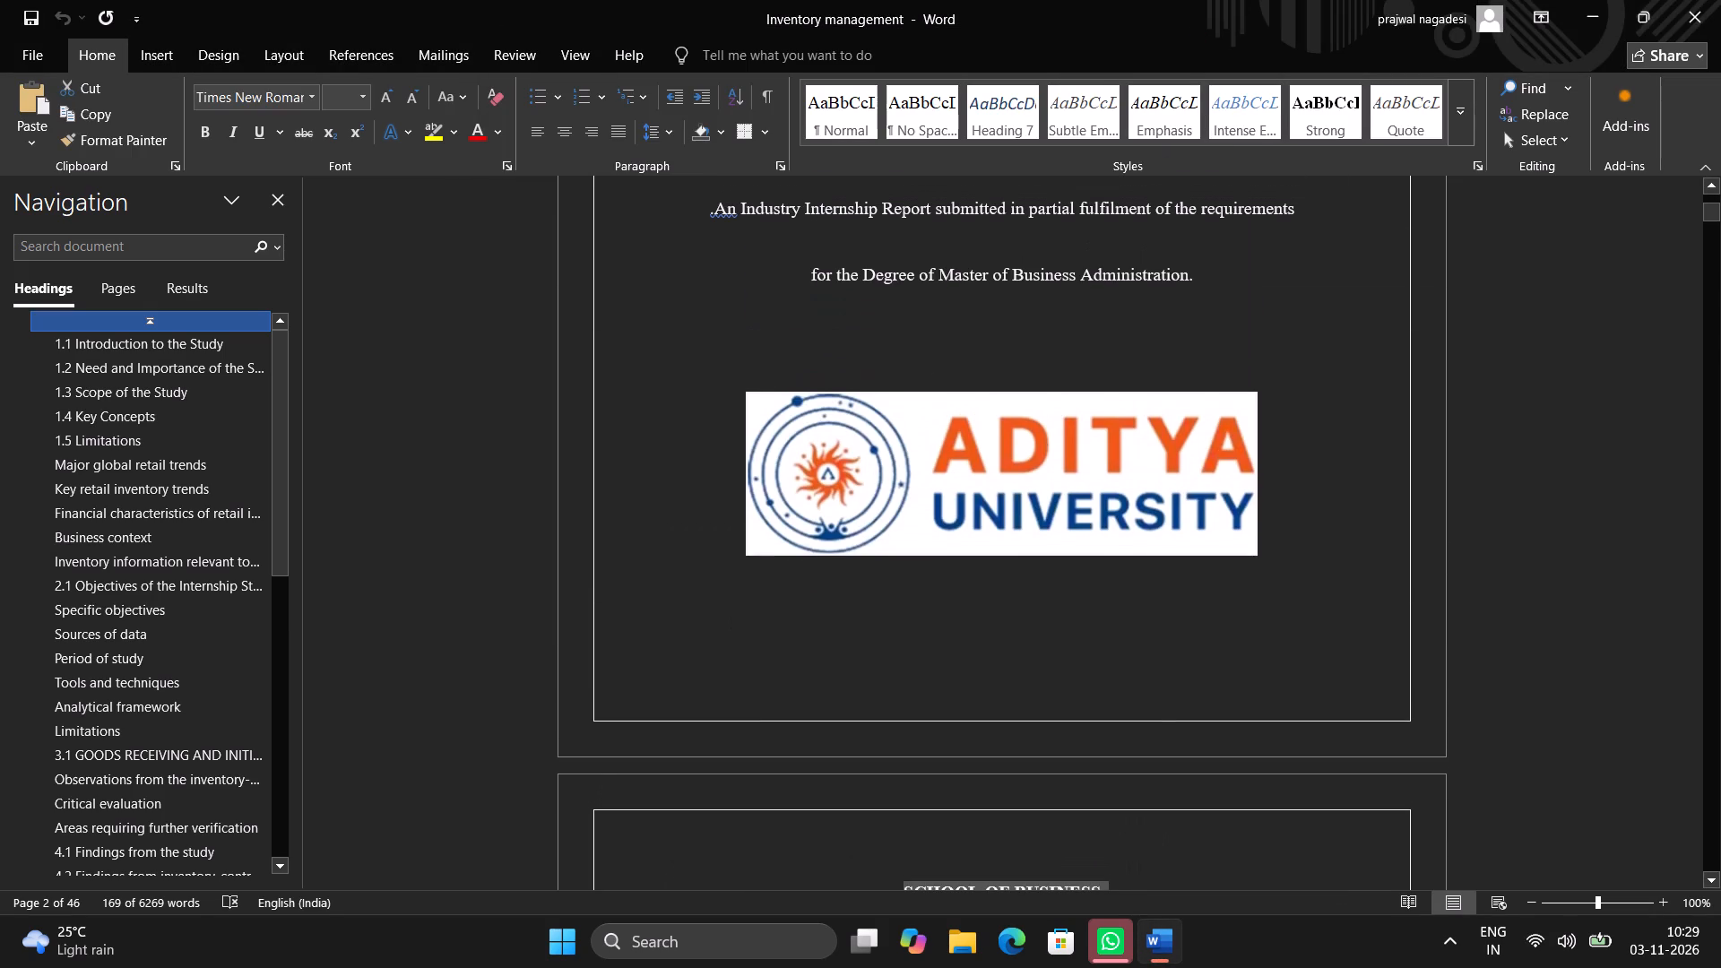
pyautogui.click(1106, 582)
pyautogui.click(1043, 718)
pyautogui.scroll(-1, 1040, 774)
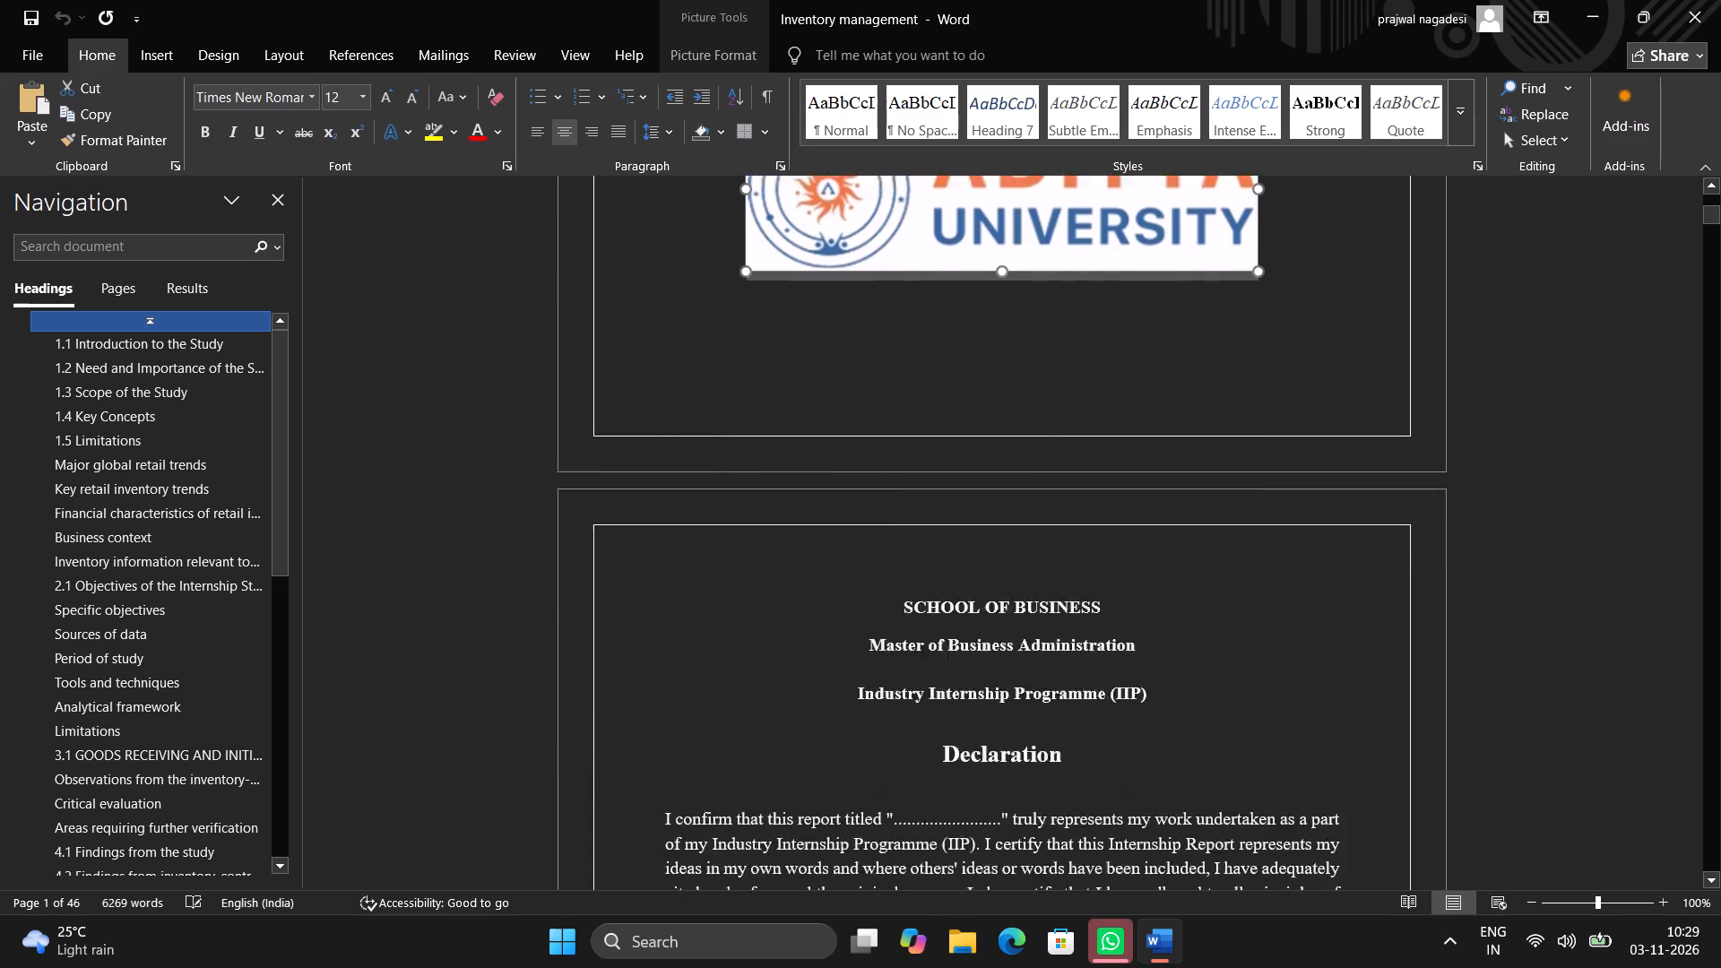
pyautogui.scroll(-2, 1040, 774)
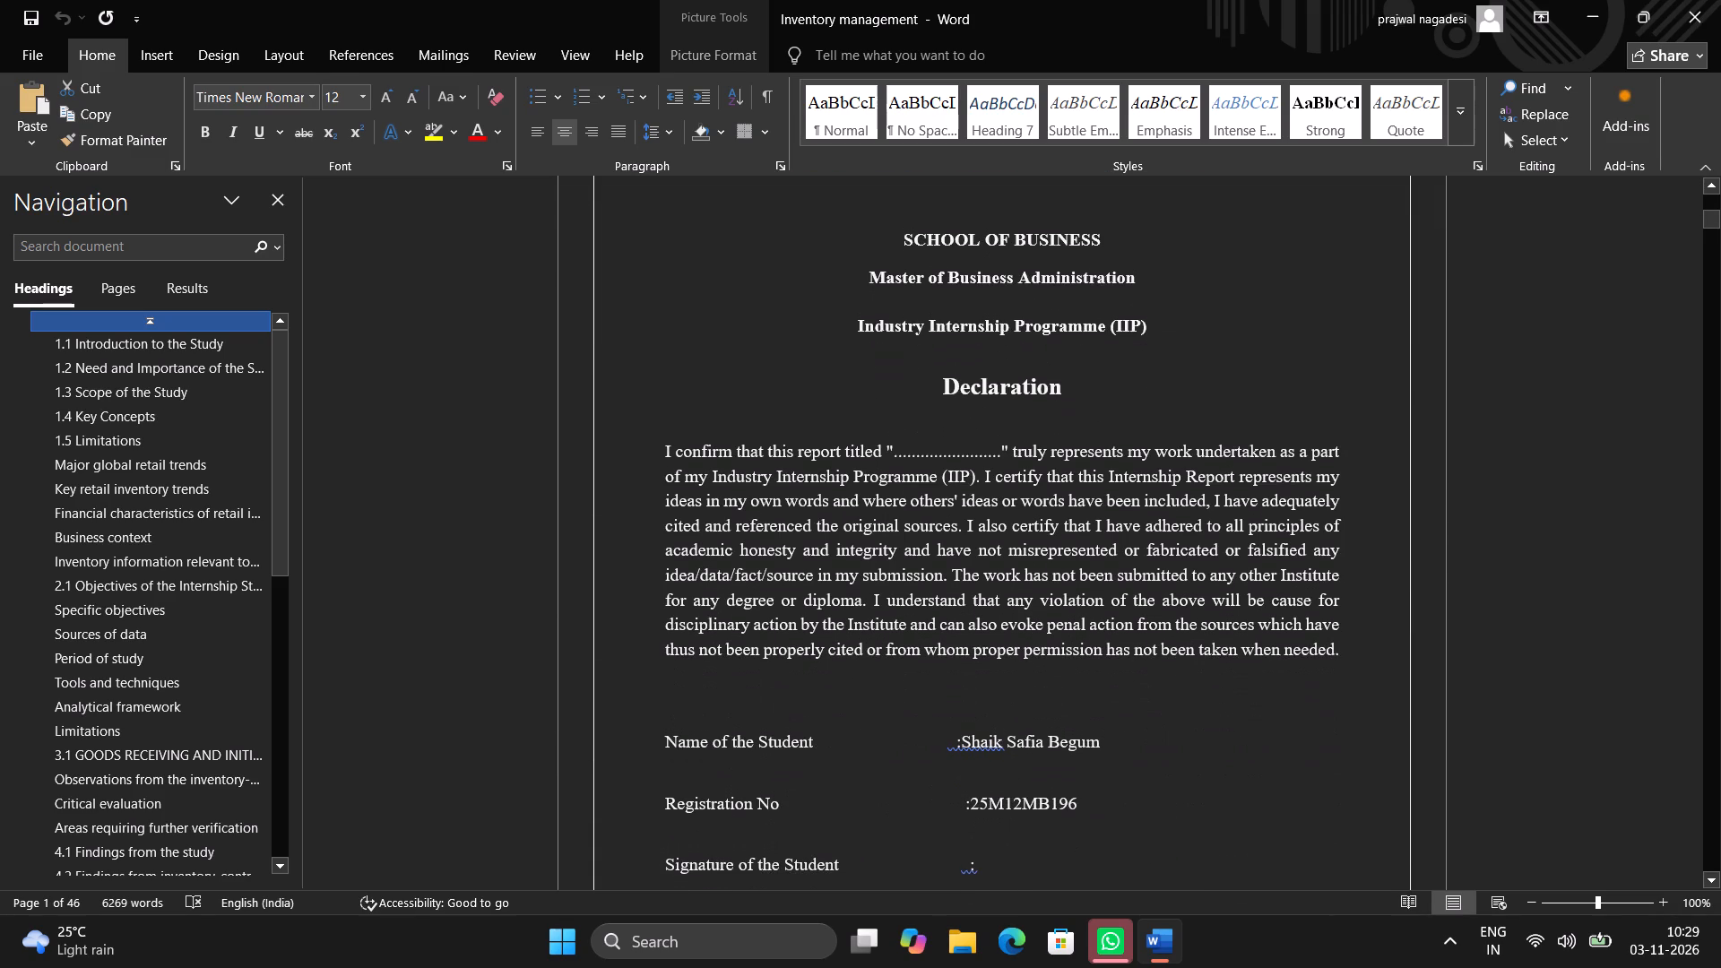
pyautogui.moveTo(899, 238); pyautogui.dragTo(983, 356)
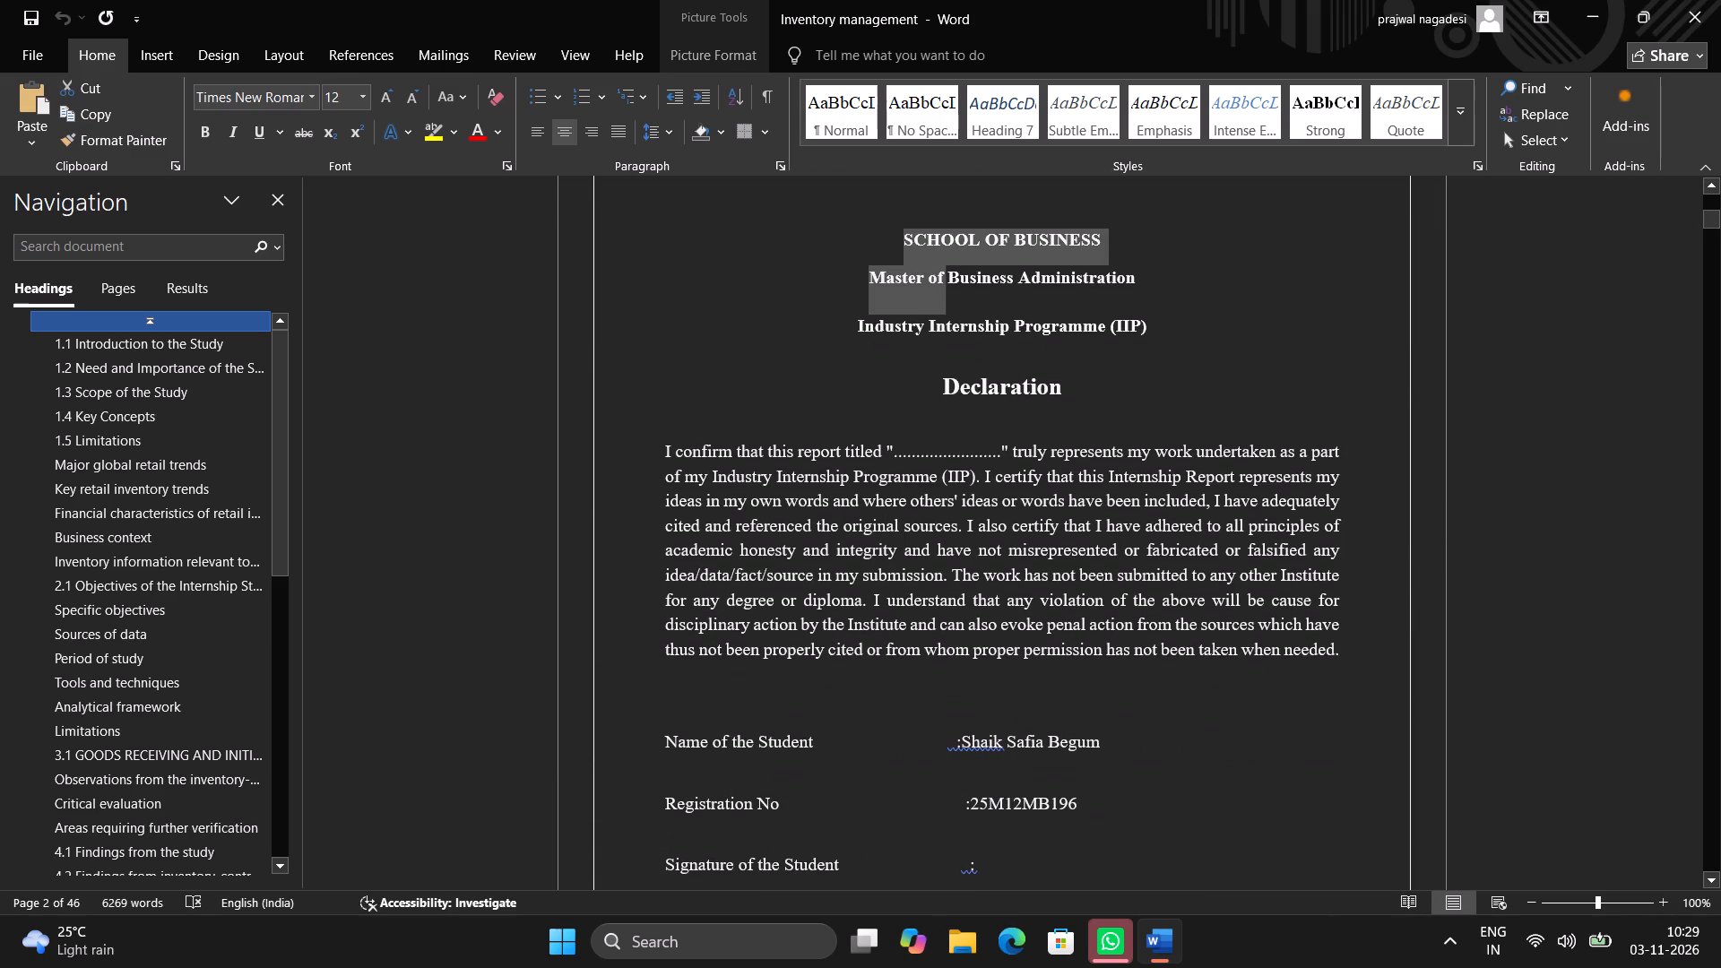
pyautogui.moveTo(983, 356); pyautogui.dragTo(1114, 938)
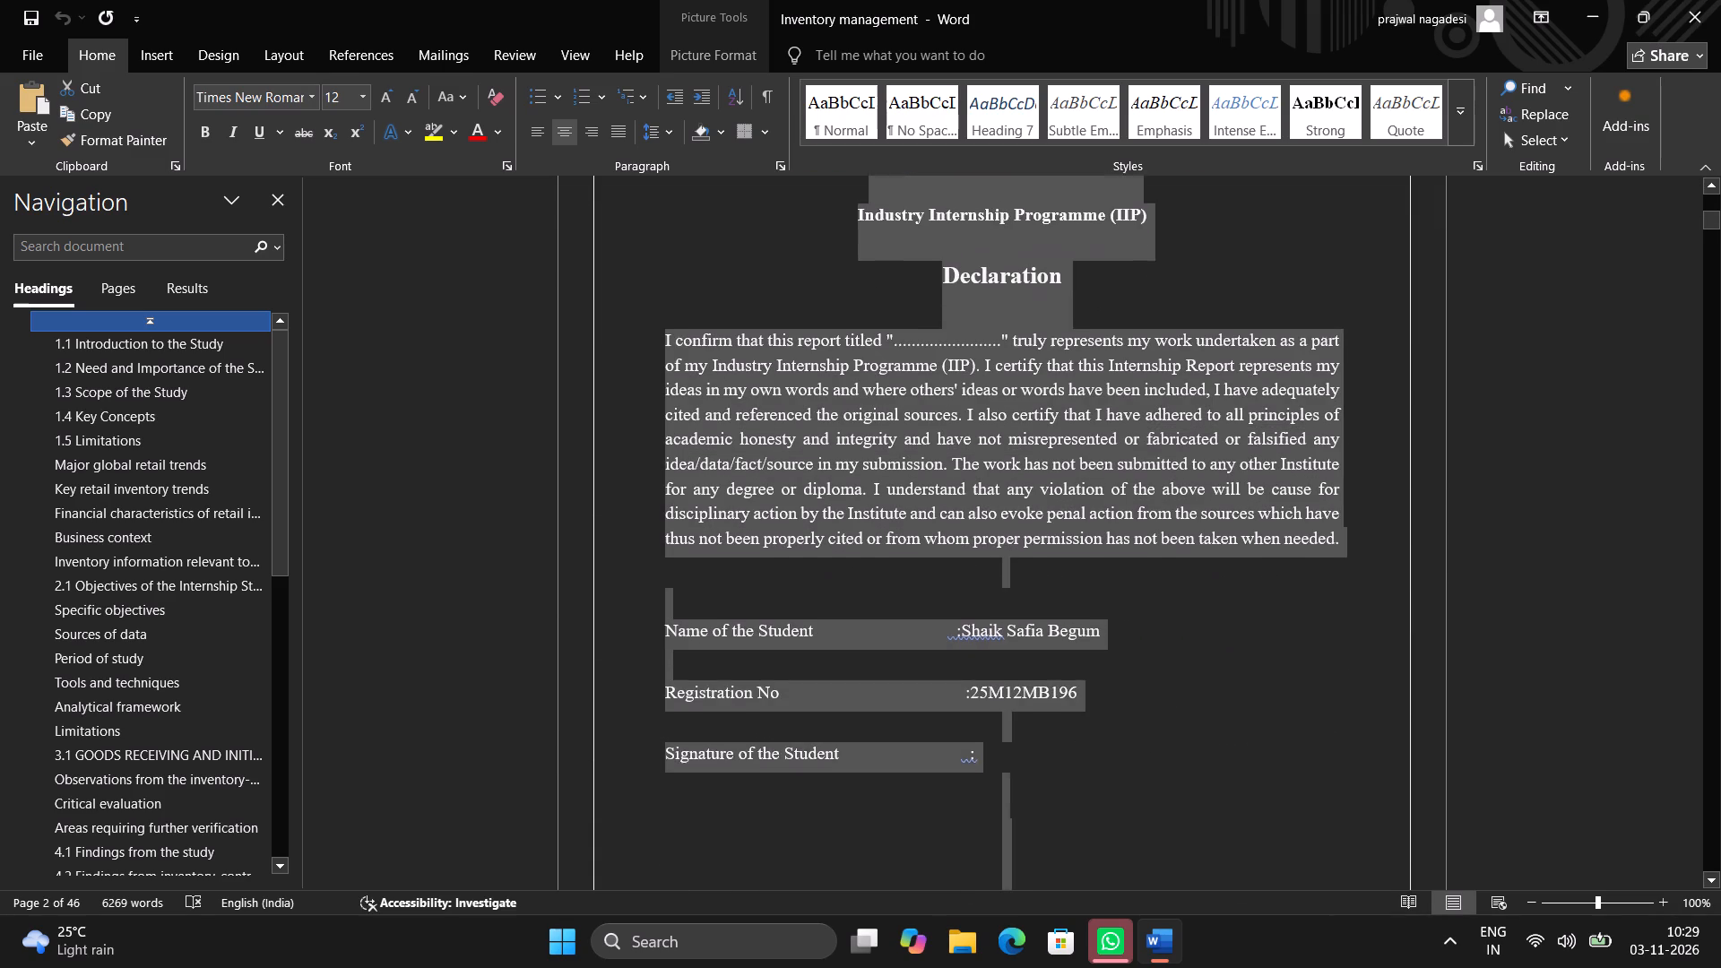
pyautogui.moveTo(1114, 938); pyautogui.dragTo(1281, 494)
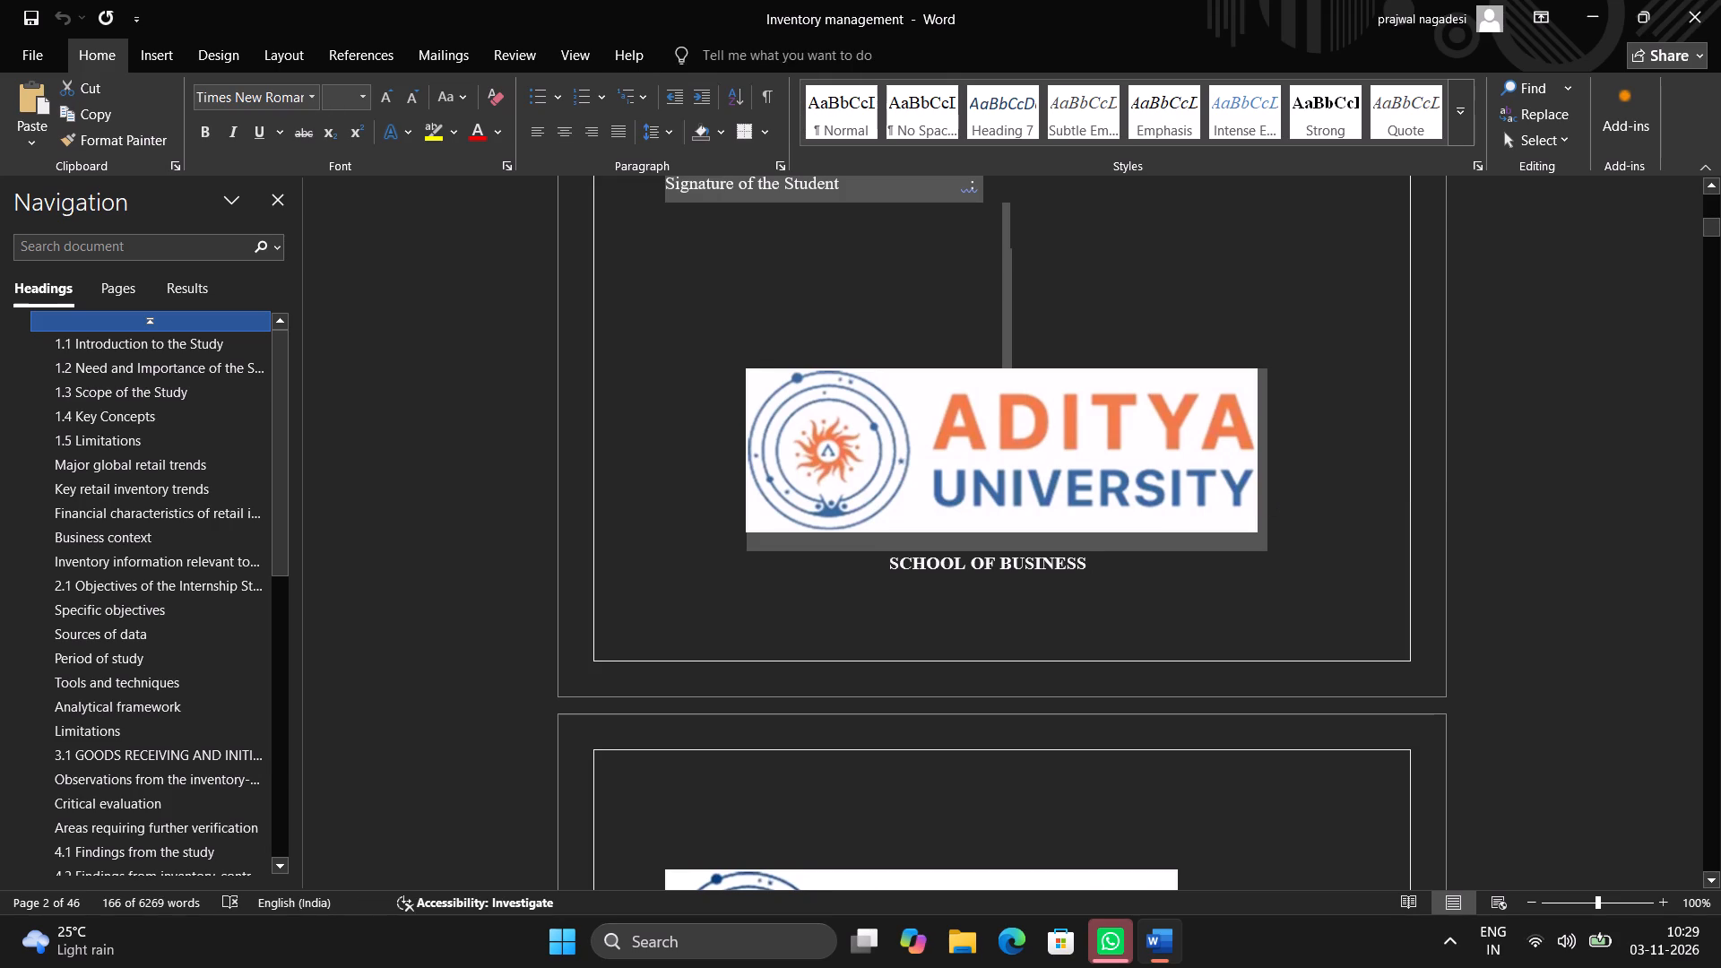
pyautogui.hotkey('ctrl', 'shift', 'Down')
pyautogui.hotkey('ctrl', 'c')
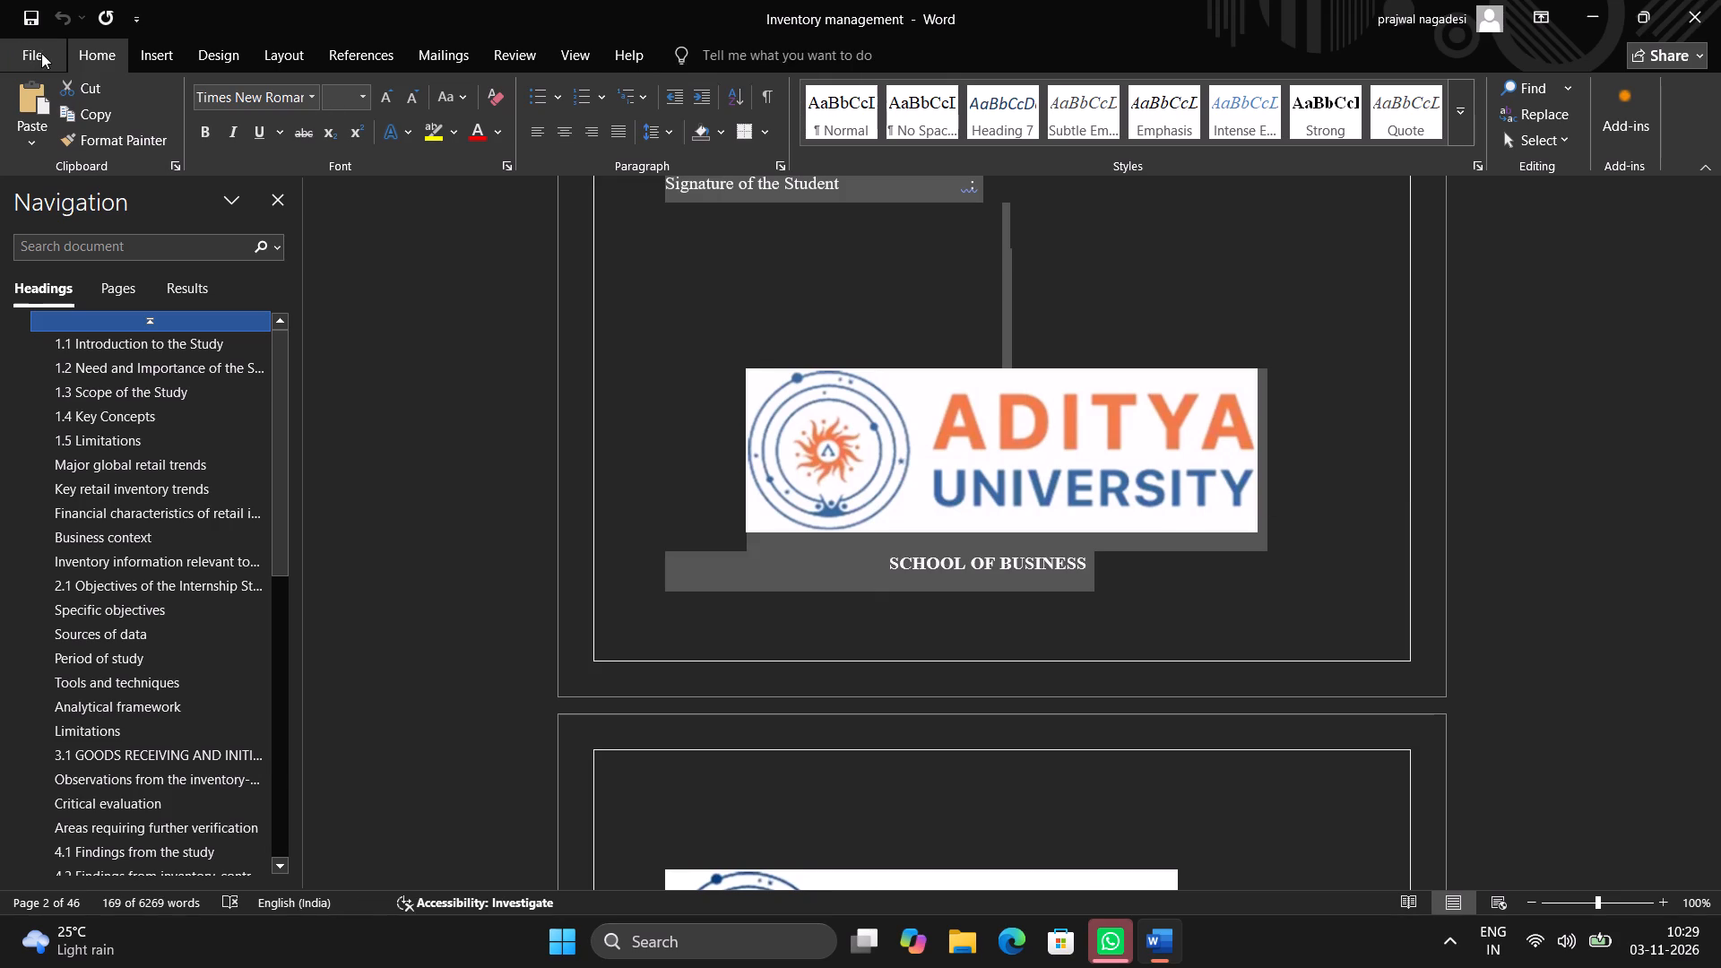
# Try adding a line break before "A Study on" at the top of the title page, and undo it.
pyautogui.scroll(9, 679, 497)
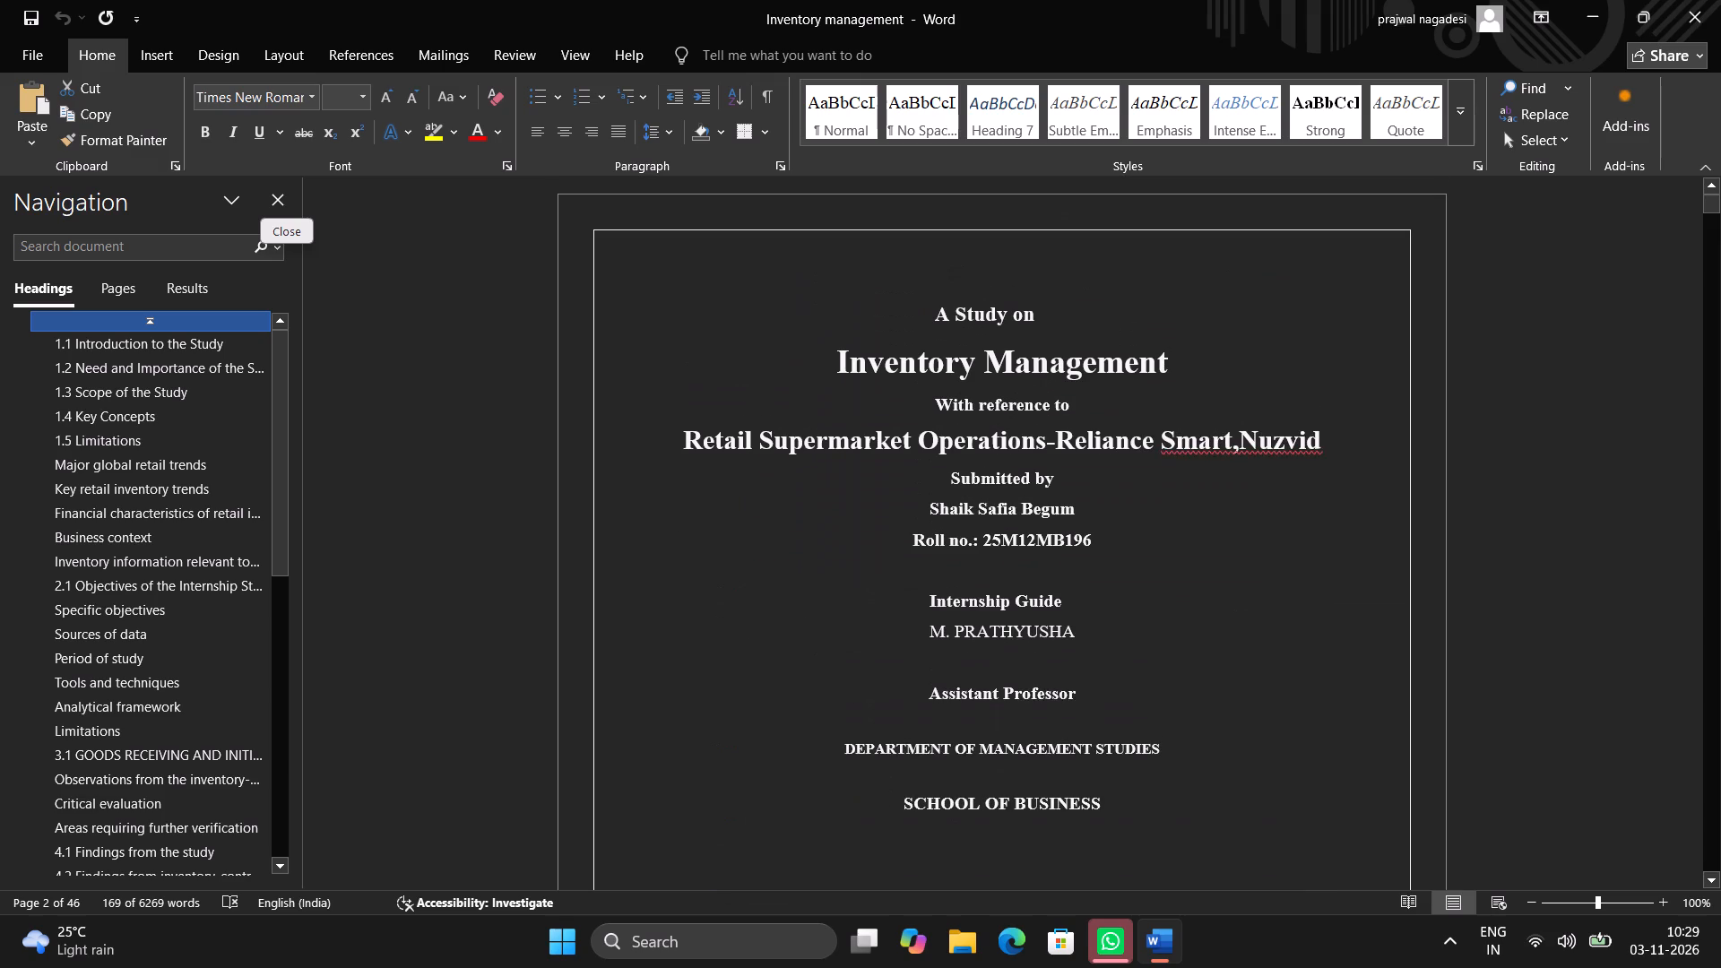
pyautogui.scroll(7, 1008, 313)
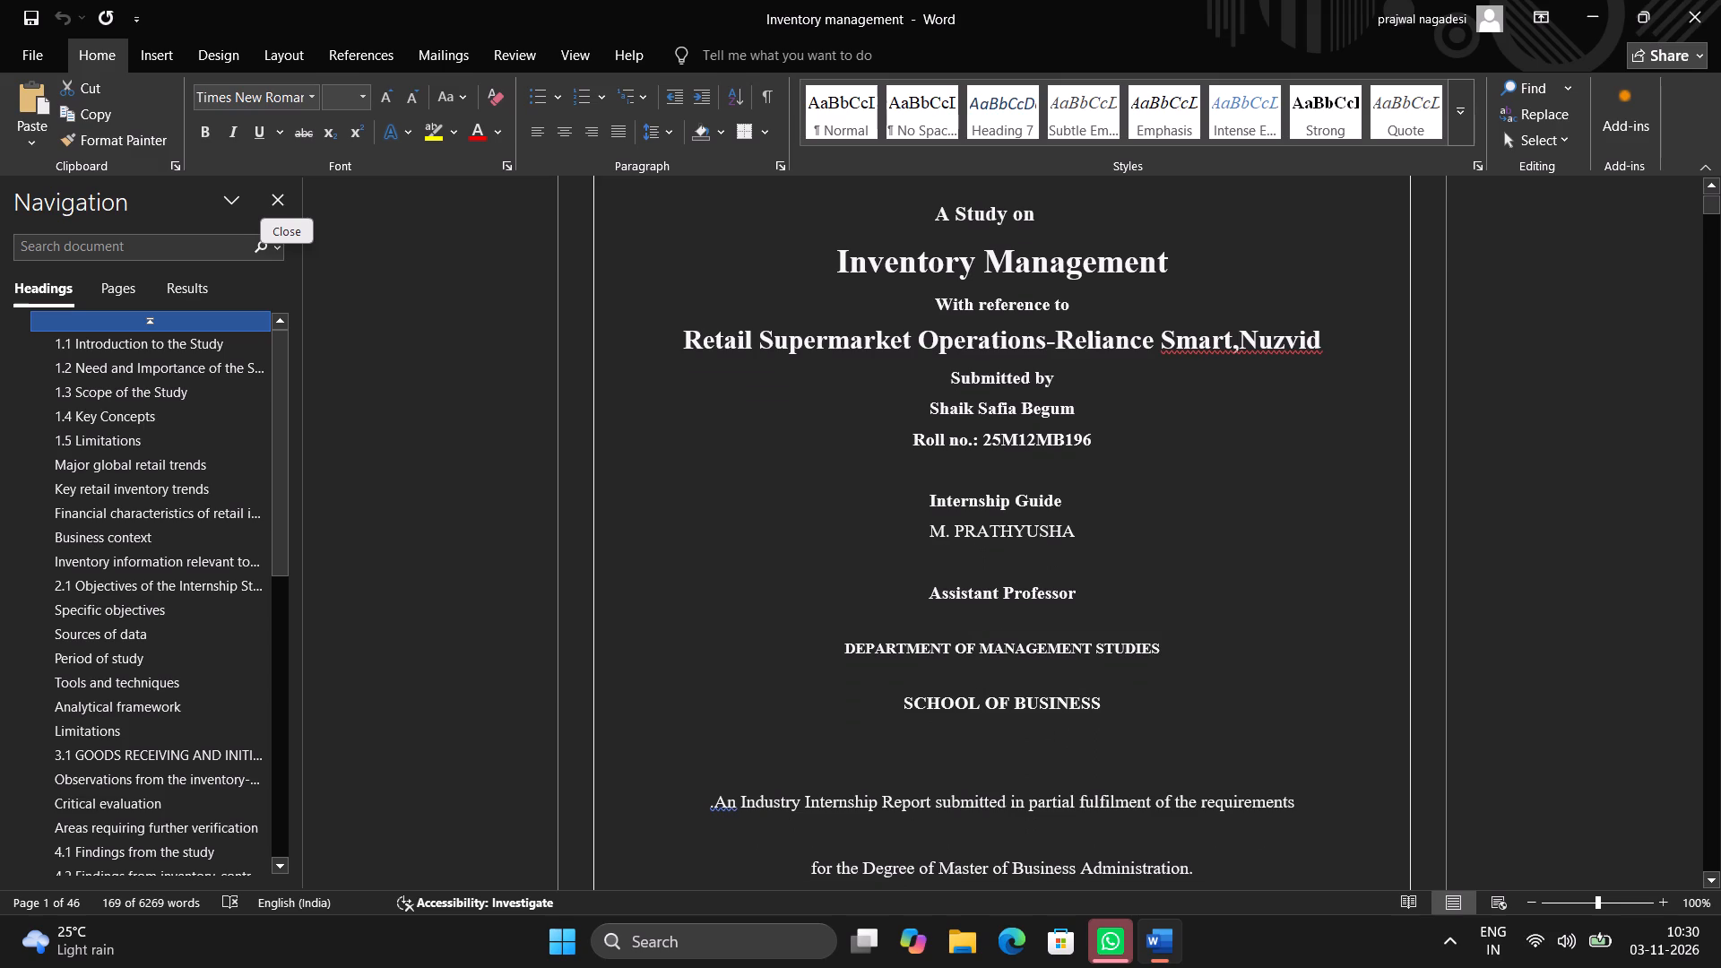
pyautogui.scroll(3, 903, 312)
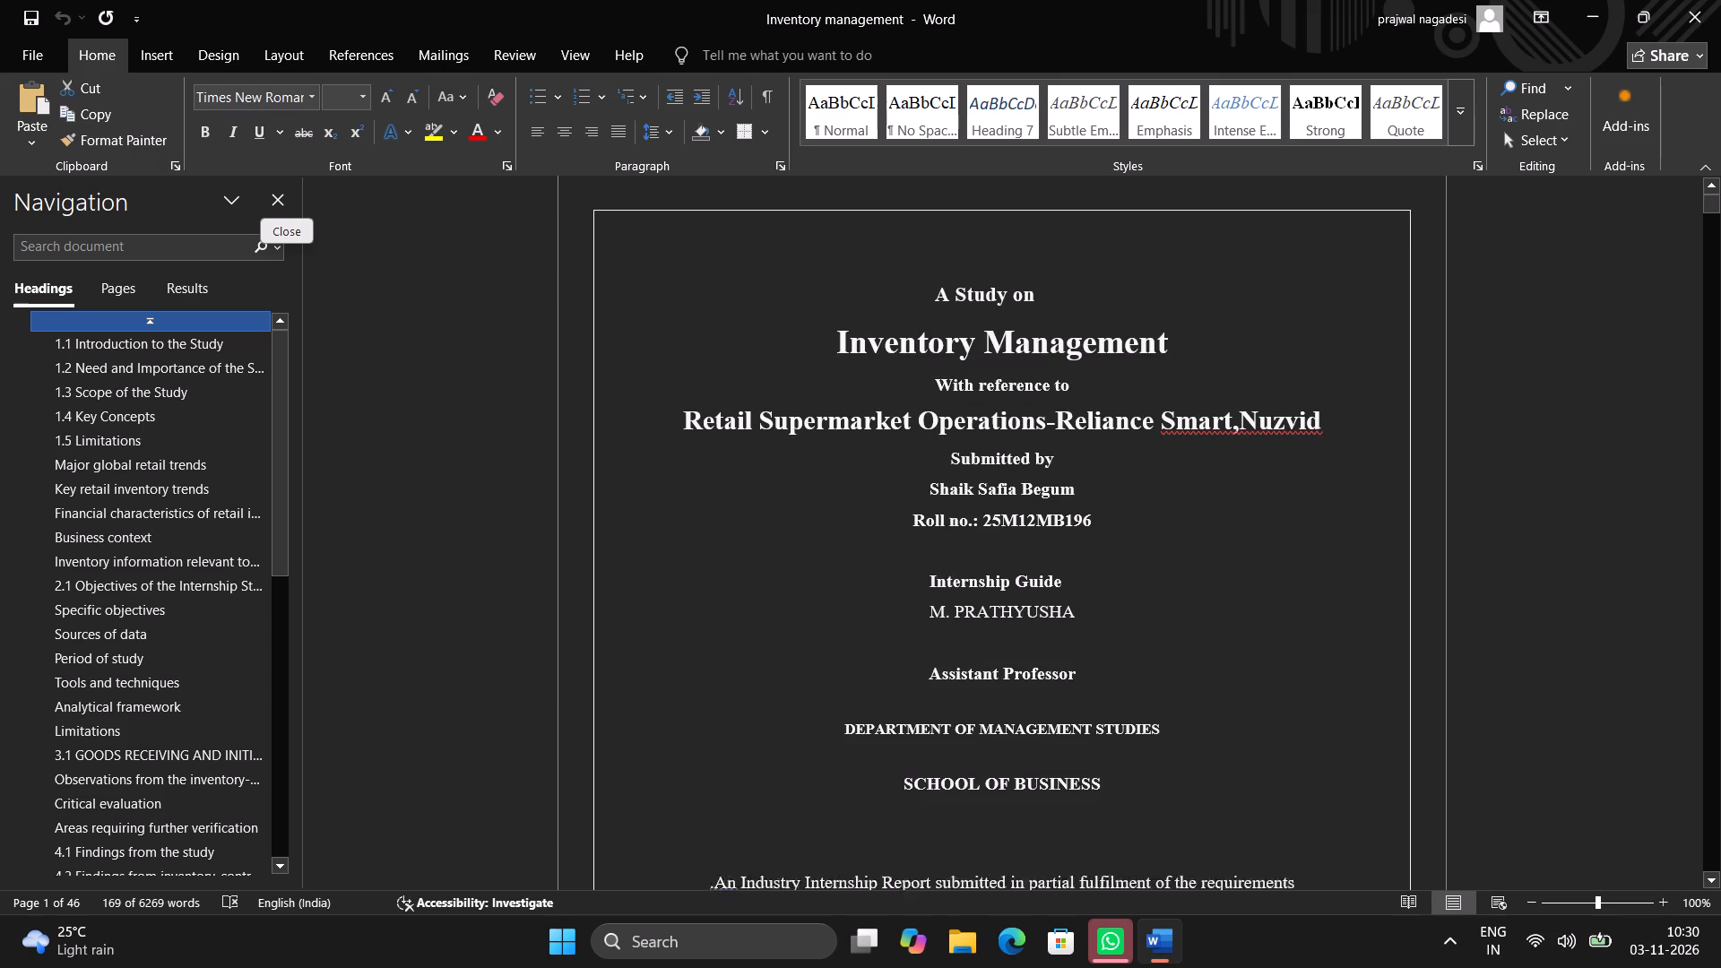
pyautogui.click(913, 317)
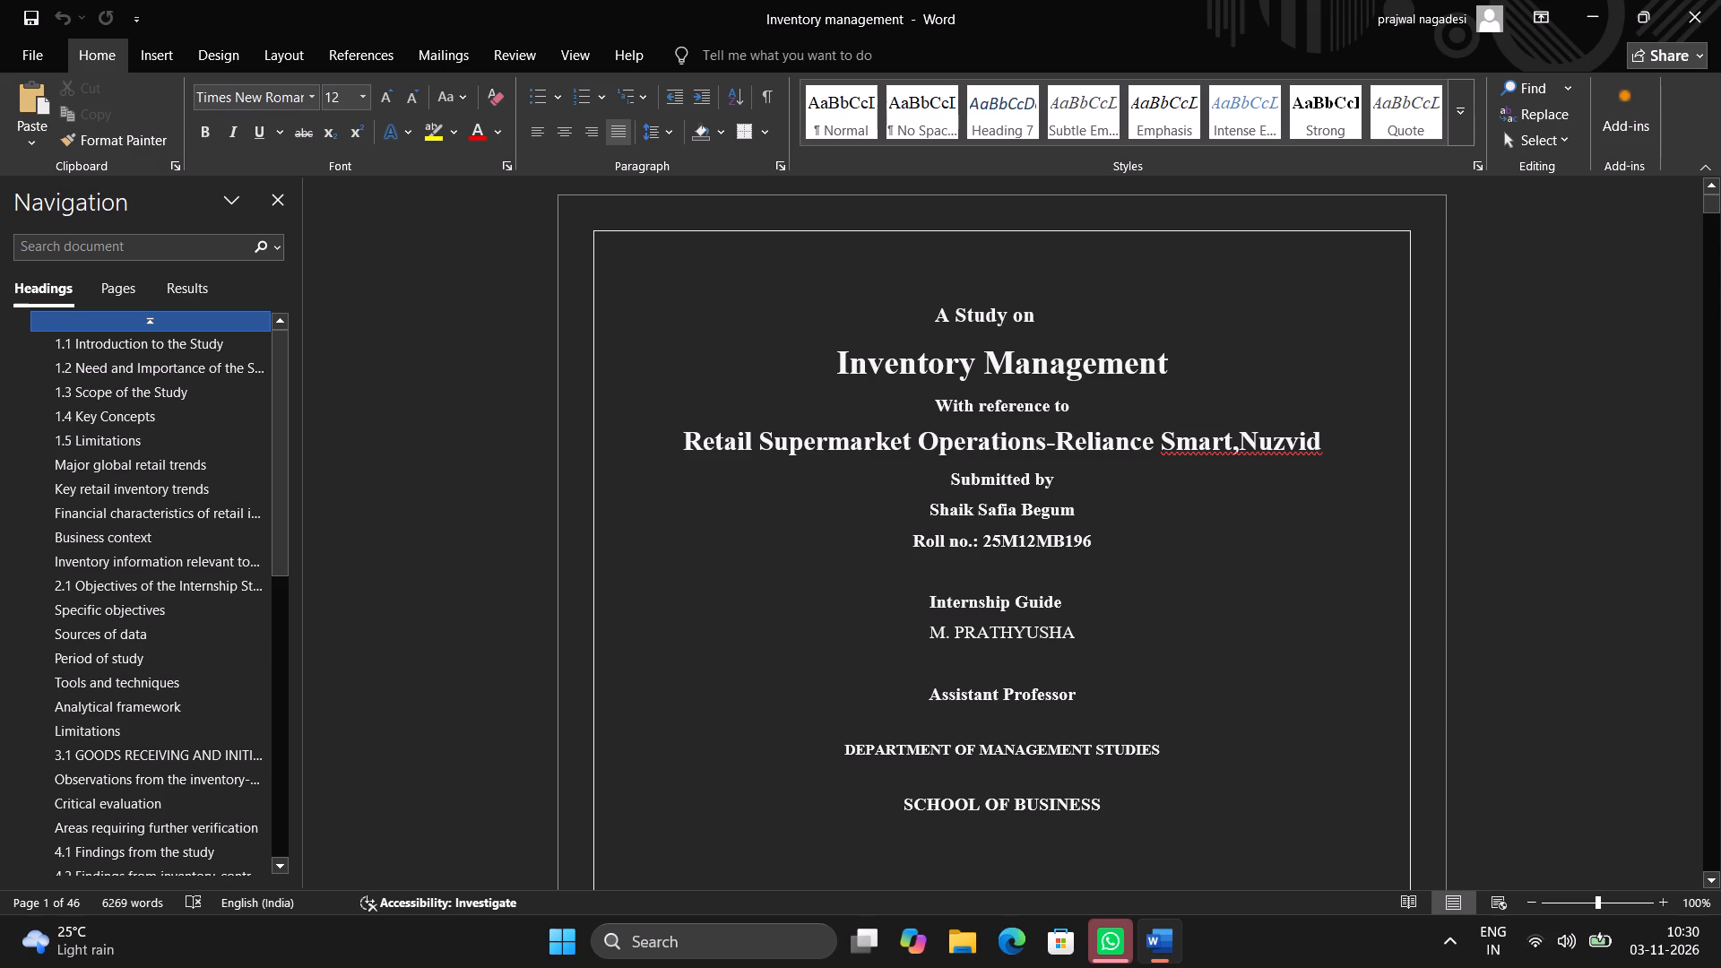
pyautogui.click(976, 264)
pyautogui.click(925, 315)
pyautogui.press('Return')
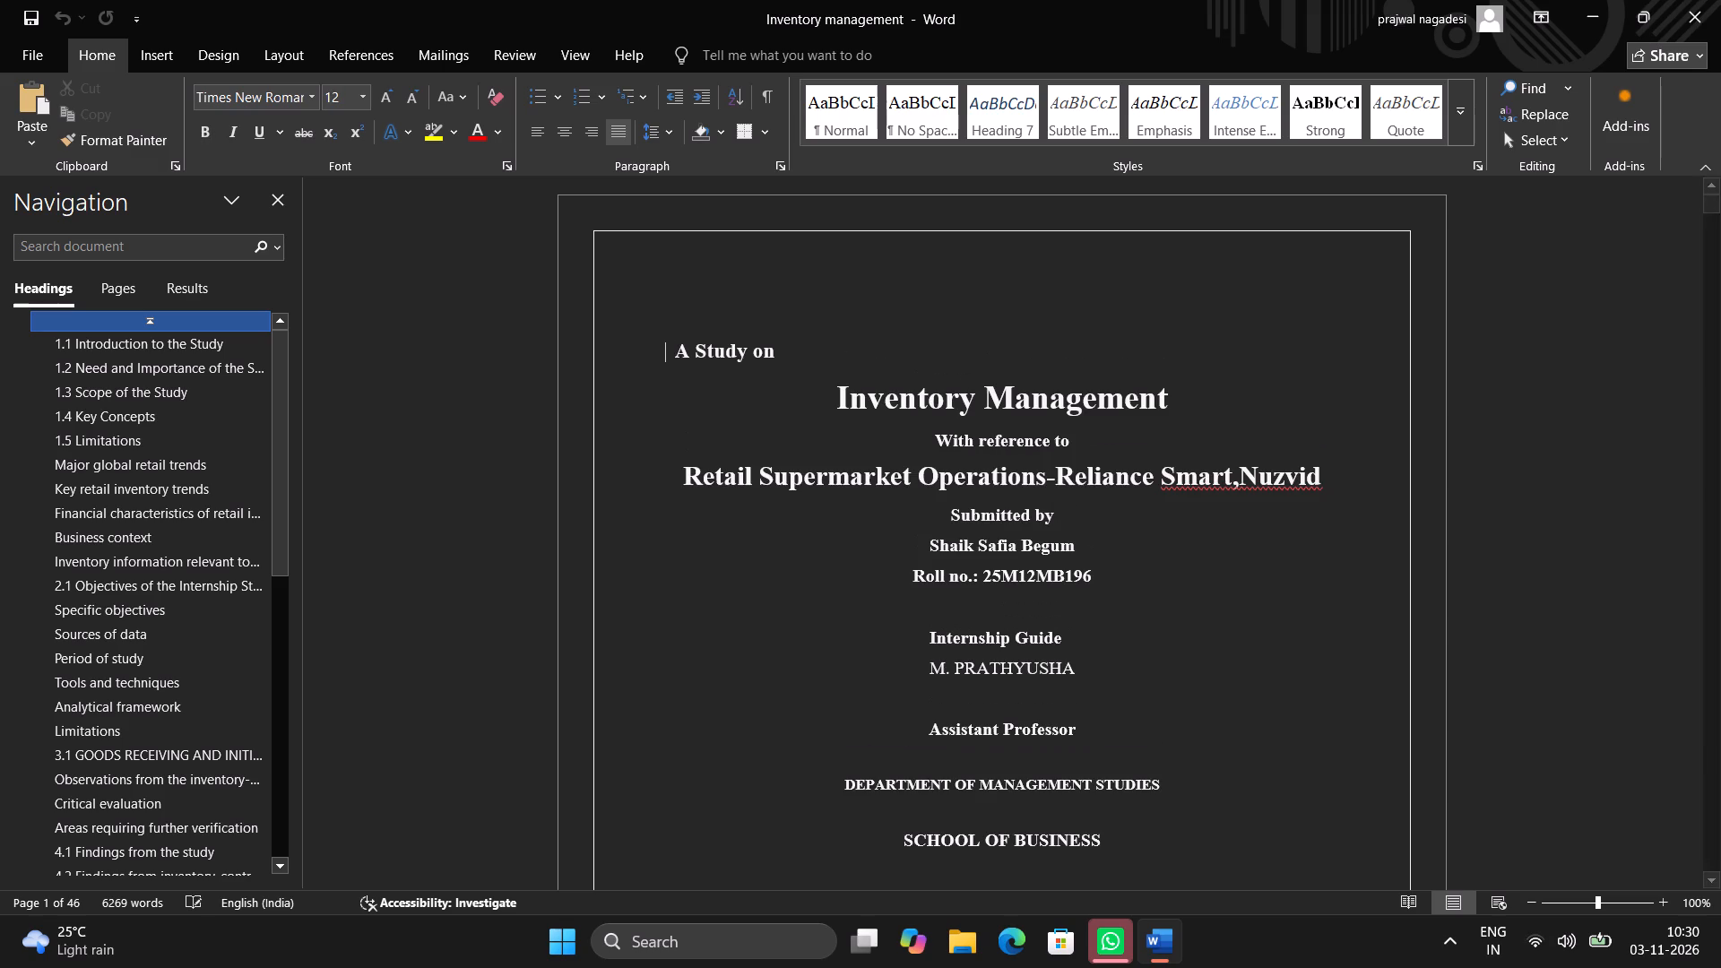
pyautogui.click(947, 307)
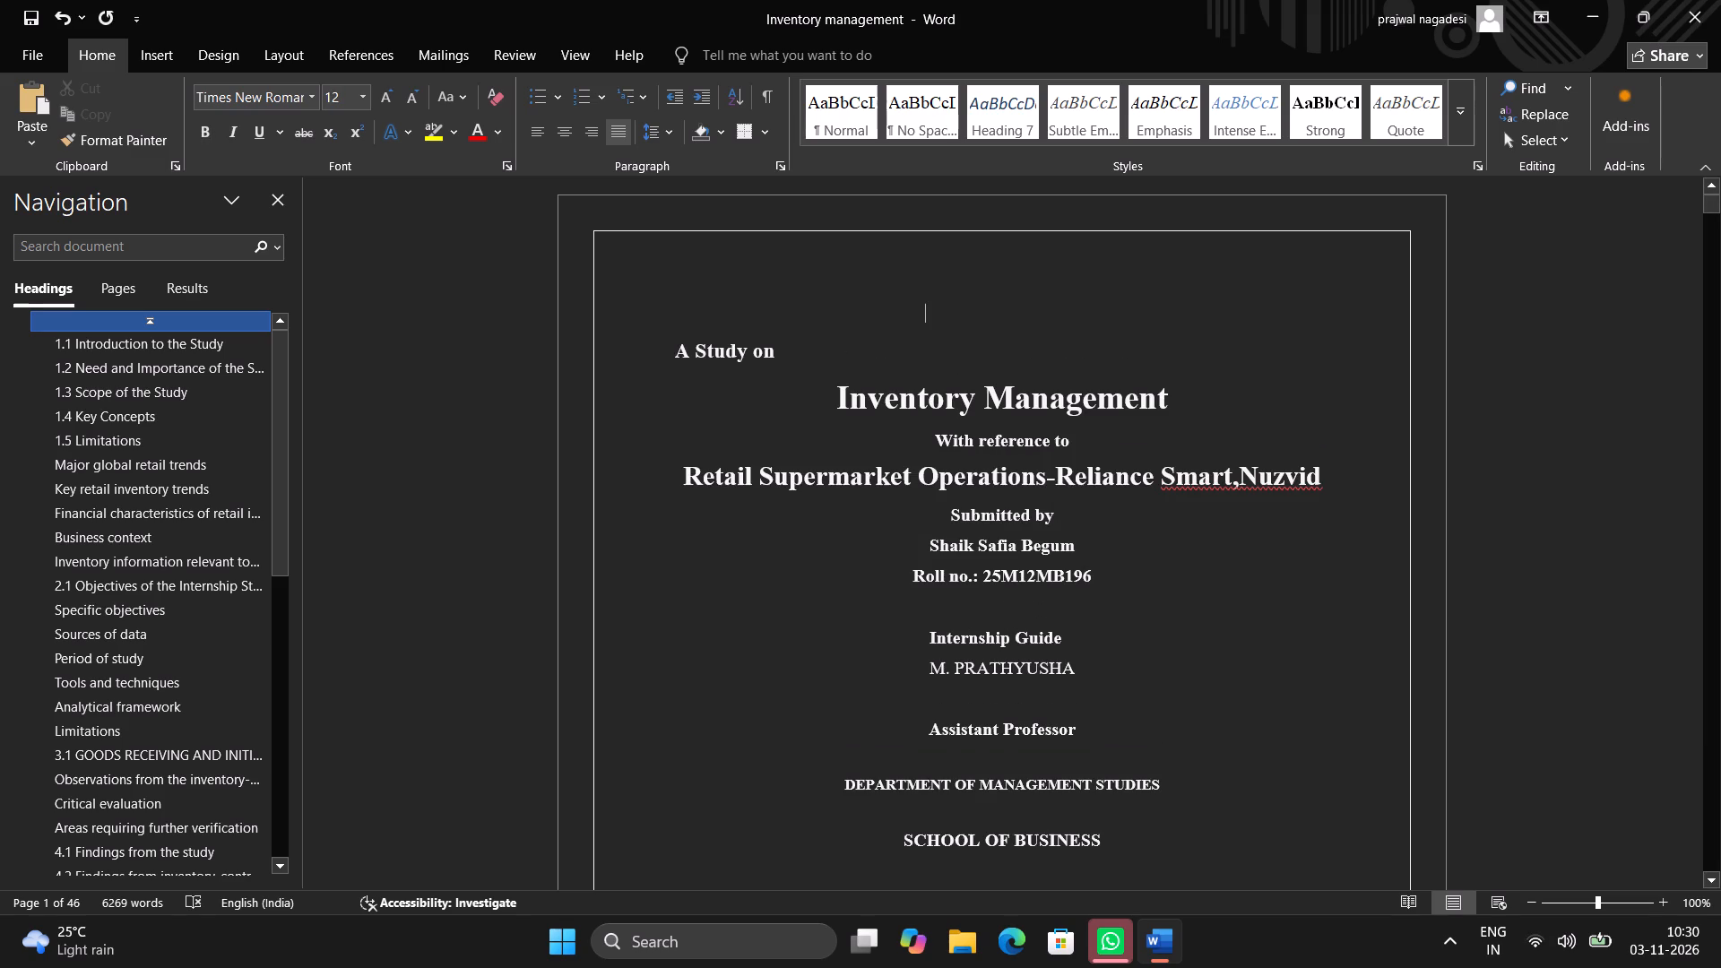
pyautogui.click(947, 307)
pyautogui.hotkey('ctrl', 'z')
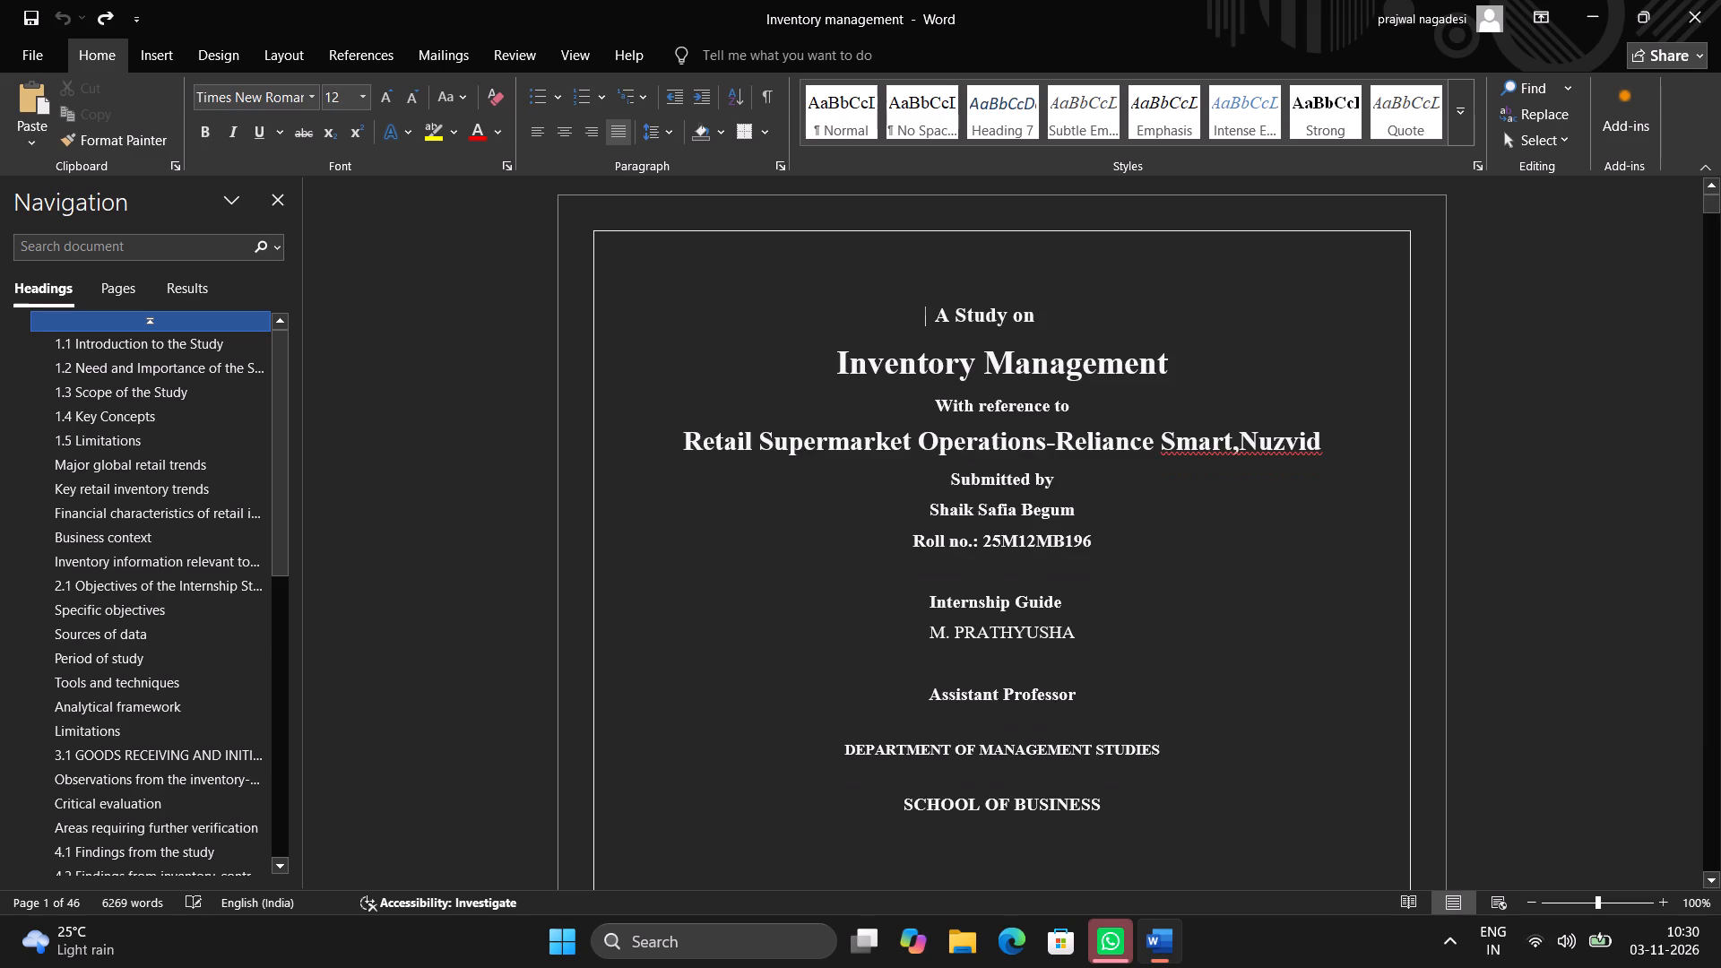
# Paste the copied Declaration page content before "A Study on" at the start of the document.
pyautogui.hotkey('ctrl', 'v')
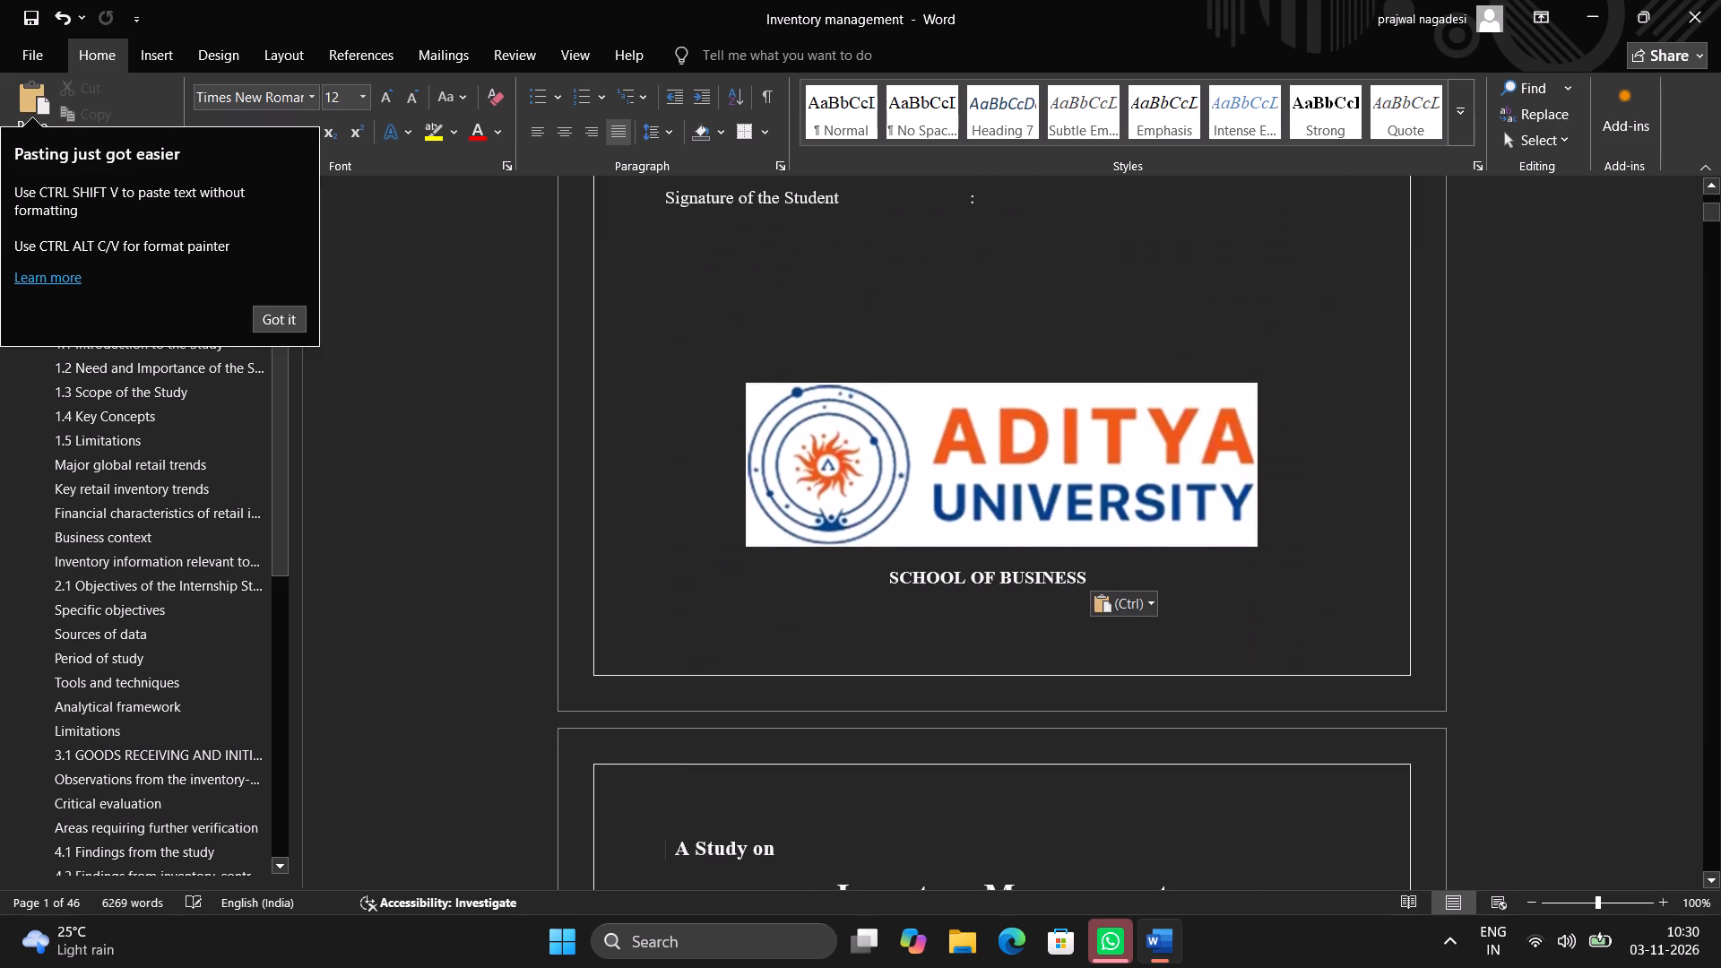
# Delete the "A Study on" text above the Inventory Management title on the title page.
pyautogui.scroll(3, 895, 426)
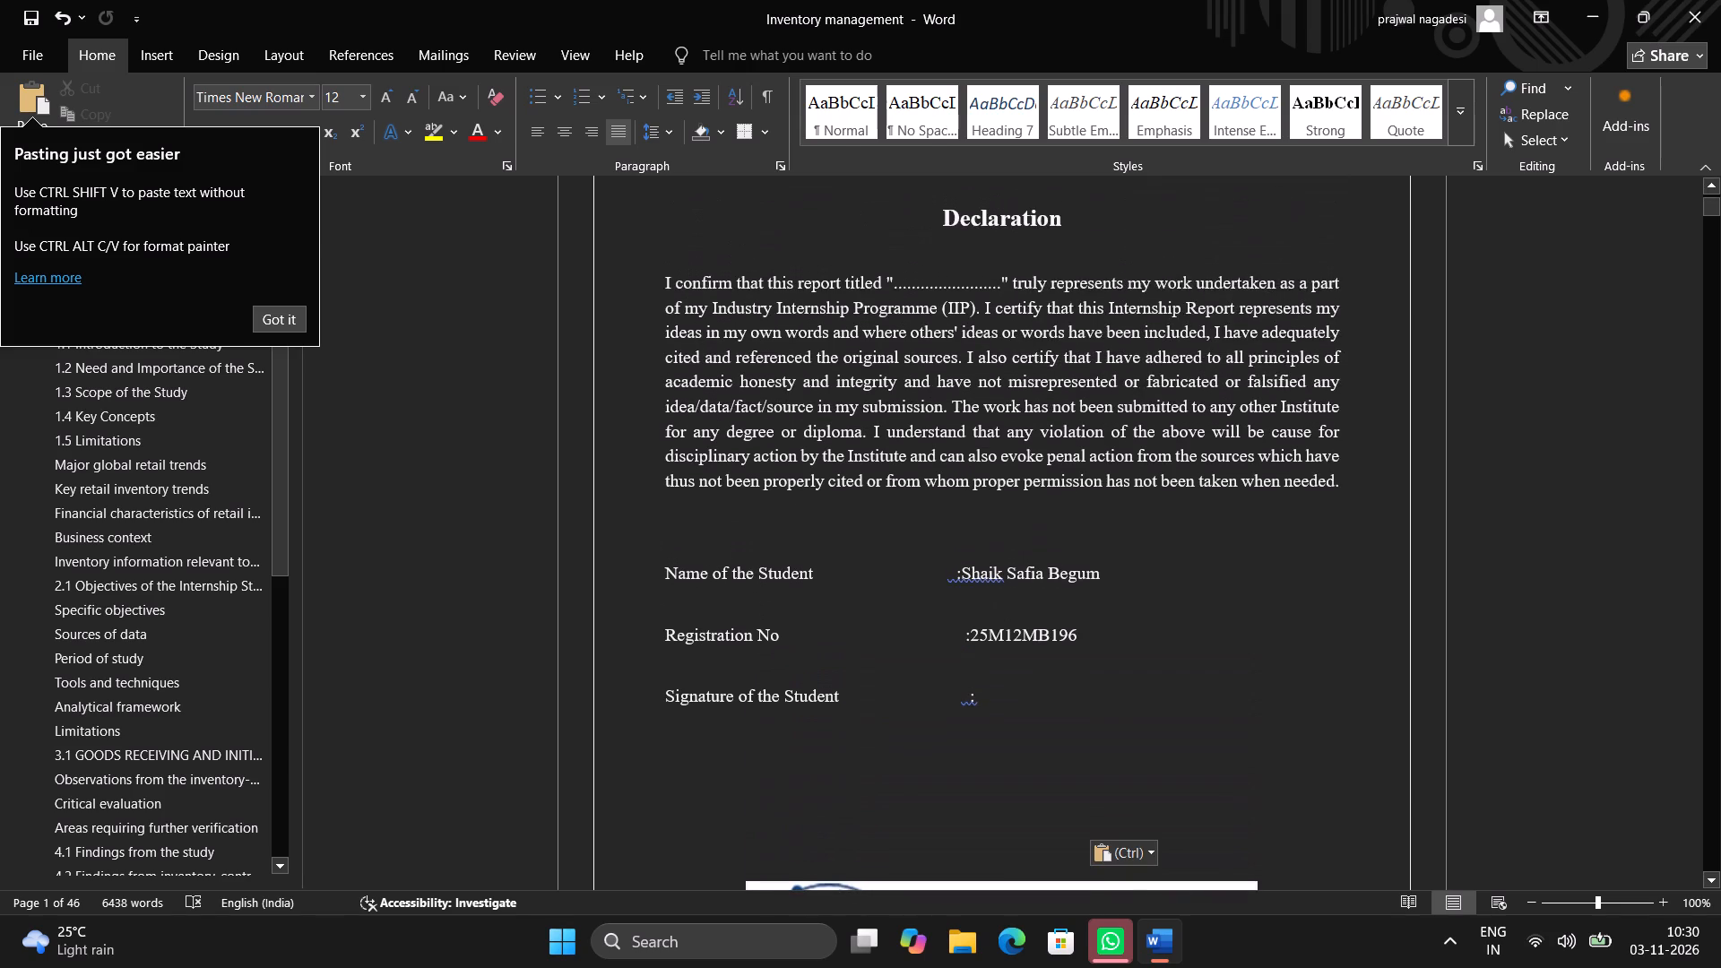
pyautogui.scroll(3, 895, 426)
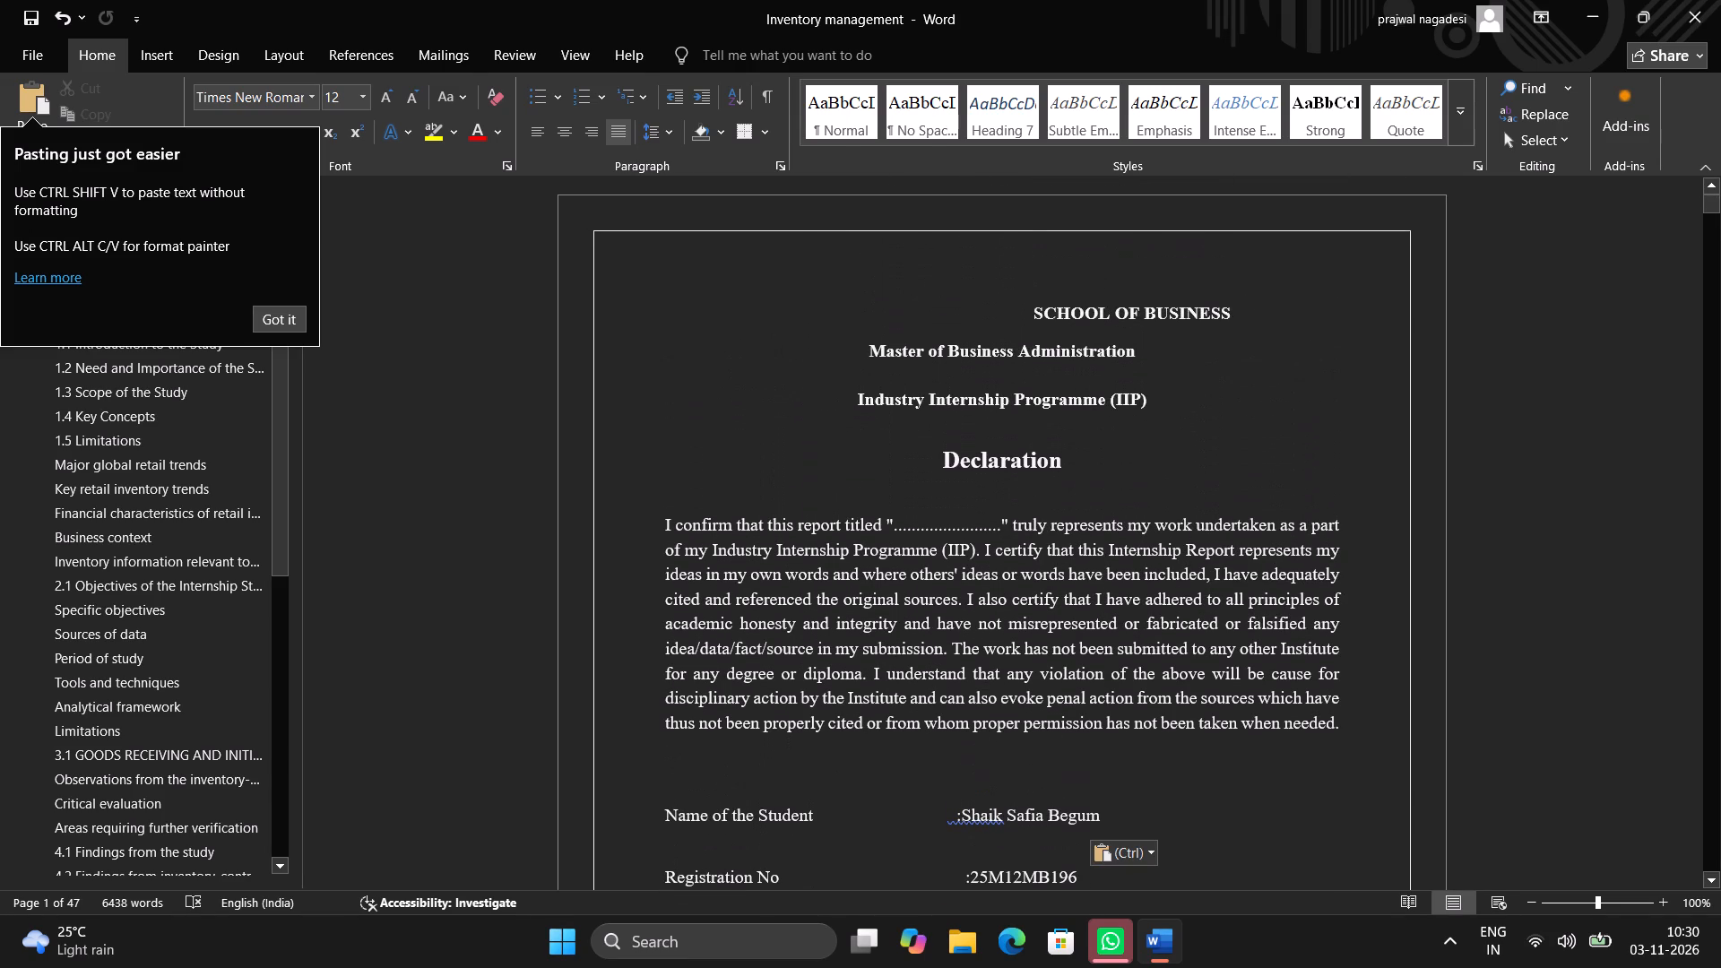
pyautogui.scroll(-5, 895, 426)
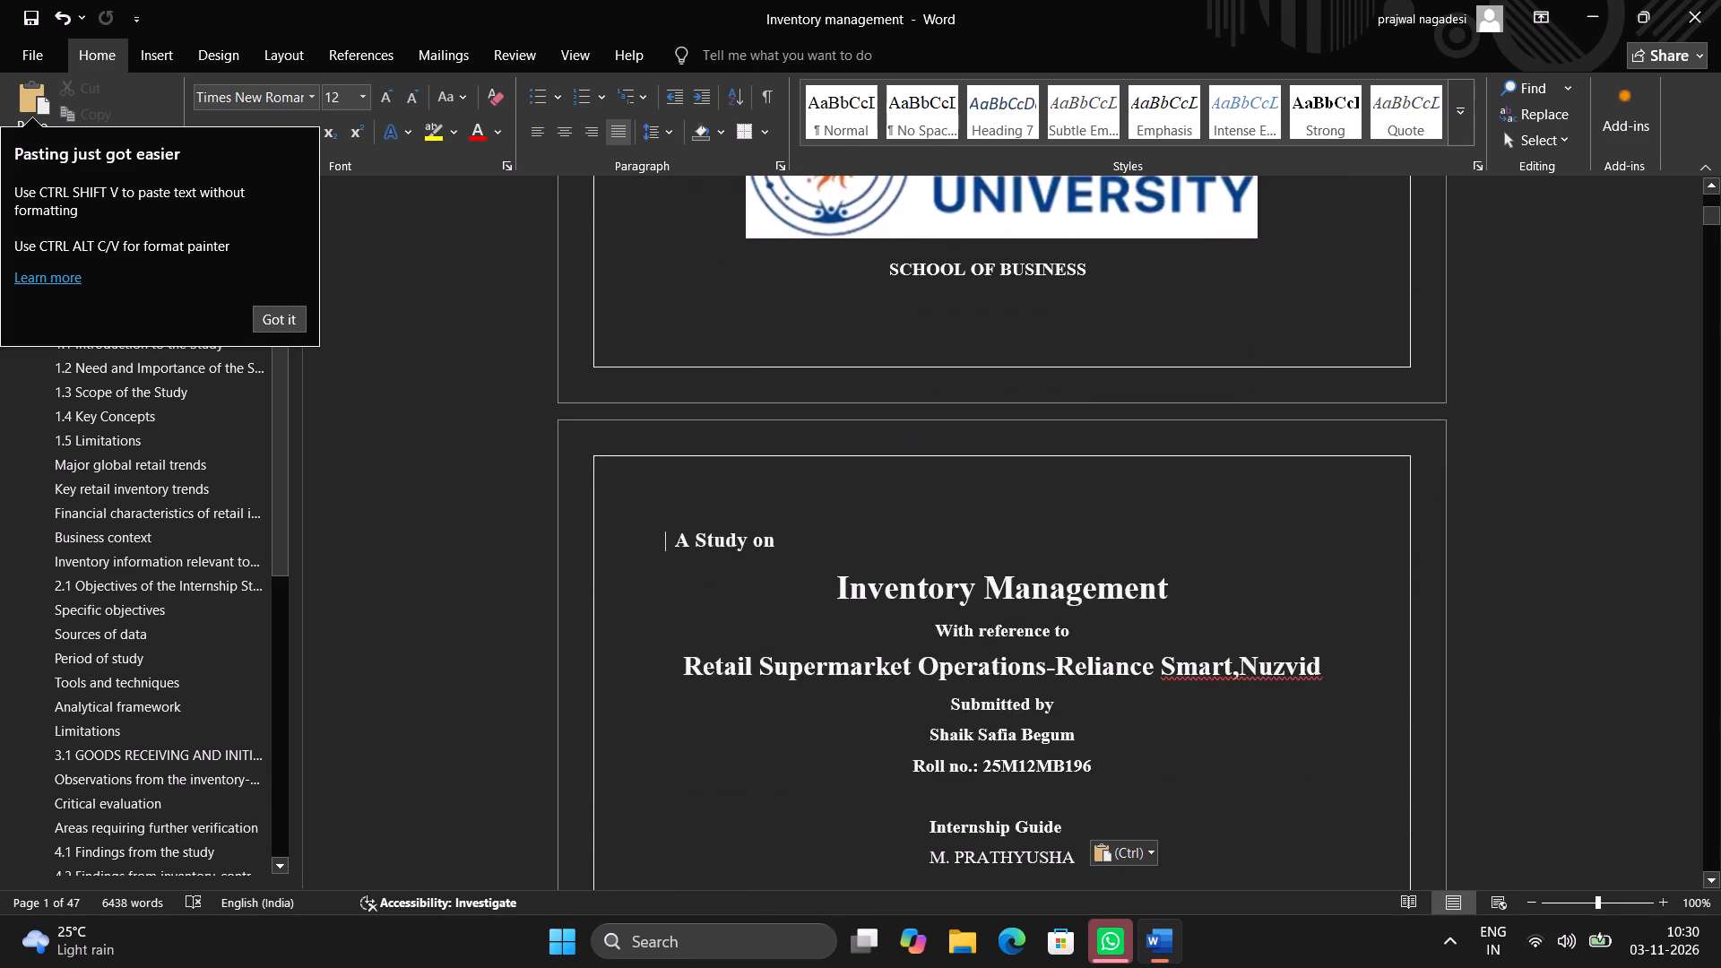
pyautogui.scroll(-3, 895, 426)
pyautogui.scroll(1, 895, 426)
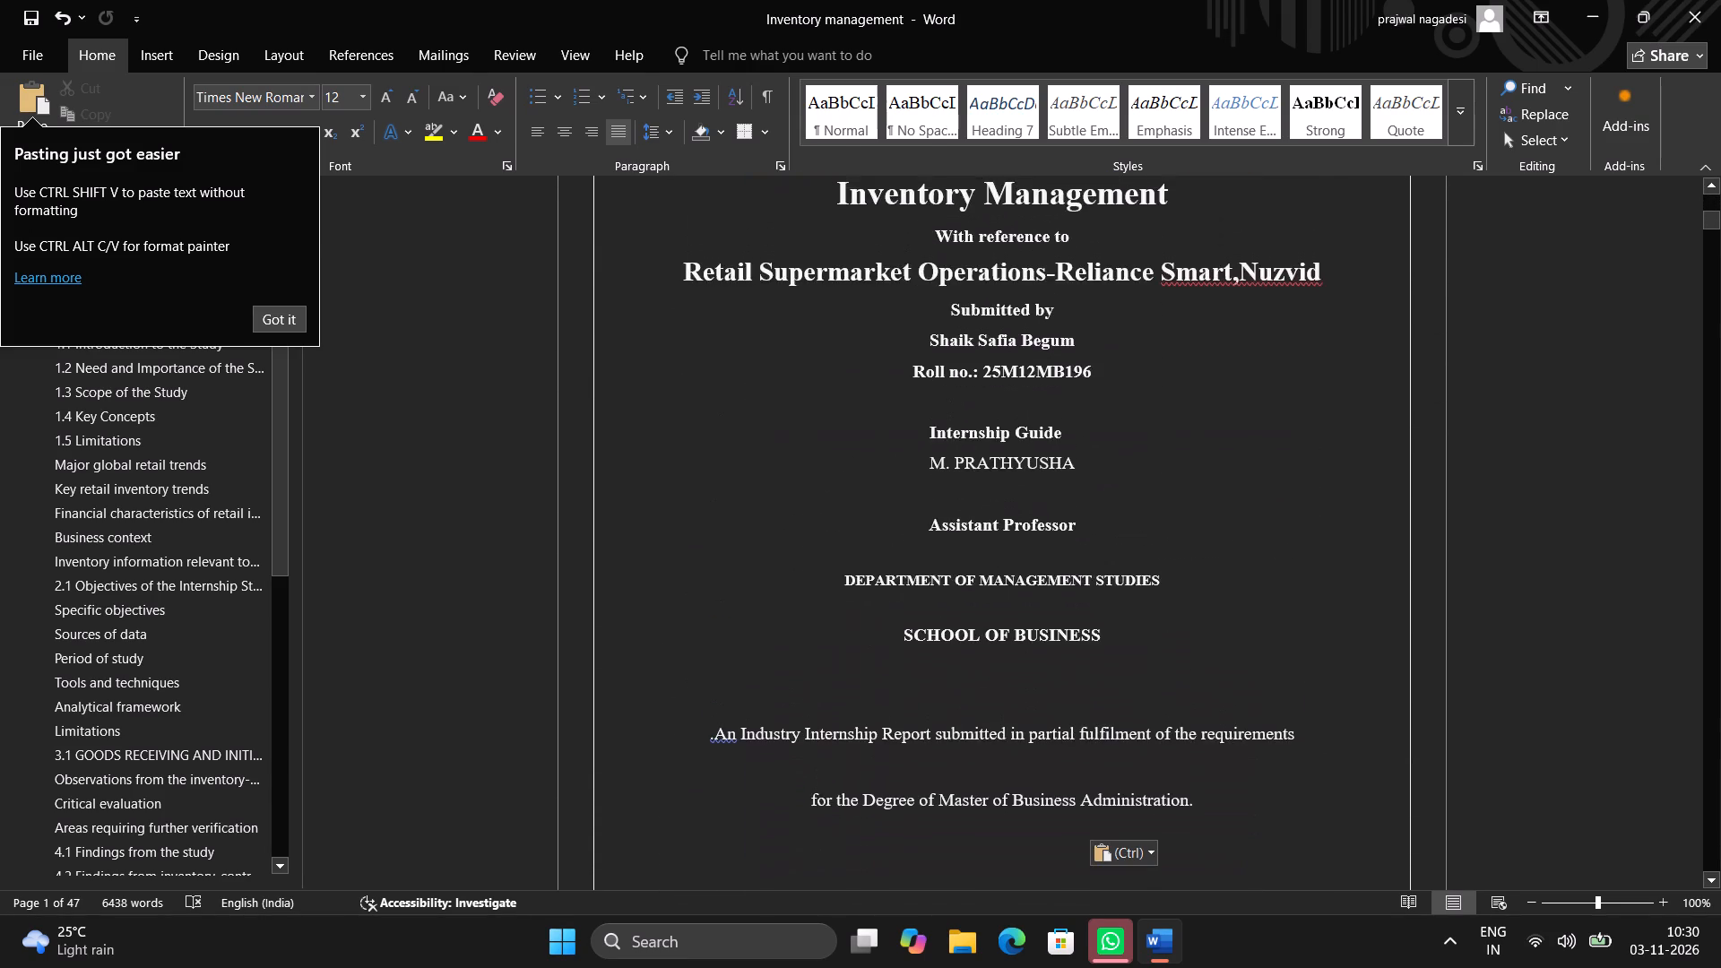
pyautogui.scroll(1, 895, 426)
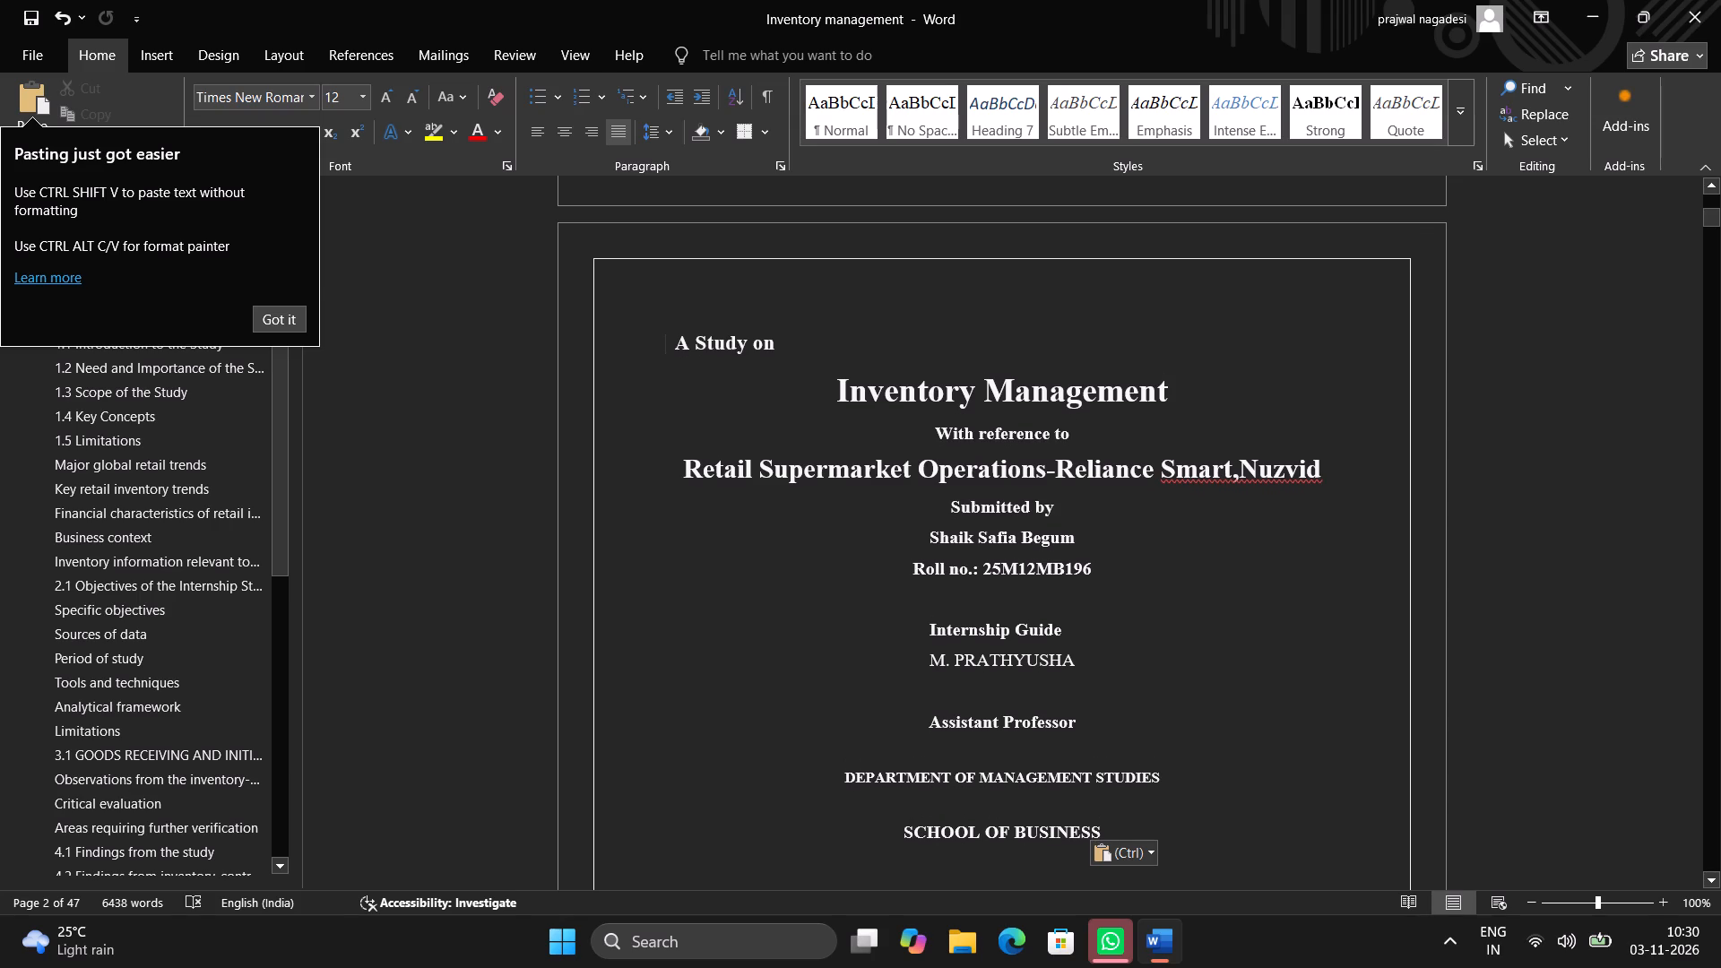
pyautogui.click(799, 346)
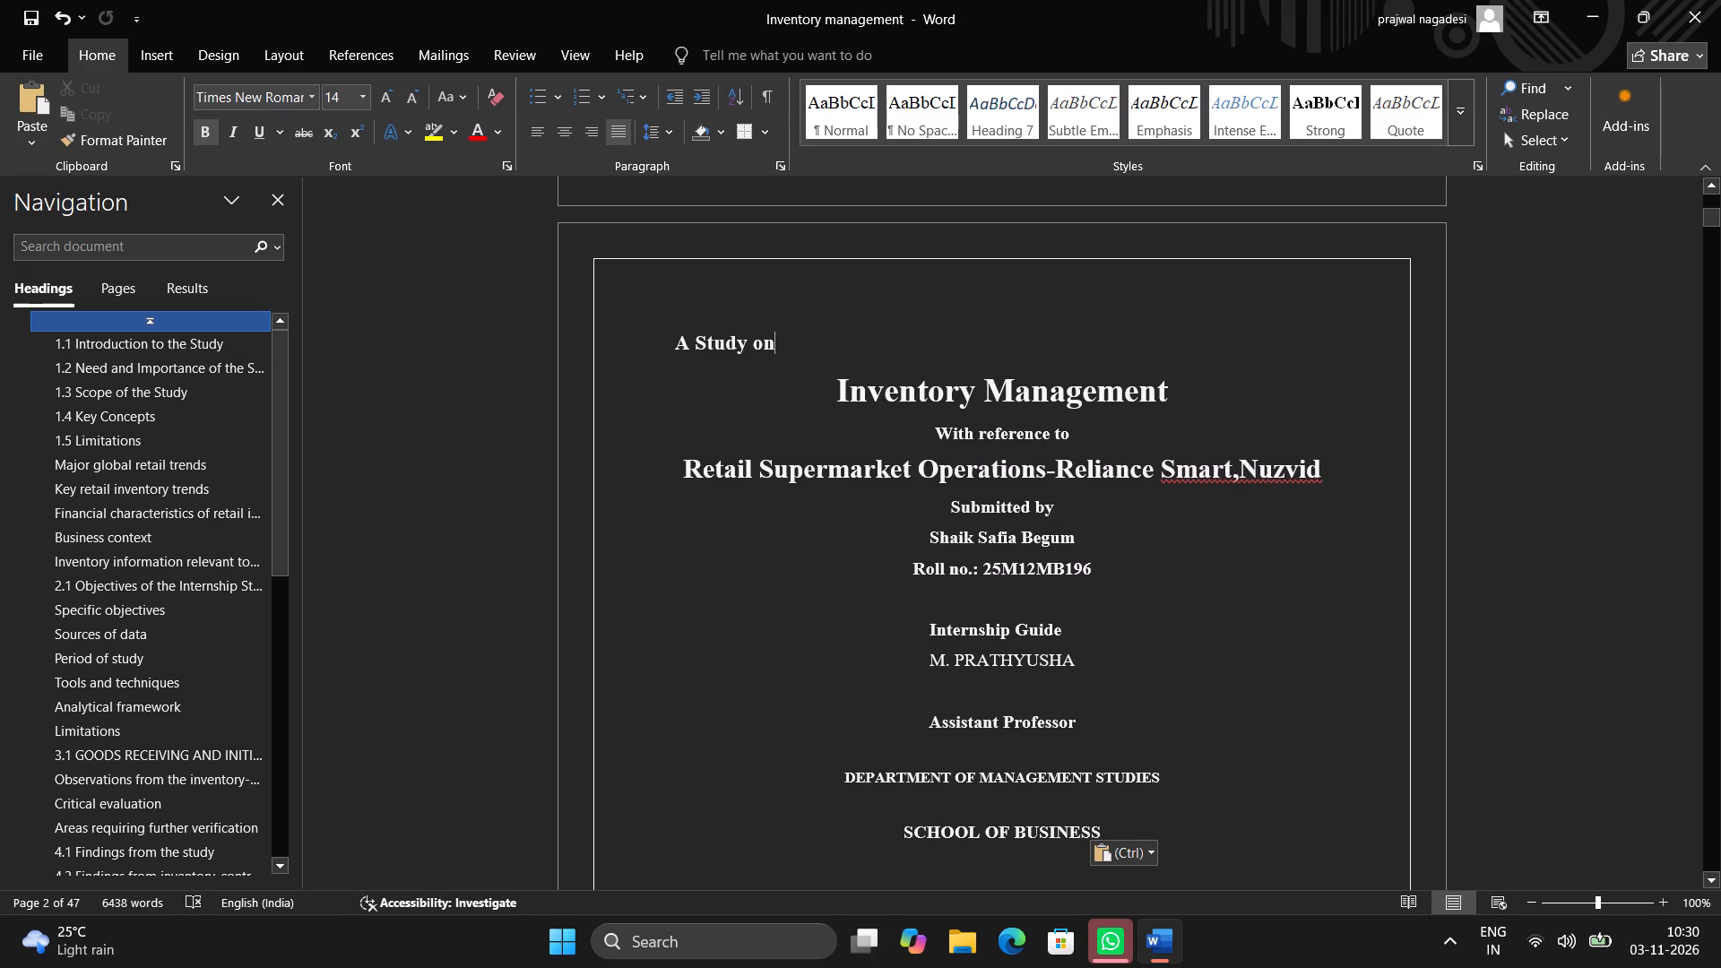
pyautogui.press('BackSpace')
pyautogui.press('BackSpace')
pyautogui.press('BackSpace')
pyautogui.press('BackSpace')
pyautogui.press('BackSpace')
pyautogui.press('BackSpace')
pyautogui.press('BackSpace')
pyautogui.press('BackSpace')
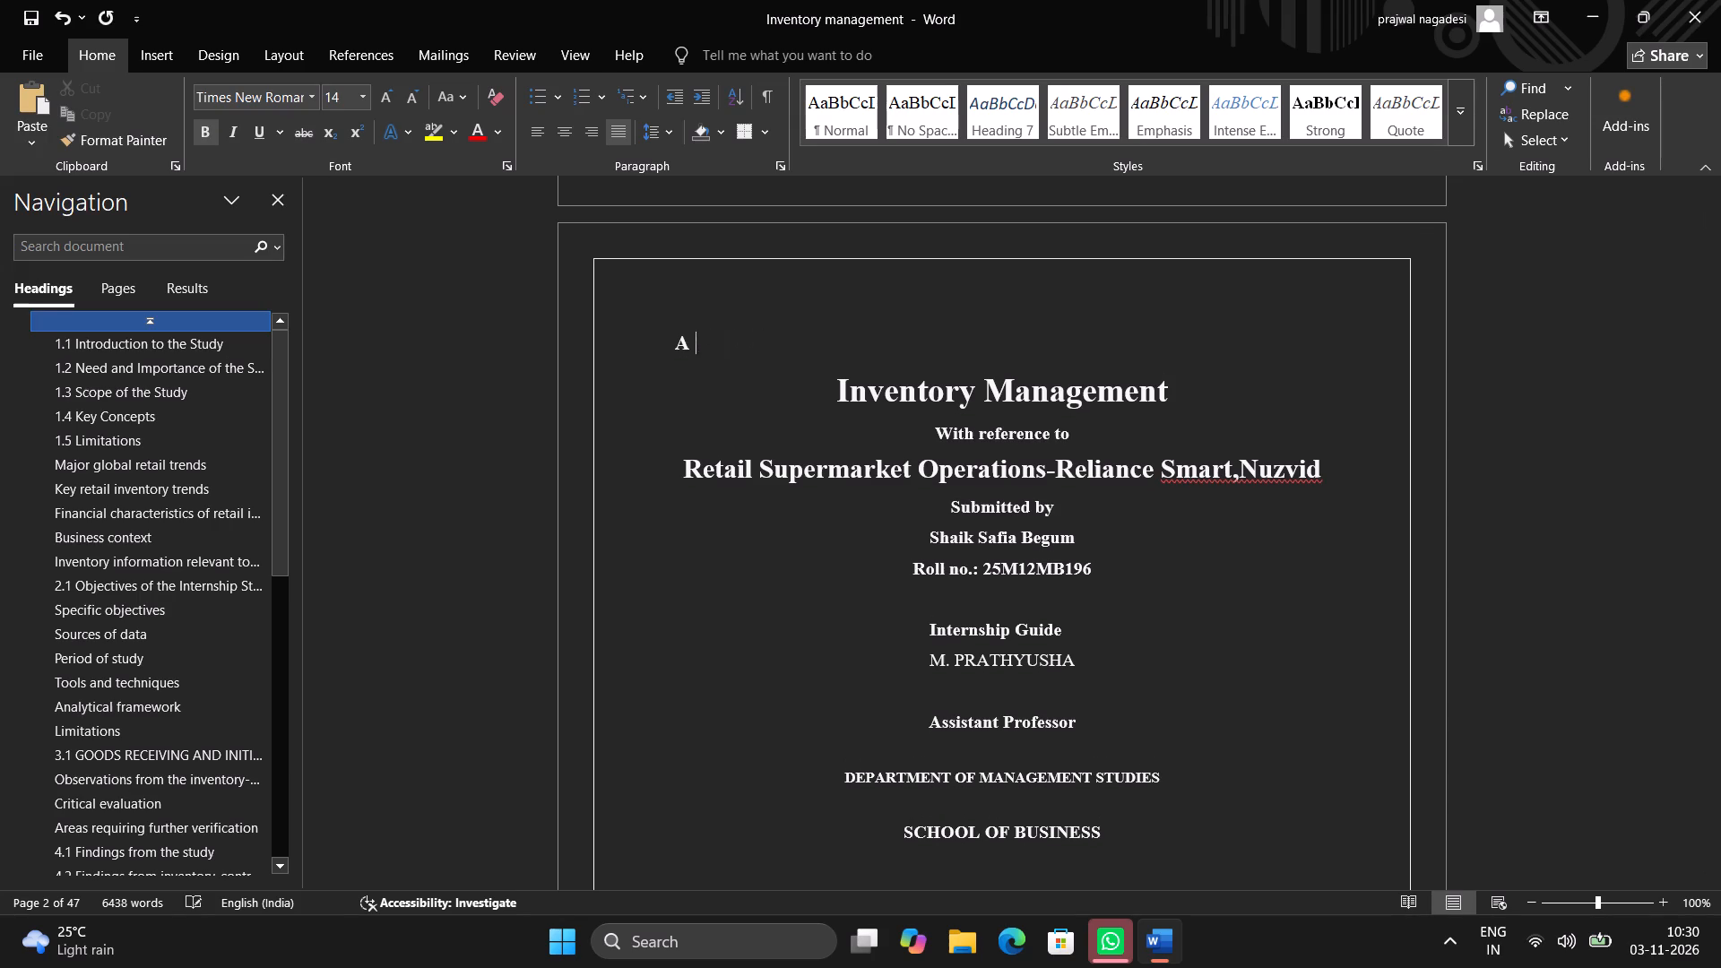
pyautogui.press('BackSpace')
pyautogui.press('BackSpace')
pyautogui.press('BackSpace')
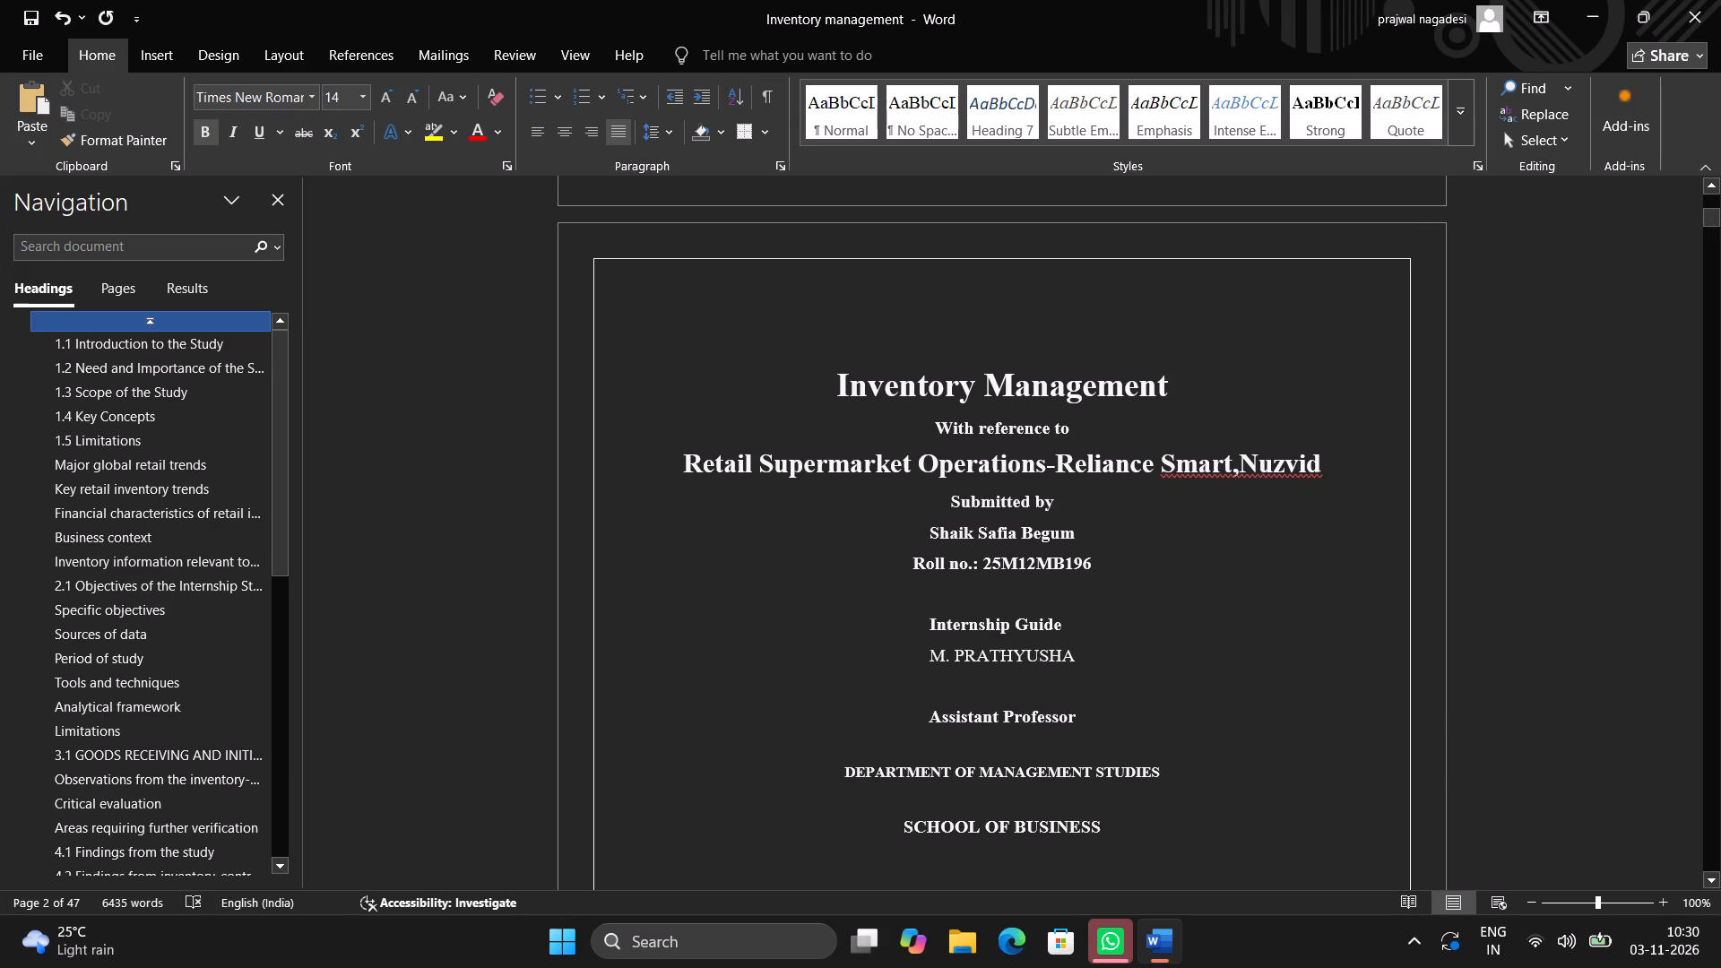
# Delete the off-centre "SCHOOL OF BUSINESS" heading at the top of the pasted Declaration page.
pyautogui.scroll(-6, 939, 338)
pyautogui.scroll(1, 939, 338)
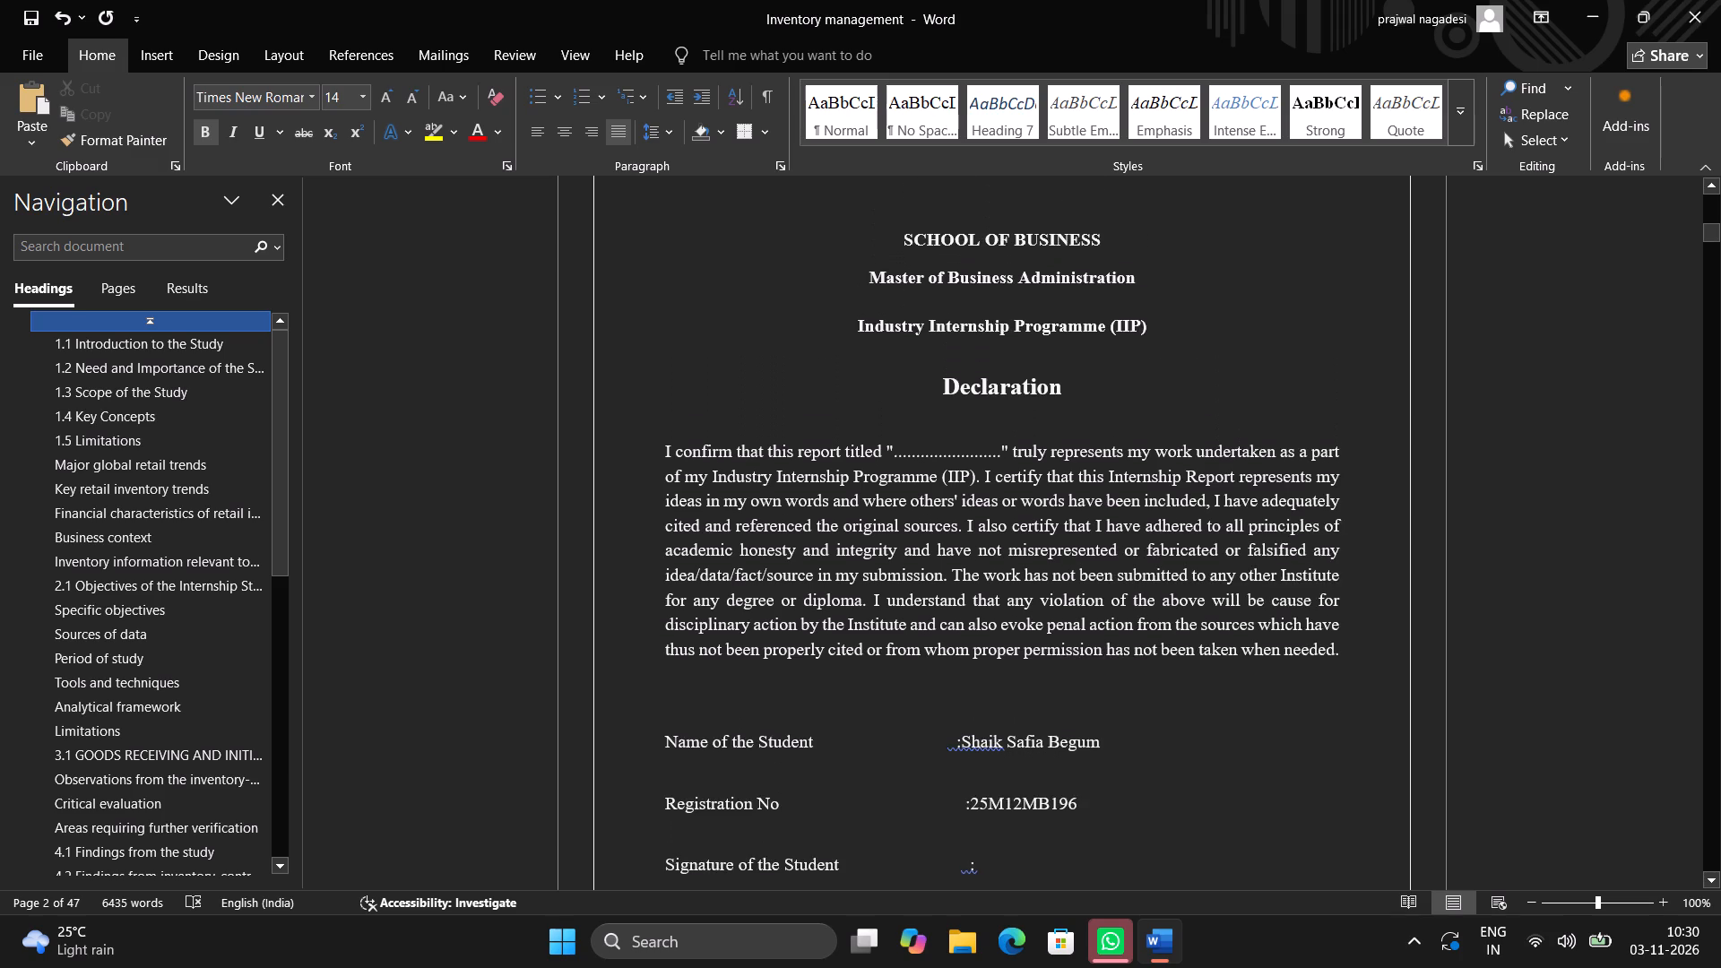
pyautogui.scroll(1, 939, 338)
pyautogui.scroll(-3, 939, 338)
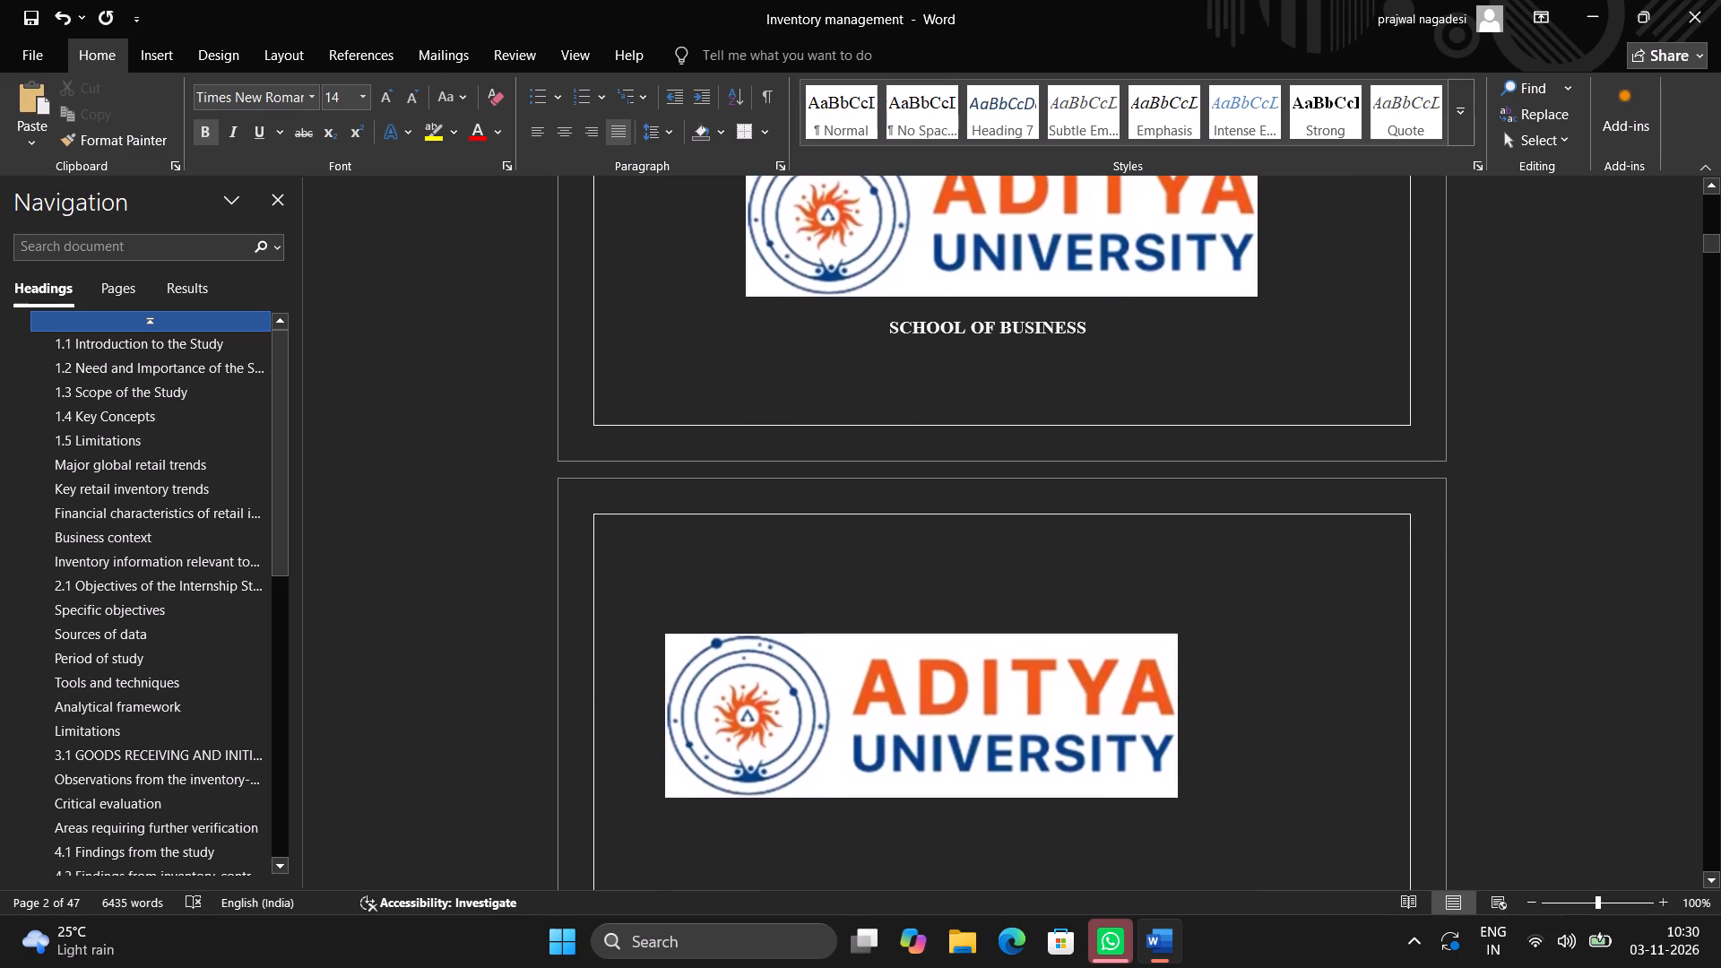
pyautogui.scroll(-2, 939, 338)
pyautogui.scroll(9, 939, 338)
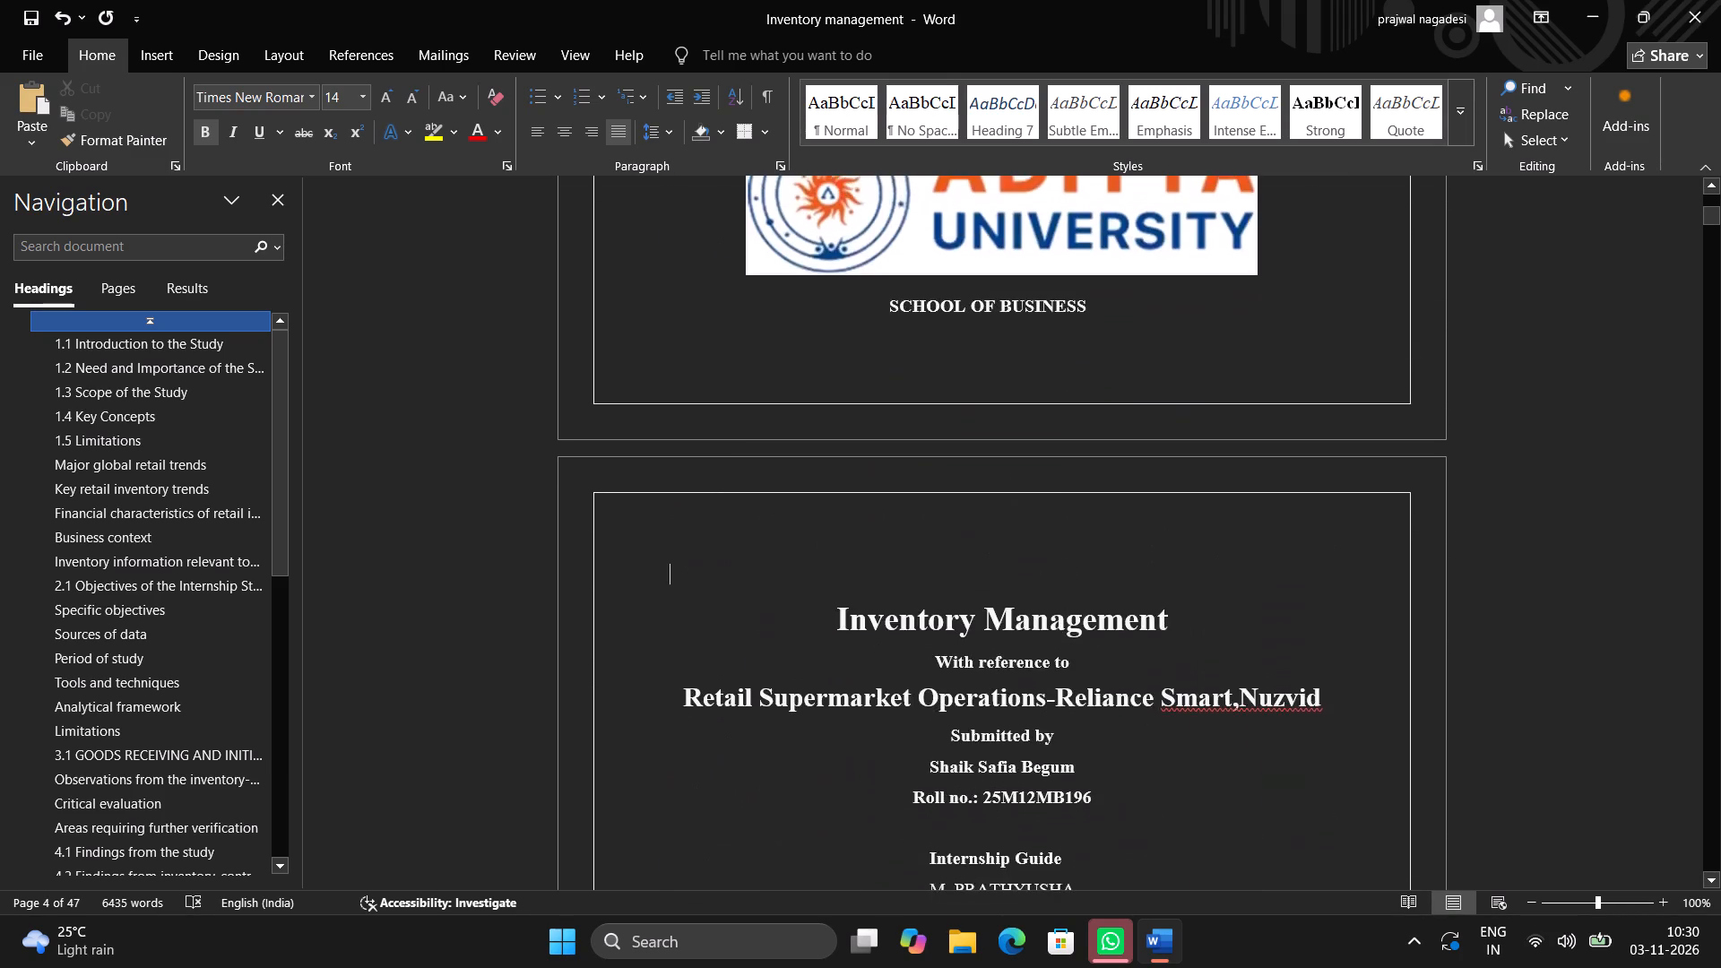
pyautogui.scroll(12, 939, 338)
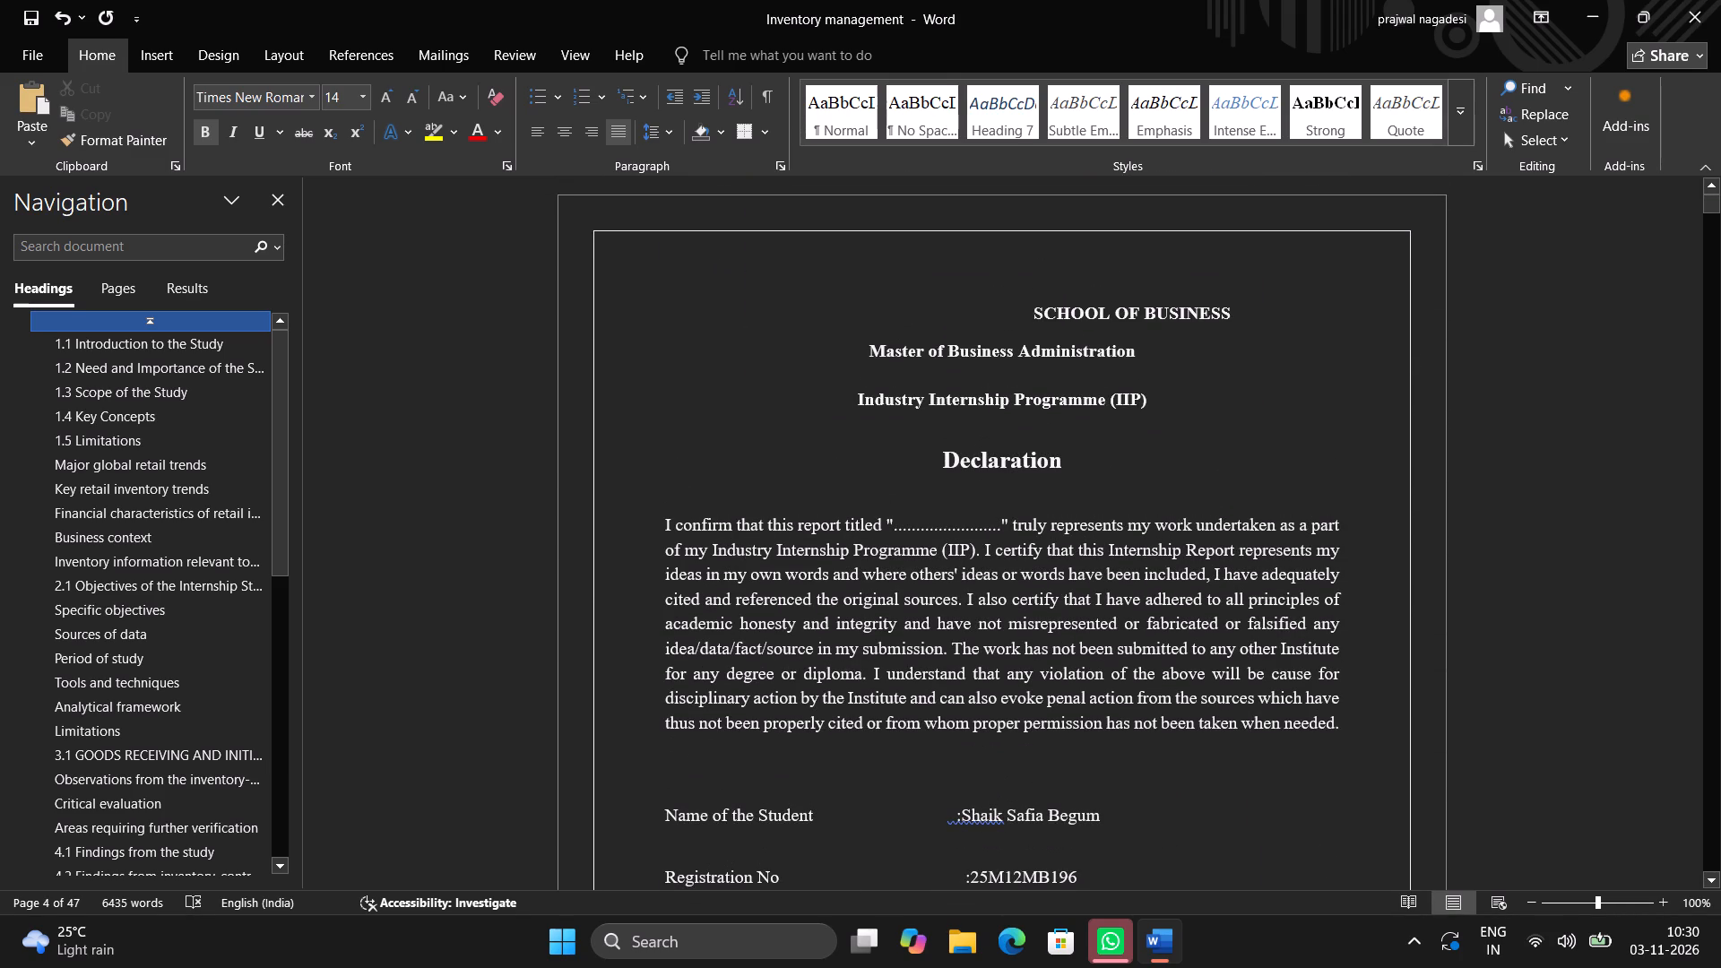
pyautogui.moveTo(1235, 310); pyautogui.dragTo(1042, 309)
pyautogui.press('BackSpace')
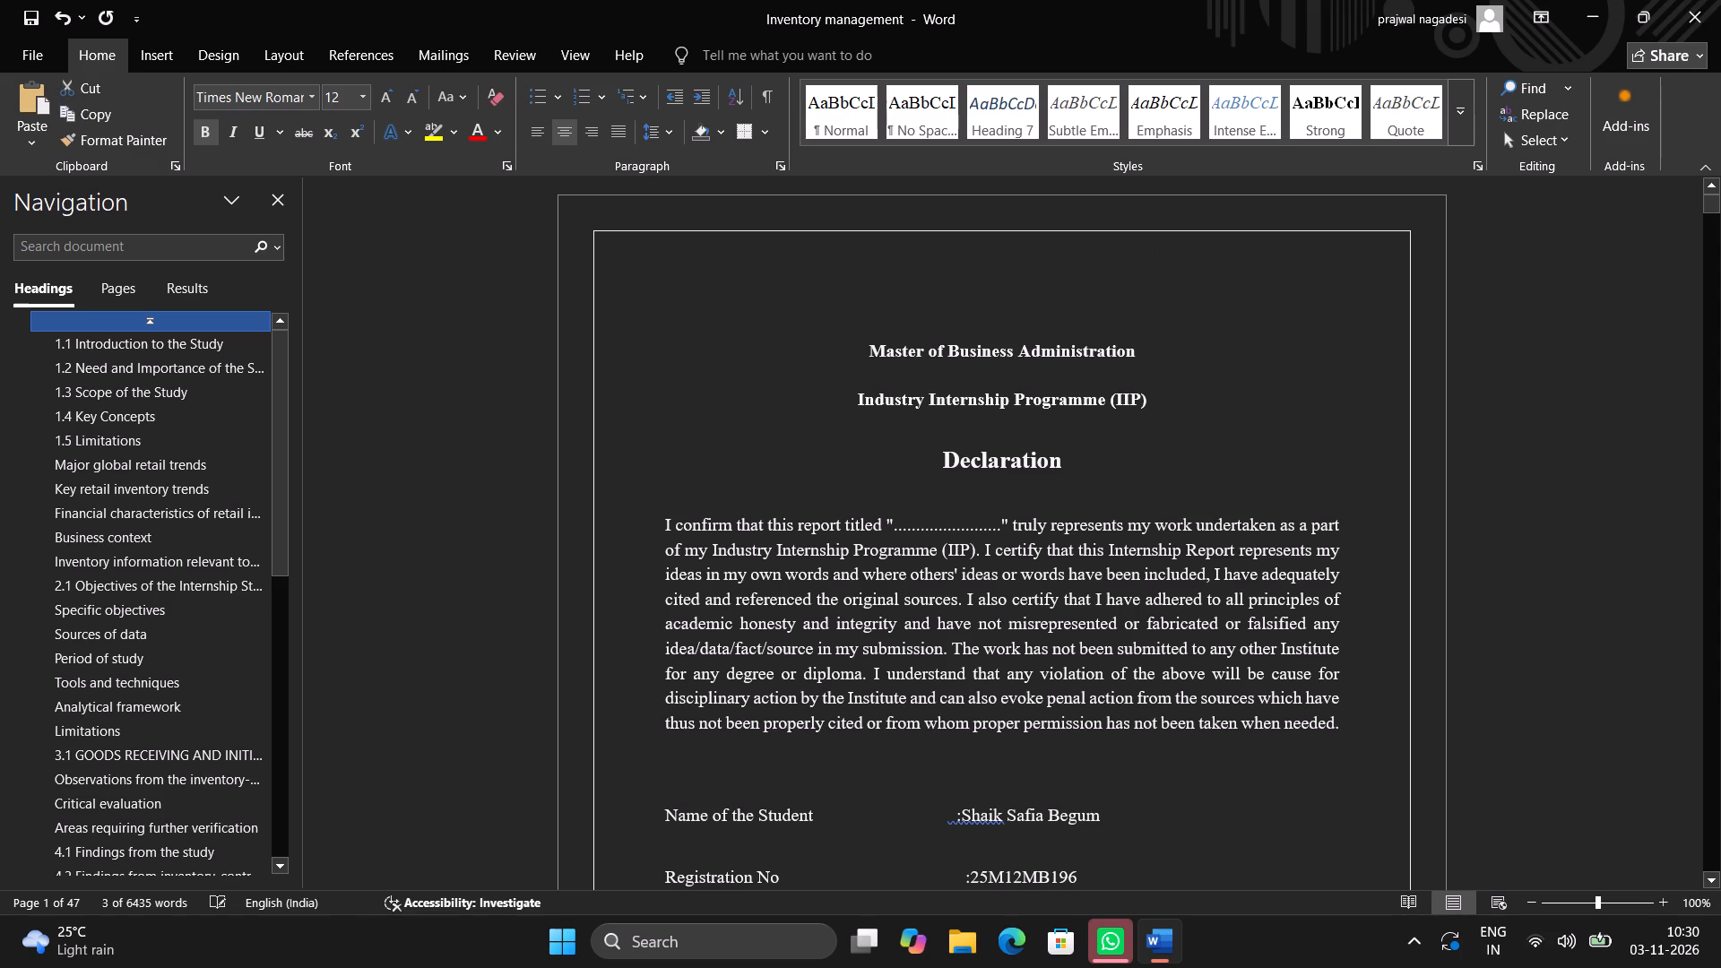
# Clear leftover spaces from the blank line above "Master of Business Administration" on the first Declaration page.
pyautogui.press('BackSpace')
pyautogui.press('Left')
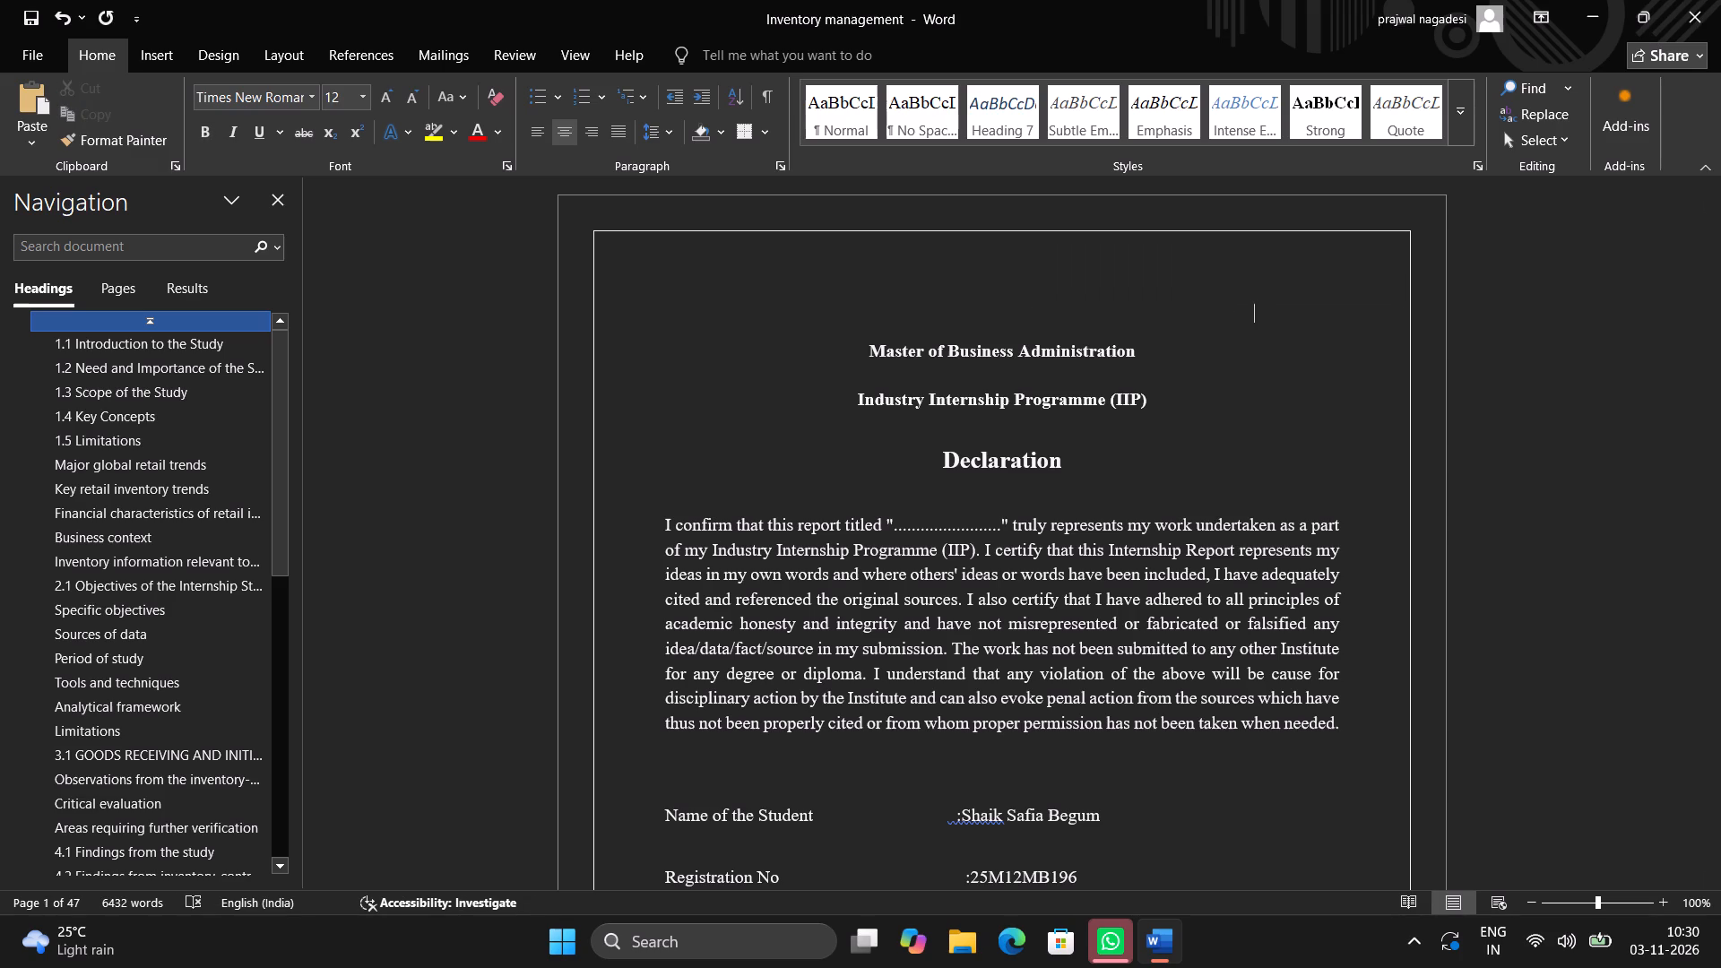
pyautogui.press('Left')
pyautogui.press('Left')
pyautogui.press('Left')
pyautogui.press('Left')
pyautogui.press('Left')
pyautogui.press('Left')
pyautogui.press('Left')
pyautogui.press('Left')
pyautogui.press('Left')
pyautogui.press('Left')
pyautogui.press('Left')
pyautogui.press('Left')
pyautogui.press('Left')
pyautogui.press('Left')
pyautogui.press('Left')
pyautogui.press('Left')
pyautogui.press('Left')
pyautogui.press('Left')
pyautogui.press('Left')
pyautogui.press('Left')
pyautogui.press('Left')
pyautogui.press('BackSpace')
# Delete the original Declaration page content after the title page, from "OF BUSINESS" in its top heading down to the Certificate page's logo.
pyautogui.scroll(-2, 1062, 471)
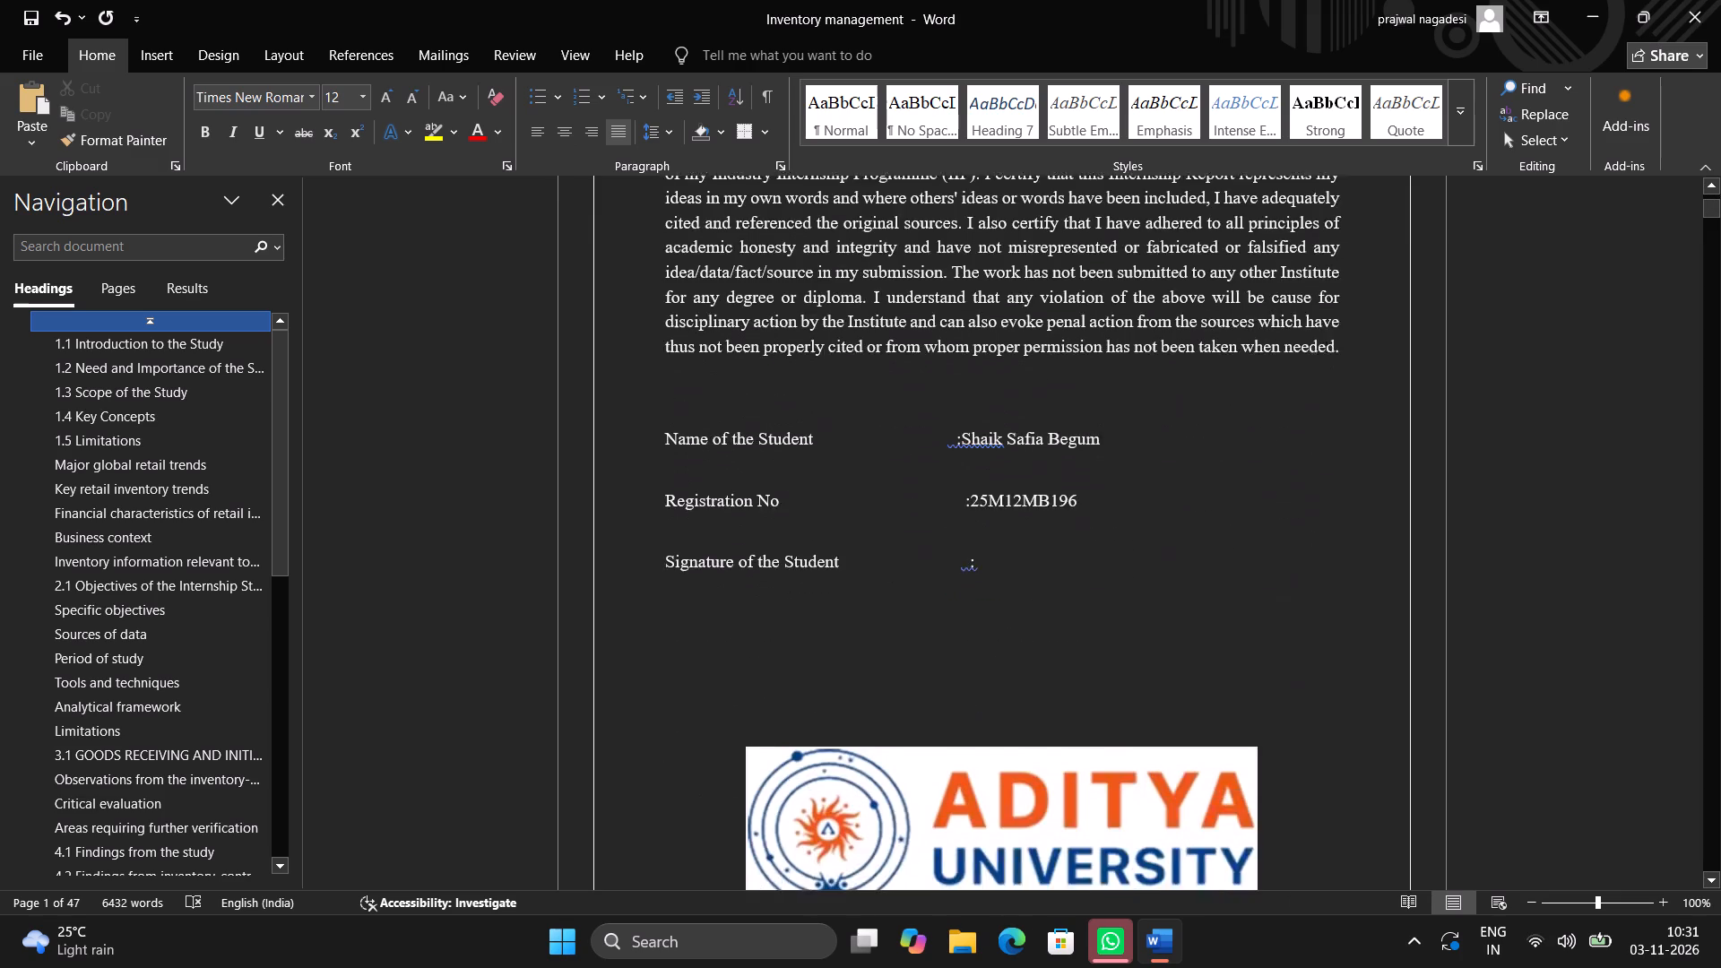
pyautogui.scroll(-3, 1062, 471)
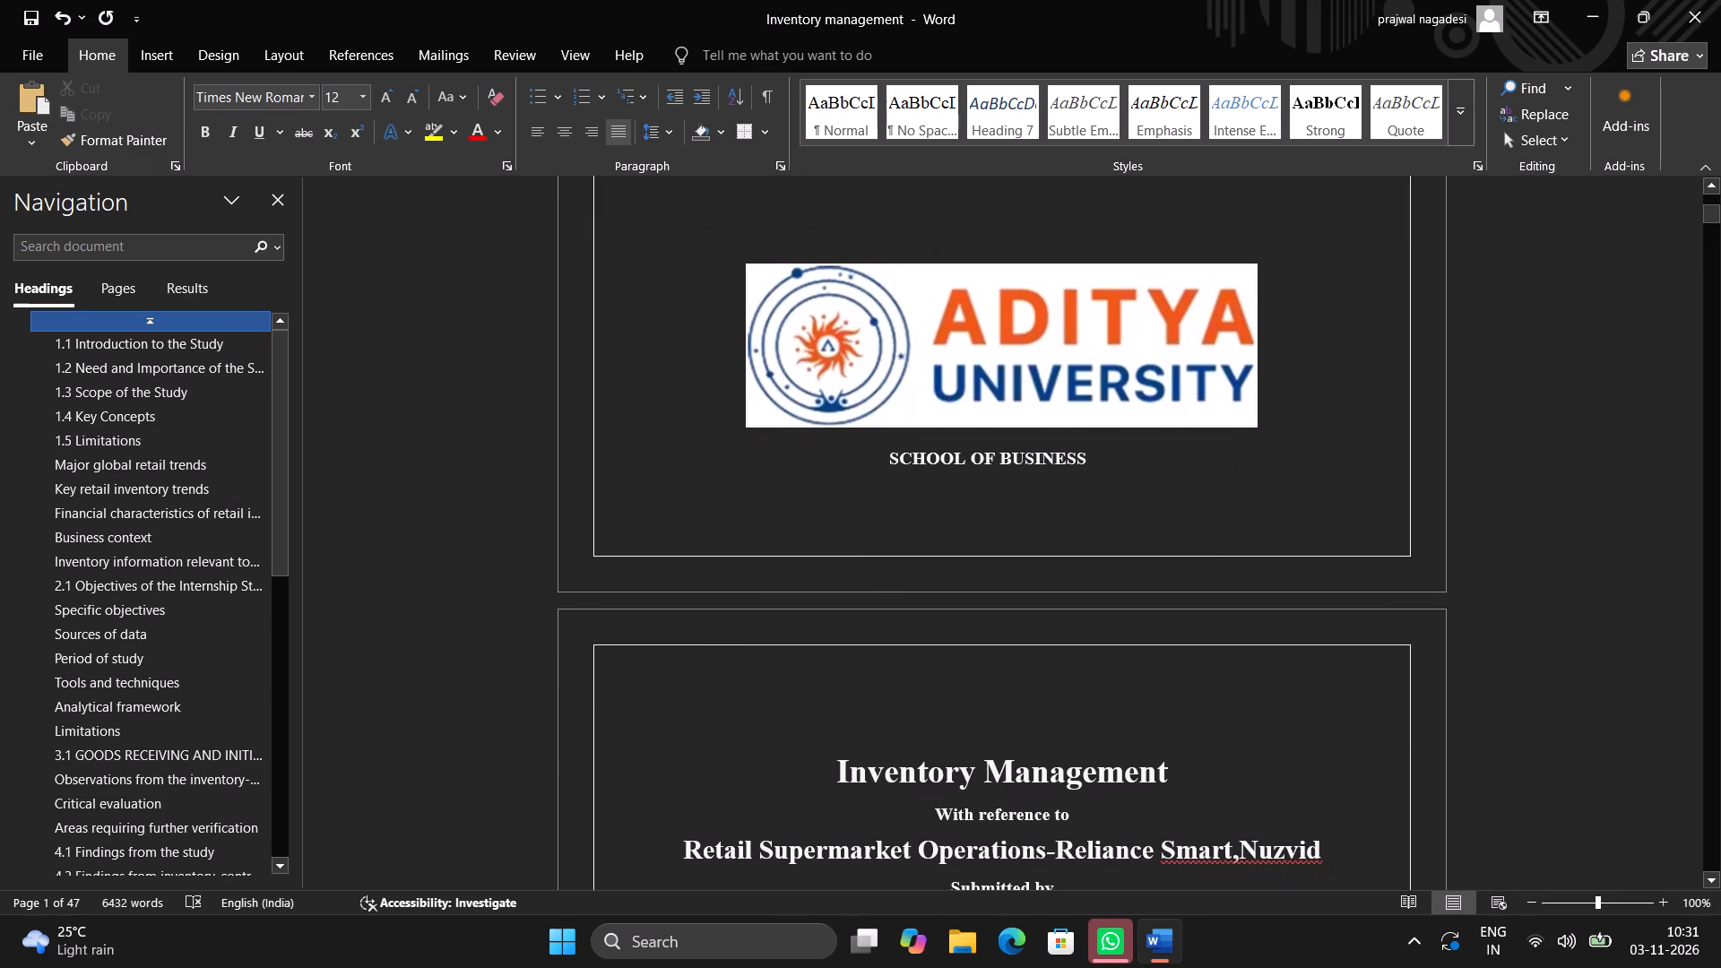
pyautogui.scroll(-4, 1062, 471)
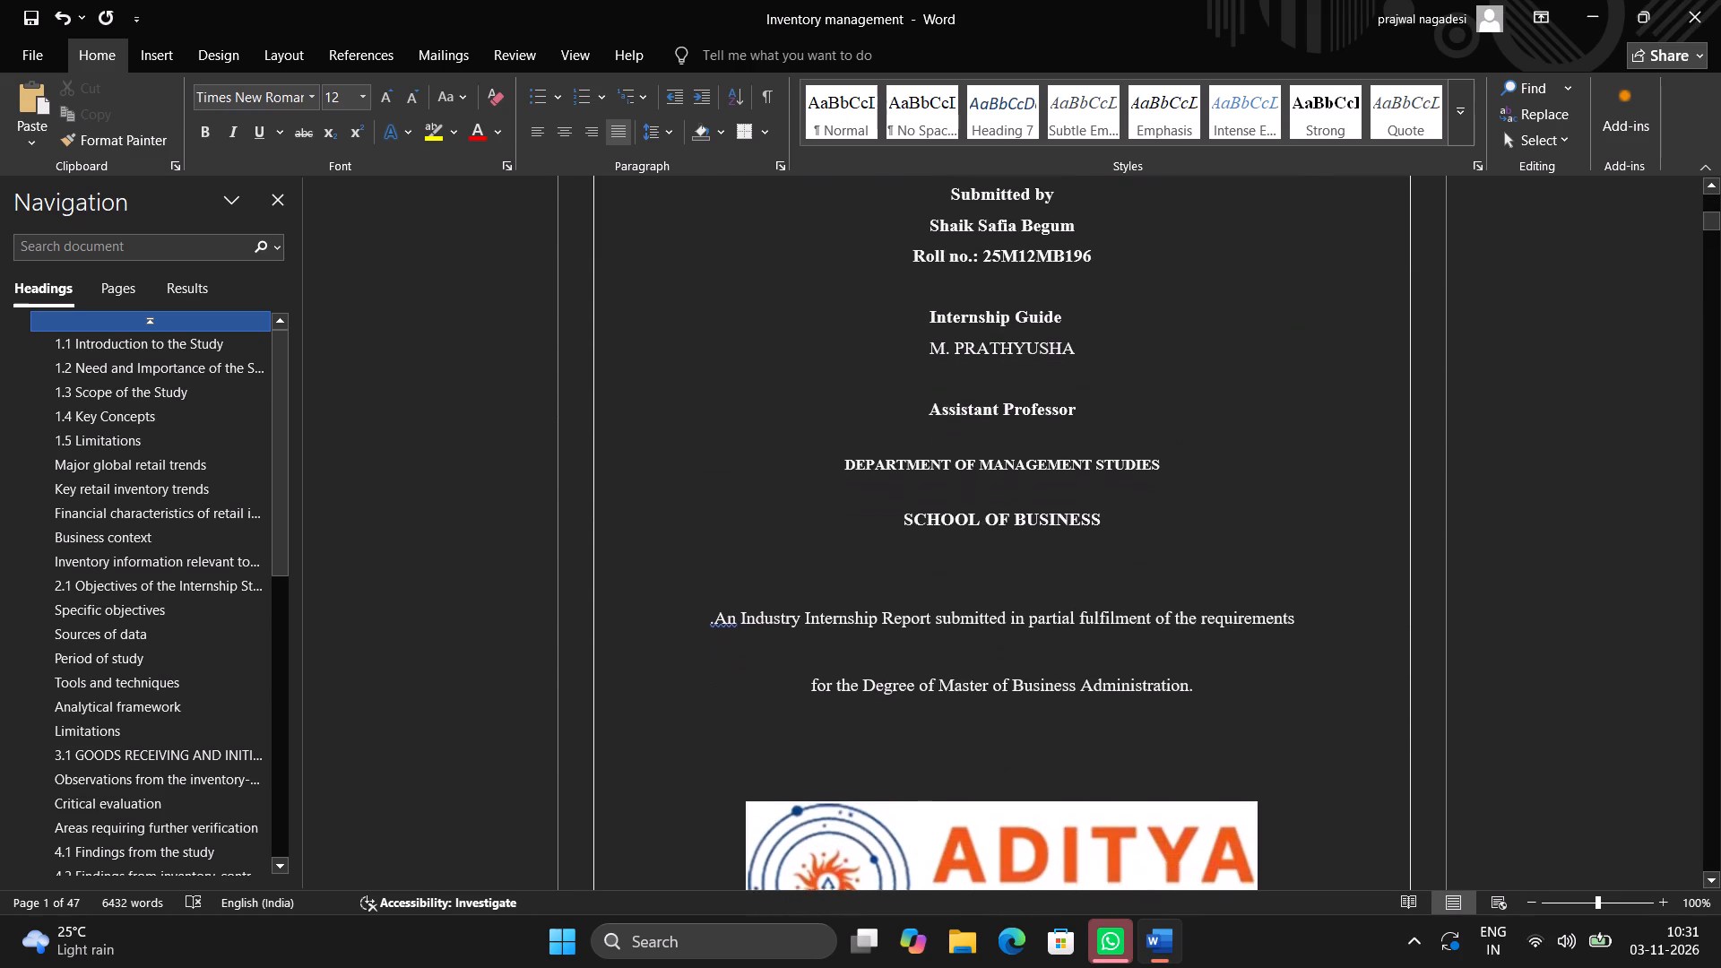
pyautogui.scroll(-4, 1062, 471)
pyautogui.scroll(1, 1062, 471)
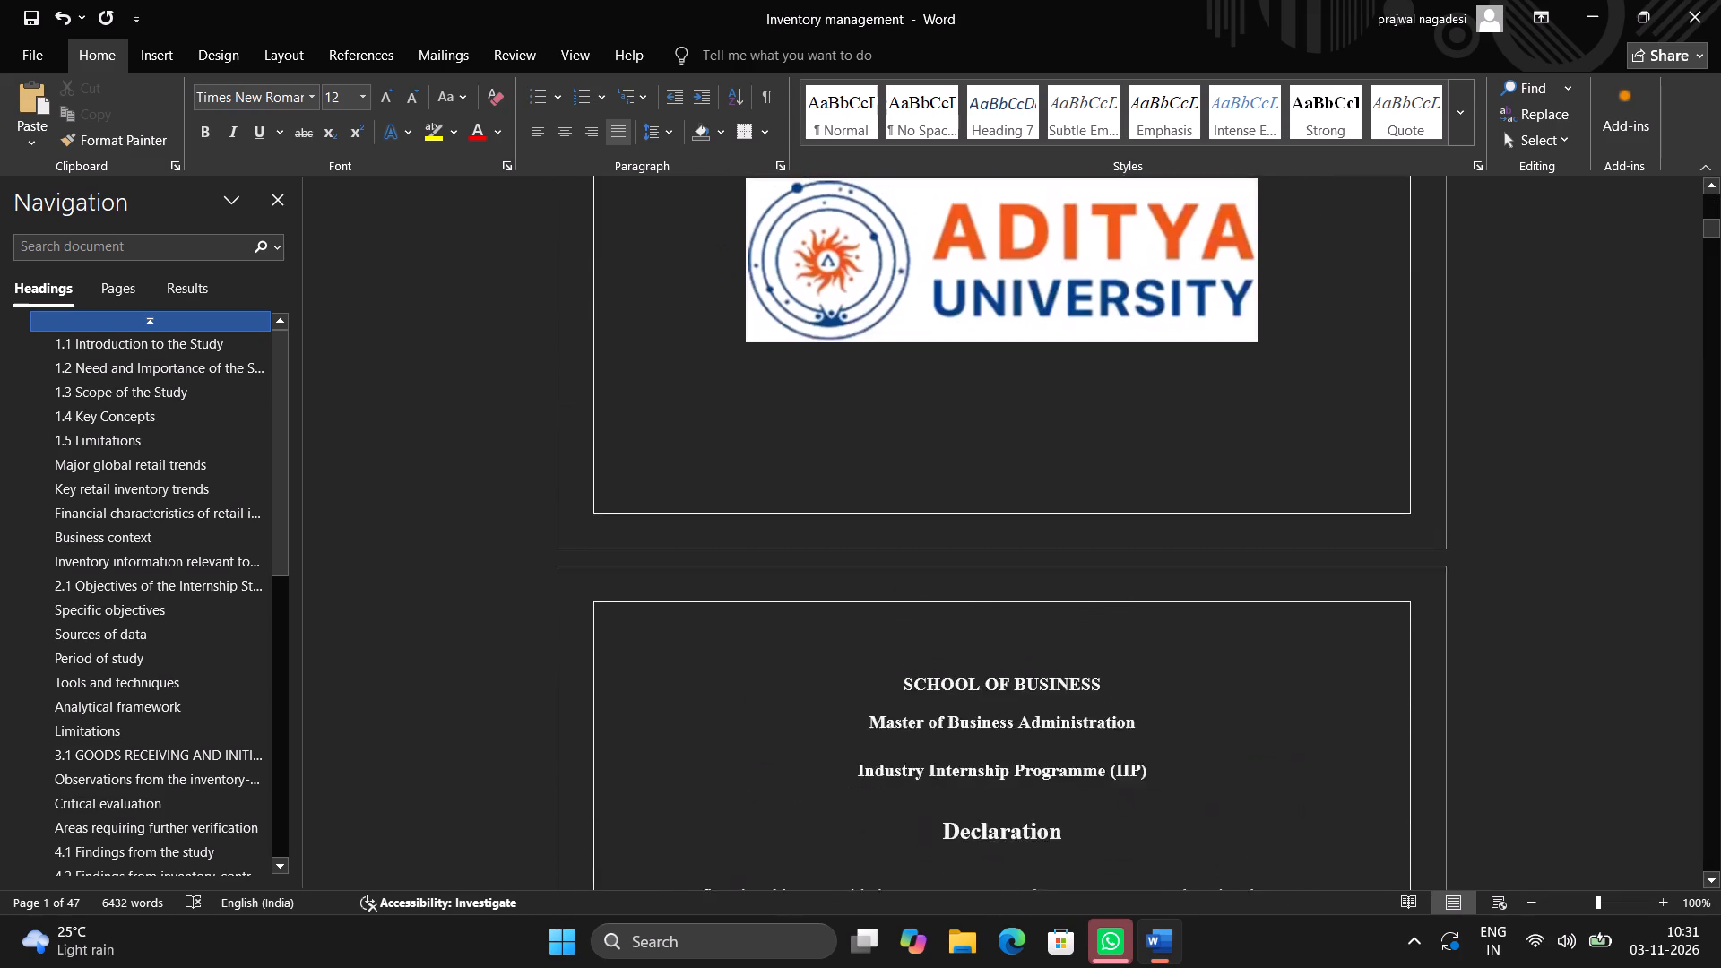
pyautogui.scroll(1, 1062, 471)
pyautogui.scroll(-3, 1062, 471)
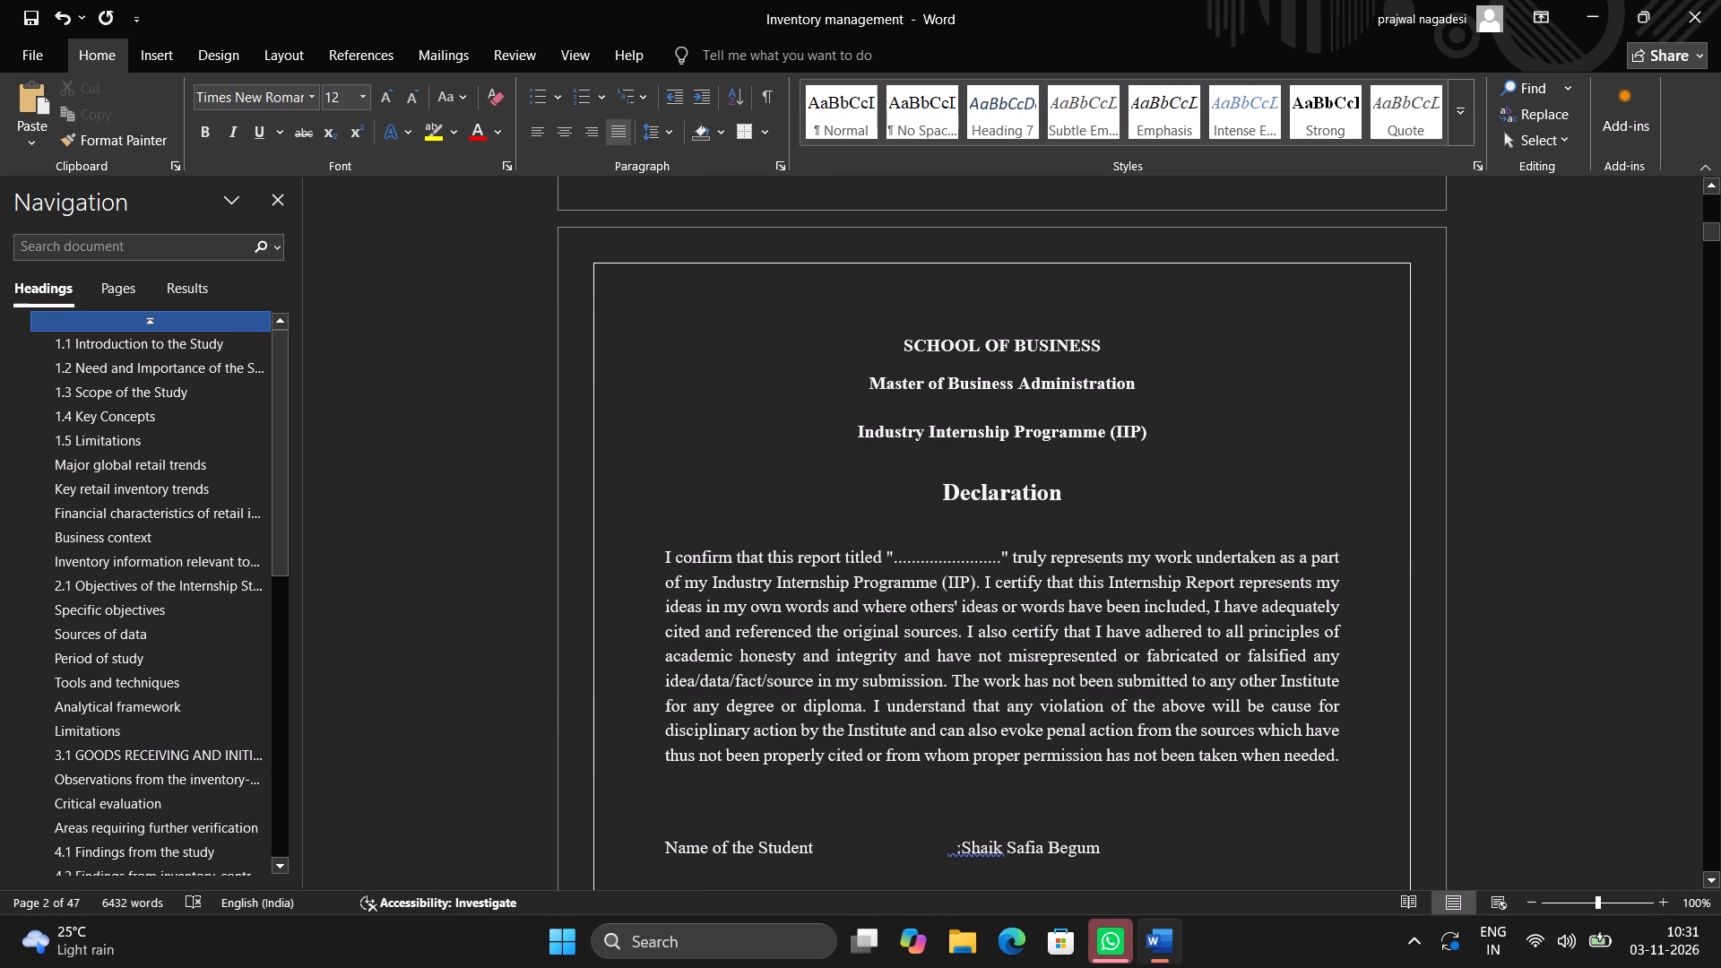
pyautogui.scroll(-1, 1062, 471)
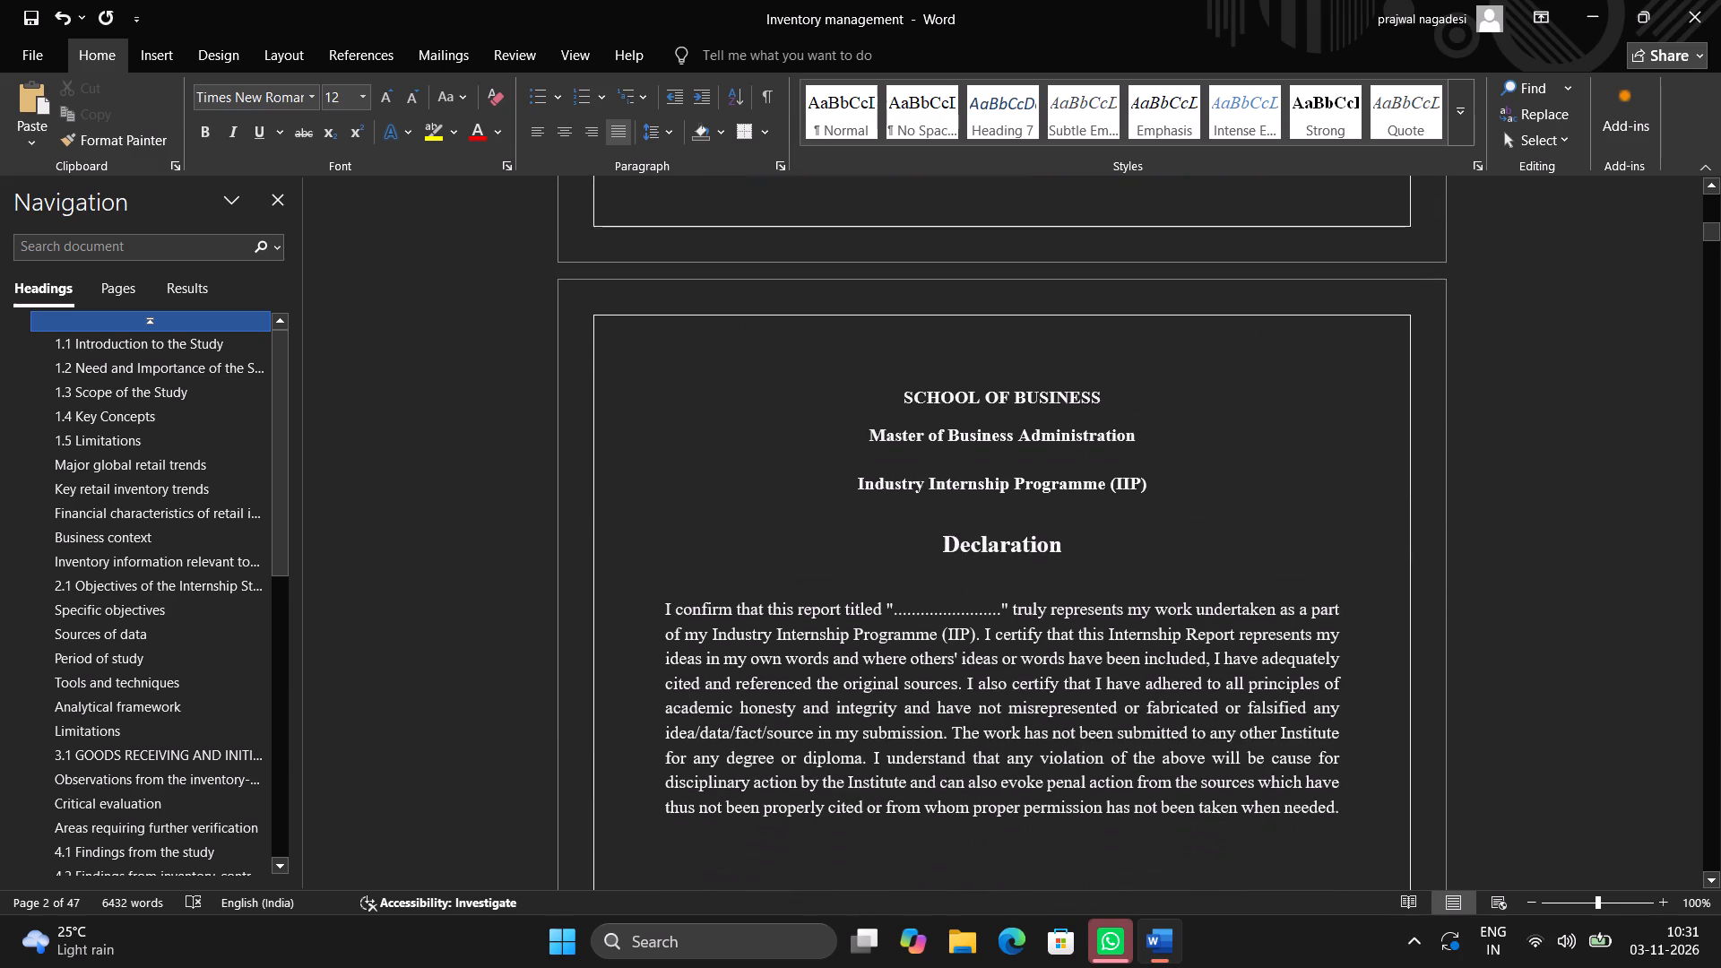
pyautogui.scroll(-1, 1062, 471)
pyautogui.doubleClick(900, 327)
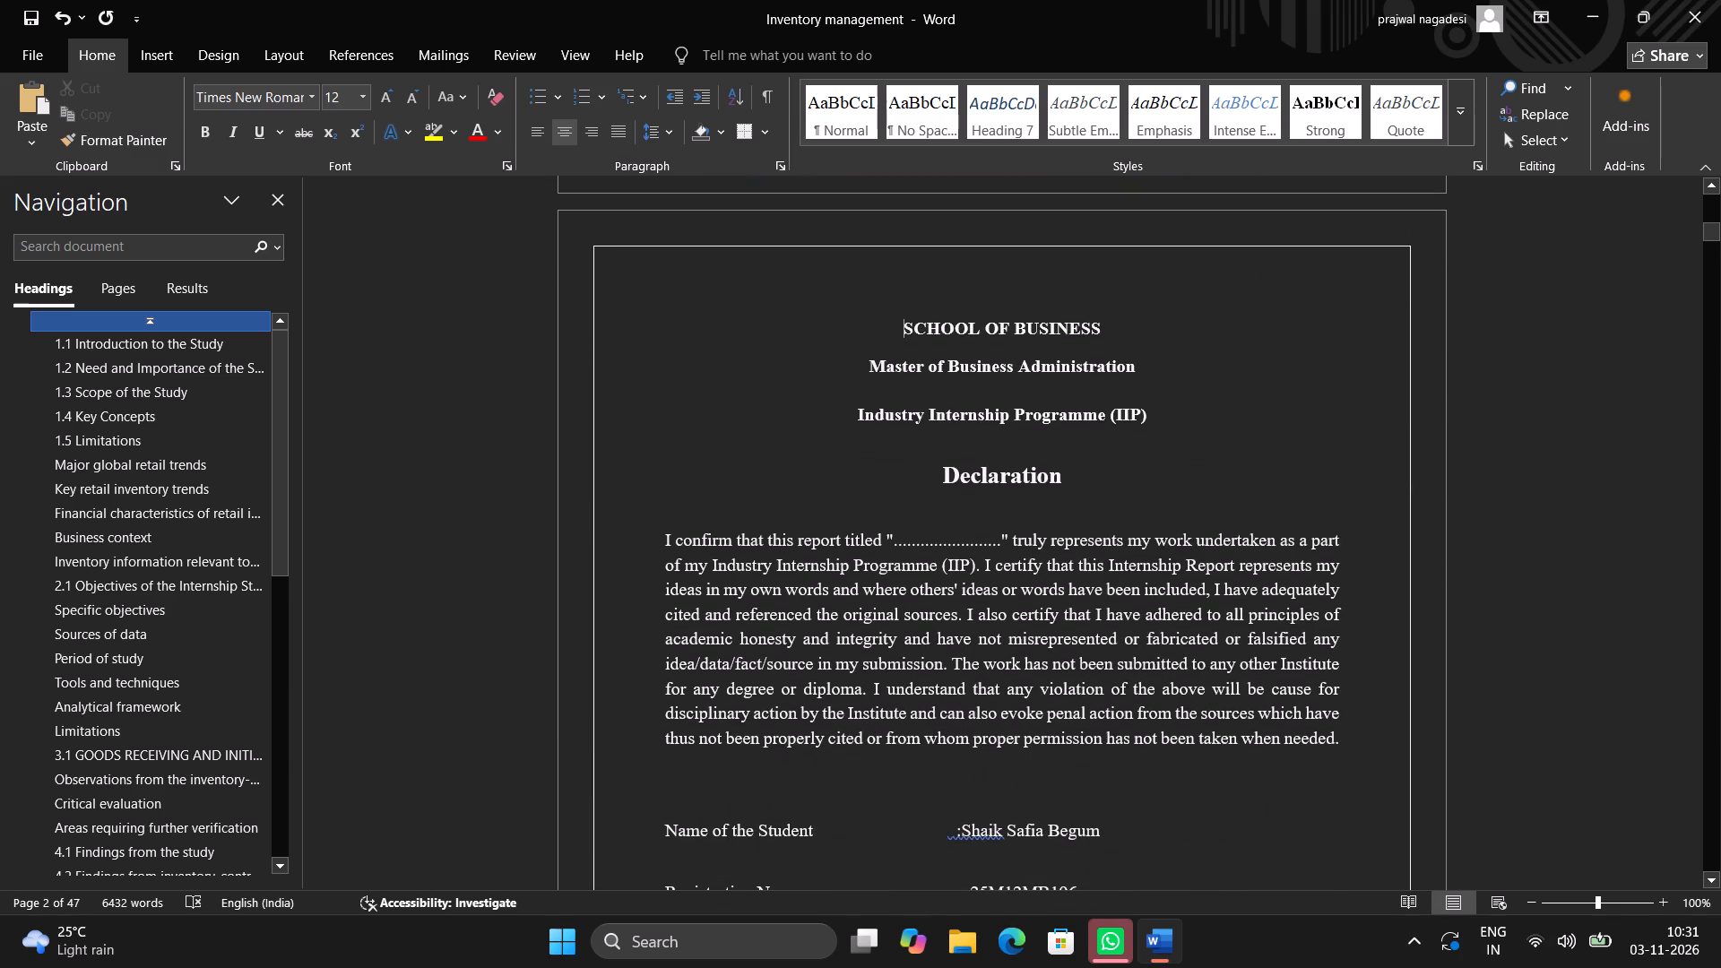
pyautogui.hotkey('ctrl', 'shift', 'Down')
pyautogui.hotkey('ctrl', 'shift', 'Down')
pyautogui.hotkey('ctrl', 'shift', 'Down')
pyautogui.hotkey('ctrl', 'shift', 'Down')
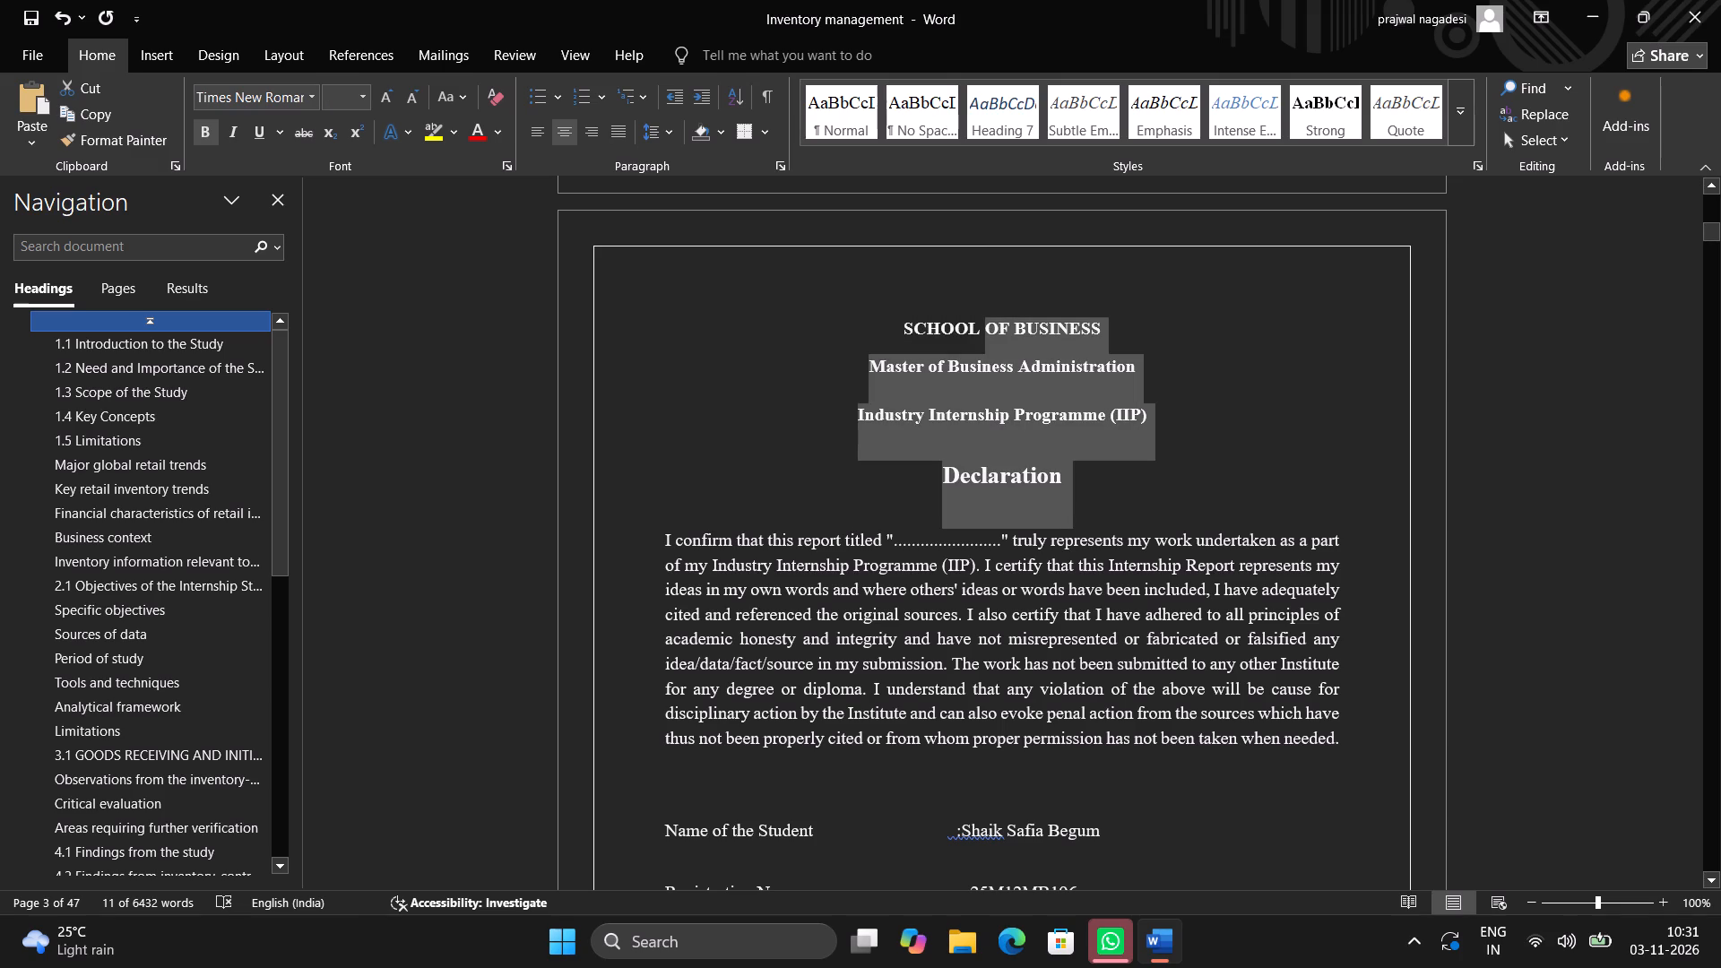
pyautogui.doubleClick(906, 325)
pyautogui.hotkey('ctrl', 'shift', 'Down')
pyautogui.hotkey('ctrl', 'shift', 'Down')
pyautogui.hotkey('ctrl', 'shift', 'Down')
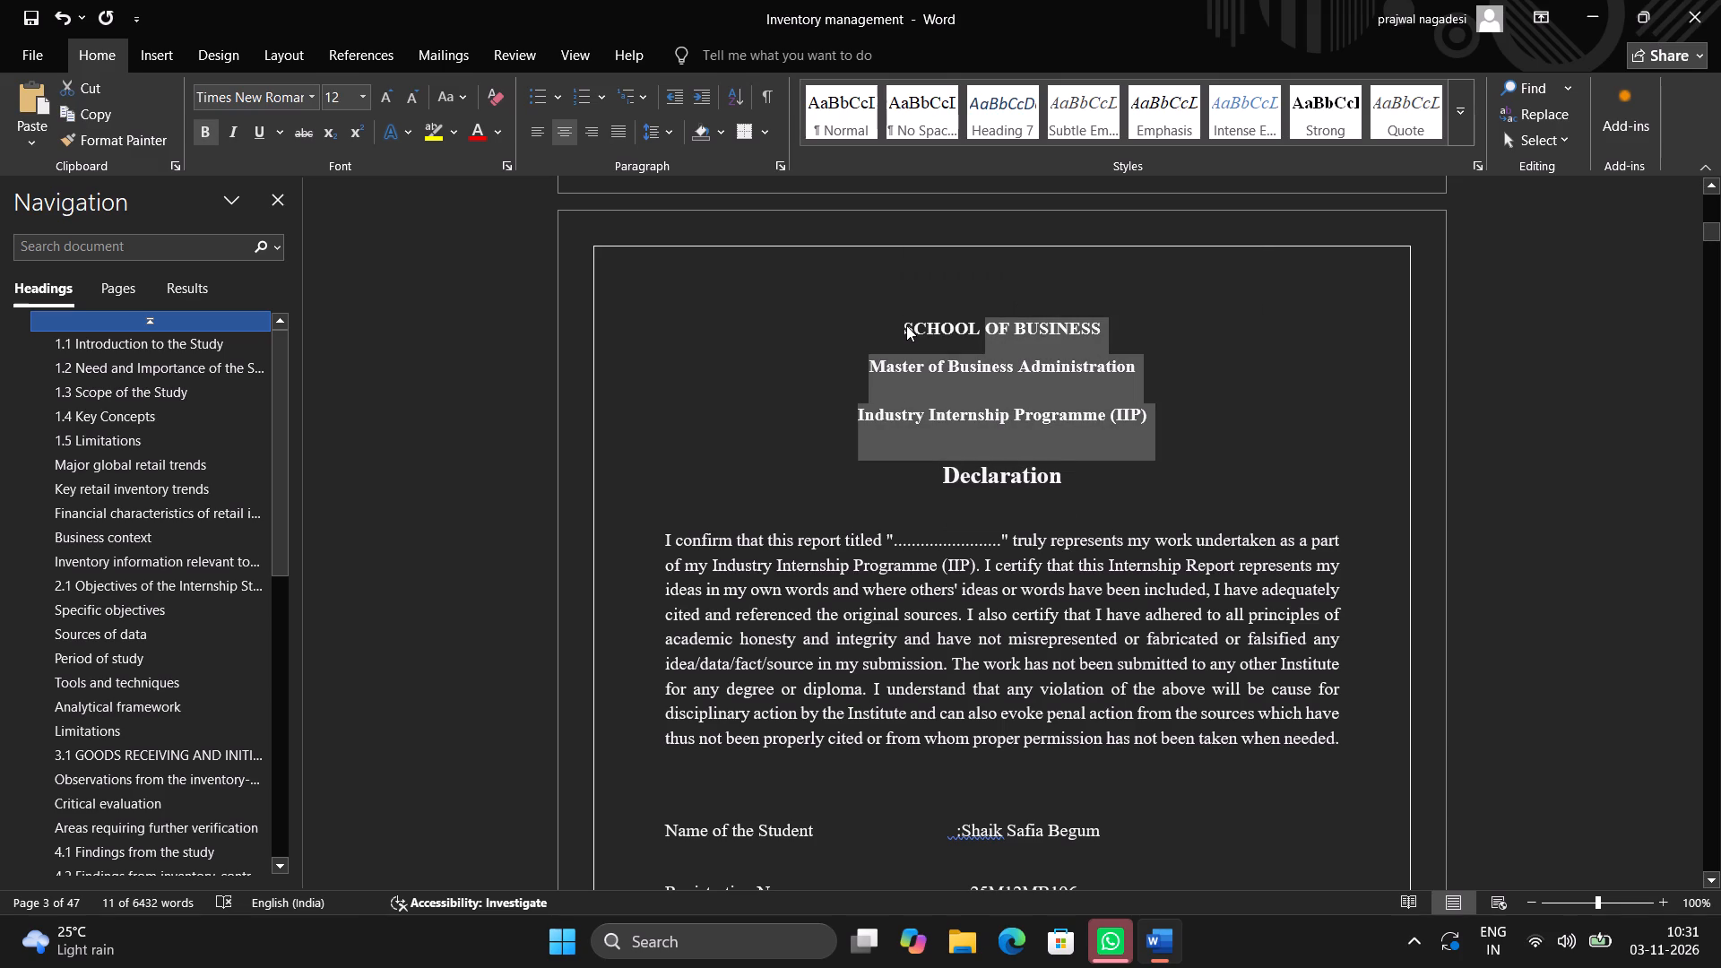
pyautogui.hotkey('ctrl', 'shift', 'Down')
pyautogui.hotkey('ctrl', 'shift', 'Down')
pyautogui.hotkey('ctrl', 'shift', 'Down')
pyautogui.hotkey('ctrl', 'shift', 'Down')
pyautogui.hotkey('ctrl', 'shift', 'Down')
pyautogui.hotkey('ctrl', 'shift', 'Down')
pyautogui.hotkey('ctrl', 'shift', 'Down')
pyautogui.hotkey('ctrl', 'shift', 'Down')
pyautogui.hotkey('ctrl', 'shift', 'Down')
pyautogui.hotkey('ctrl', 'shift', 'Down')
pyautogui.hotkey('ctrl', 'shift', 'Down')
pyautogui.hotkey('ctrl', 'shift', 'Down')
pyautogui.hotkey('ctrl', 'shift', 'Down')
pyautogui.hotkey('ctrl', 'shift', 'Down')
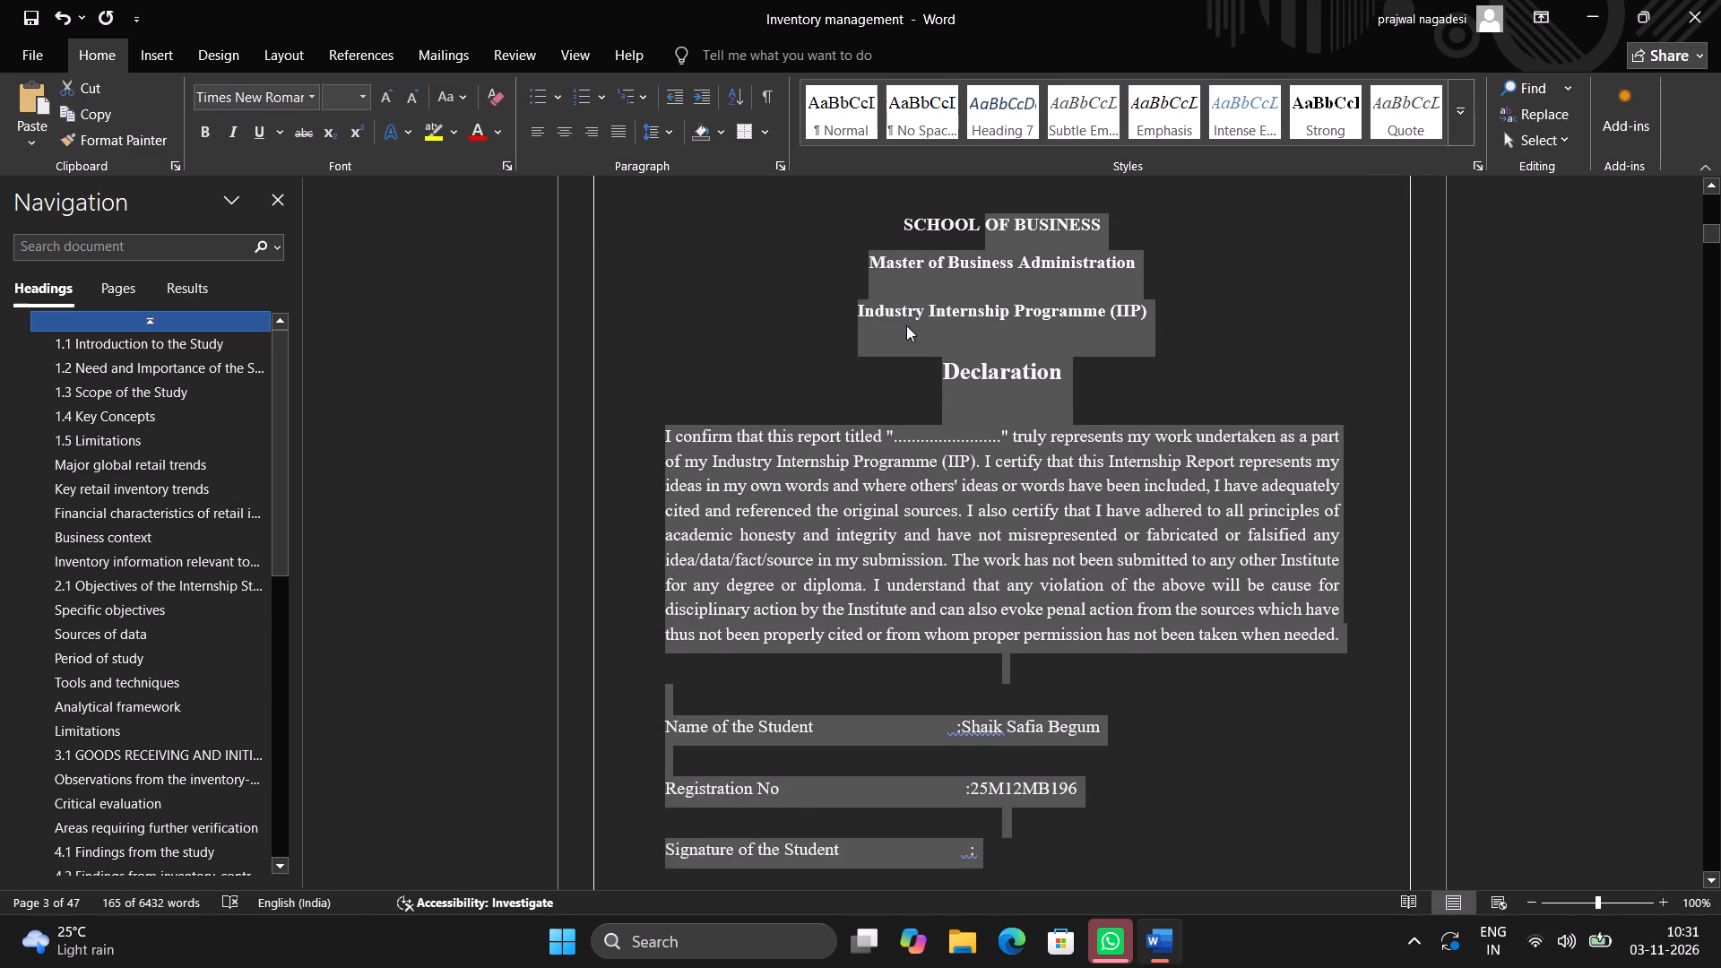
pyautogui.hotkey('ctrl', 'shift', 'Down')
pyautogui.hotkey('ctrl', 'shift', 'Down')
pyautogui.hotkey('ctrl', 'shift', 'Up')
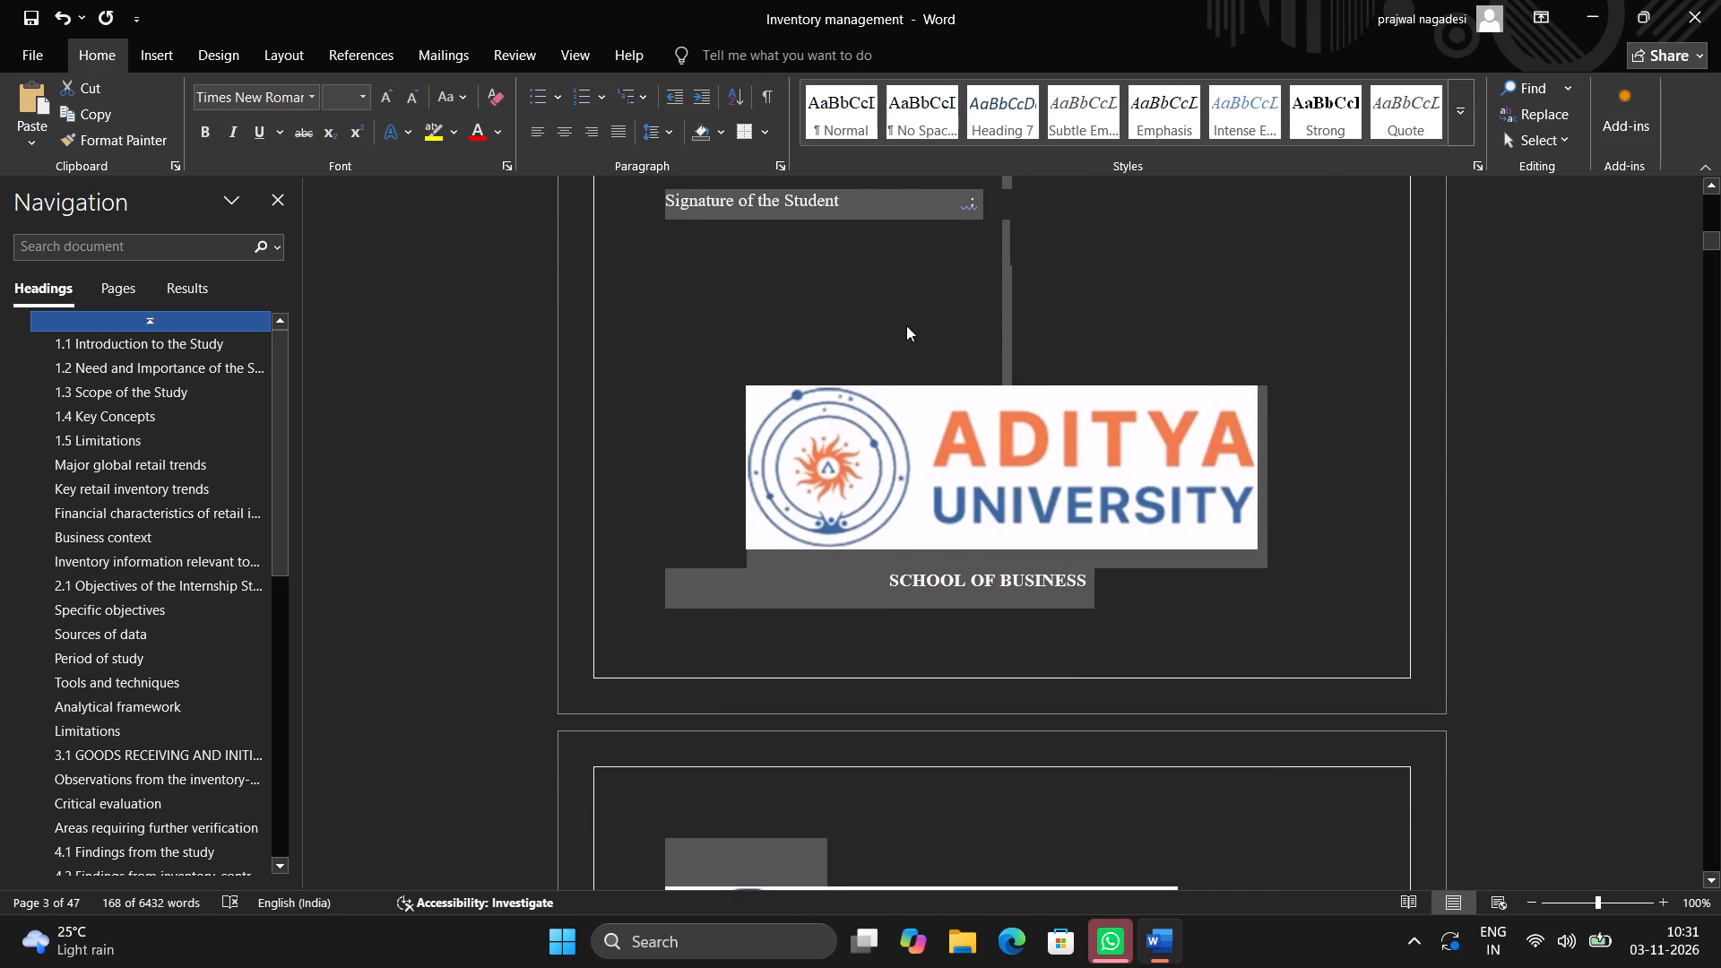
pyautogui.press('BackSpace')
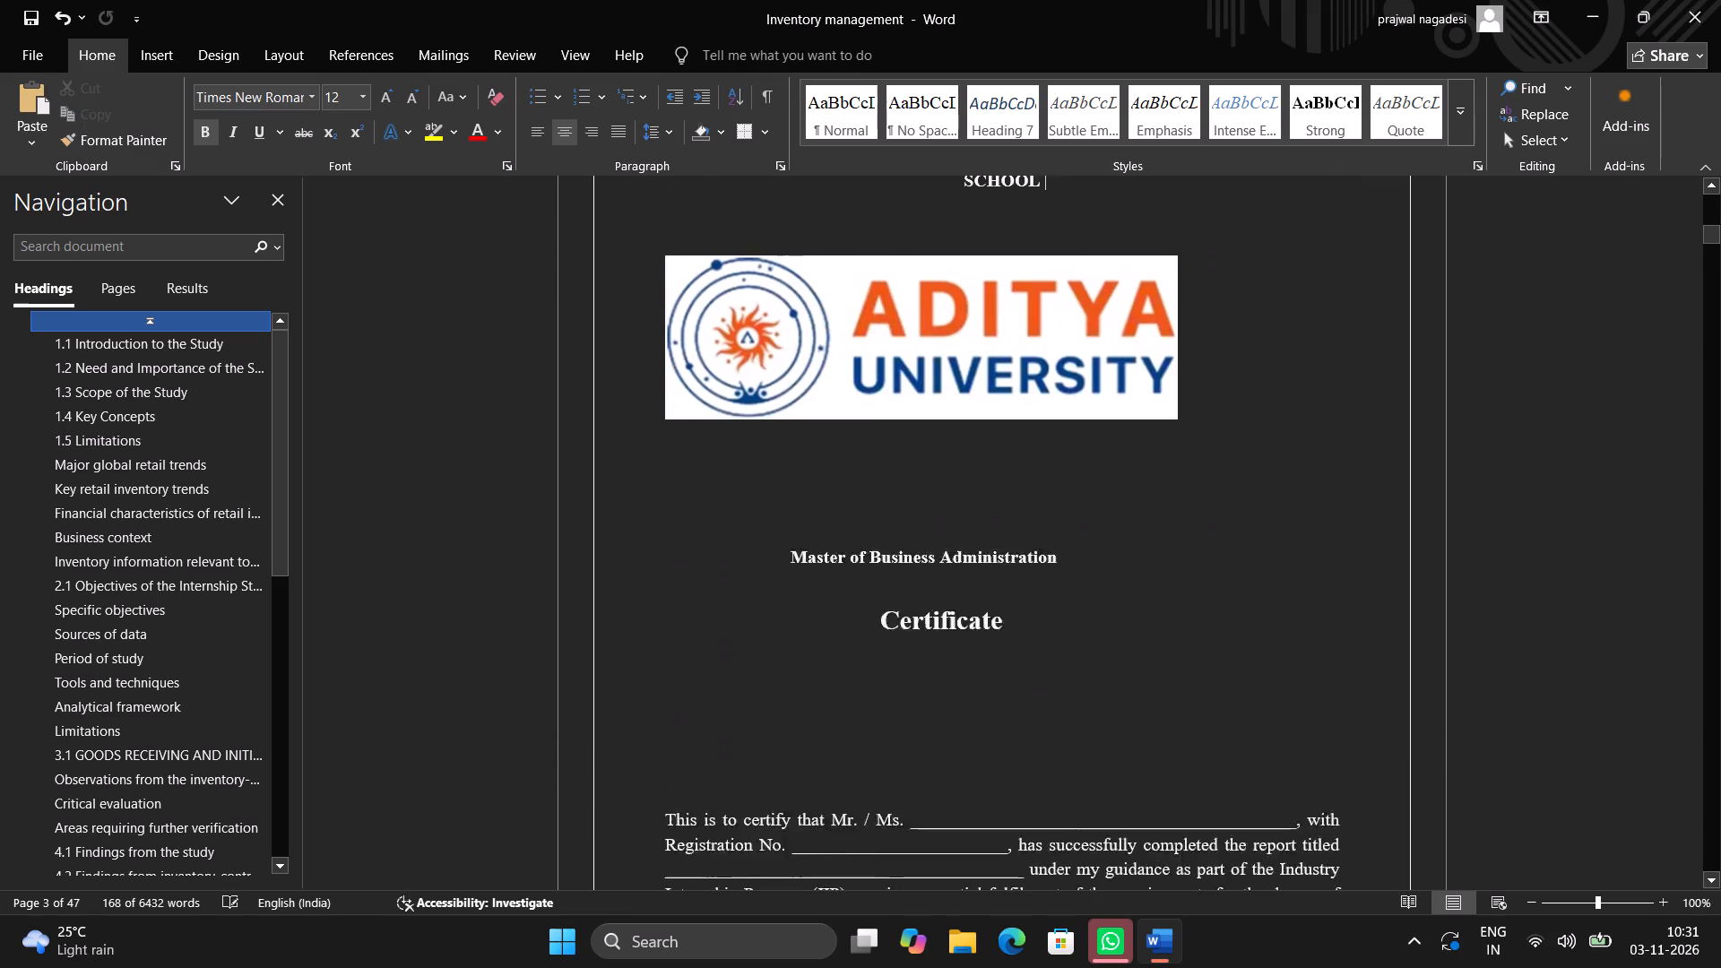
# Remove the leftover "SCHOOL" text and the gap before the Certificate page's logo, restoring the title page logo if it is deleted.
pyautogui.scroll(1, 955, 411)
pyautogui.click(1051, 387)
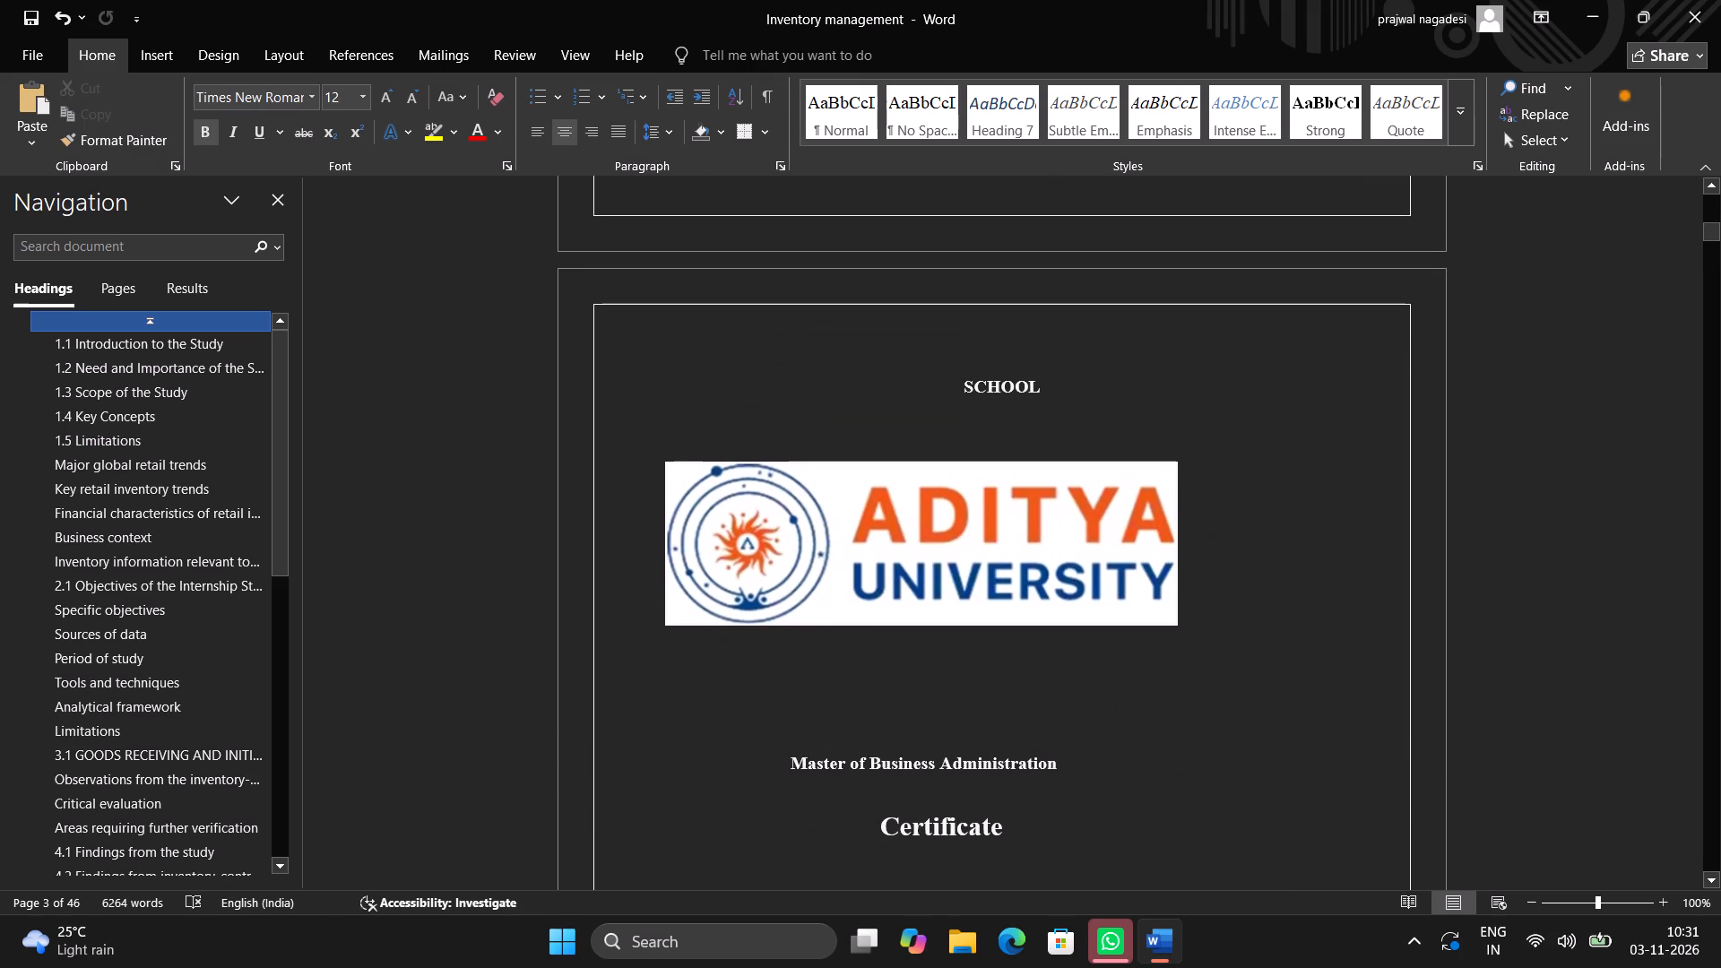
pyautogui.press('BackSpace')
pyautogui.press('BackSpace')
pyautogui.press('BackSpace')
pyautogui.press('BackSpace')
pyautogui.press('BackSpace')
pyautogui.press('BackSpace')
pyautogui.press('BackSpace')
pyautogui.press('BackSpace')
pyautogui.press('BackSpace')
pyautogui.press('BackSpace')
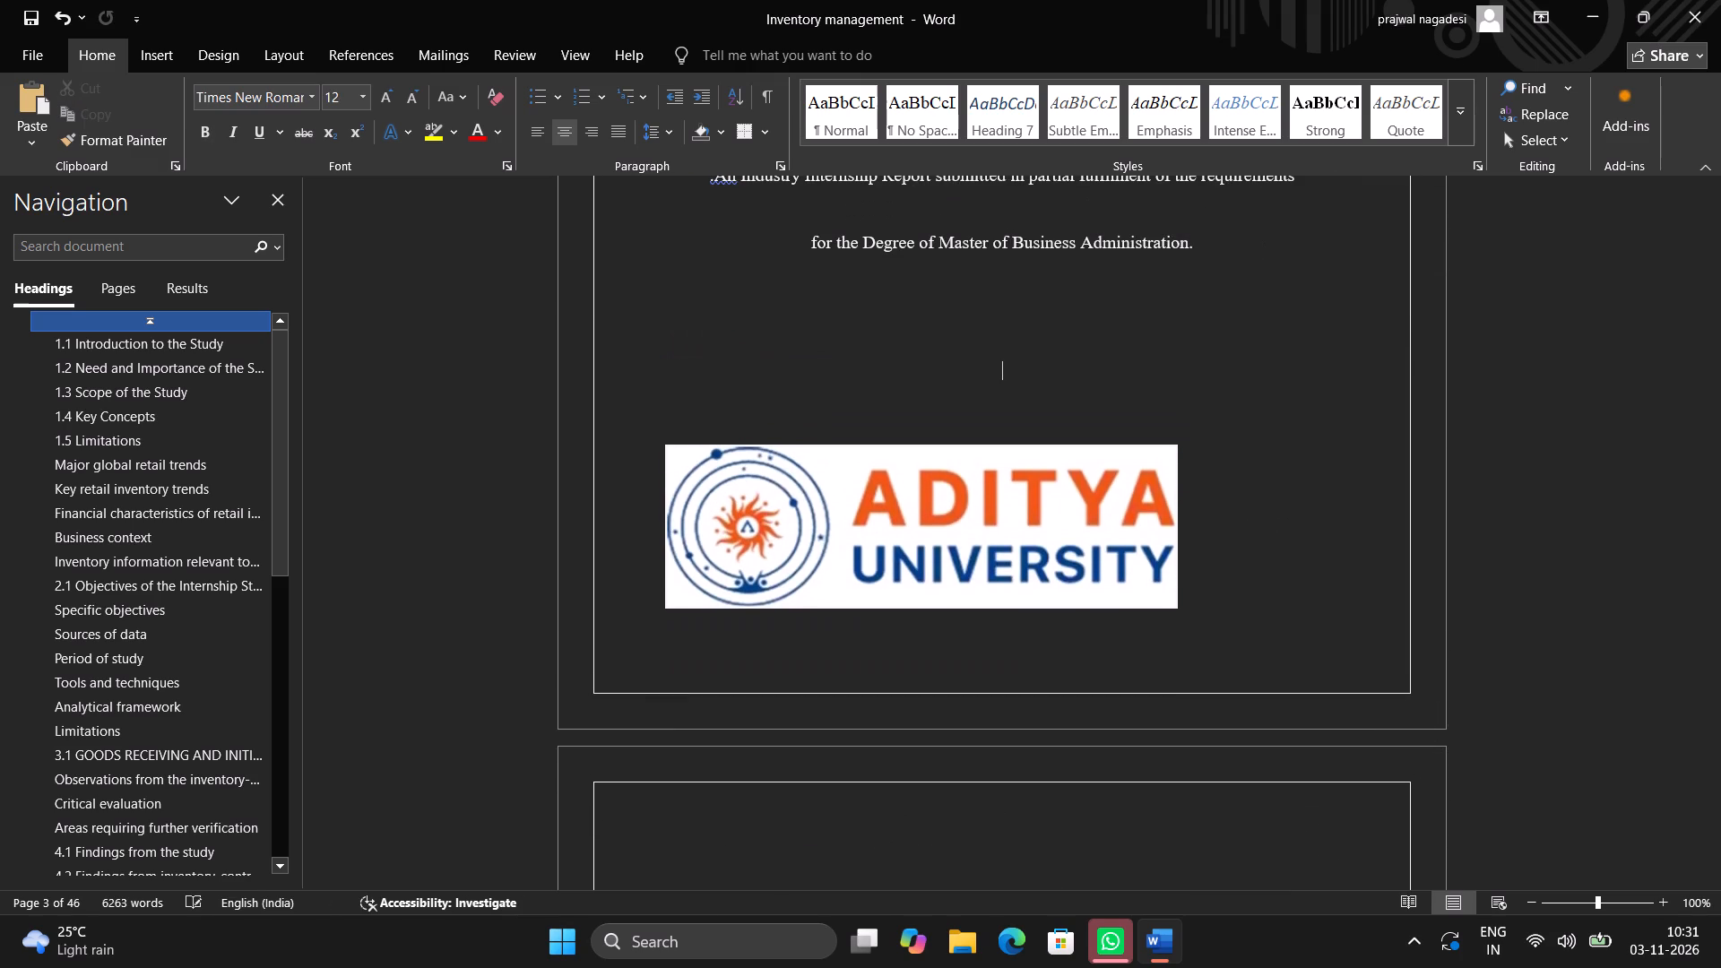
pyautogui.hotkey('ctrl', 'z')
# Save the report.
pyautogui.hotkey('ctrl', 's')
pyautogui.keyDown('ctrl'); pyautogui.click(1051, 387); pyautogui.keyUp('ctrl')
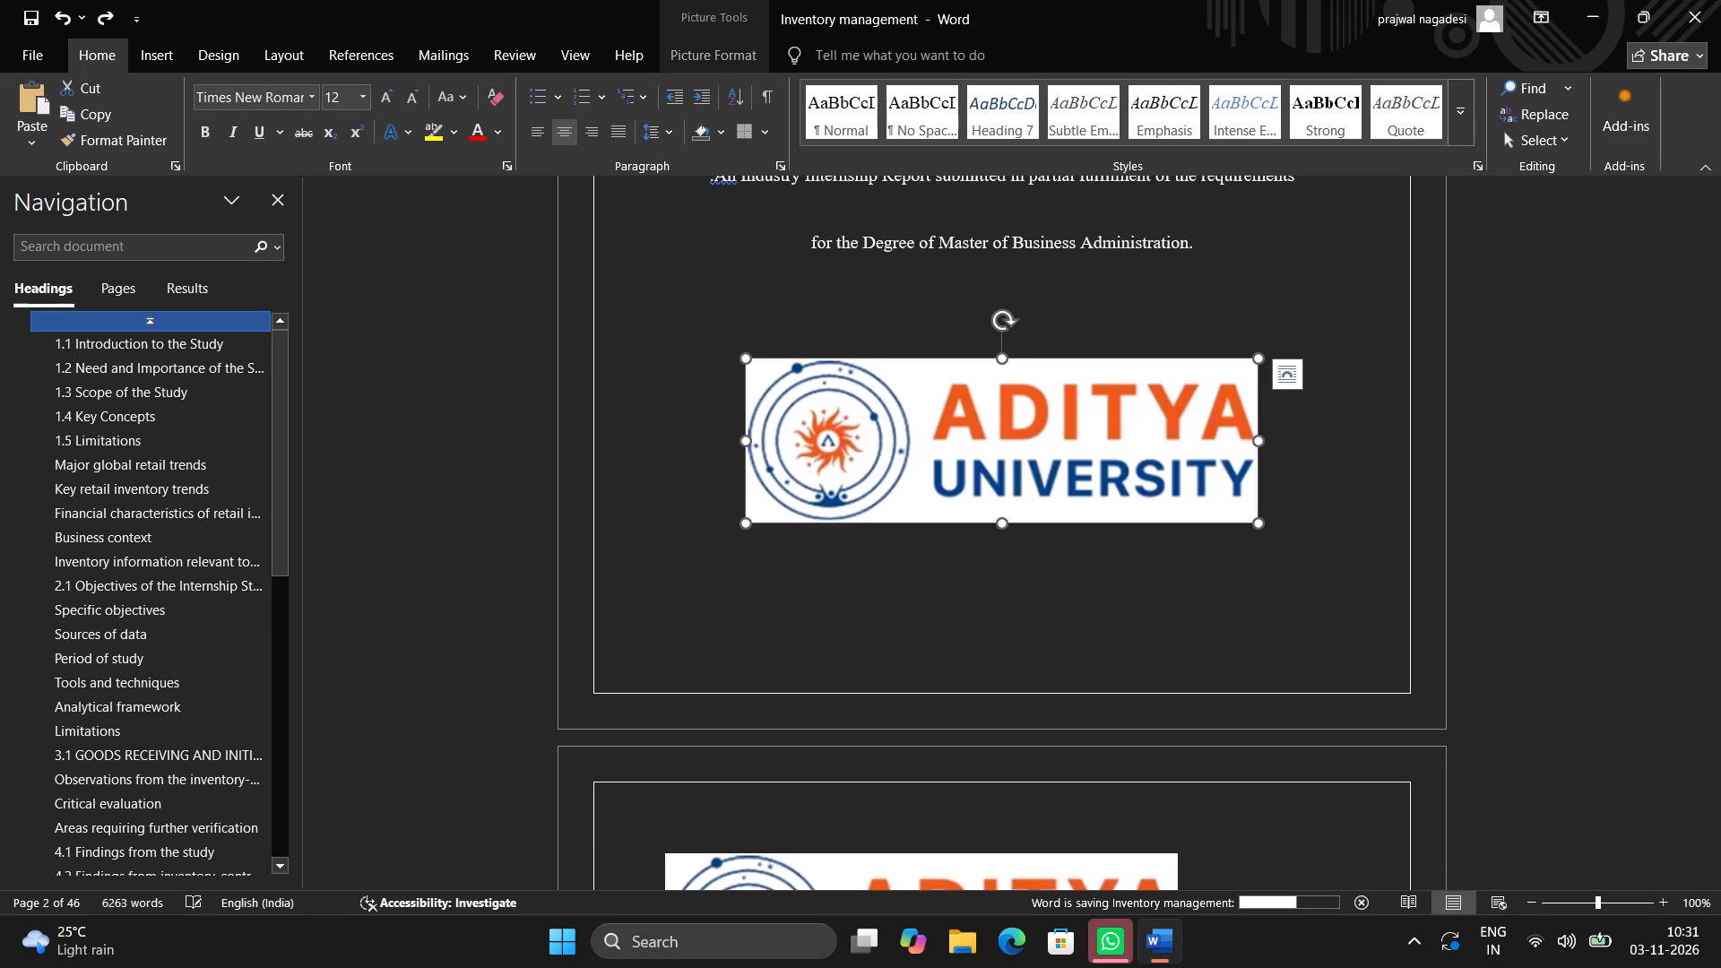
# Review the order and layout of the opening pages, from the Declaration through the title page to the Certificate.
pyautogui.scroll(-4, 1022, 560)
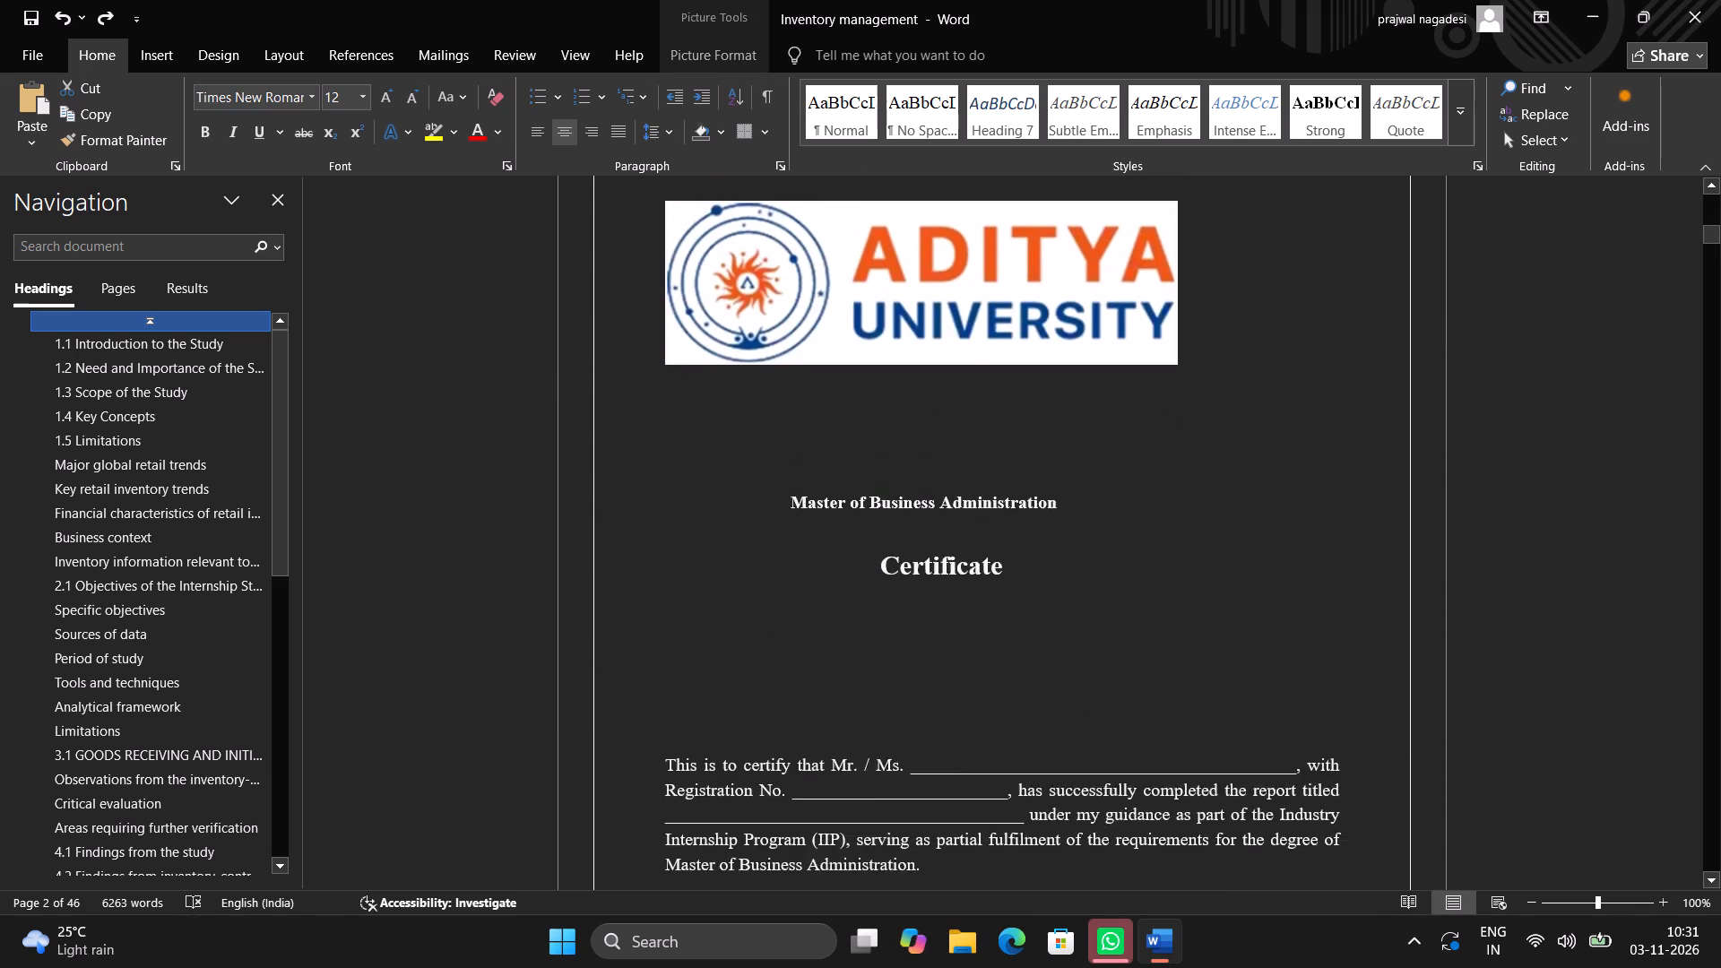
pyautogui.scroll(-6, 1022, 560)
pyautogui.scroll(4, 1022, 560)
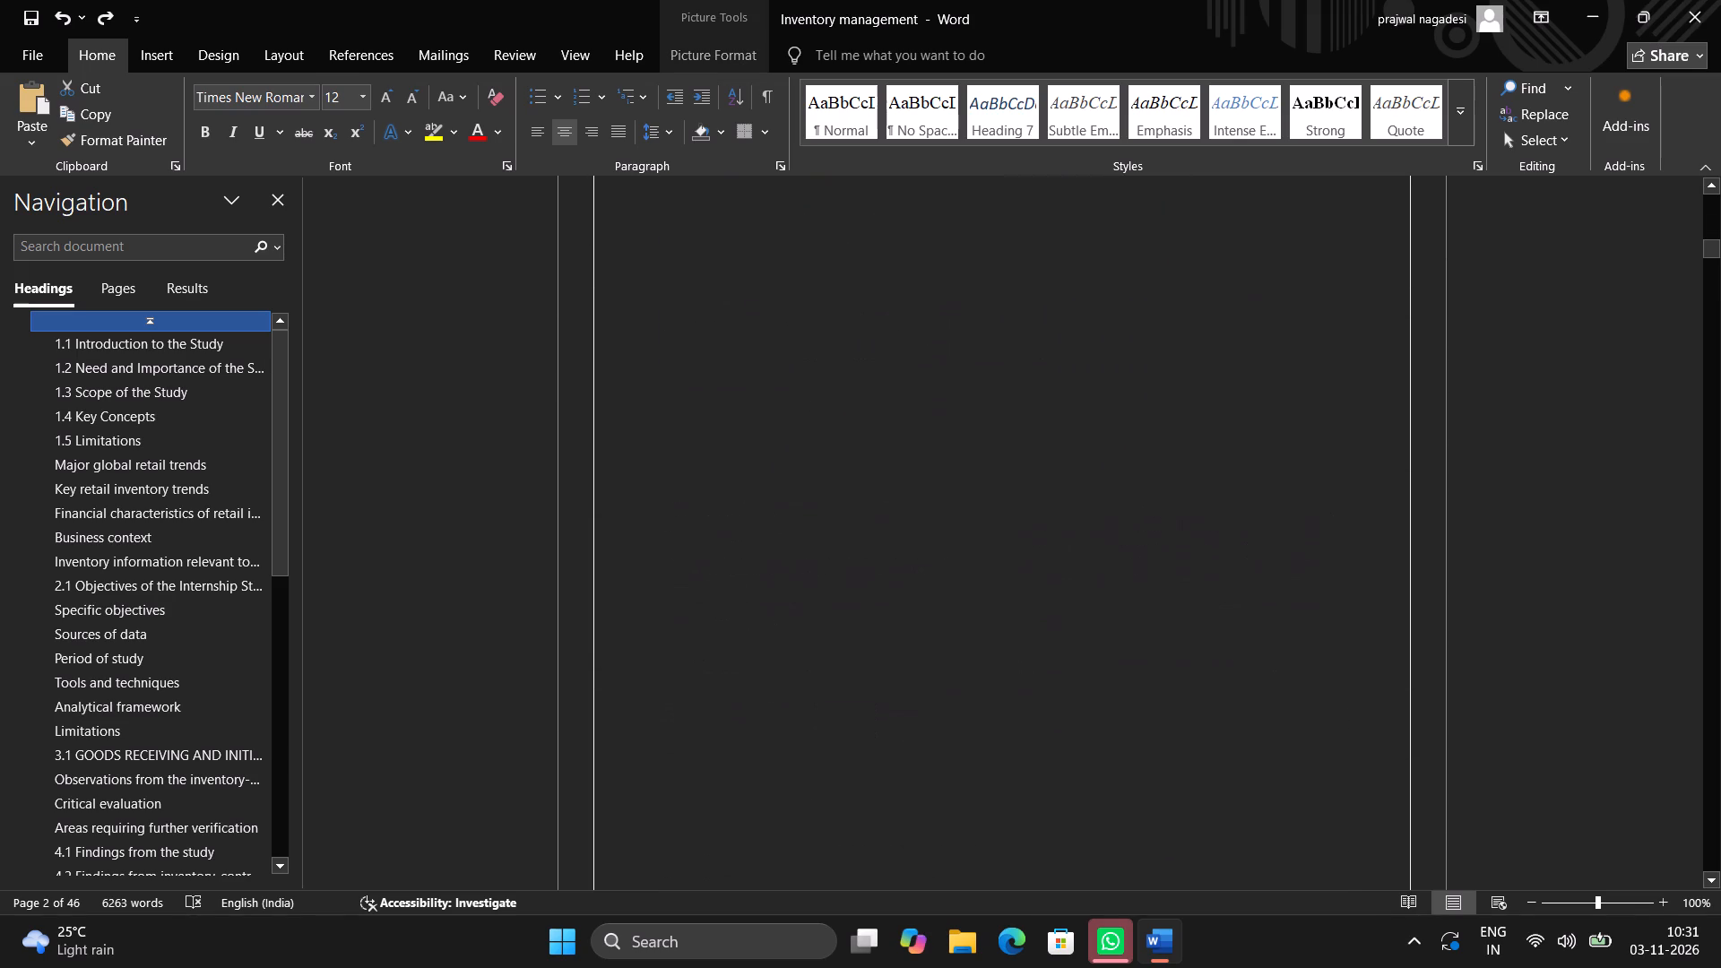
pyautogui.scroll(3, 1022, 560)
pyautogui.scroll(-1, 1022, 560)
pyautogui.scroll(10, 1022, 560)
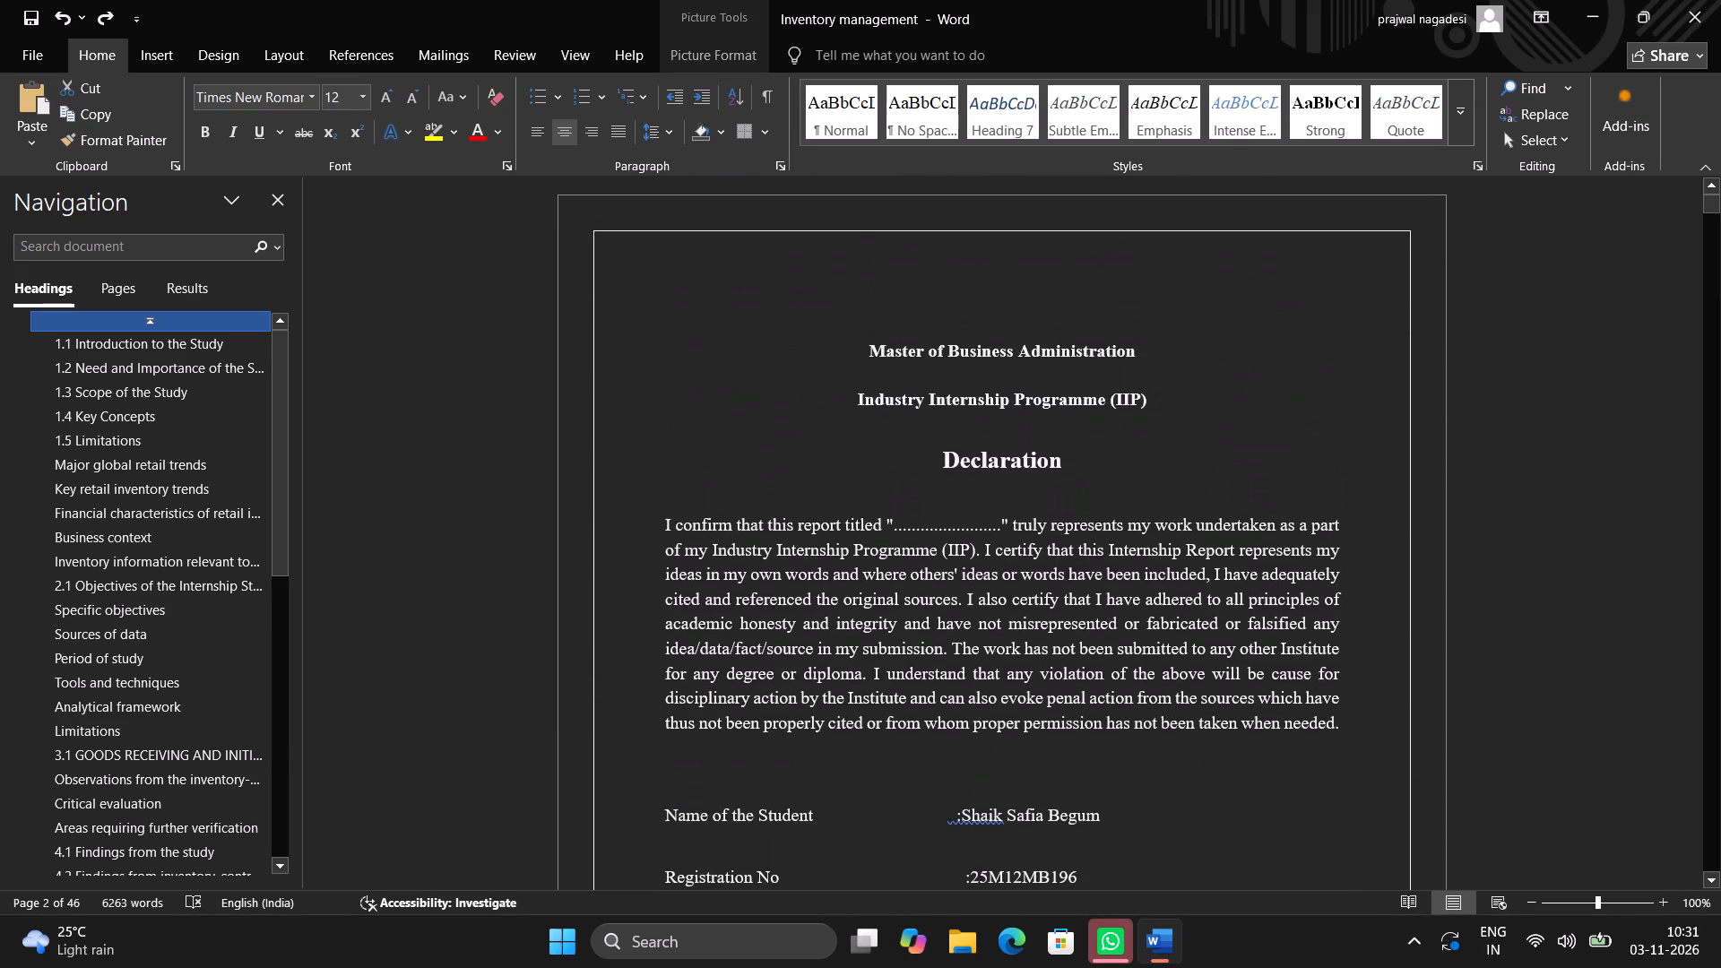
pyautogui.scroll(-2, 1022, 560)
pyautogui.scroll(3, 1022, 560)
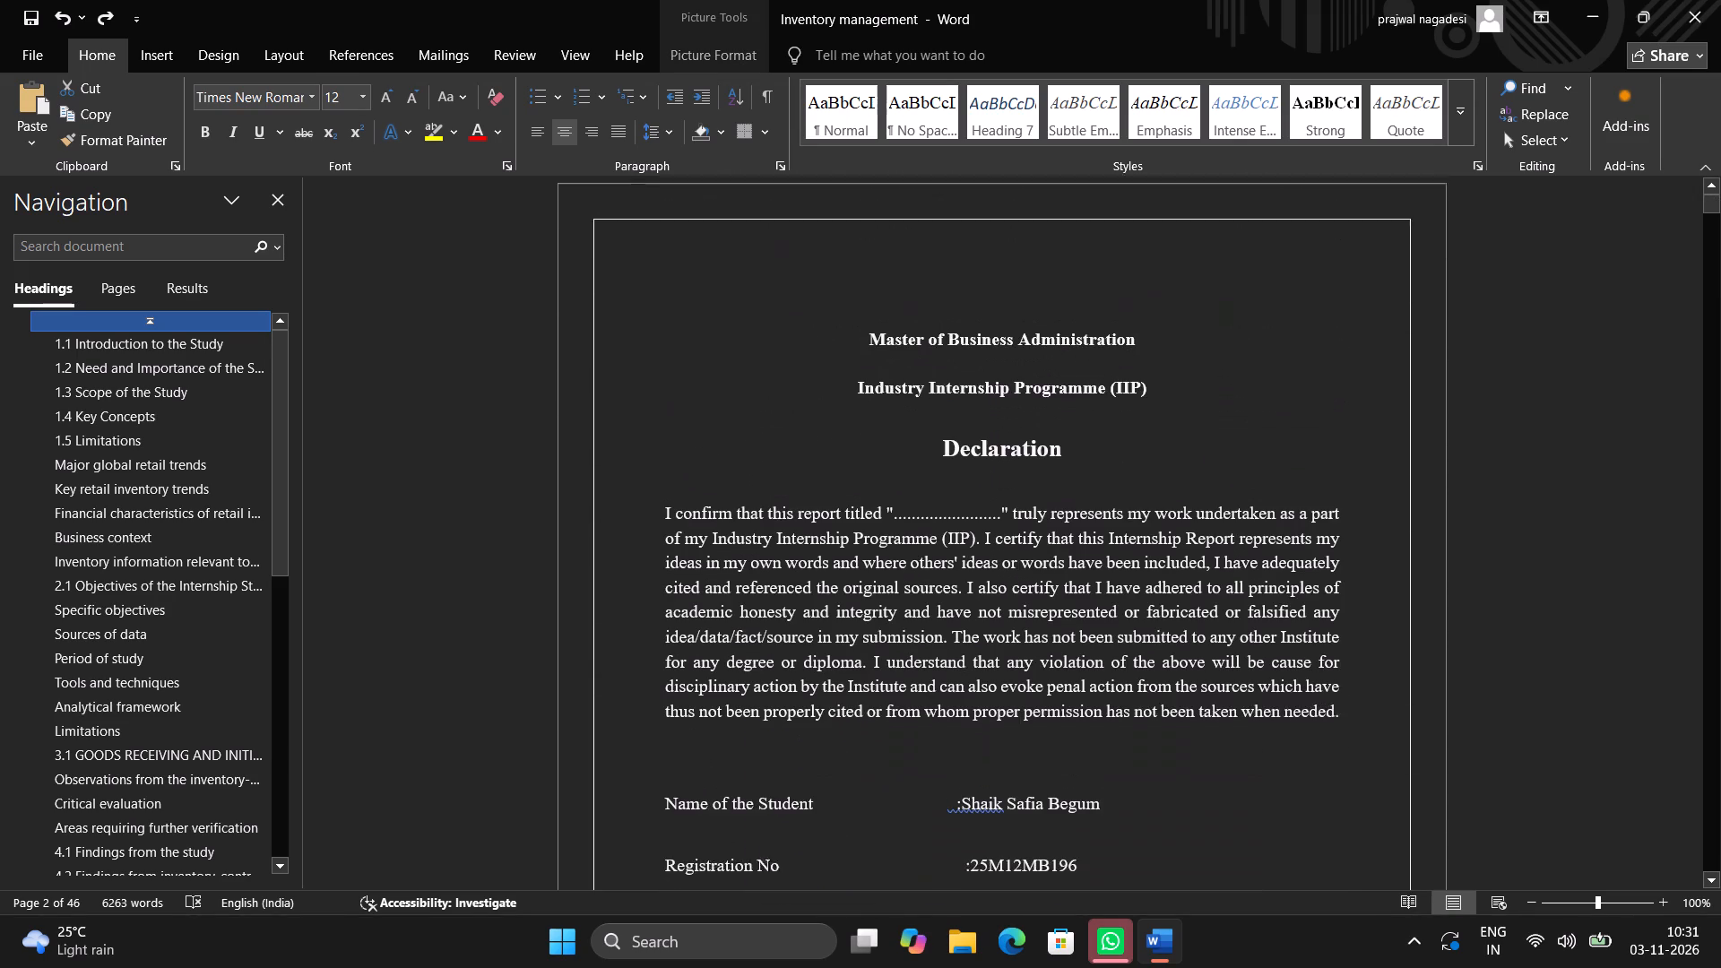
pyautogui.scroll(-3, 1022, 560)
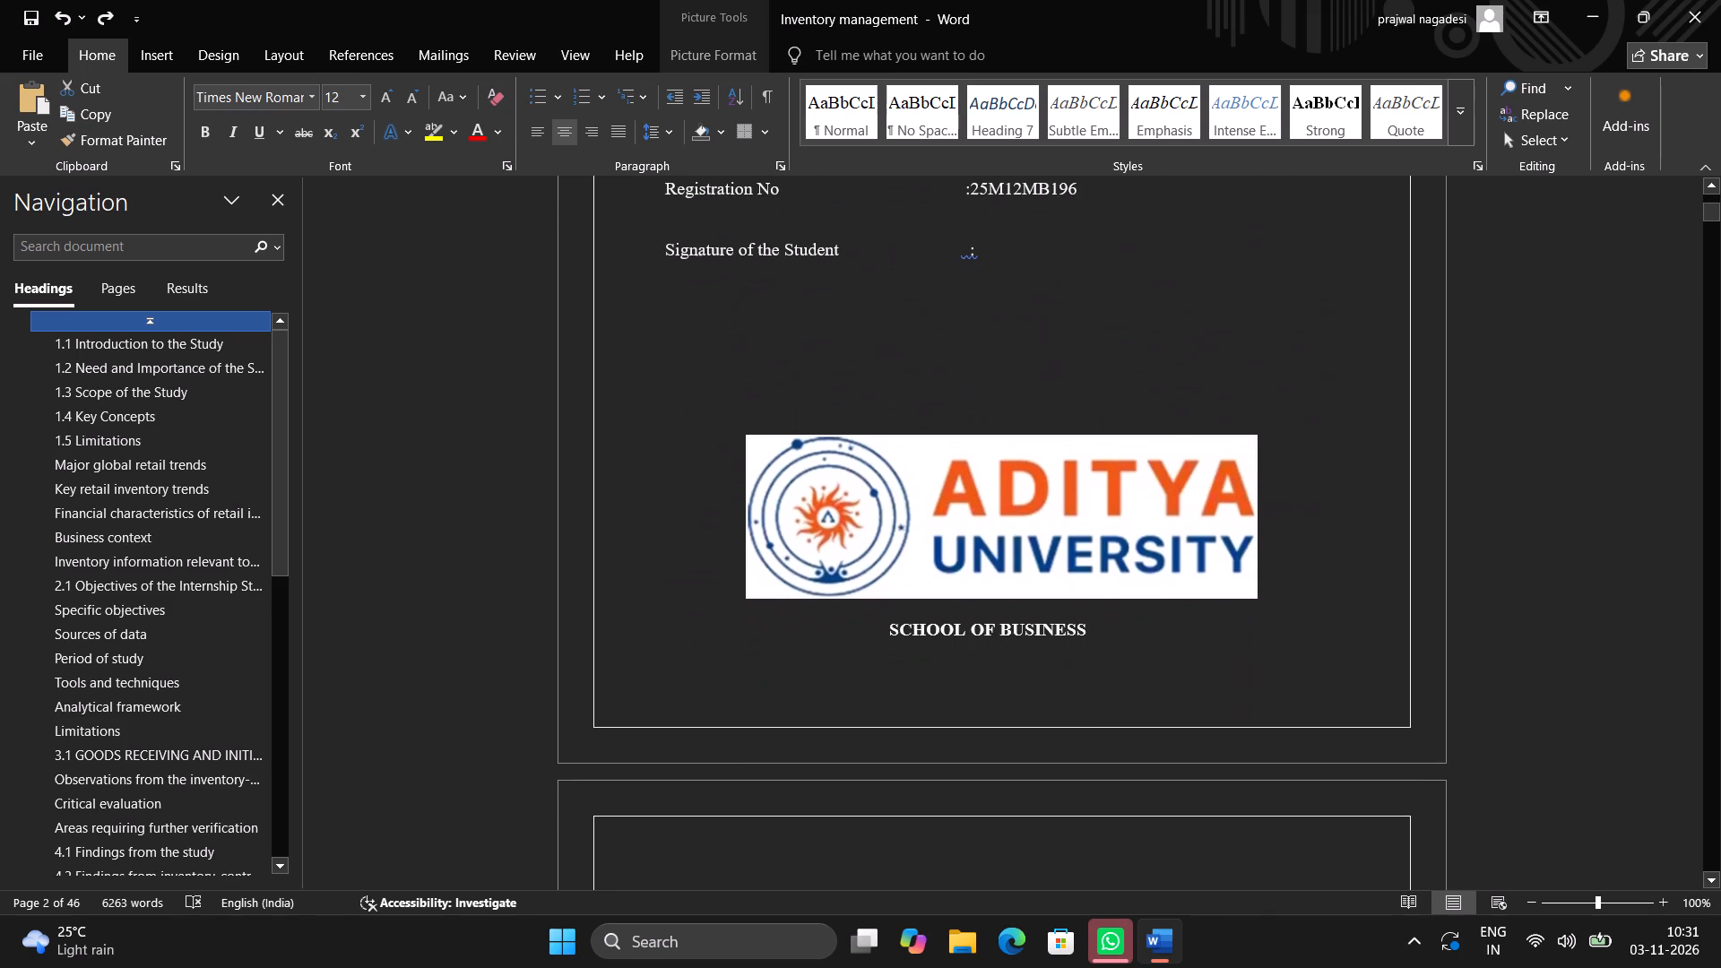
pyautogui.scroll(-3, 1022, 560)
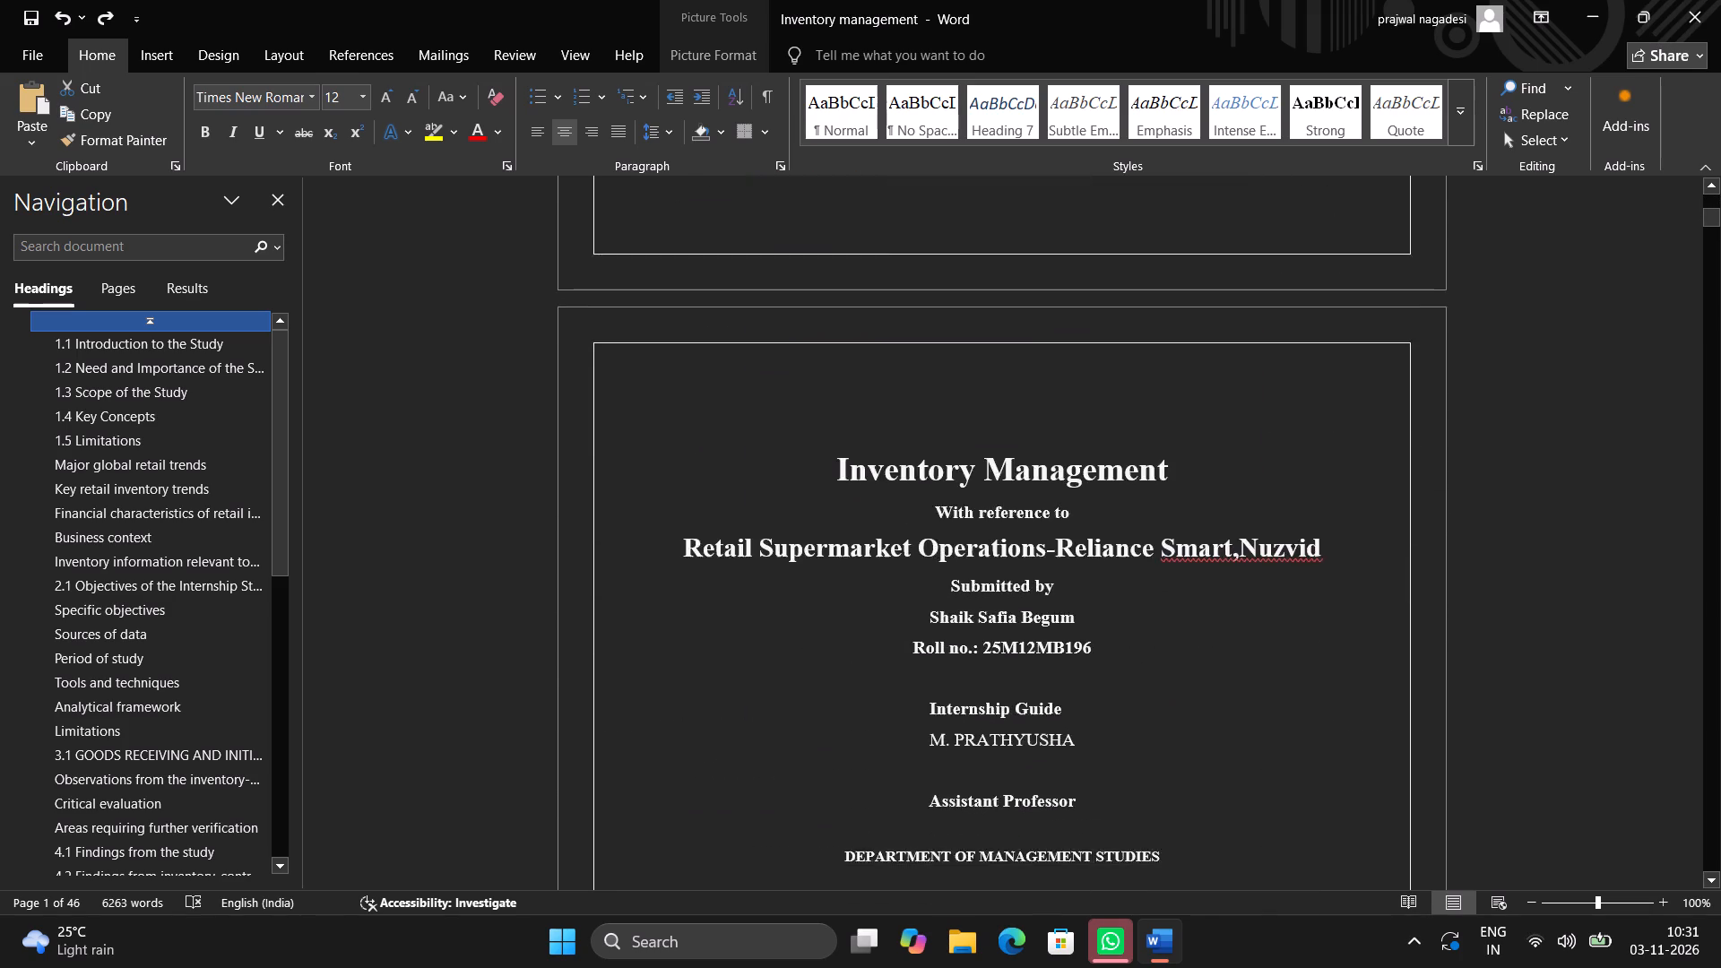
pyautogui.scroll(-4, 1022, 560)
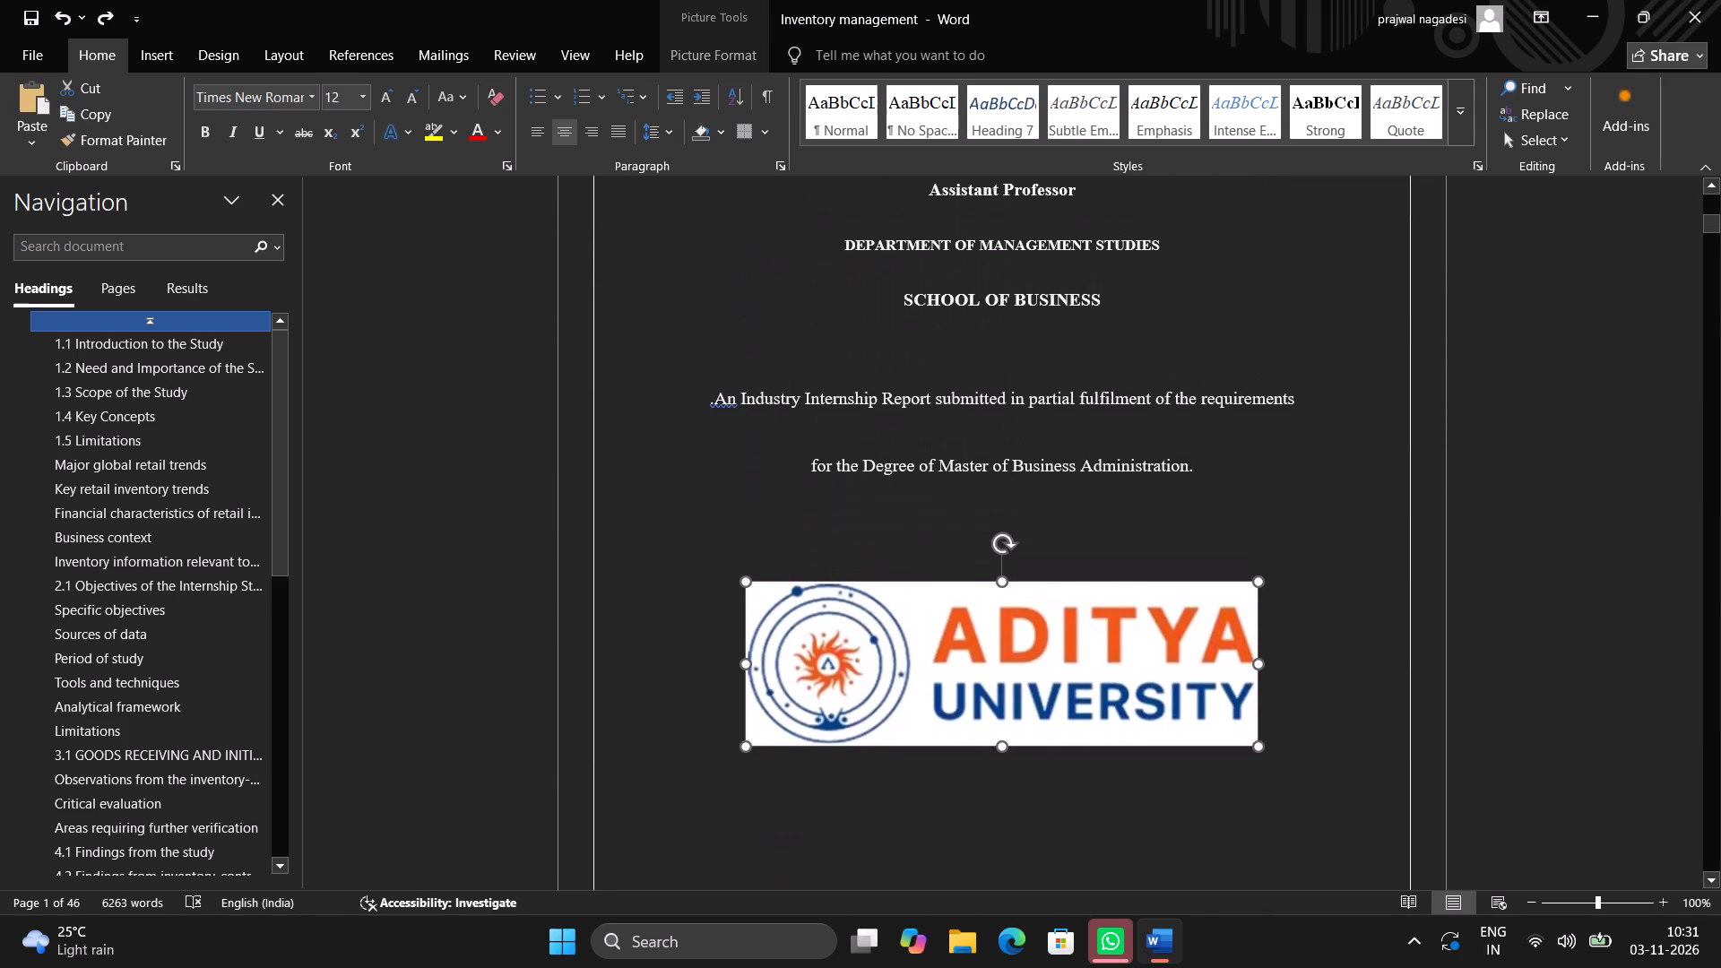
pyautogui.scroll(-2, 1022, 560)
pyautogui.scroll(2, 1022, 560)
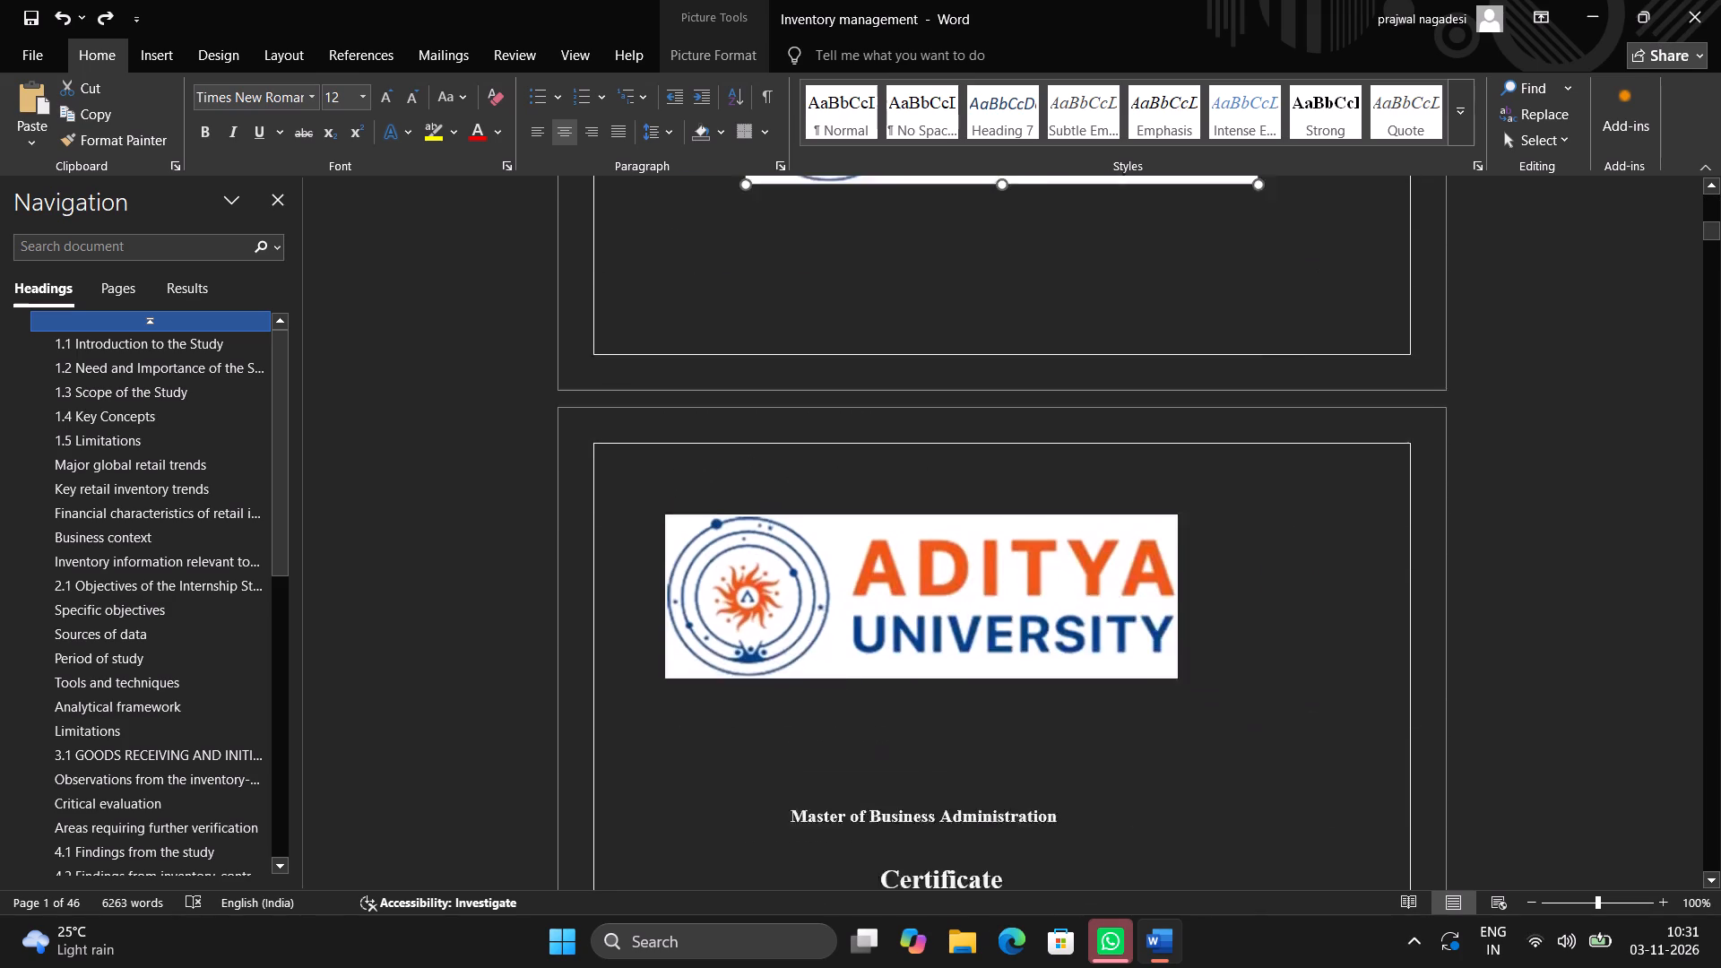
pyautogui.scroll(2, 1022, 560)
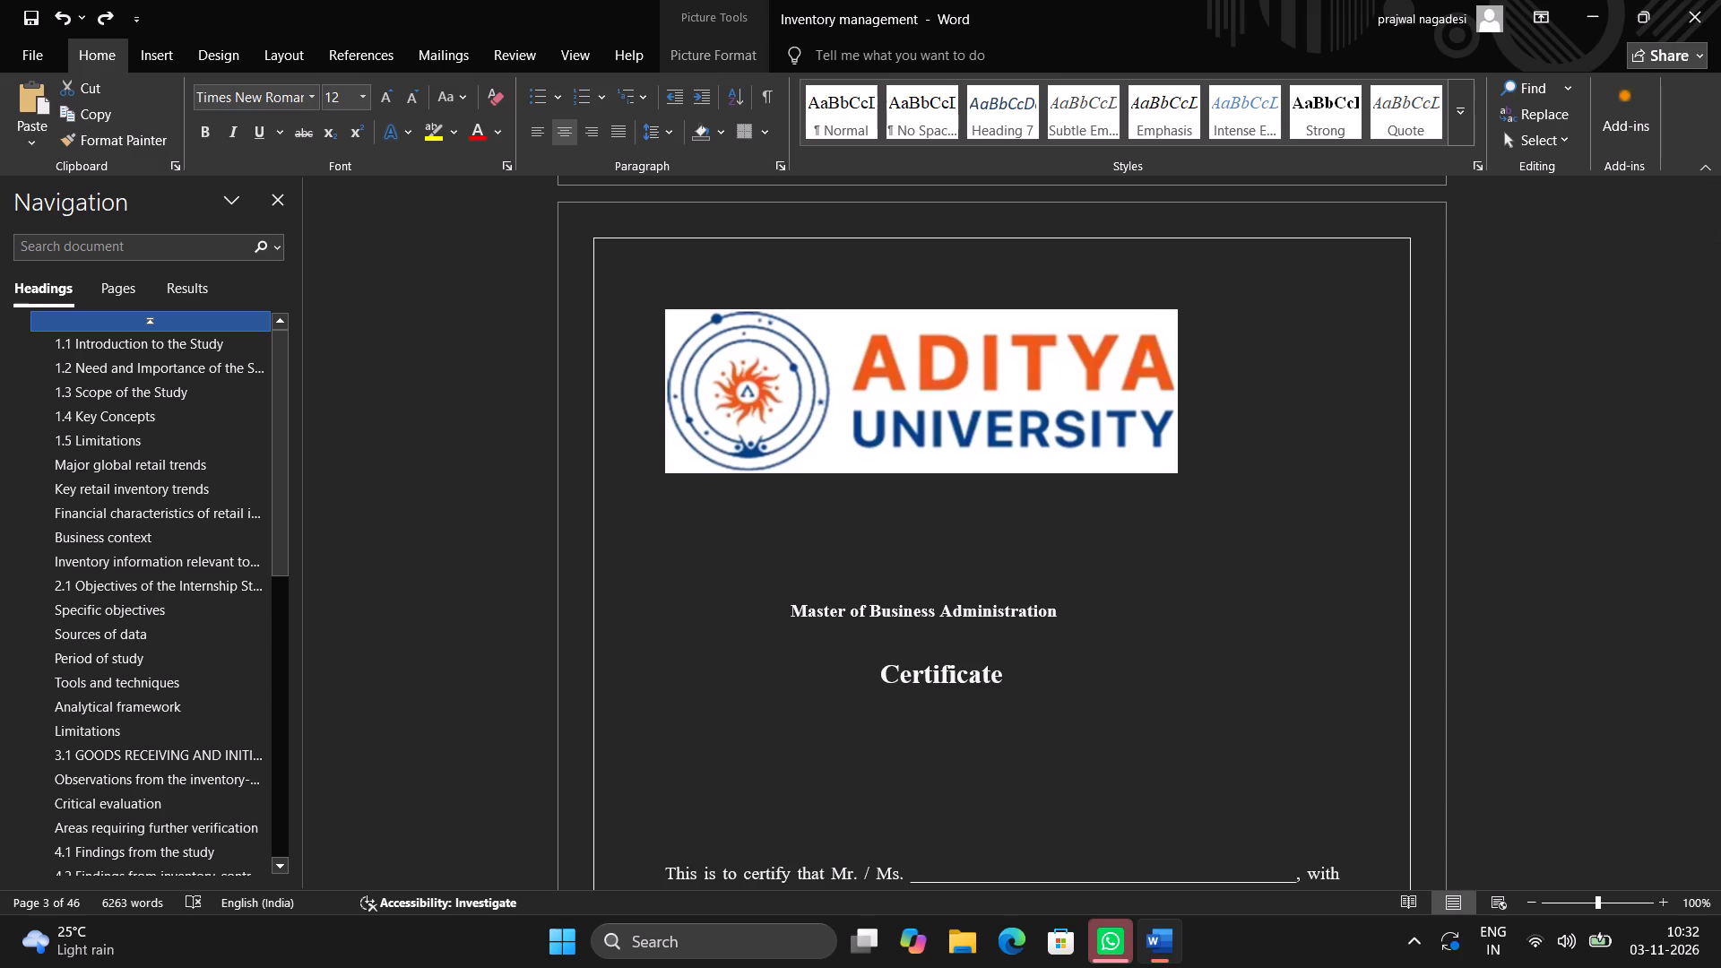
pyautogui.scroll(3, 1086, 377)
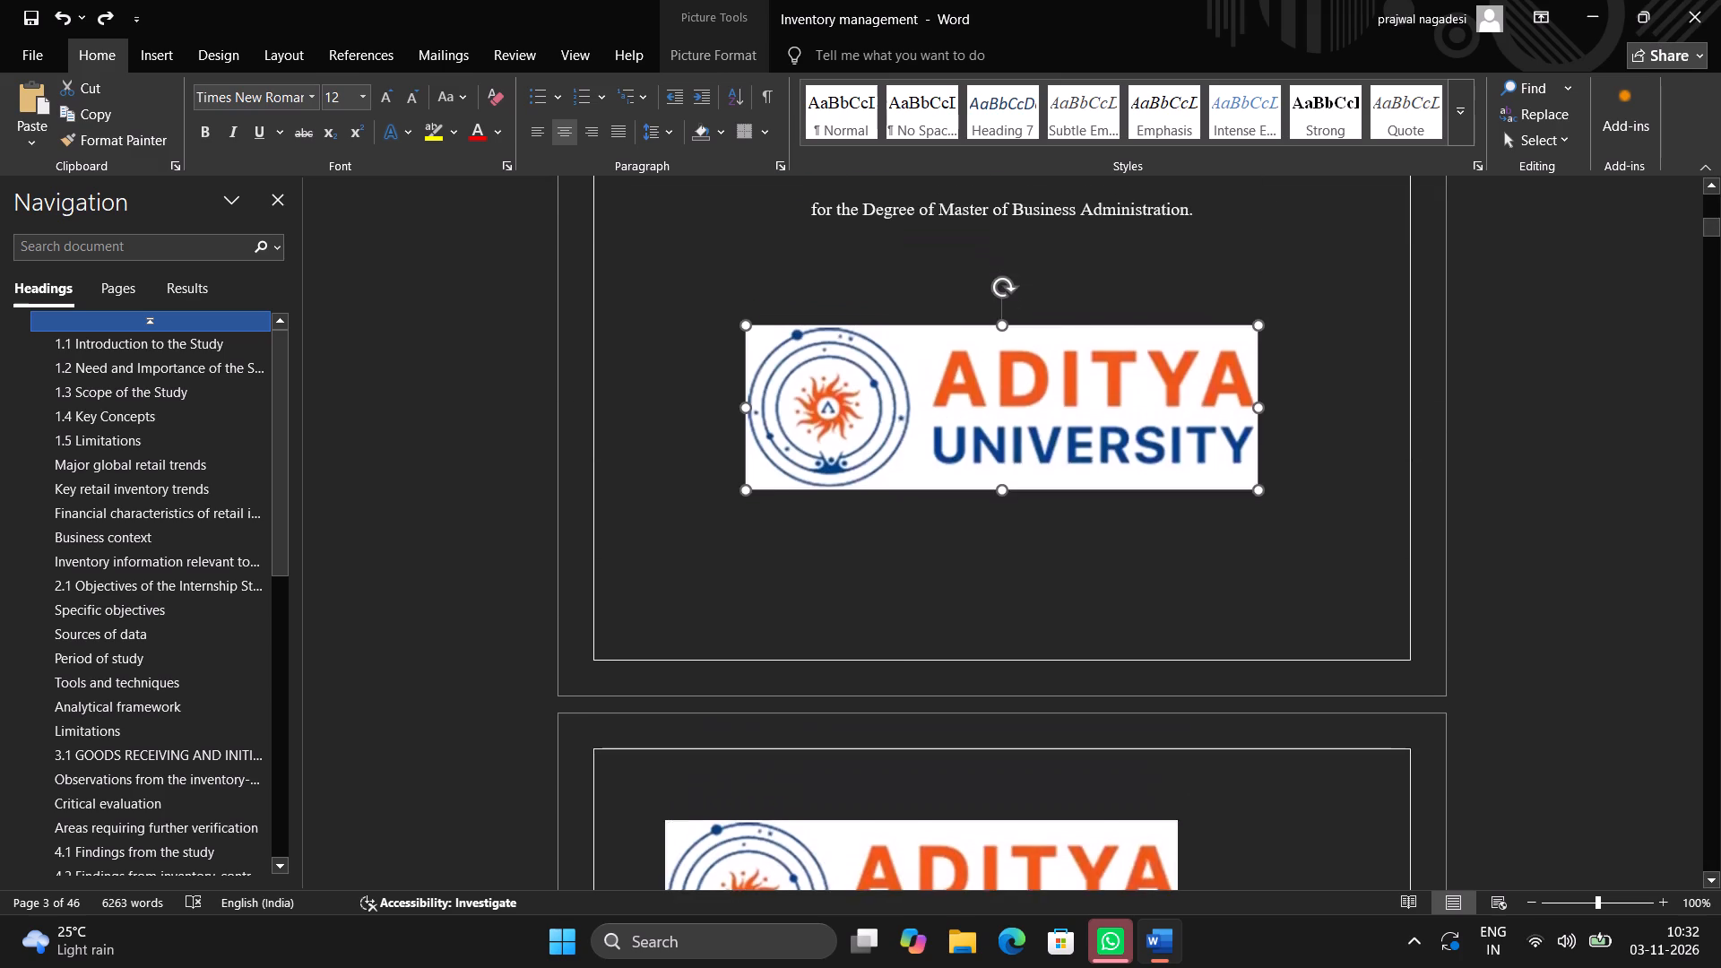
# Centre the Aditya University logo at the top of the Certificate page.
pyautogui.scroll(-2, 1086, 377)
pyautogui.click(1017, 483)
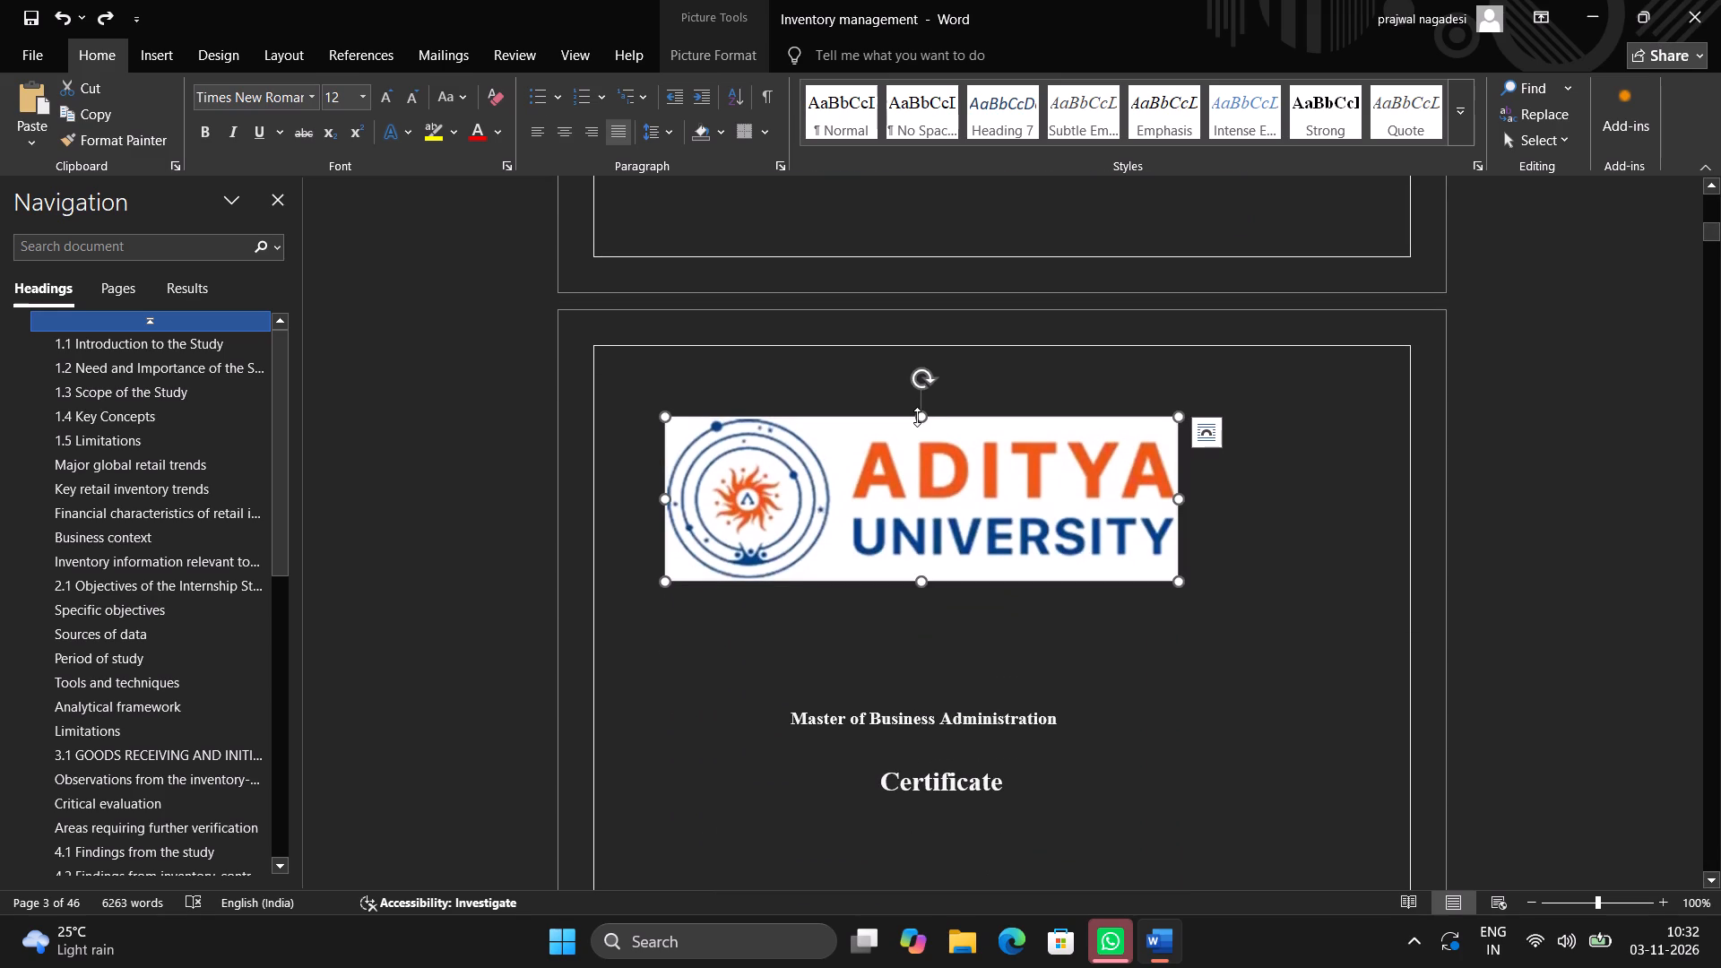
pyautogui.click(569, 138)
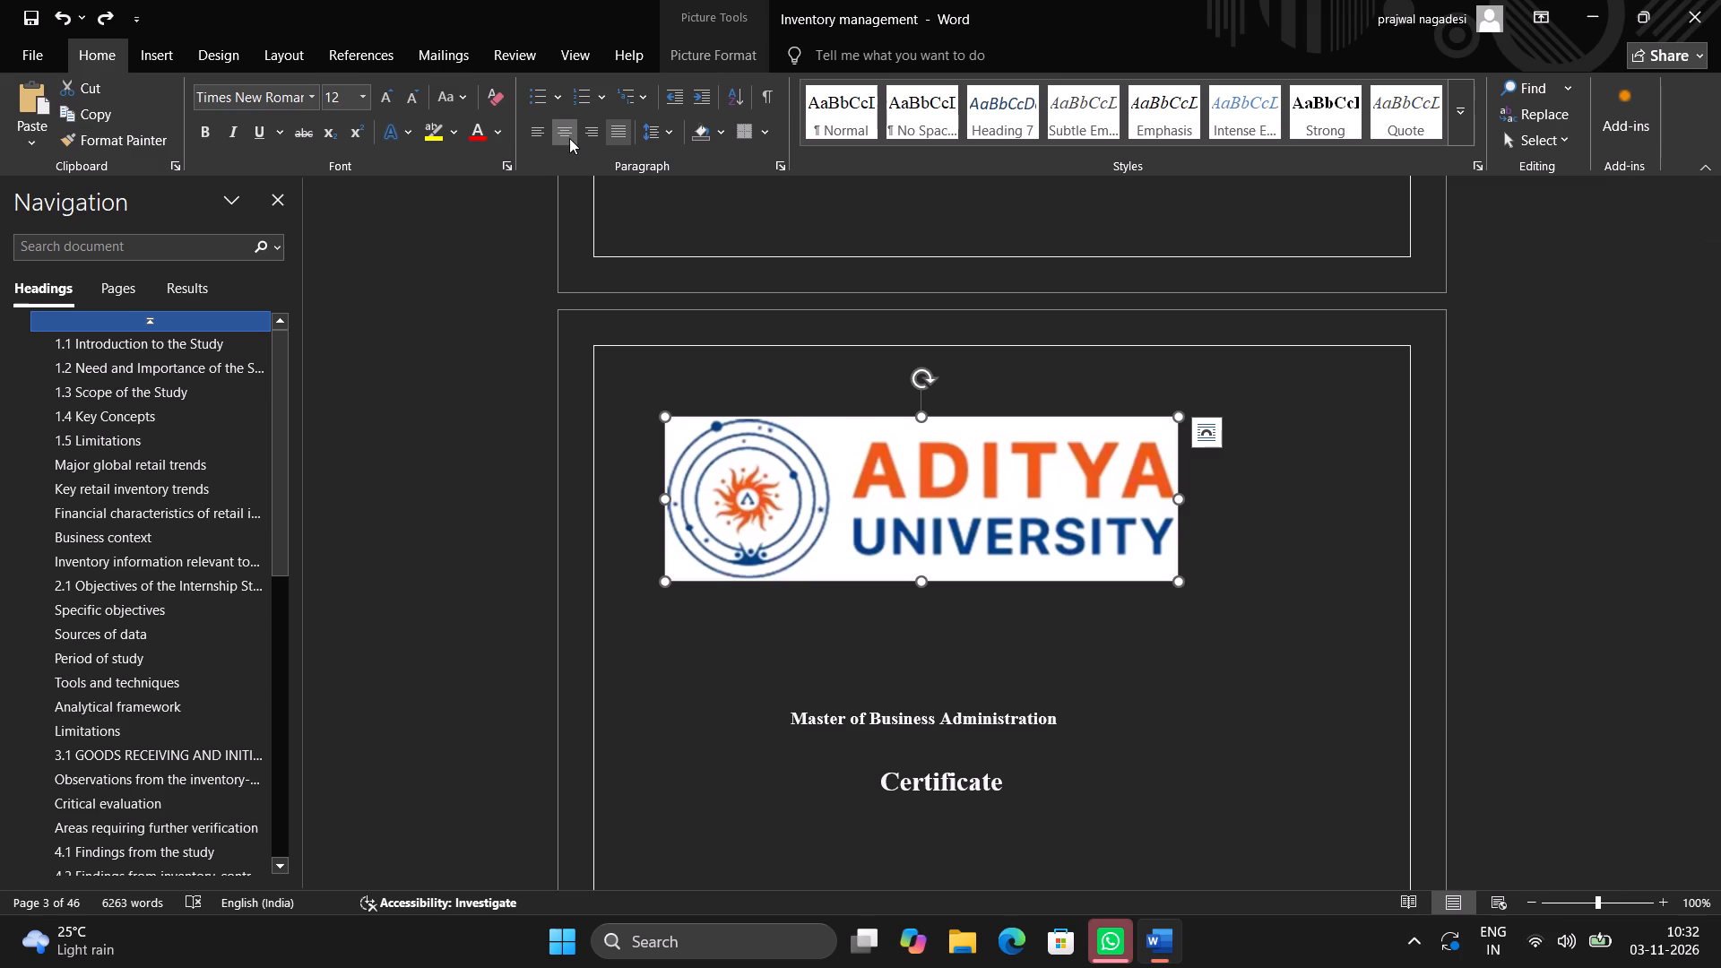
# Centre the "Master of Business Administration" line on the Certificate page.
pyautogui.scroll(-1, 977, 693)
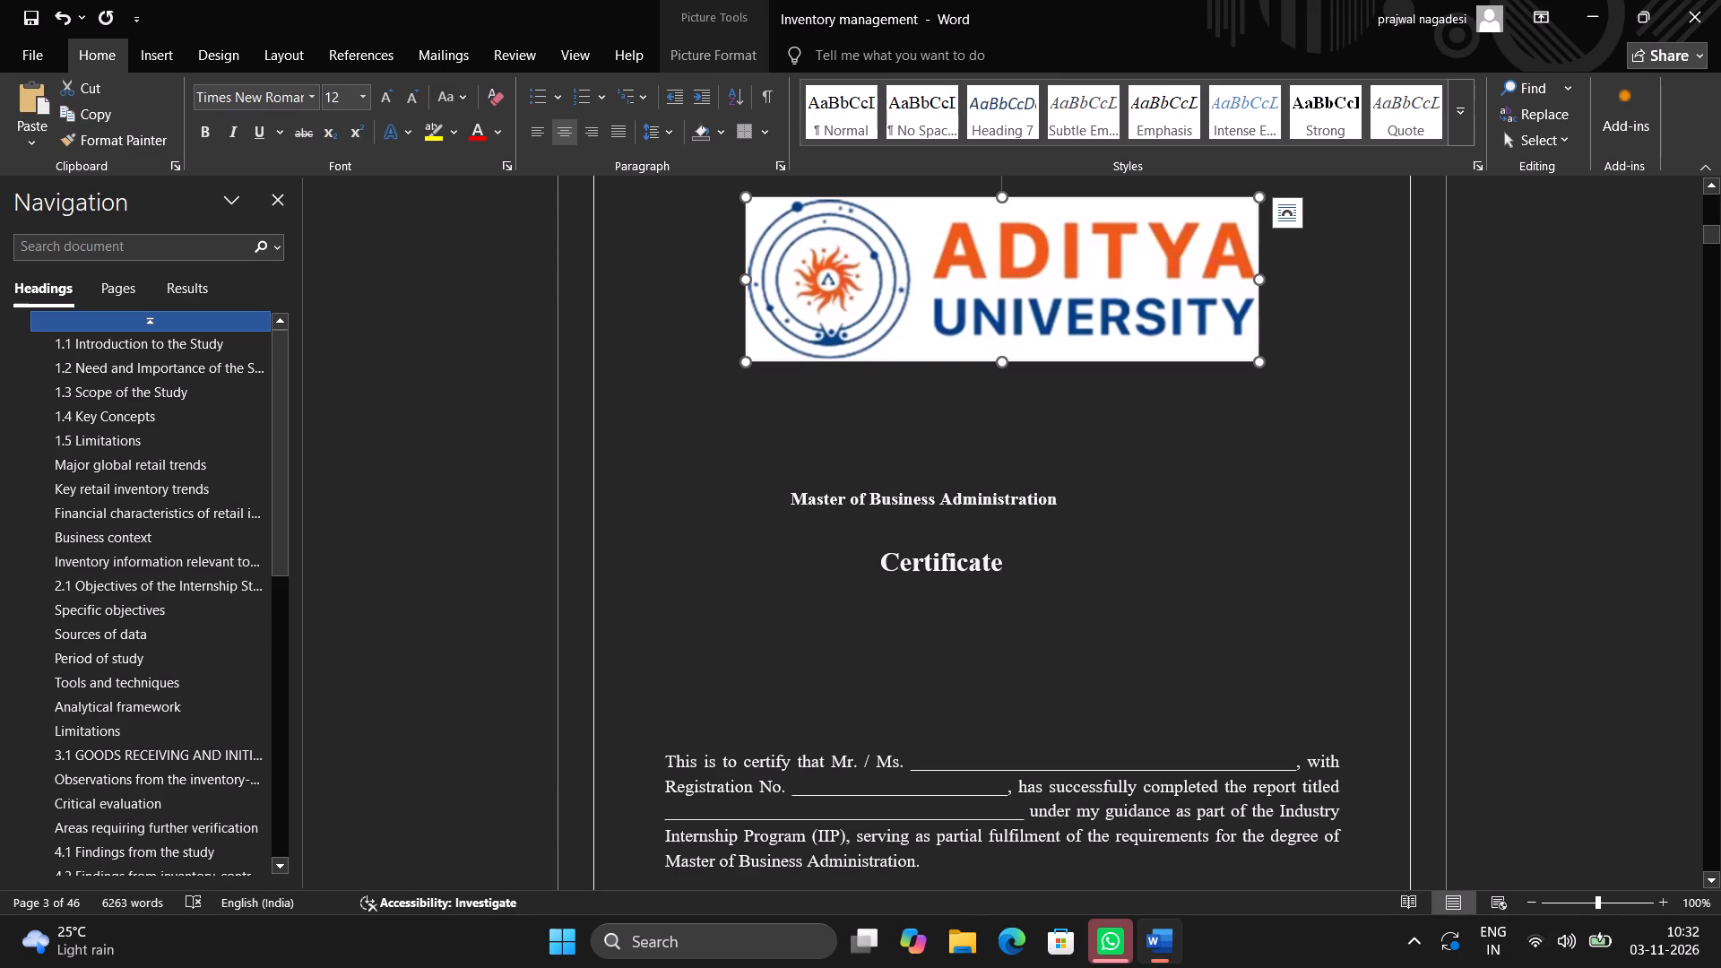
pyautogui.moveTo(789, 499); pyautogui.dragTo(993, 501)
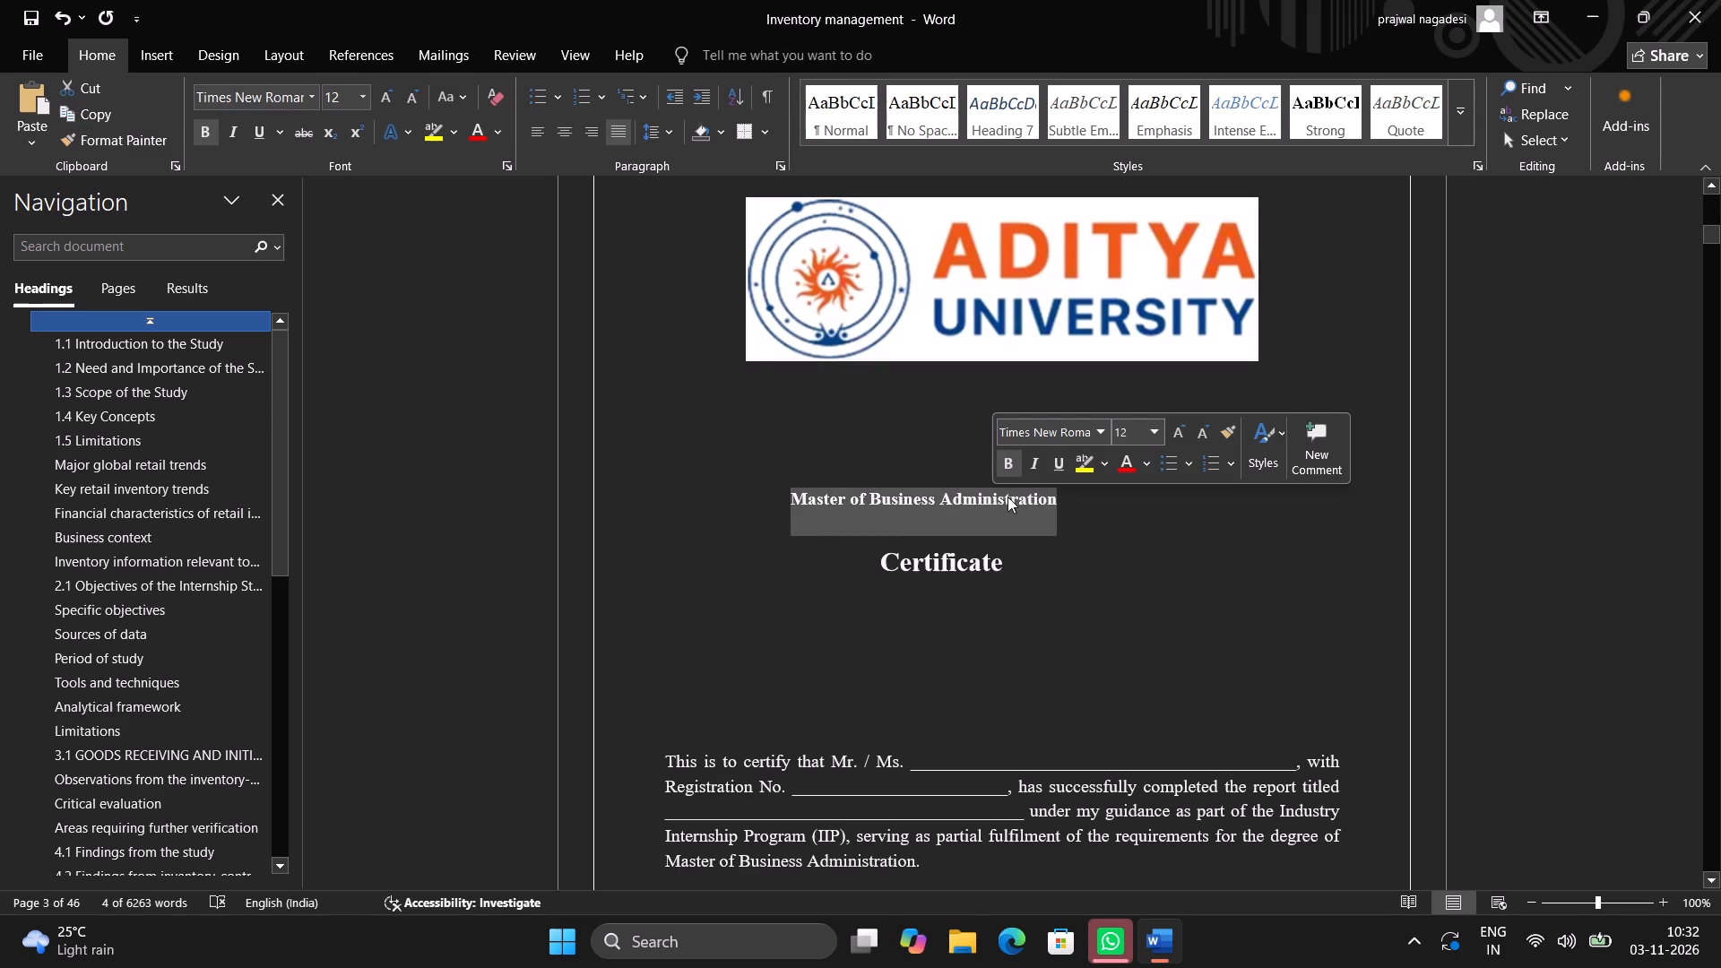
pyautogui.click(574, 127)
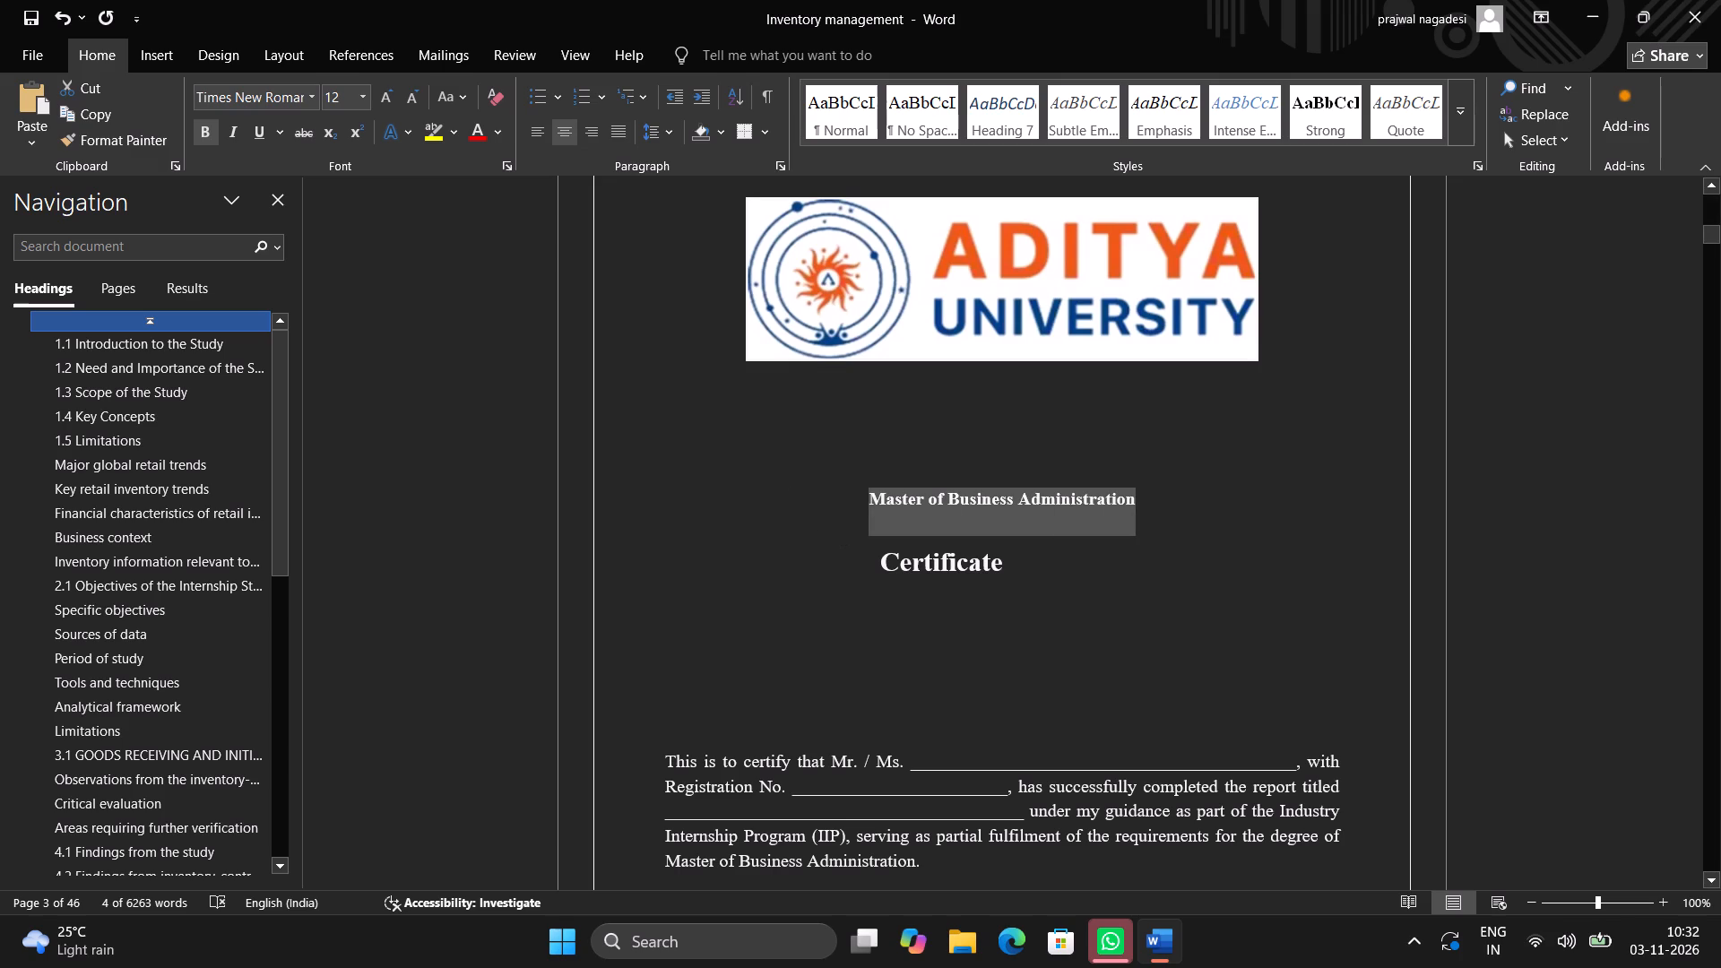
# Centre the "Certificate" heading on the Certificate page.
pyautogui.click(883, 566)
pyautogui.moveTo(883, 566); pyautogui.dragTo(998, 568)
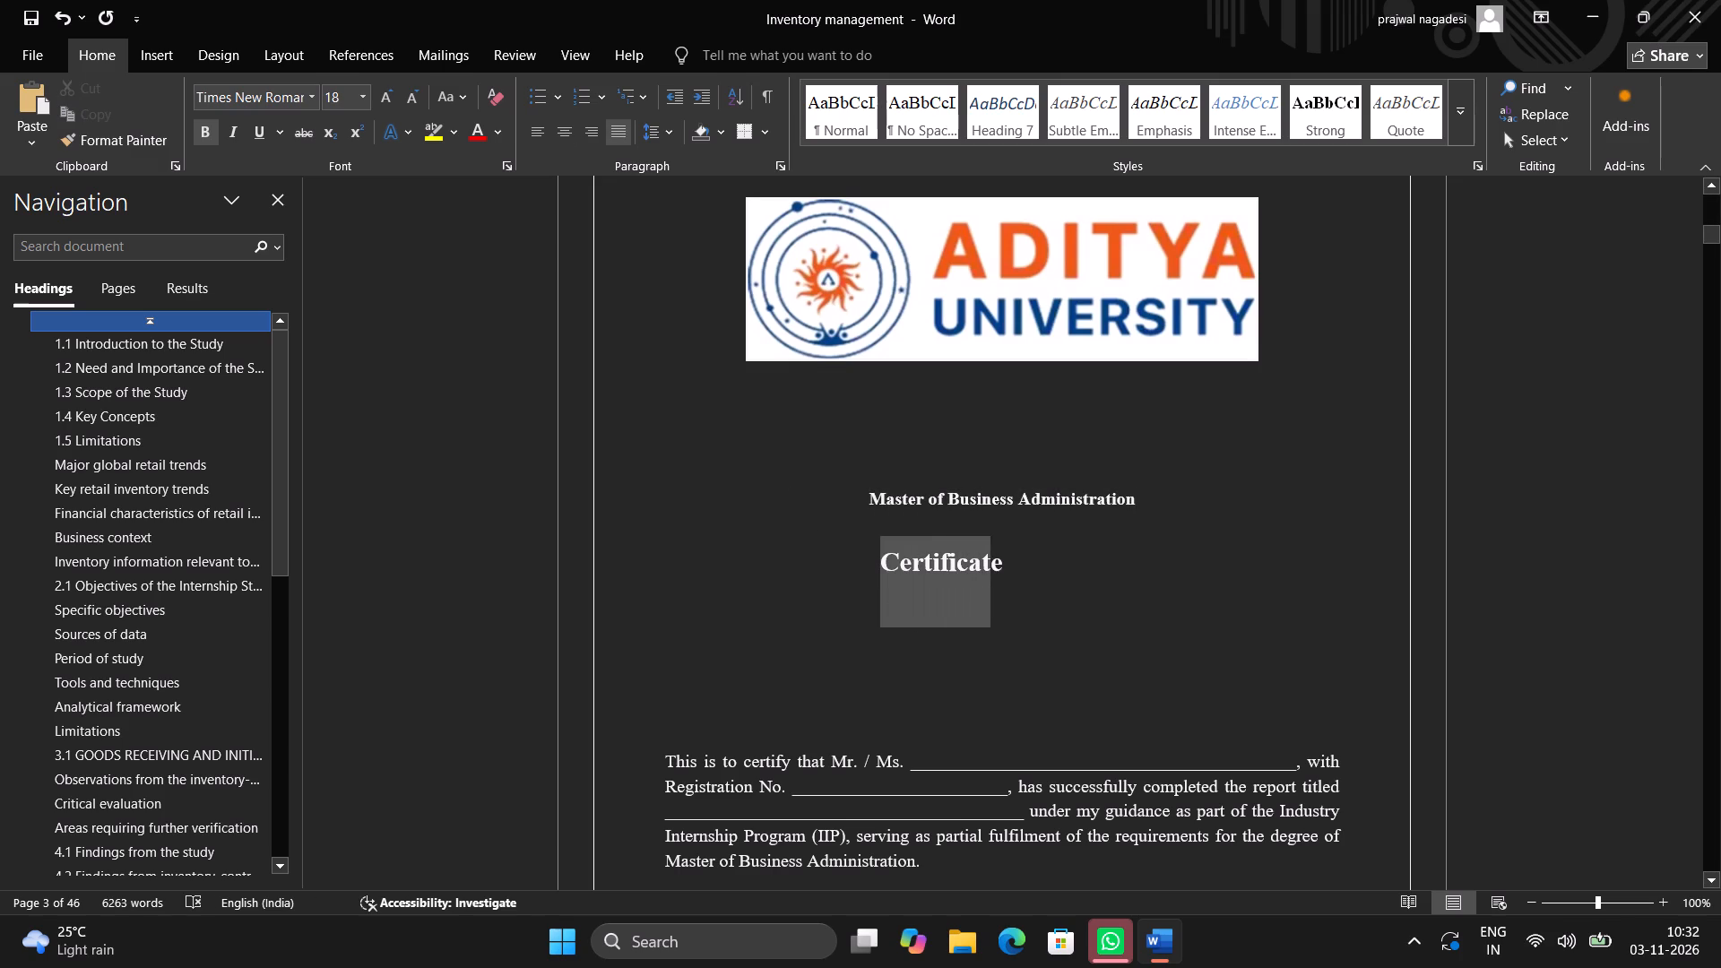
pyautogui.moveTo(998, 568); pyautogui.dragTo(1012, 567)
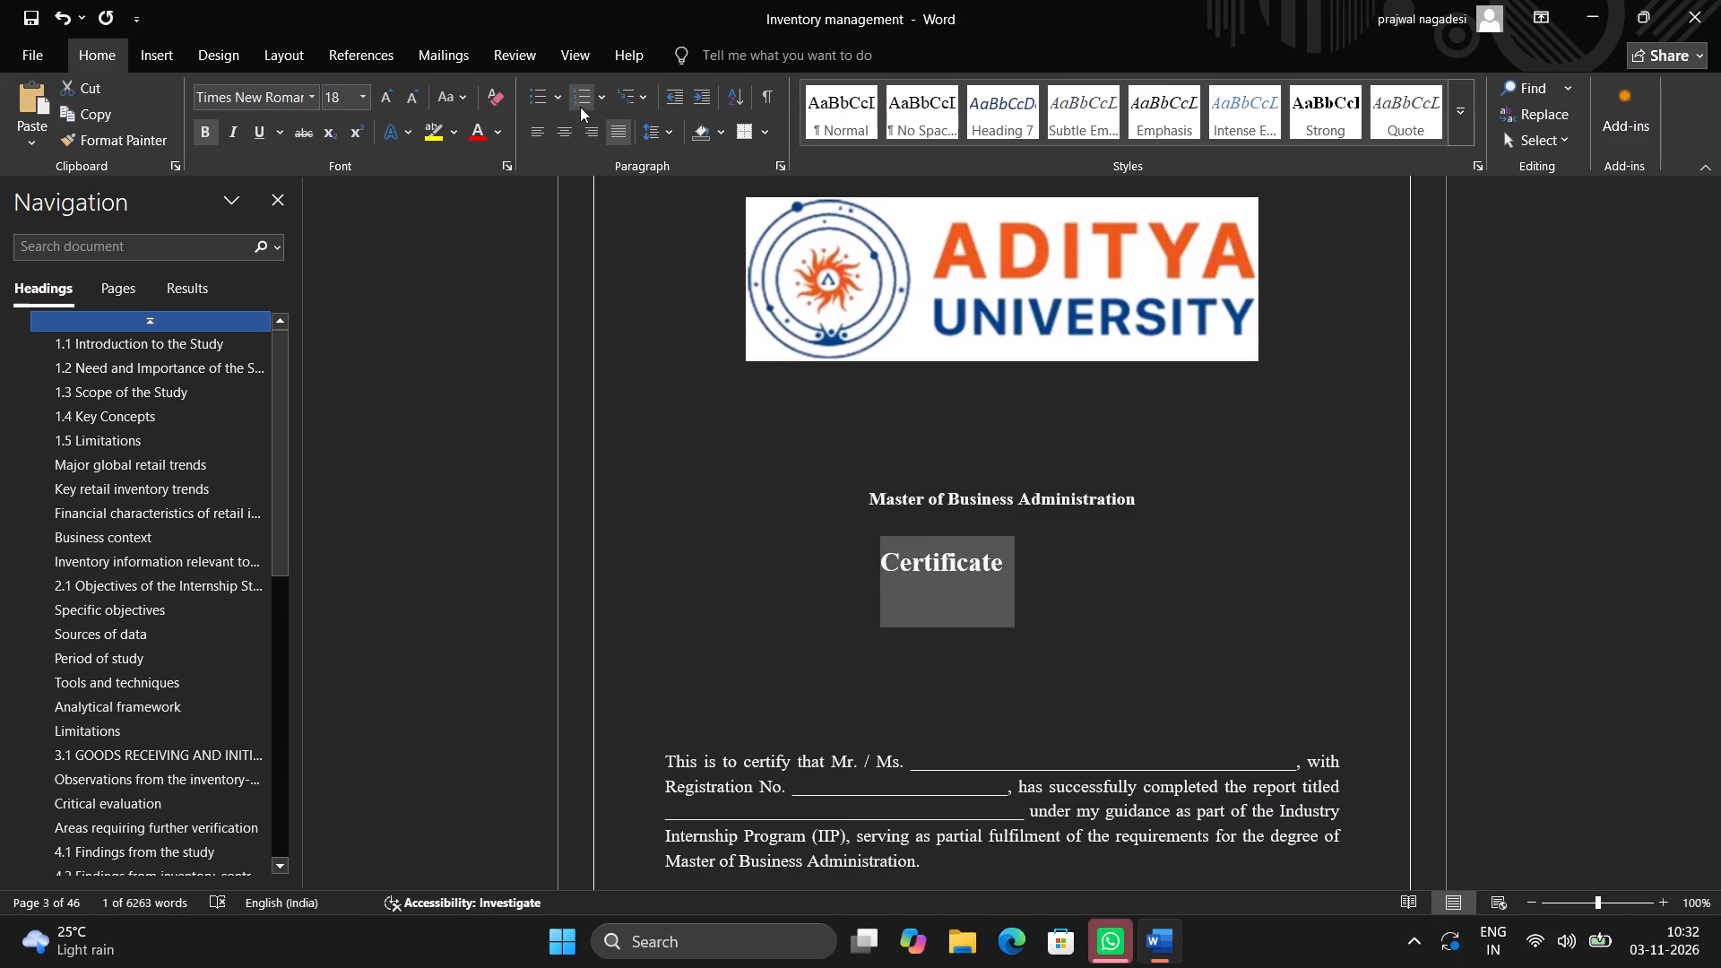
pyautogui.click(563, 127)
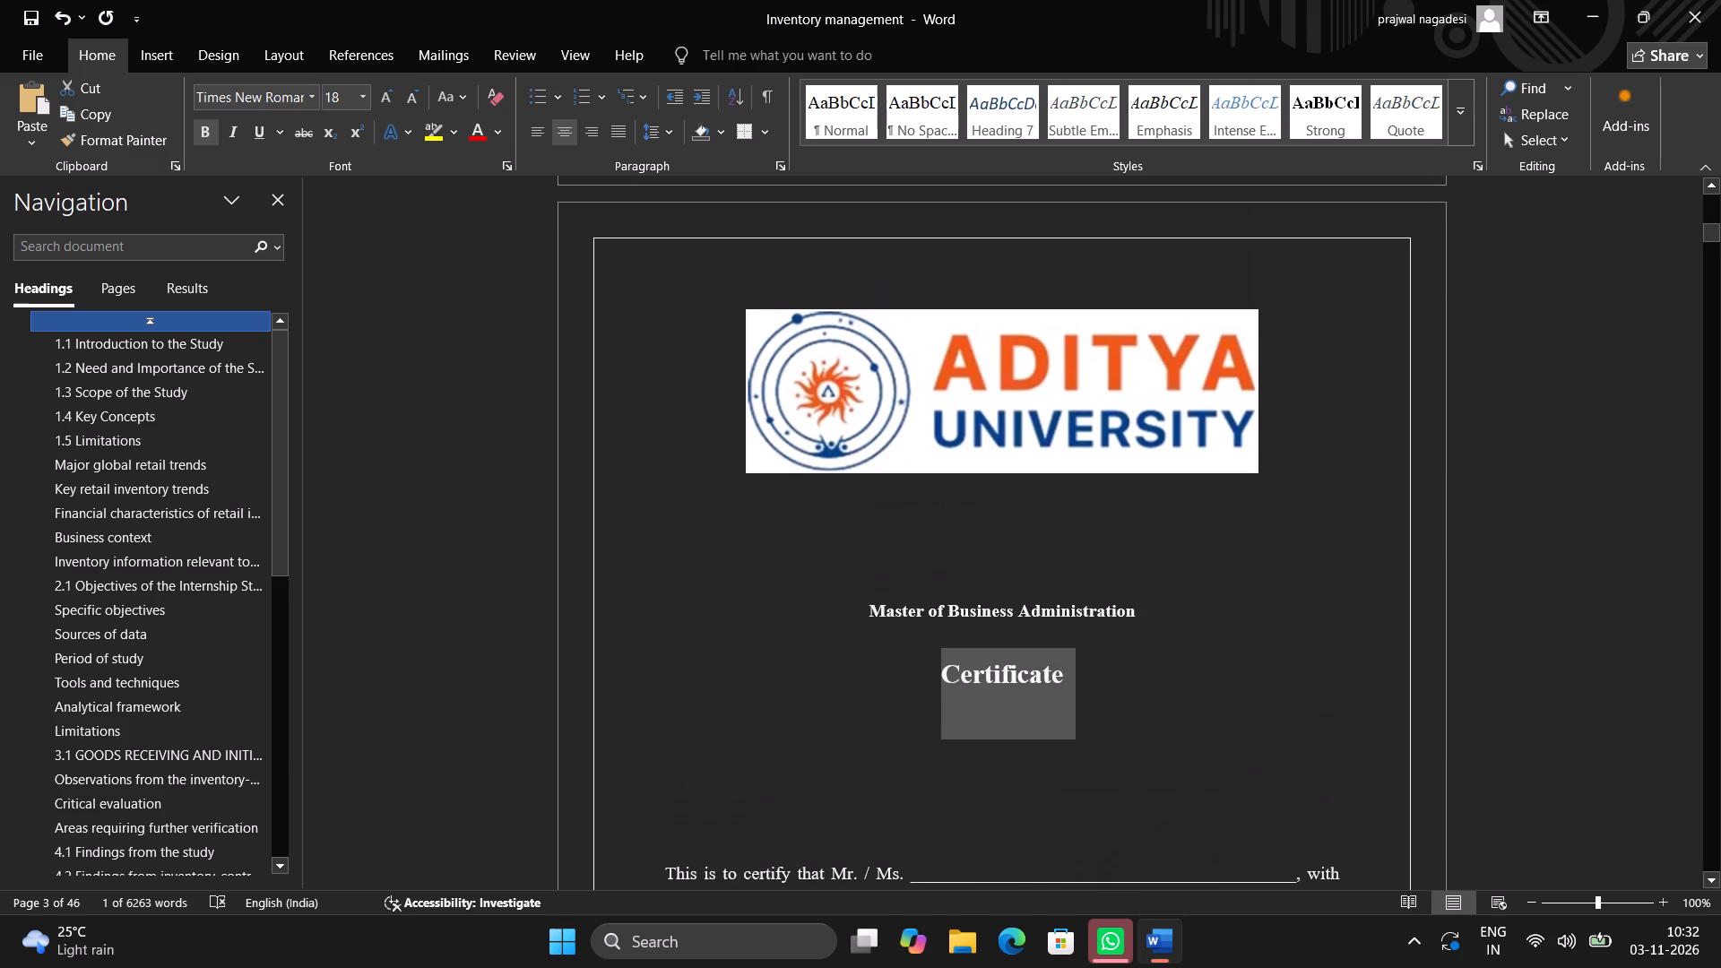
# Review the layout of the opening pages, comparing the Declaration, the title page and the Certificate page.
pyautogui.scroll(3, 995, 404)
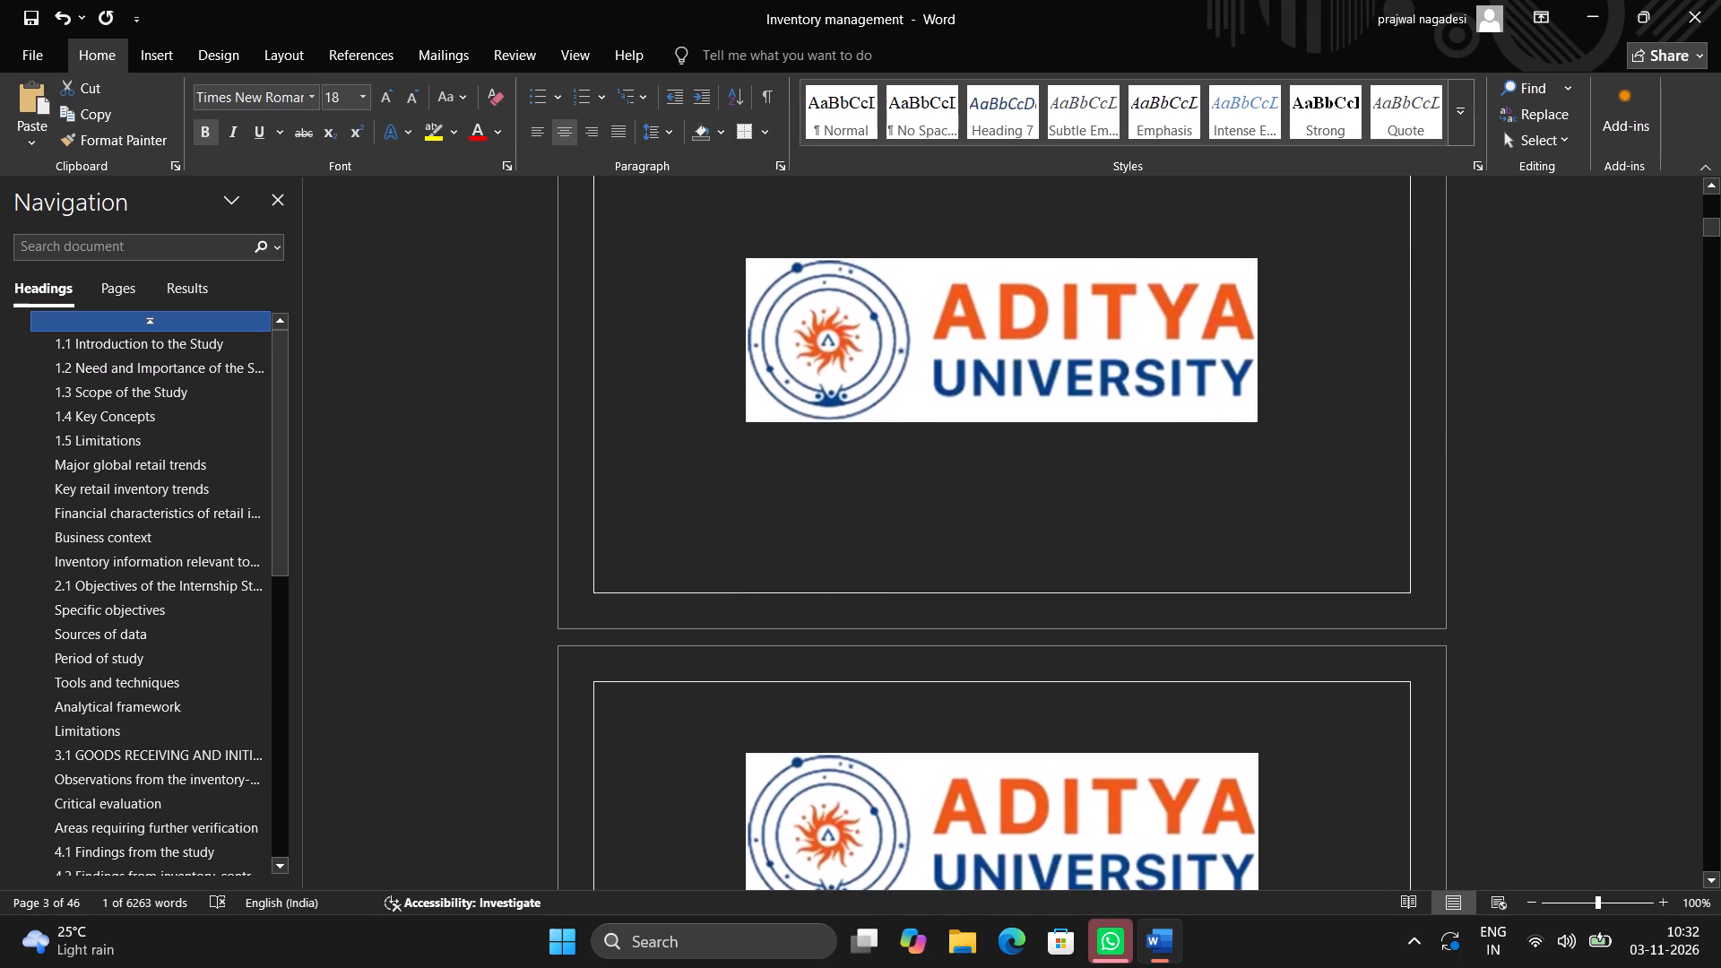
pyautogui.scroll(-2, 995, 404)
pyautogui.scroll(1, 995, 404)
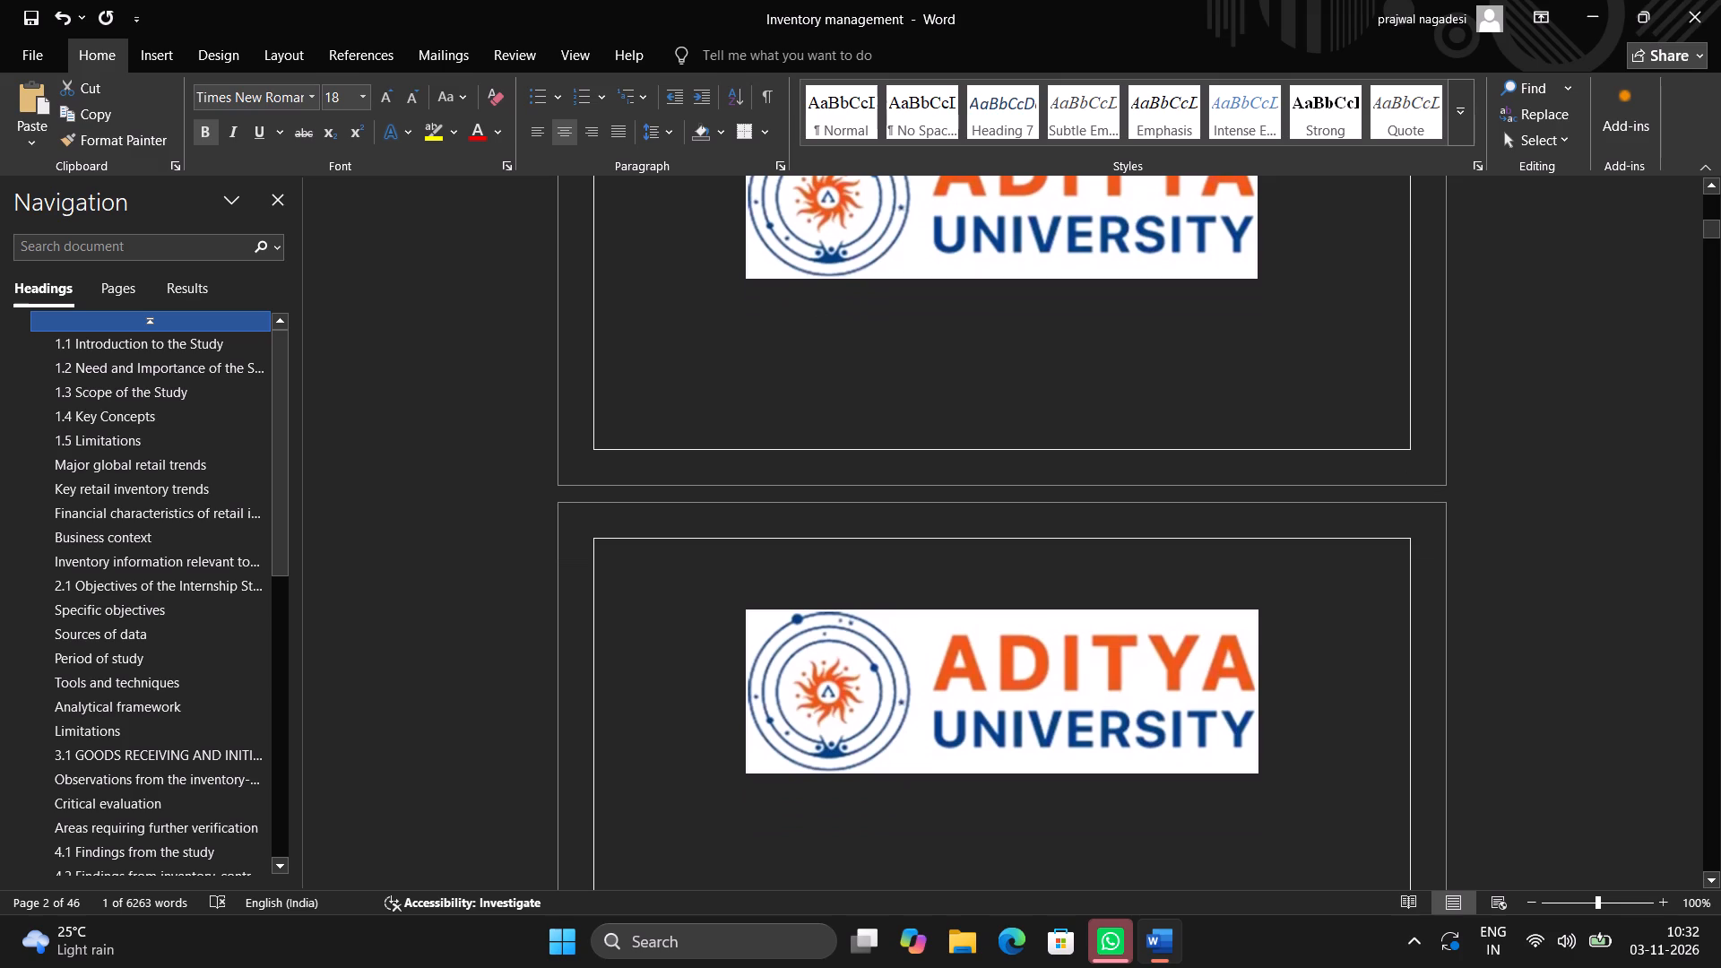
pyautogui.scroll(10, 844, 294)
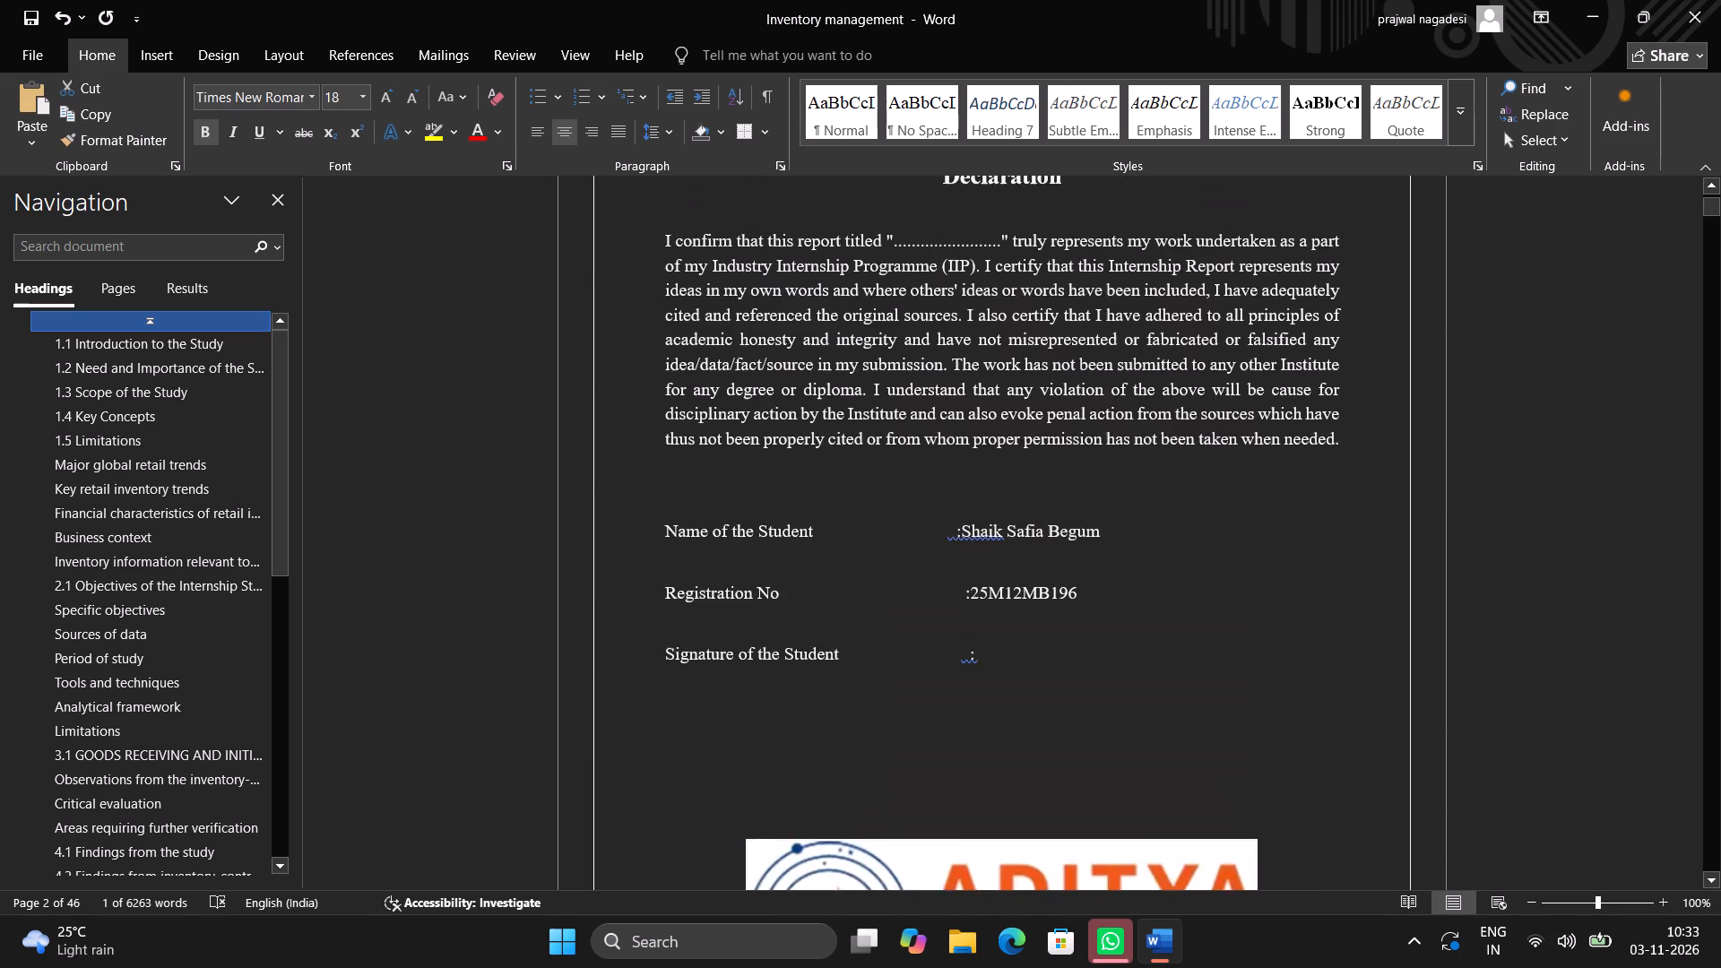
pyautogui.scroll(2, 844, 294)
pyautogui.scroll(-4, 940, 484)
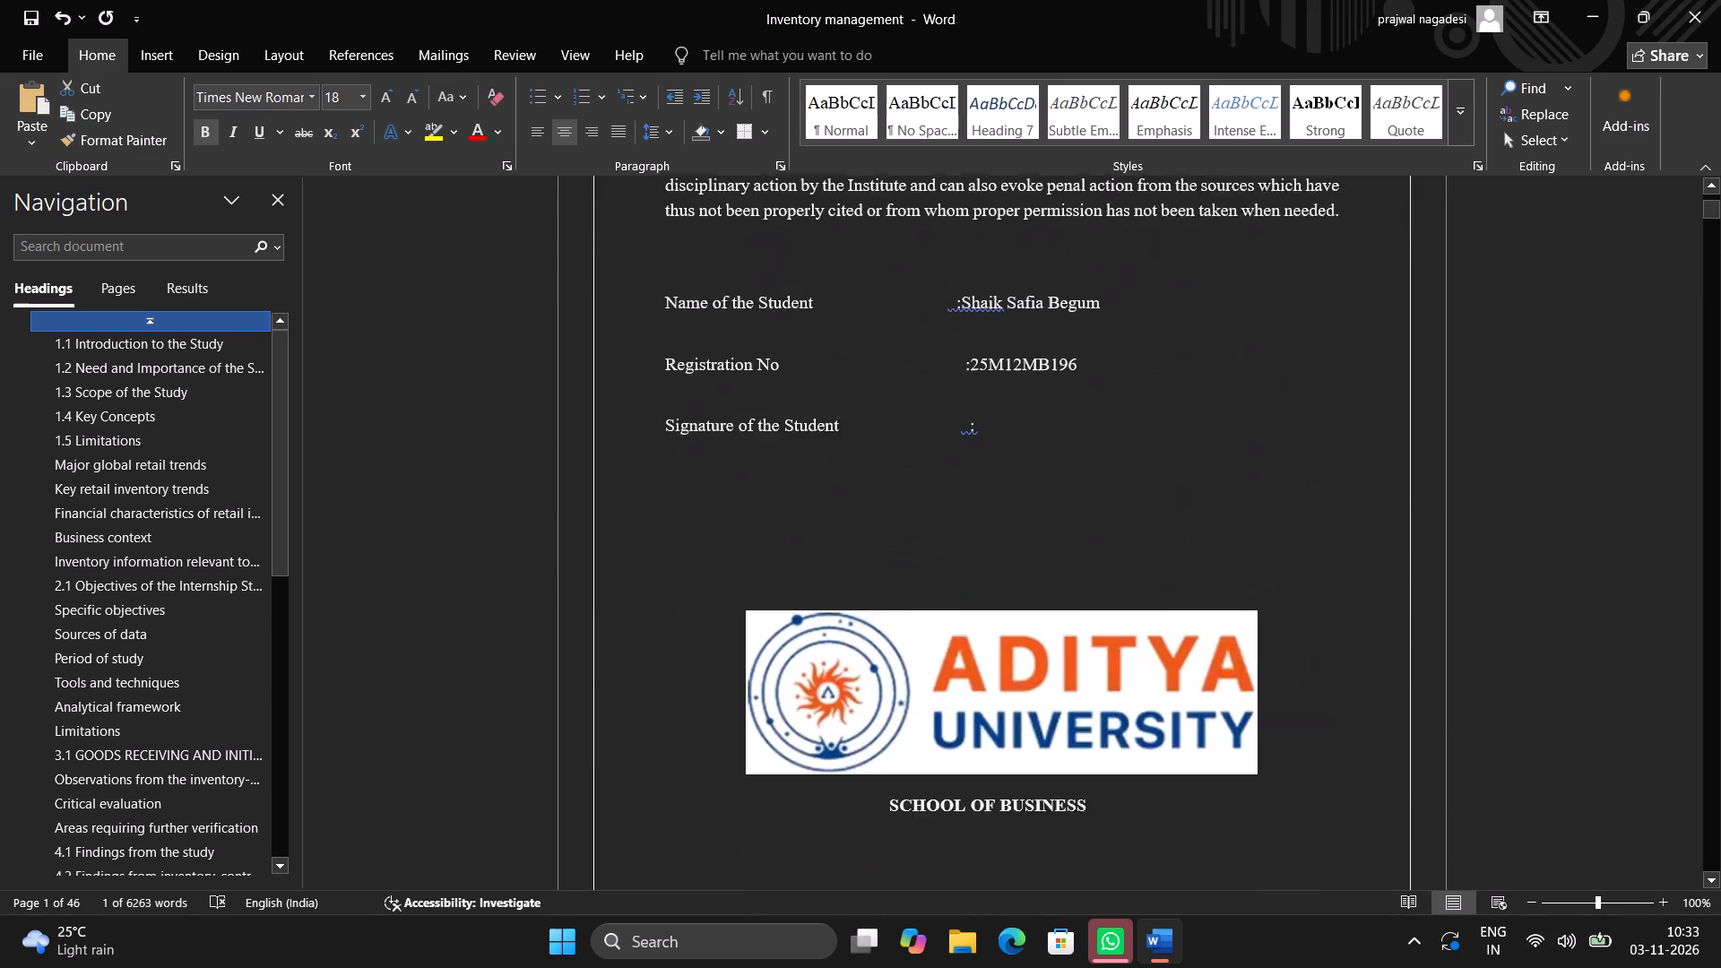
pyautogui.scroll(-3, 940, 484)
pyautogui.scroll(1, 940, 484)
pyautogui.scroll(-4, 940, 484)
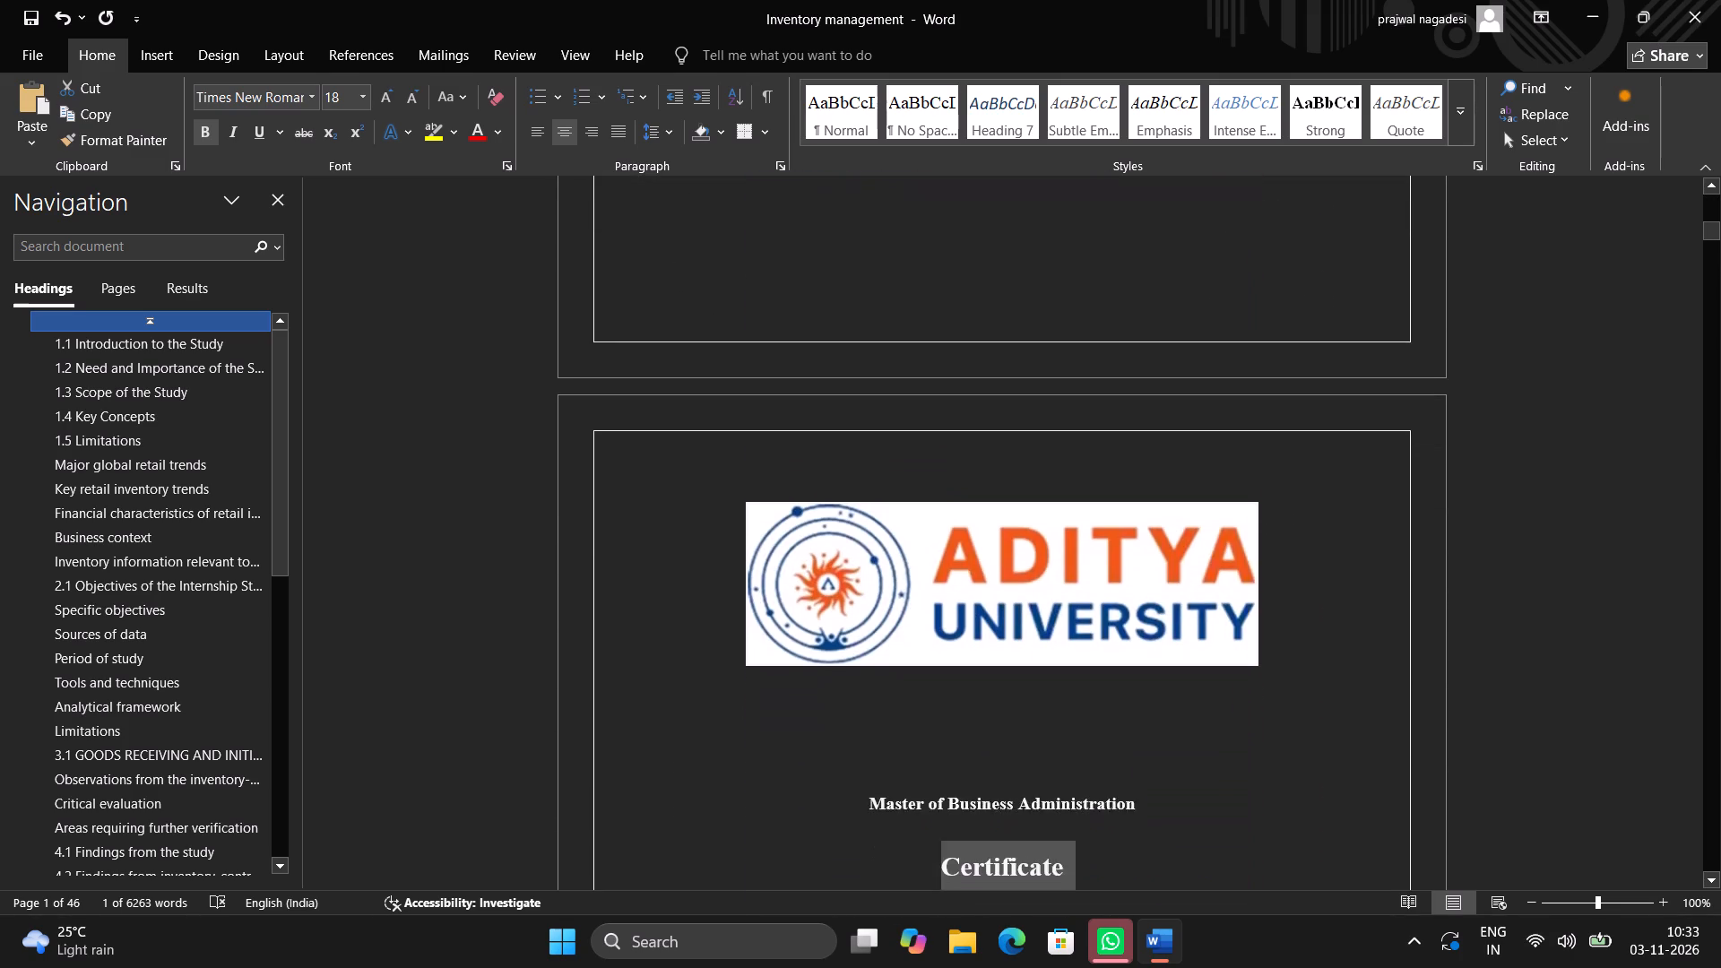
pyautogui.scroll(-1, 940, 484)
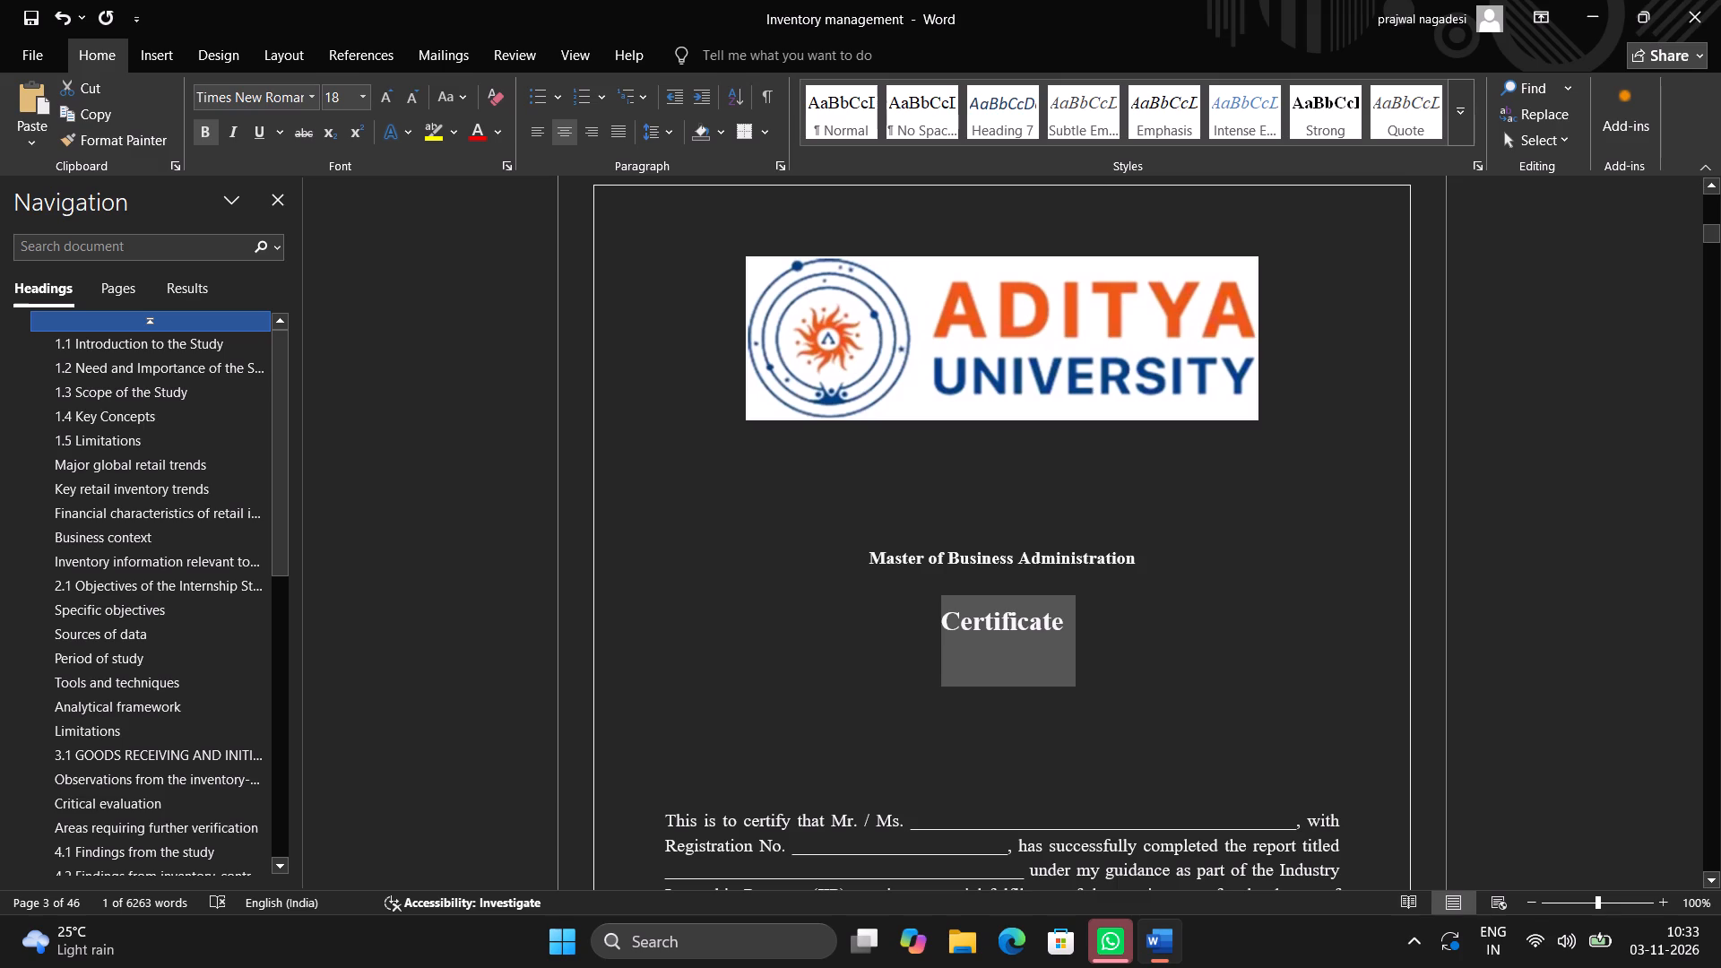
pyautogui.scroll(2, 940, 484)
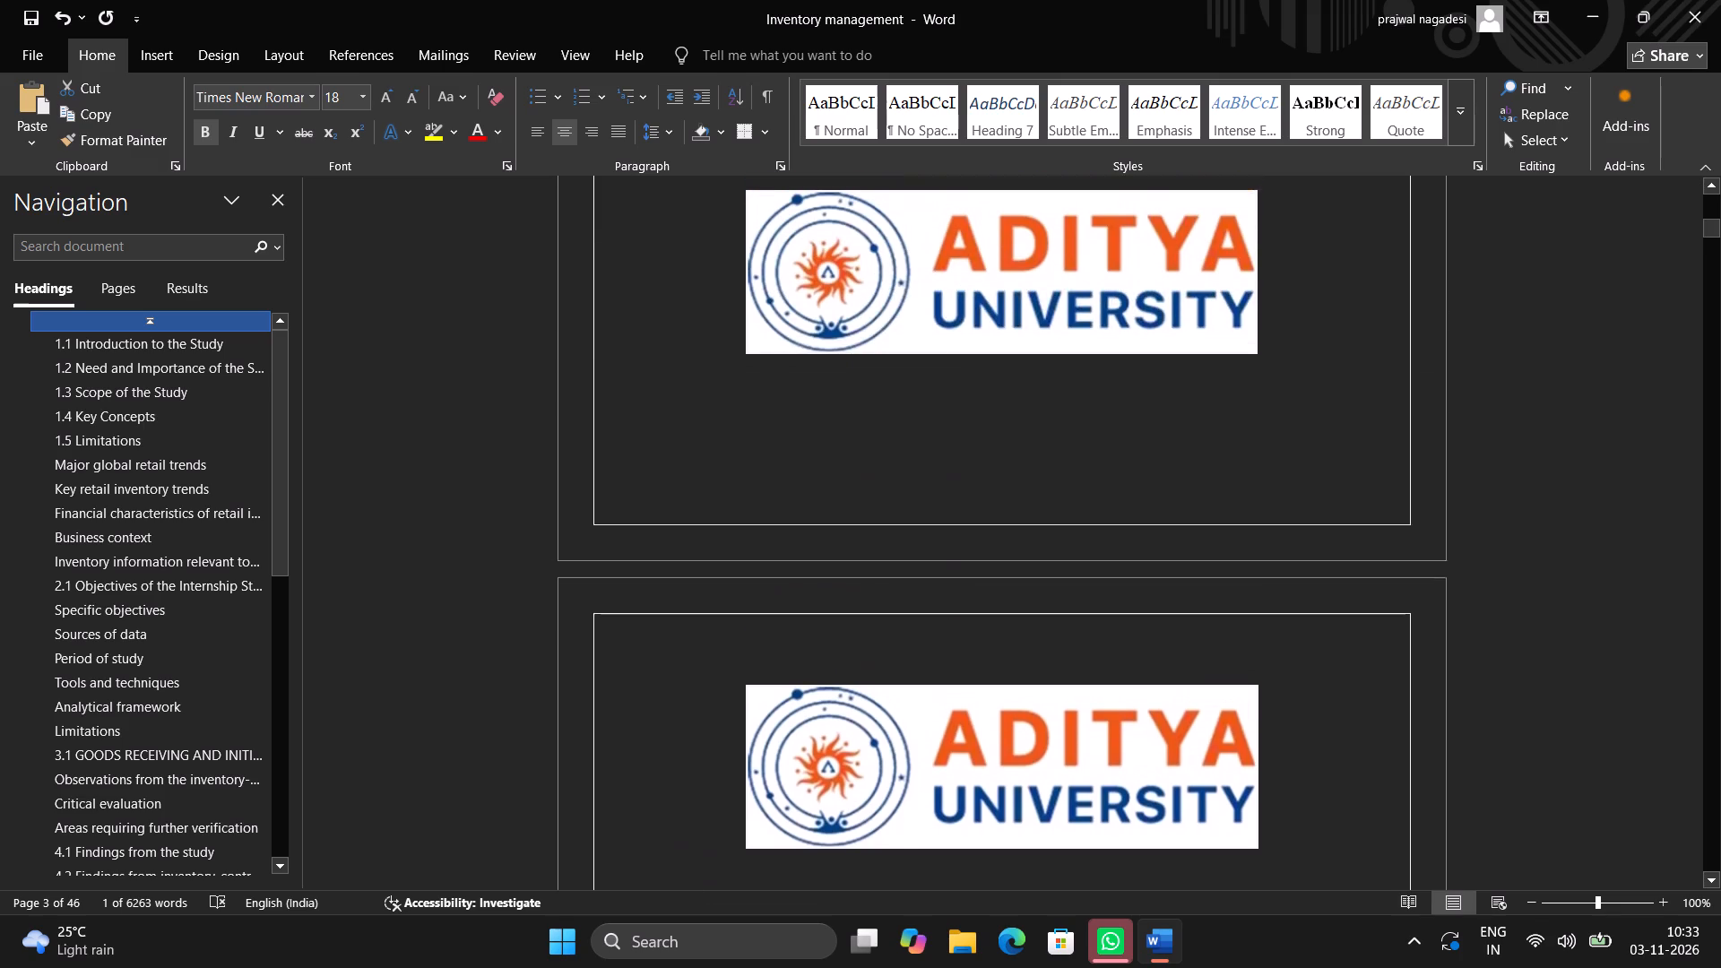
pyautogui.scroll(2, 940, 484)
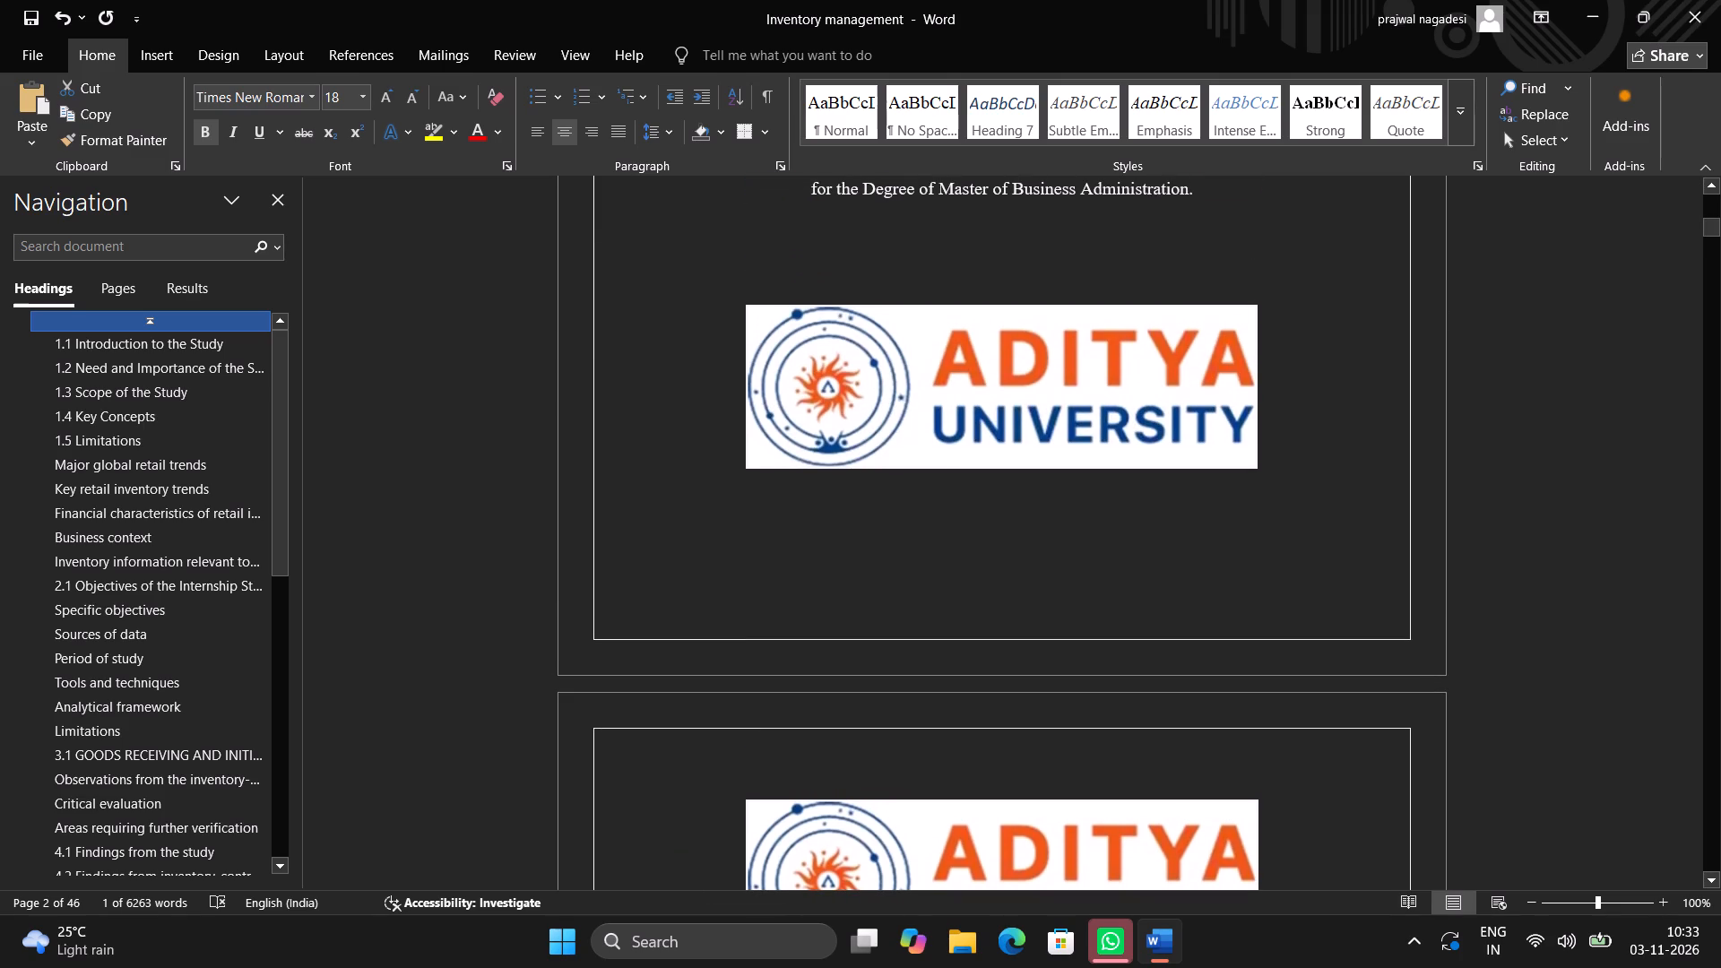
pyautogui.scroll(1, 971, 292)
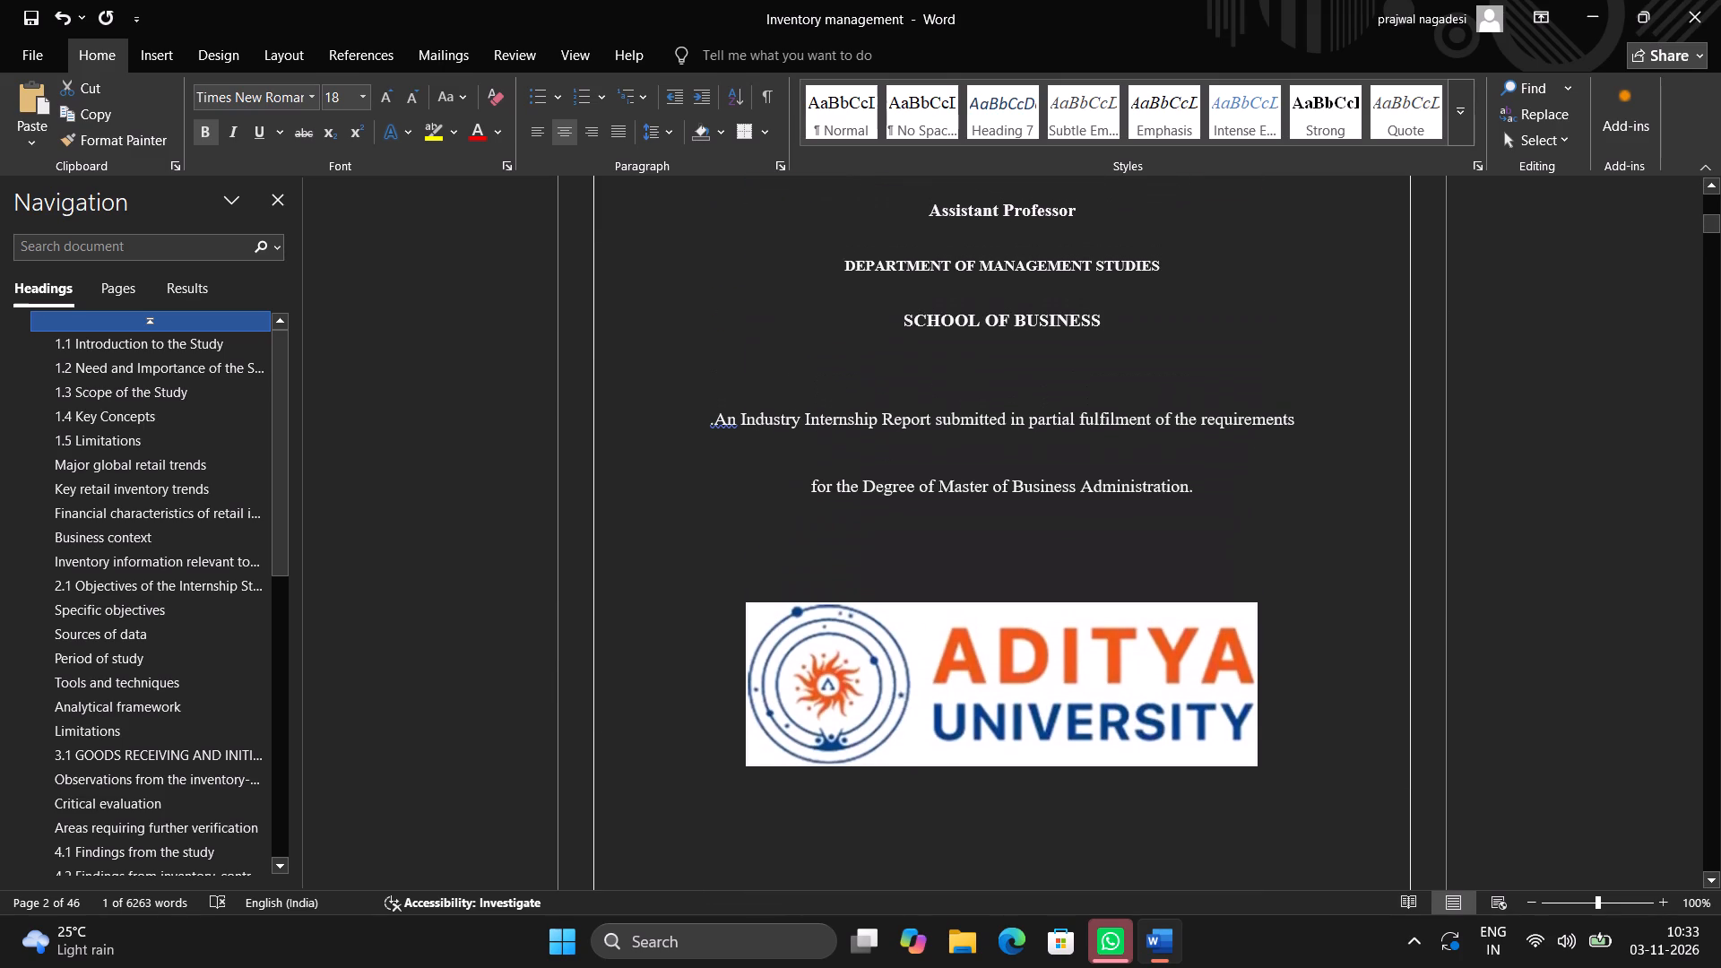
pyautogui.scroll(-4, 869, 558)
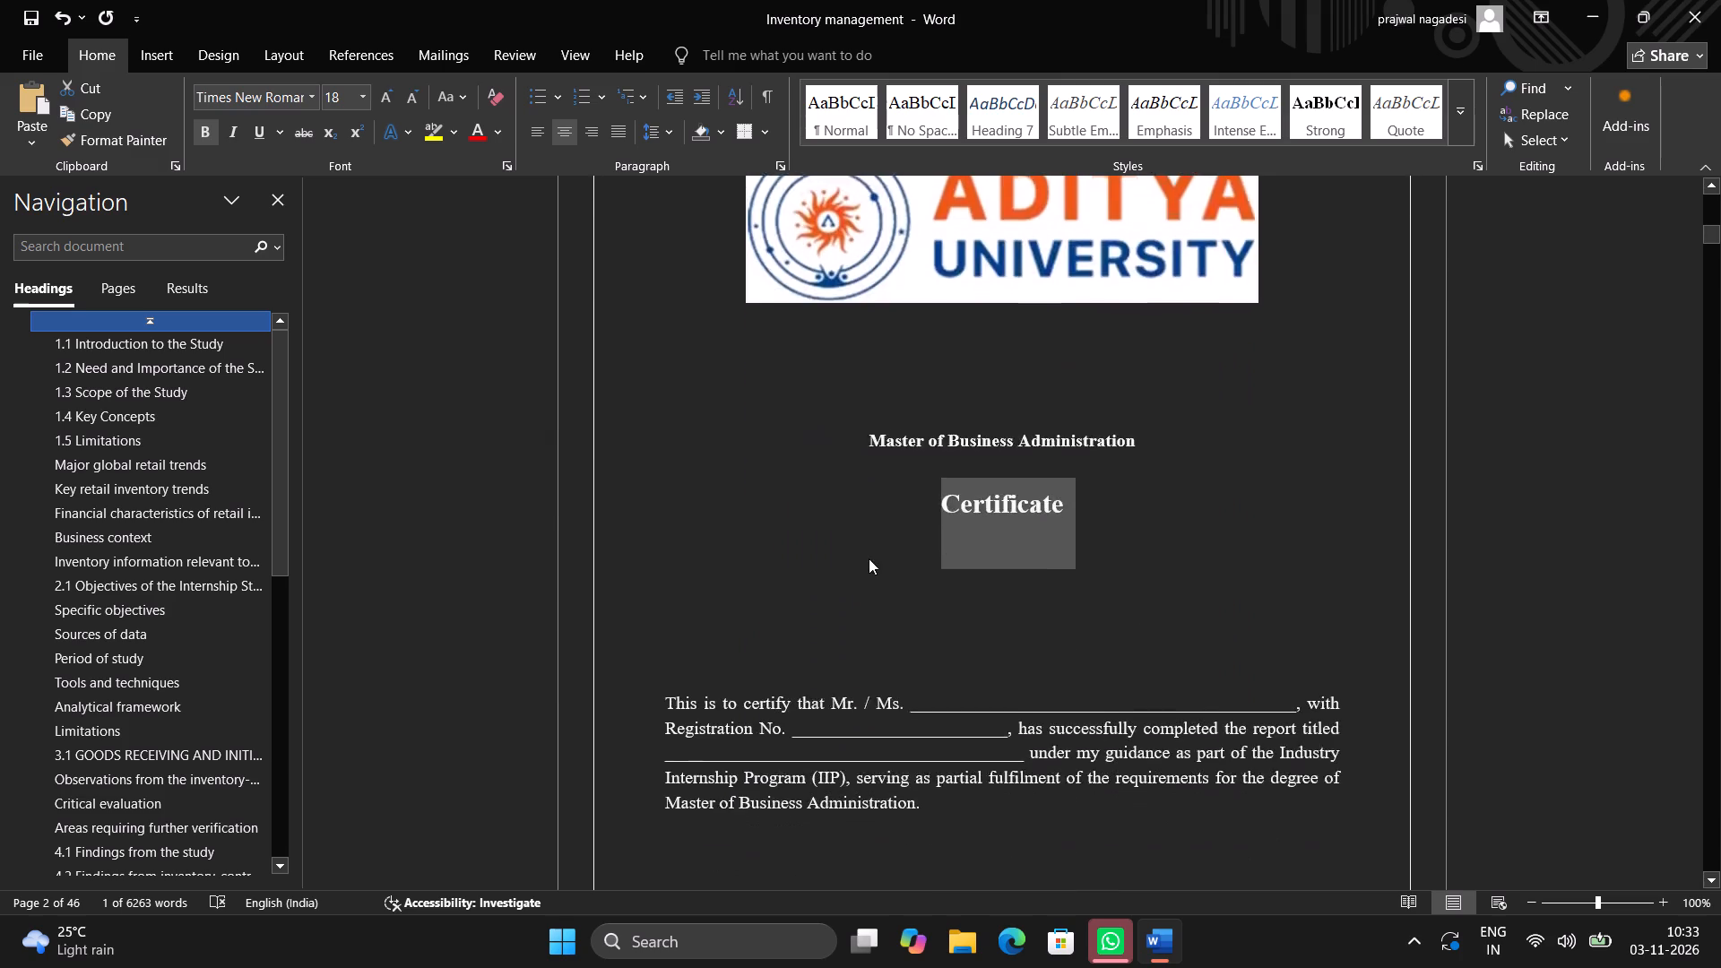
pyautogui.scroll(-1, 879, 723)
pyautogui.scroll(2, 879, 723)
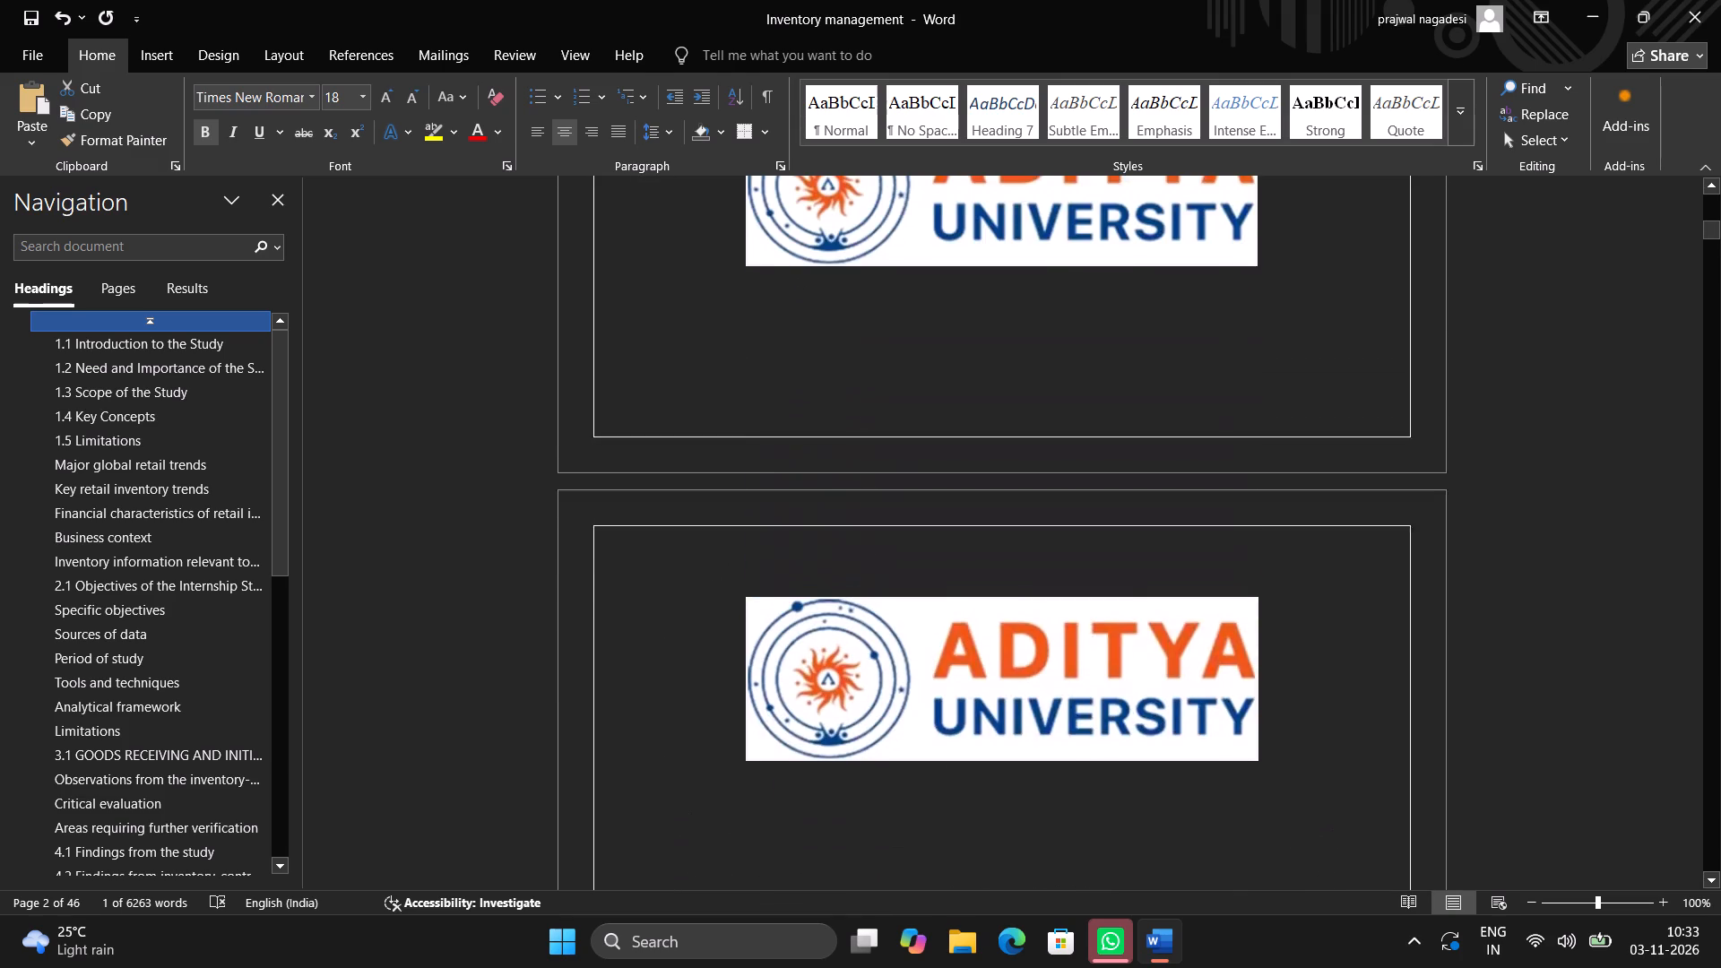
# Delete the Aditya University logo at the foot of the title page and the one above the "Master of Business Administration" line.
pyautogui.scroll(1, 987, 291)
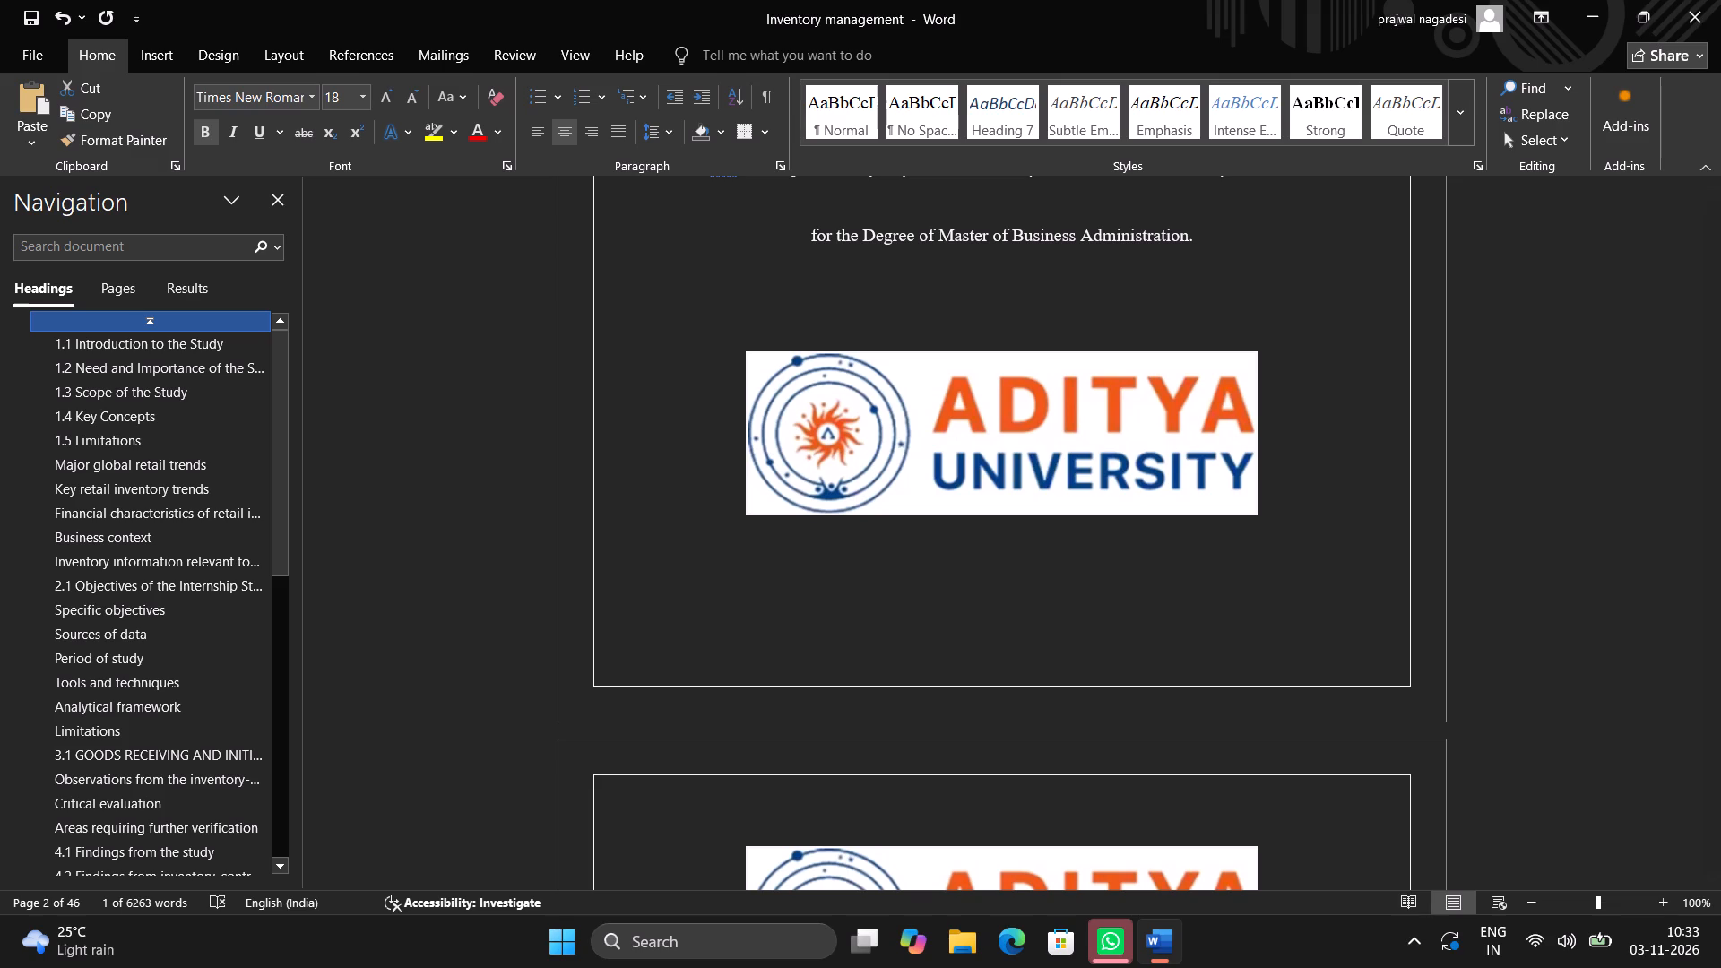
pyautogui.scroll(4, 973, 422)
pyautogui.scroll(-2, 973, 422)
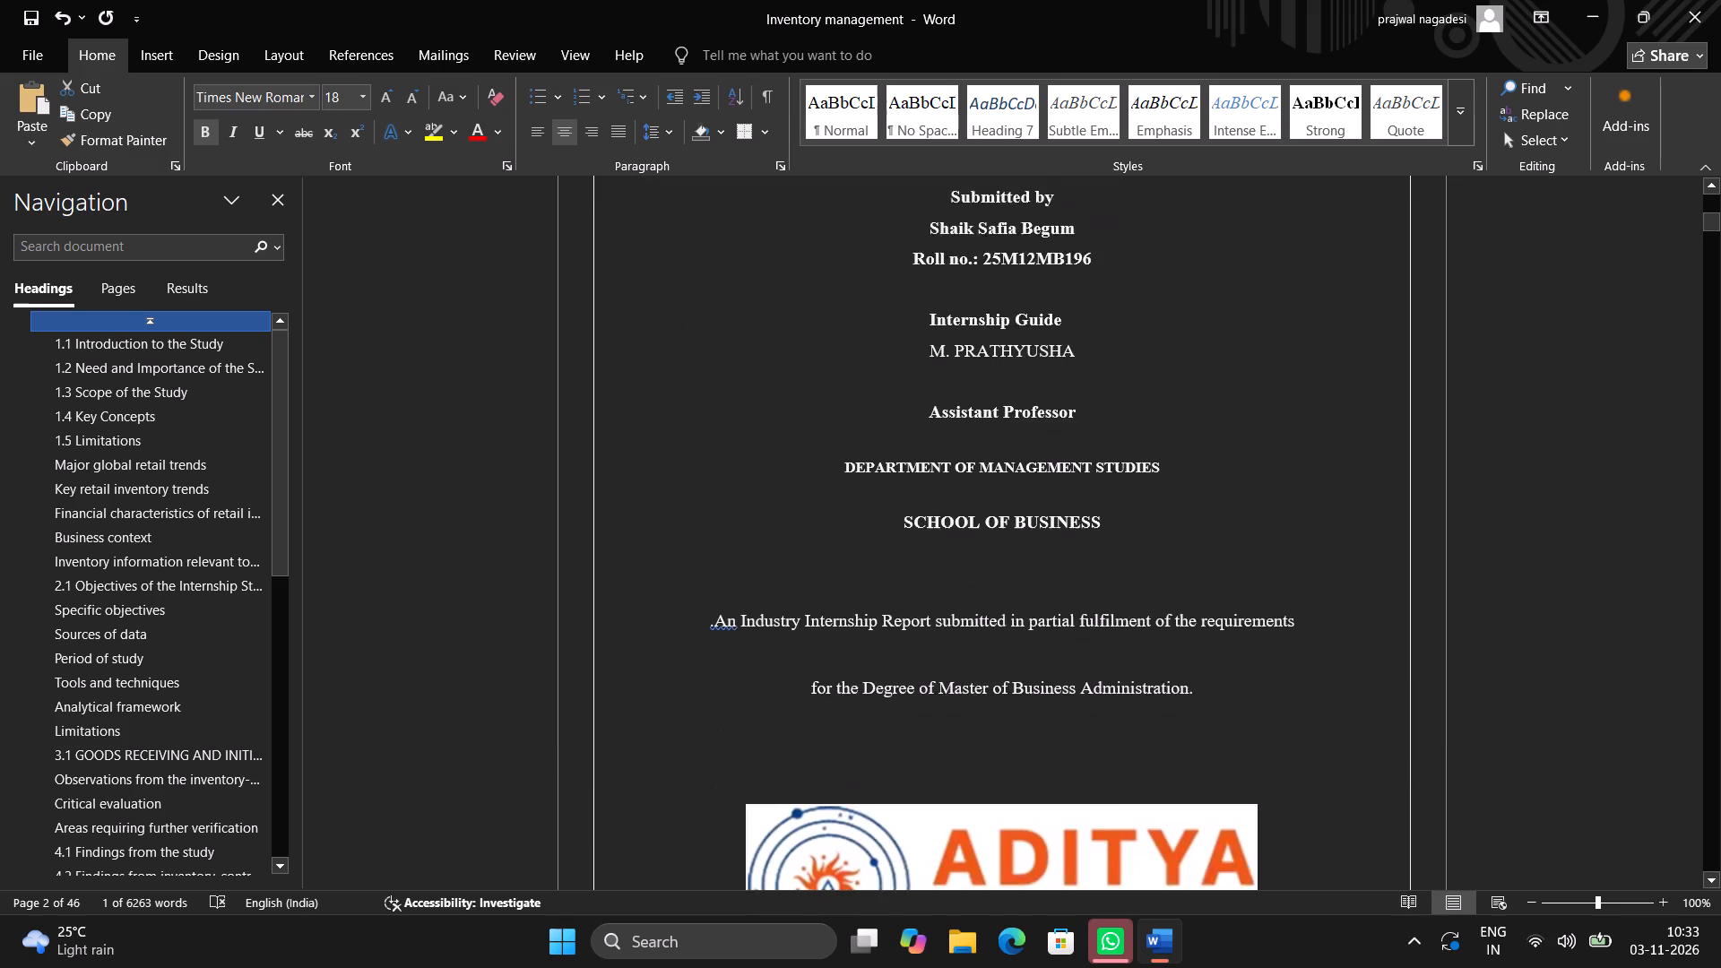
pyautogui.scroll(-2, 973, 422)
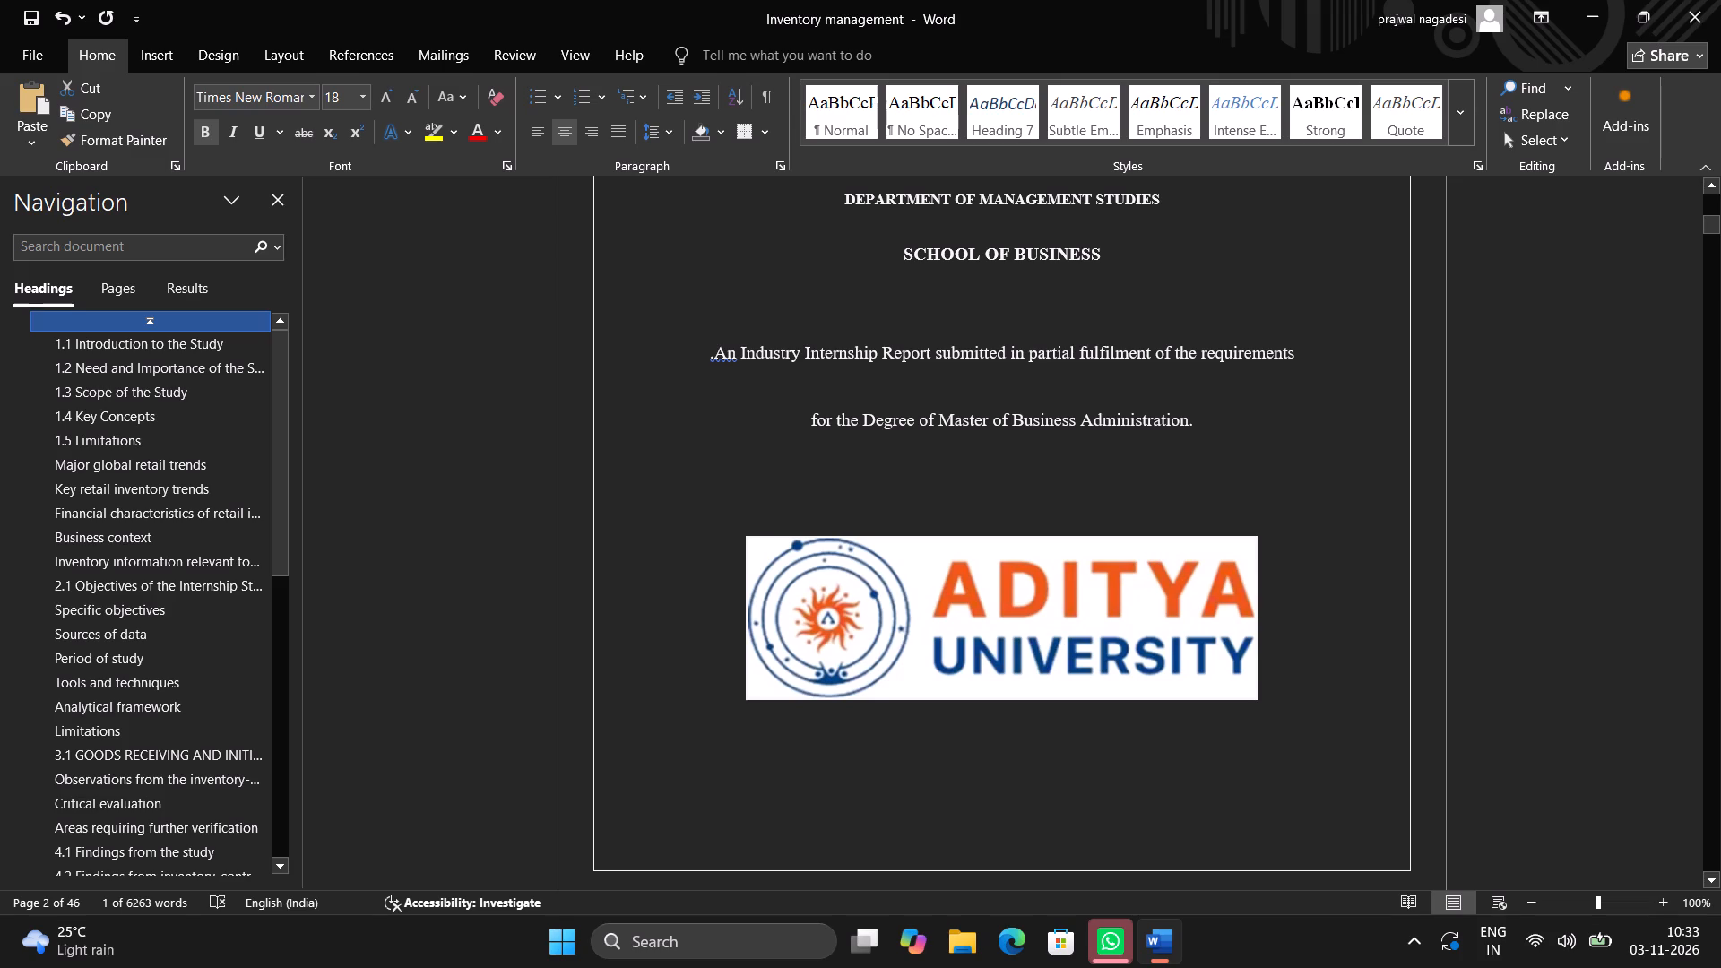
pyautogui.click(980, 626)
pyautogui.press('BackSpace')
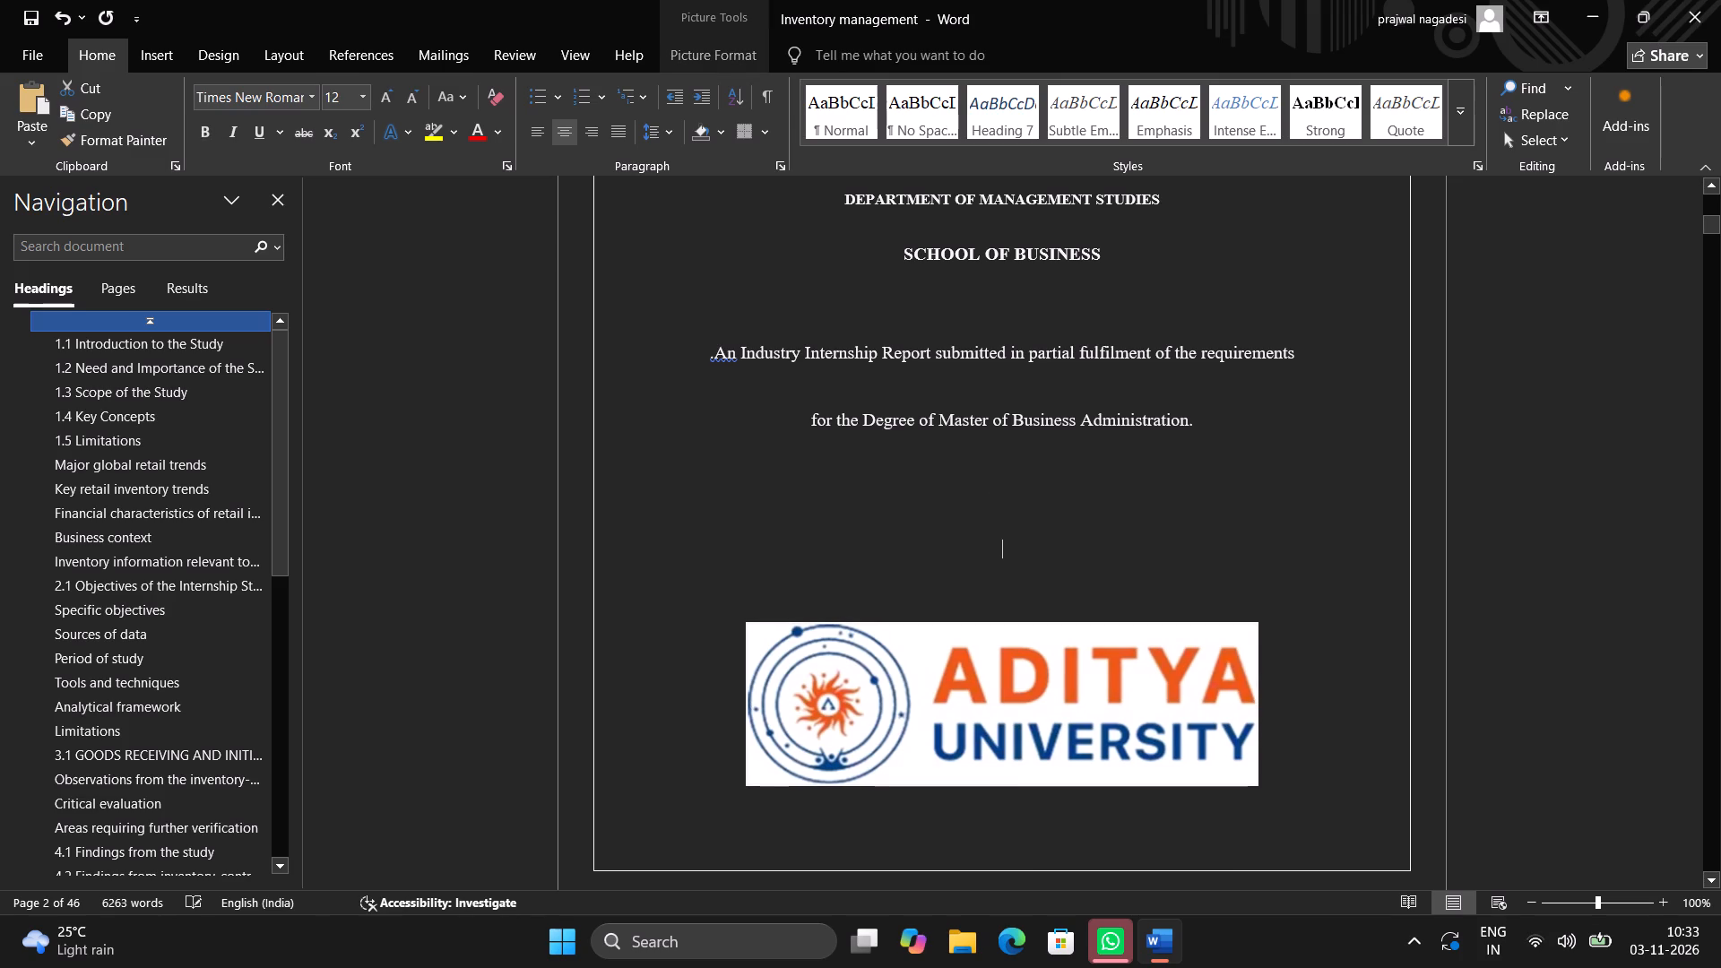
pyautogui.click(1069, 701)
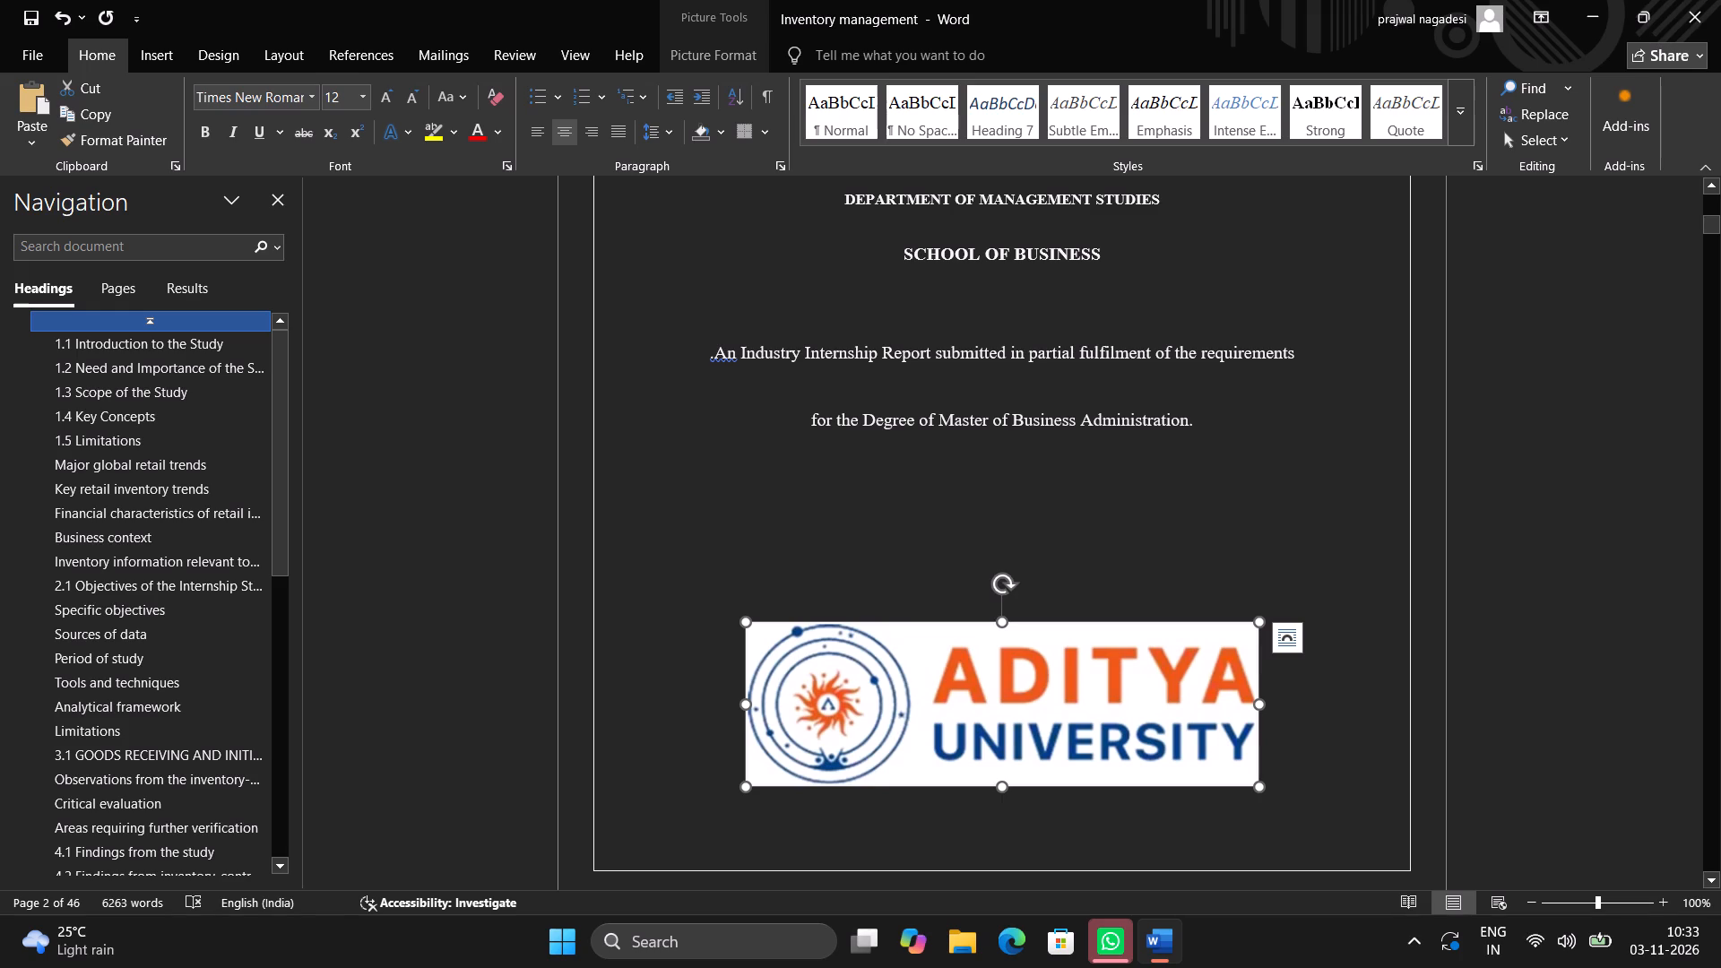
pyautogui.press('Delete')
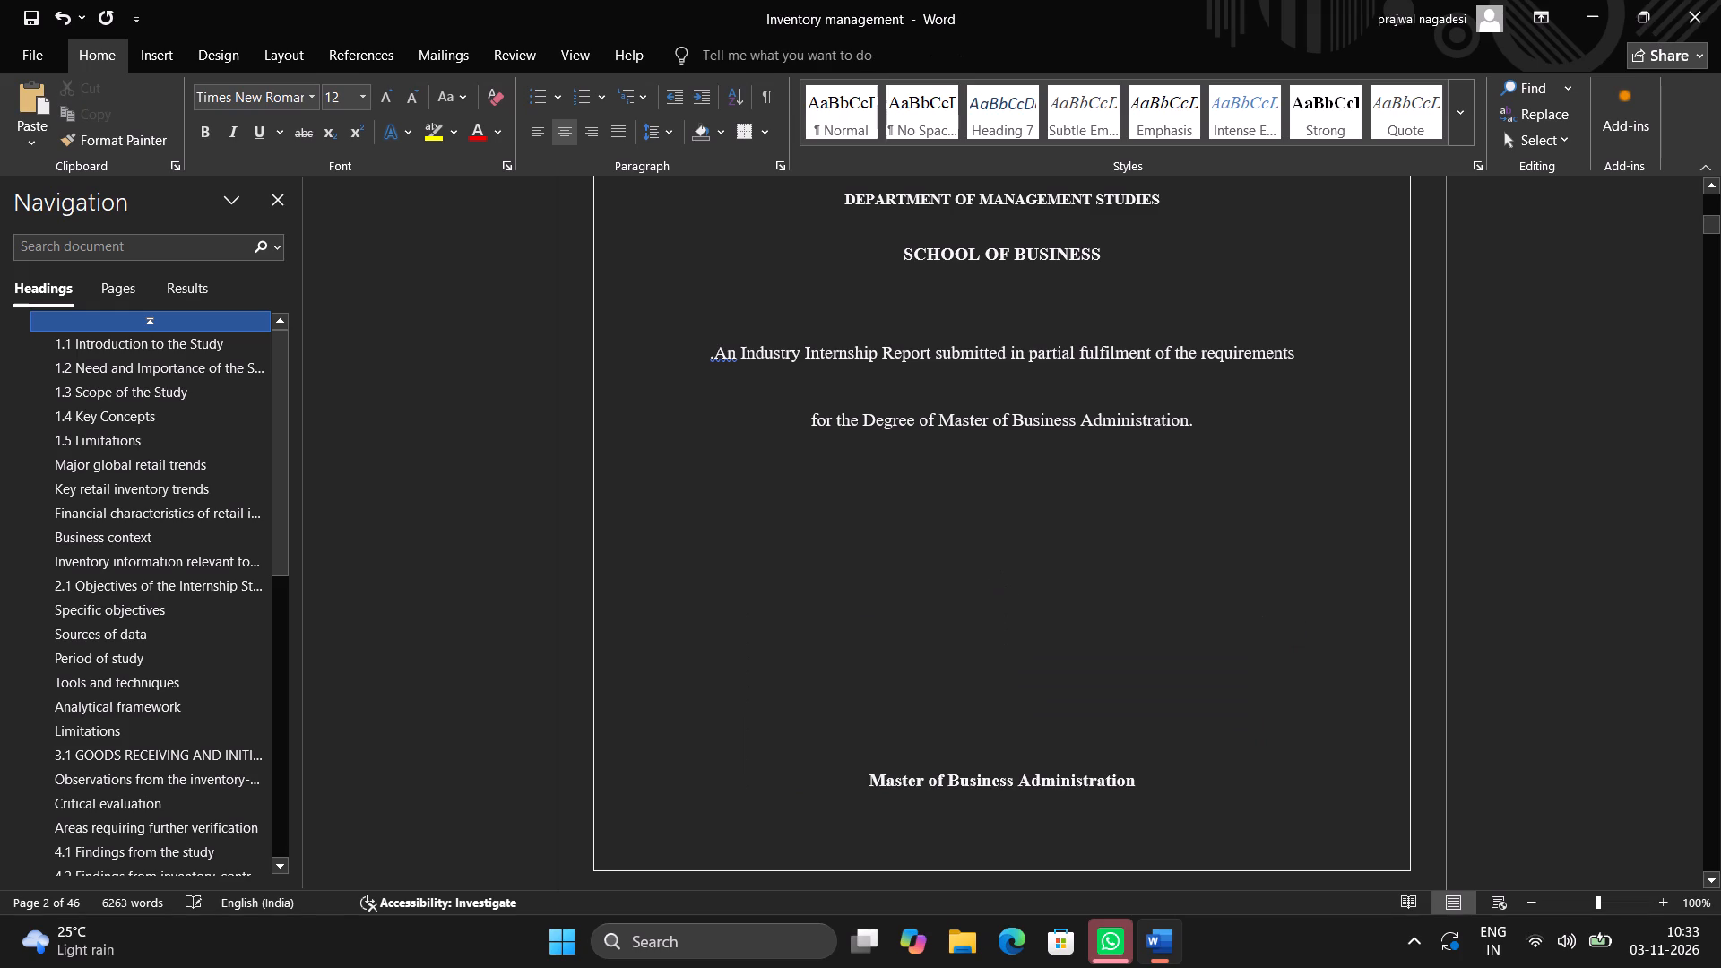
# Check the pages from the title page through the Reliance Retail letter and the acknowledgement, and back to the Certificate.
pyautogui.scroll(5, 924, 456)
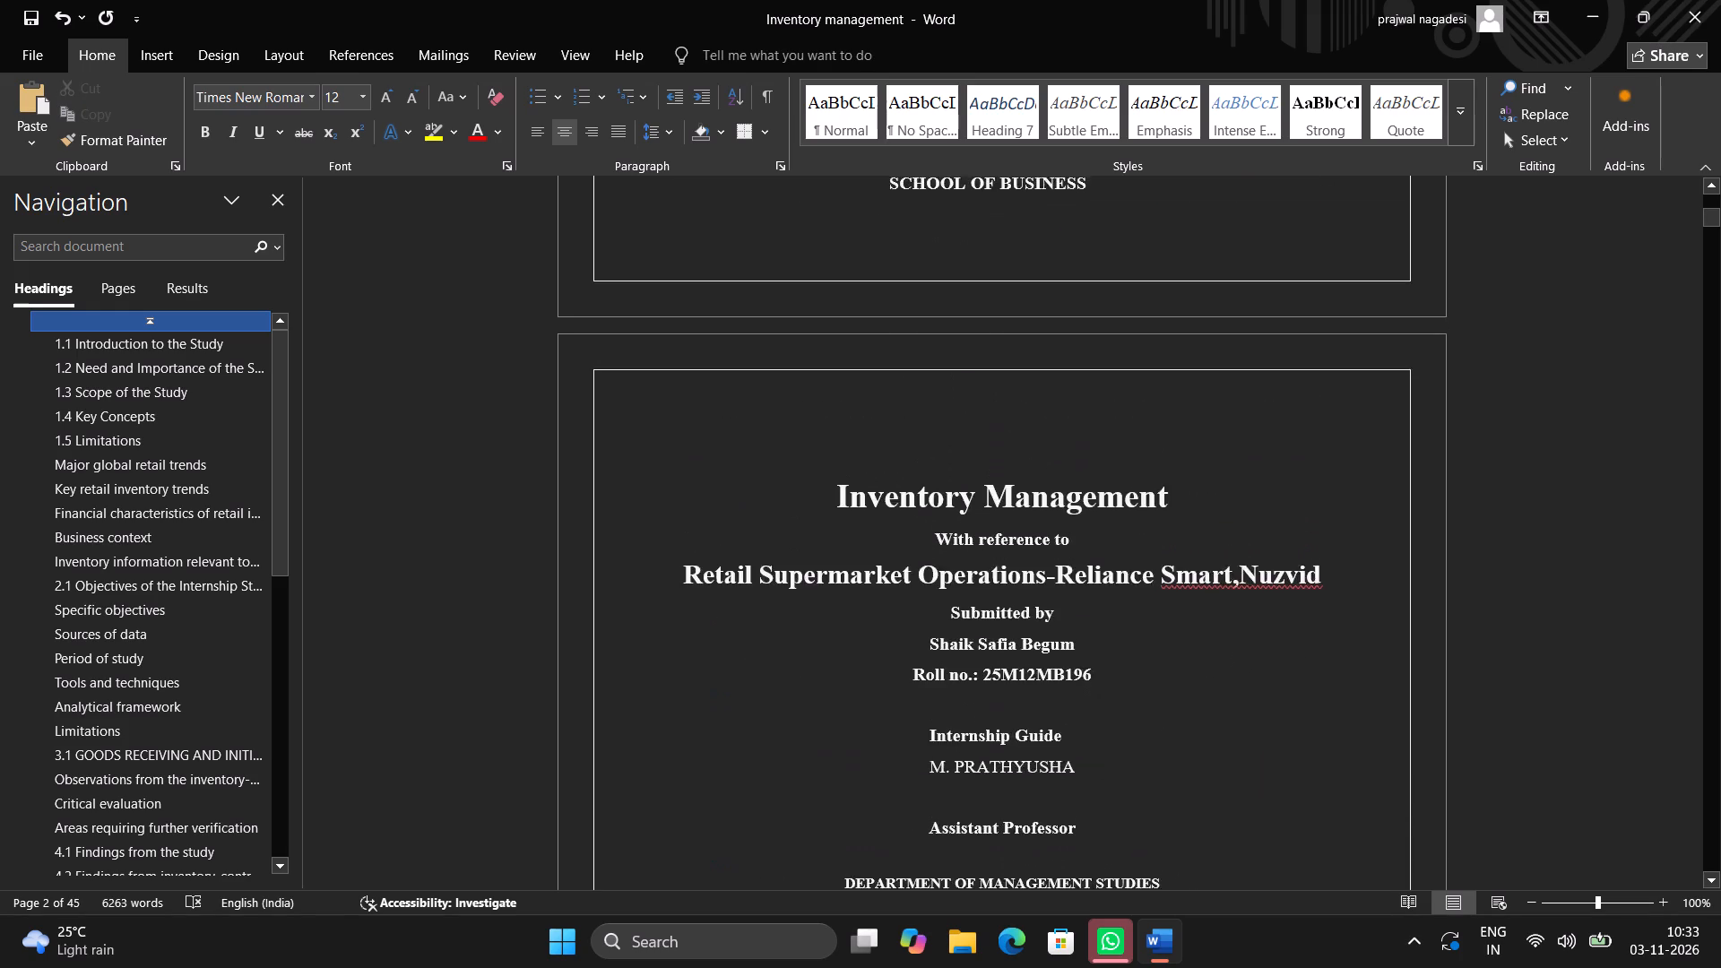
pyautogui.scroll(-10, 924, 456)
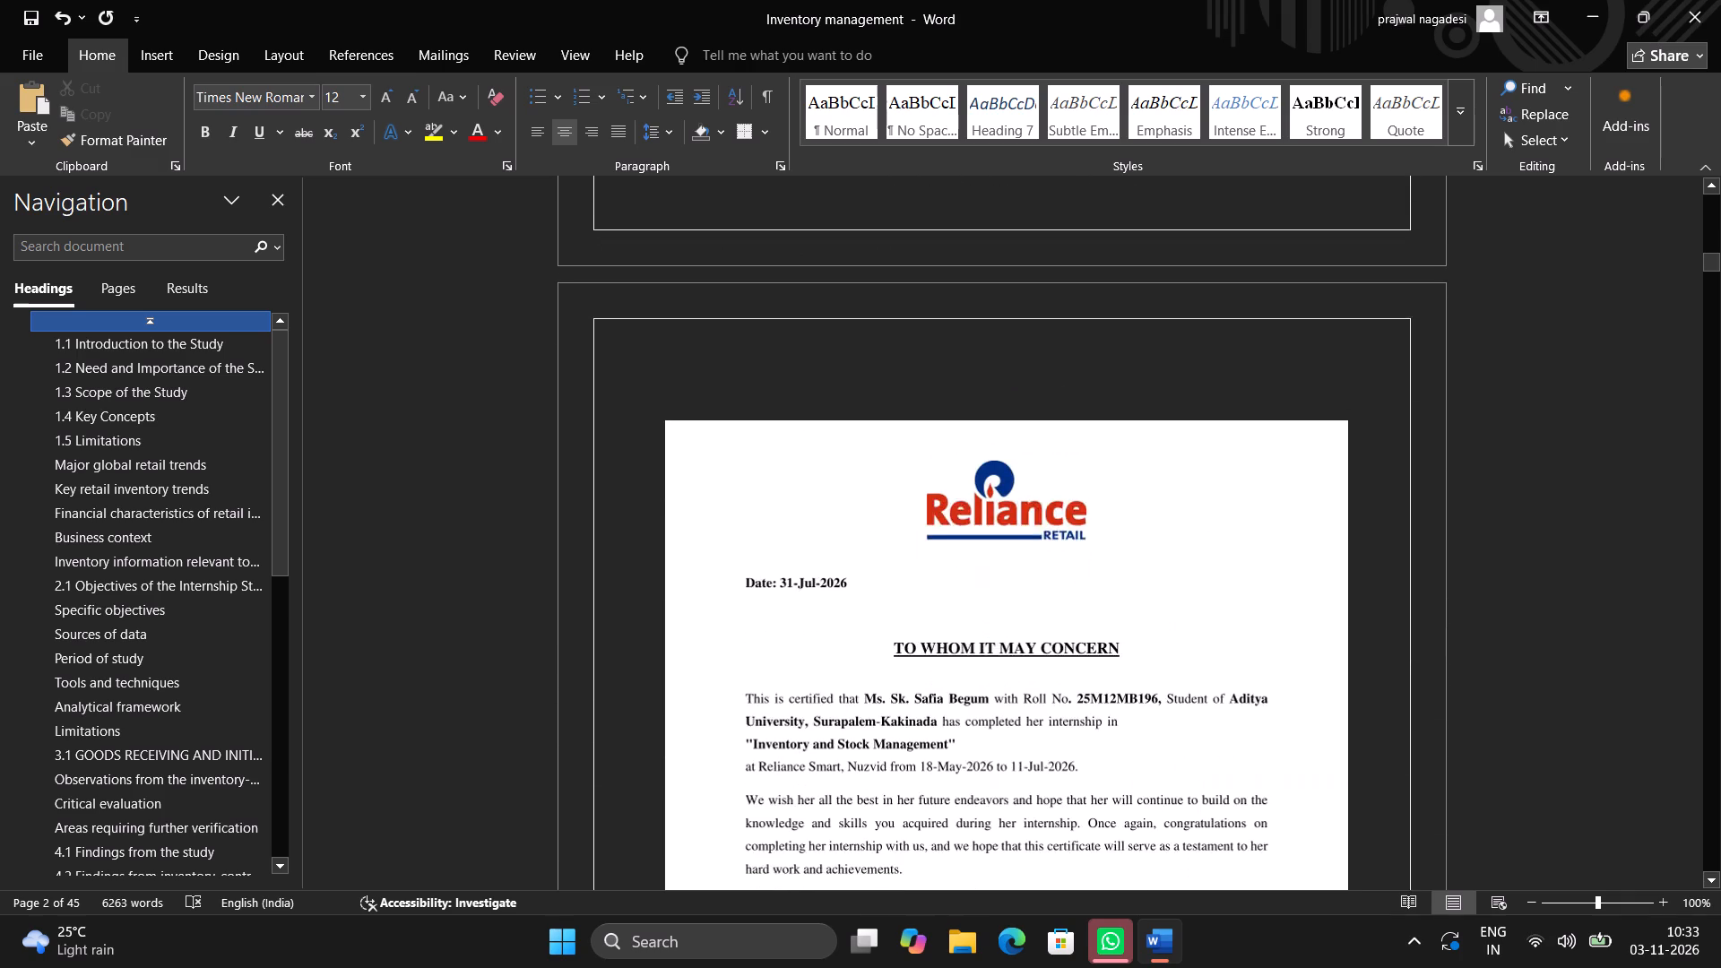
pyautogui.scroll(-3, 924, 456)
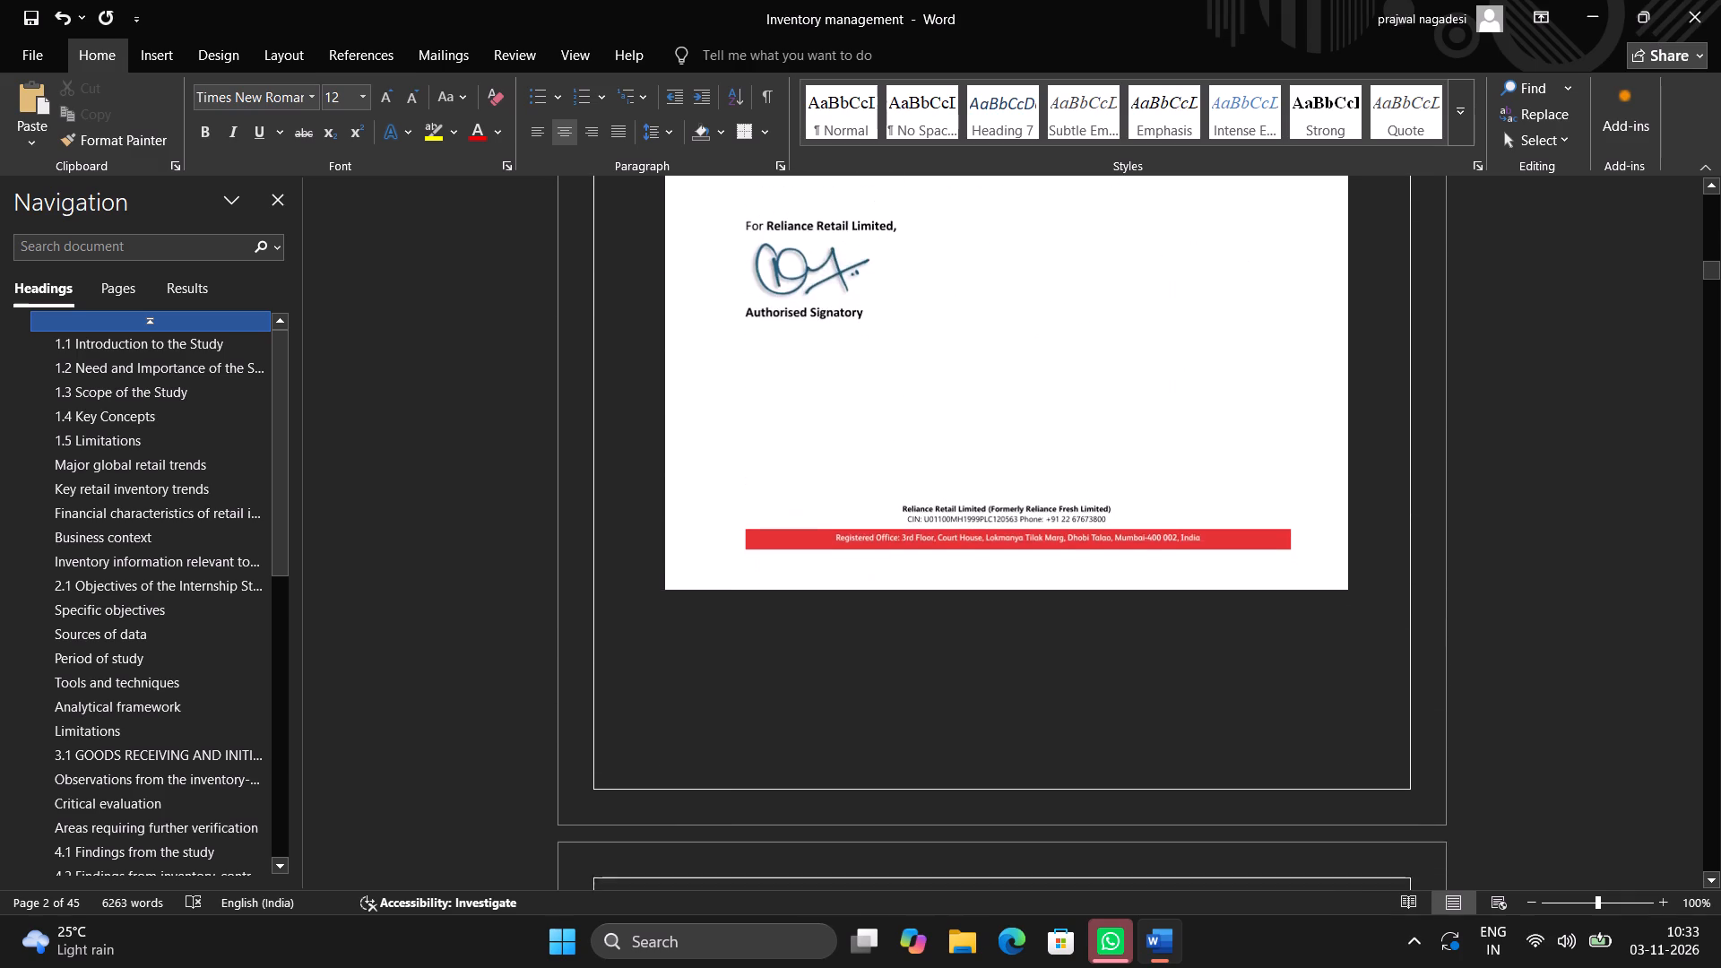
pyautogui.scroll(-2, 924, 456)
pyautogui.scroll(1, 924, 456)
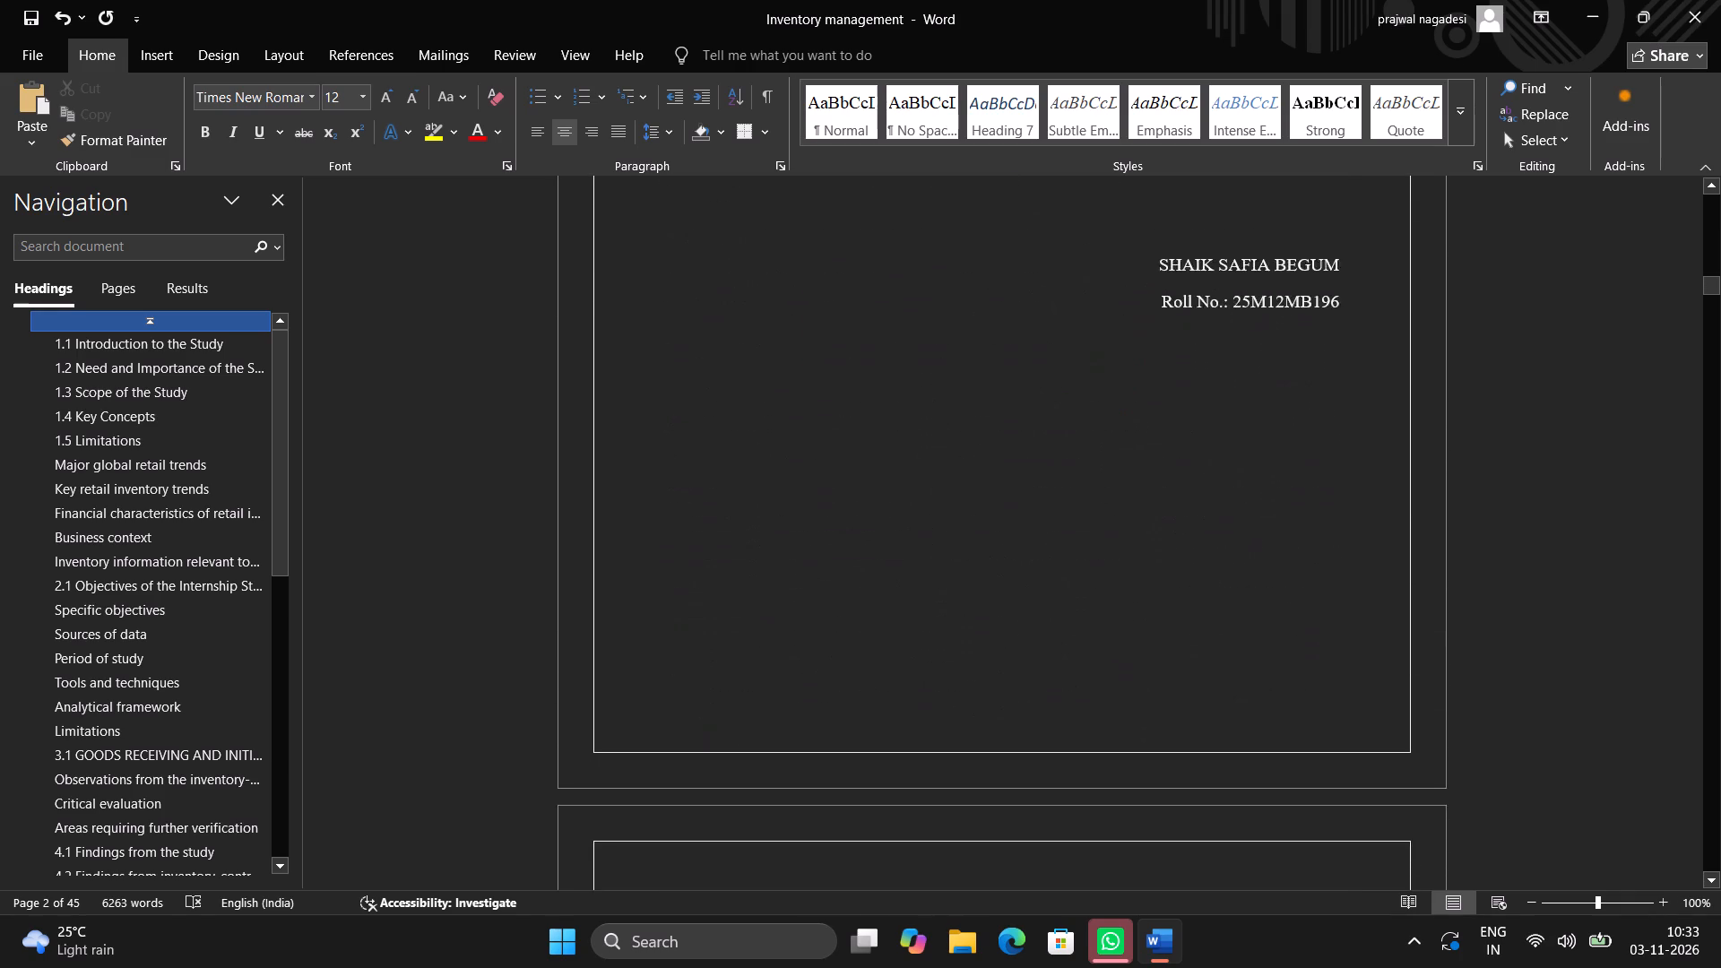
pyautogui.scroll(5, 924, 456)
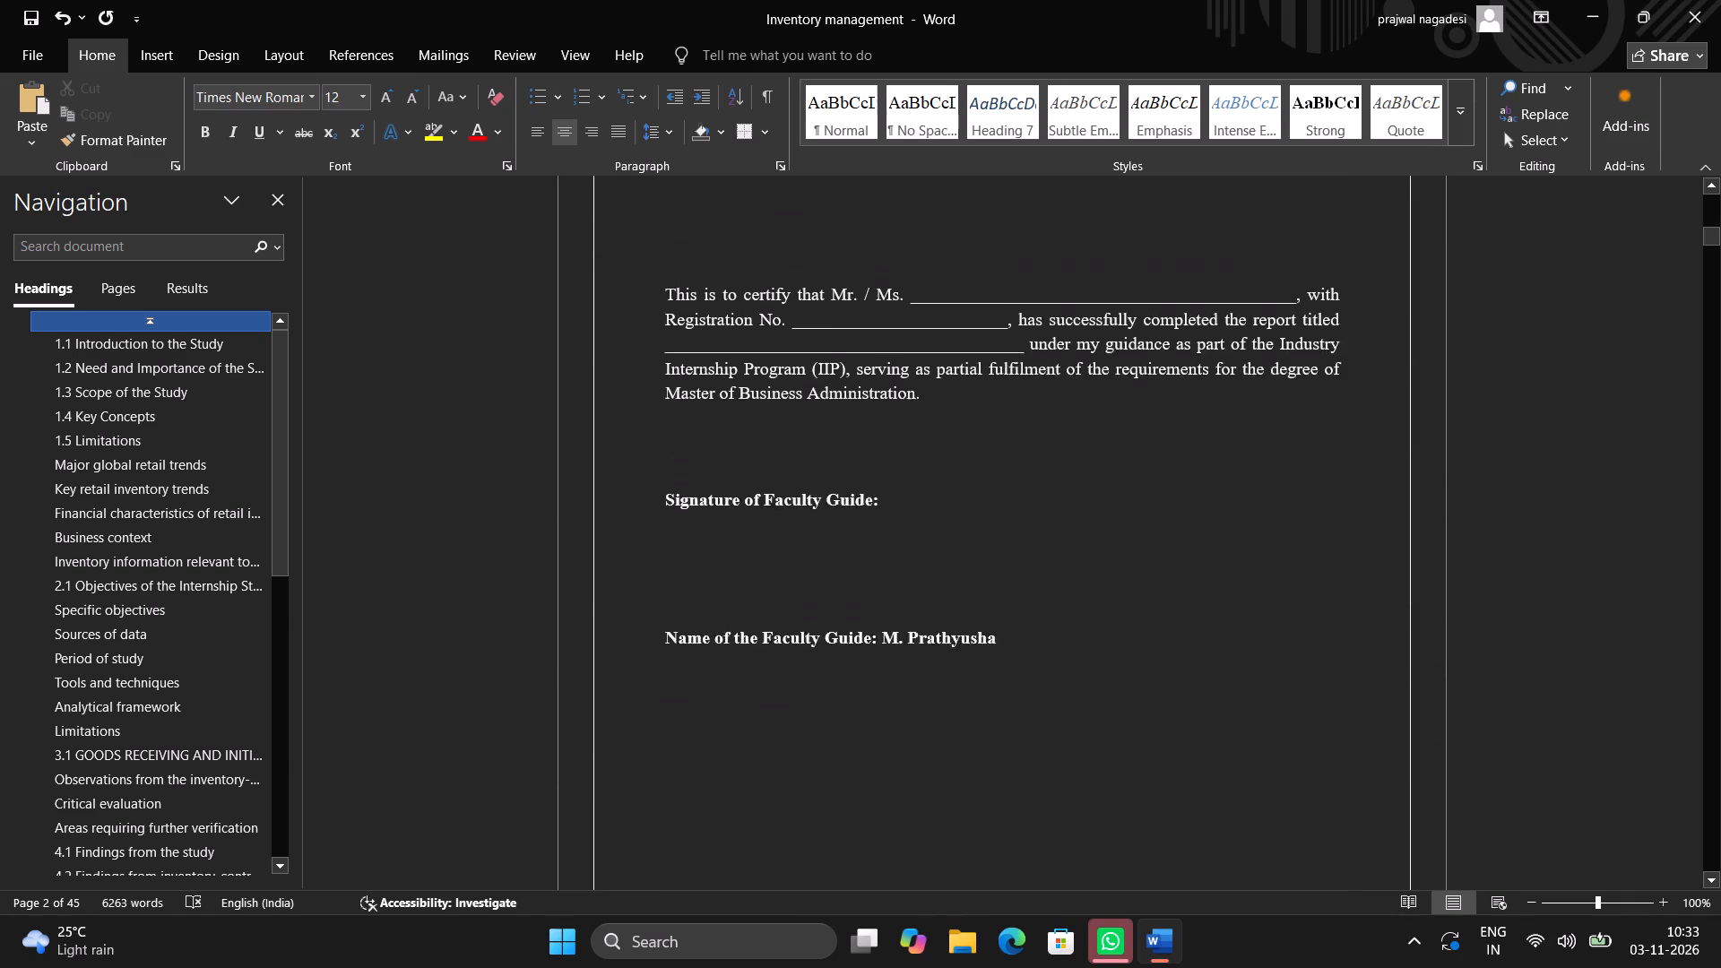
# Copy the Certificate page's content from the "Certificate" heading through the faculty guide's name line.
pyautogui.scroll(3, 924, 456)
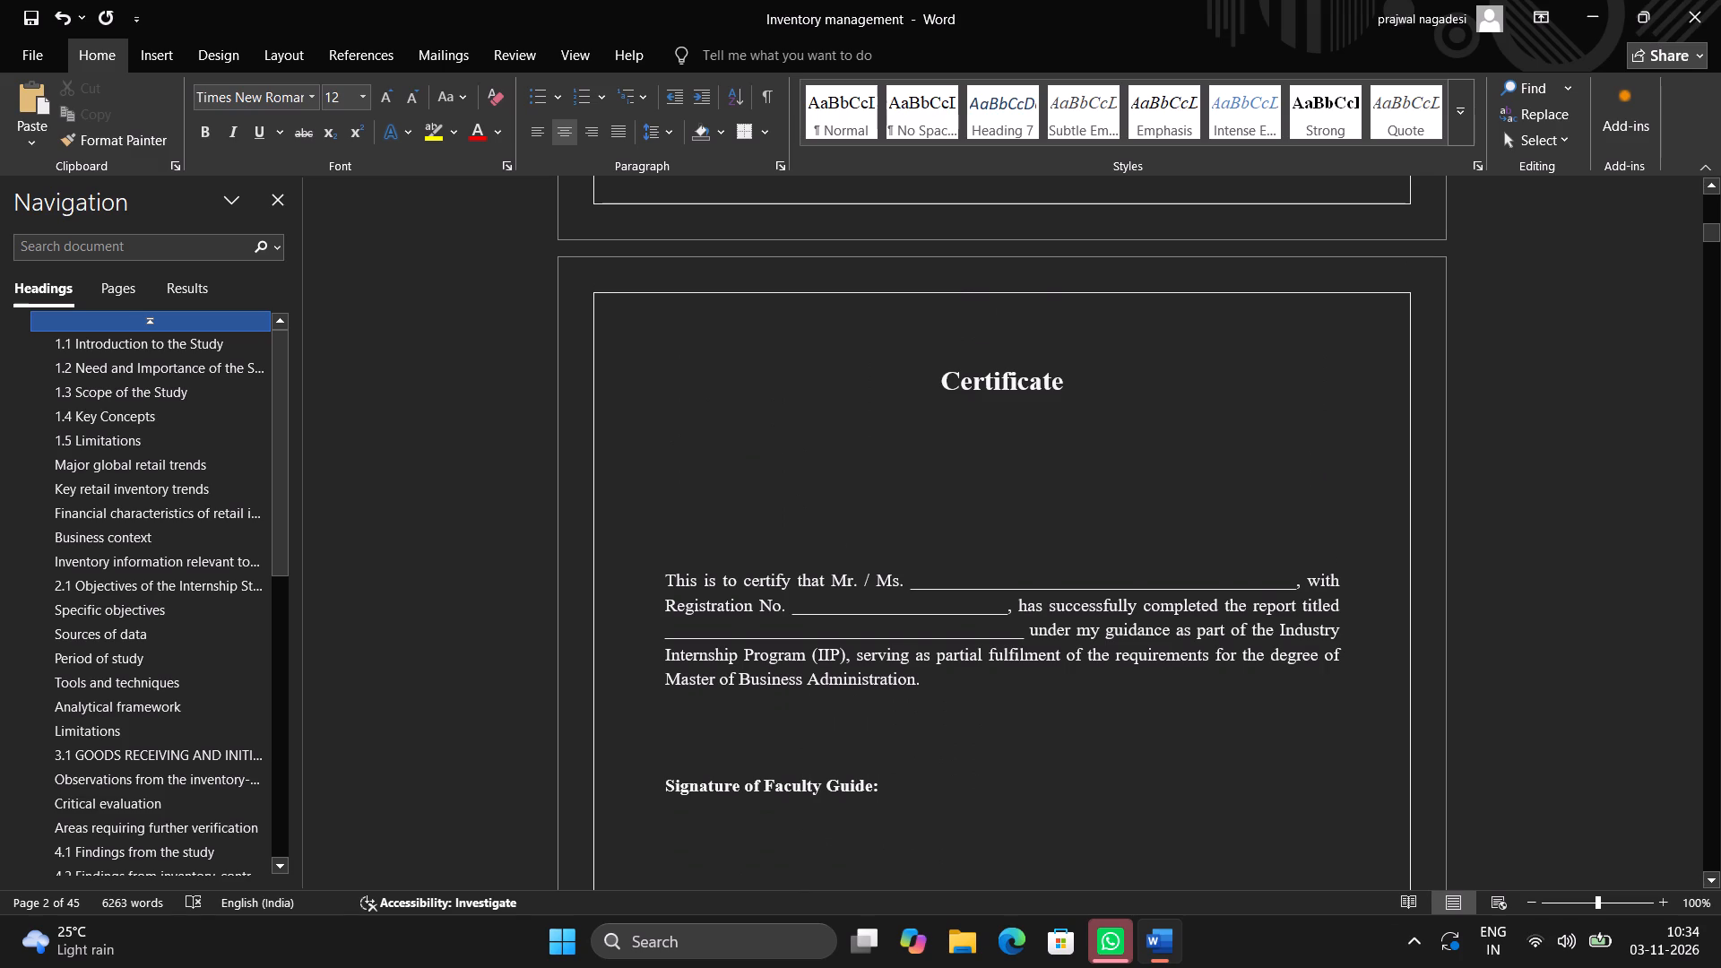
pyautogui.hotkey('ctrl', 'shift', 'Down')
pyautogui.hotkey('ctrl', 'shift', 'Down')
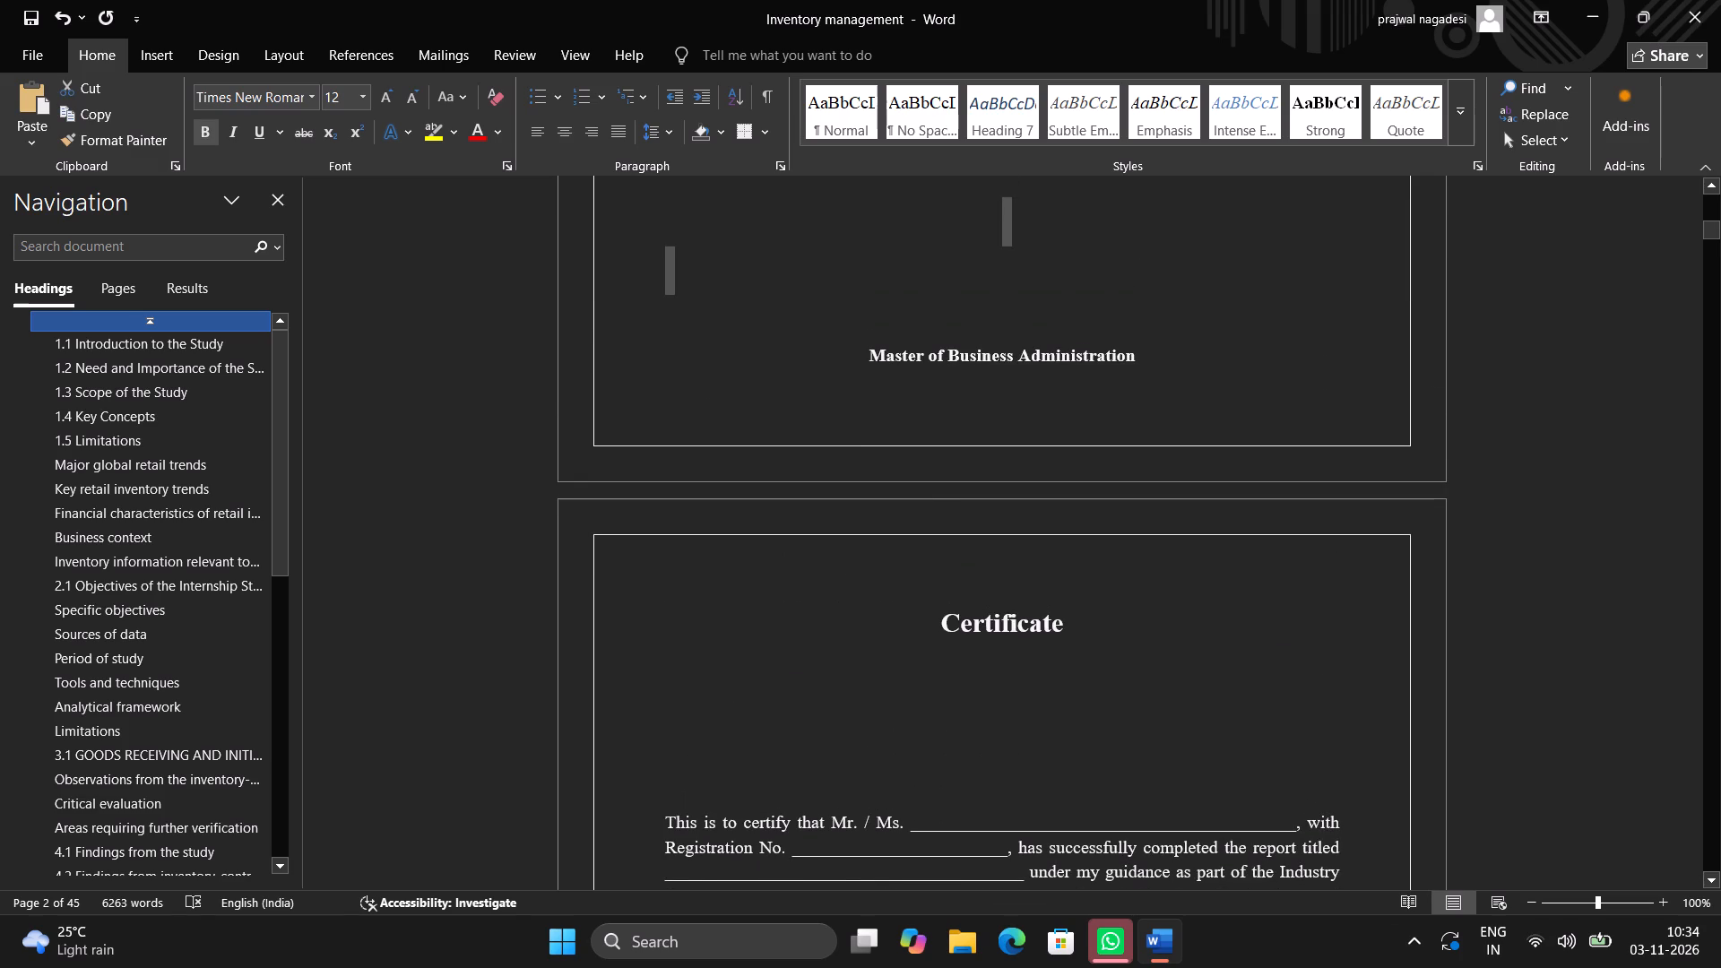
pyautogui.moveTo(938, 635); pyautogui.dragTo(1146, 818)
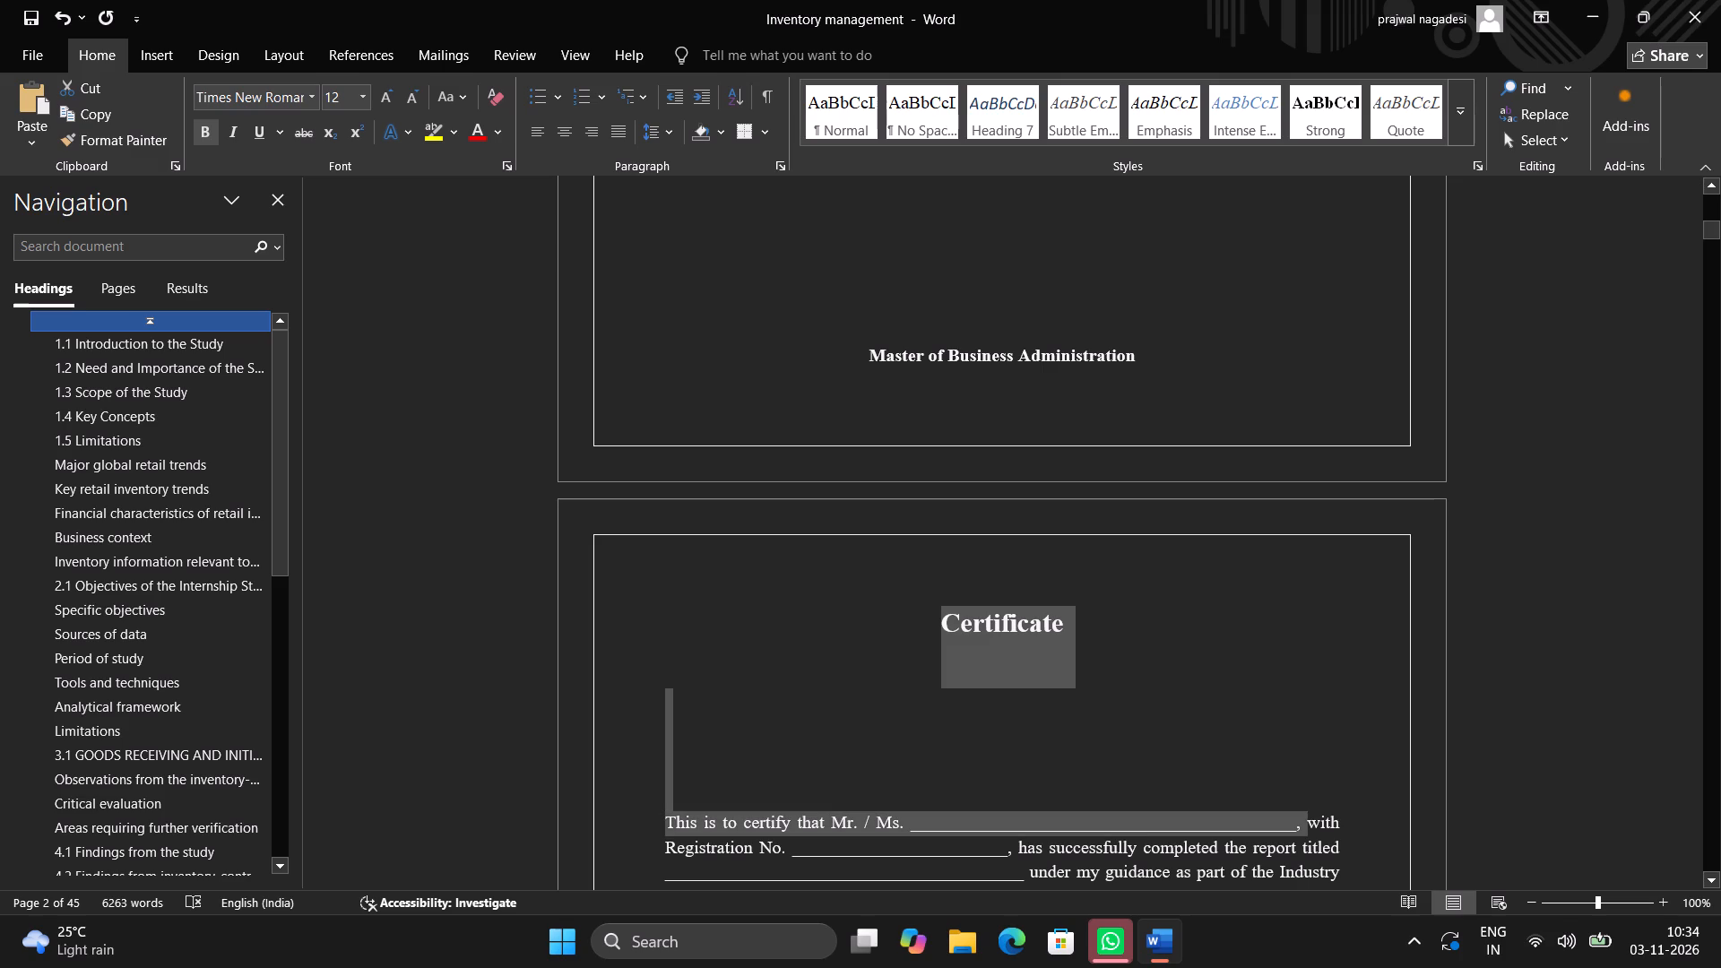
pyautogui.moveTo(1146, 818); pyautogui.dragTo(1282, 872)
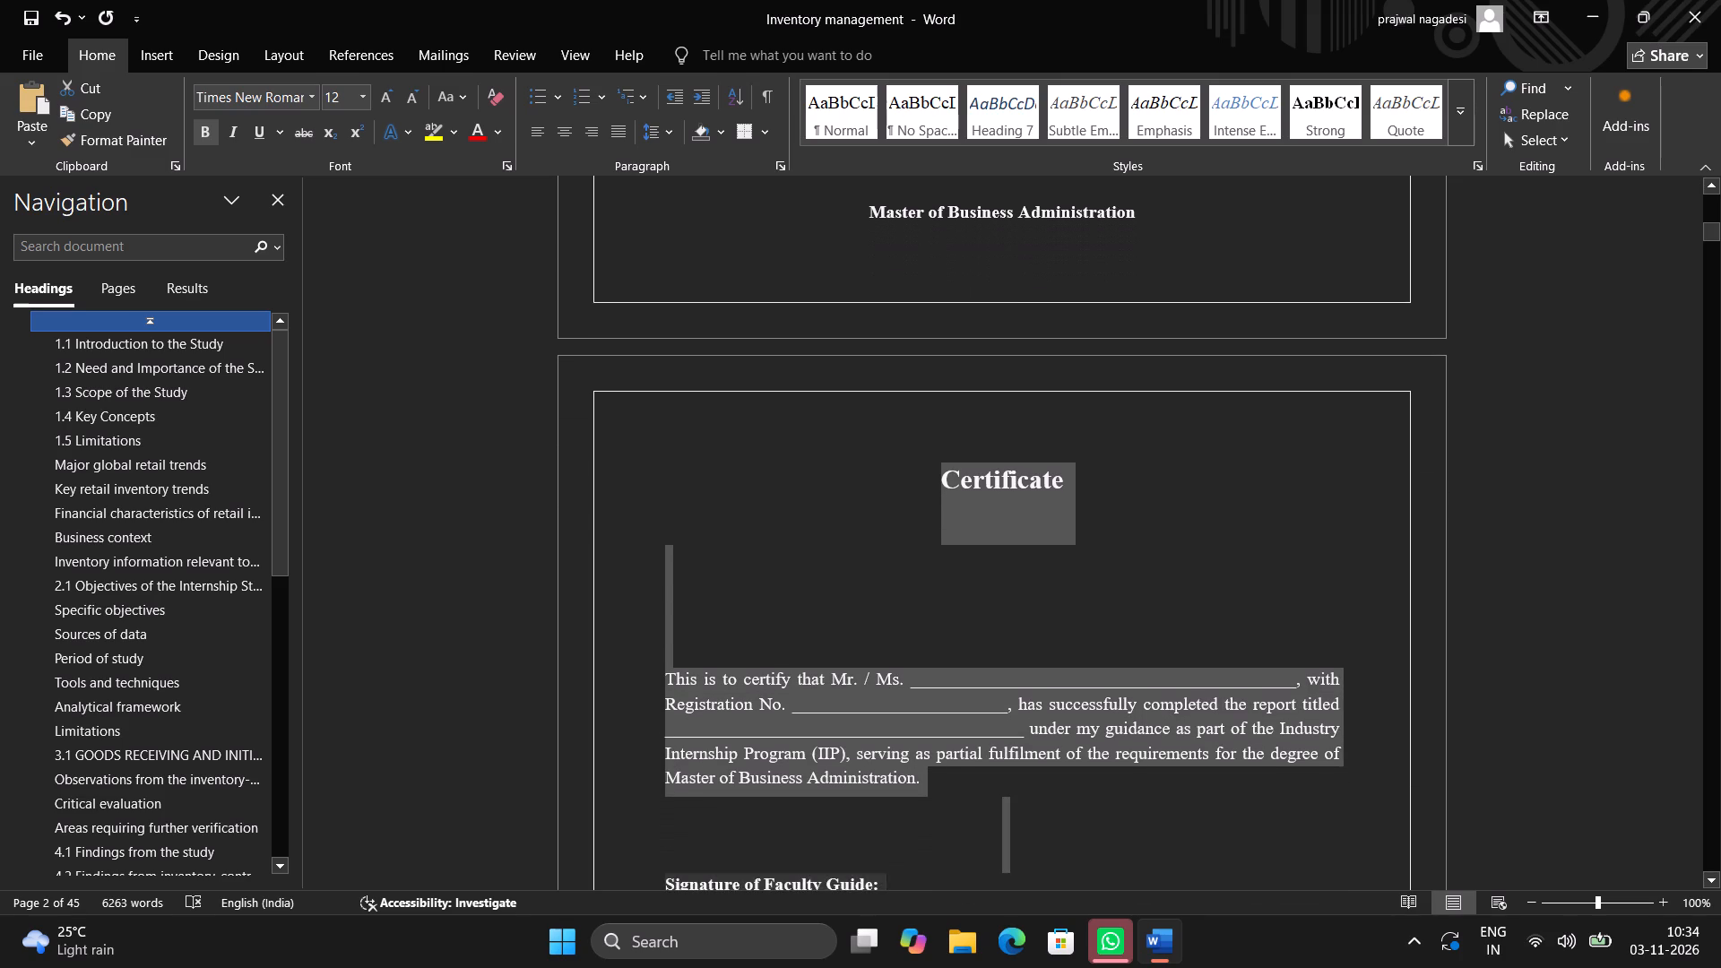
pyautogui.moveTo(1282, 872); pyautogui.dragTo(1041, 658)
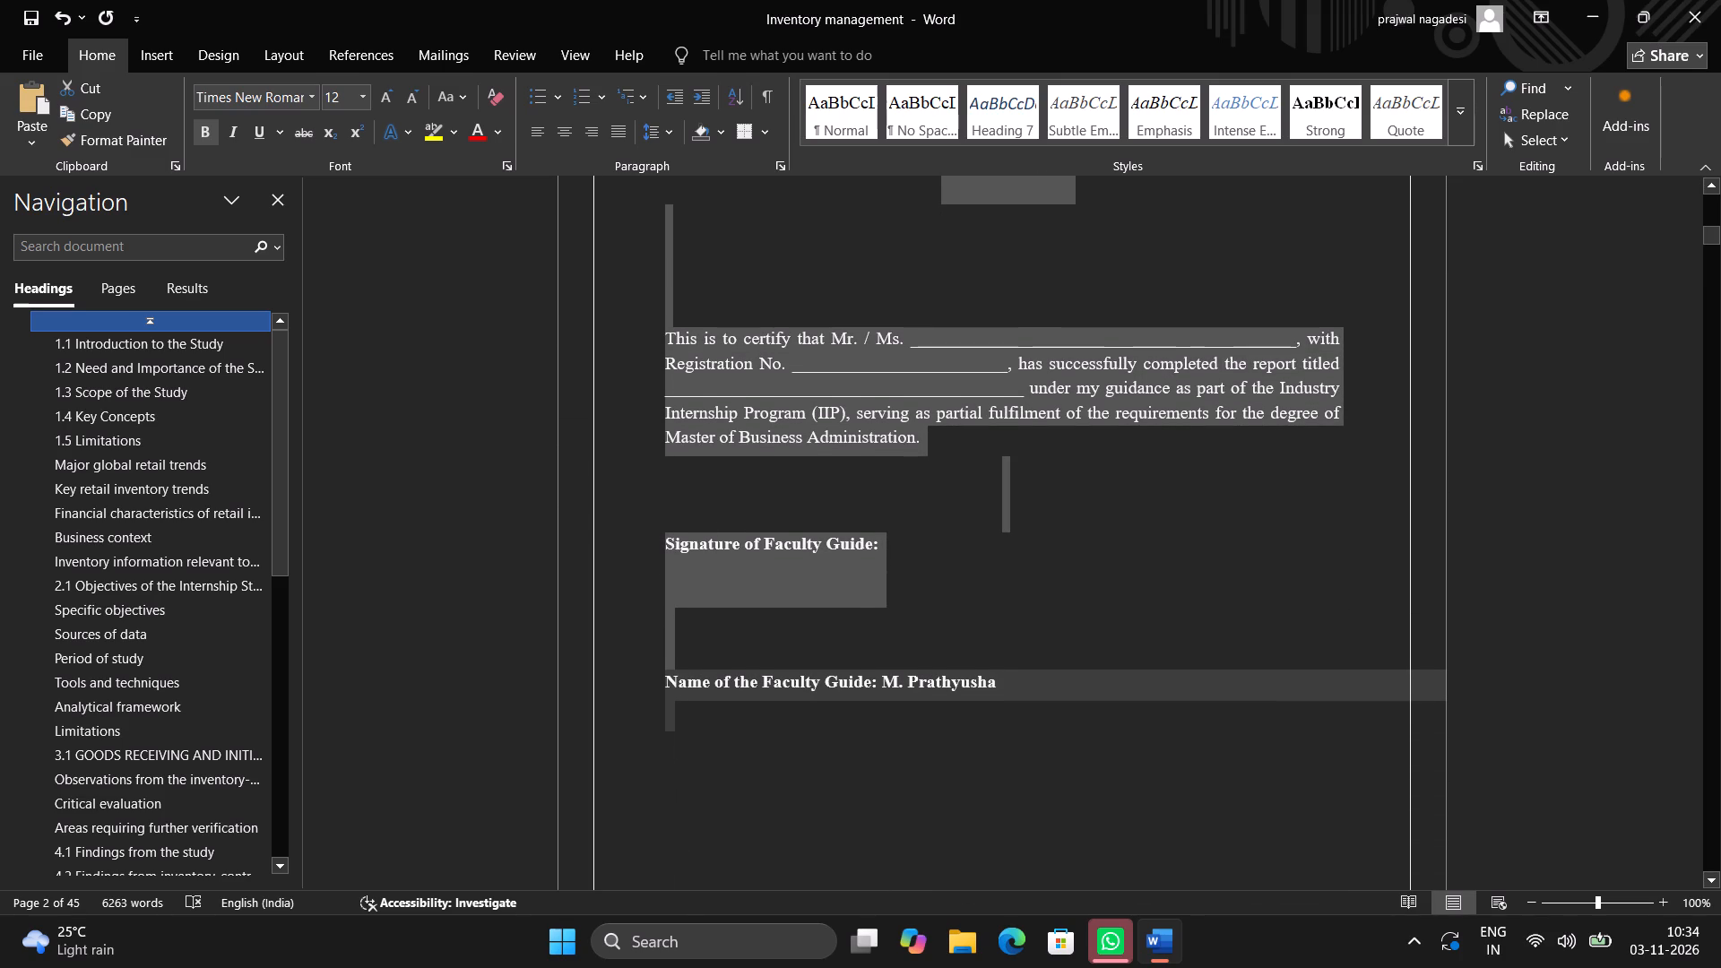
pyautogui.moveTo(1041, 658); pyautogui.dragTo(1032, 687)
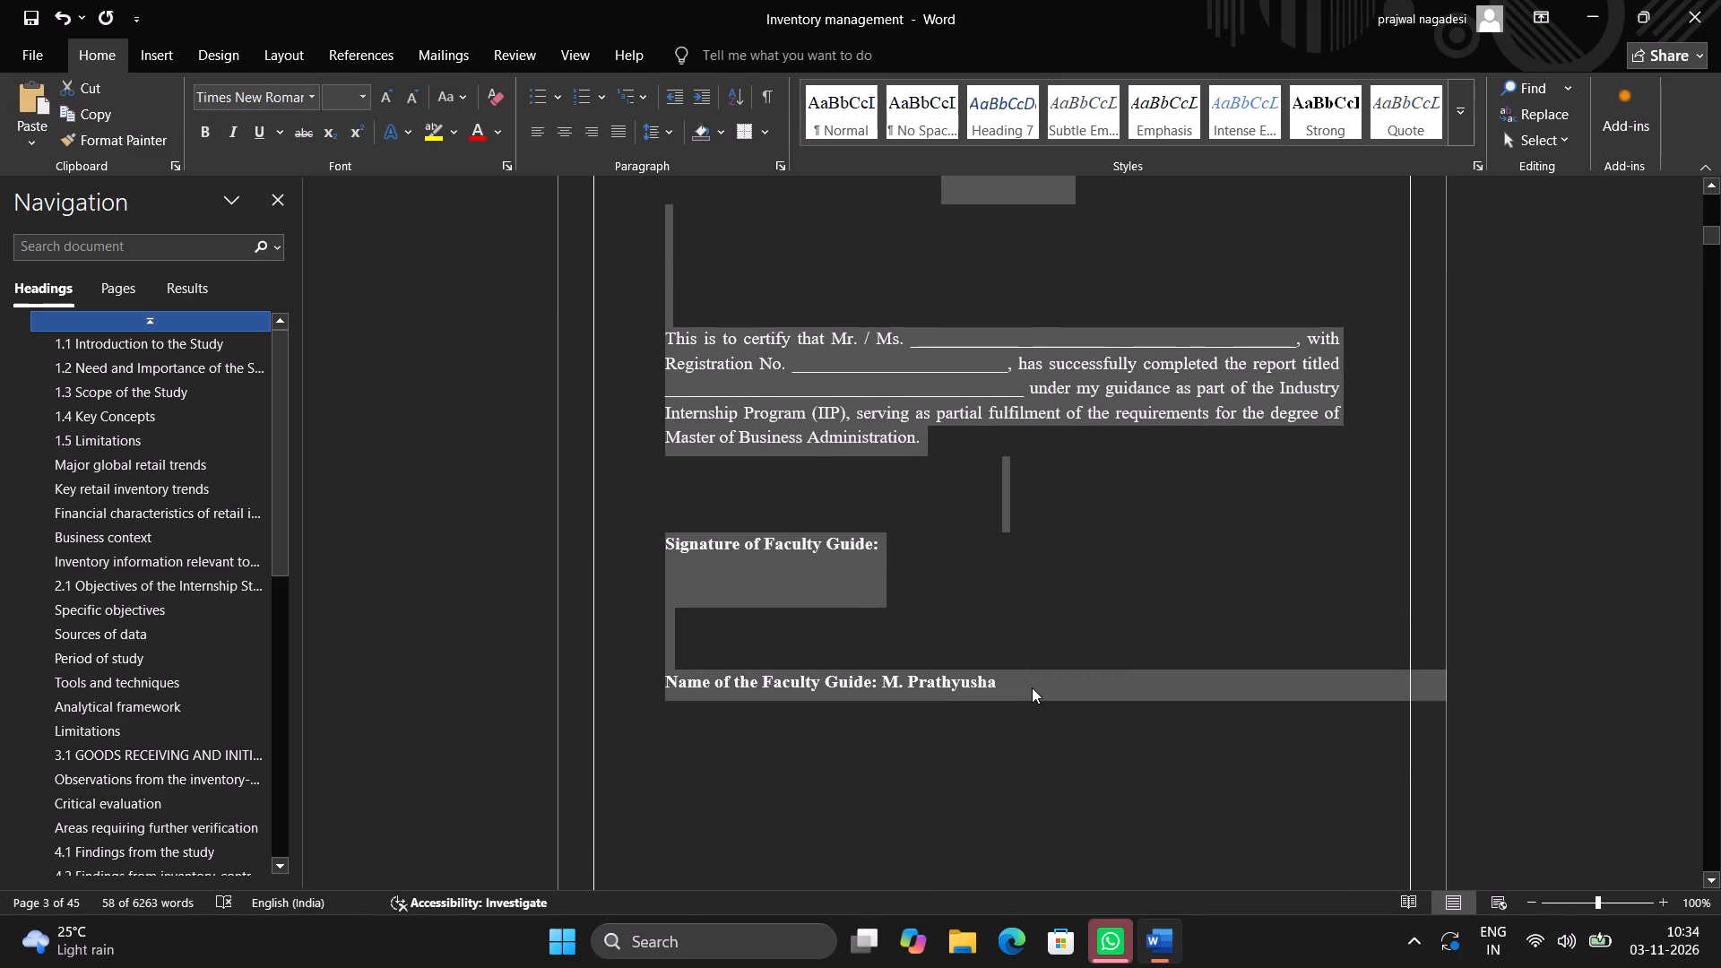
pyautogui.hotkey('ctrl', 'c')
# Paste the copied Certificate content on the blank line above the "Inventory Management" title.
pyautogui.scroll(9, 1091, 529)
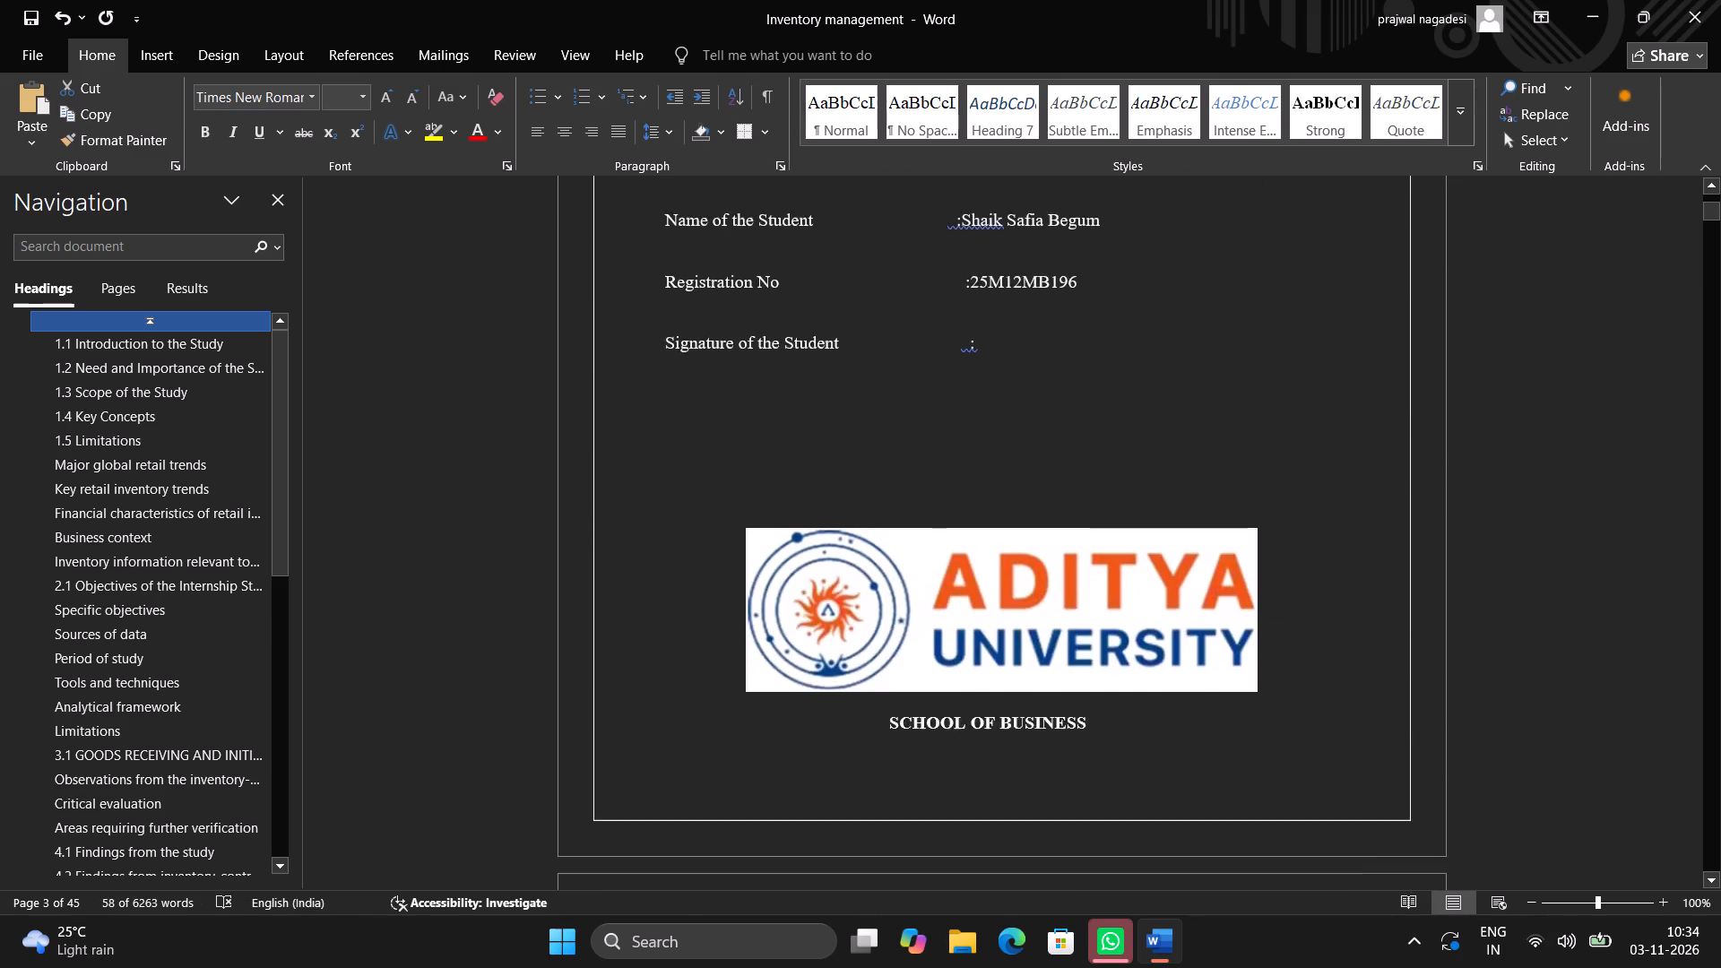
pyautogui.scroll(2, 1091, 529)
pyautogui.scroll(-3, 1091, 529)
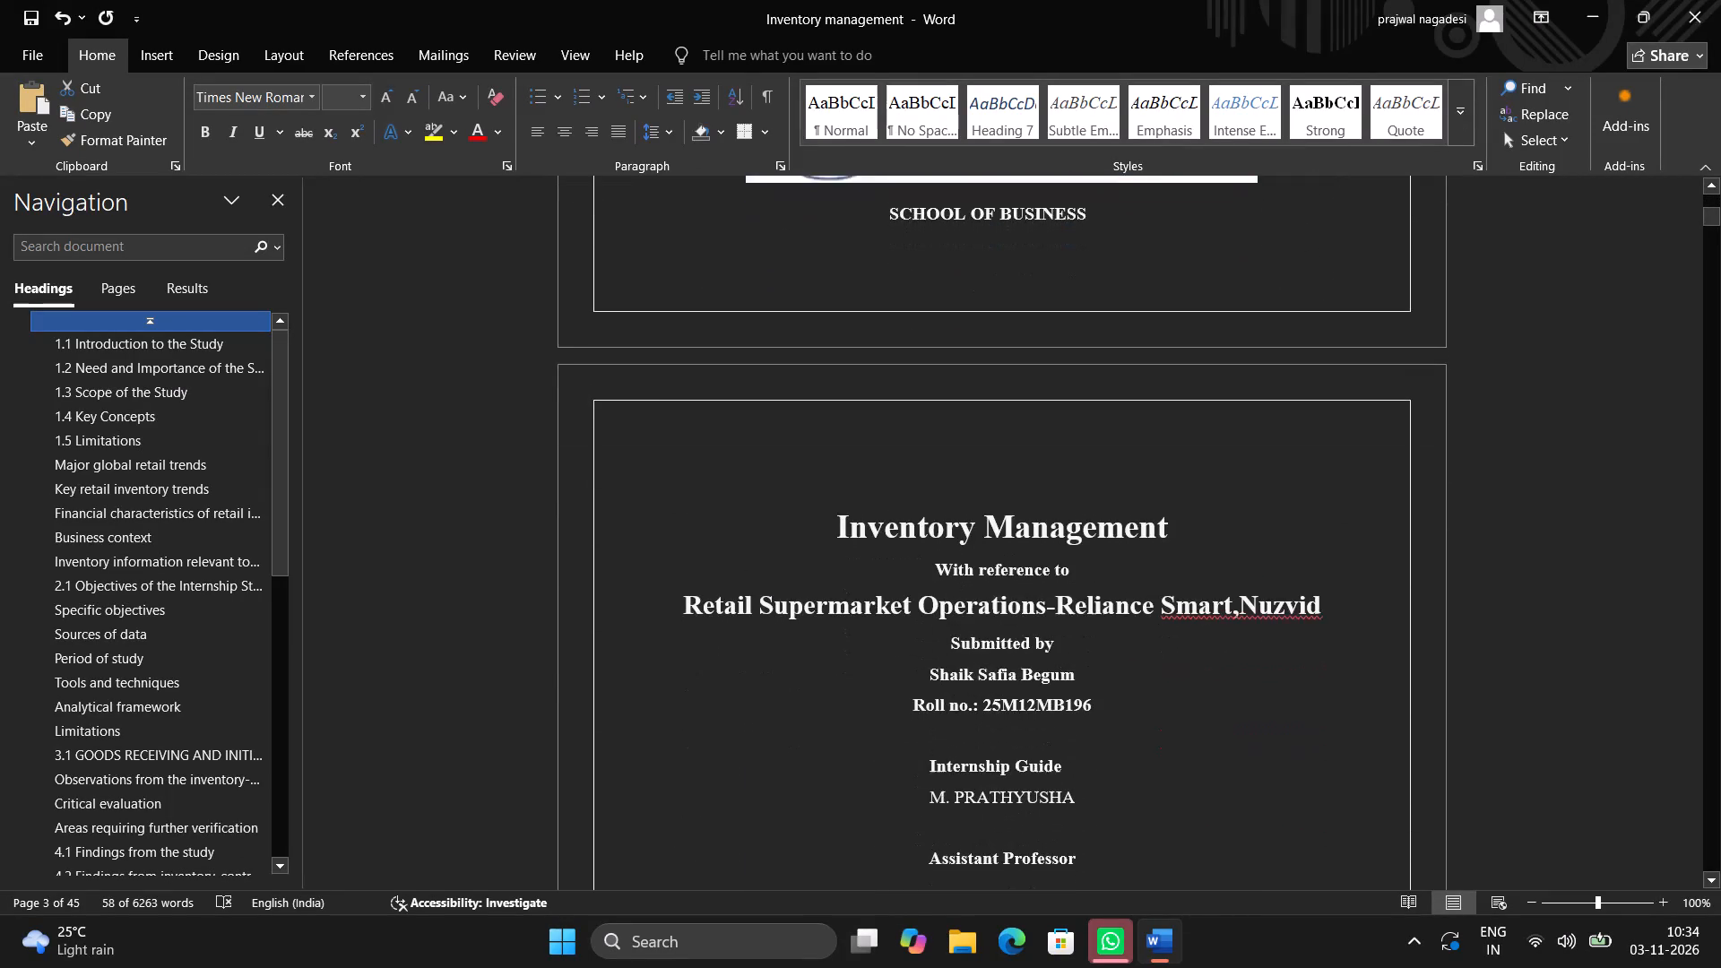
pyautogui.click(829, 475)
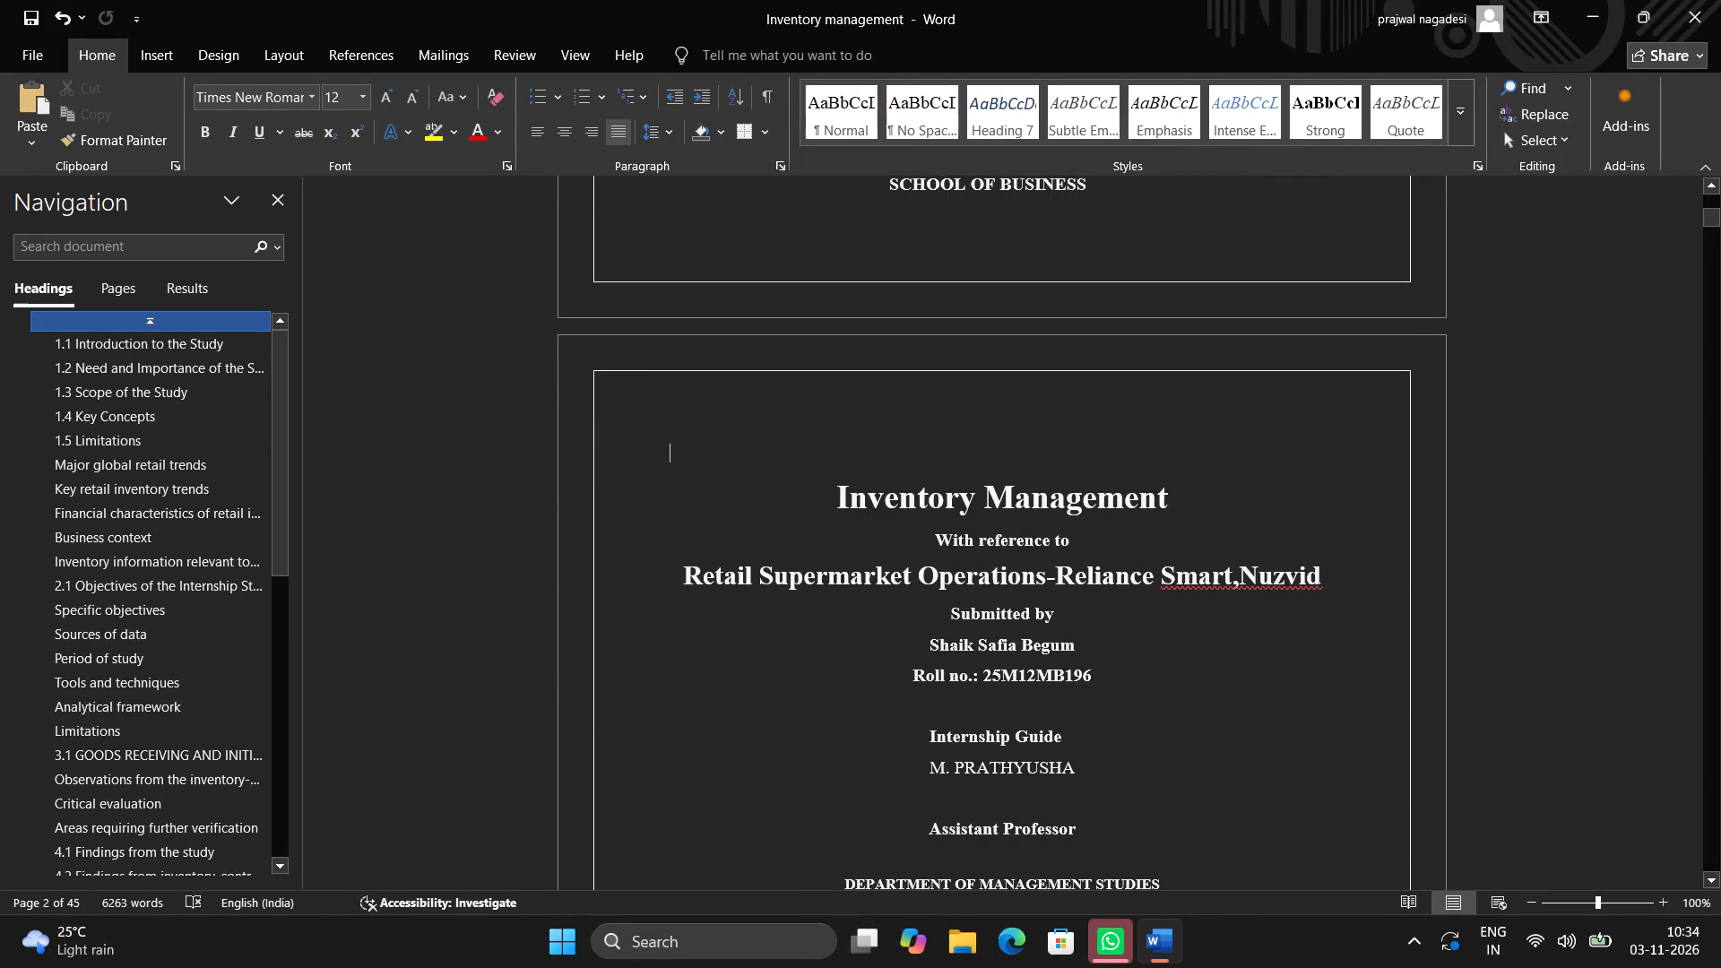
pyautogui.hotkey('ctrl', 'v')
# Check the pages from the Declaration through the pasted Certificate to the title block beneath it.
pyautogui.scroll(3, 947, 406)
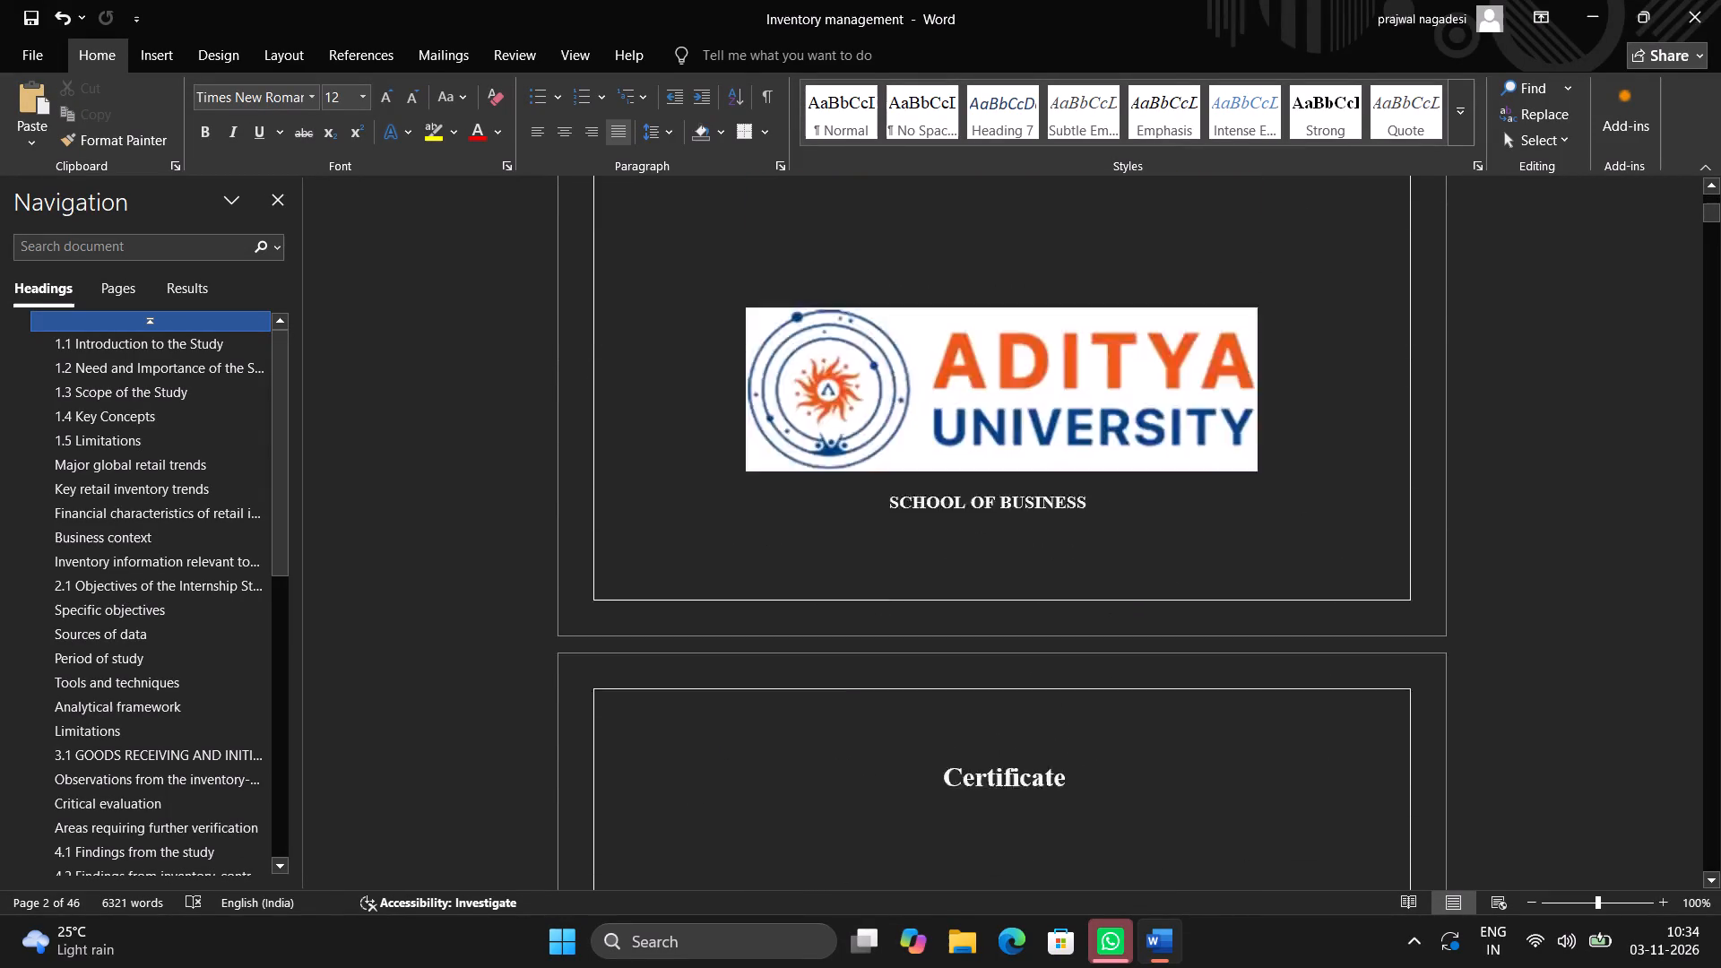
pyautogui.scroll(2, 947, 406)
pyautogui.scroll(-1, 947, 406)
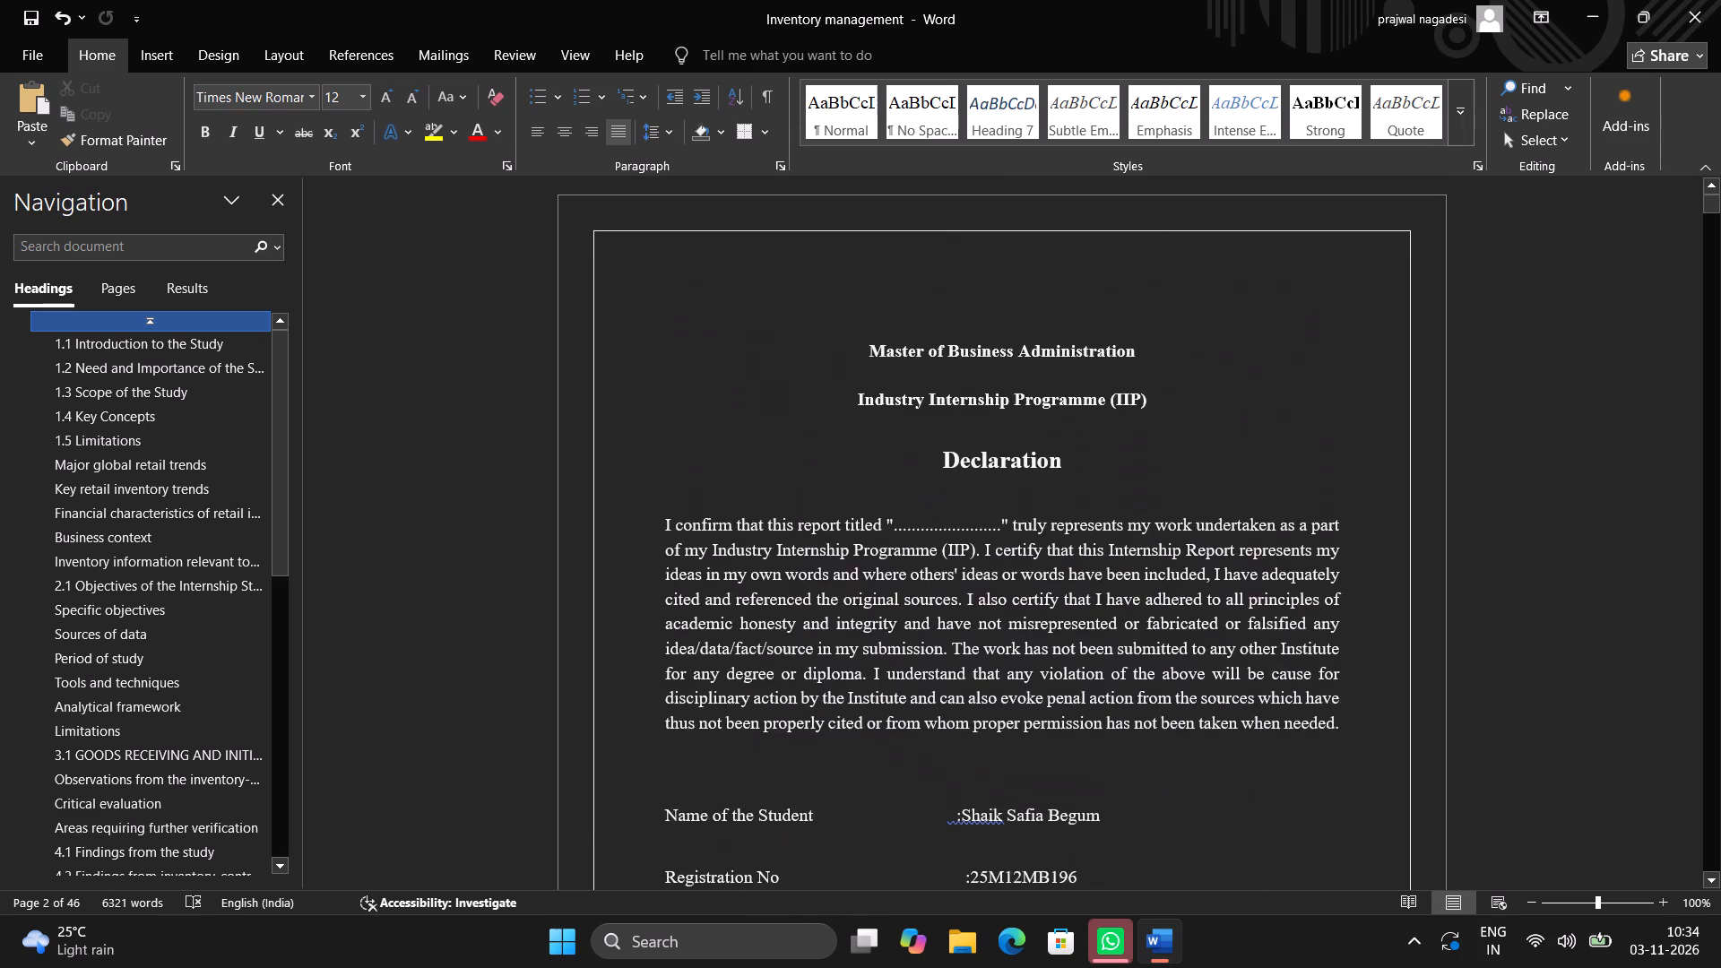
pyautogui.scroll(-2, 947, 406)
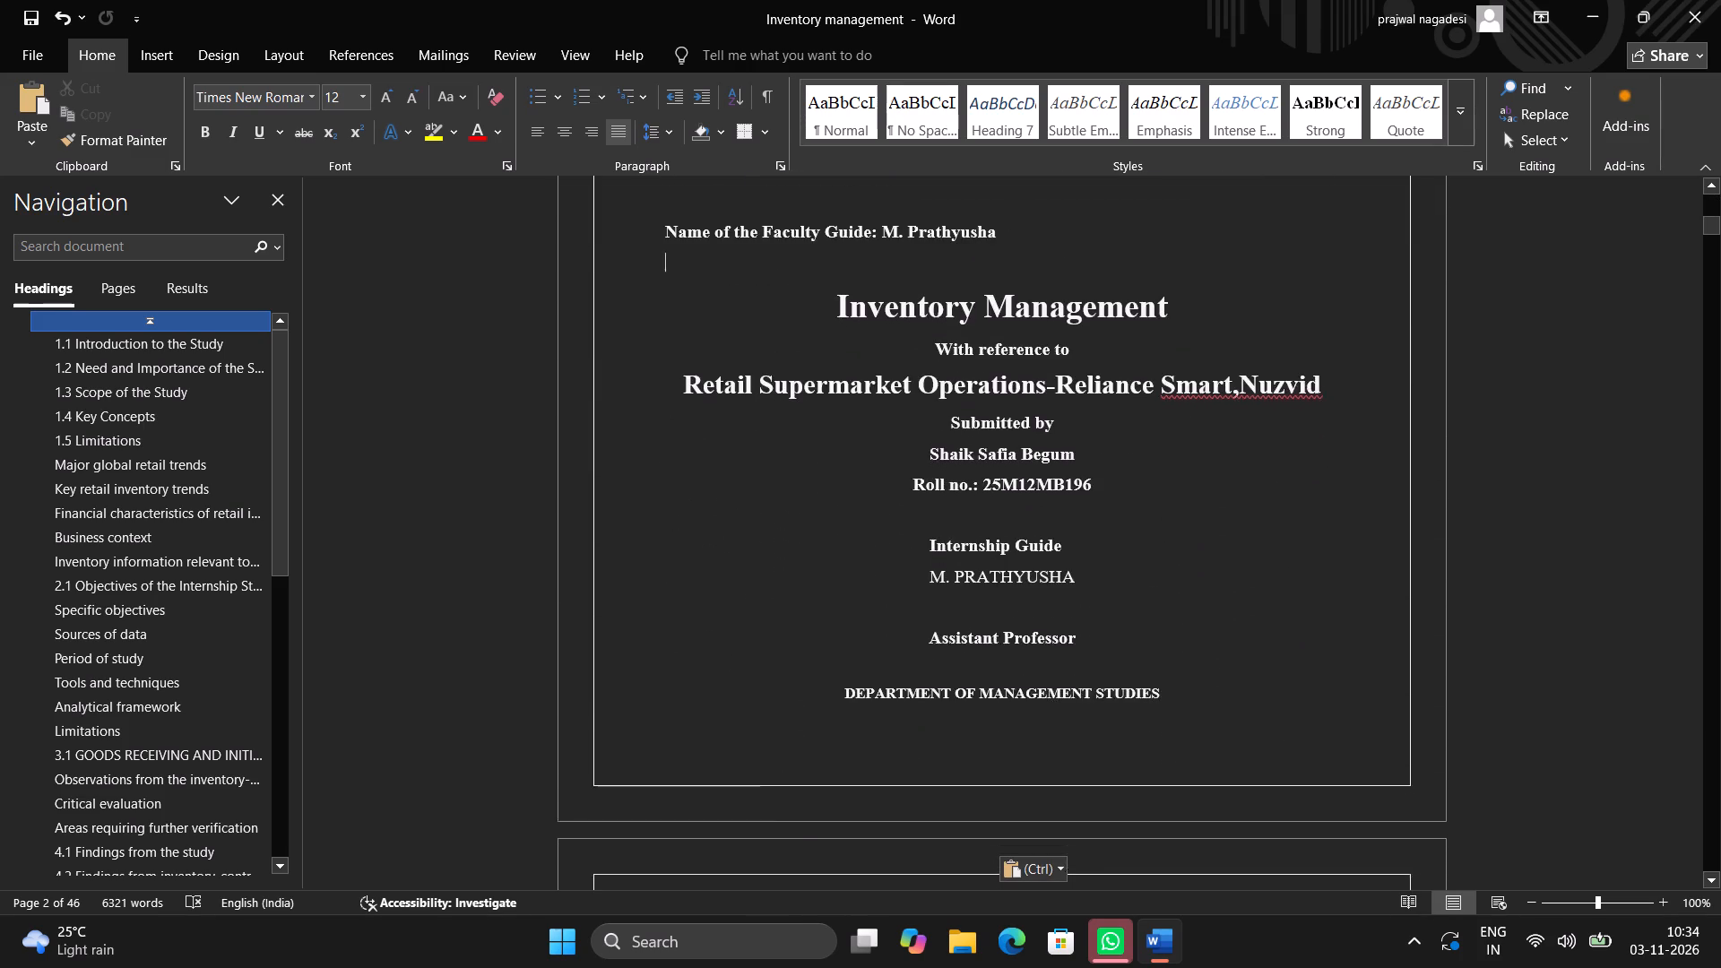
pyautogui.scroll(-1, 947, 406)
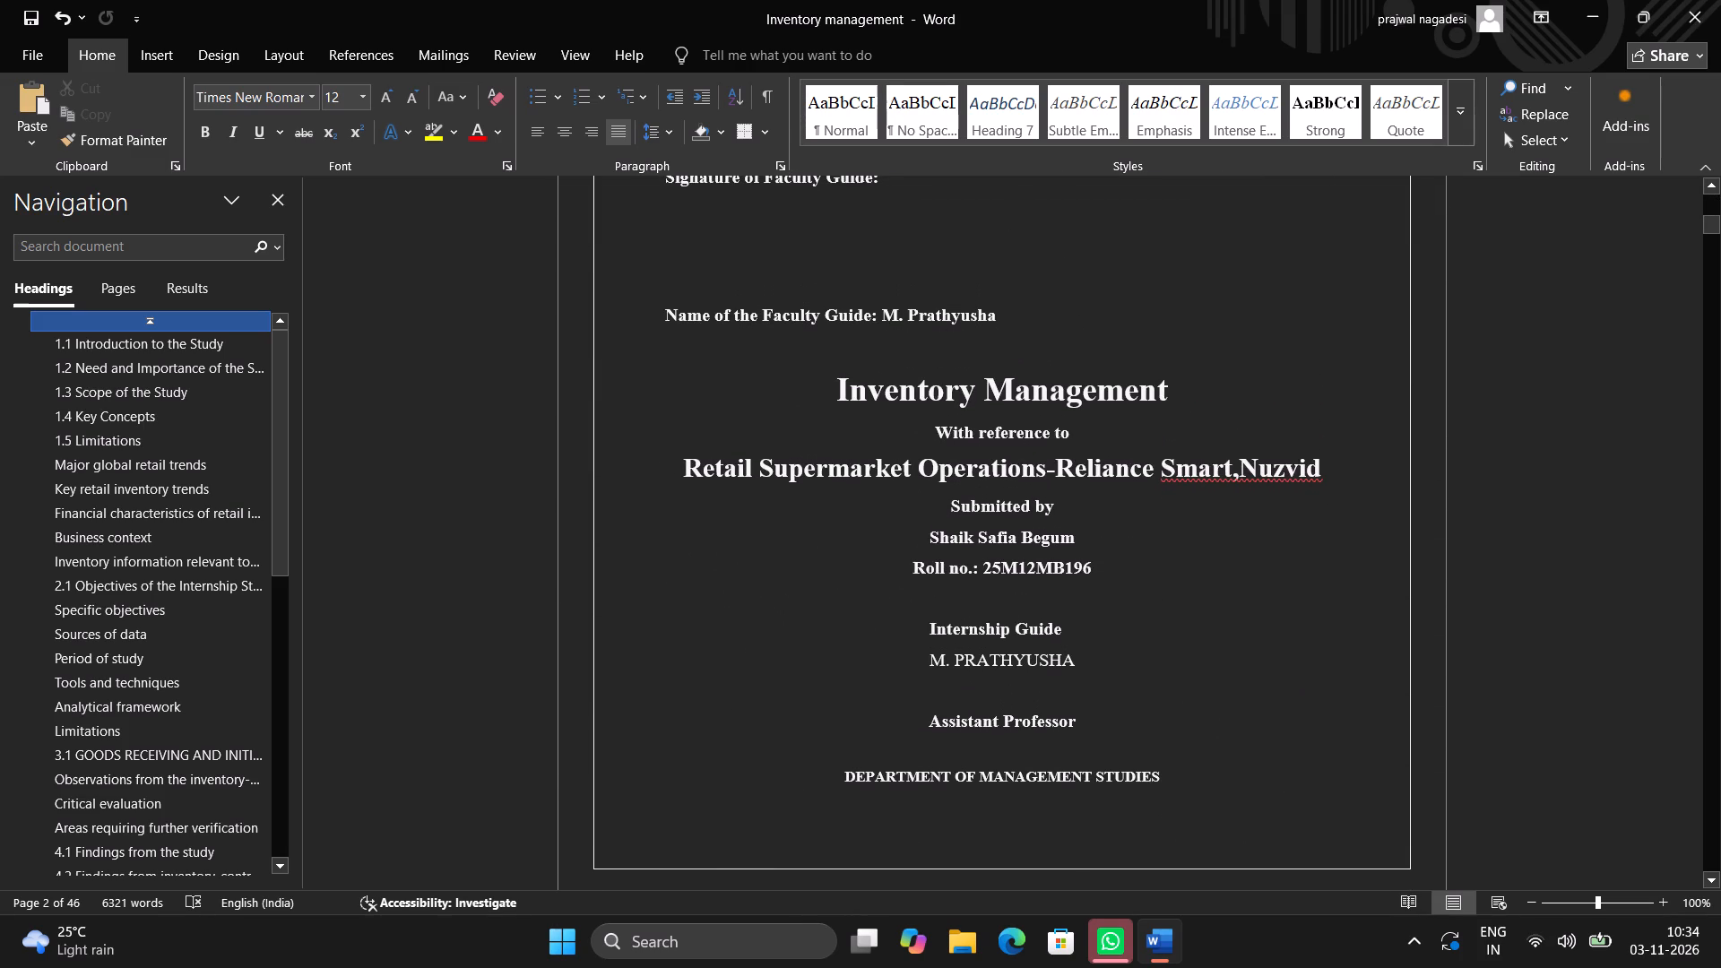
pyautogui.moveTo(833, 394); pyautogui.dragTo(1031, 733)
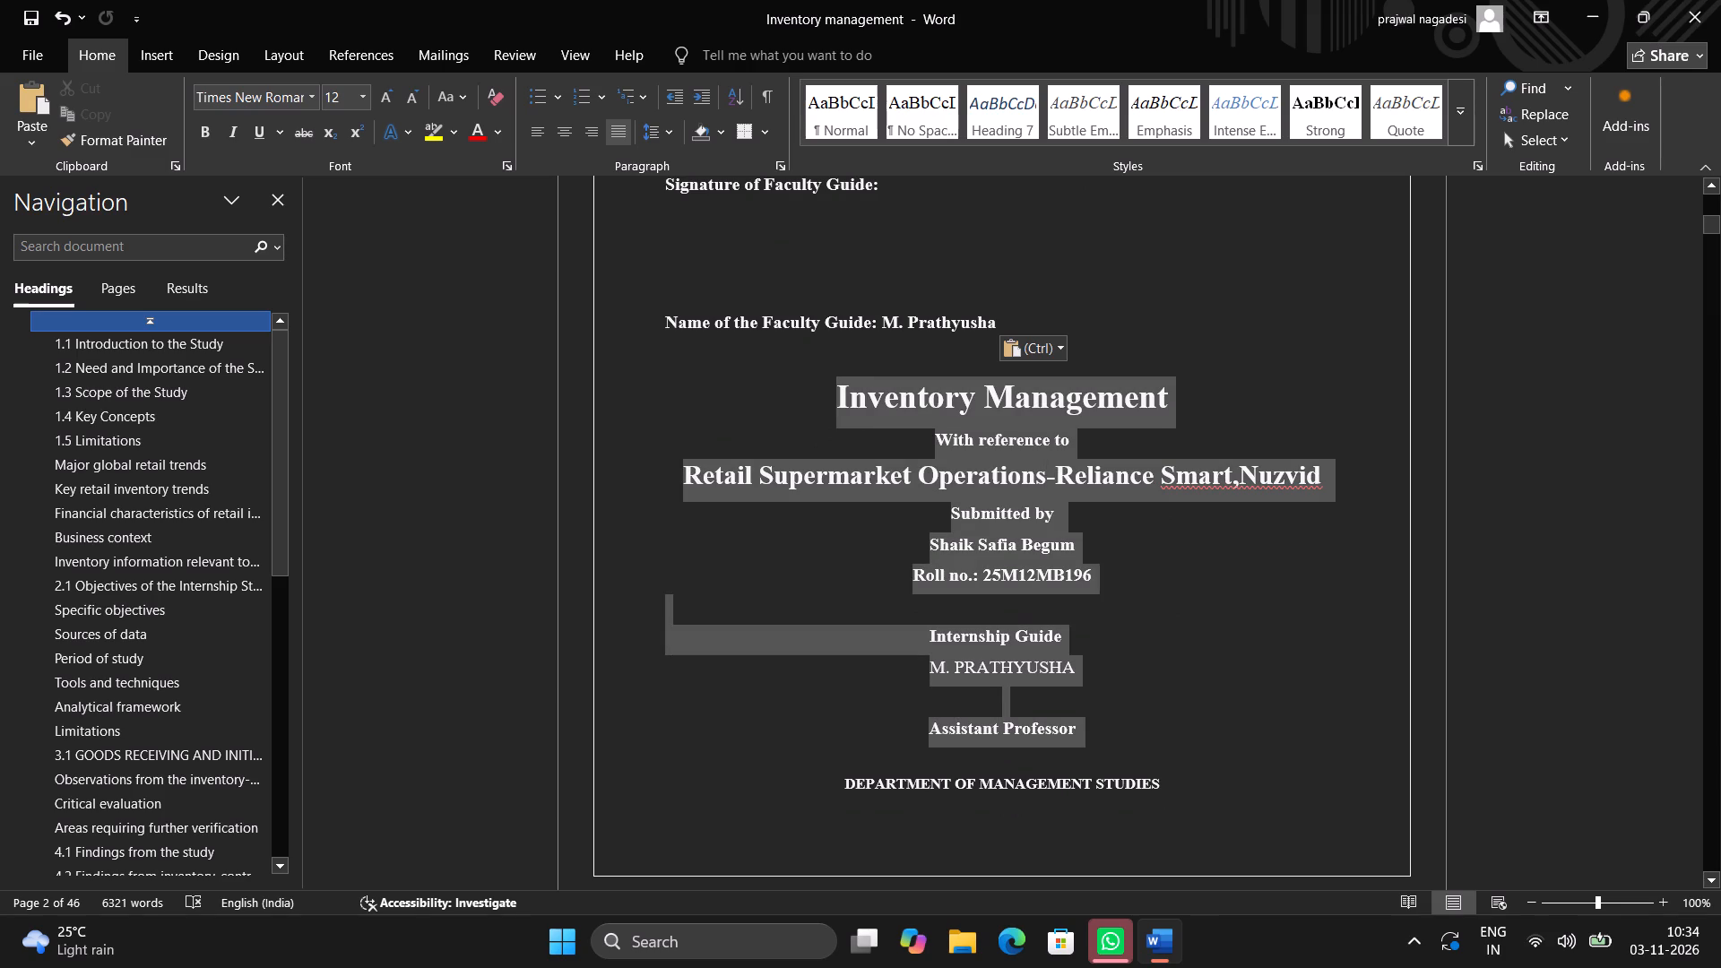
pyautogui.moveTo(1031, 733); pyautogui.dragTo(1234, 788)
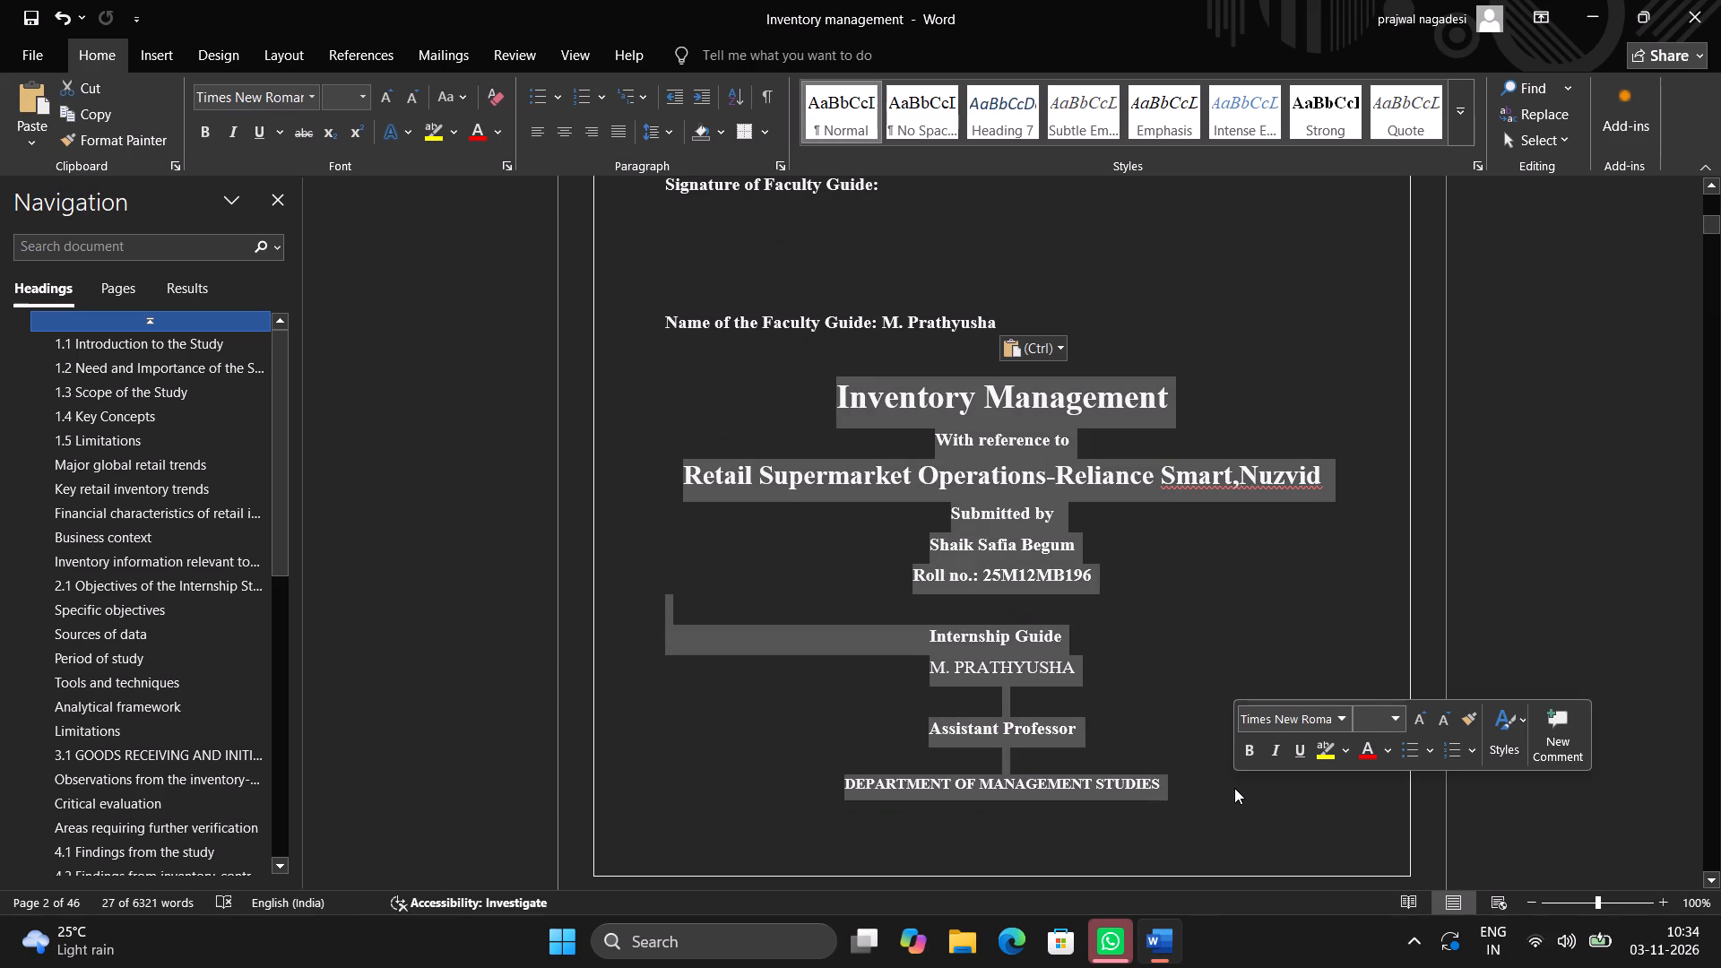
# Delete the original Certificate content from its "Master of Business Administration" line through the "Signature of Faculty Guide:" line.
pyautogui.scroll(-4, 1234, 788)
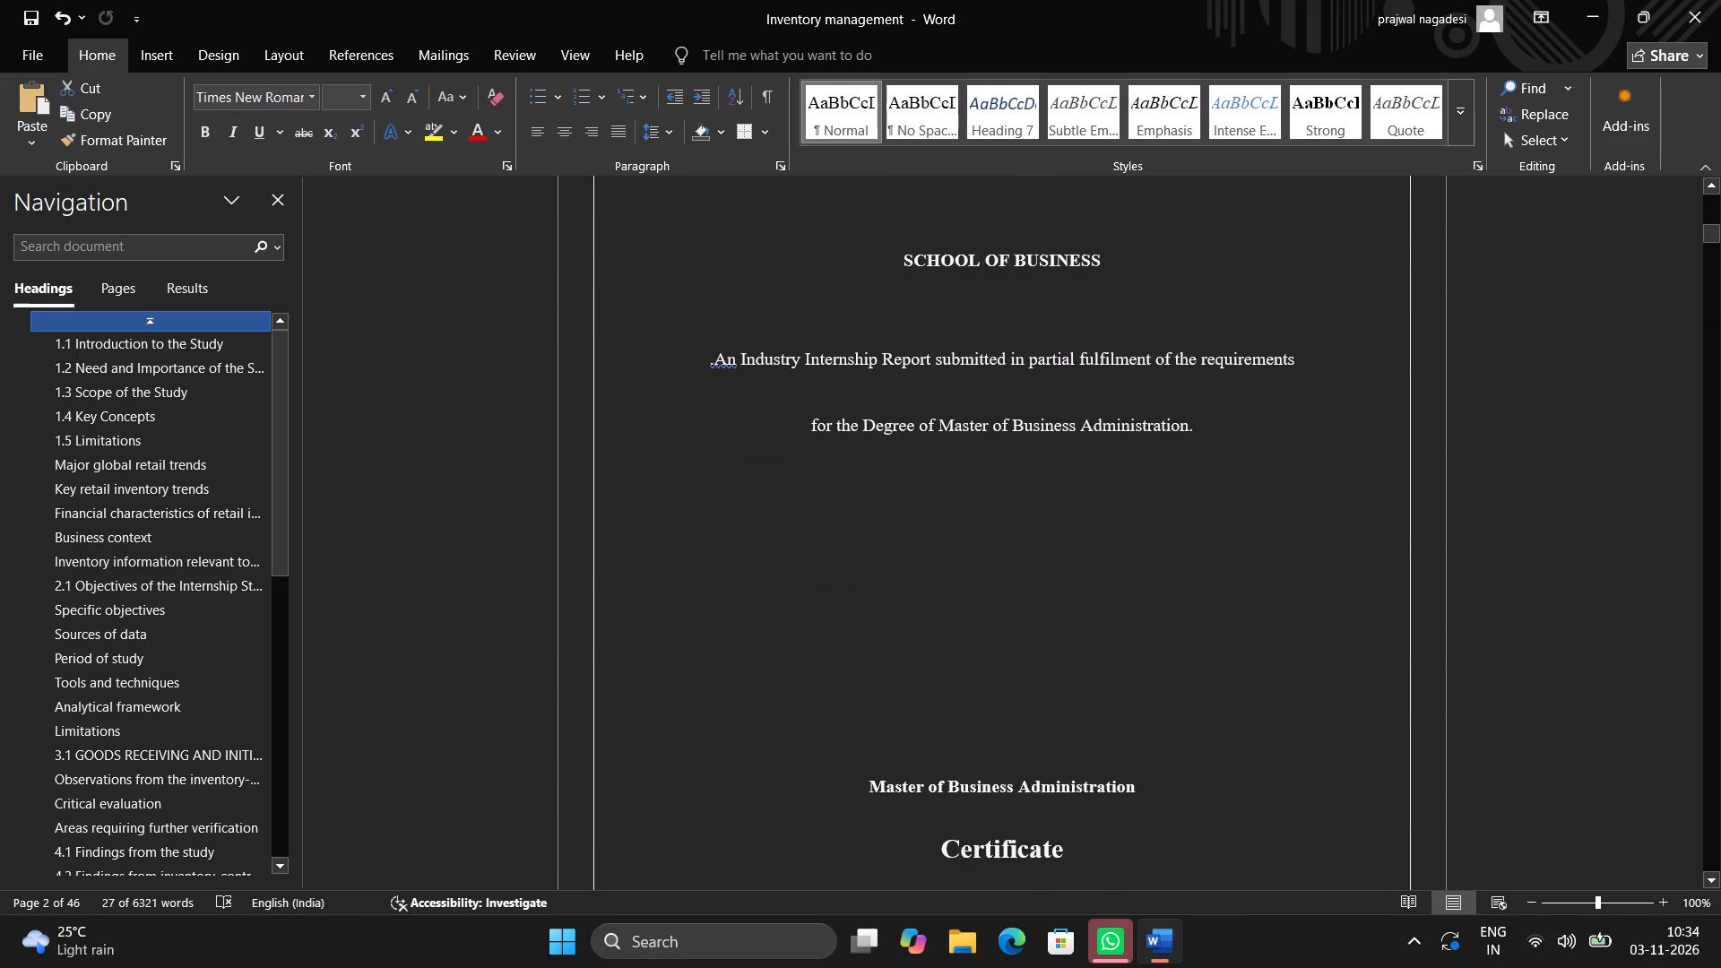
pyautogui.scroll(-3, 1234, 788)
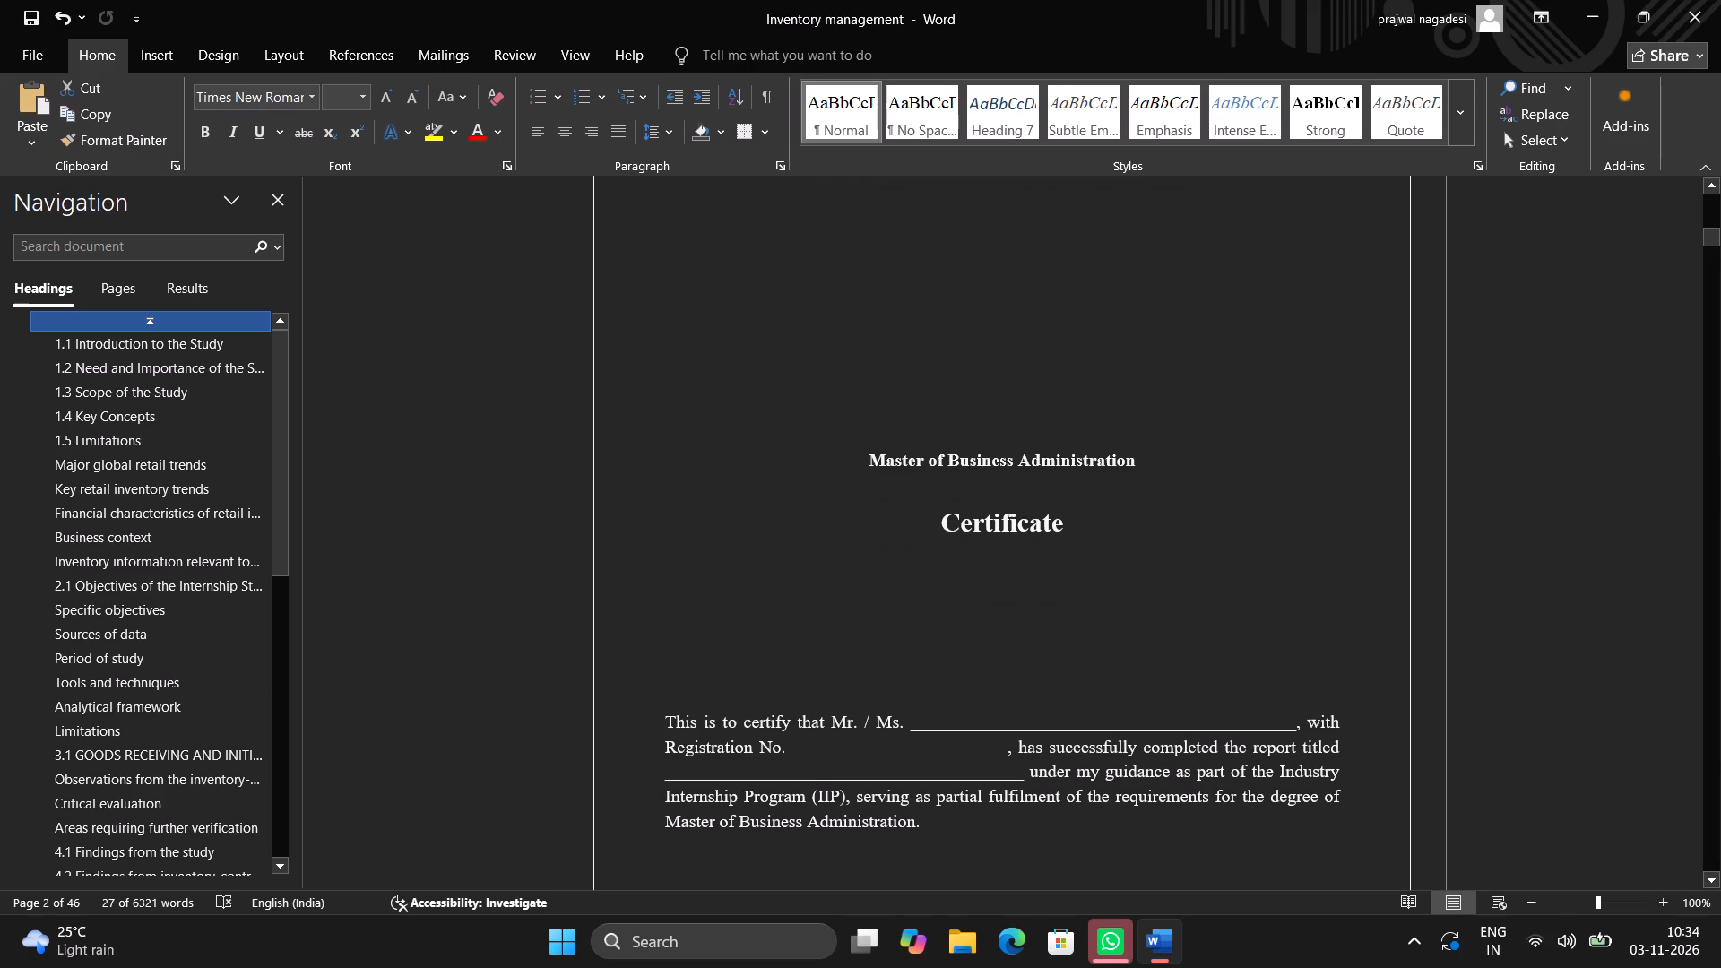
pyautogui.click(865, 456)
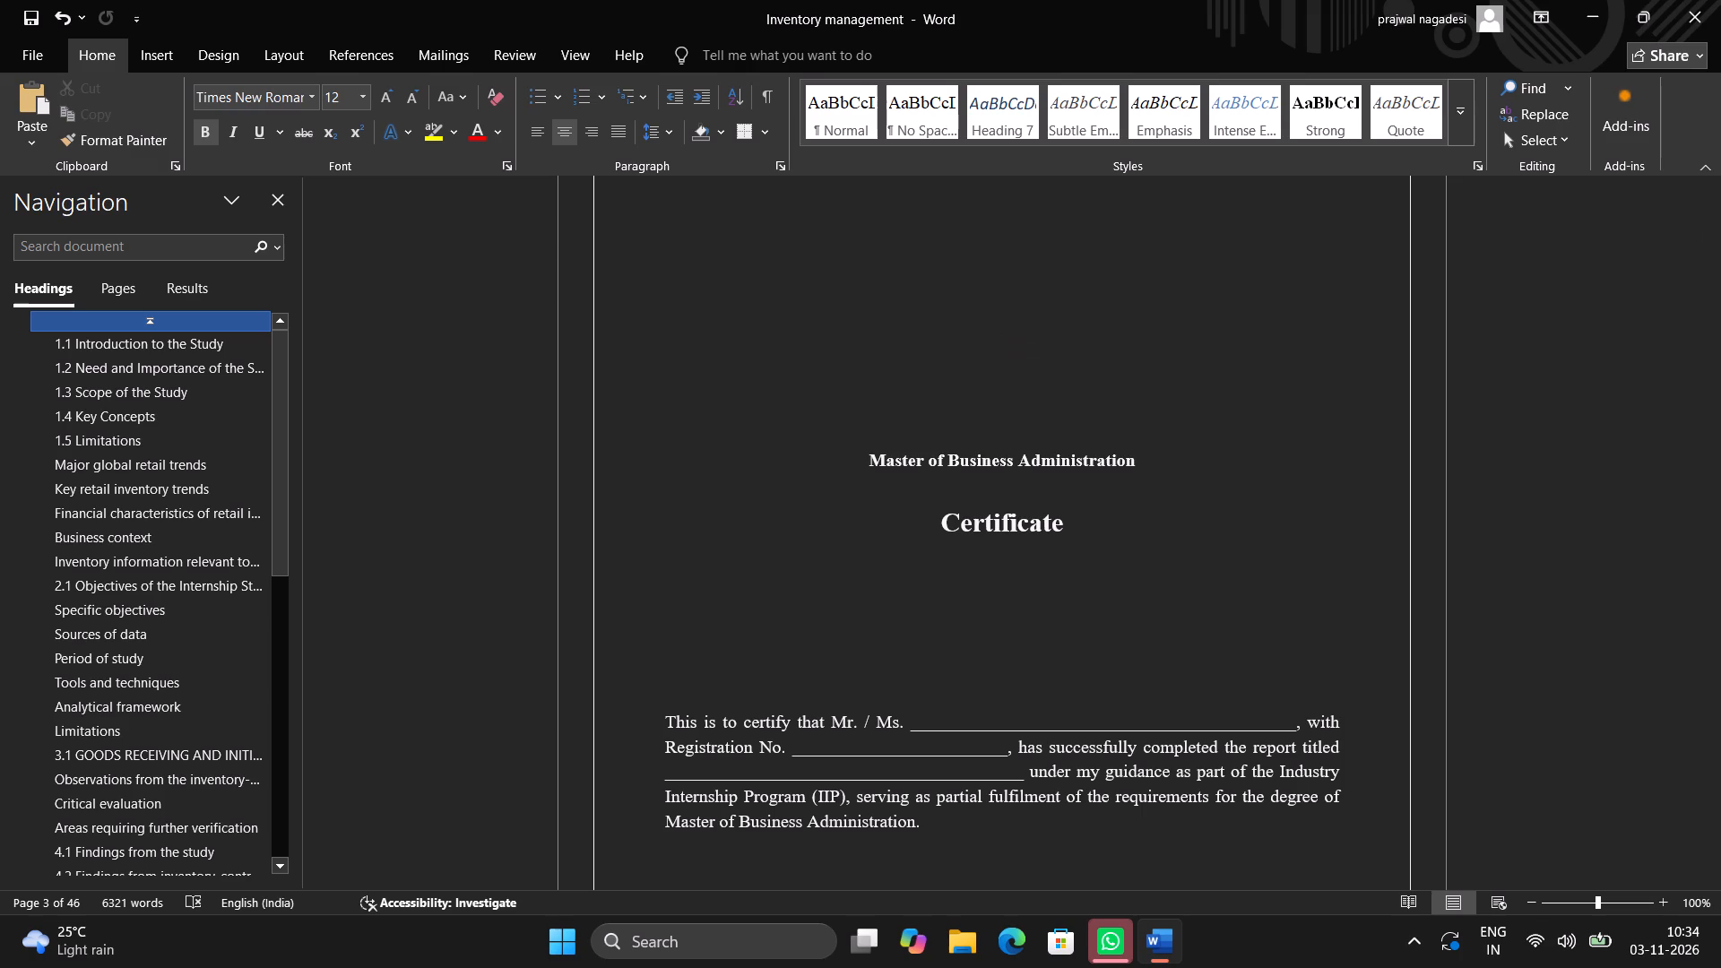
pyautogui.hotkey('ctrl', 'shift', 'Down')
pyautogui.hotkey('ctrl', 'shift', 'Down')
pyautogui.hotkey('ctrl', 'shift', 'Down')
pyautogui.hotkey('ctrl', 'shift', 'Down')
pyautogui.hotkey('ctrl', 'shift', 'Down')
pyautogui.hotkey('ctrl', 'shift', 'Down')
pyautogui.hotkey('ctrl', 'shift', 'Down')
pyautogui.hotkey('ctrl', 'shift', 'Down')
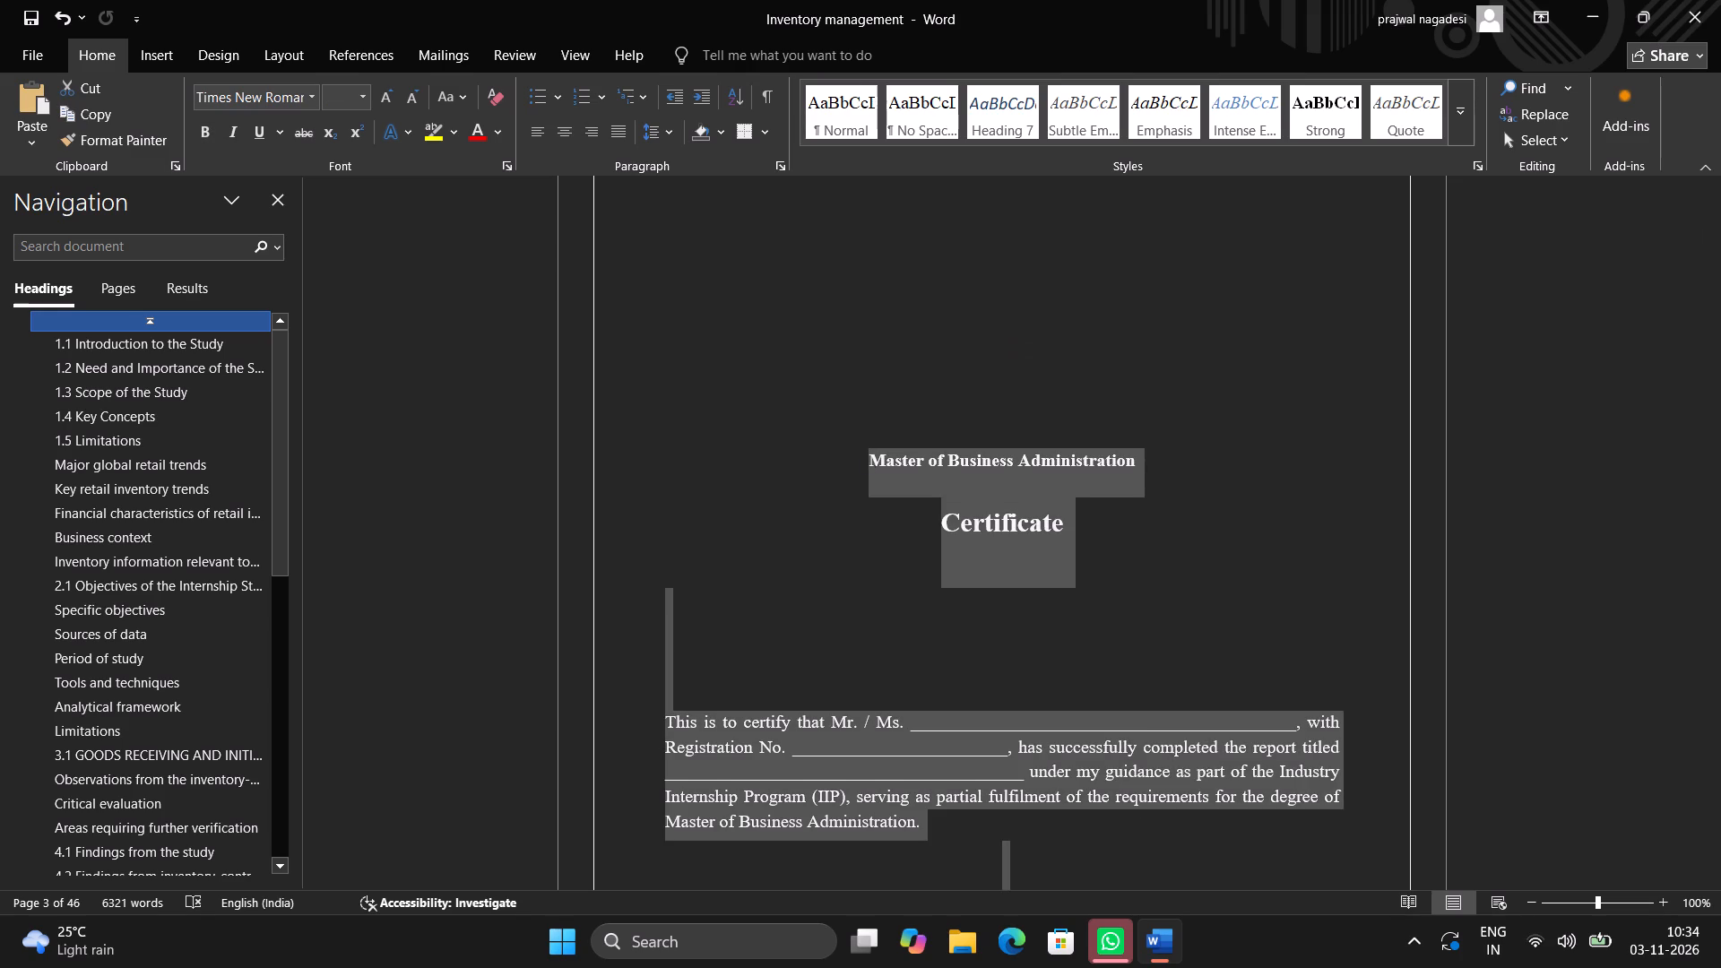
pyautogui.hotkey('ctrl', 'shift', 'Down')
pyautogui.hotkey('ctrl', 'shift', 'Down')
pyautogui.hotkey('ctrl', 'shift', 'Down')
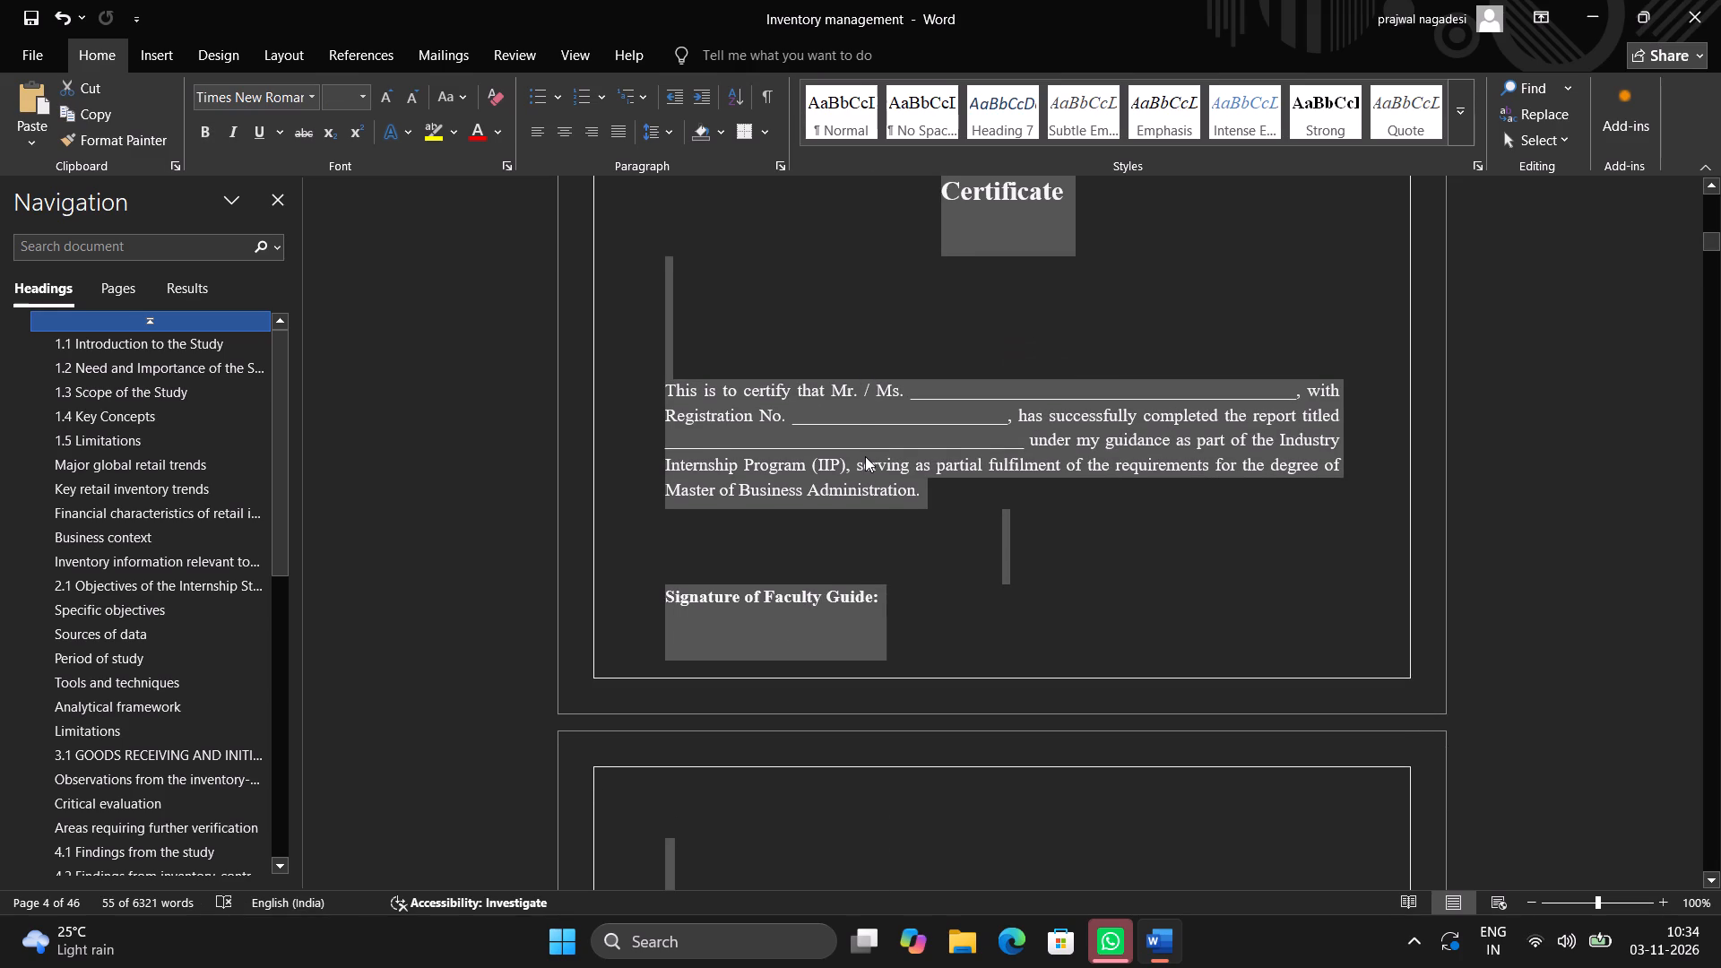
pyautogui.press('BackSpace')
# Copy the title block from "Inventory Management" through "DEPARTMENT OF MANAGEMENT STUDIES".
pyautogui.scroll(6, 976, 395)
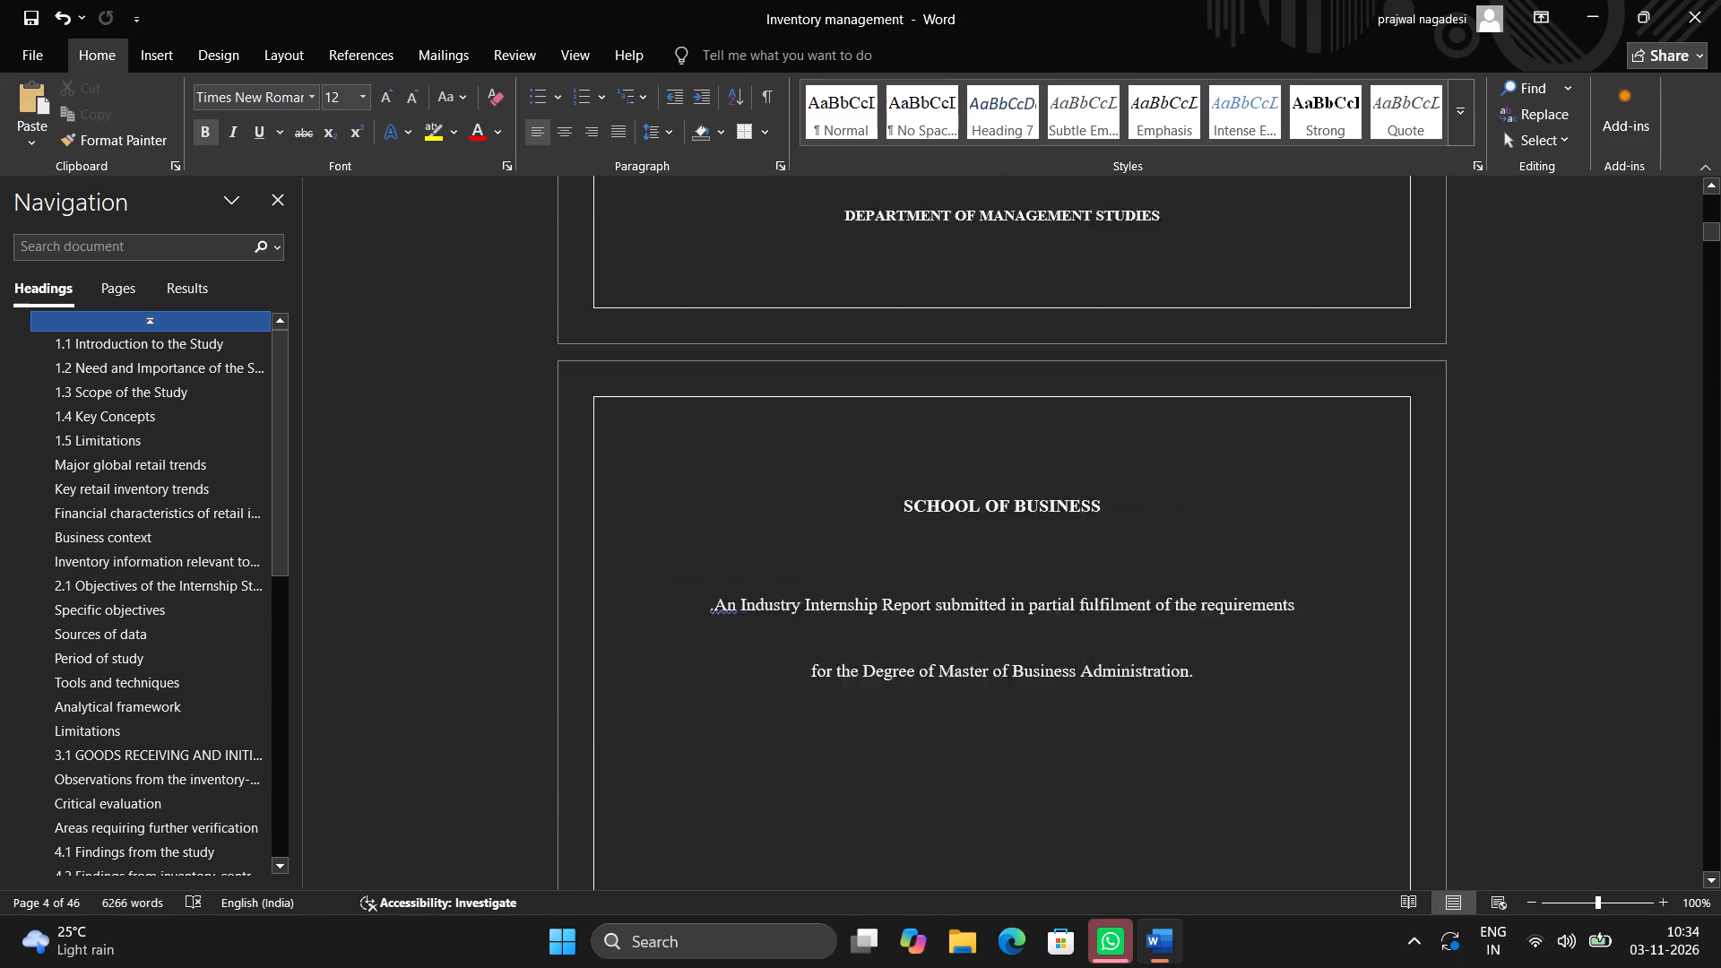
pyautogui.scroll(2, 976, 395)
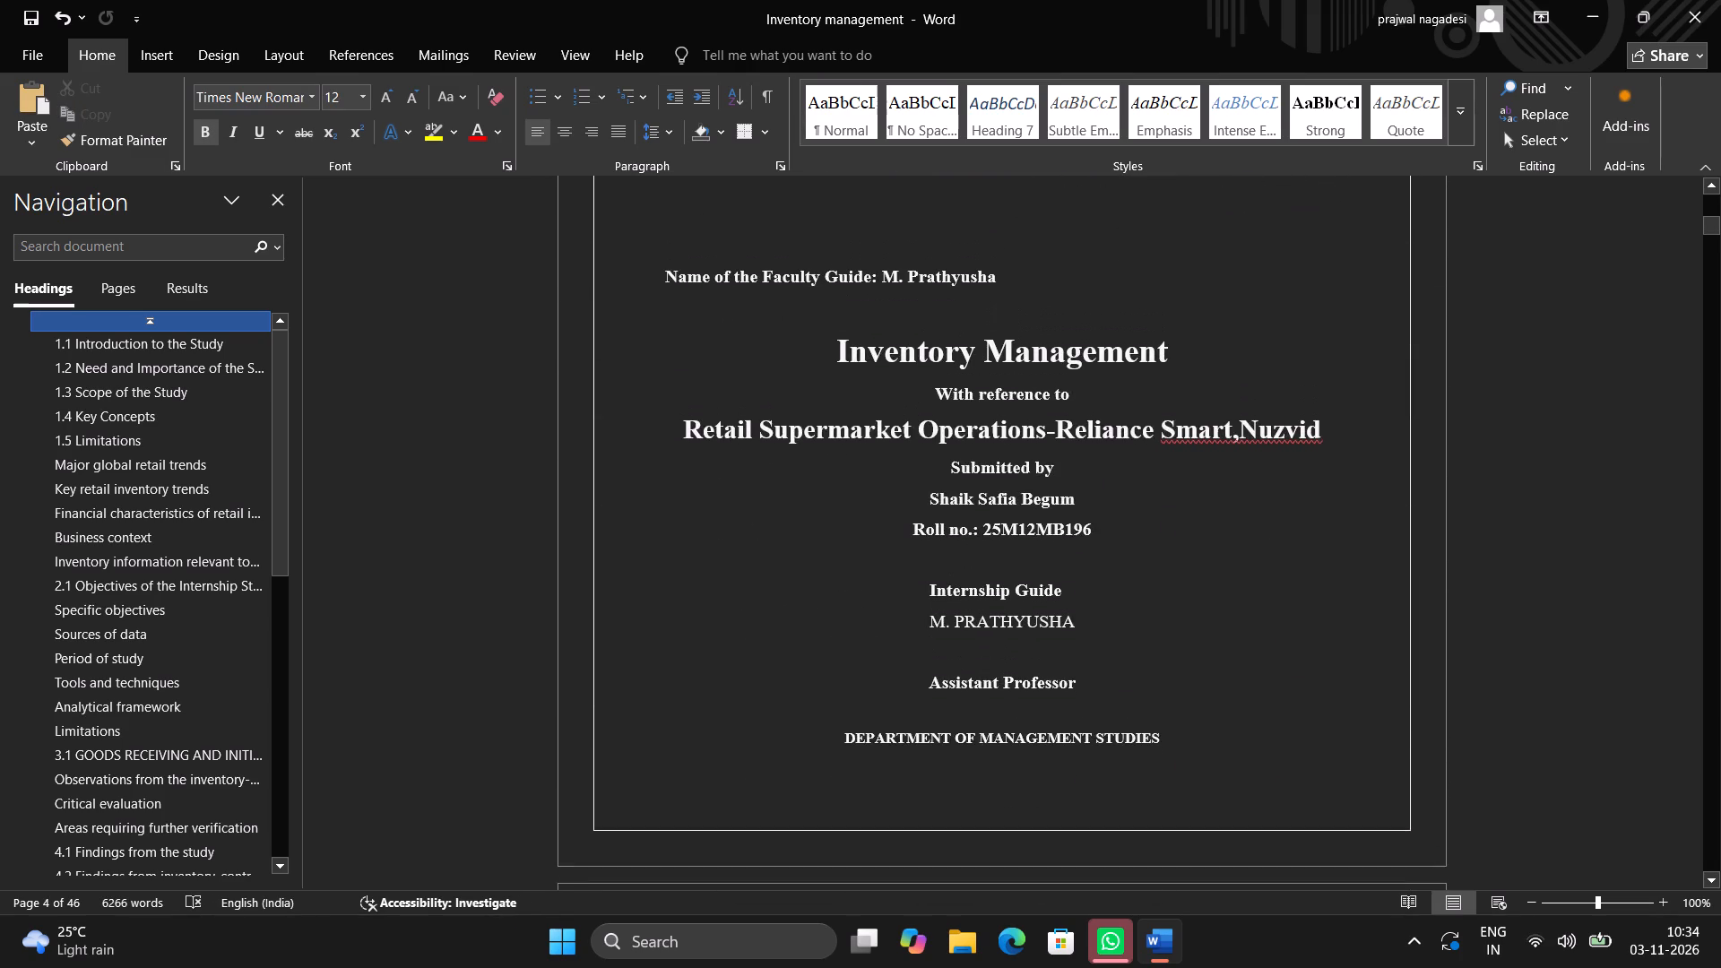
pyautogui.scroll(1, 976, 395)
pyautogui.moveTo(837, 393); pyautogui.dragTo(1117, 787)
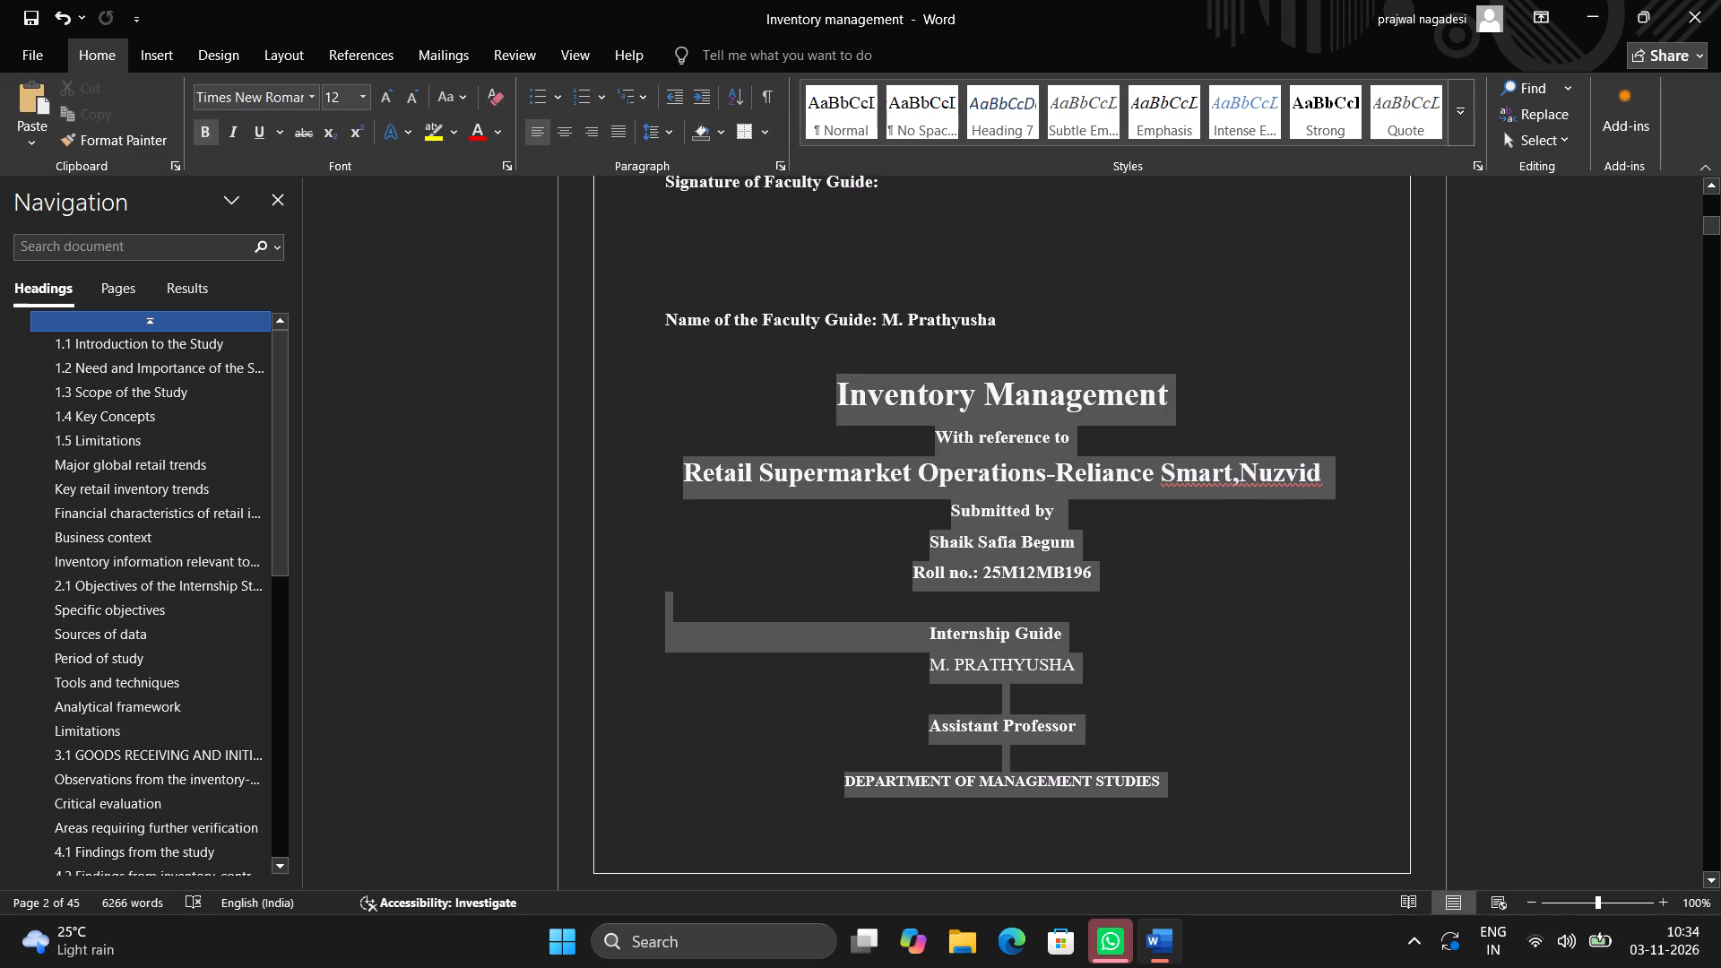
pyautogui.moveTo(1117, 787); pyautogui.dragTo(1215, 649)
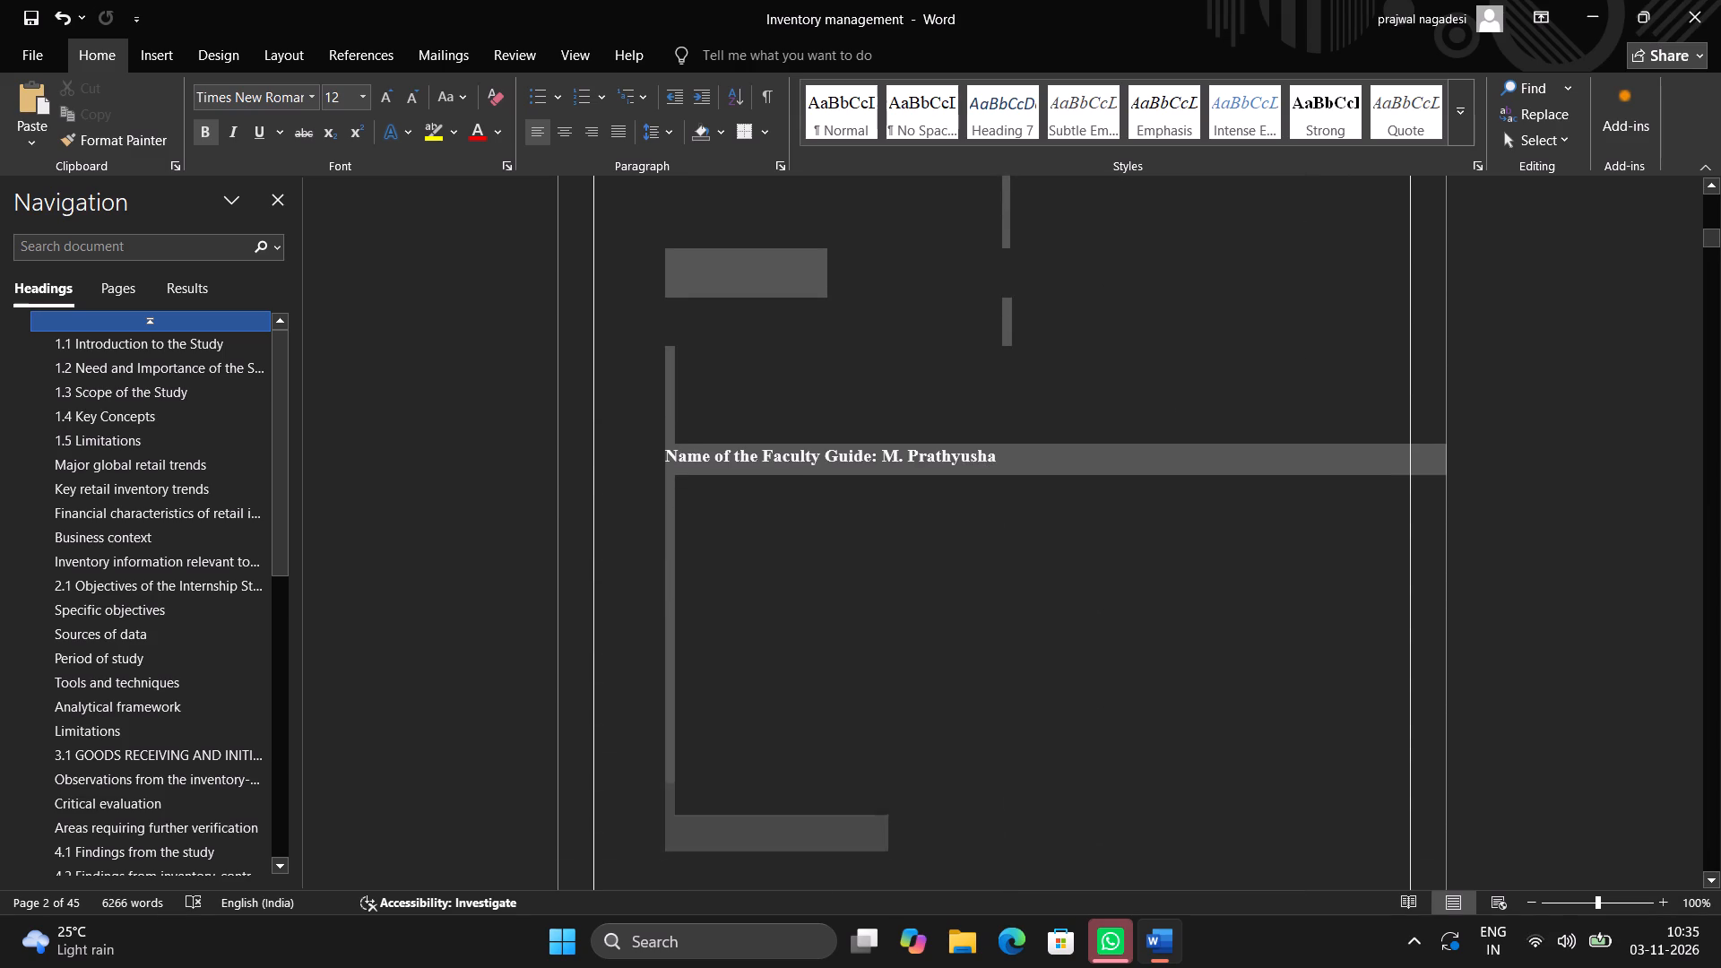
pyautogui.moveTo(1215, 649); pyautogui.dragTo(1039, 476)
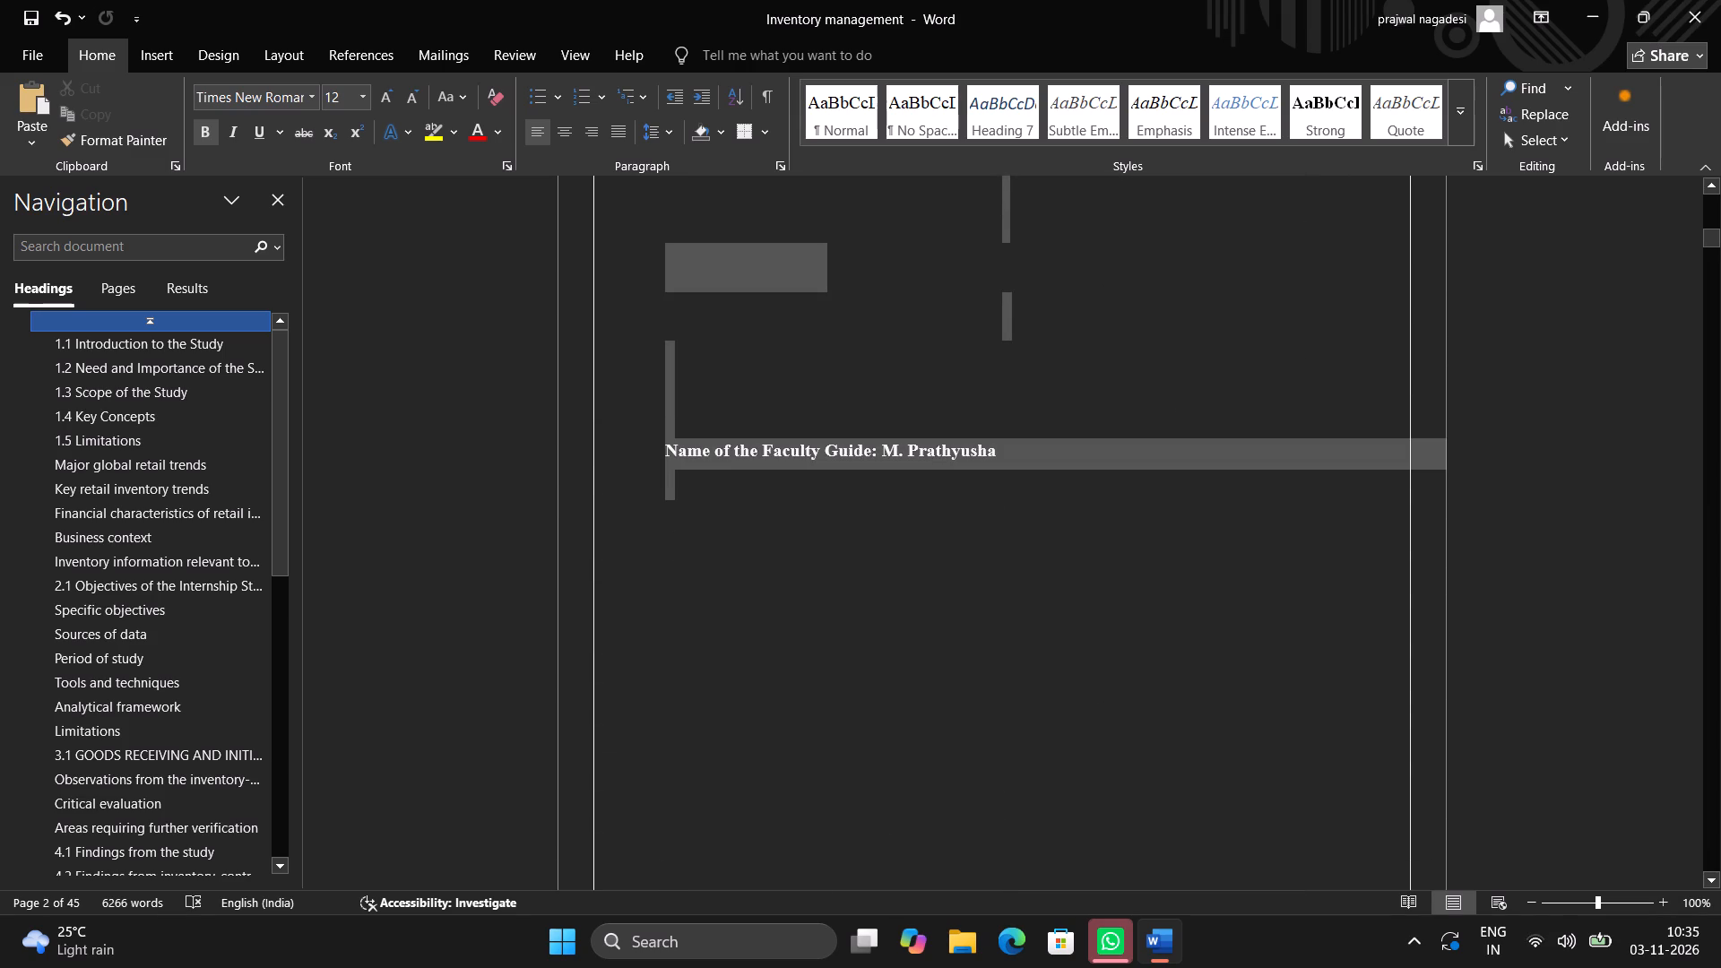
pyautogui.moveTo(1039, 476); pyautogui.dragTo(996, 209)
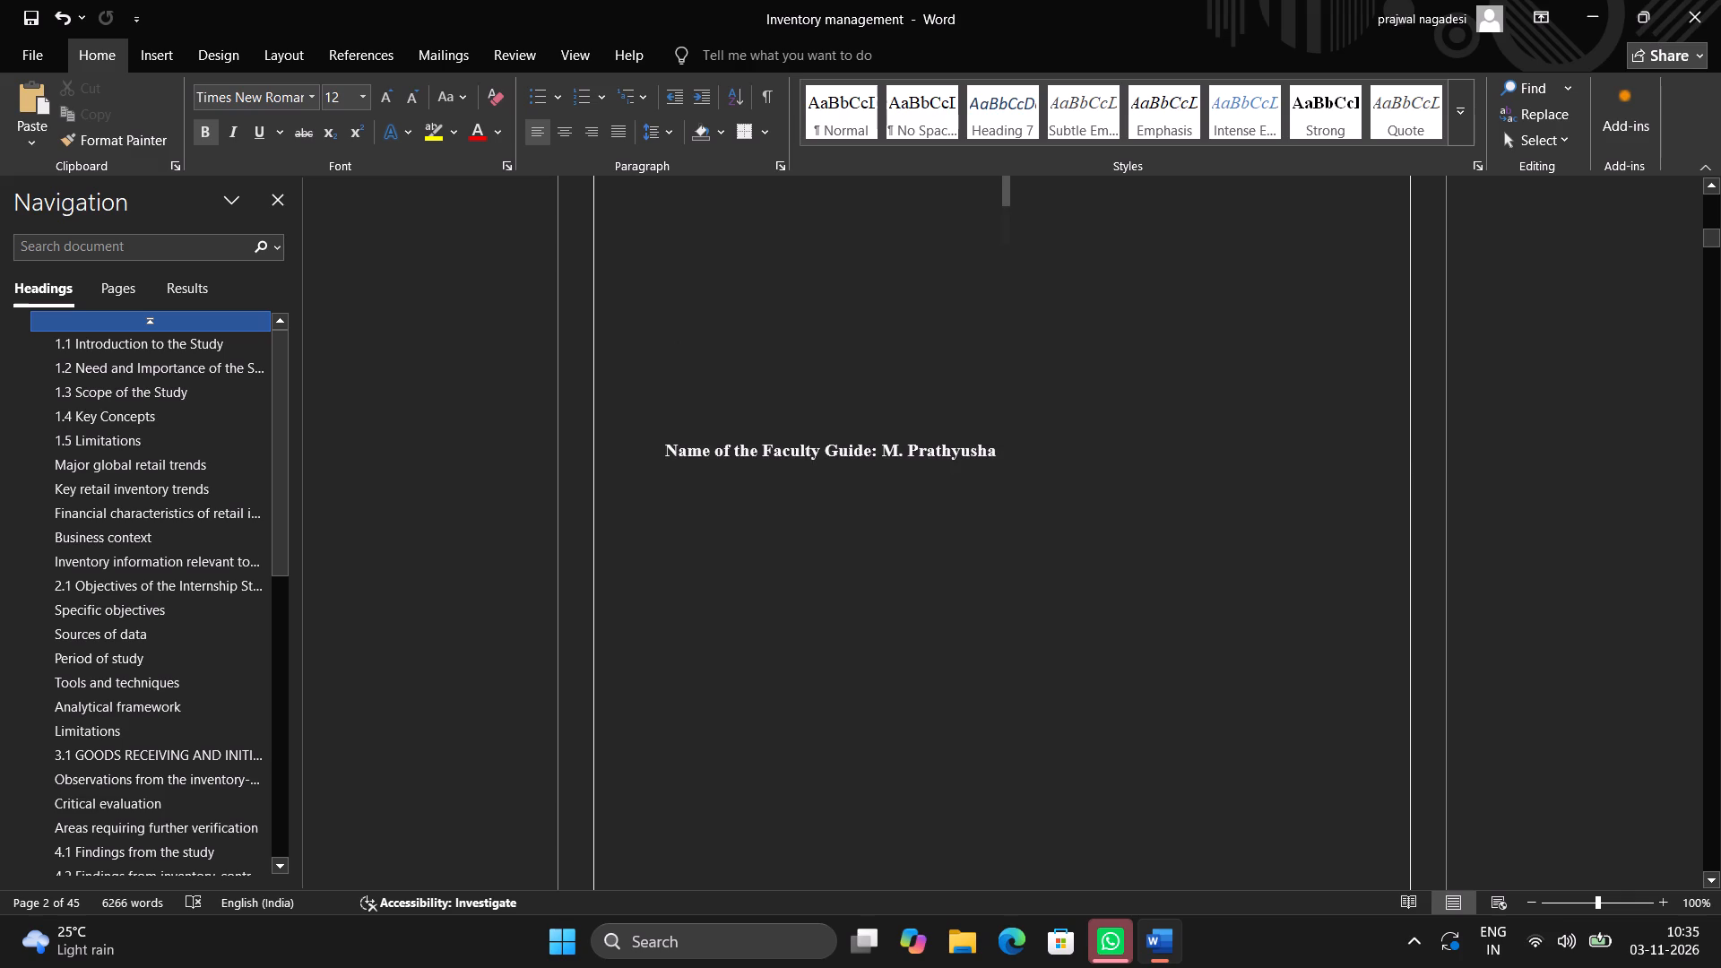
pyautogui.moveTo(996, 209); pyautogui.dragTo(1032, 290)
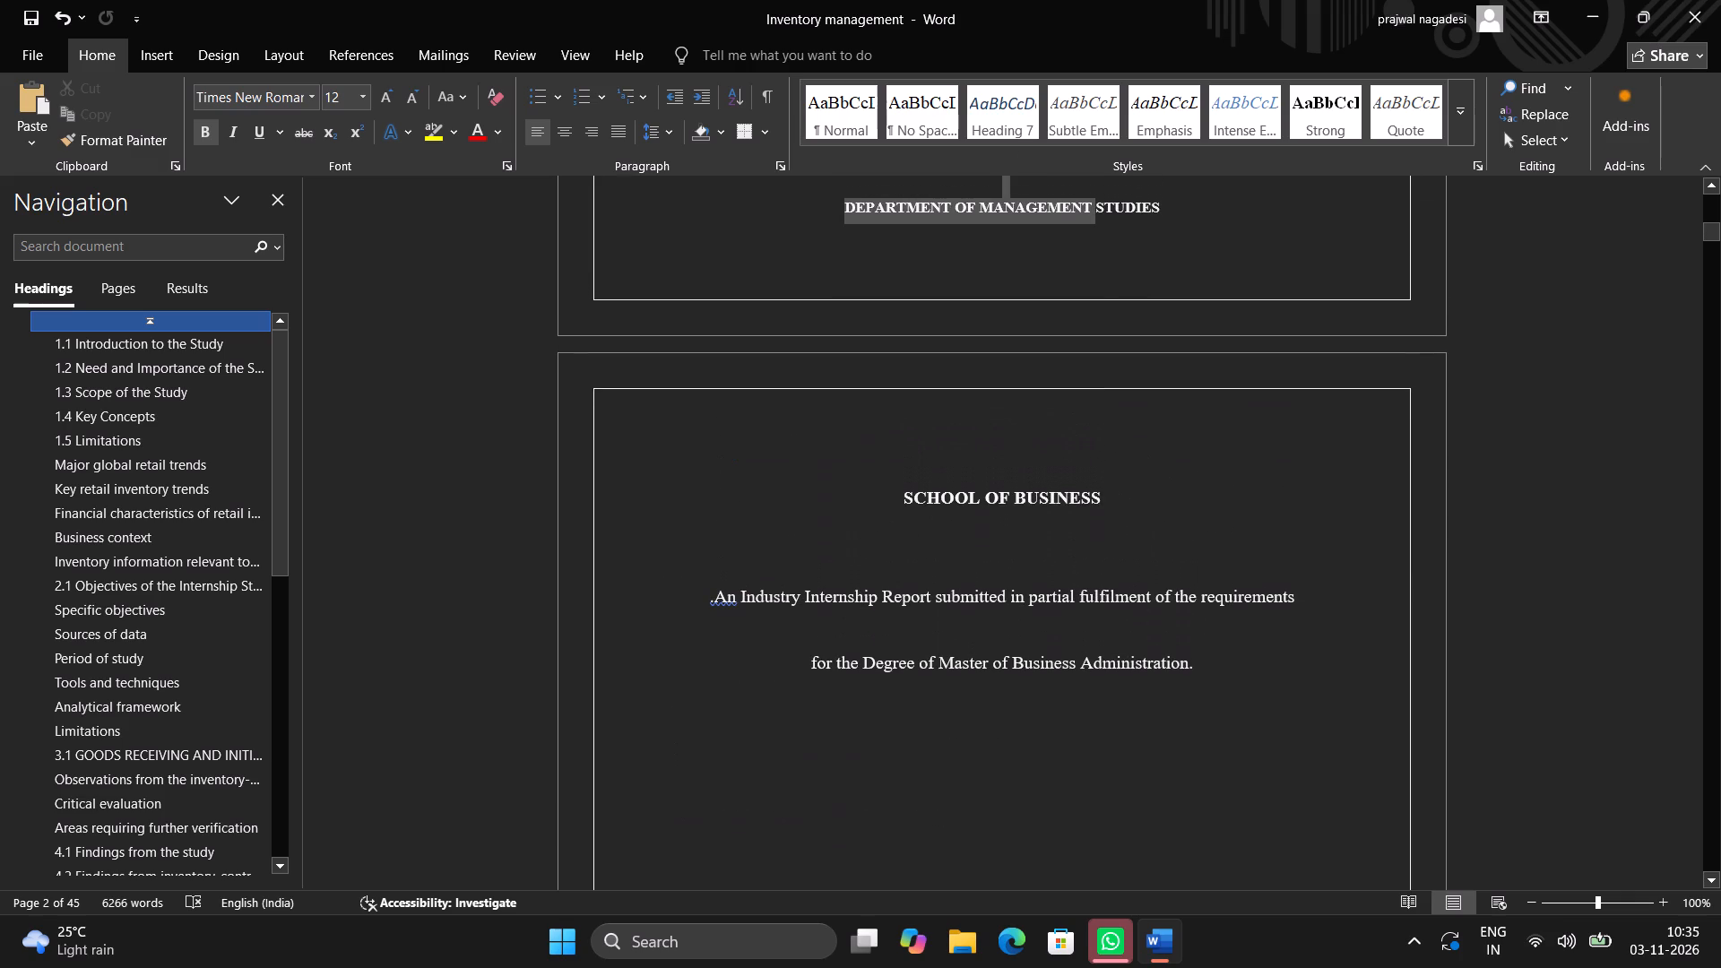
pyautogui.moveTo(1032, 290); pyautogui.dragTo(1168, 230)
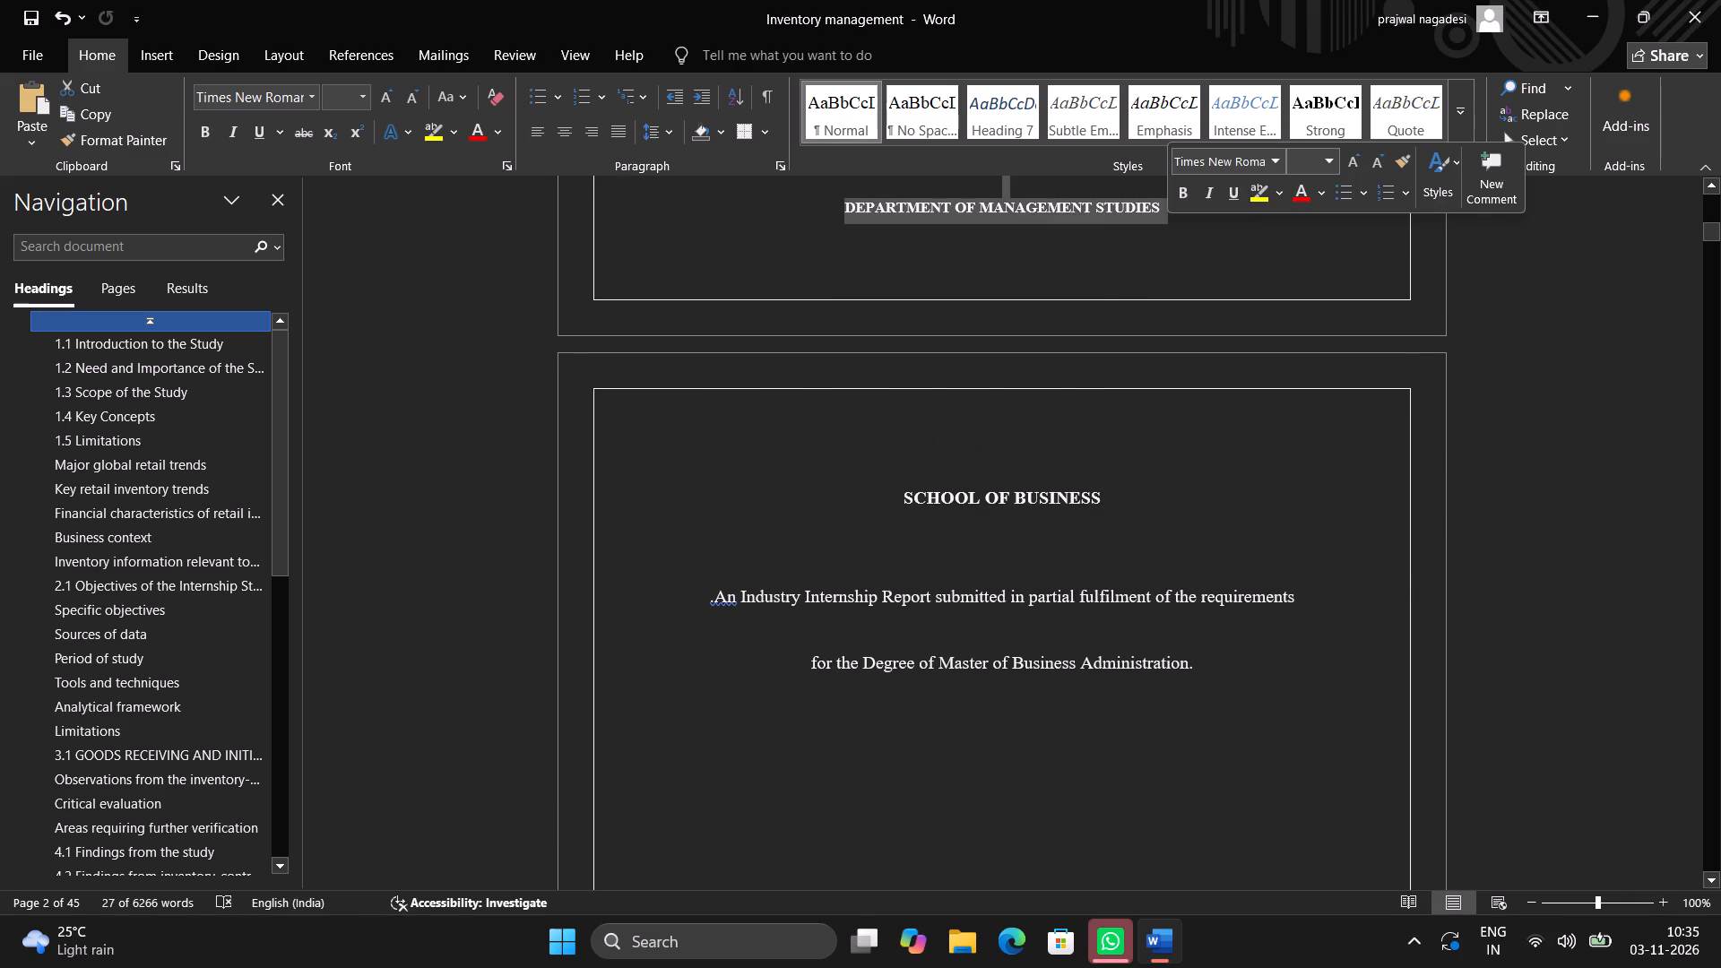
pyautogui.hotkey('ctrl', 'c')
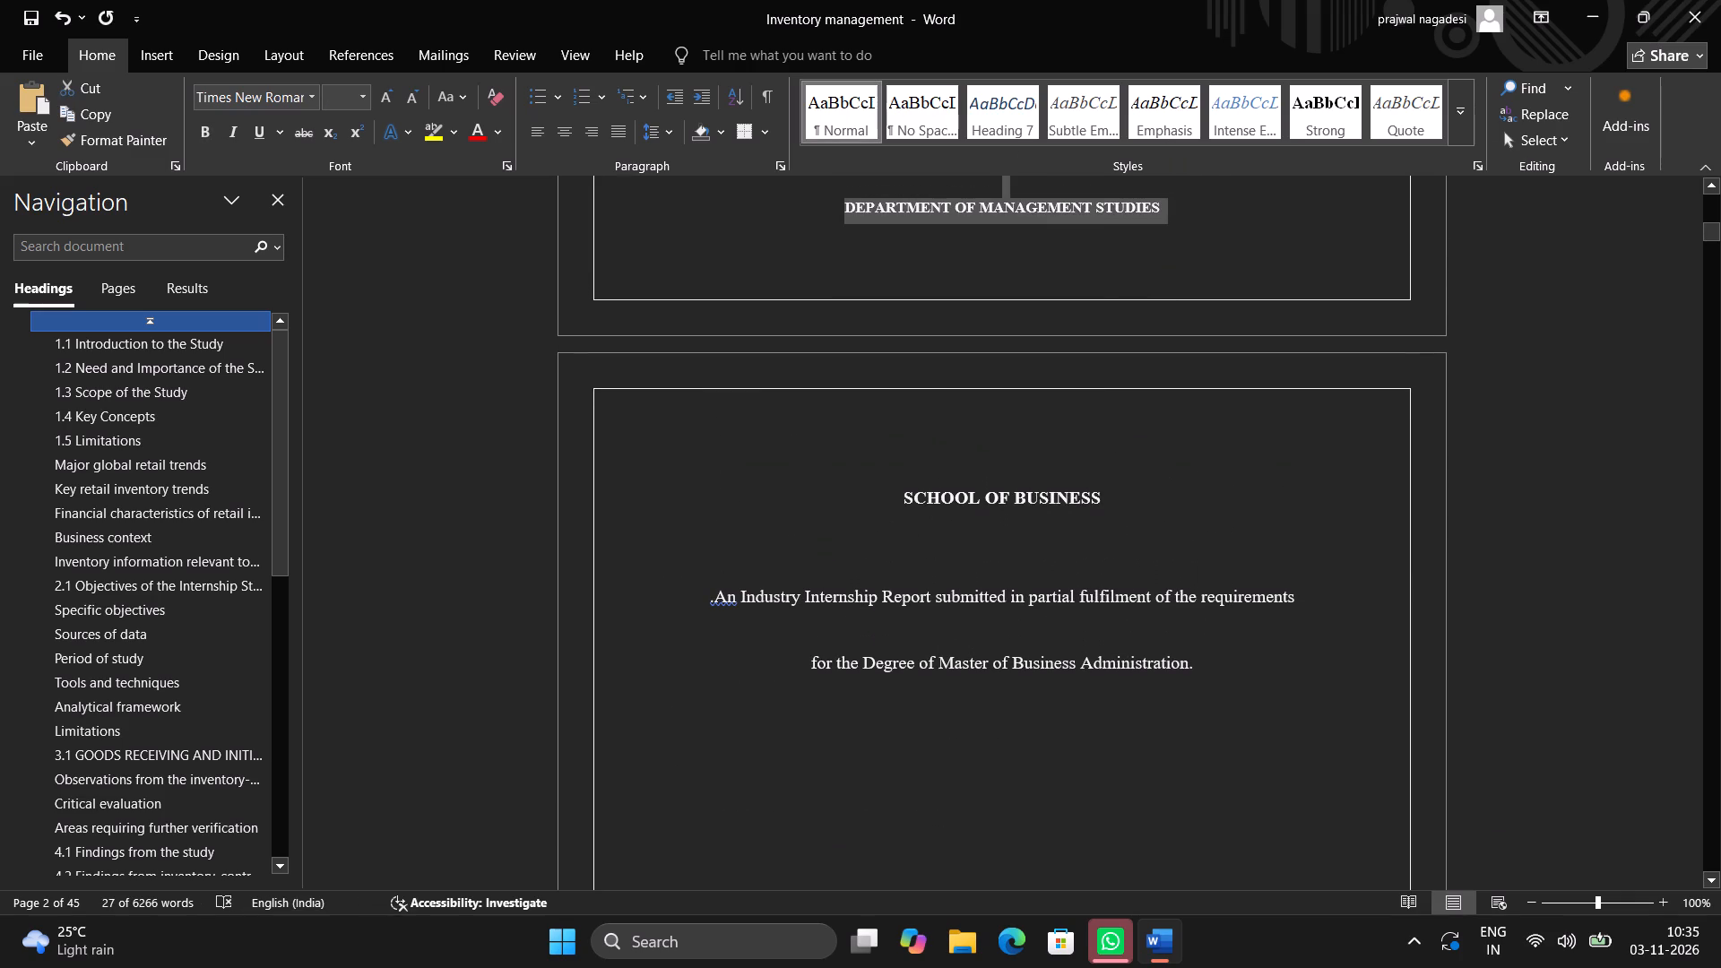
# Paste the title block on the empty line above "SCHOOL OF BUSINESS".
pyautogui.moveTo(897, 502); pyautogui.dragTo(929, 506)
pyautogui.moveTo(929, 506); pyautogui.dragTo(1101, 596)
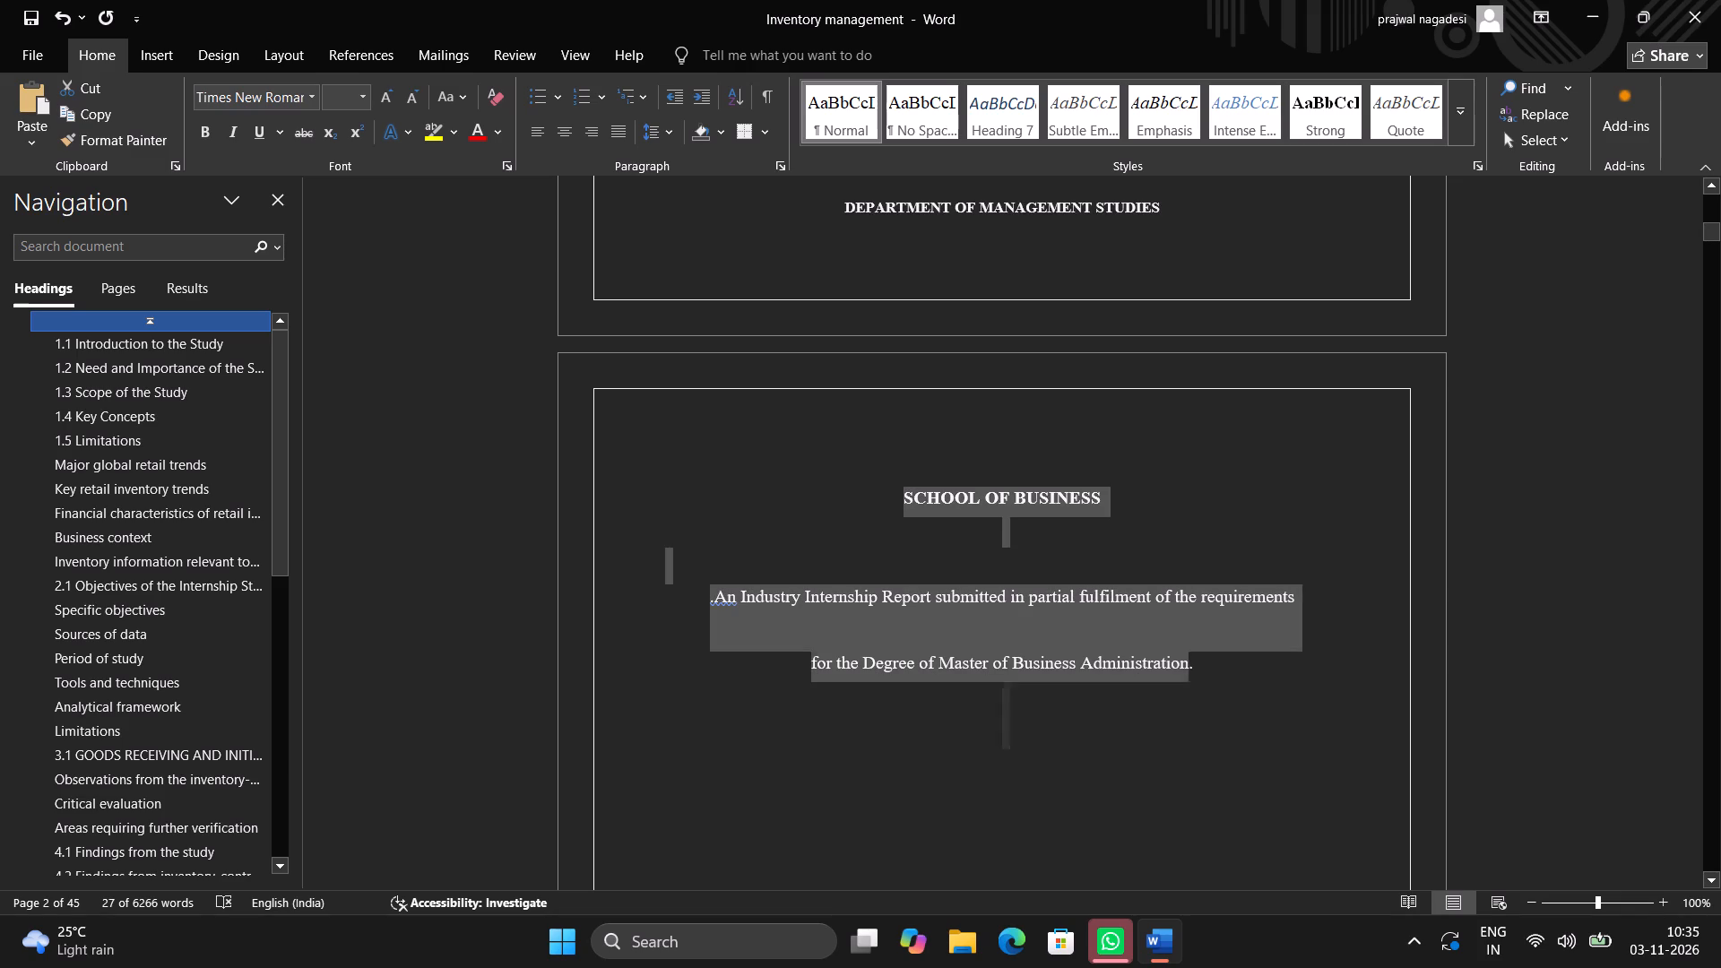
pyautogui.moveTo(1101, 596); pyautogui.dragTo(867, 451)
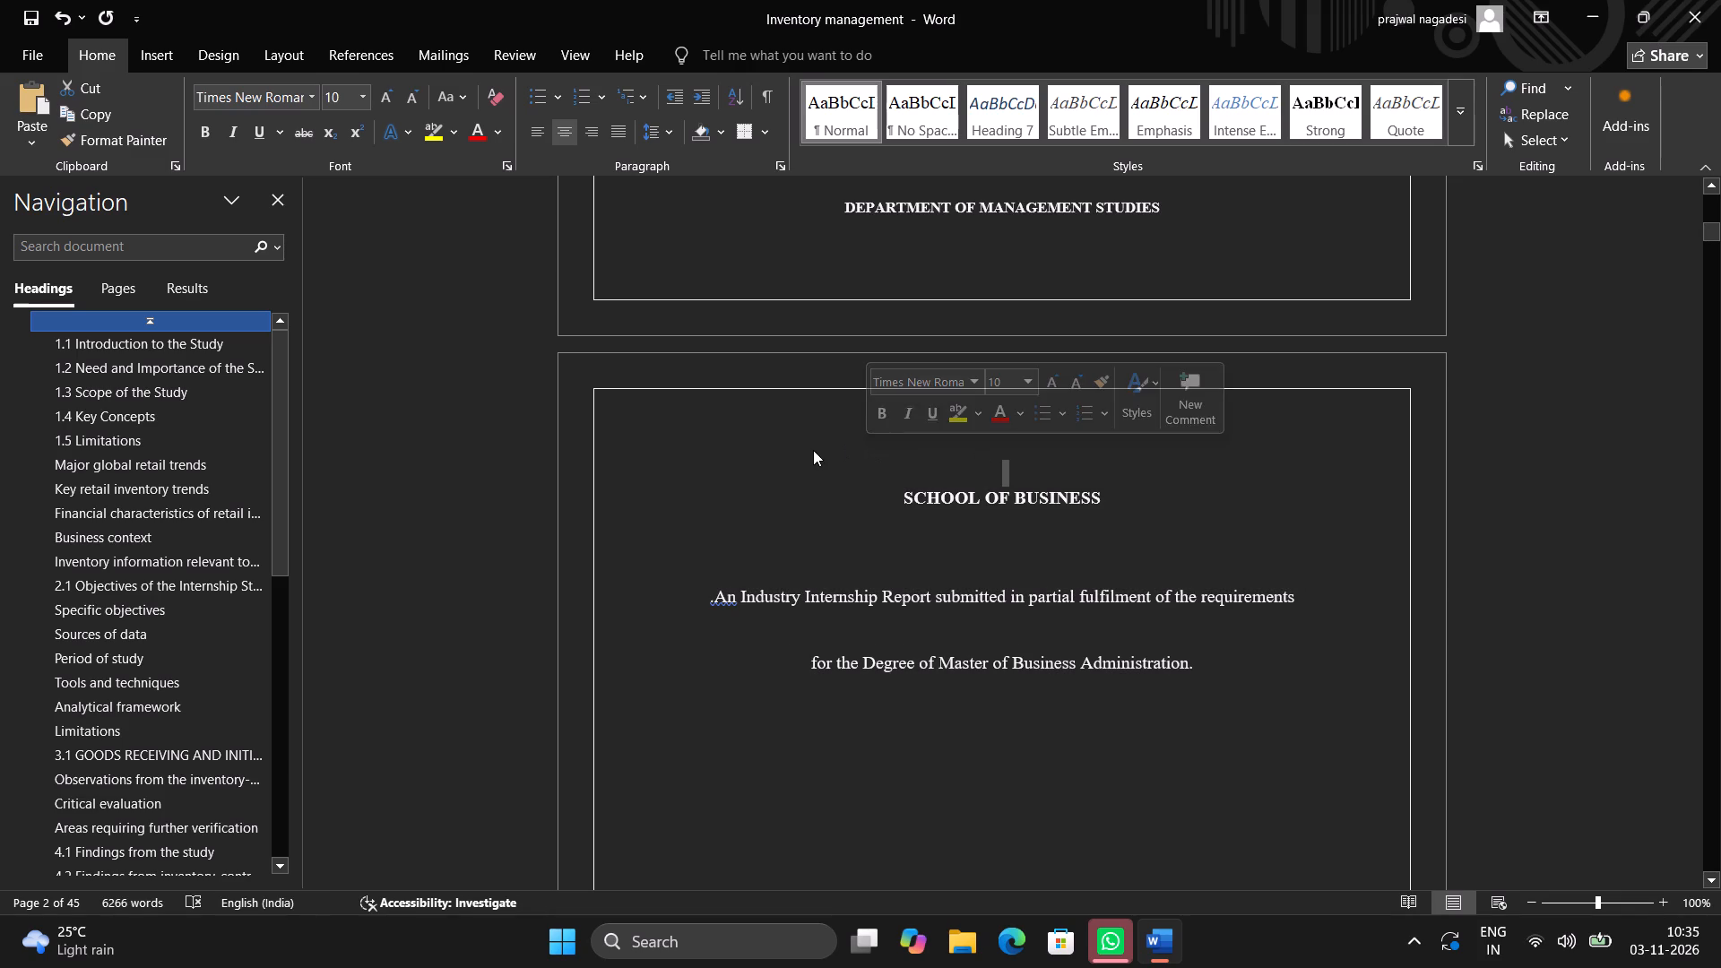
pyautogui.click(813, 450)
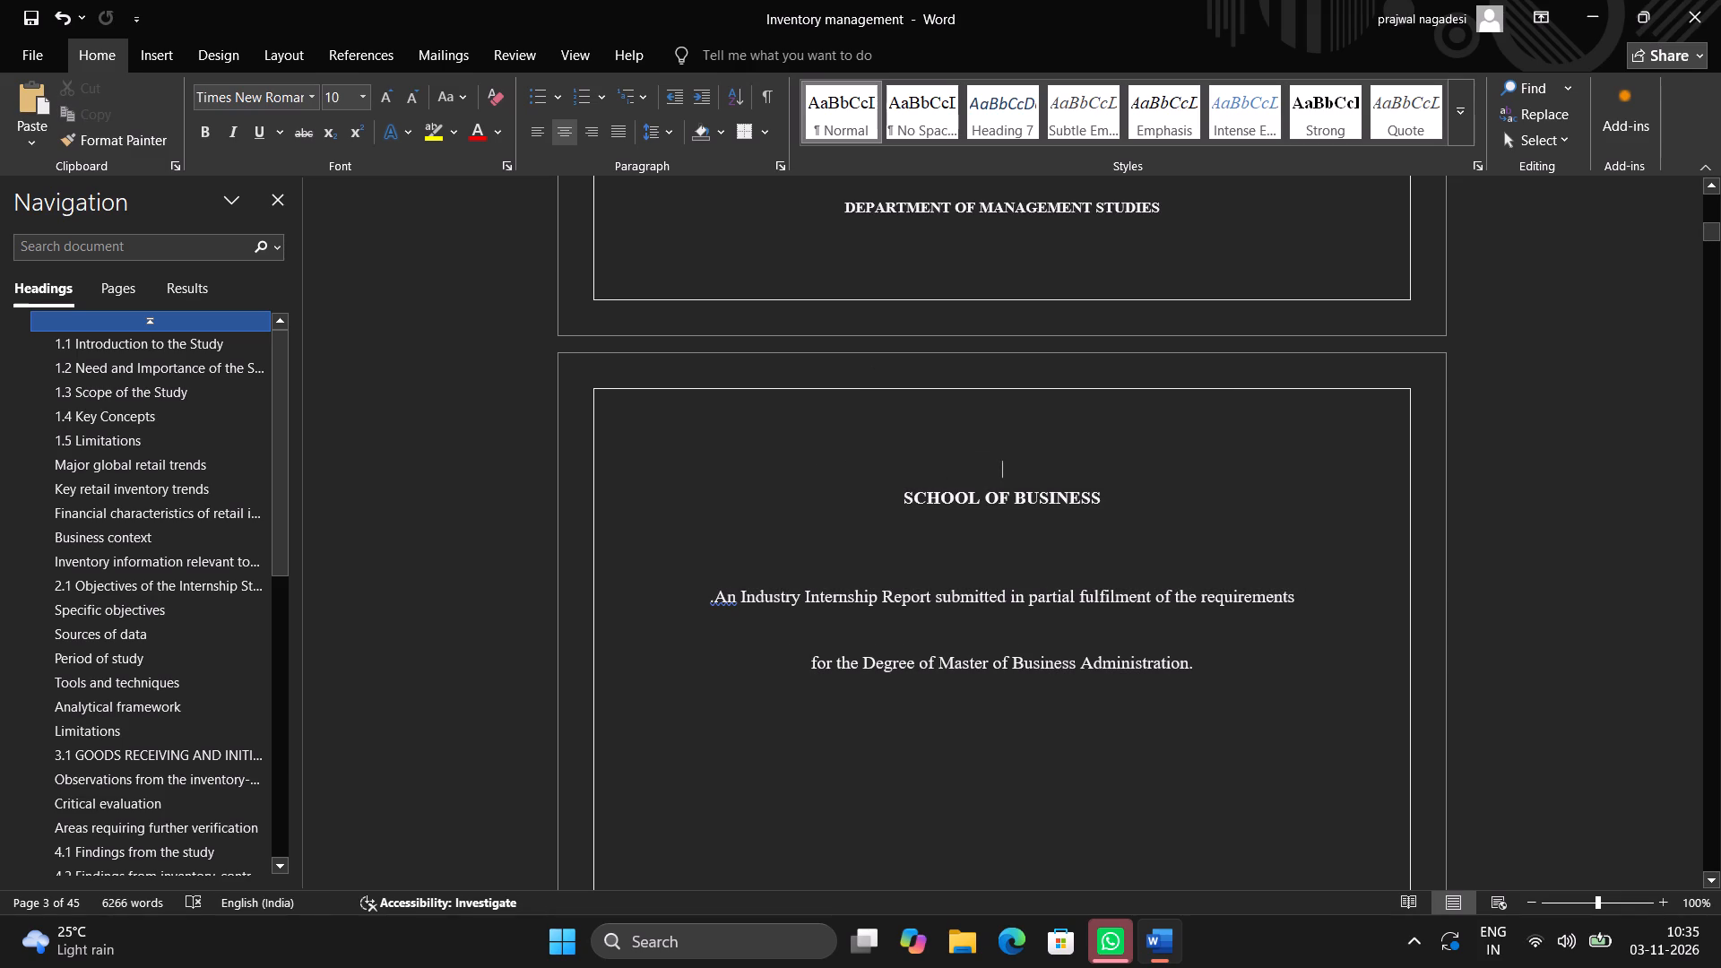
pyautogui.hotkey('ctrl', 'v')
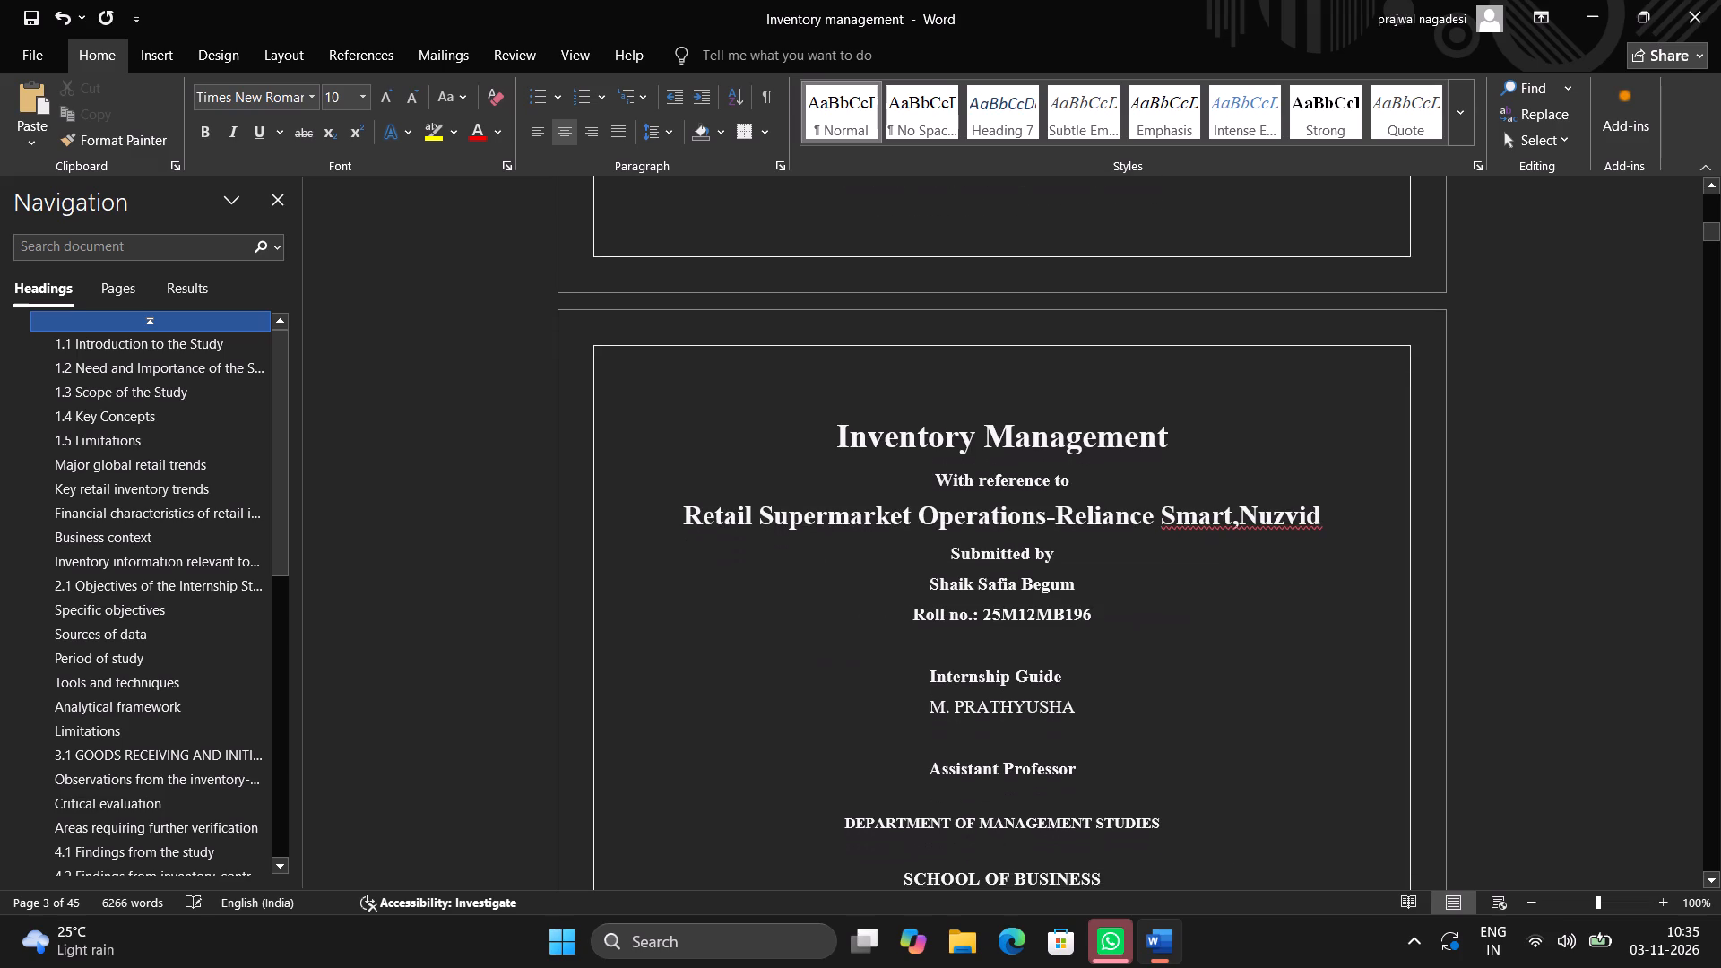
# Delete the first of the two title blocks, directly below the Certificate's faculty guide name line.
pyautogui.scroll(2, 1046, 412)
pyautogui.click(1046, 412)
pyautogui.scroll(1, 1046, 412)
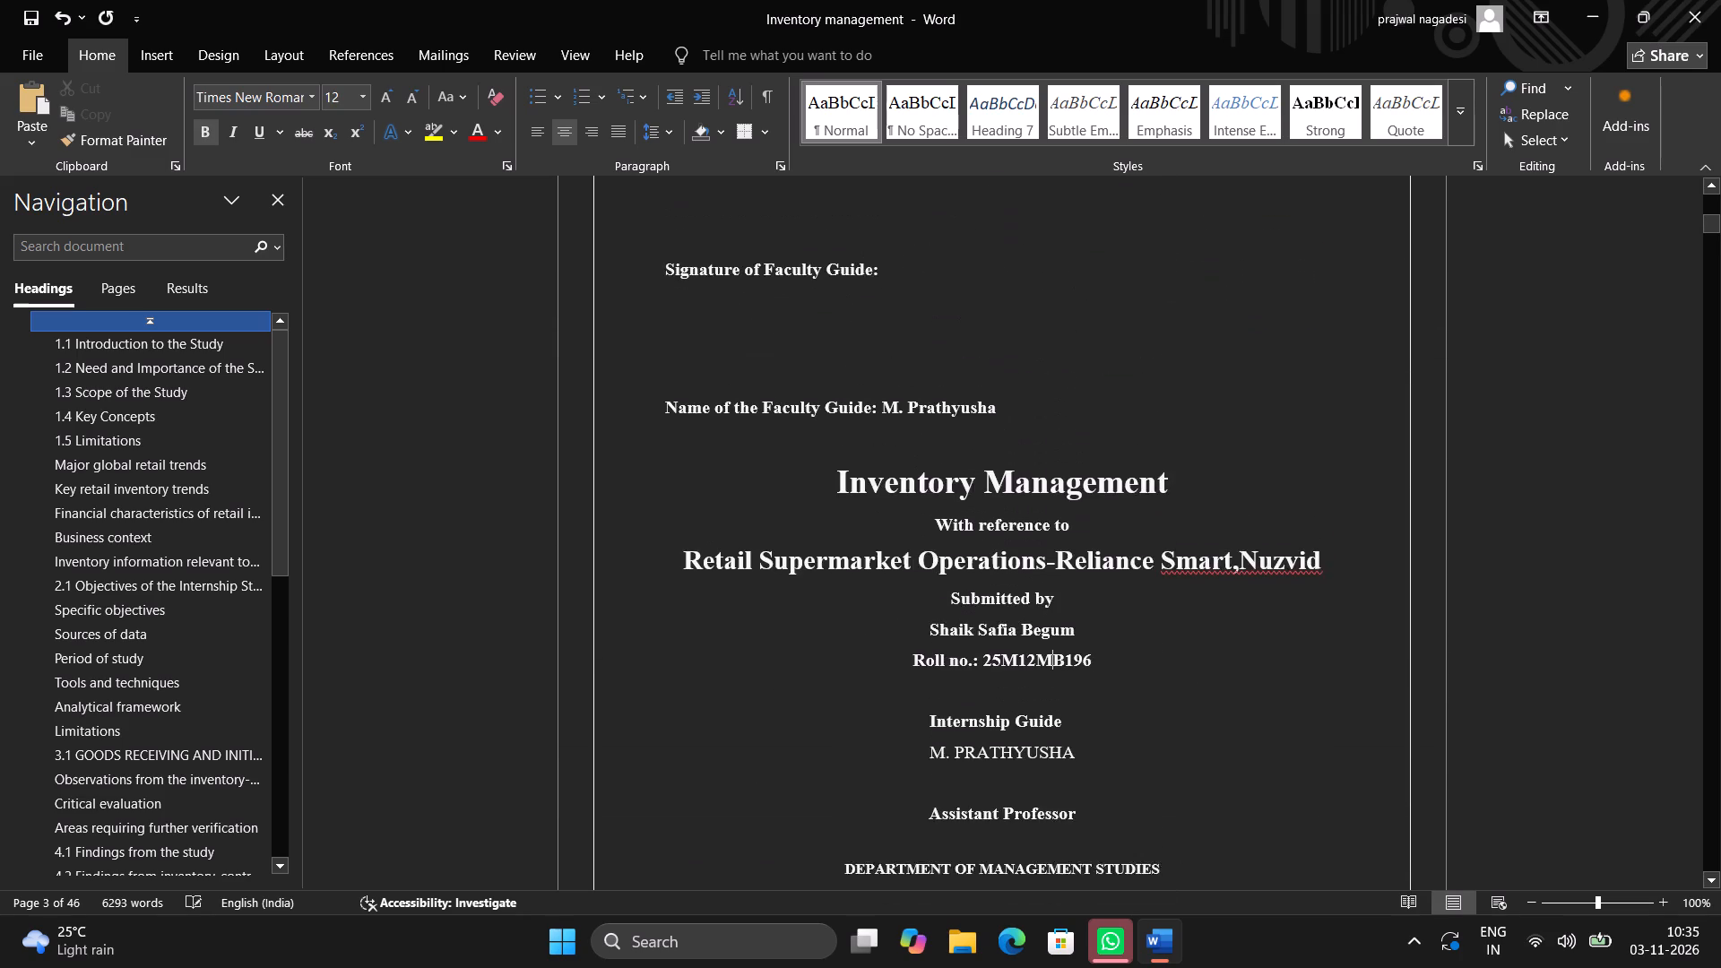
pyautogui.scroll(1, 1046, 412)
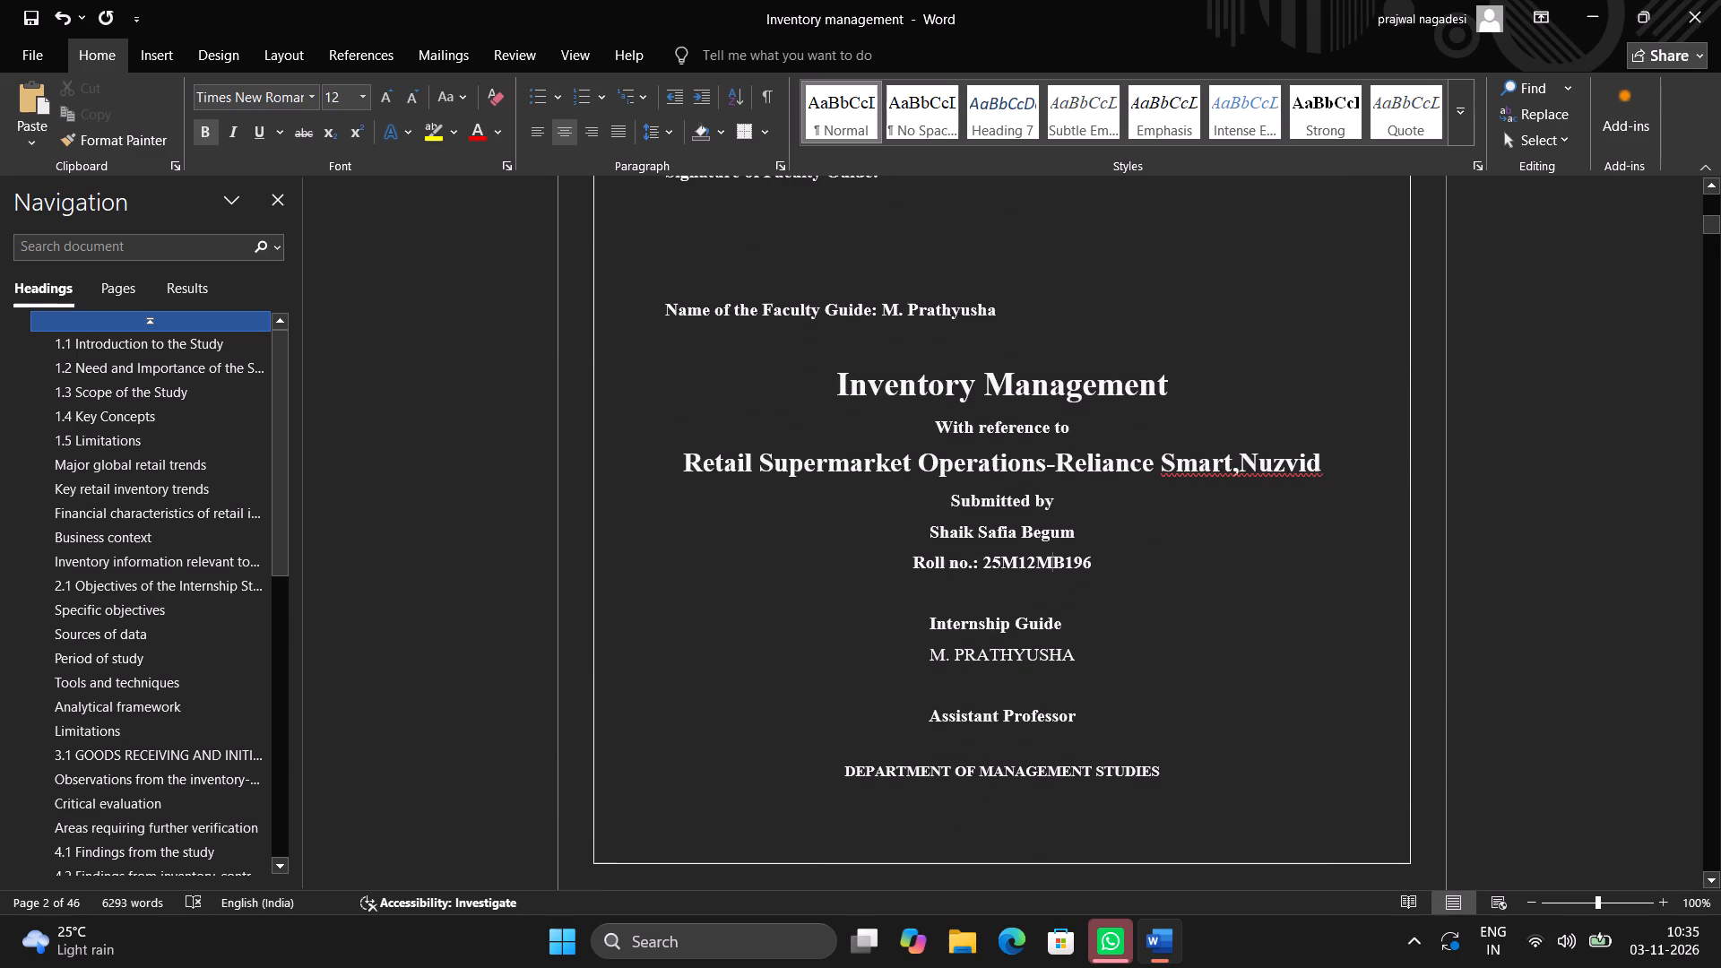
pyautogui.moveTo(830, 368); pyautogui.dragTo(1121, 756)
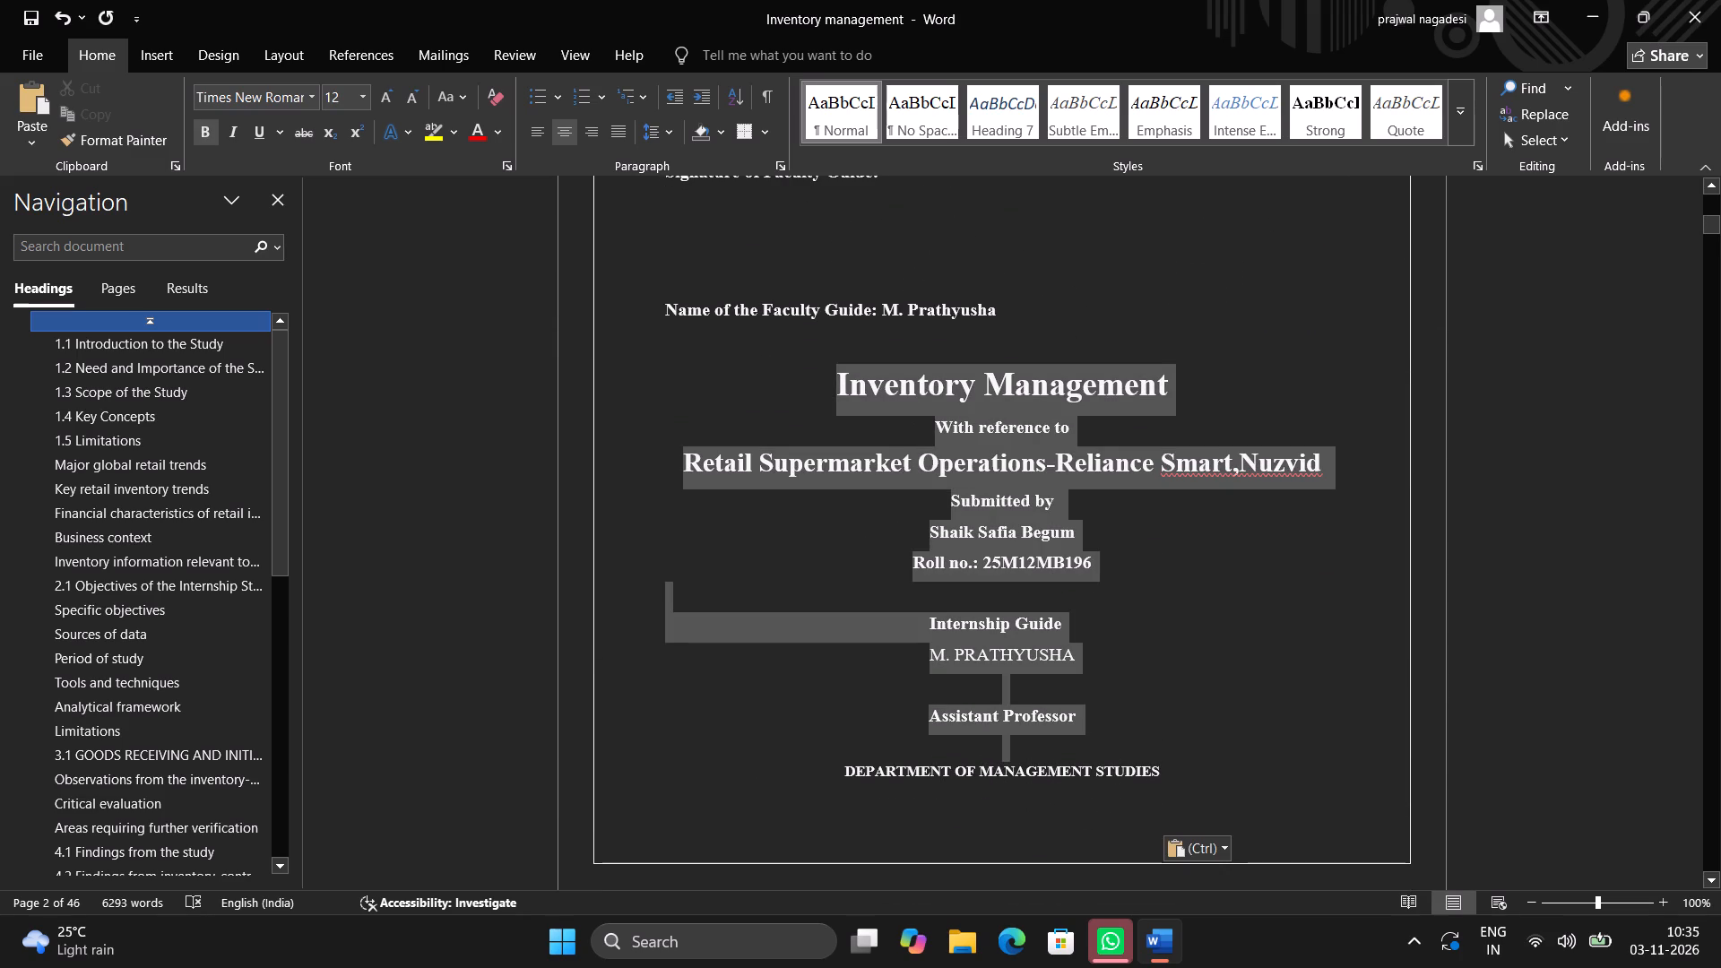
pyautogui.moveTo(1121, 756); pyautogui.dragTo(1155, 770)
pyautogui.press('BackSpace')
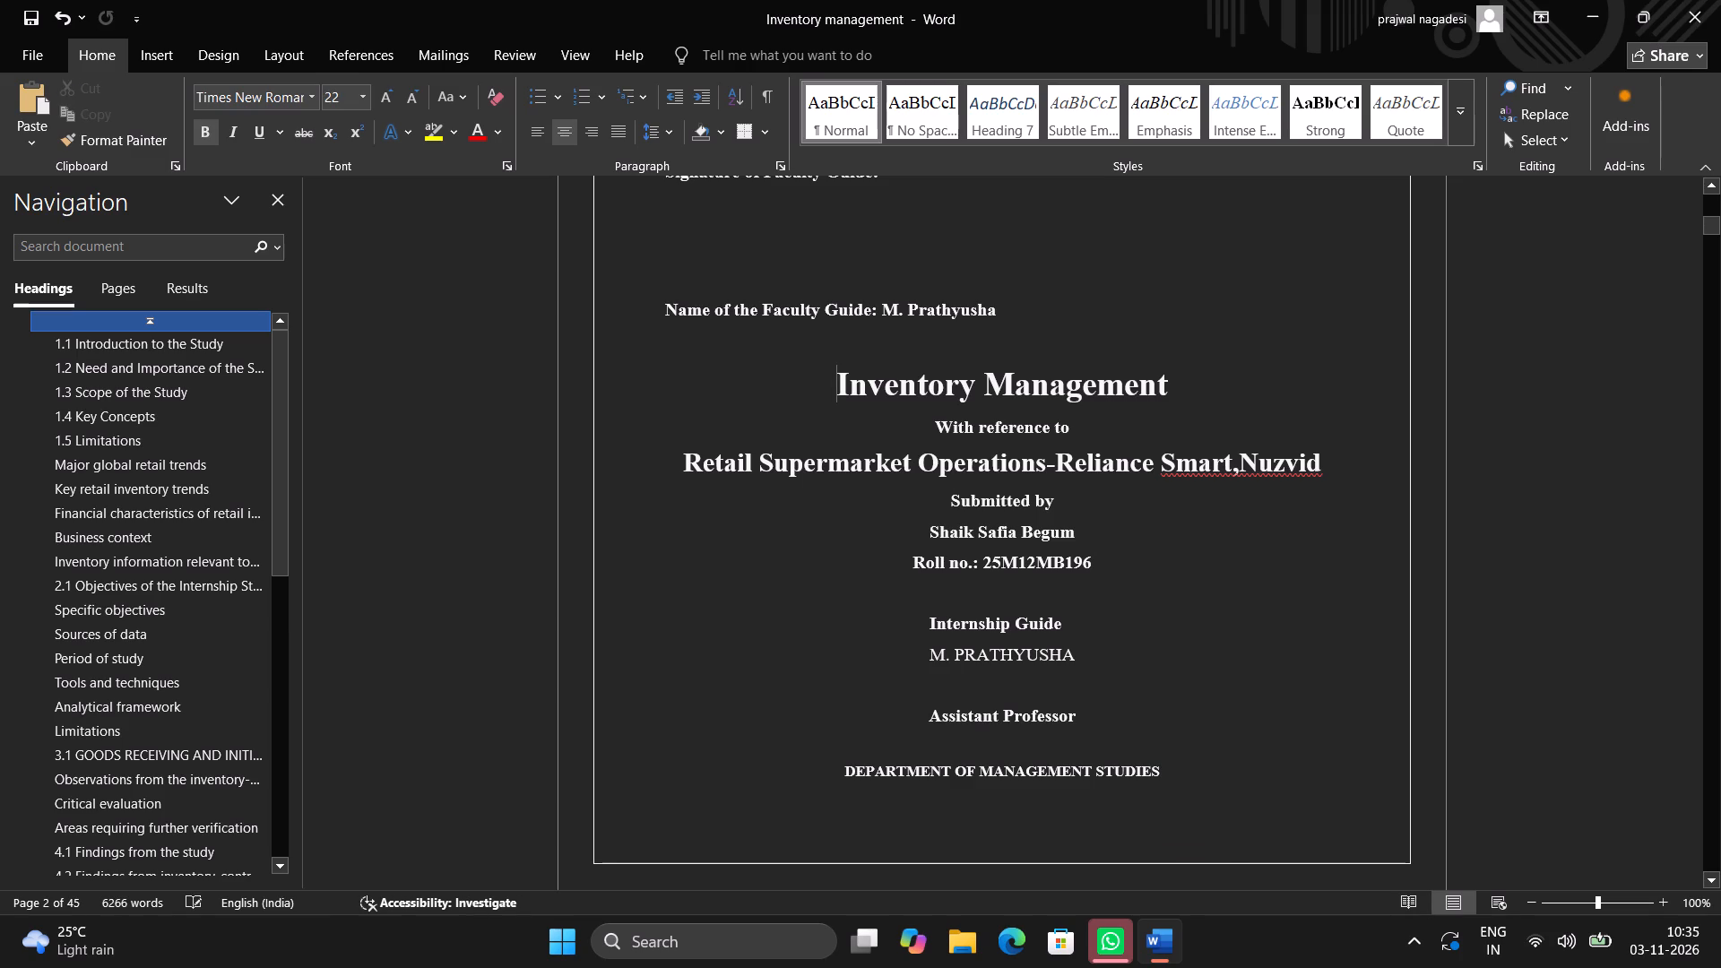
# Delete the remaining title block, from "Inventory Management" through "DEPARTMENT OF MANAGEMENT STUDIES", below the Certificate's faculty guide name line.
pyautogui.hotkey('ctrl', 'shift', 'Down')
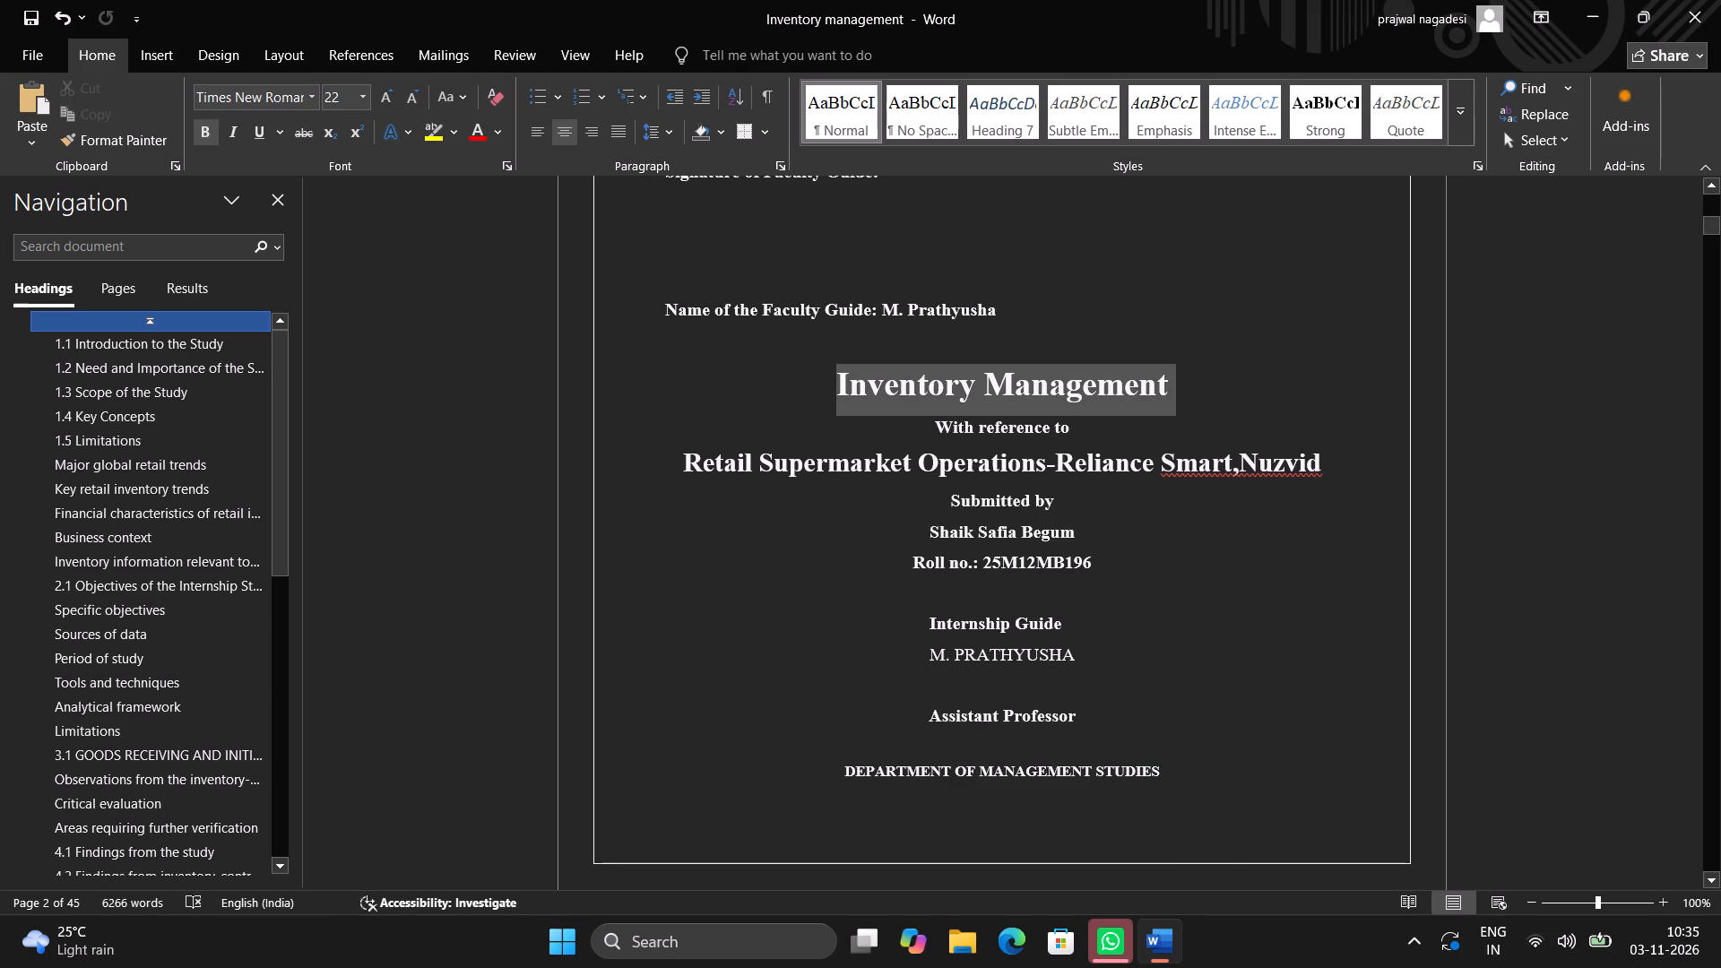
pyautogui.hotkey('ctrl', 'shift', 'Down')
pyautogui.hotkey('ctrl', 'shift', 'Down')
pyautogui.hotkey('ctrl', 'shift', 'Down')
pyautogui.hotkey('ctrl', 'shift', 'Down')
pyautogui.hotkey('ctrl', 'shift', 'Down')
pyautogui.hotkey('ctrl', 'shift', 'Down')
pyautogui.hotkey('ctrl', 'shift', 'Down')
pyautogui.hotkey('ctrl', 'shift', 'Down')
pyautogui.hotkey('ctrl', 'shift', 'Down')
pyautogui.hotkey('ctrl', 'shift', 'Down')
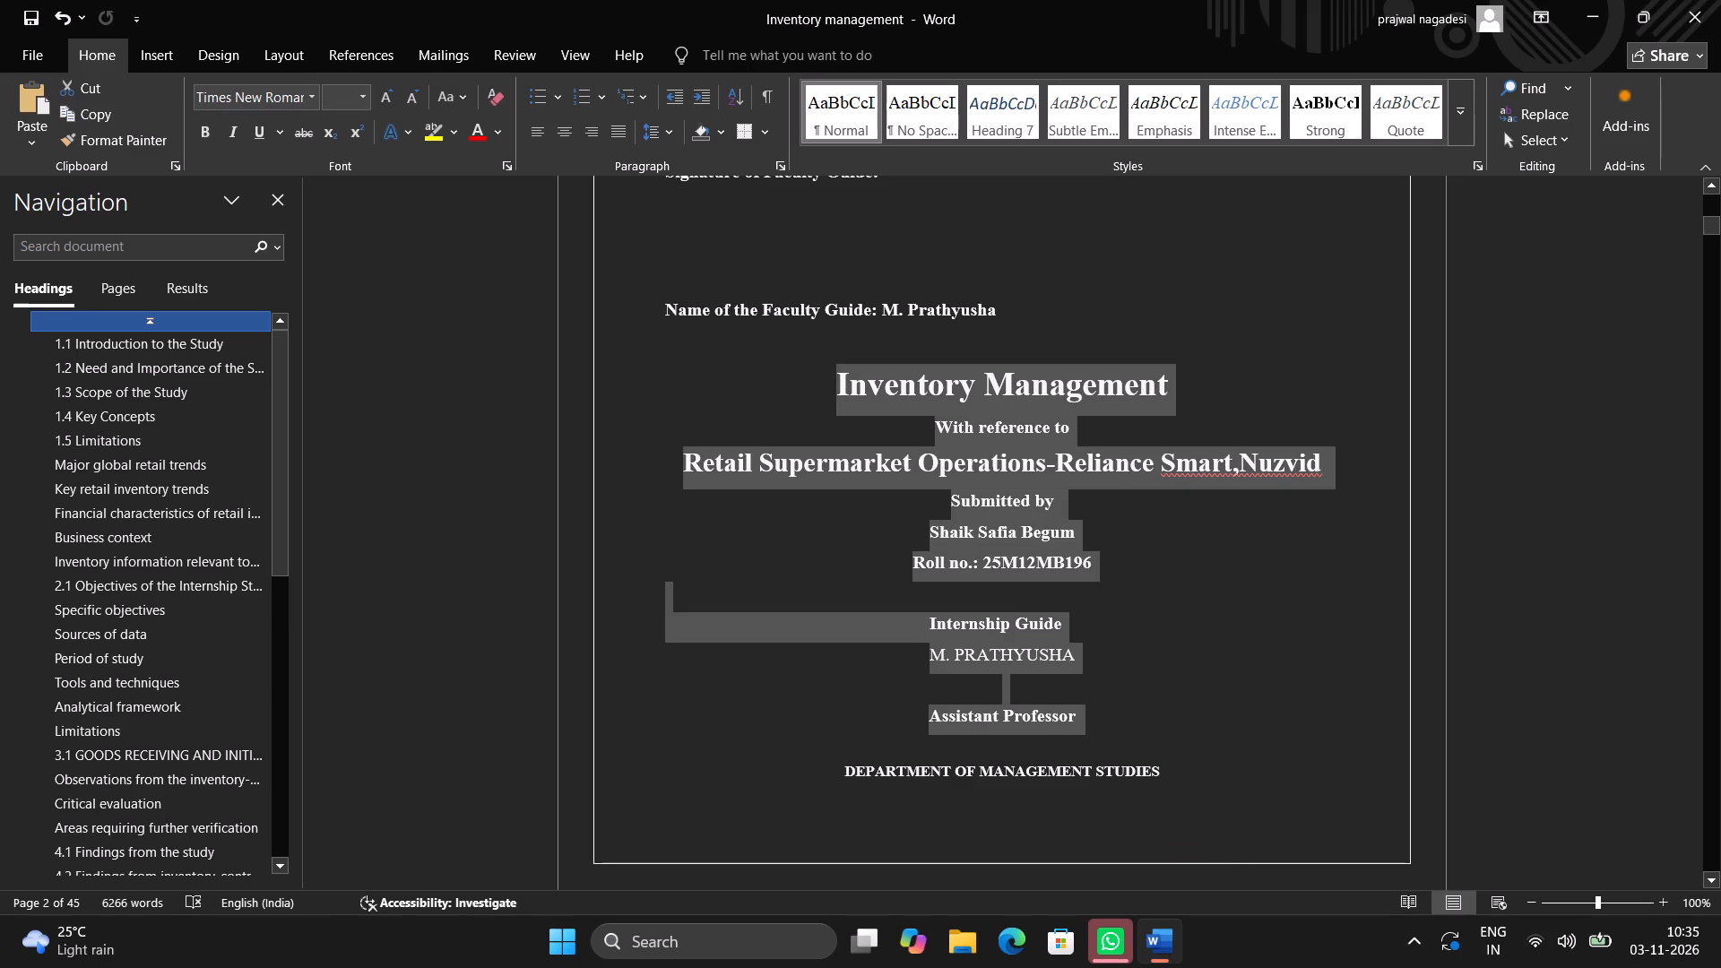
pyautogui.hotkey('ctrl', 'shift', 'Down')
pyautogui.hotkey('ctrl', 'shift', 'Down')
pyautogui.press('Delete')
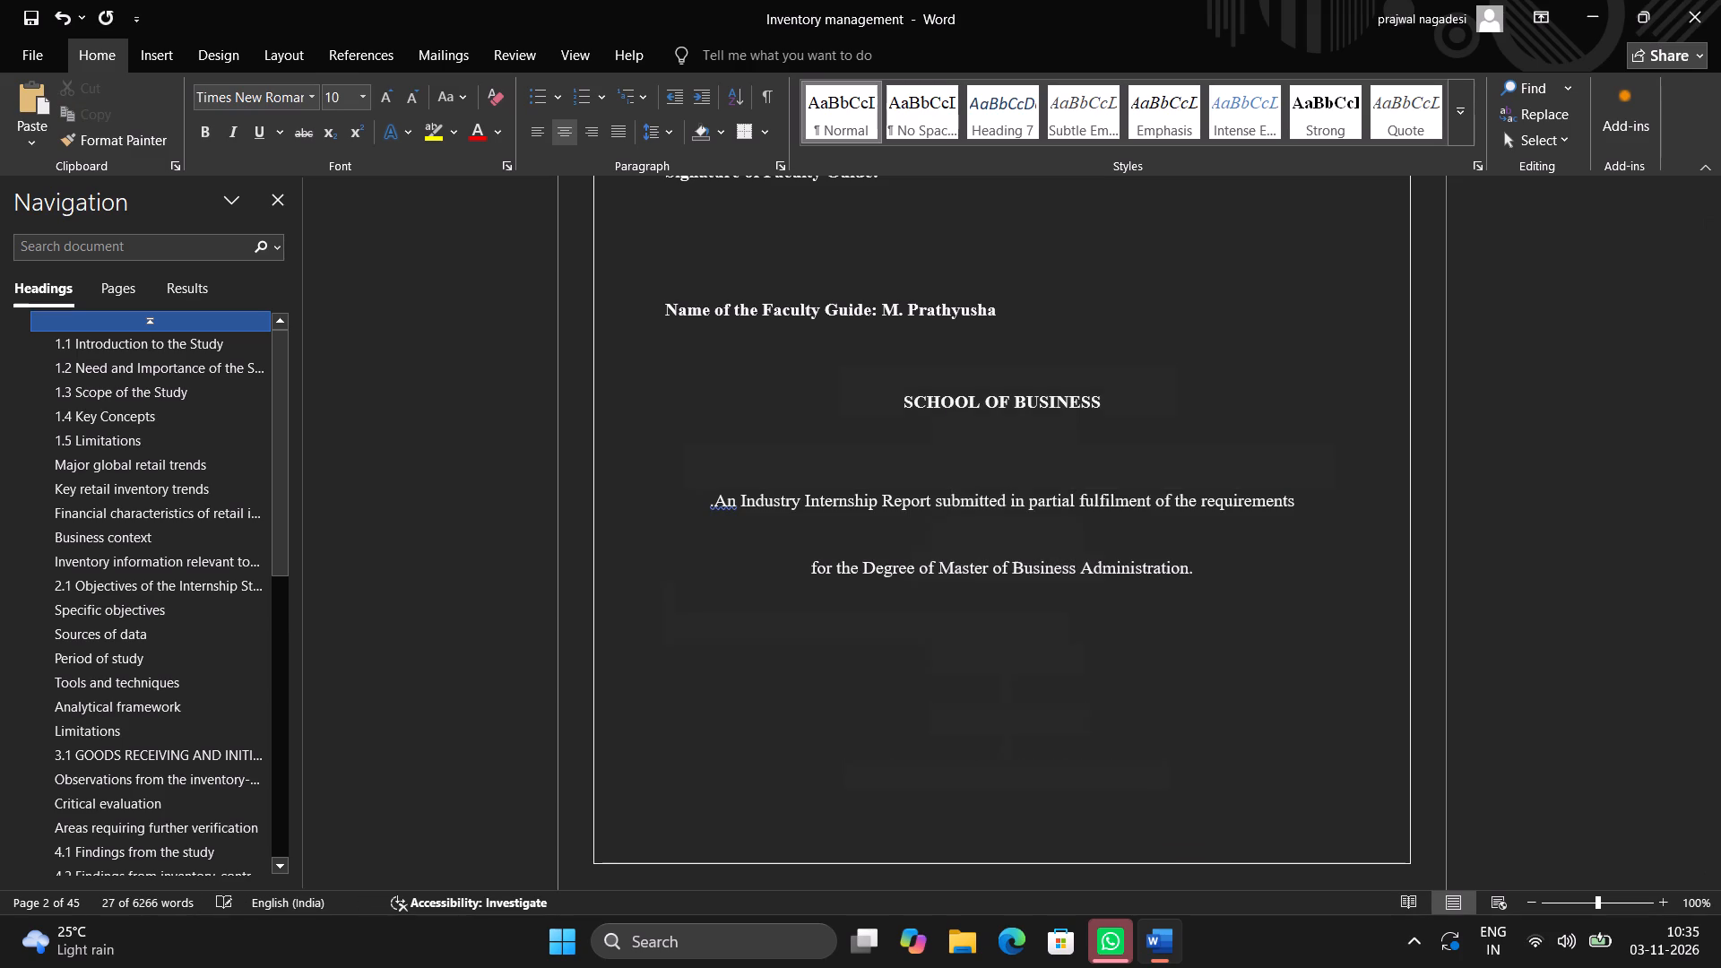
# Copy the Aditya University logo above "SCHOOL OF BUSINESS" and paste it above "Master of Business Administration" on the Declaration page.
pyautogui.scroll(6, 1332, 559)
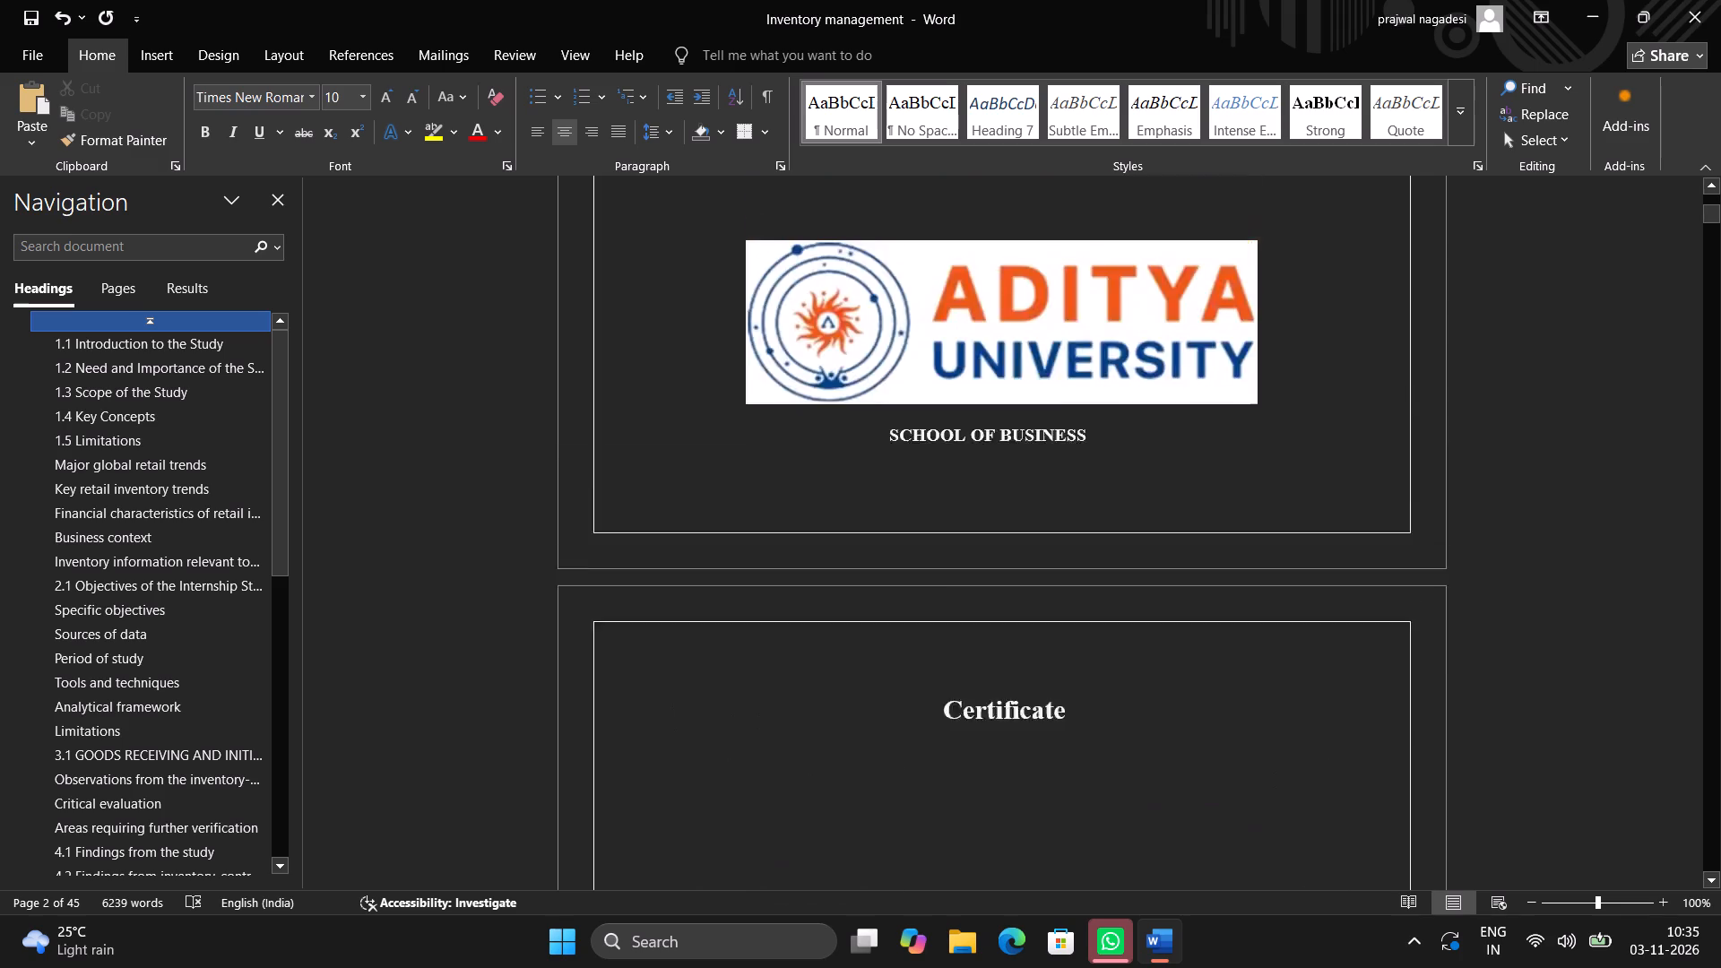
pyautogui.scroll(7, 1332, 559)
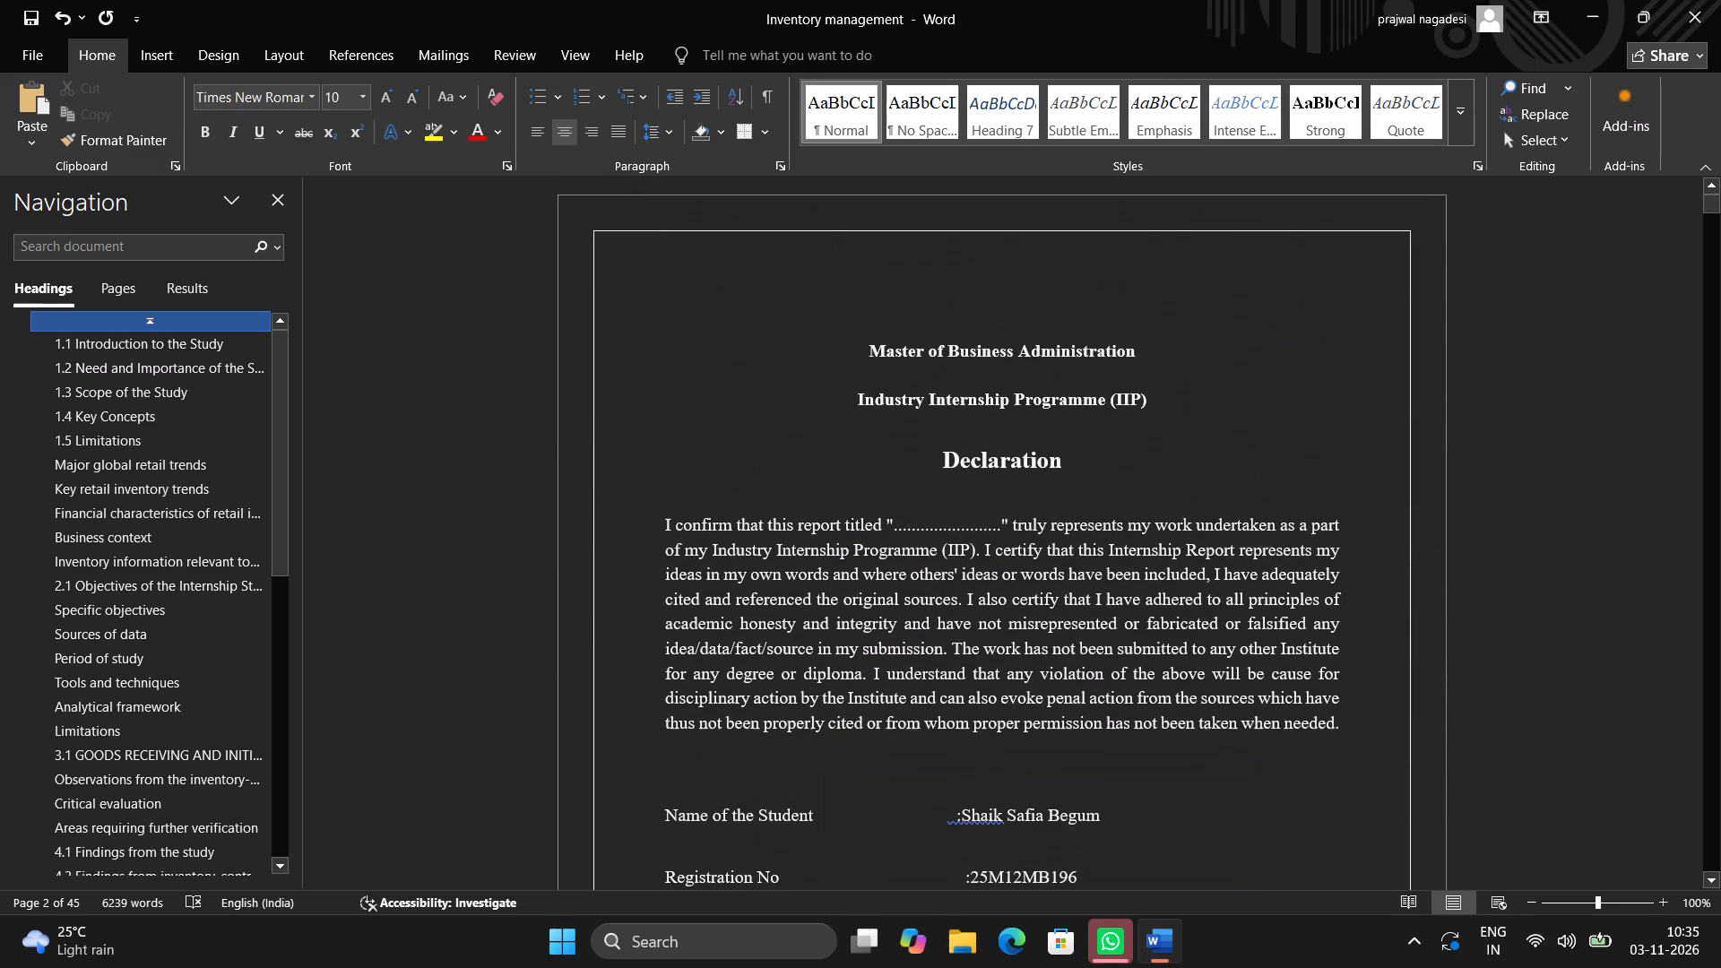
pyautogui.scroll(-1, 1029, 394)
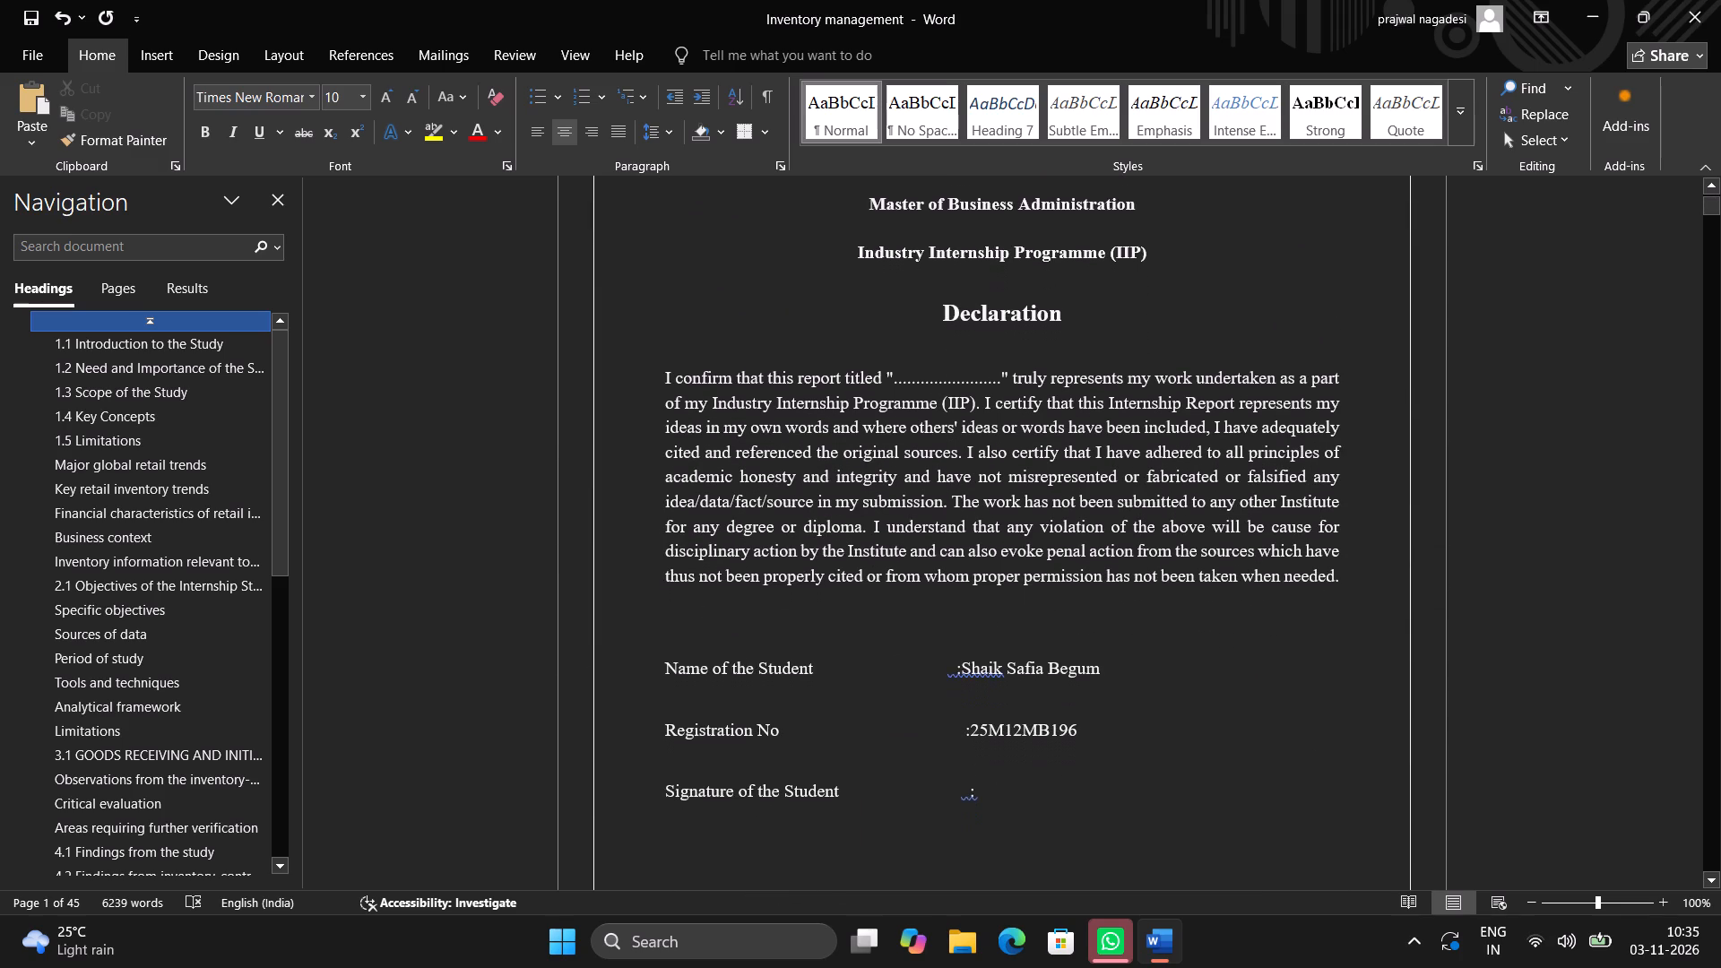
pyautogui.scroll(-1, 1029, 394)
pyautogui.scroll(1, 1029, 394)
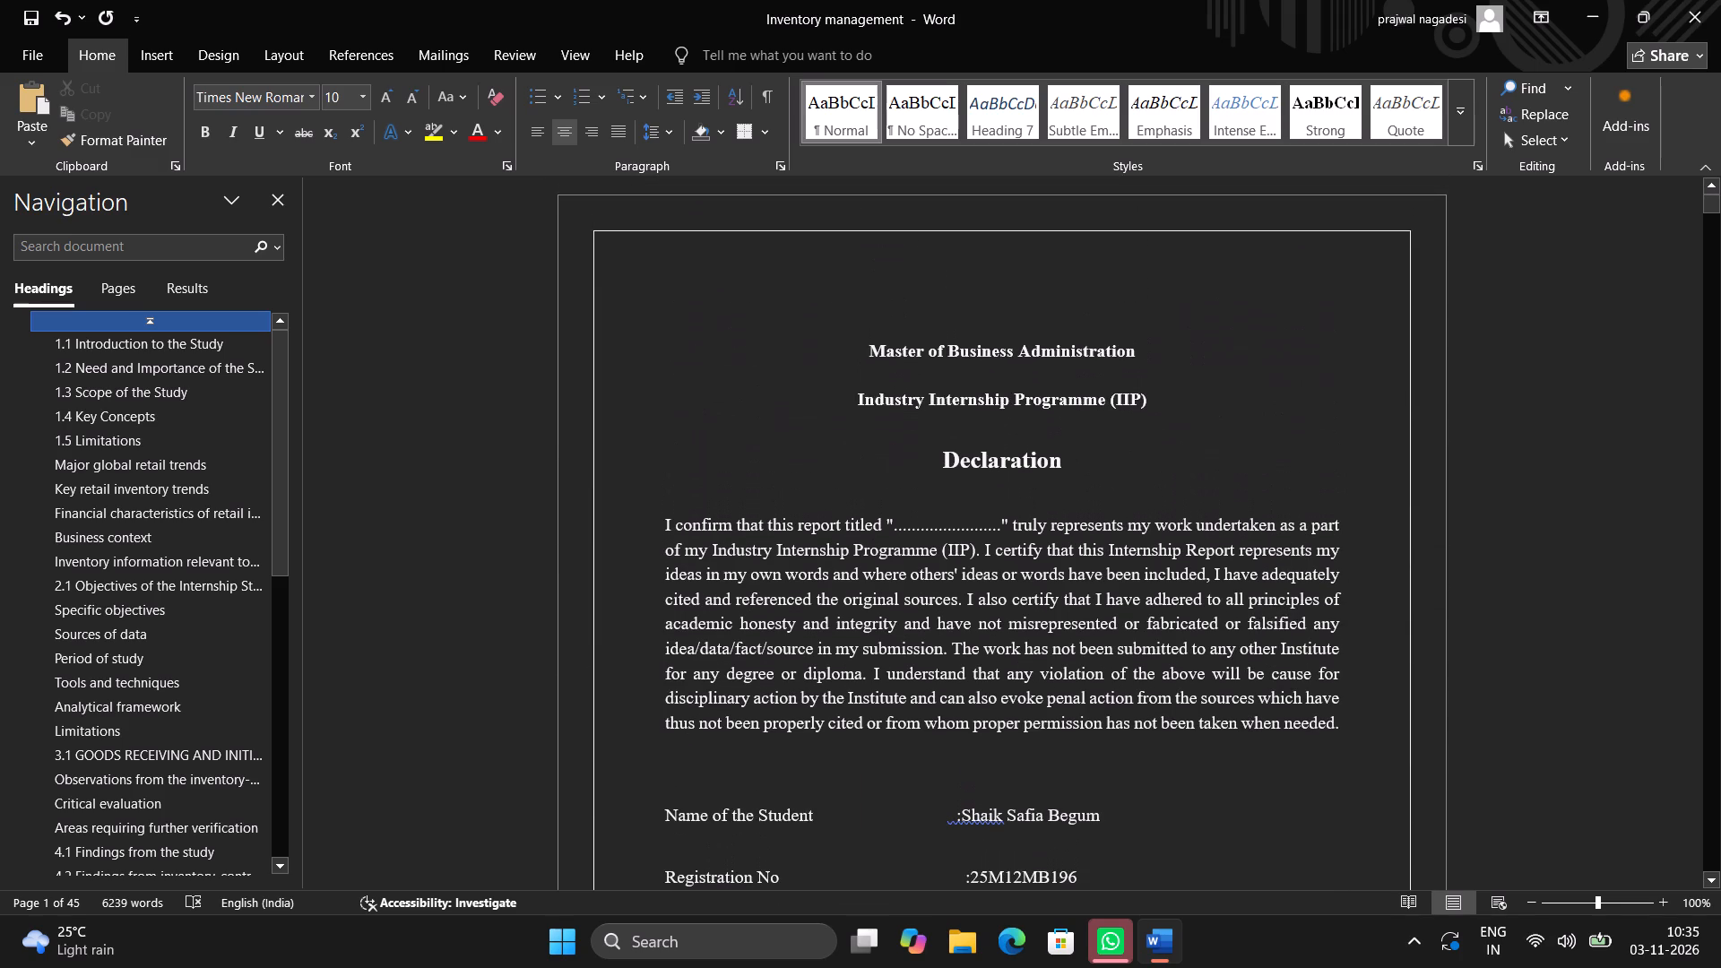
pyautogui.scroll(1, 1029, 394)
pyautogui.scroll(-1, 955, 292)
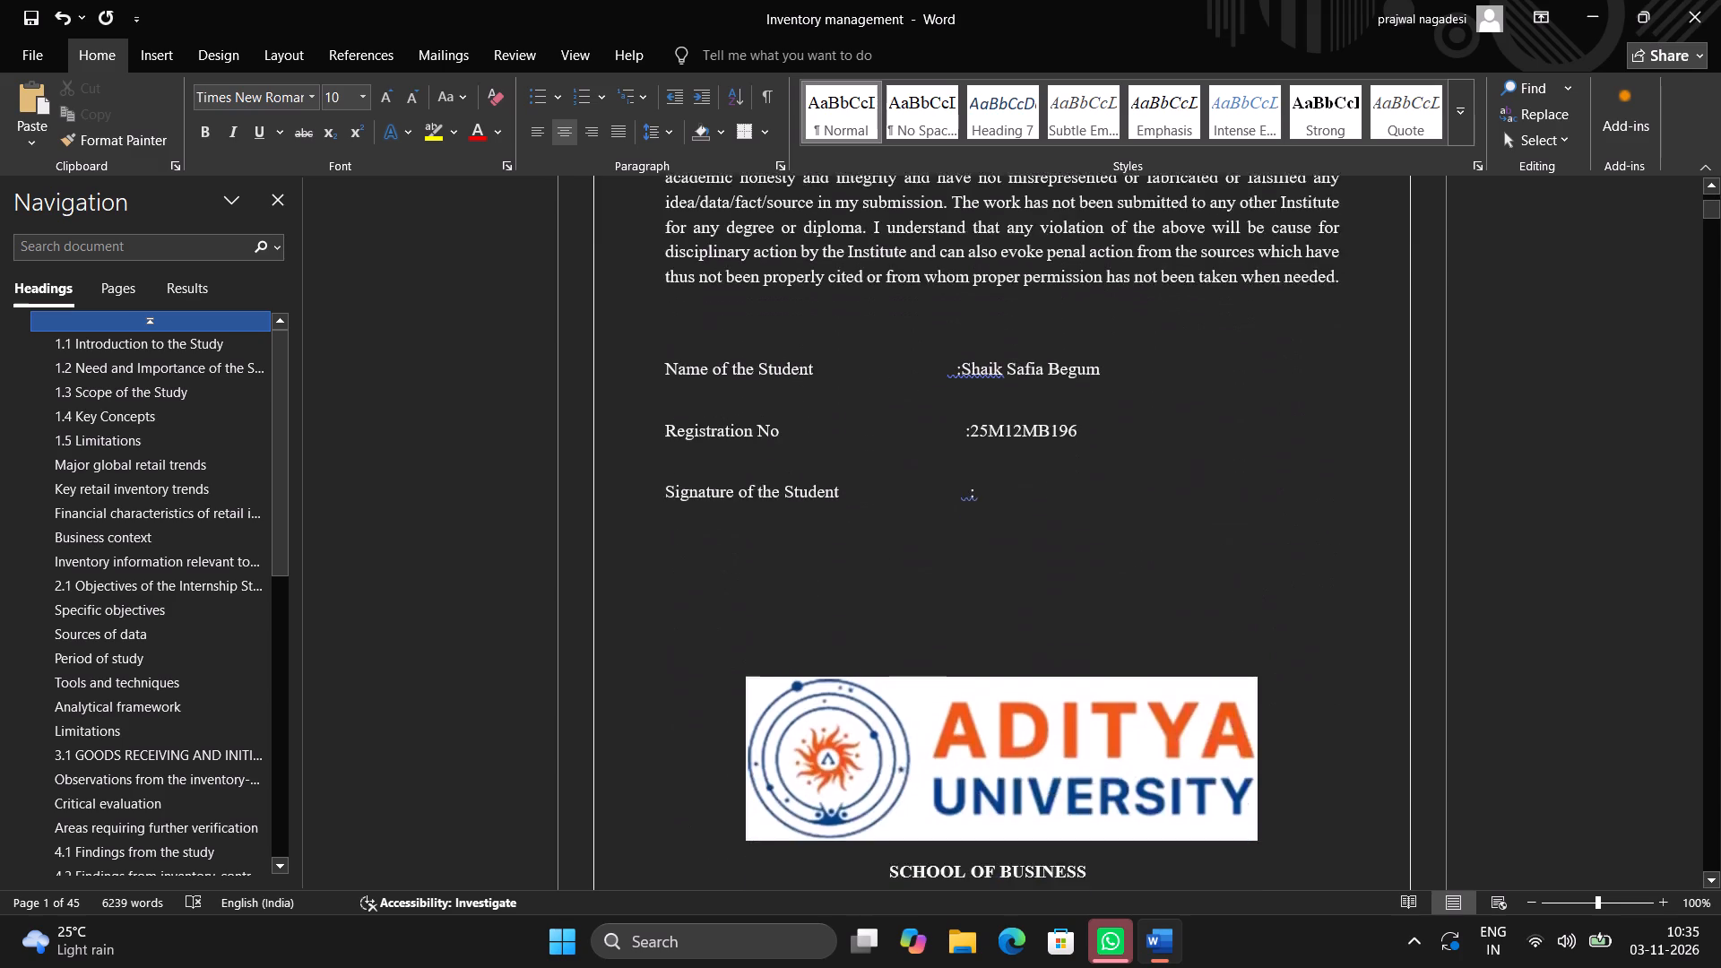
pyautogui.scroll(-2, 955, 292)
pyautogui.click(946, 416)
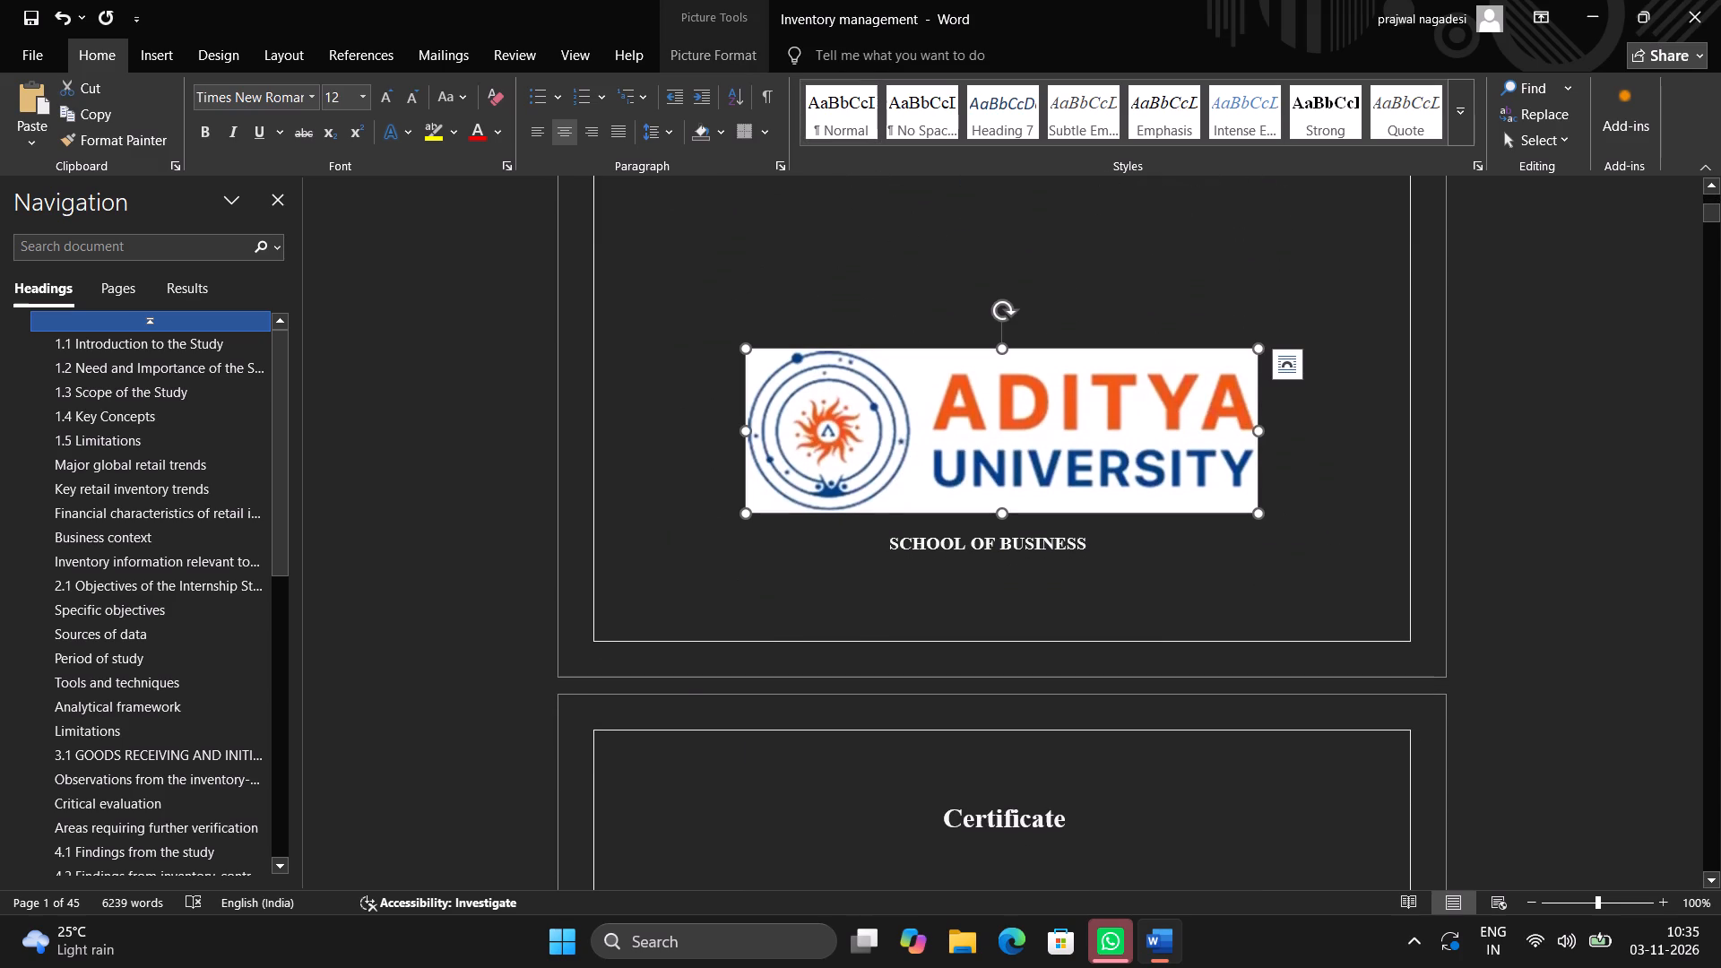
pyautogui.hotkey('ctrl', 'c')
pyautogui.scroll(5, 946, 416)
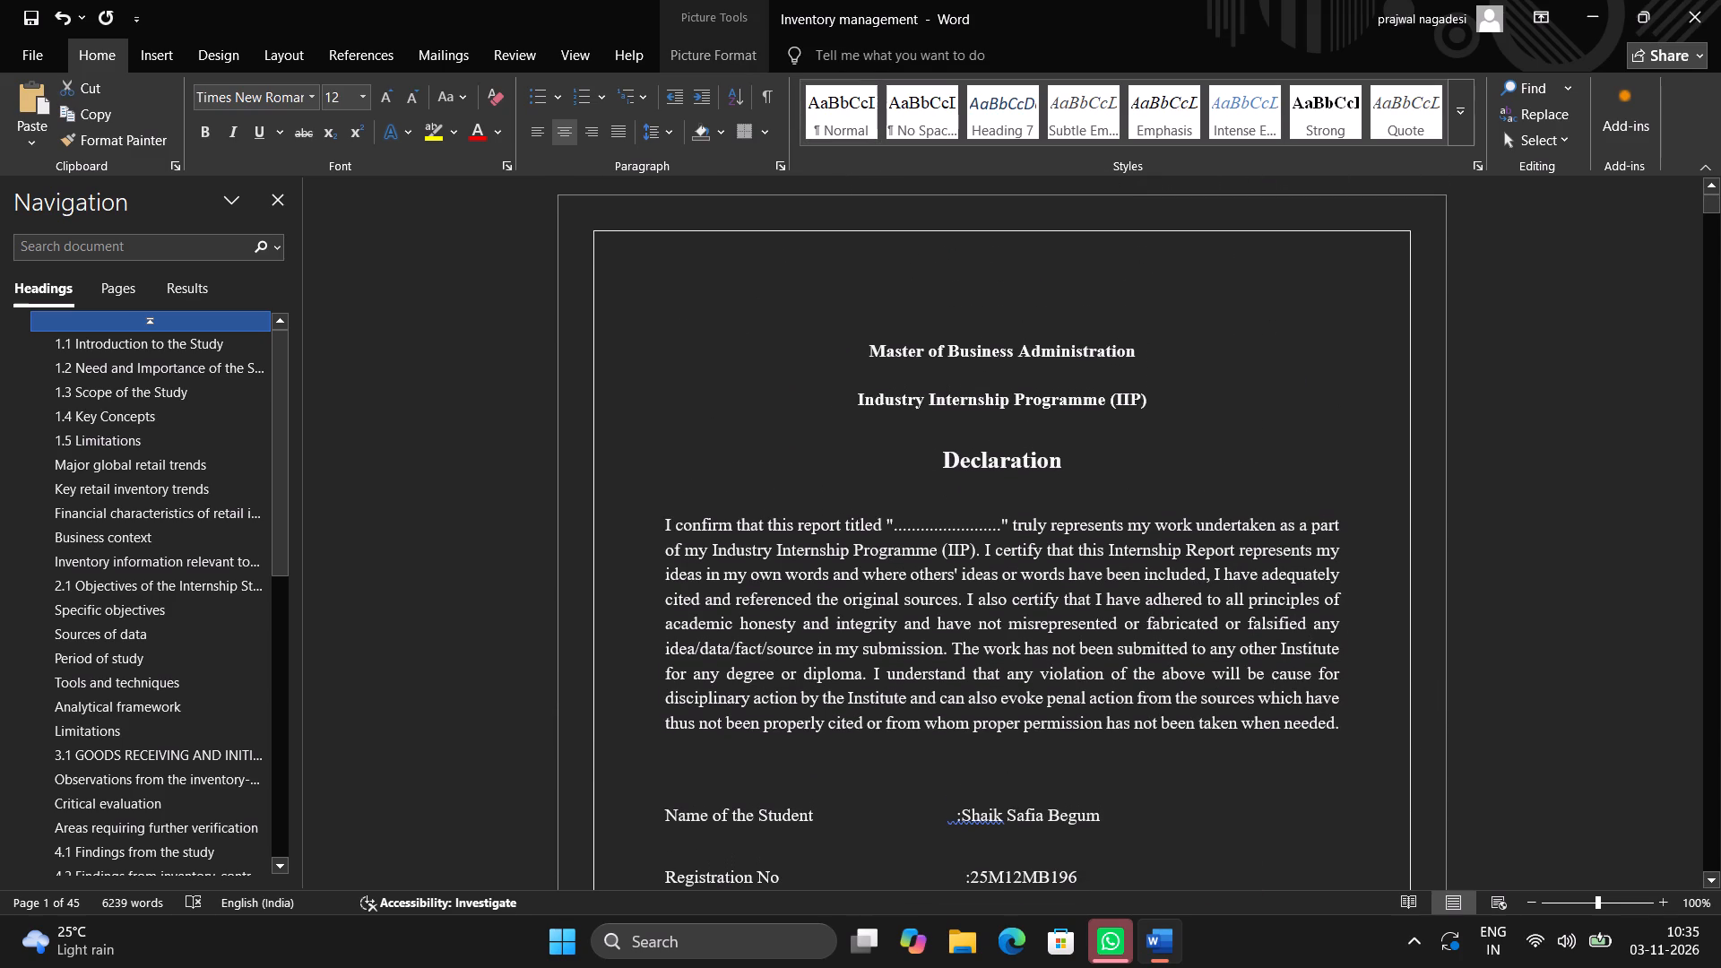
pyautogui.click(1002, 298)
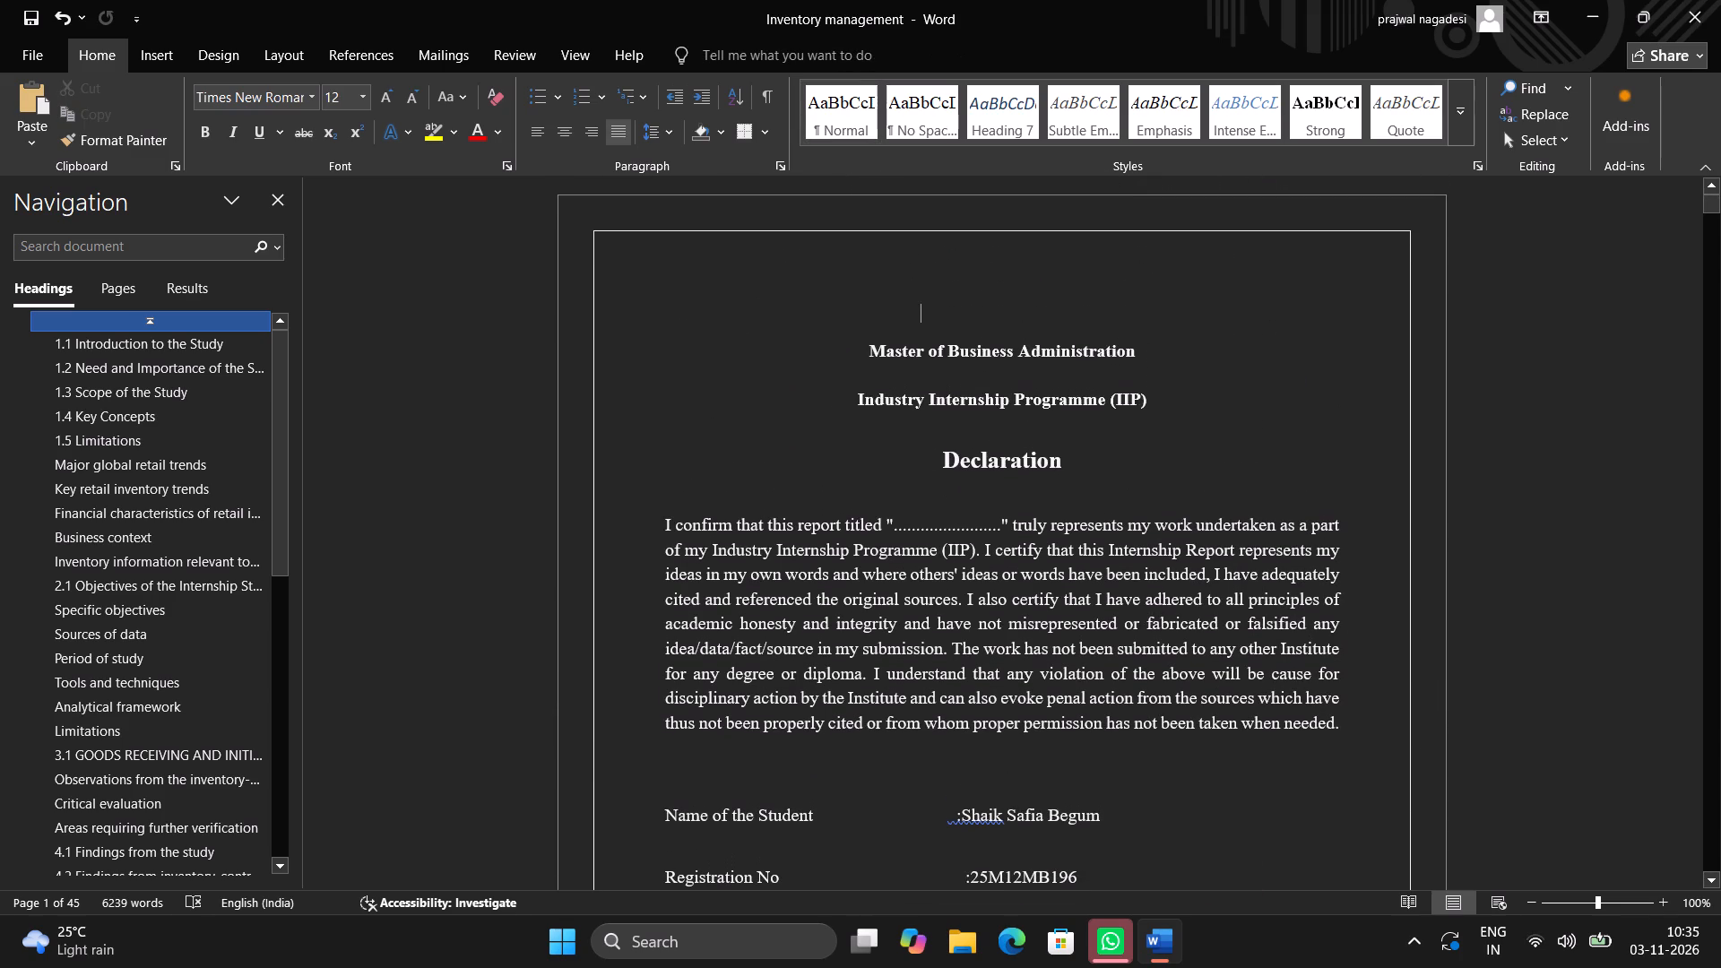
pyautogui.hotkey('ctrl', 'v')
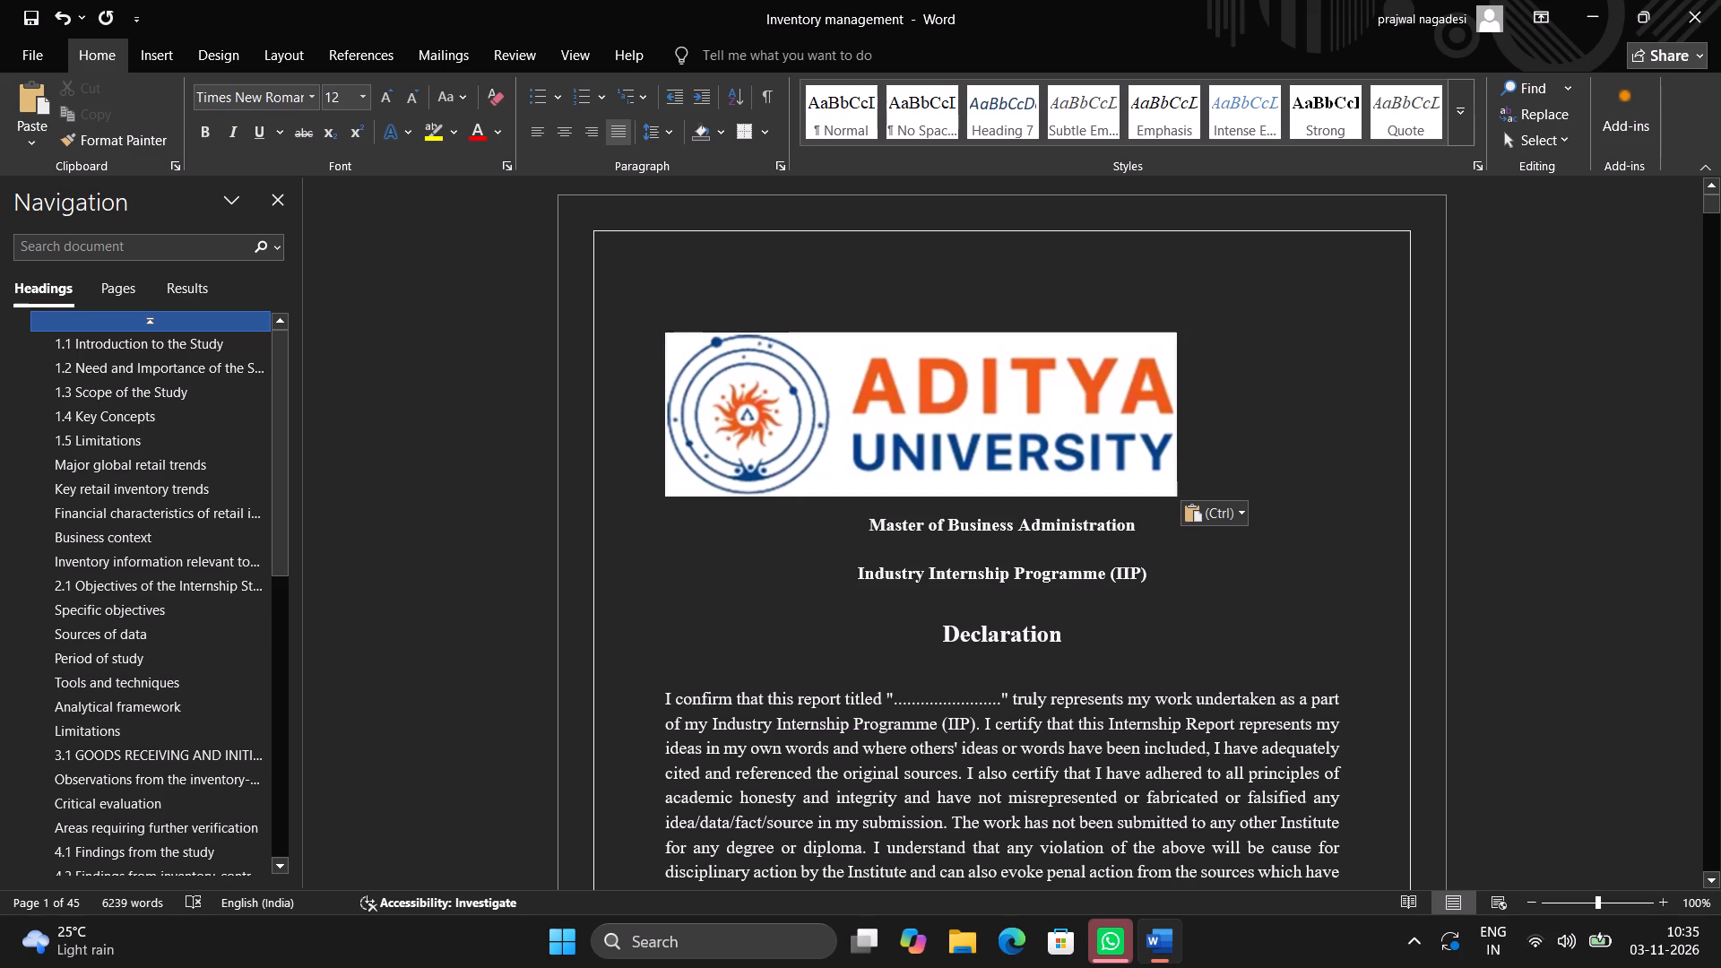
# Centre the pasted Aditya University logo at the top of the Declaration page.
pyautogui.click(869, 386)
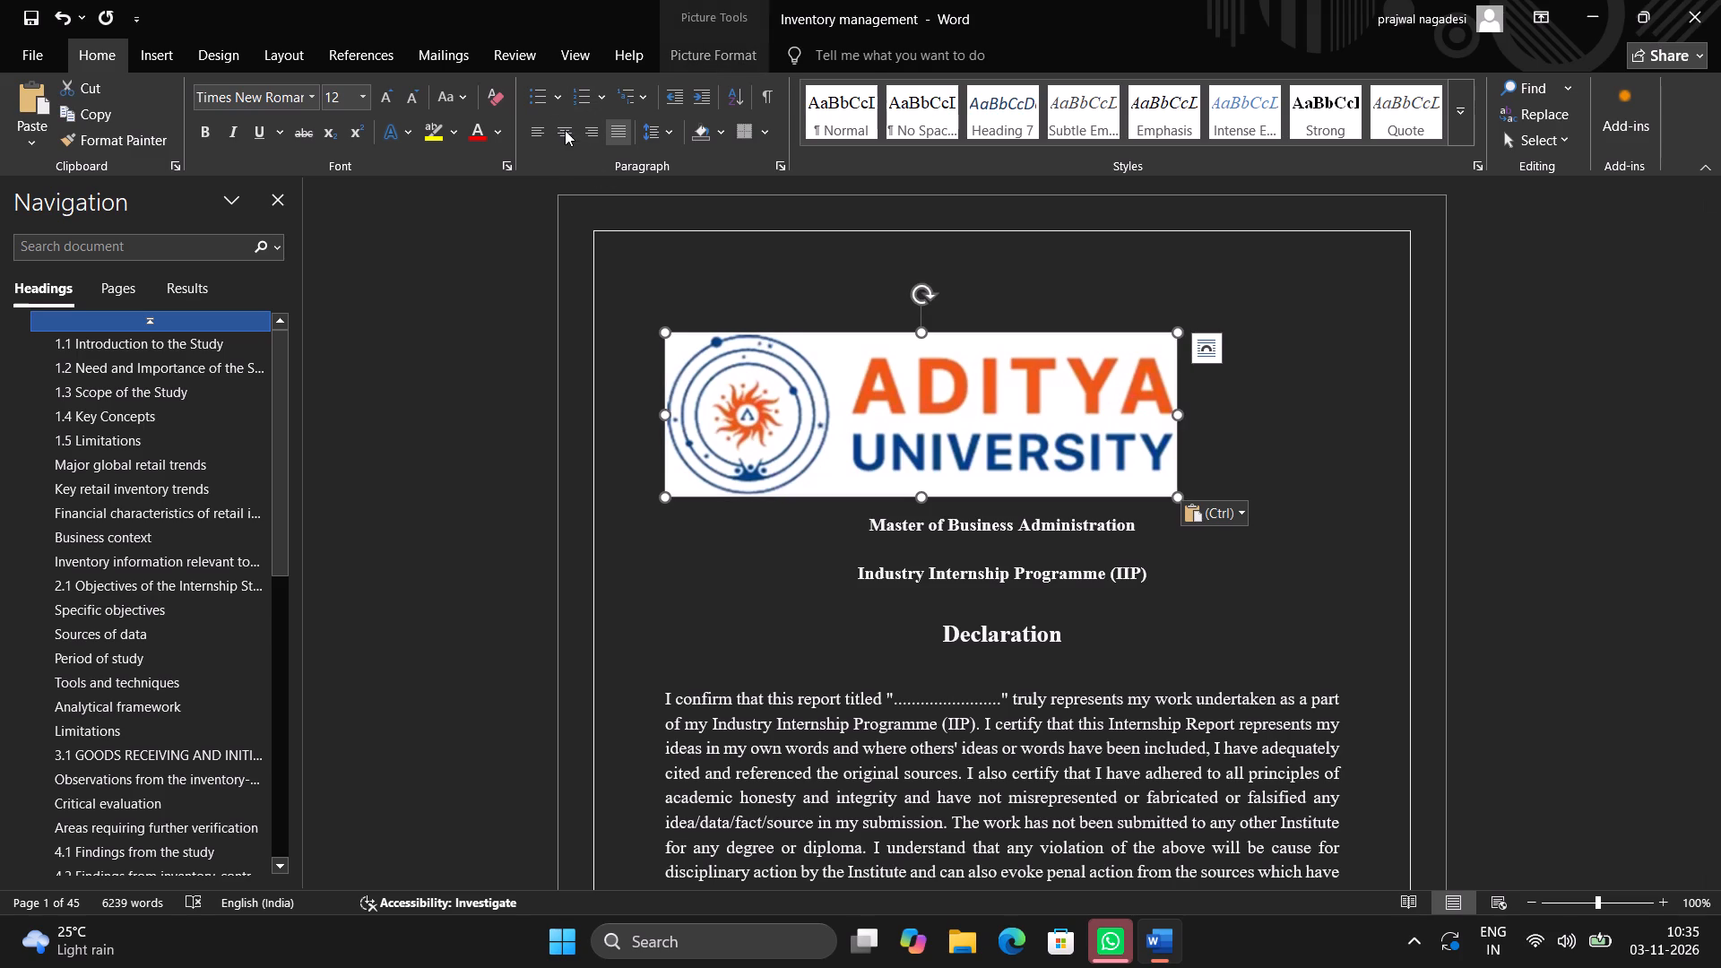
pyautogui.click(565, 130)
# Examine the layout of the Declaration and Certificate pages and the lines following the faculty guide's name.
pyautogui.scroll(-1, 966, 636)
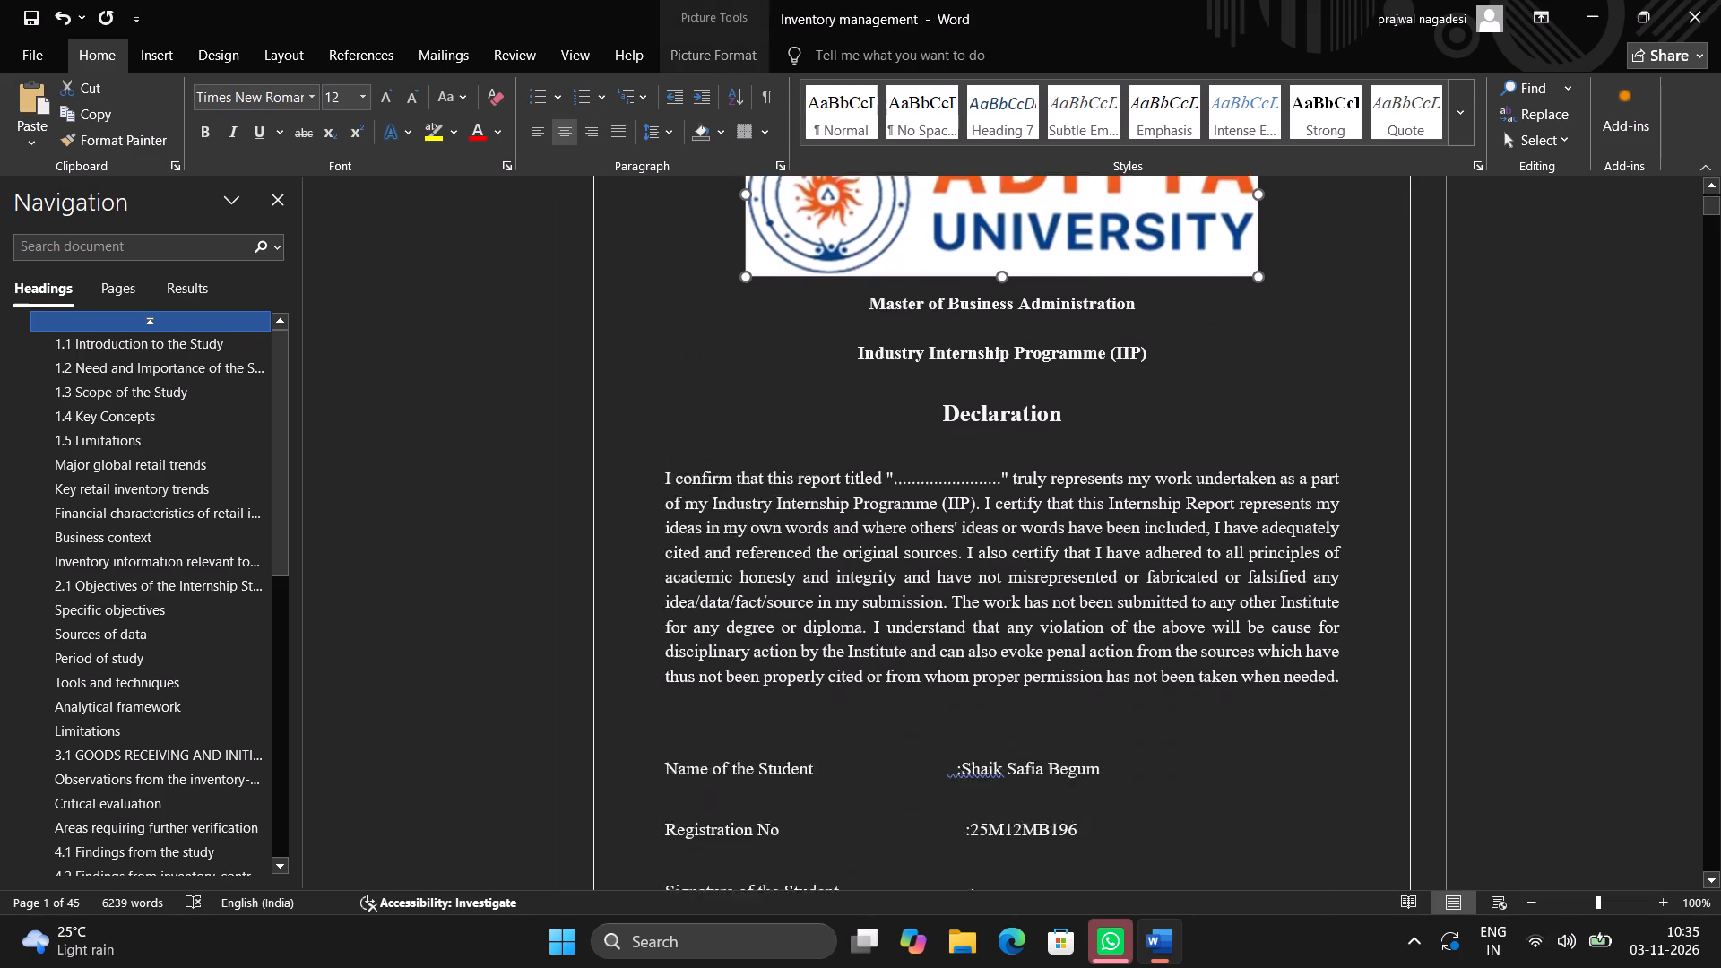
pyautogui.scroll(-2, 966, 636)
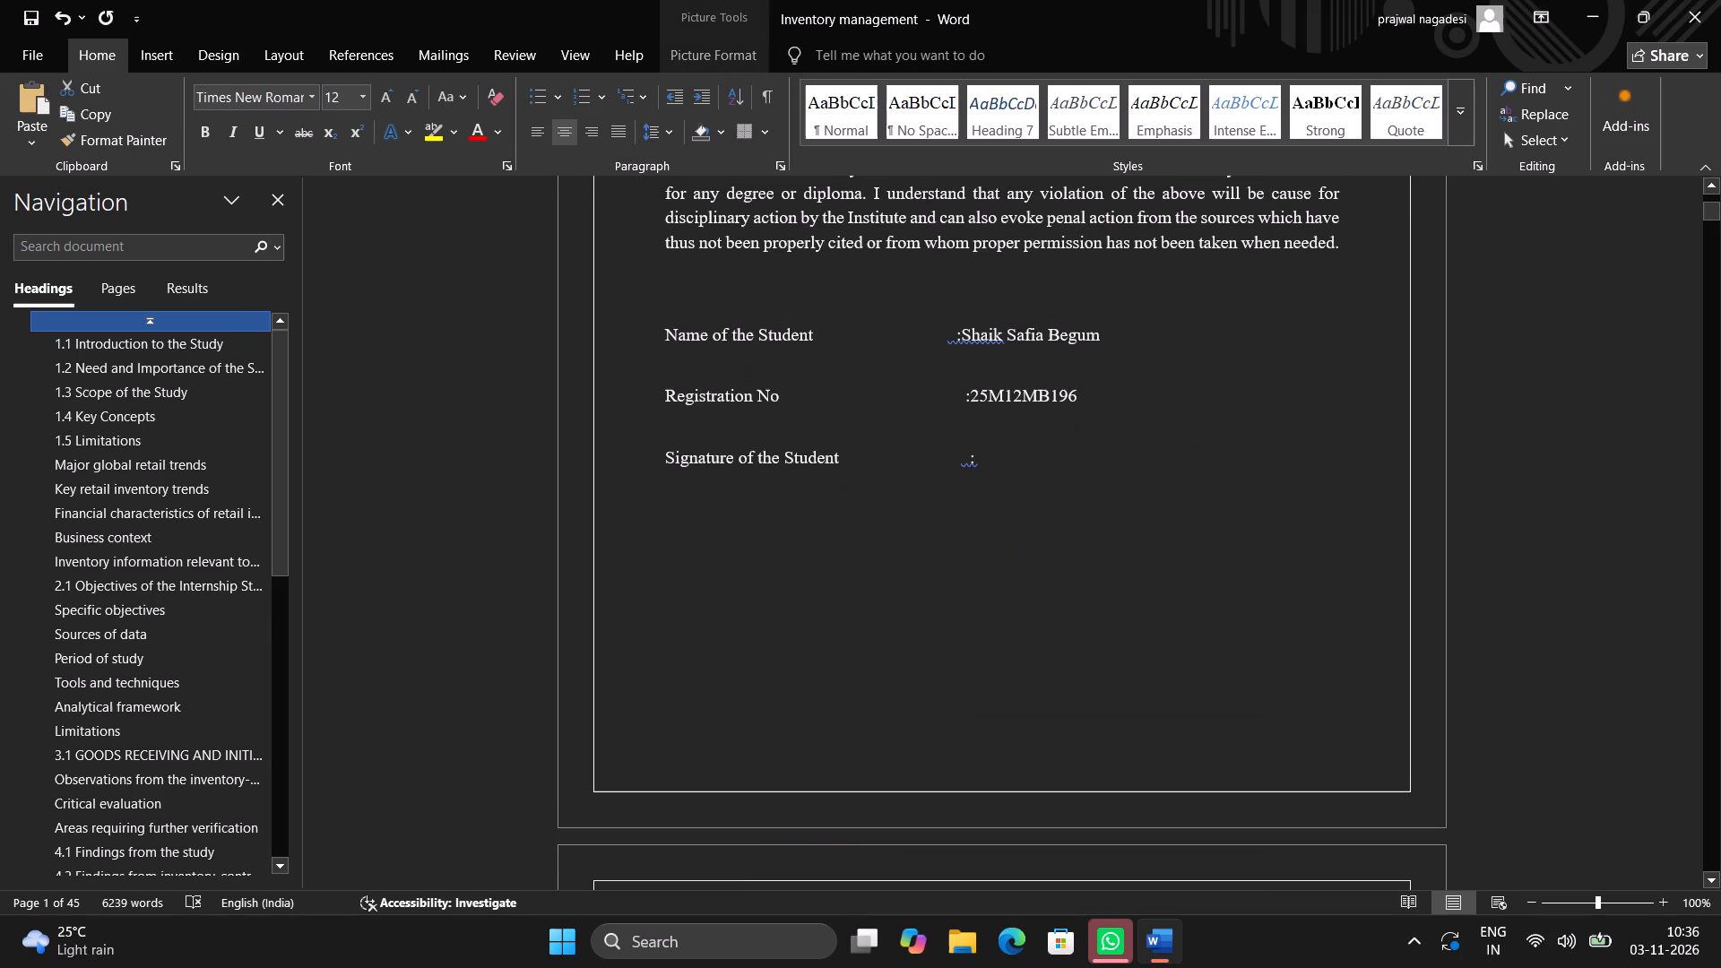
pyautogui.scroll(-2, 966, 636)
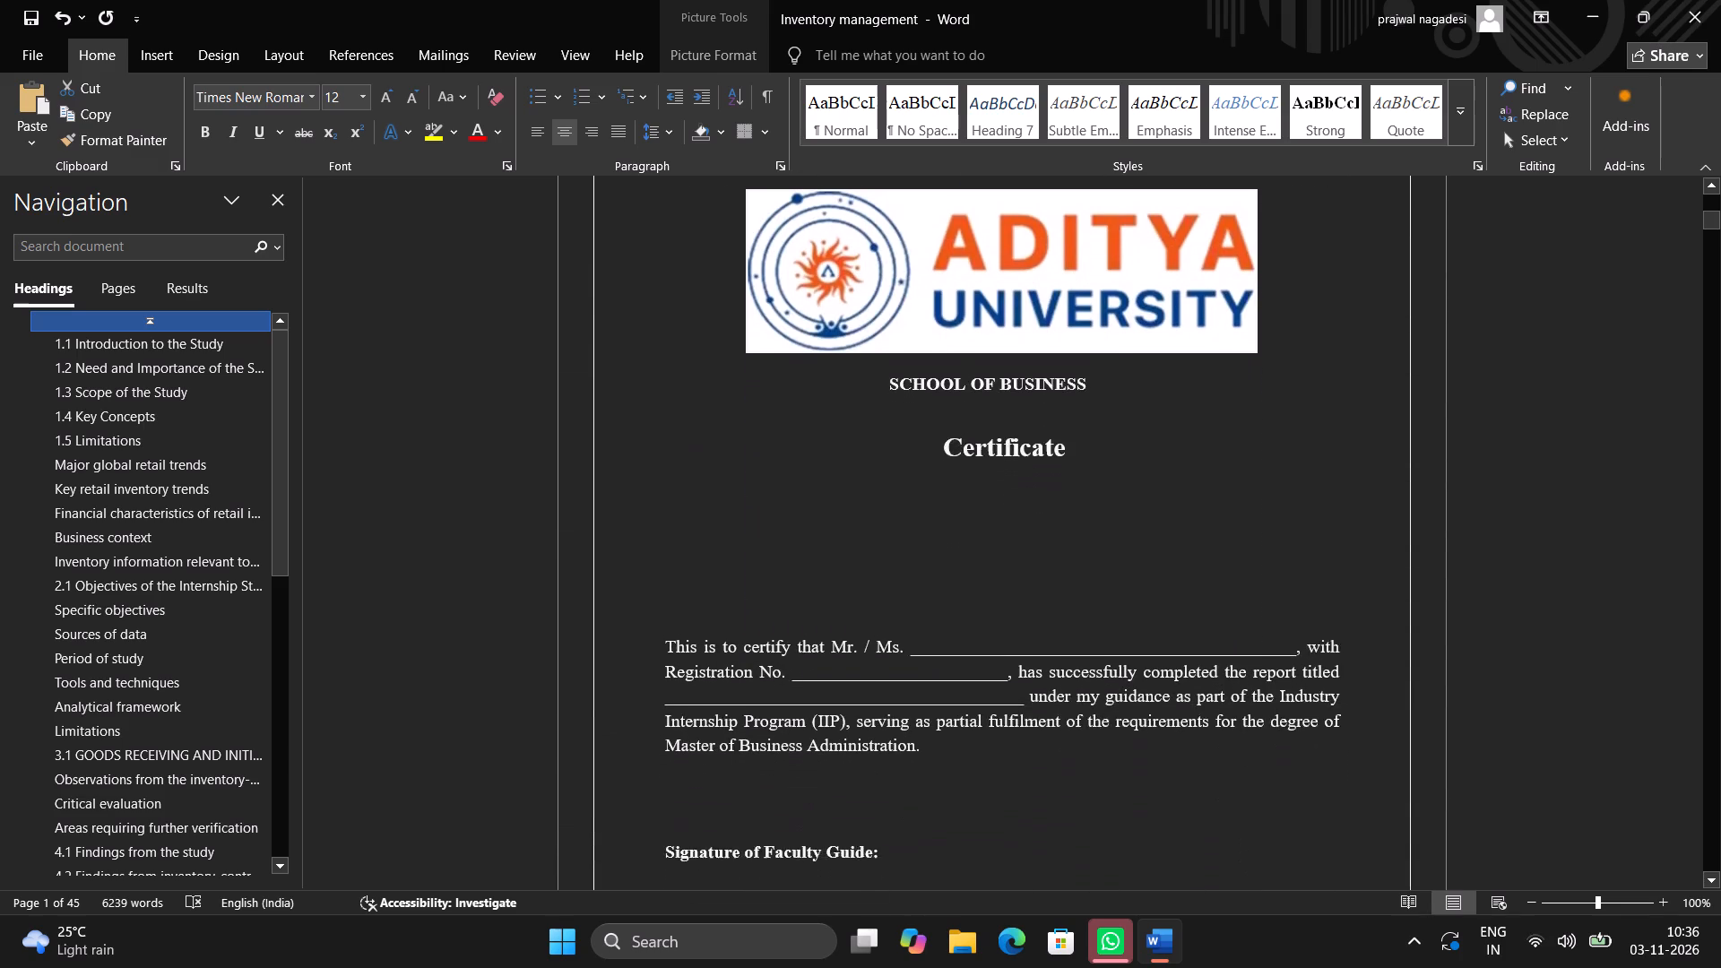
pyautogui.scroll(-1, 966, 636)
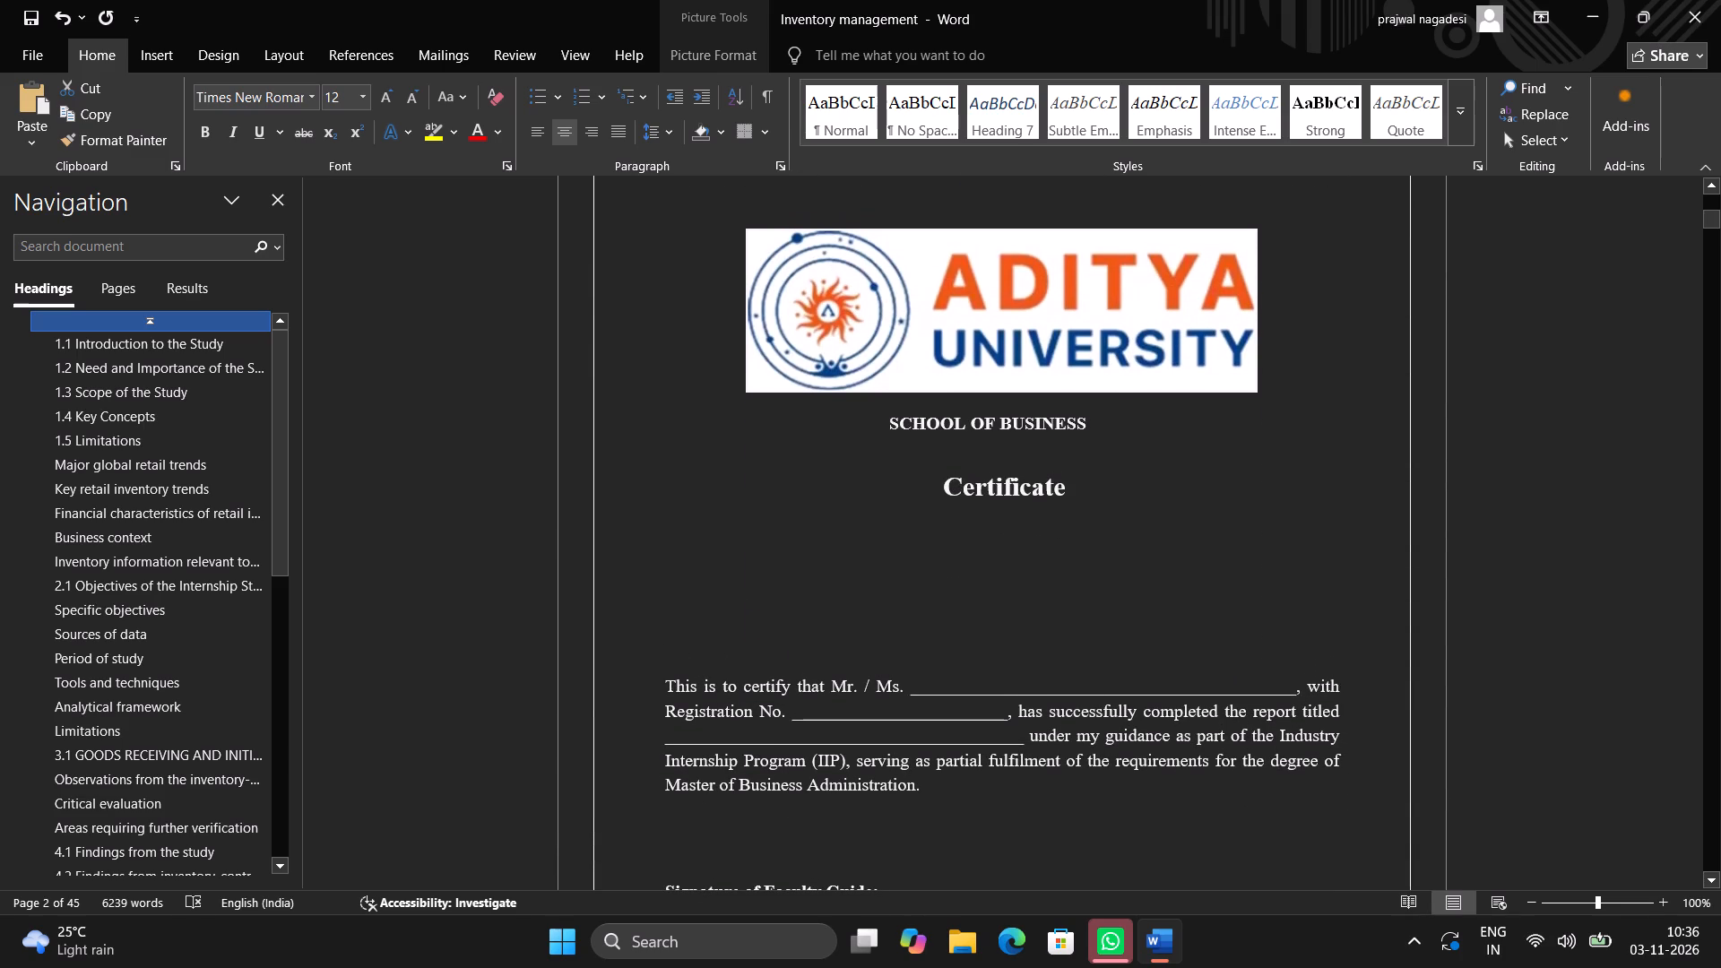
pyautogui.scroll(-2, 1054, 467)
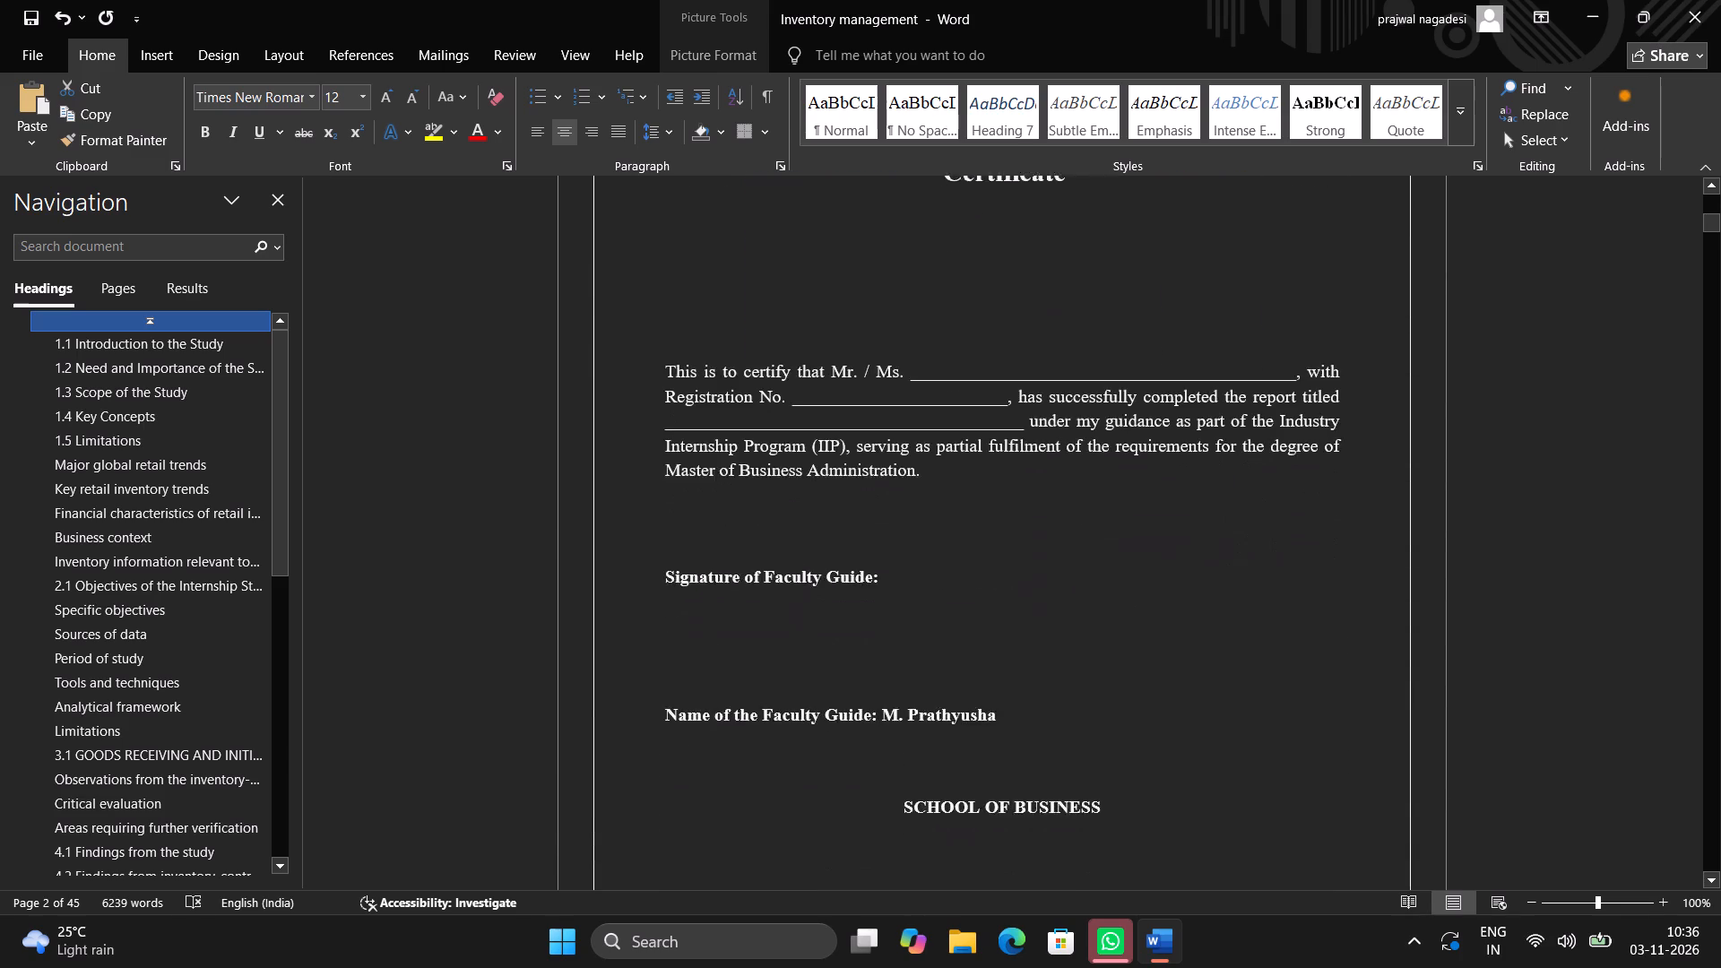
pyautogui.scroll(-3, 1054, 467)
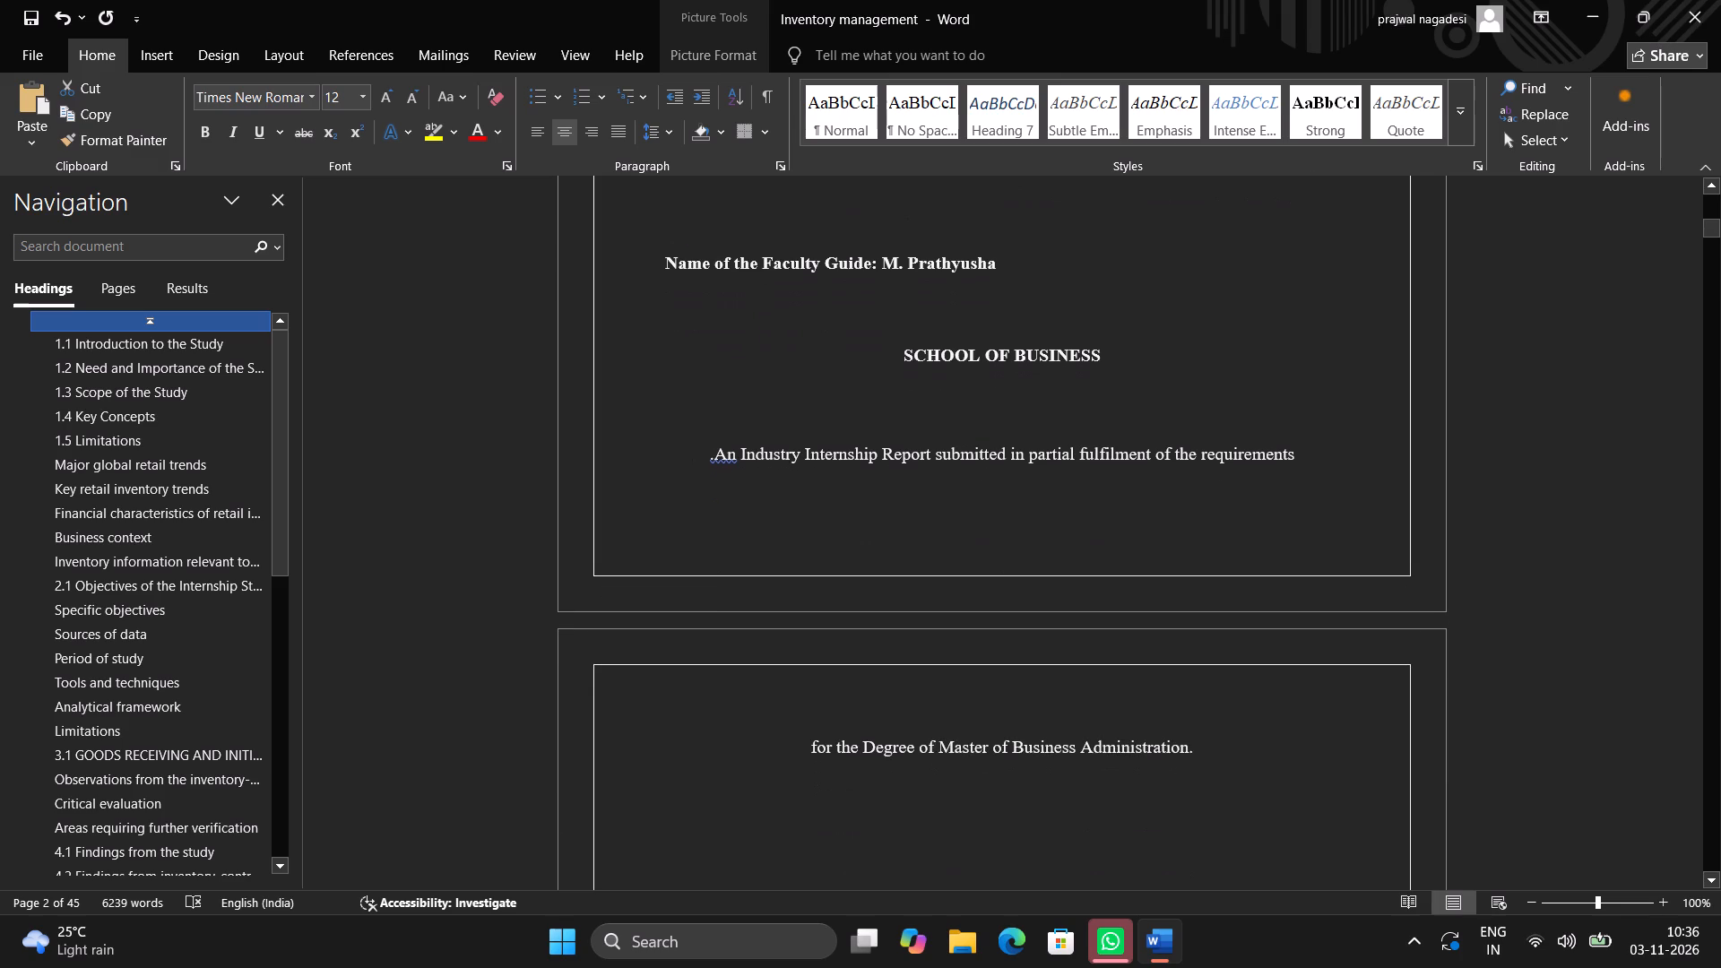
pyautogui.scroll(2, 1054, 467)
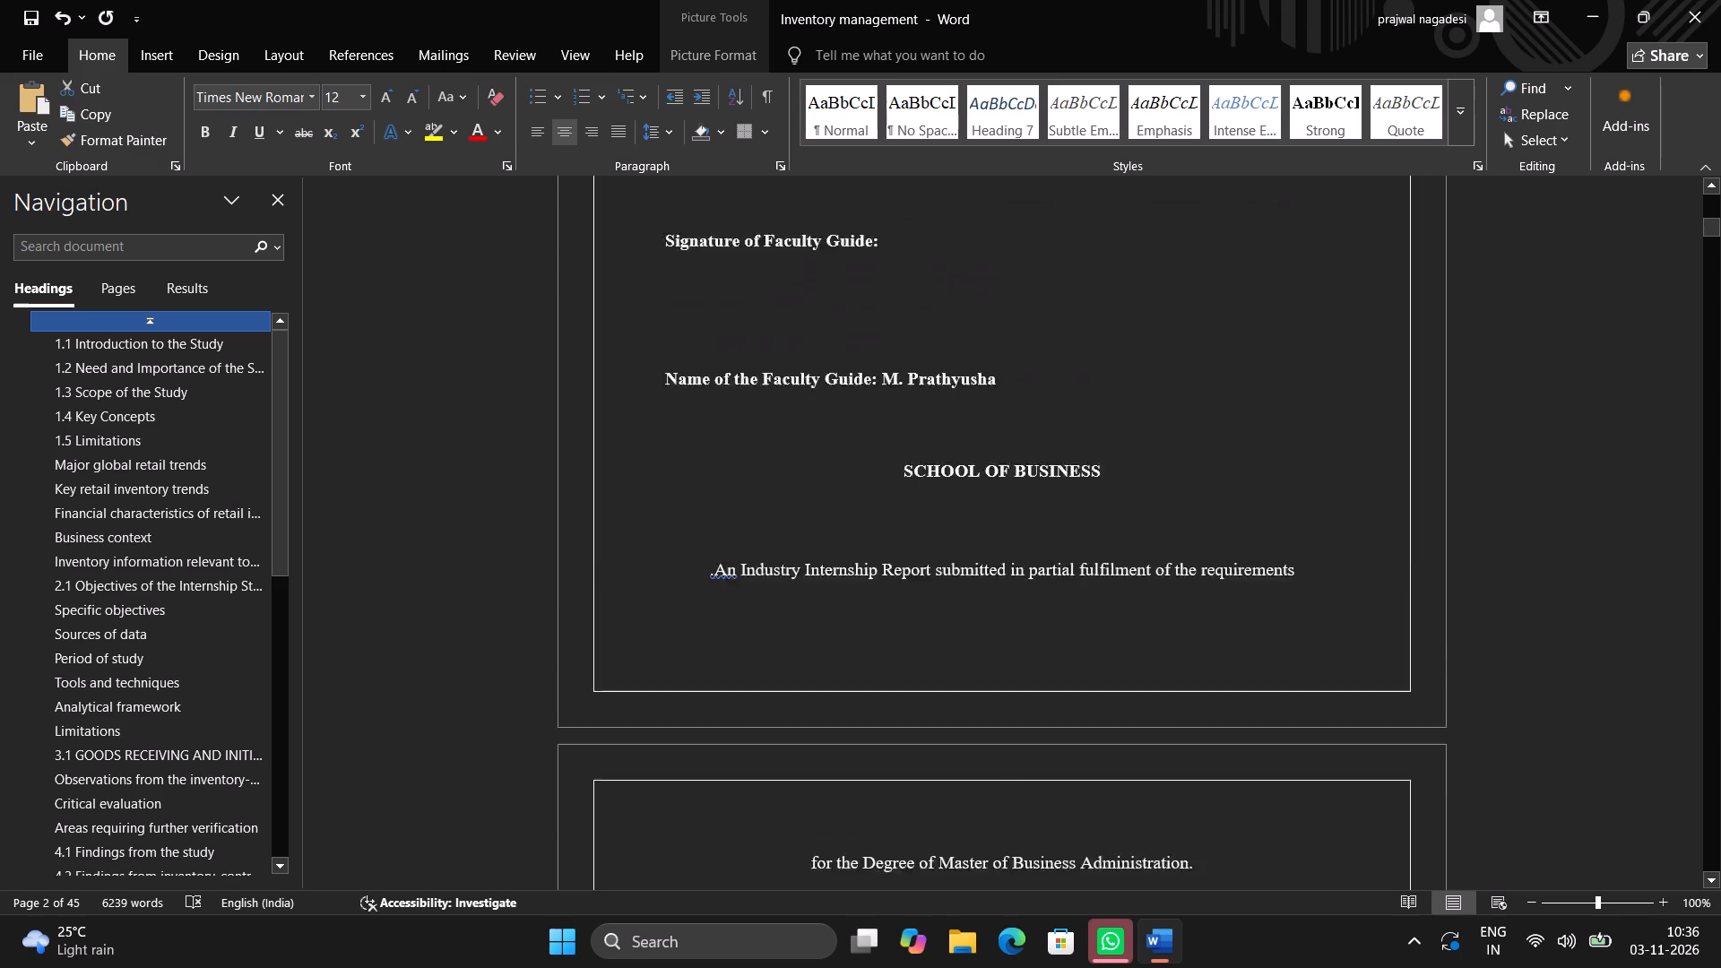
pyautogui.scroll(3, 1054, 467)
# Delete "SCHOOL OF BUSINESS" and the two-line Industry Internship Report submission statement below the Certificate's faculty guide name line.
pyautogui.scroll(-1, 1054, 467)
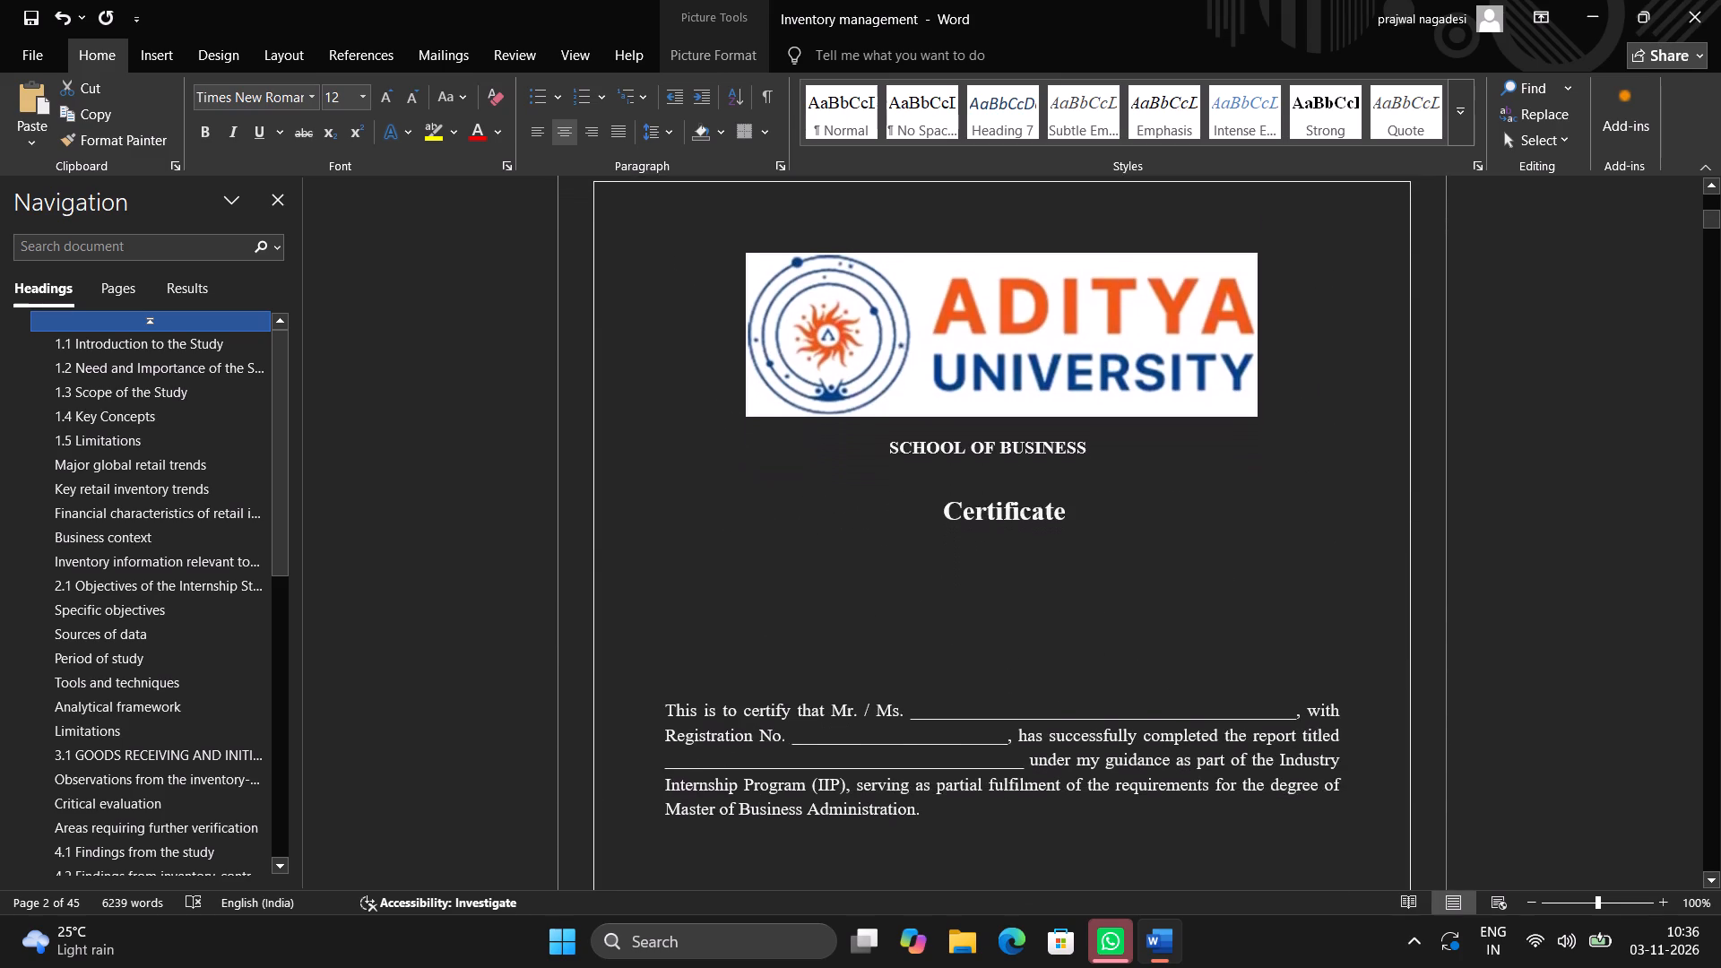
pyautogui.scroll(-1, 1054, 467)
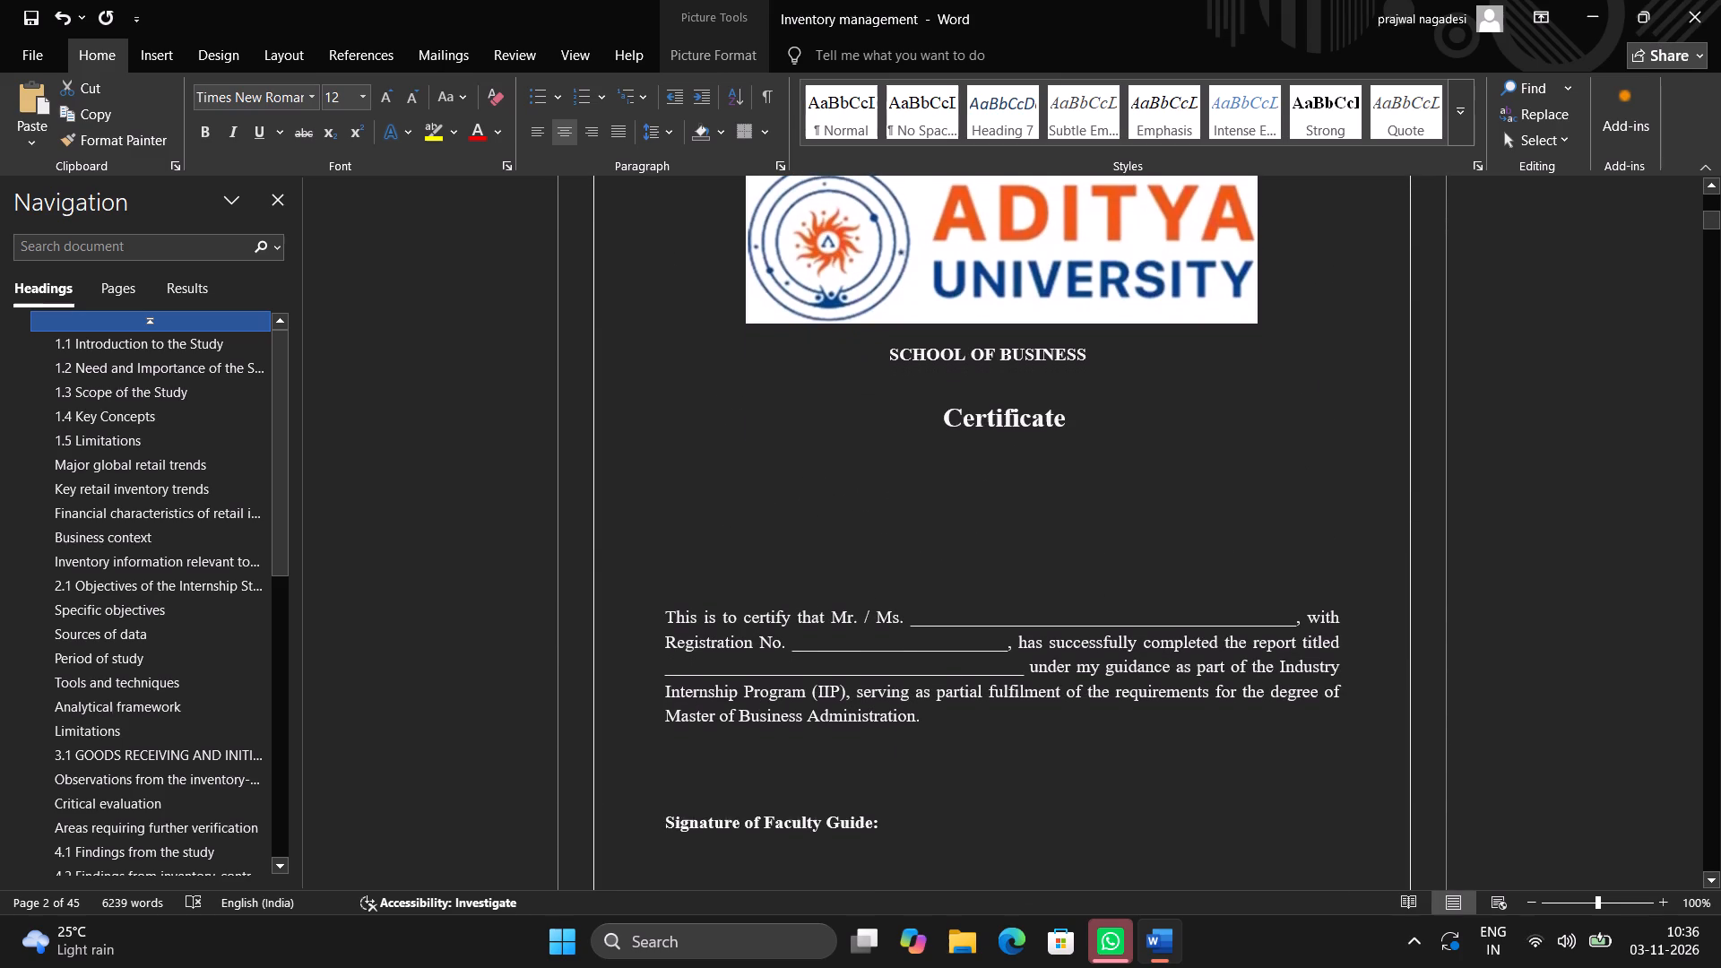
pyautogui.scroll(-1, 1054, 467)
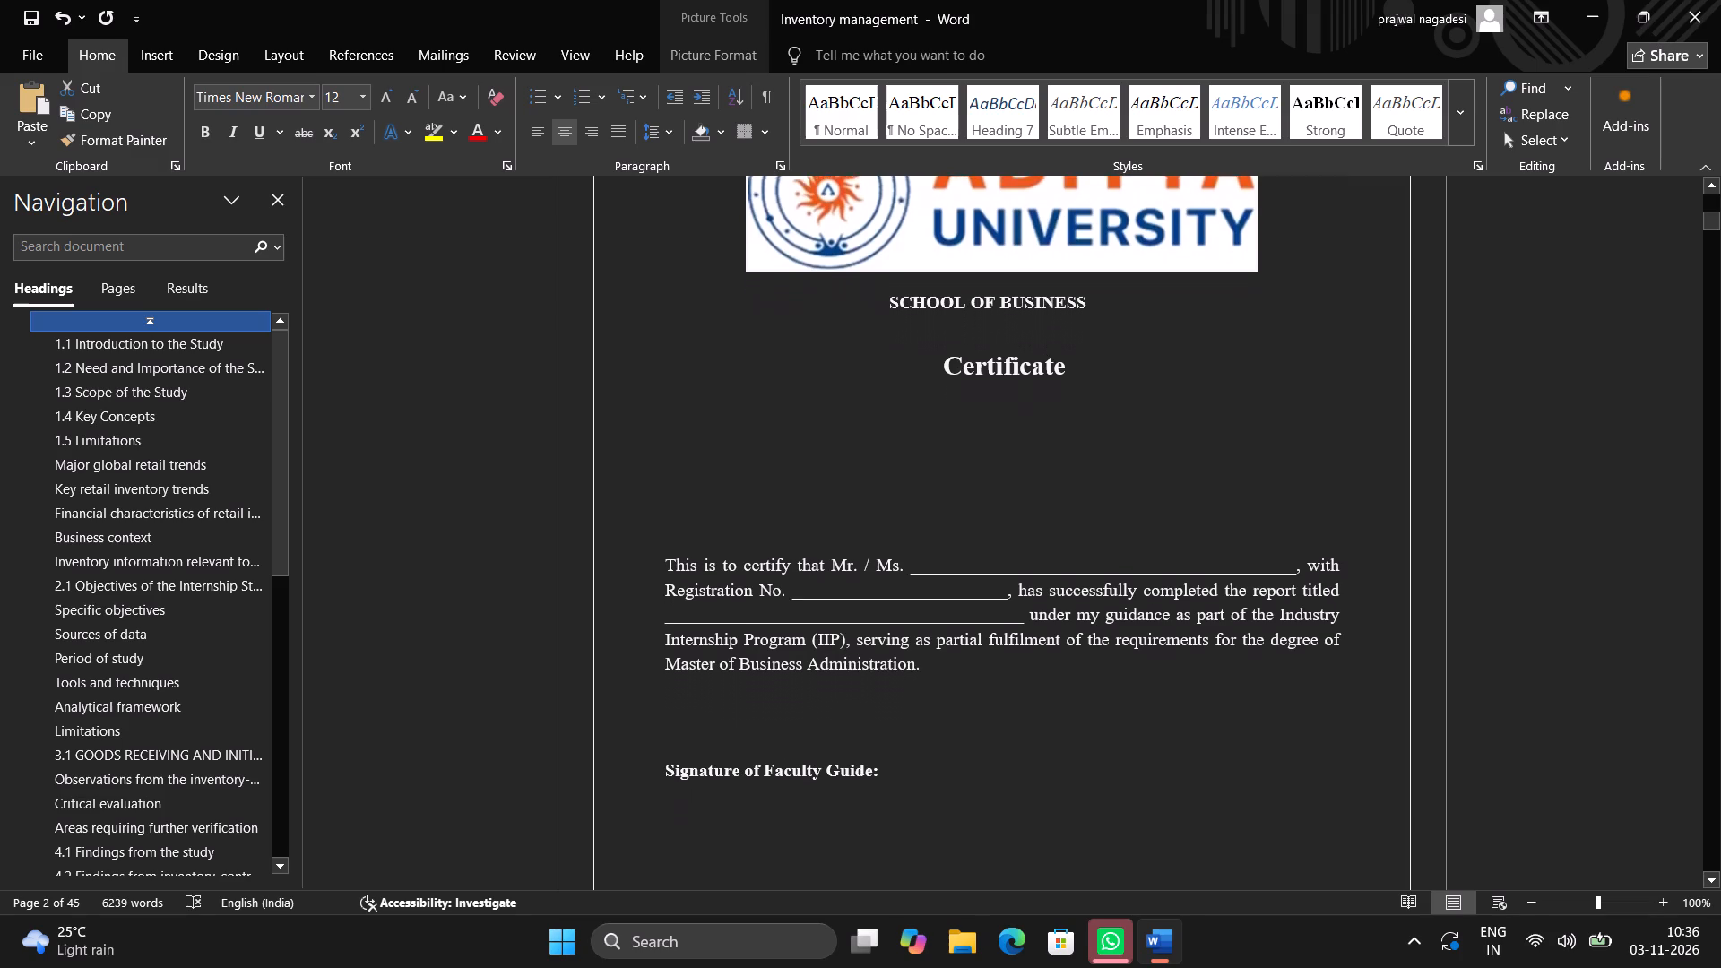
pyautogui.scroll(-3, 1054, 467)
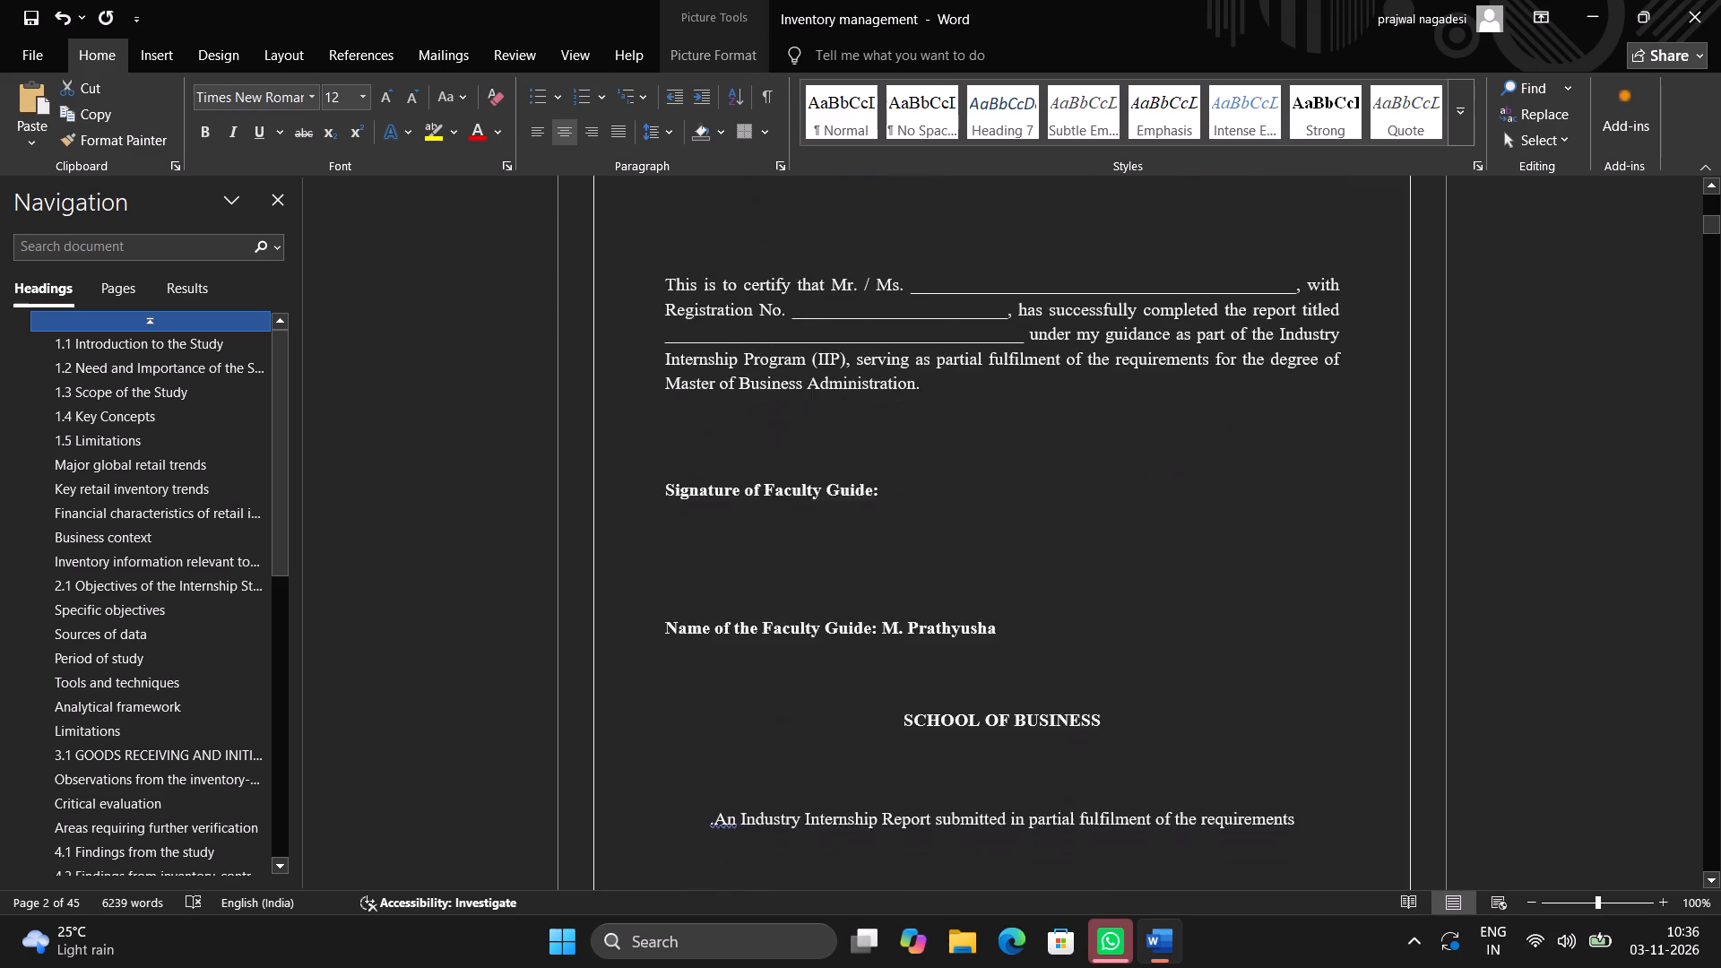
pyautogui.scroll(-2, 1054, 467)
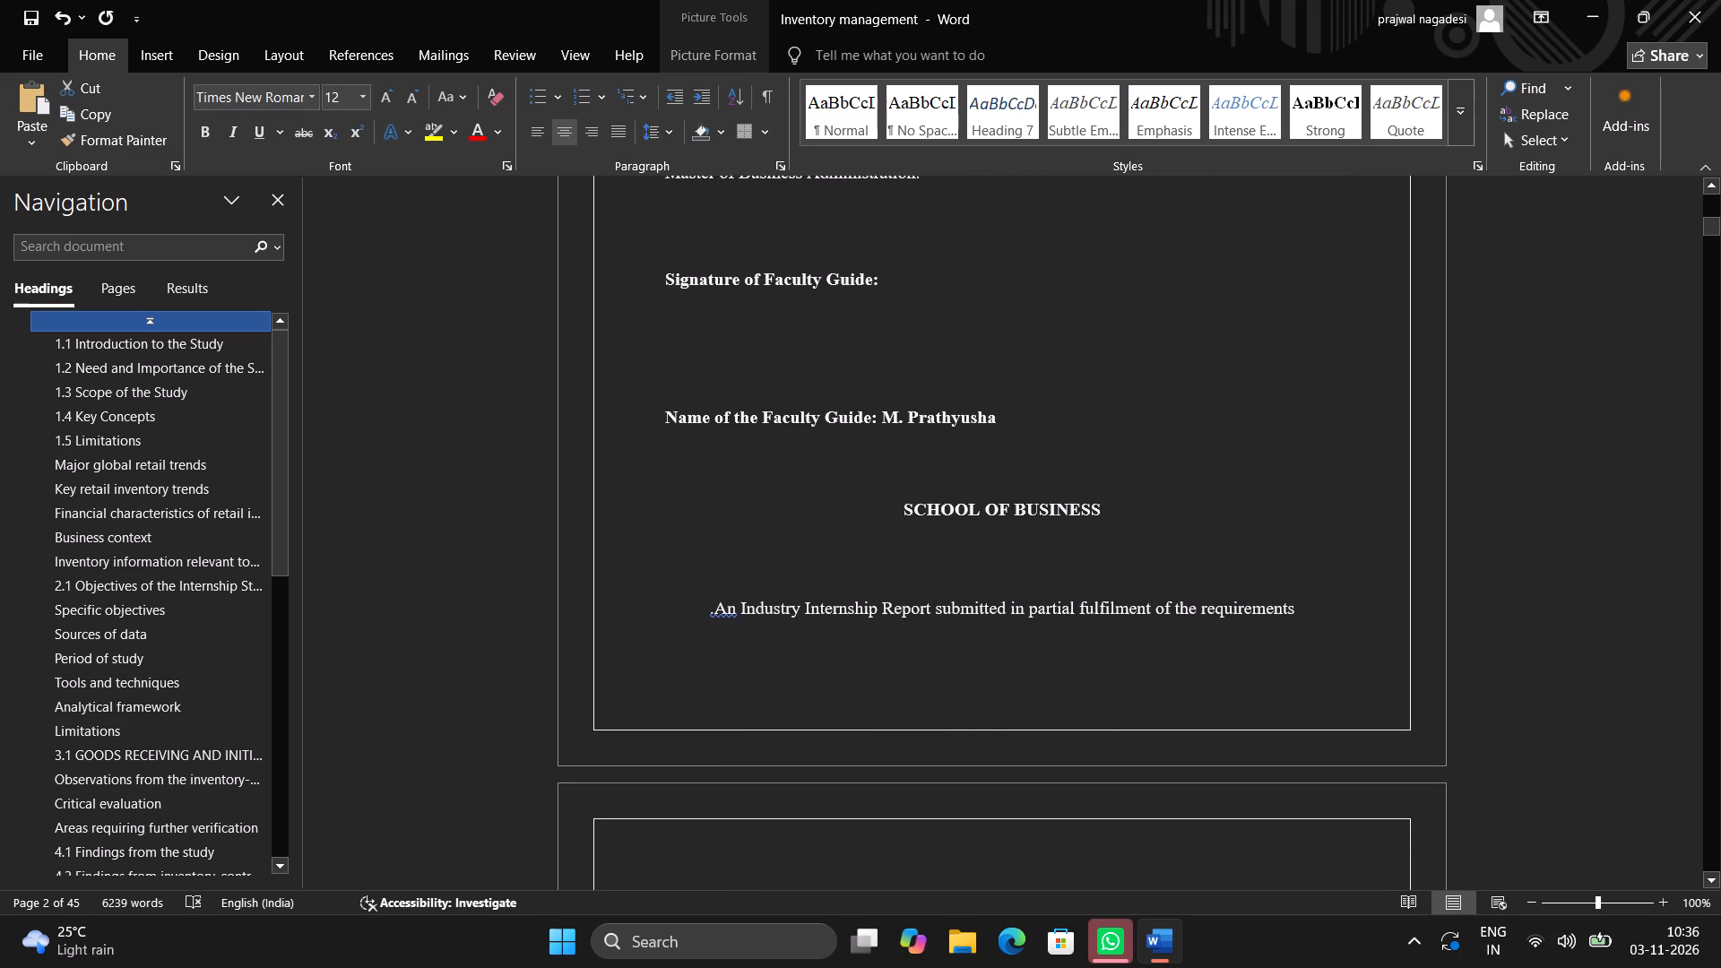
pyautogui.scroll(-1, 1054, 467)
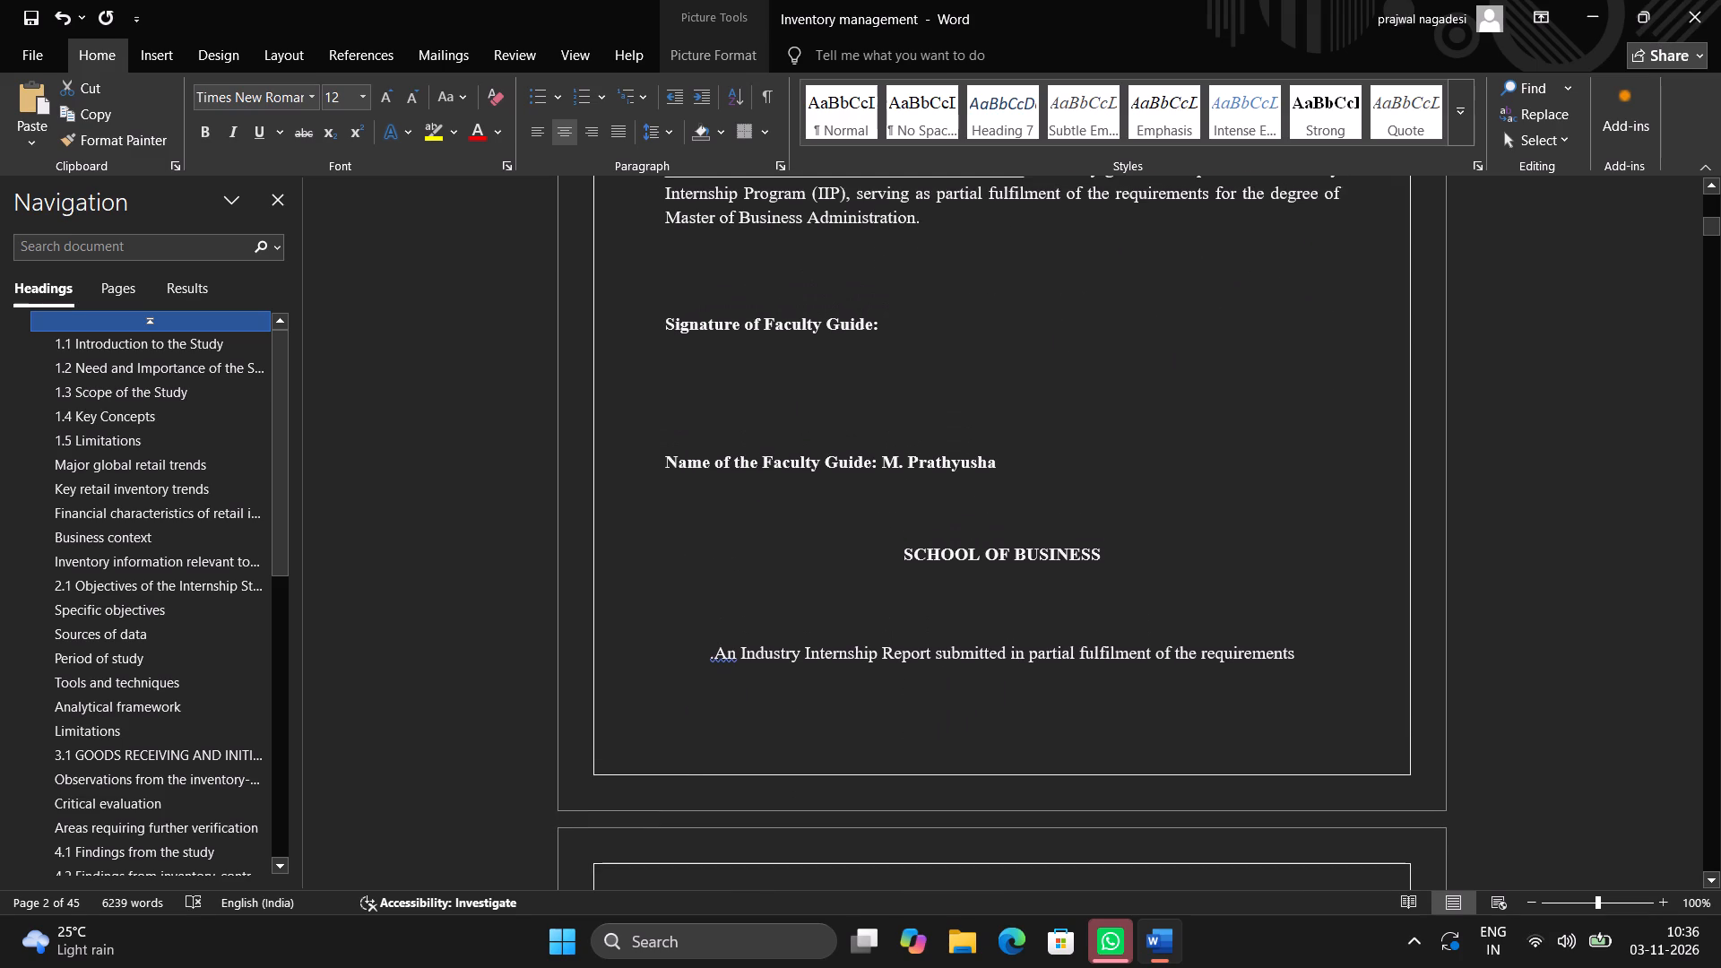
pyautogui.scroll(-1, 1054, 467)
pyautogui.moveTo(1109, 553); pyautogui.dragTo(920, 559)
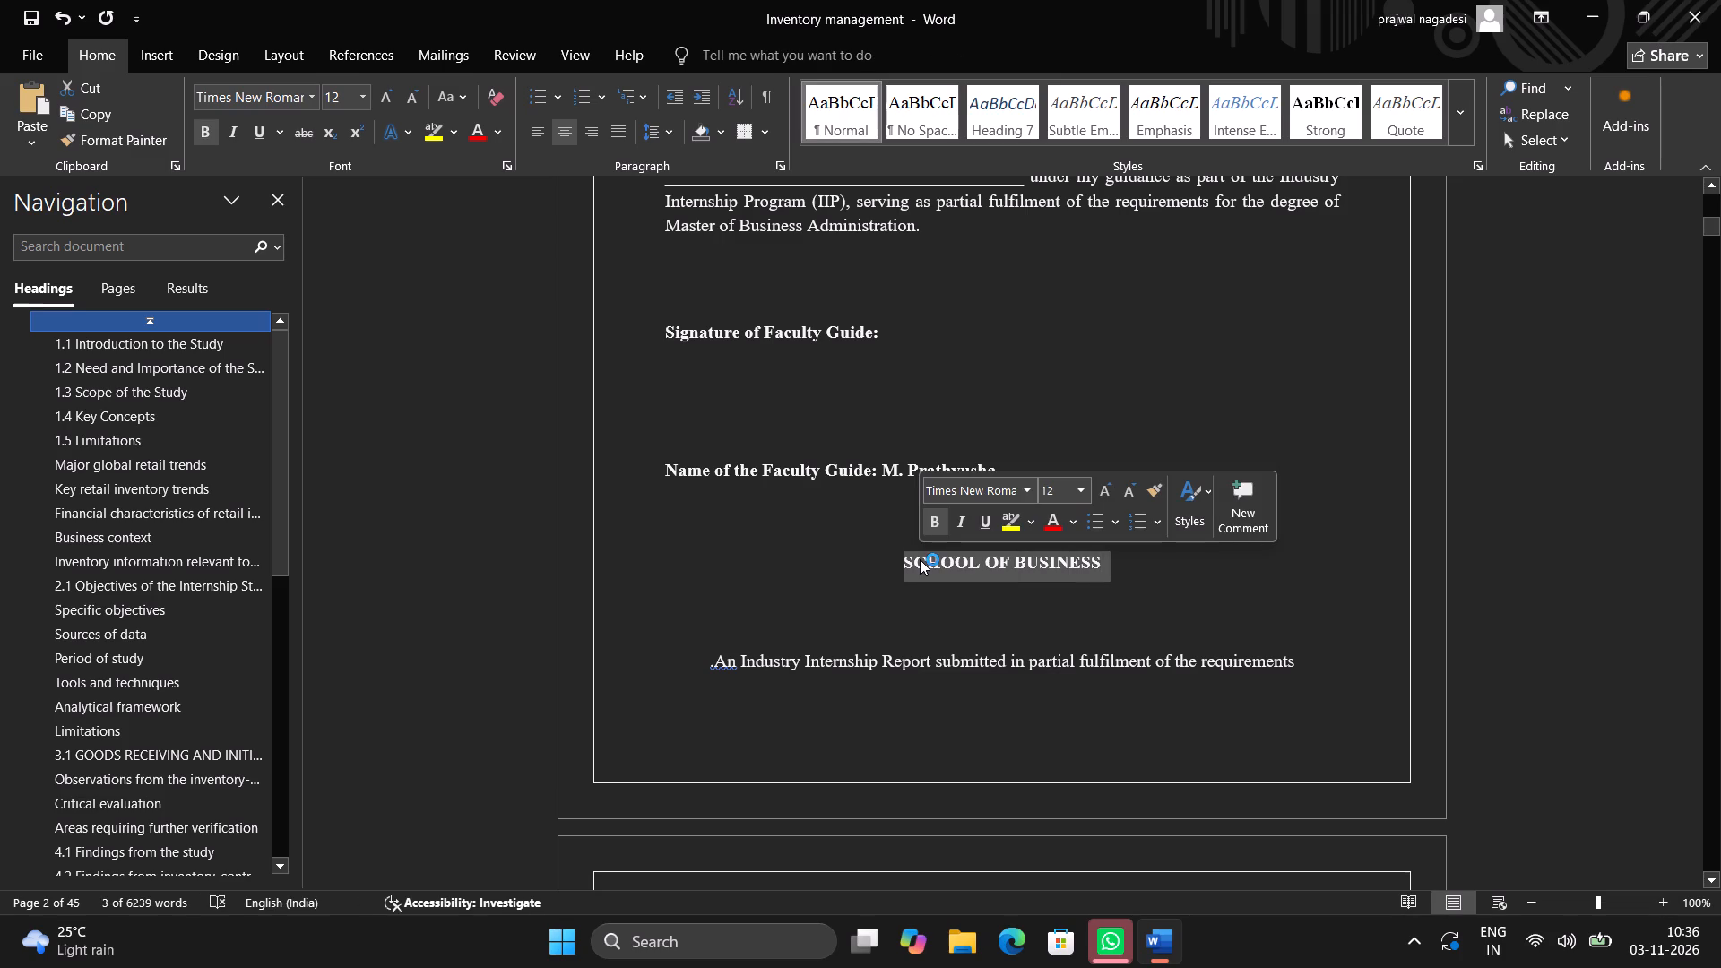
pyautogui.press('Delete')
pyautogui.moveTo(707, 630); pyautogui.dragTo(1260, 700)
pyautogui.press('Delete')
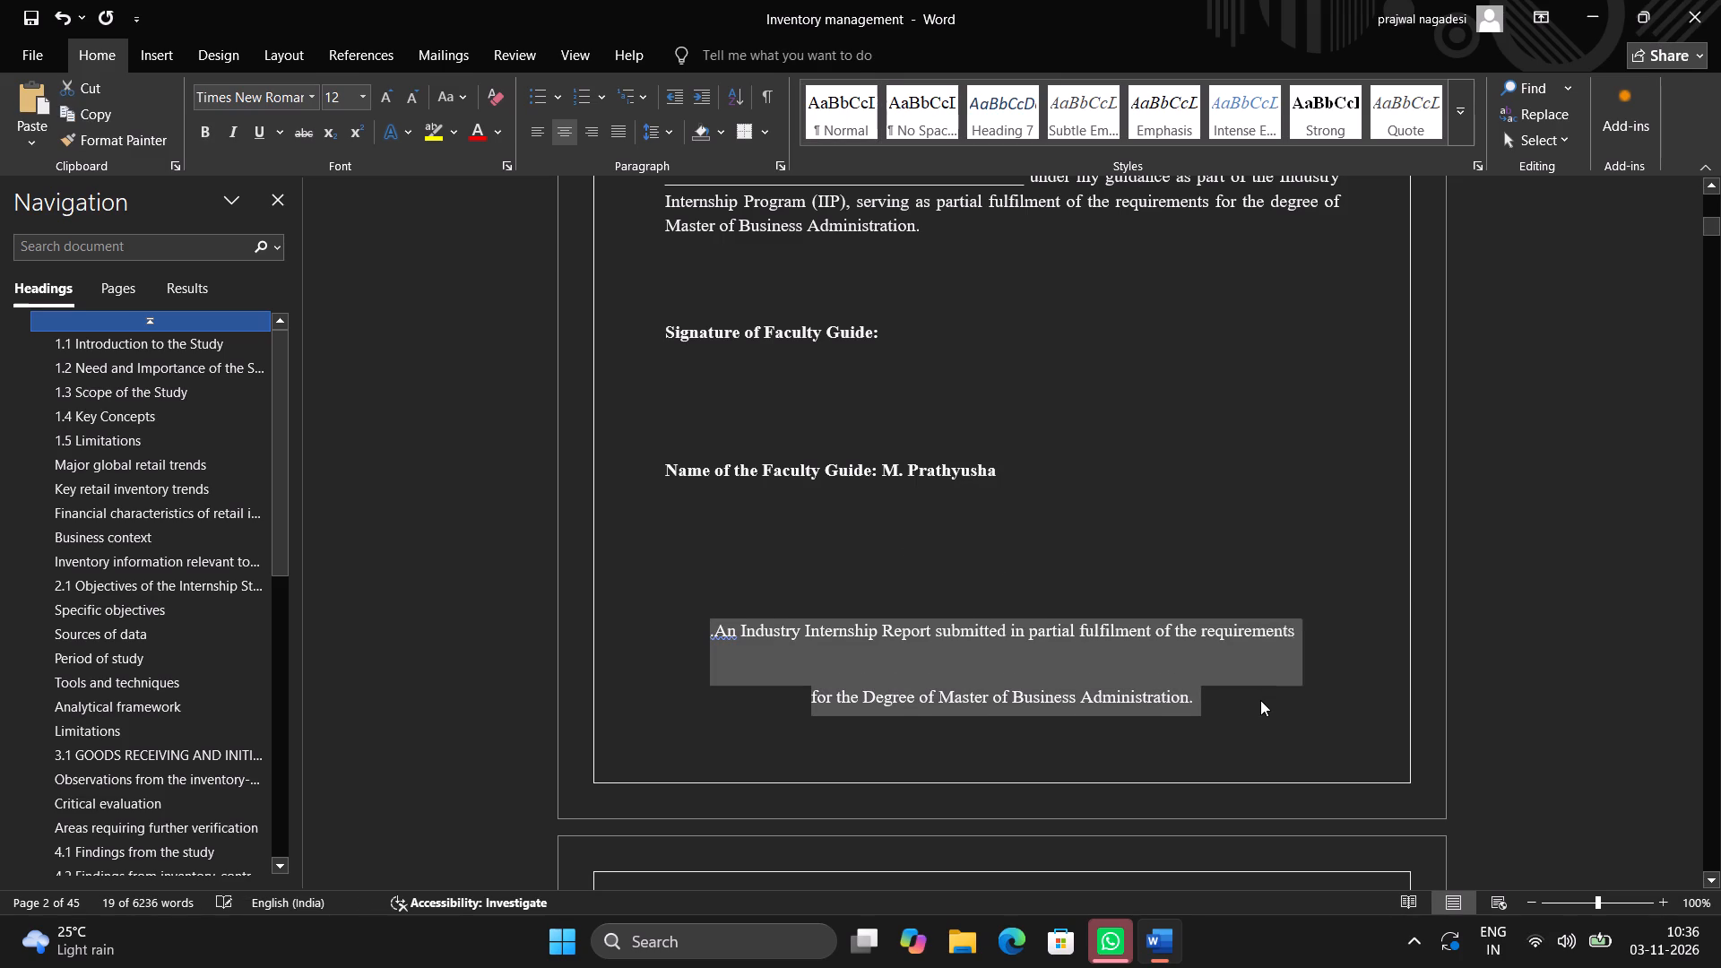
# Delete the duplicate "Name of the Faculty Guide" line on the otherwise empty page after the Certificate.
pyautogui.scroll(-4, 1101, 629)
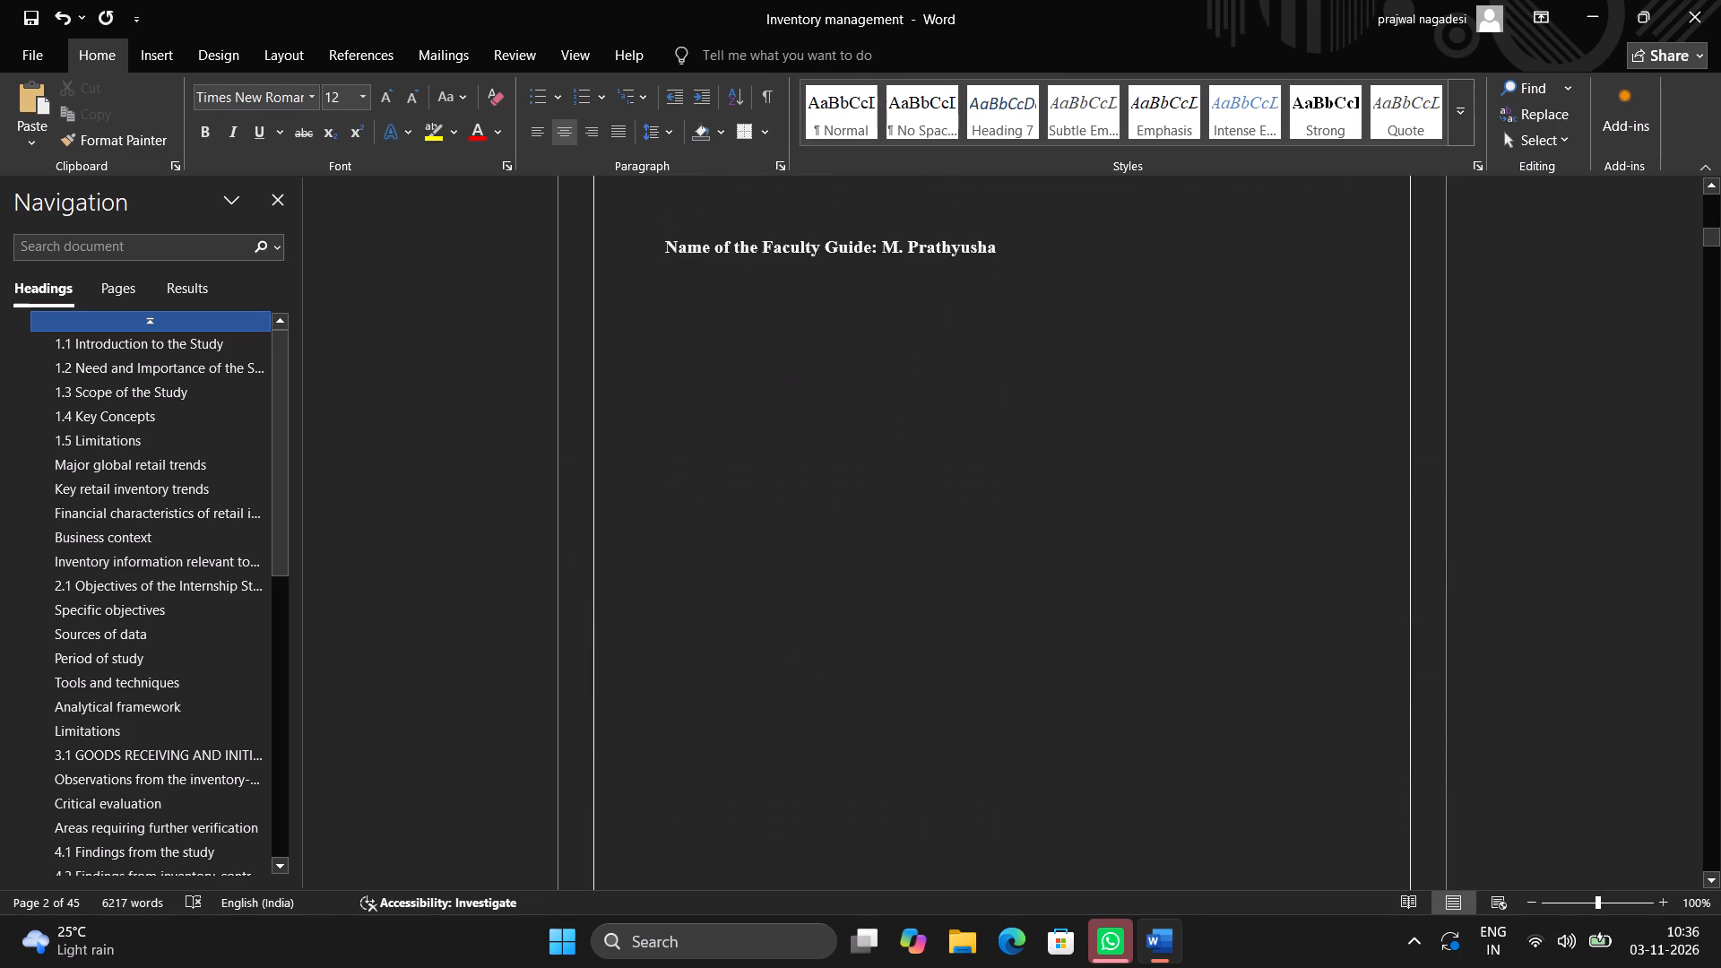
pyautogui.scroll(4, 1101, 629)
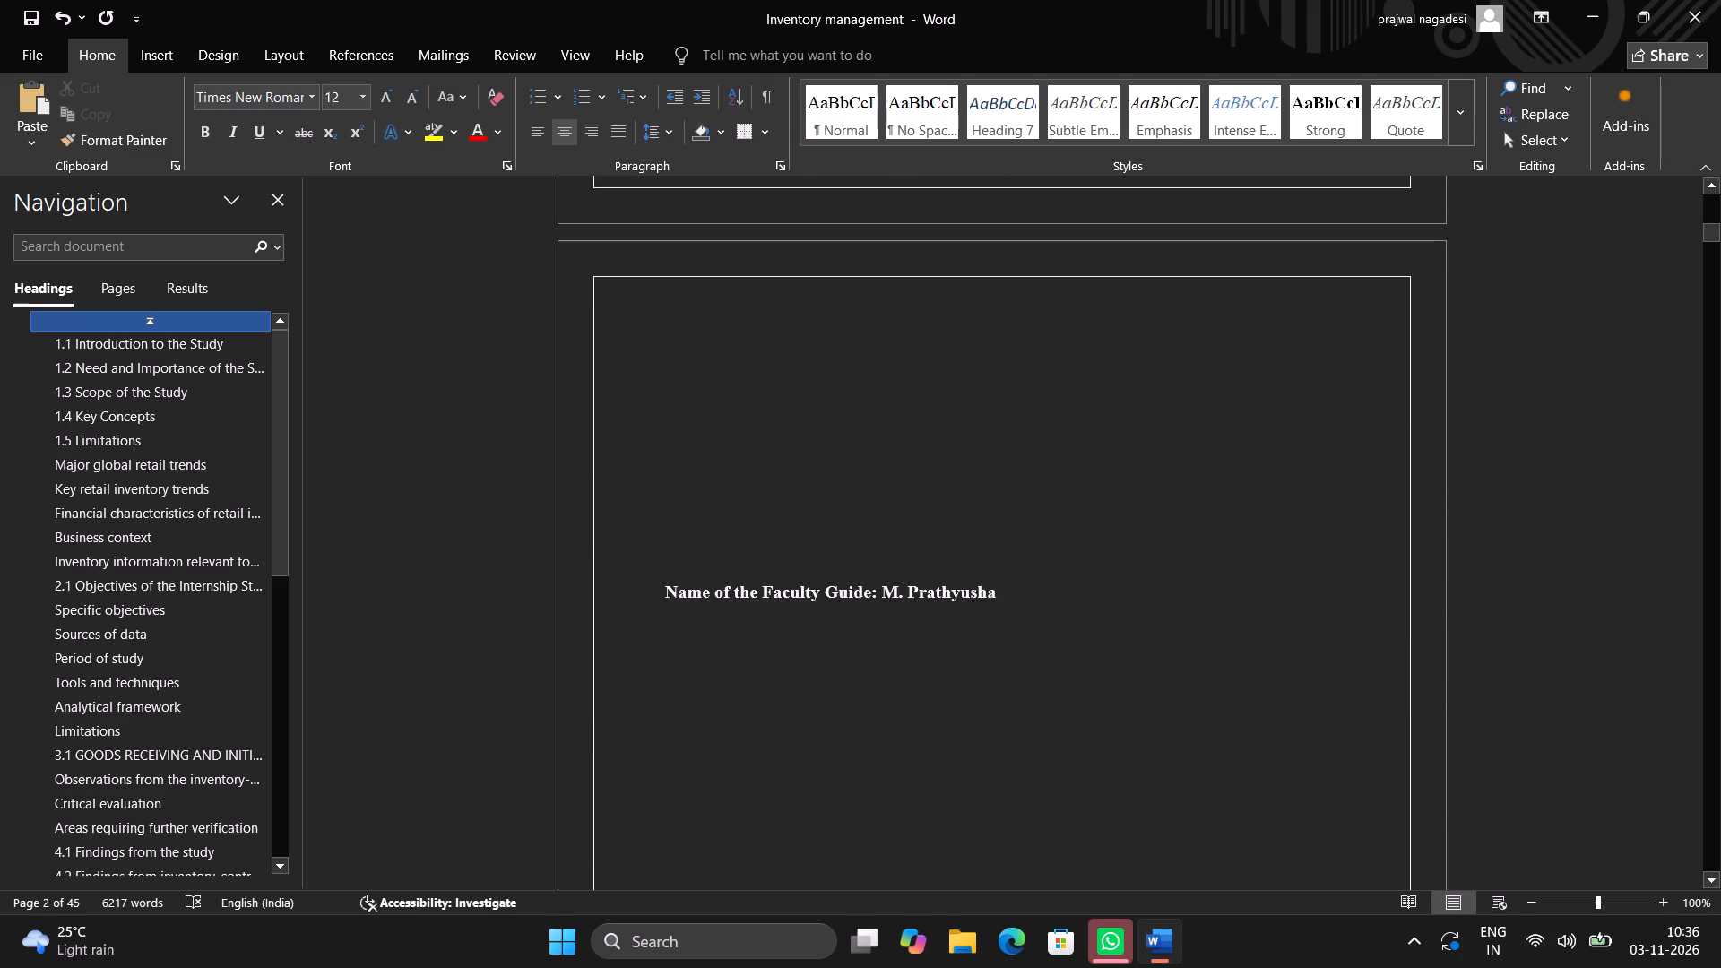
pyautogui.moveTo(999, 595); pyautogui.dragTo(662, 610)
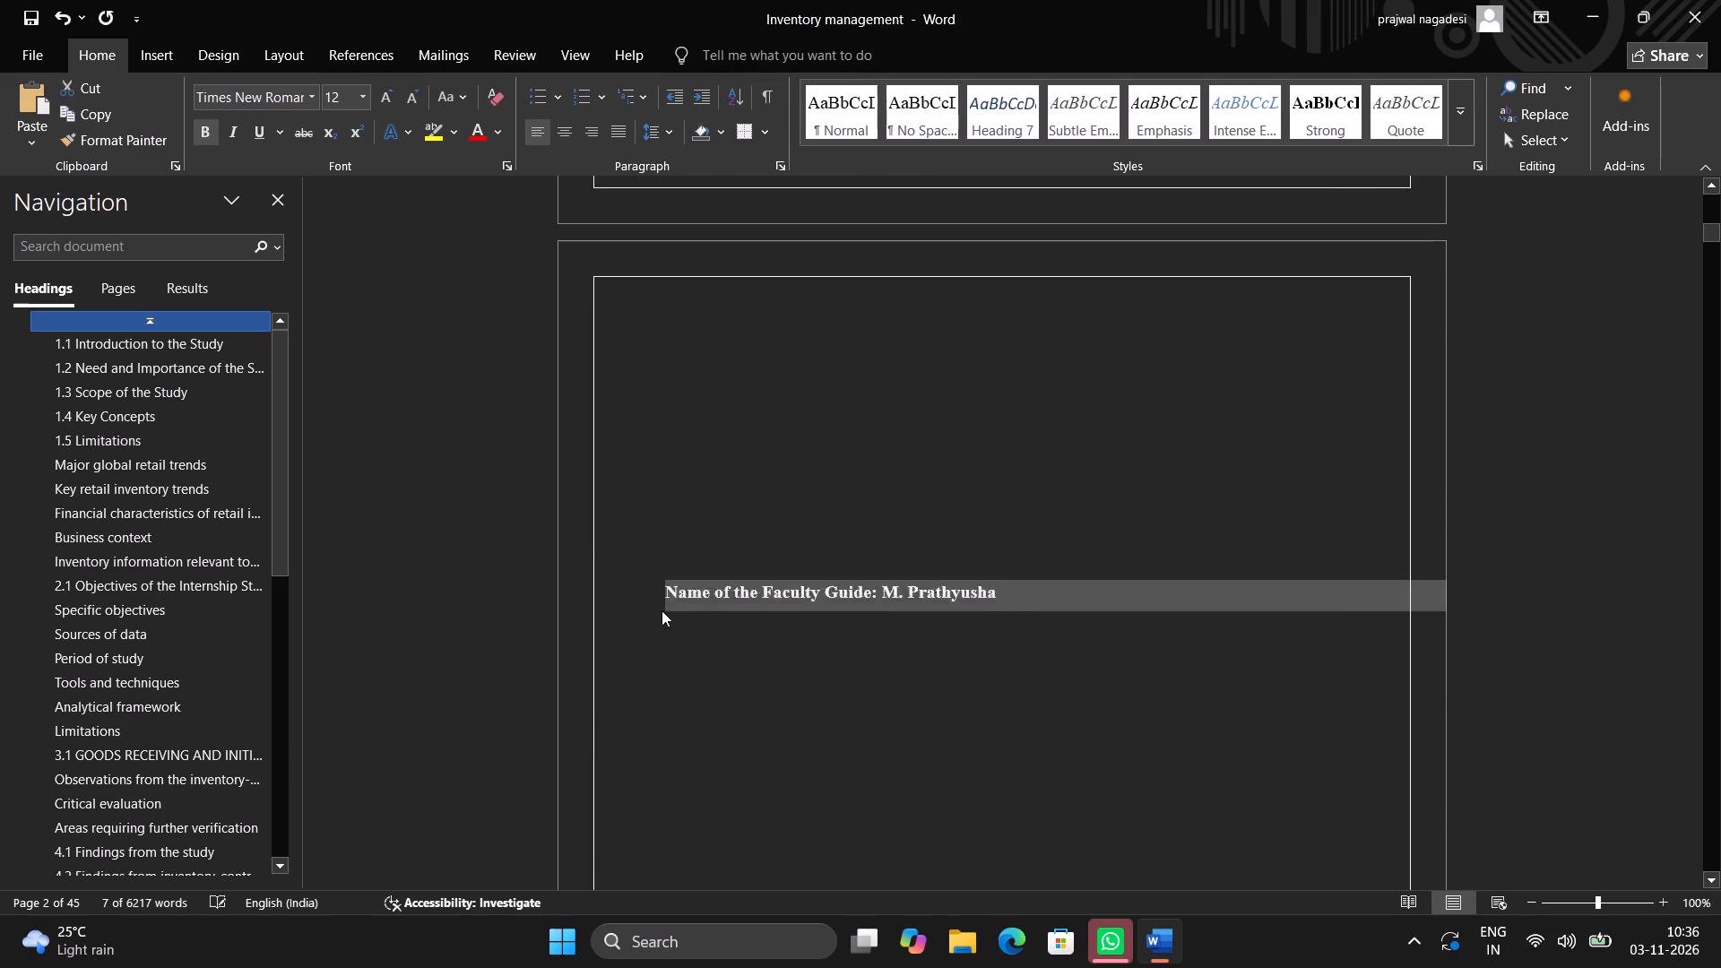
# Check the Certificate and the pages following it, as far as the list of tables, for leftover content and blank pages.
pyautogui.scroll(-7, 833, 620)
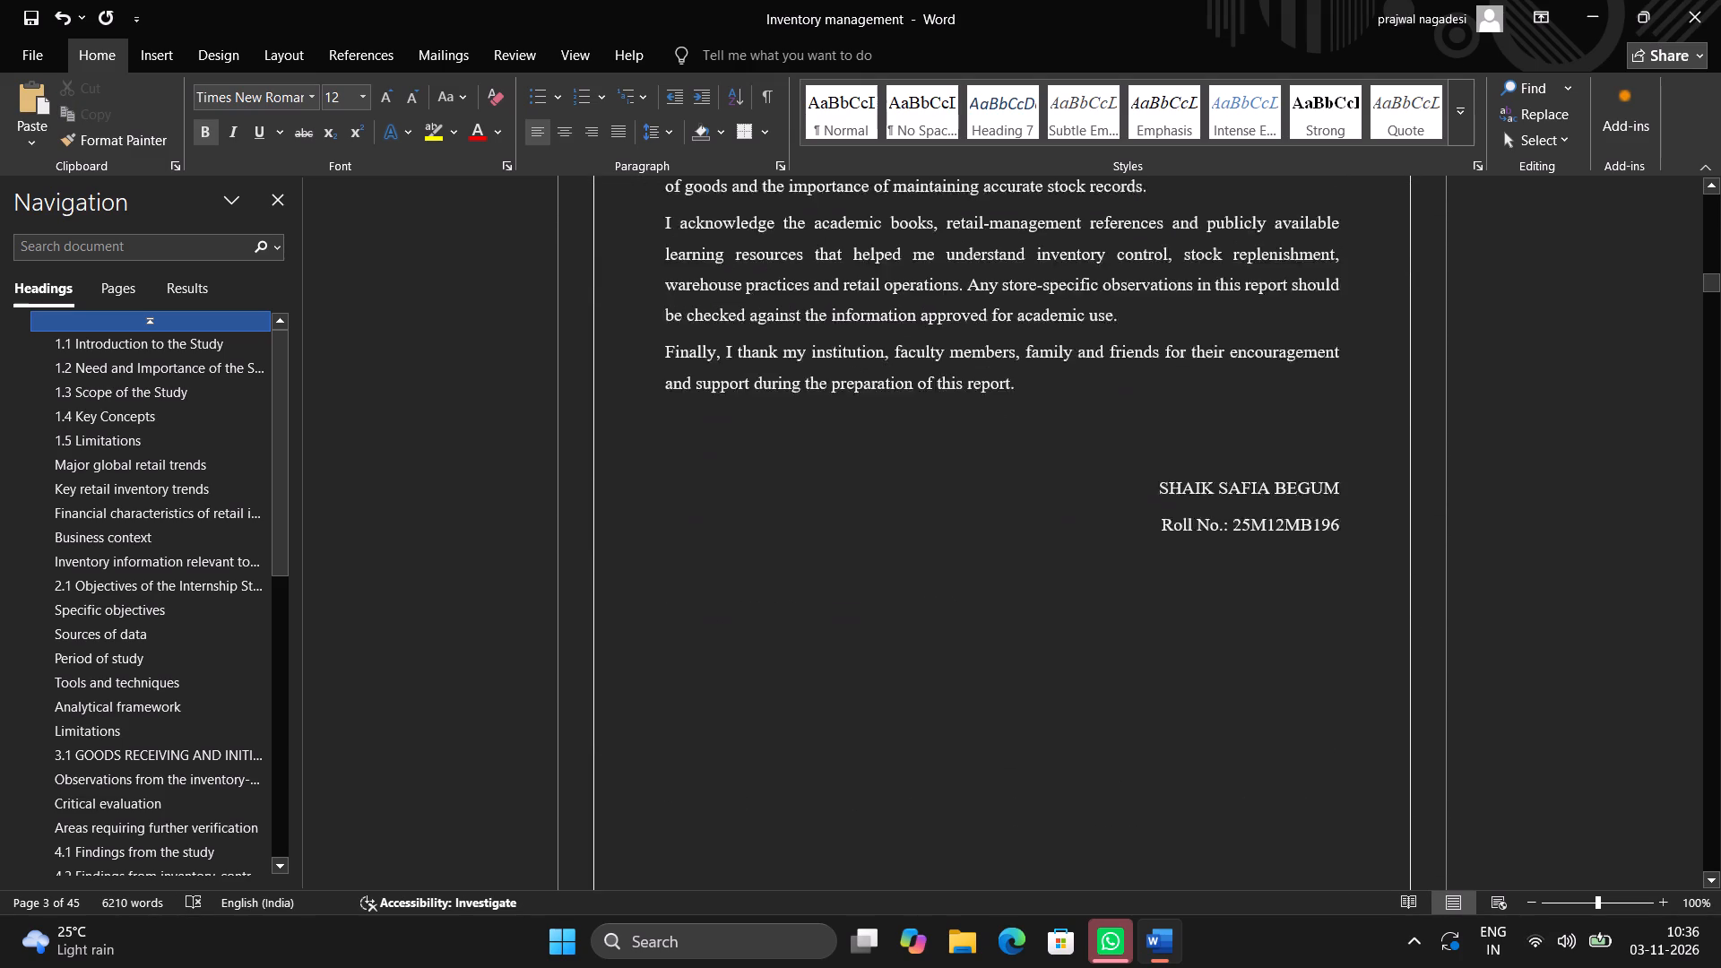
pyautogui.scroll(-9, 833, 620)
pyautogui.scroll(18, 833, 620)
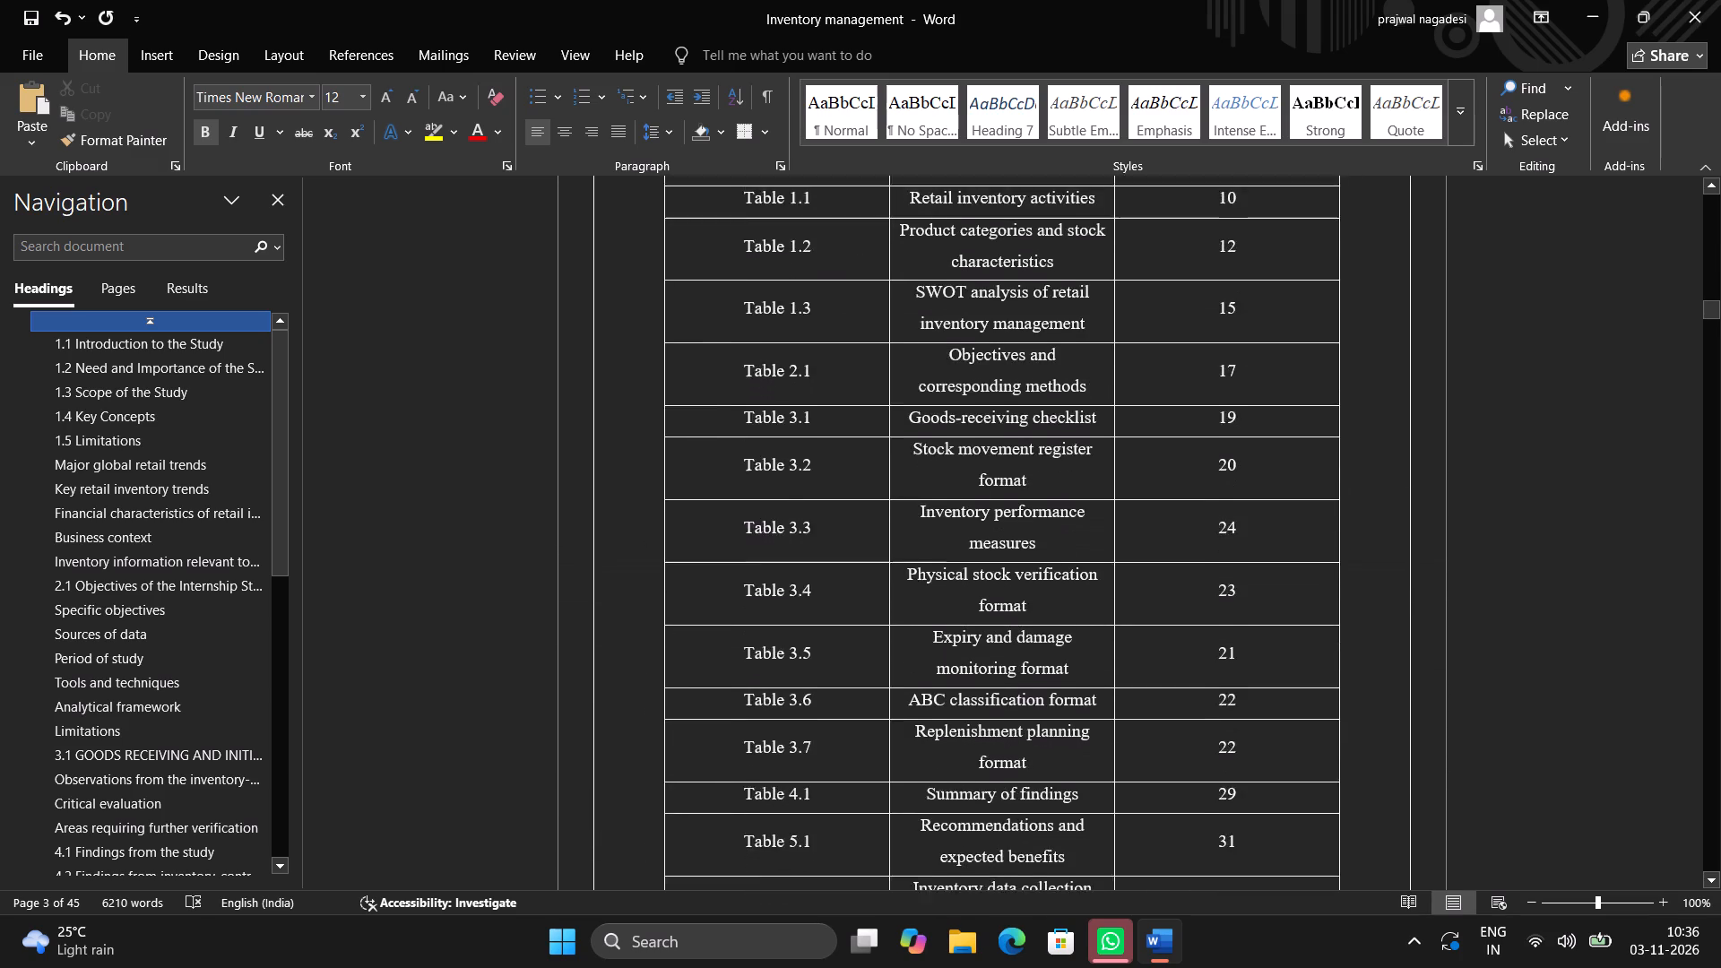
pyautogui.scroll(20, 833, 620)
pyautogui.scroll(20, 833, 620)
pyautogui.scroll(20, 833, 620)
pyautogui.keyDown('ctrl'); pyautogui.scroll(-1, 833, 620); pyautogui.keyUp('ctrl')
pyautogui.scroll(3, 833, 620)
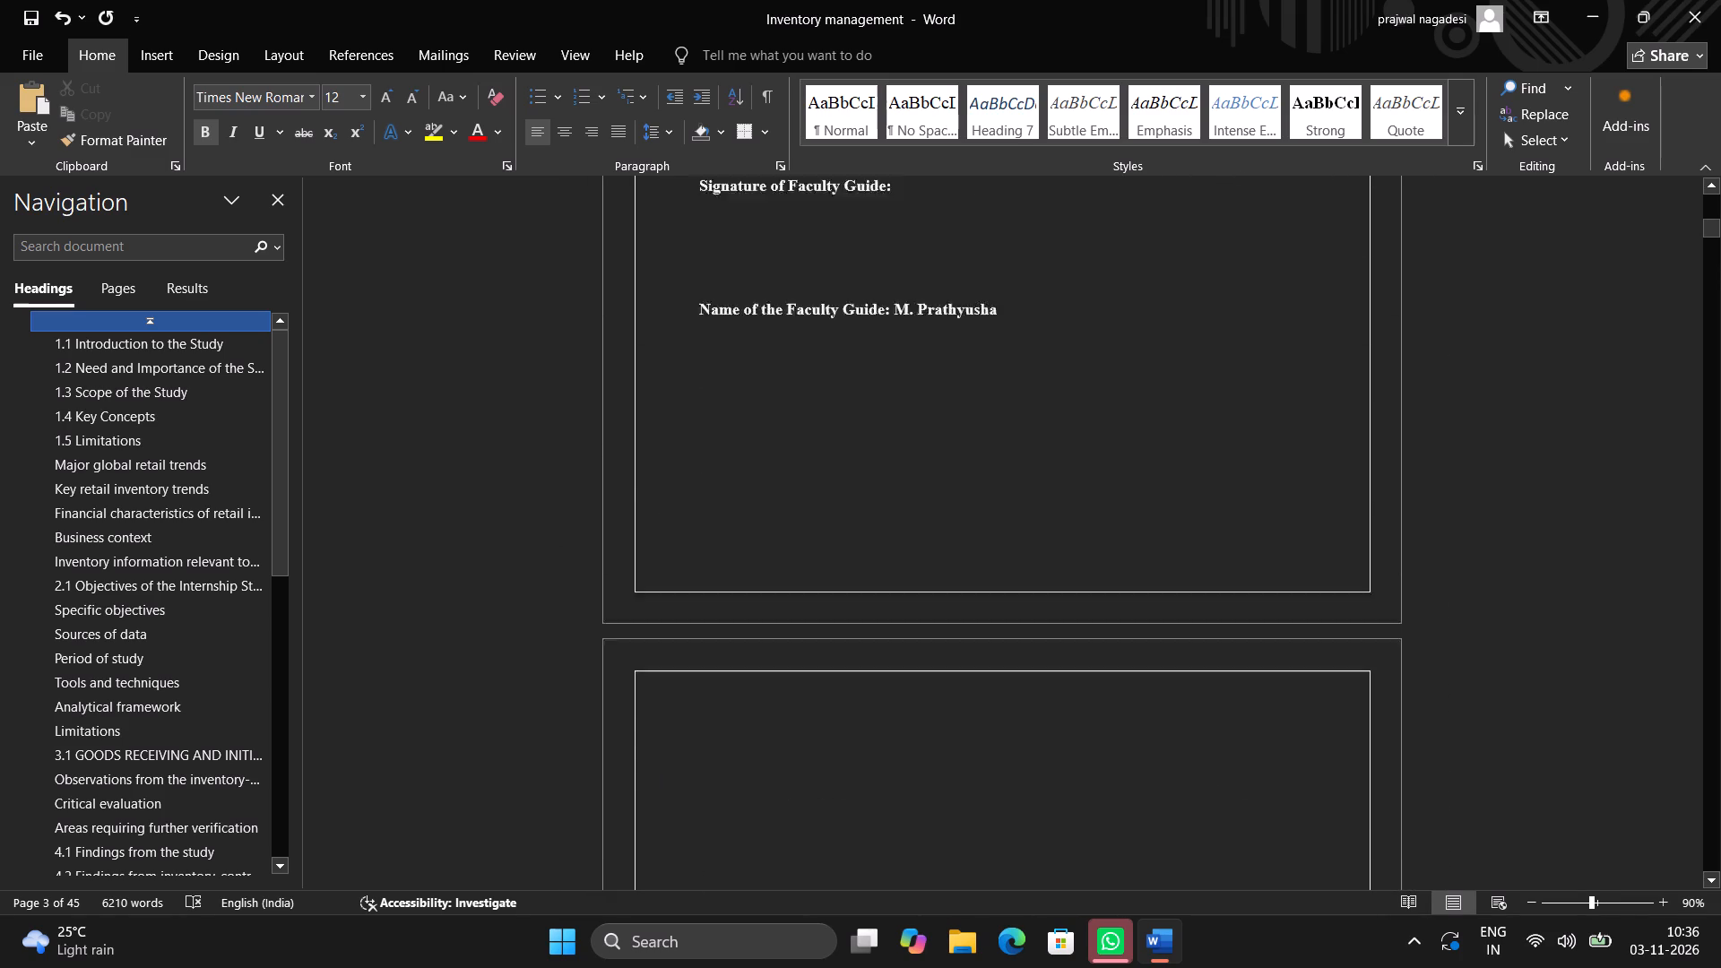
pyautogui.scroll(4, 833, 620)
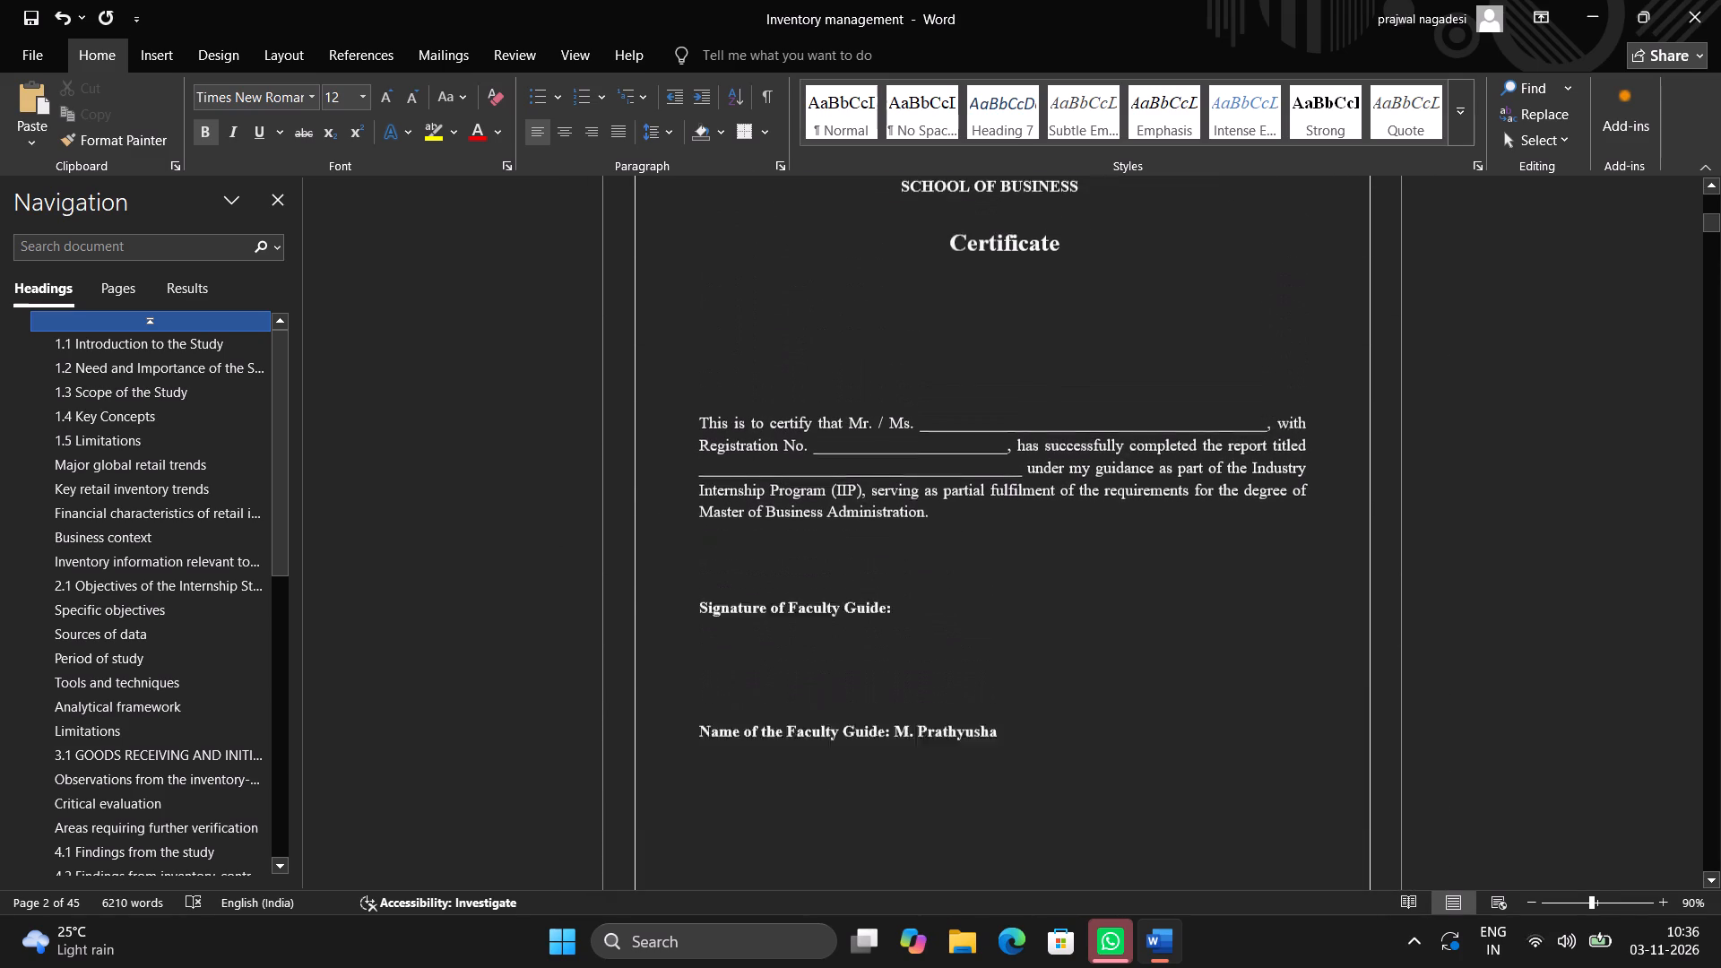
pyautogui.scroll(-3, 811, 567)
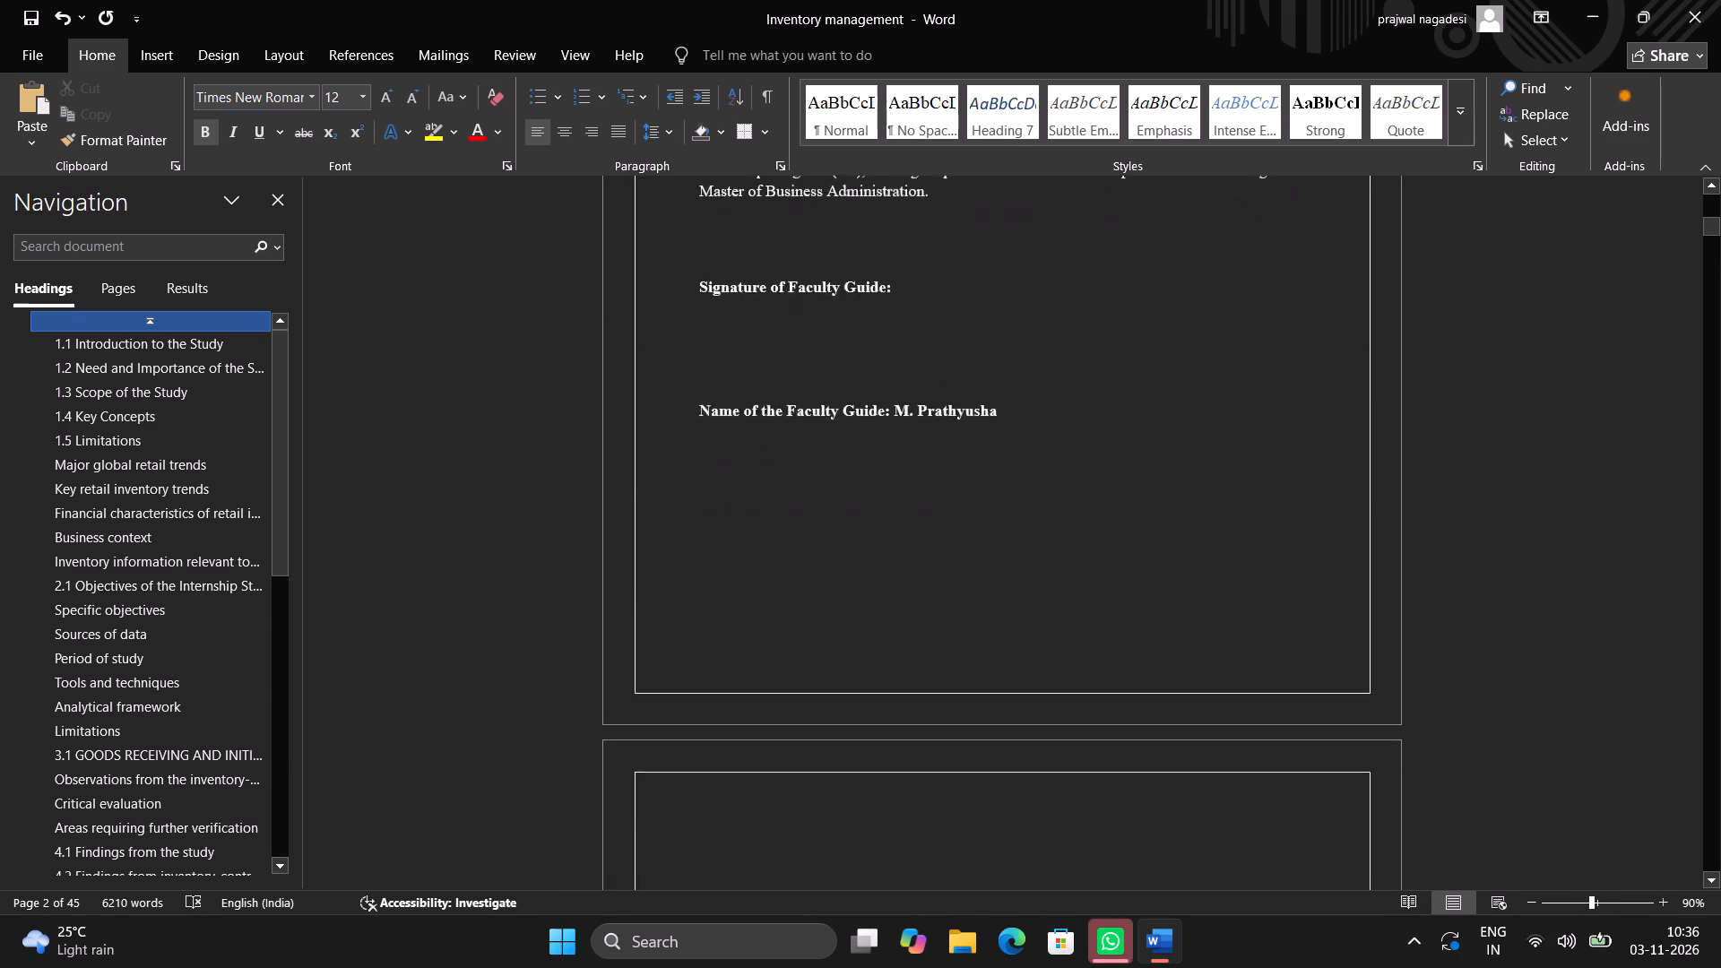
pyautogui.scroll(-8, 811, 567)
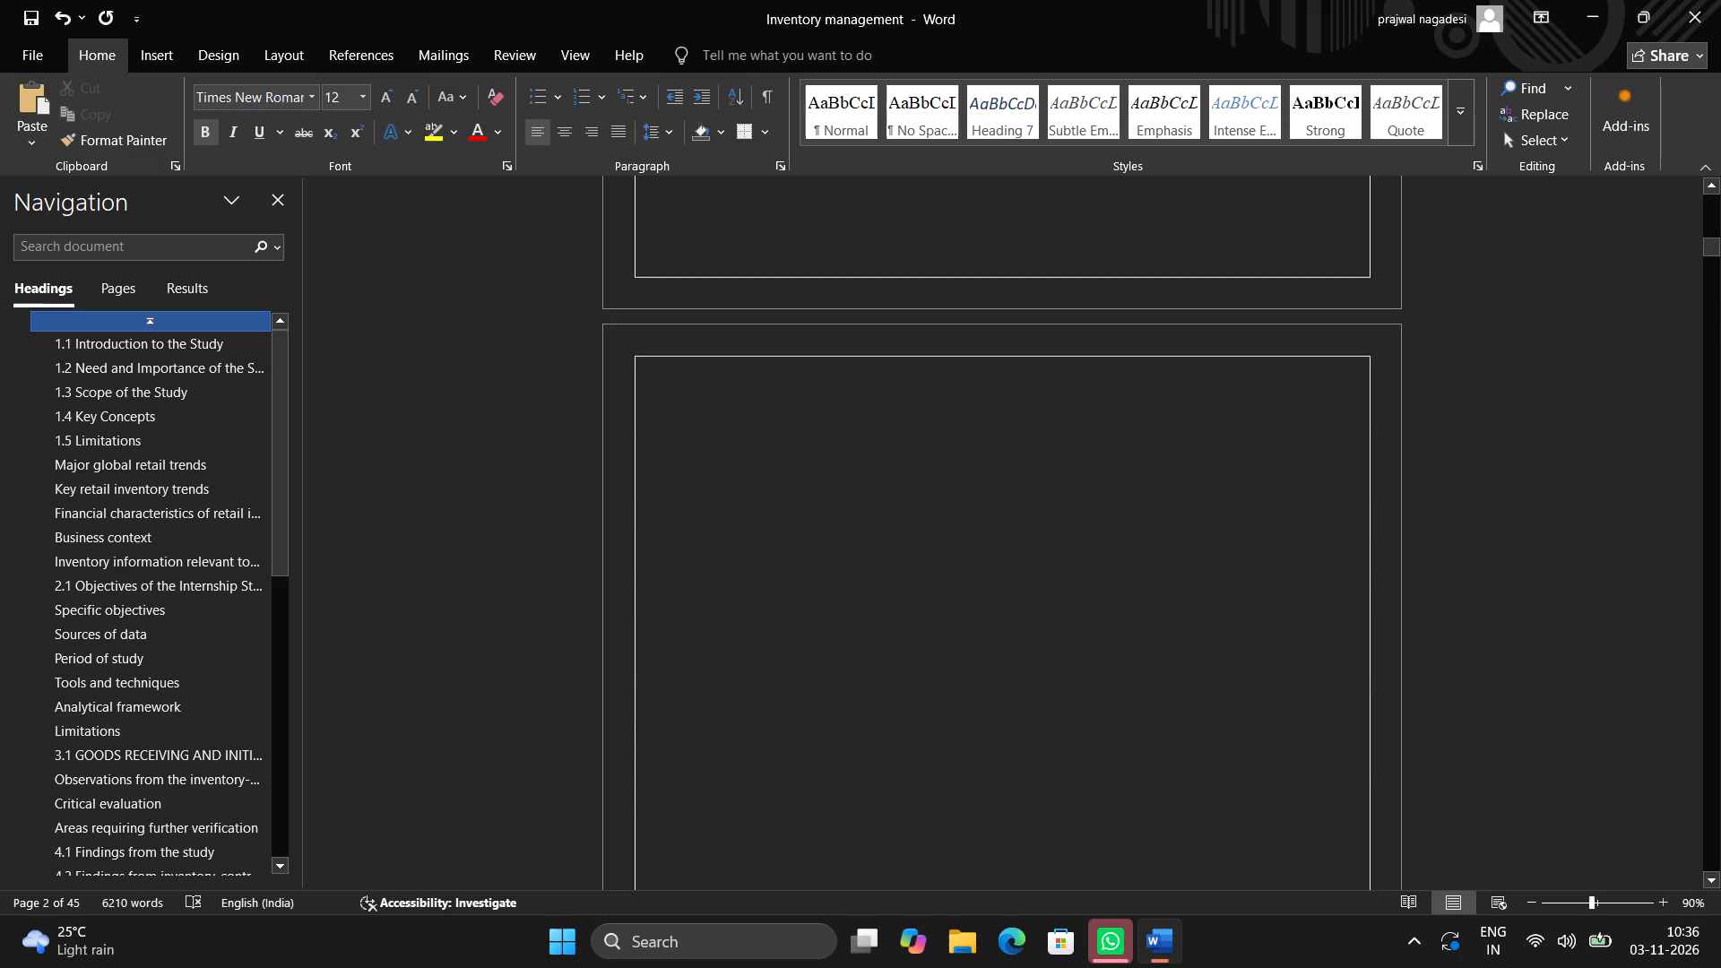
# Review the Declaration, the Certificate and the empty pages before the Reliance Retail certificate to check their order and content.
pyautogui.scroll(-5, 811, 567)
pyautogui.scroll(1, 811, 567)
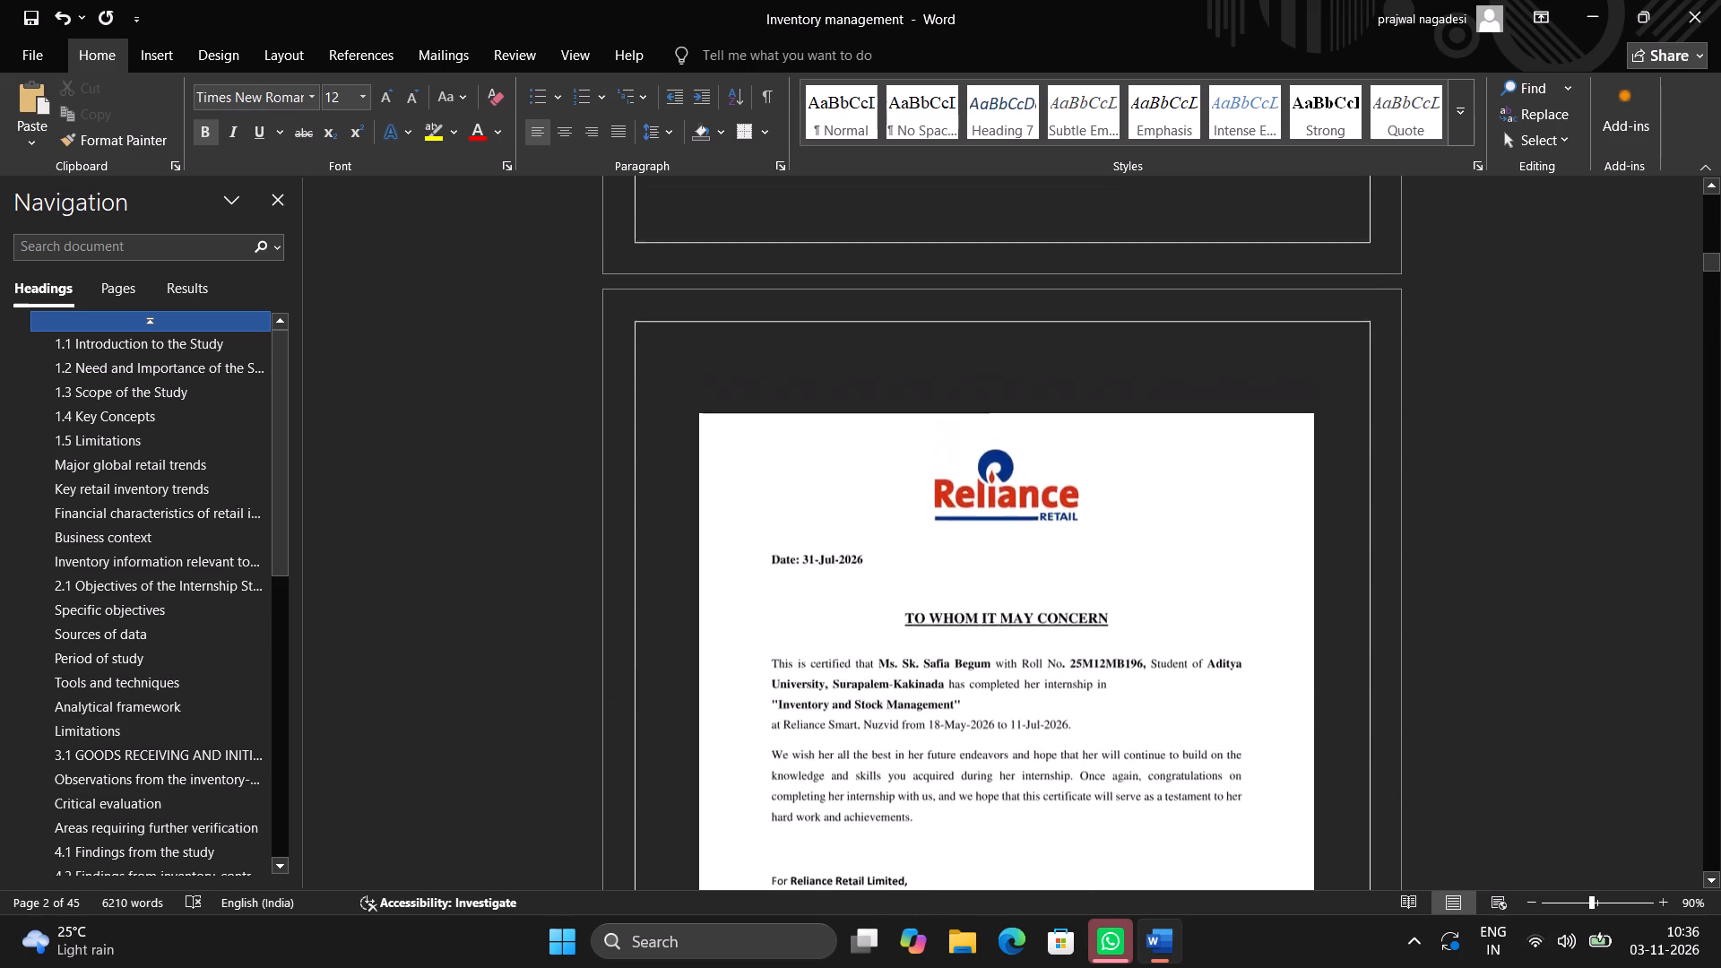
pyautogui.scroll(9, 811, 567)
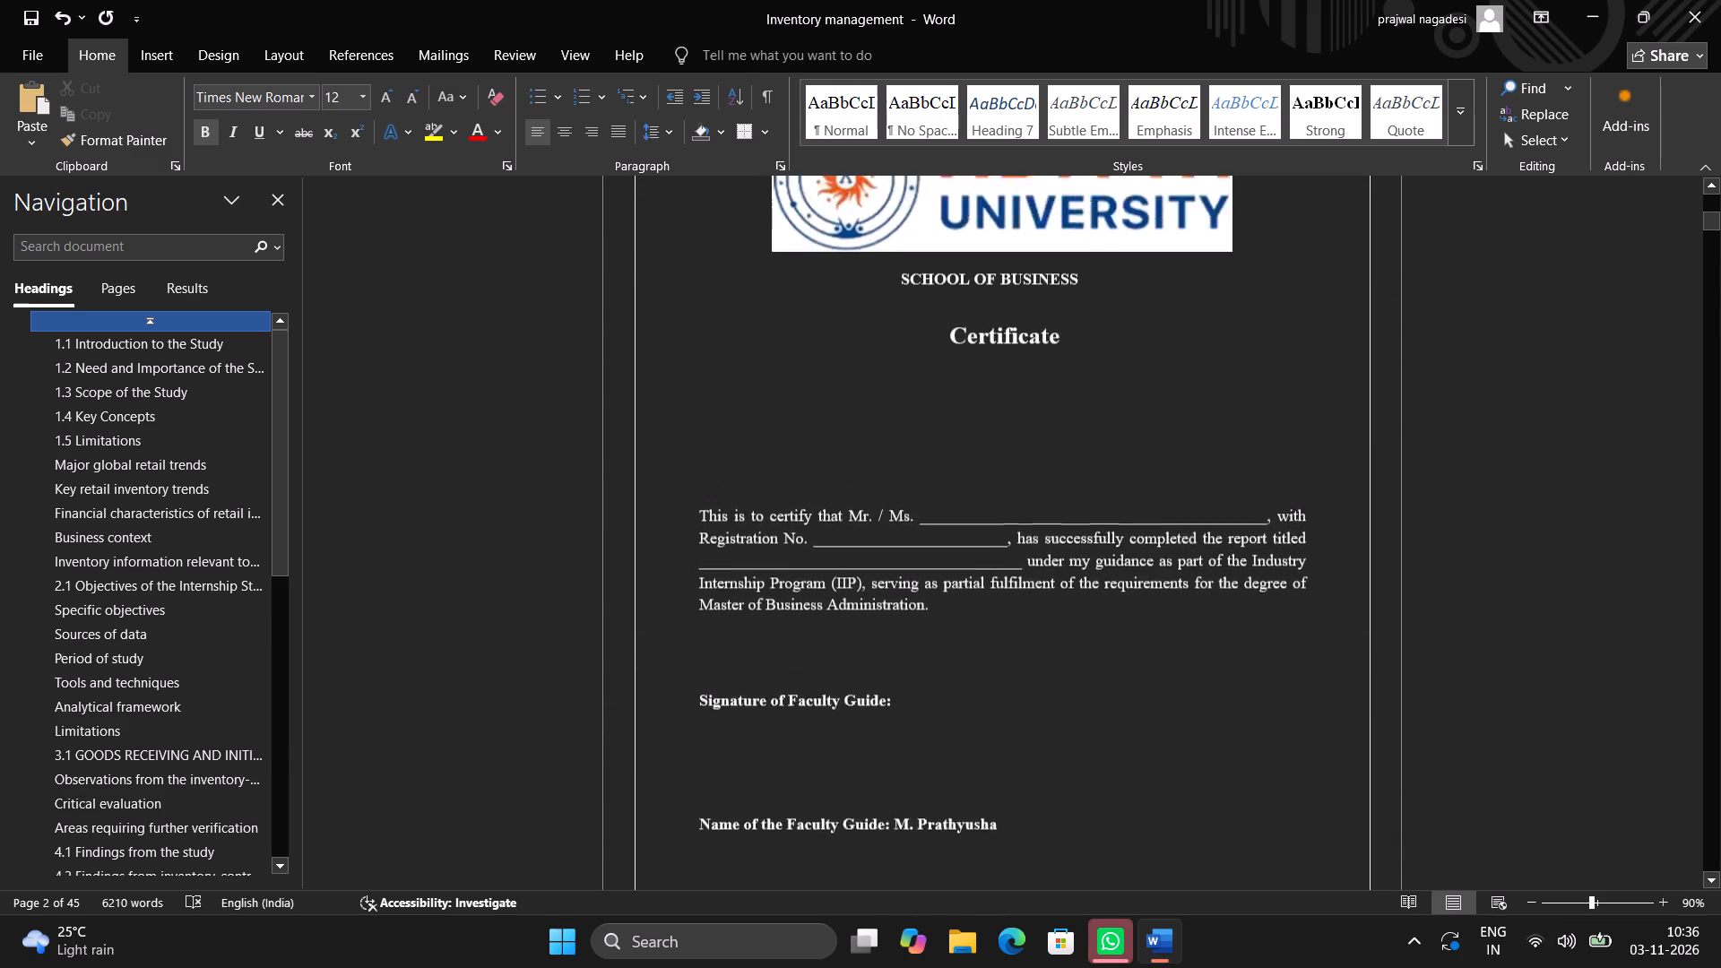
pyautogui.scroll(5, 811, 567)
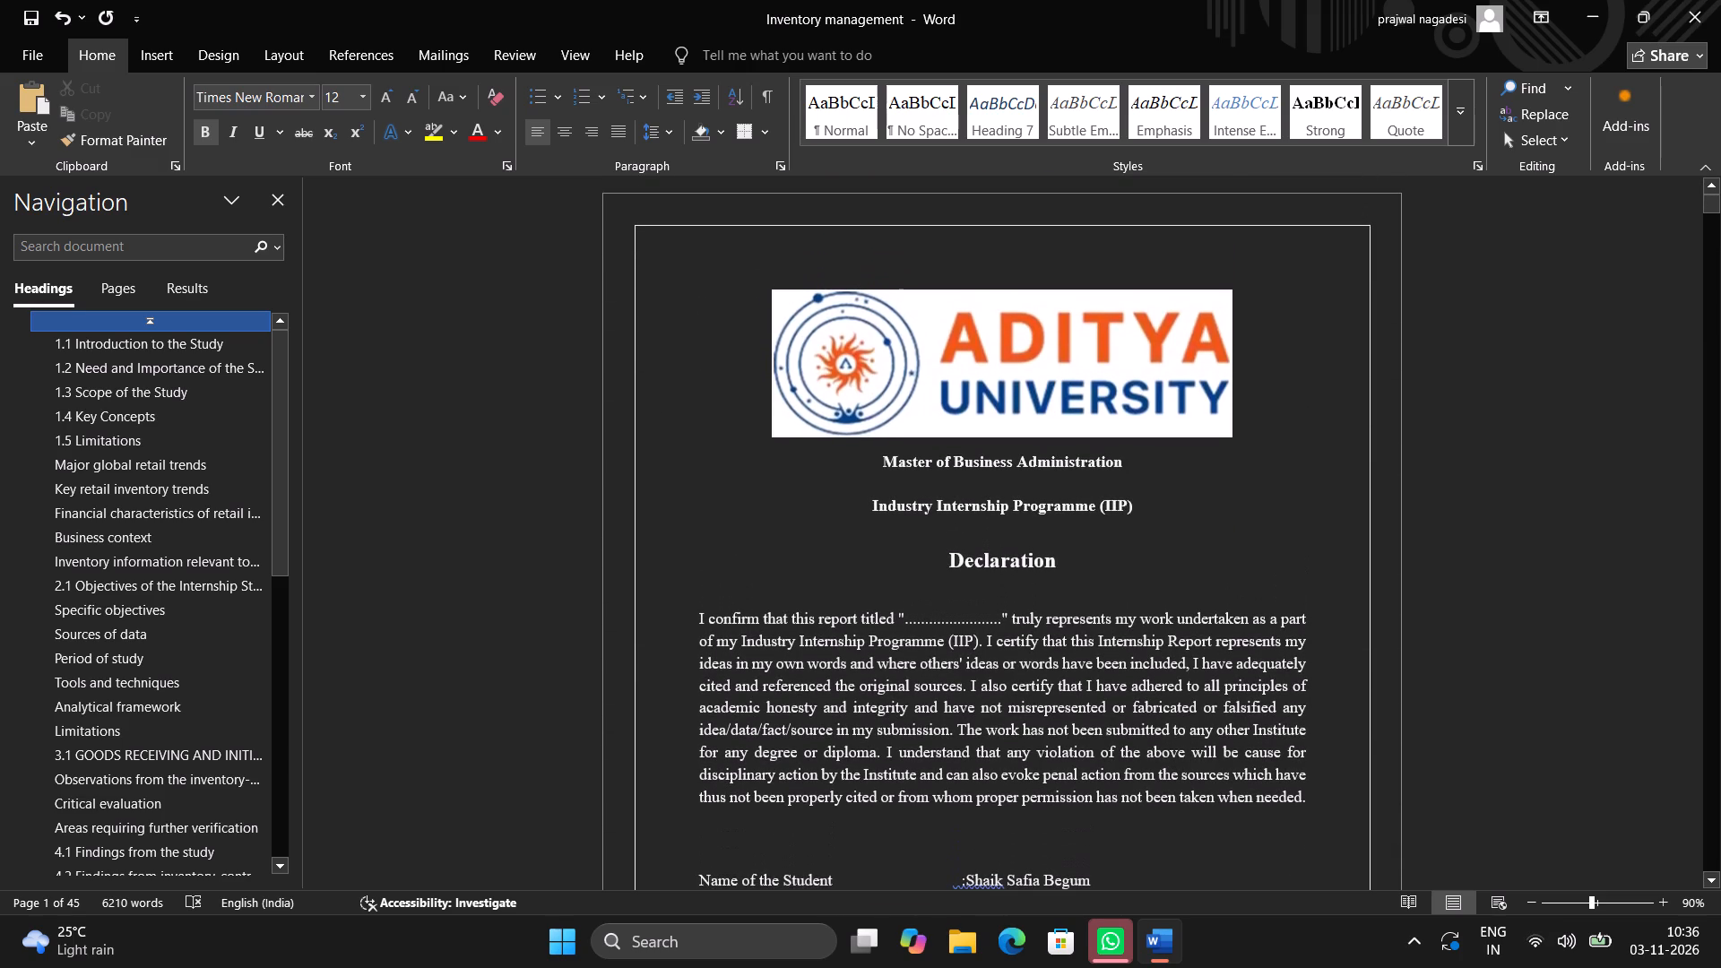
pyautogui.scroll(3, 811, 567)
pyautogui.scroll(-9, 811, 567)
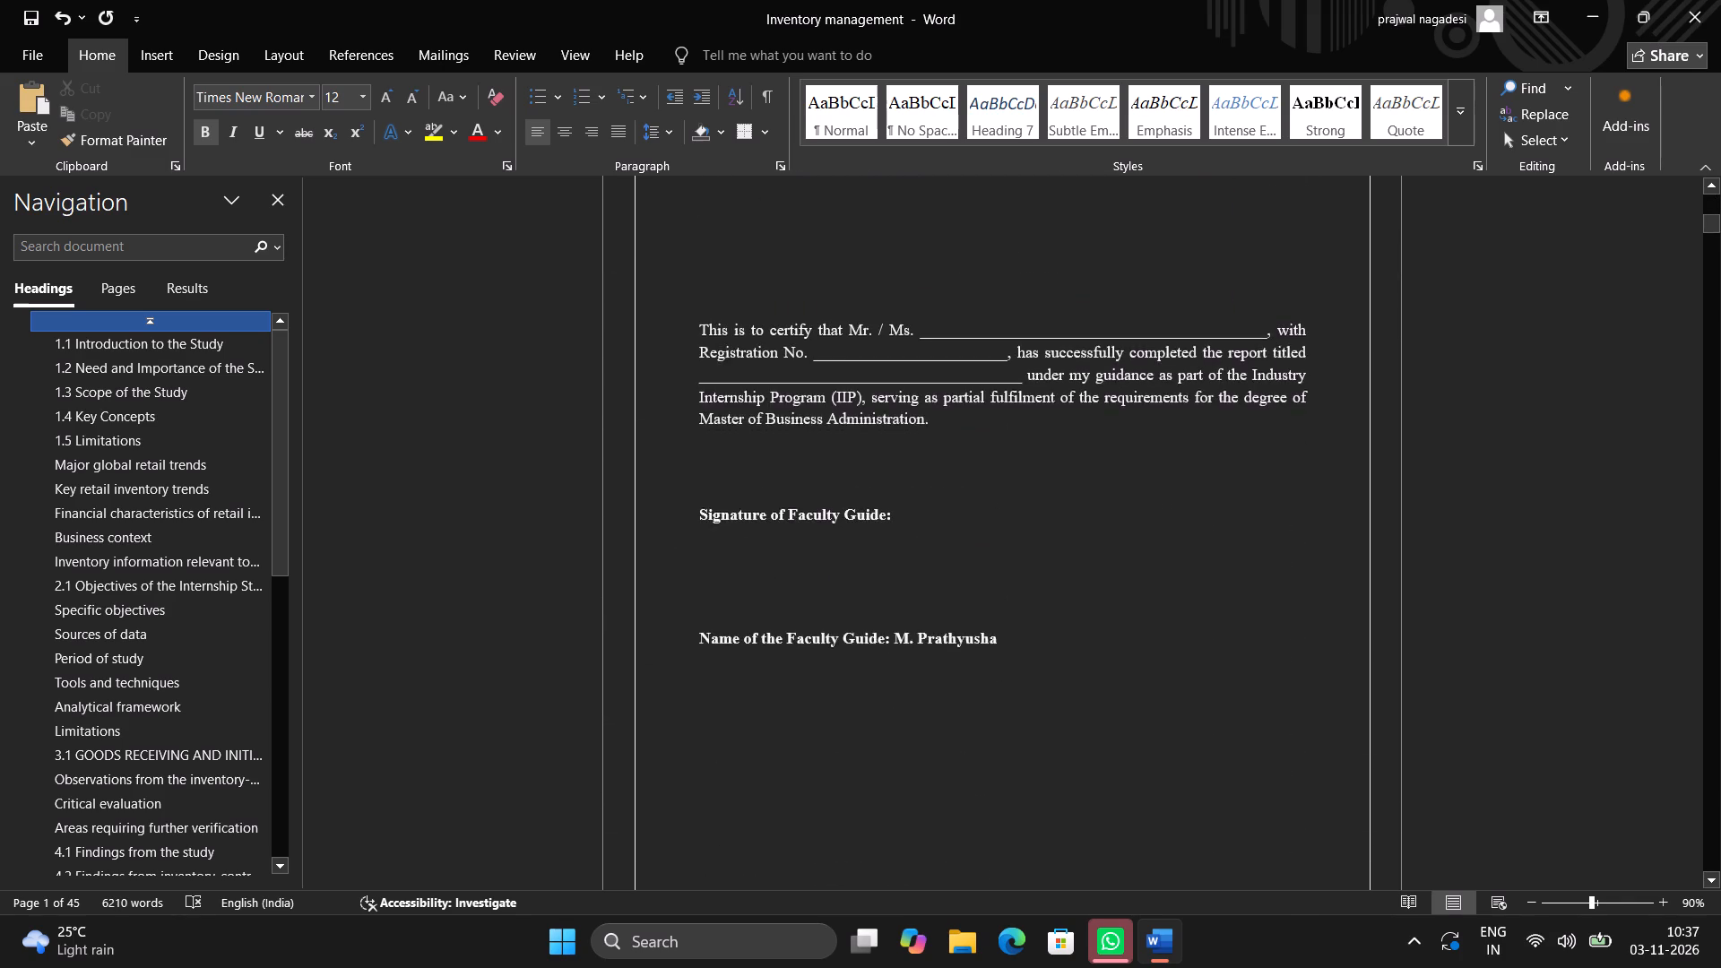
pyautogui.scroll(-6, 811, 567)
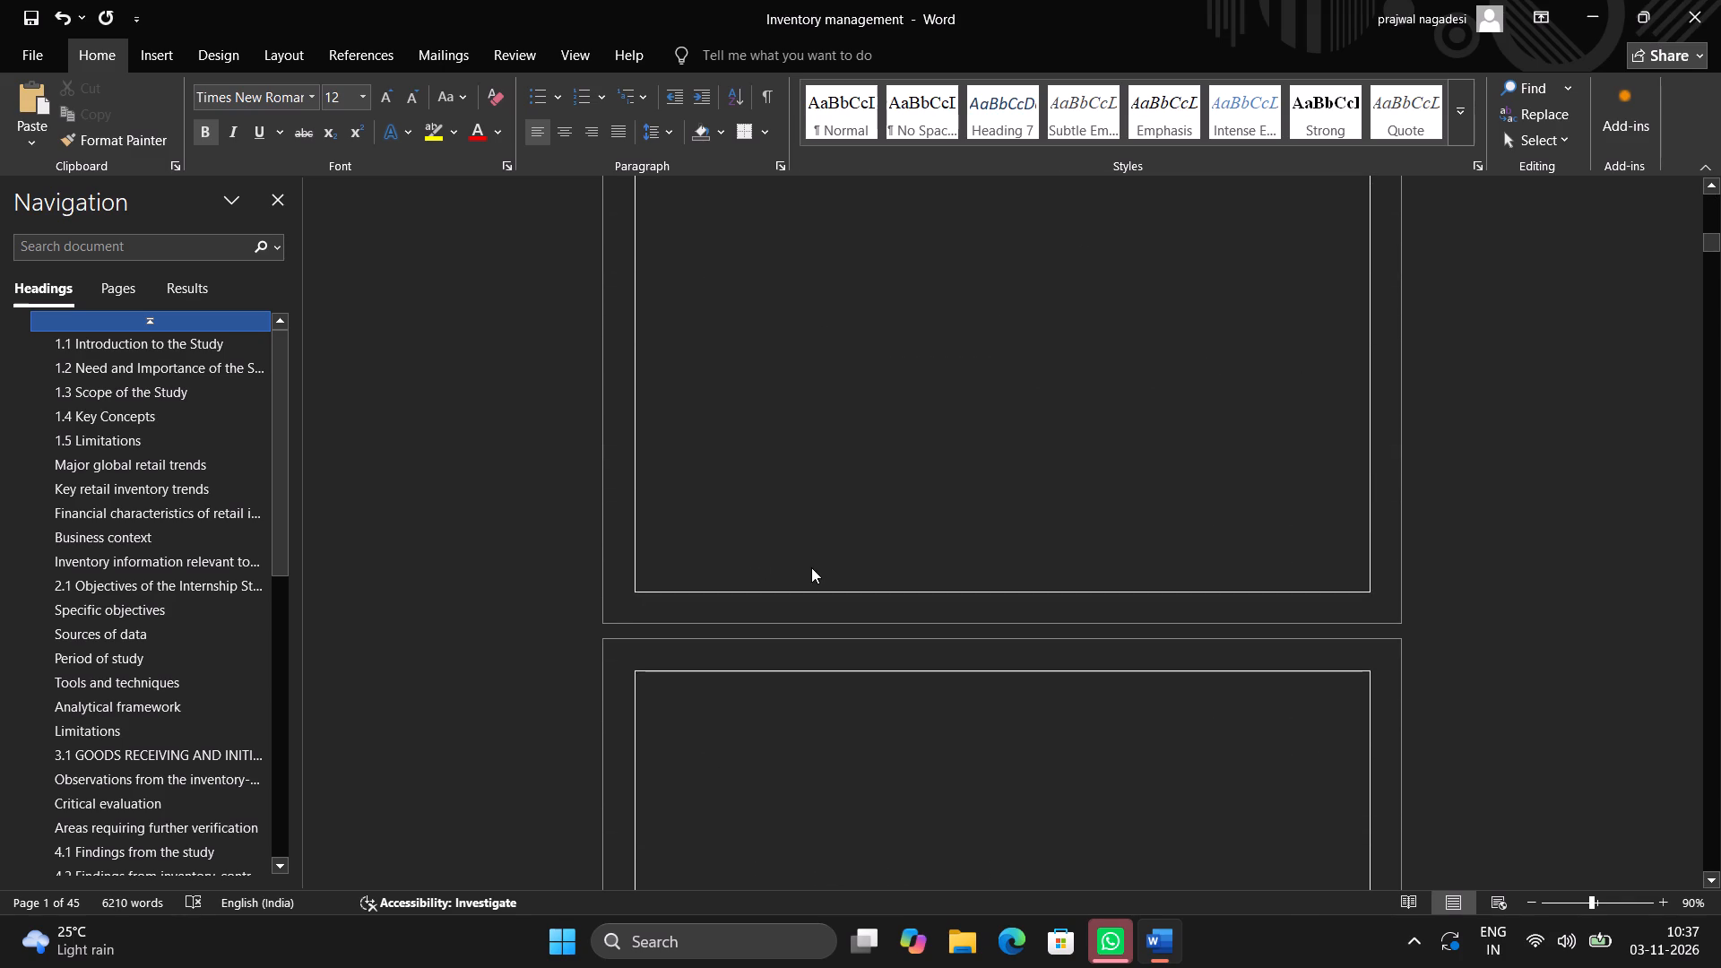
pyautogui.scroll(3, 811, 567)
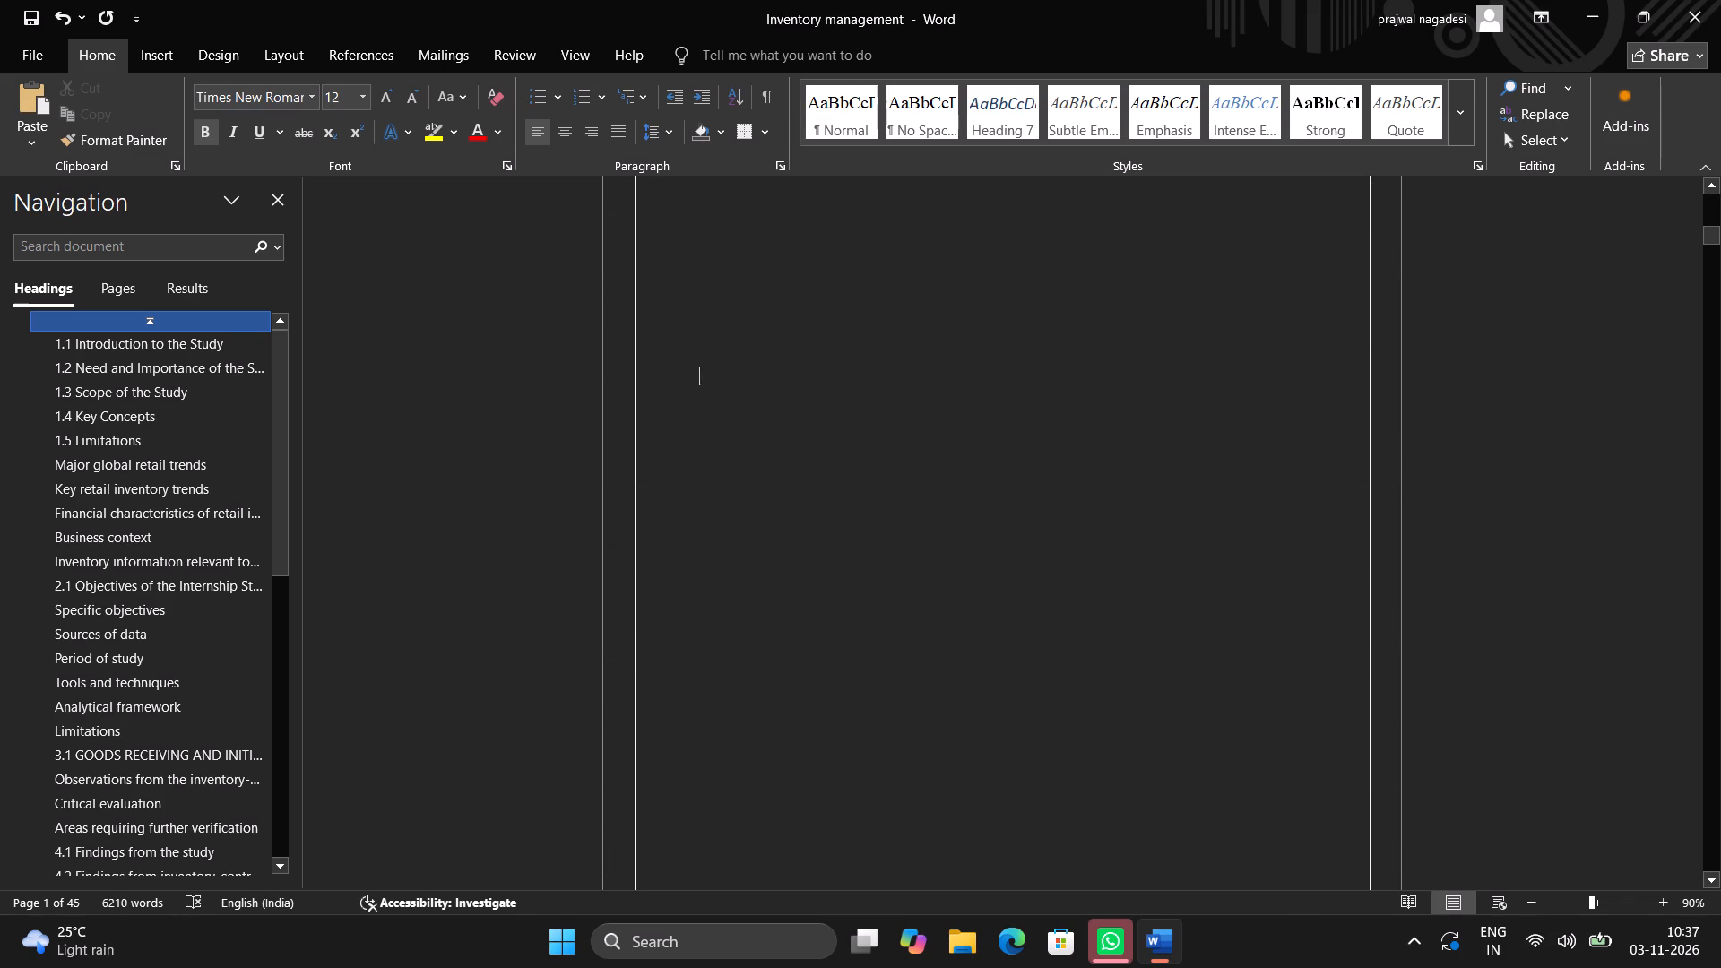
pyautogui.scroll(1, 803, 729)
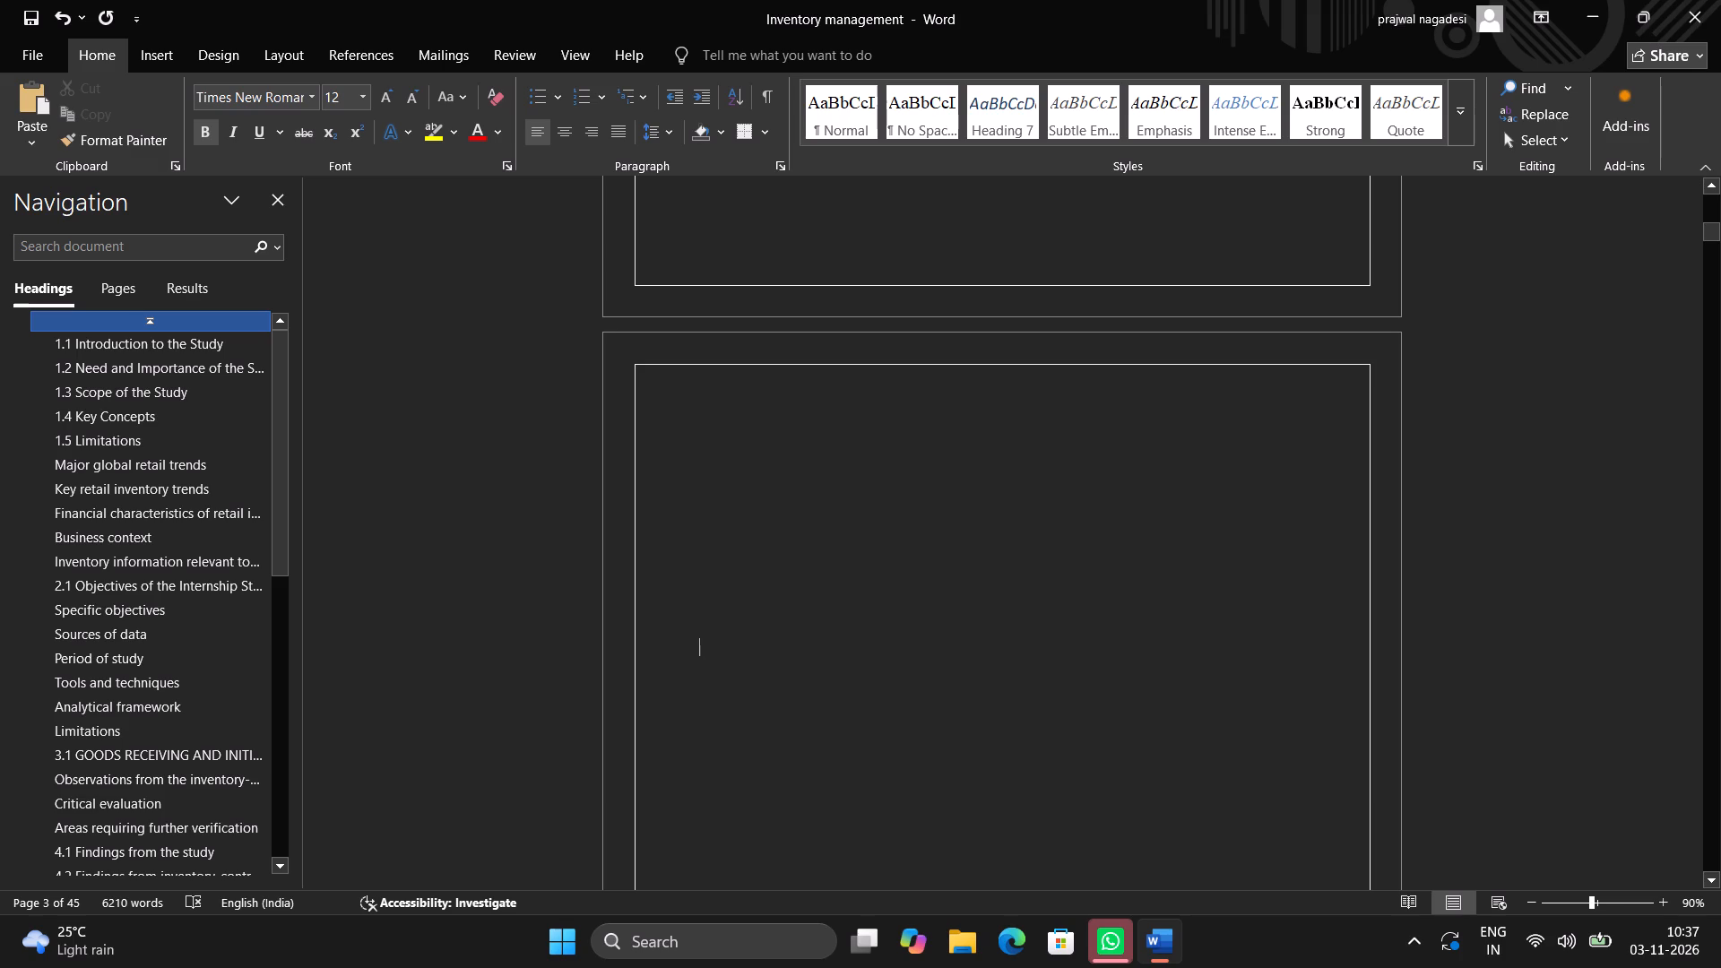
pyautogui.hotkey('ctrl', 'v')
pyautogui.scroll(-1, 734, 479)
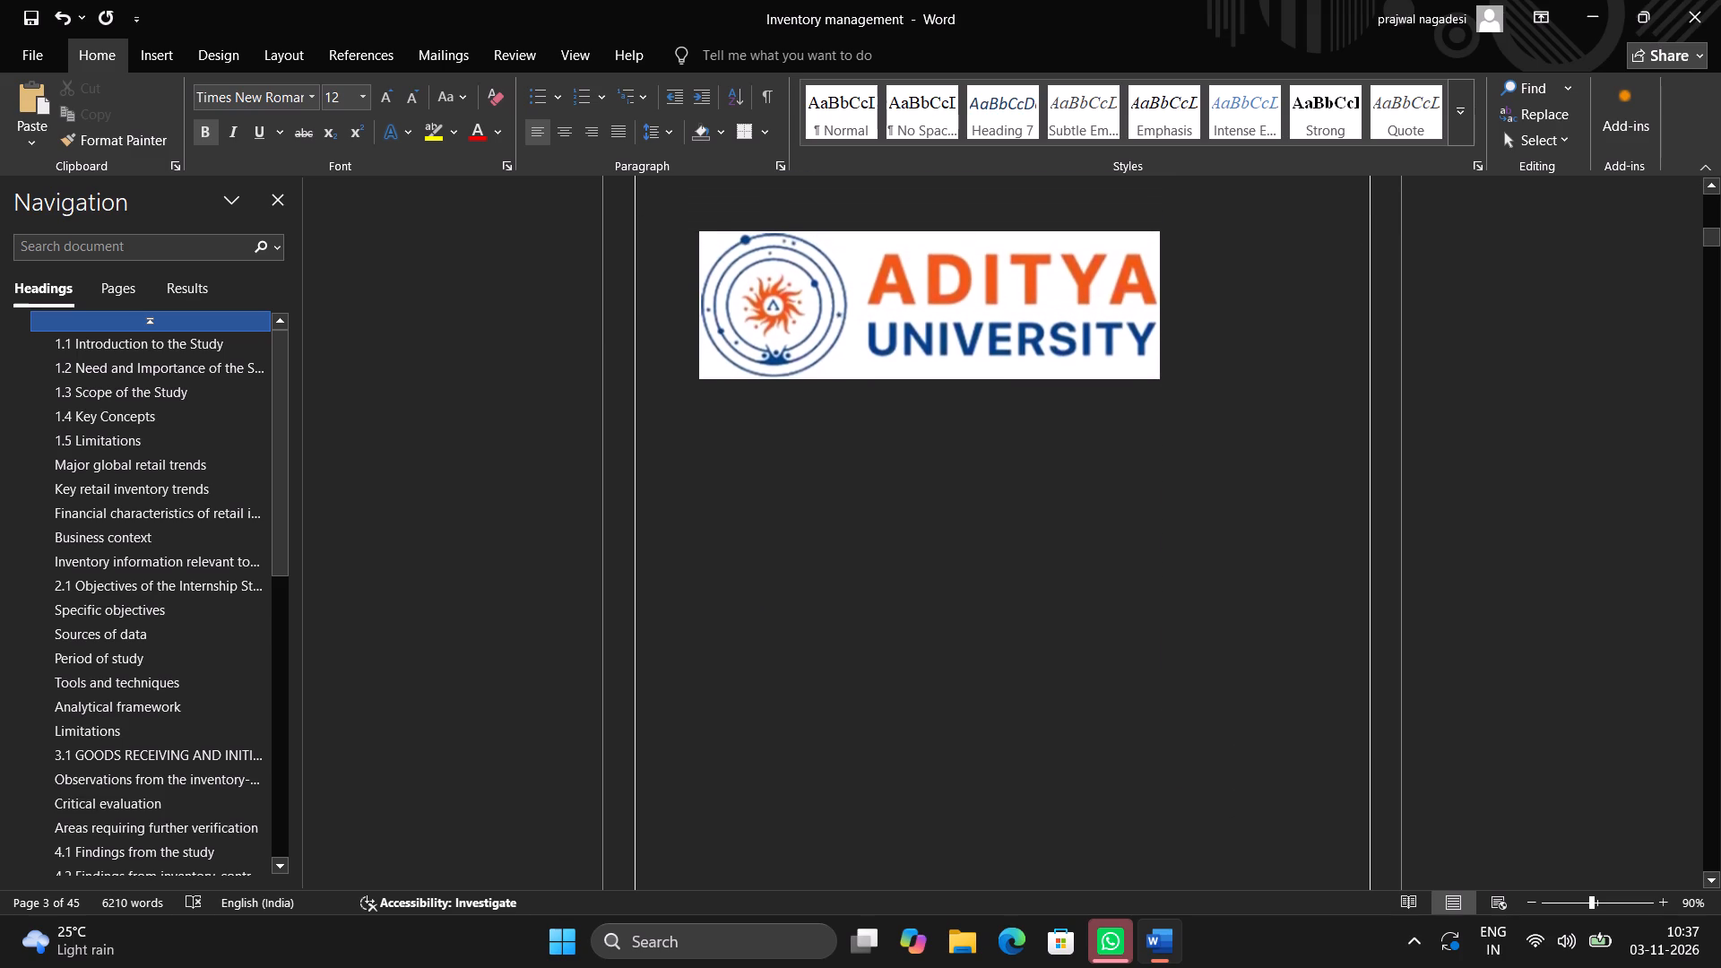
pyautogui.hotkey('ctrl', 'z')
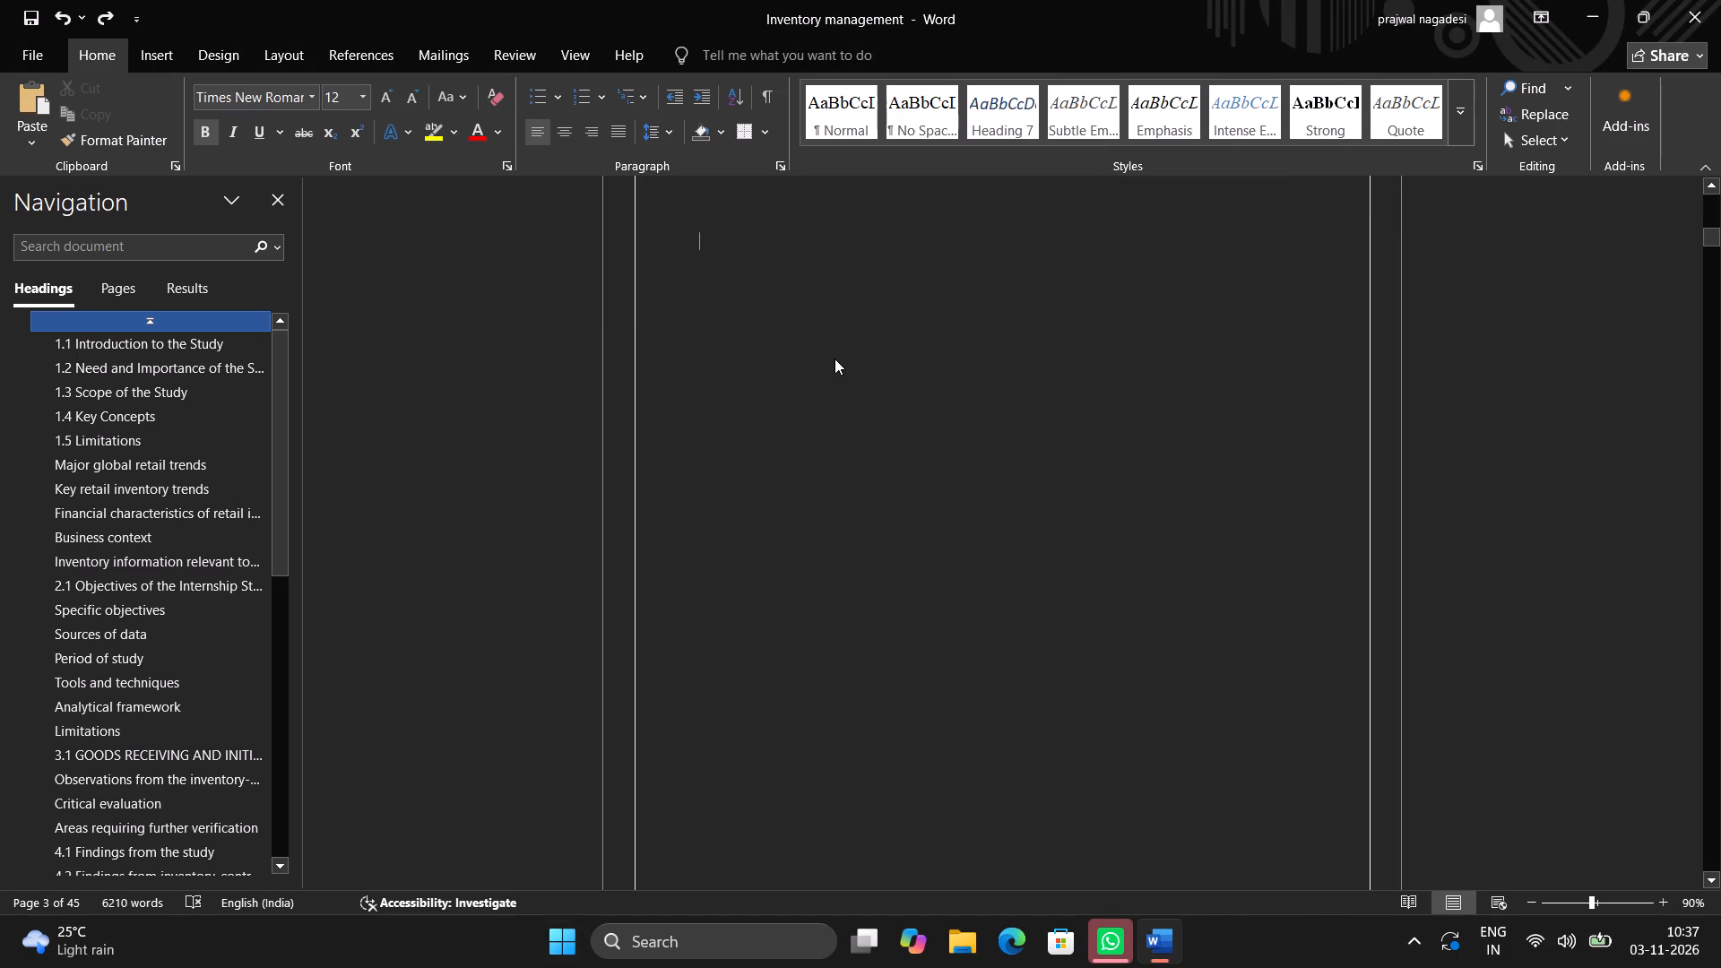
# Paste the earlier copied title block, from "Inventory Management" to "DEPARTMENT OF MANAGEMENT STUDIES", onto the blank page after the Certificate.
pyautogui.press('super+v')
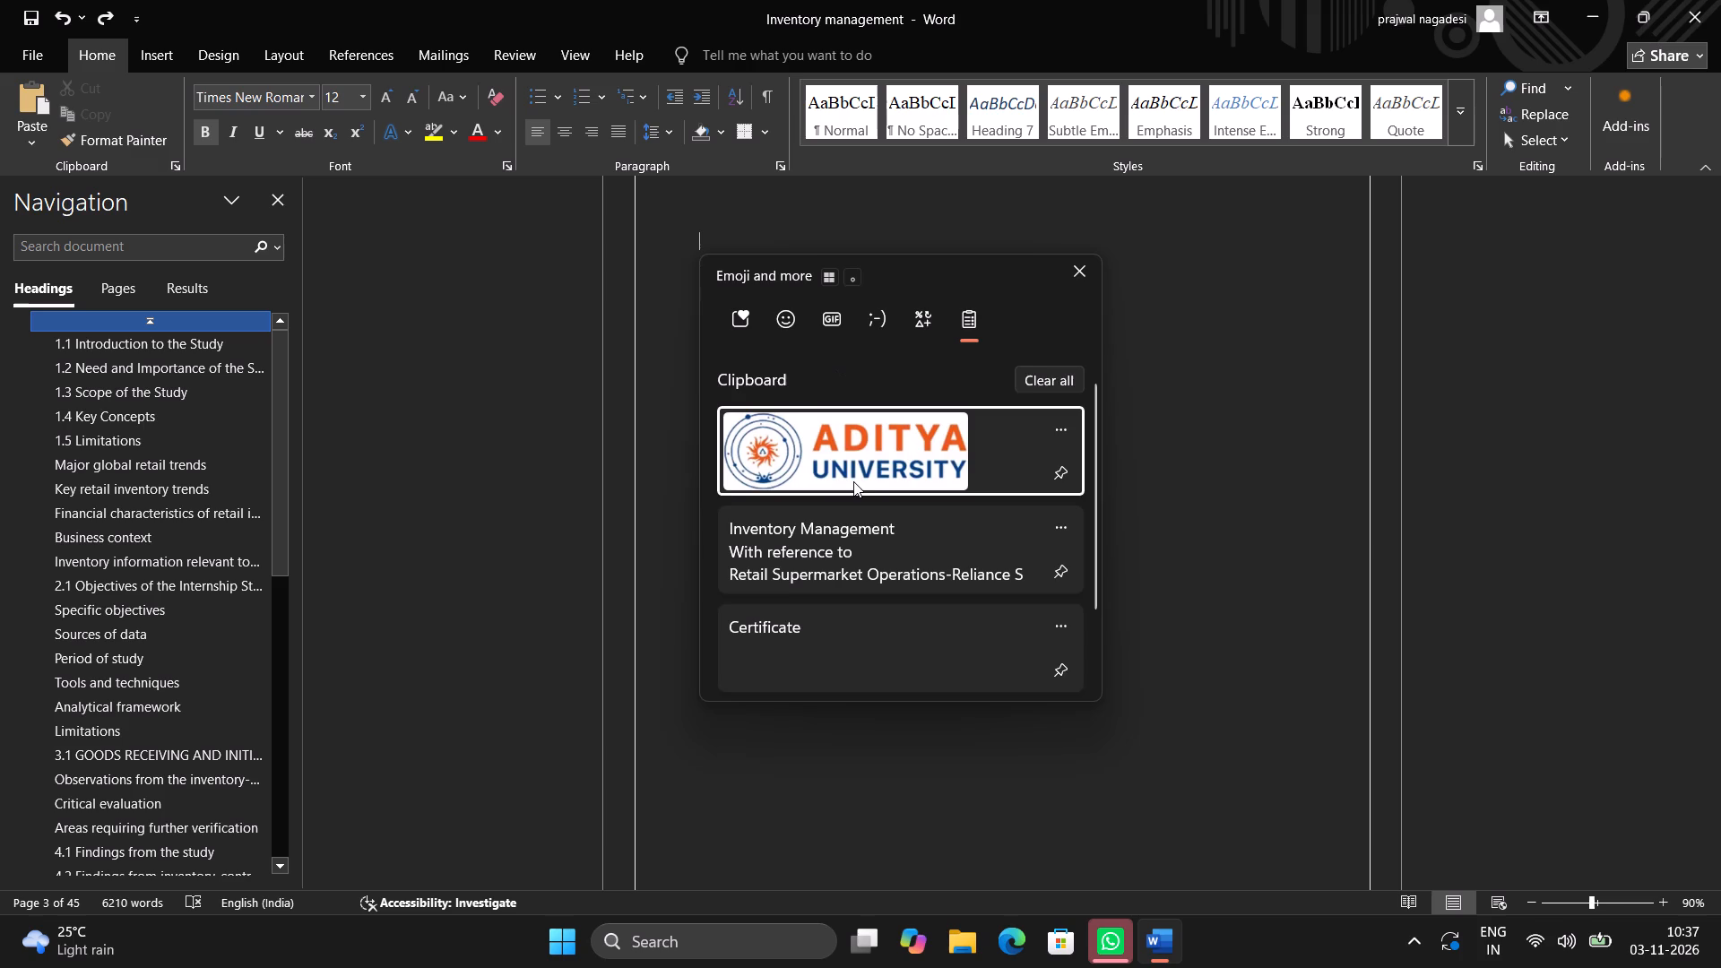
pyautogui.scroll(-1, 853, 481)
pyautogui.click(891, 515)
pyautogui.hotkey('ctrl', 'v')
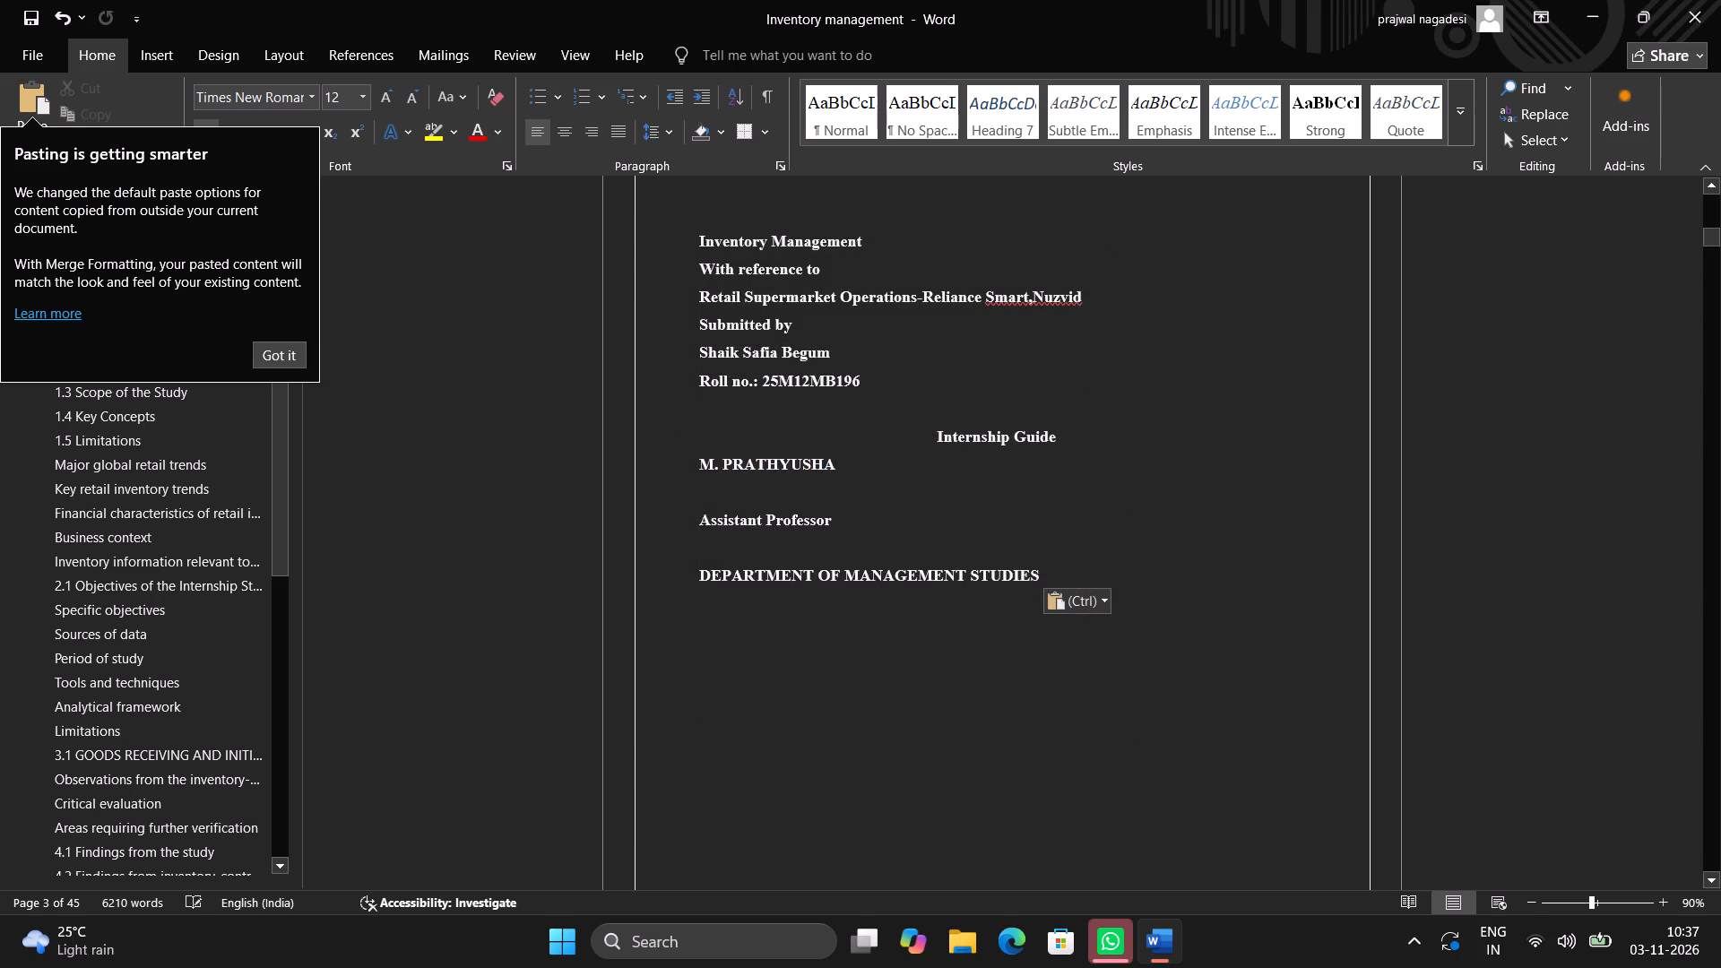
# Centre all lines of the pasted title block, from "Inventory Management" to "DEPARTMENT OF MANAGEMENT STUDIES".
pyautogui.scroll(5, 989, 497)
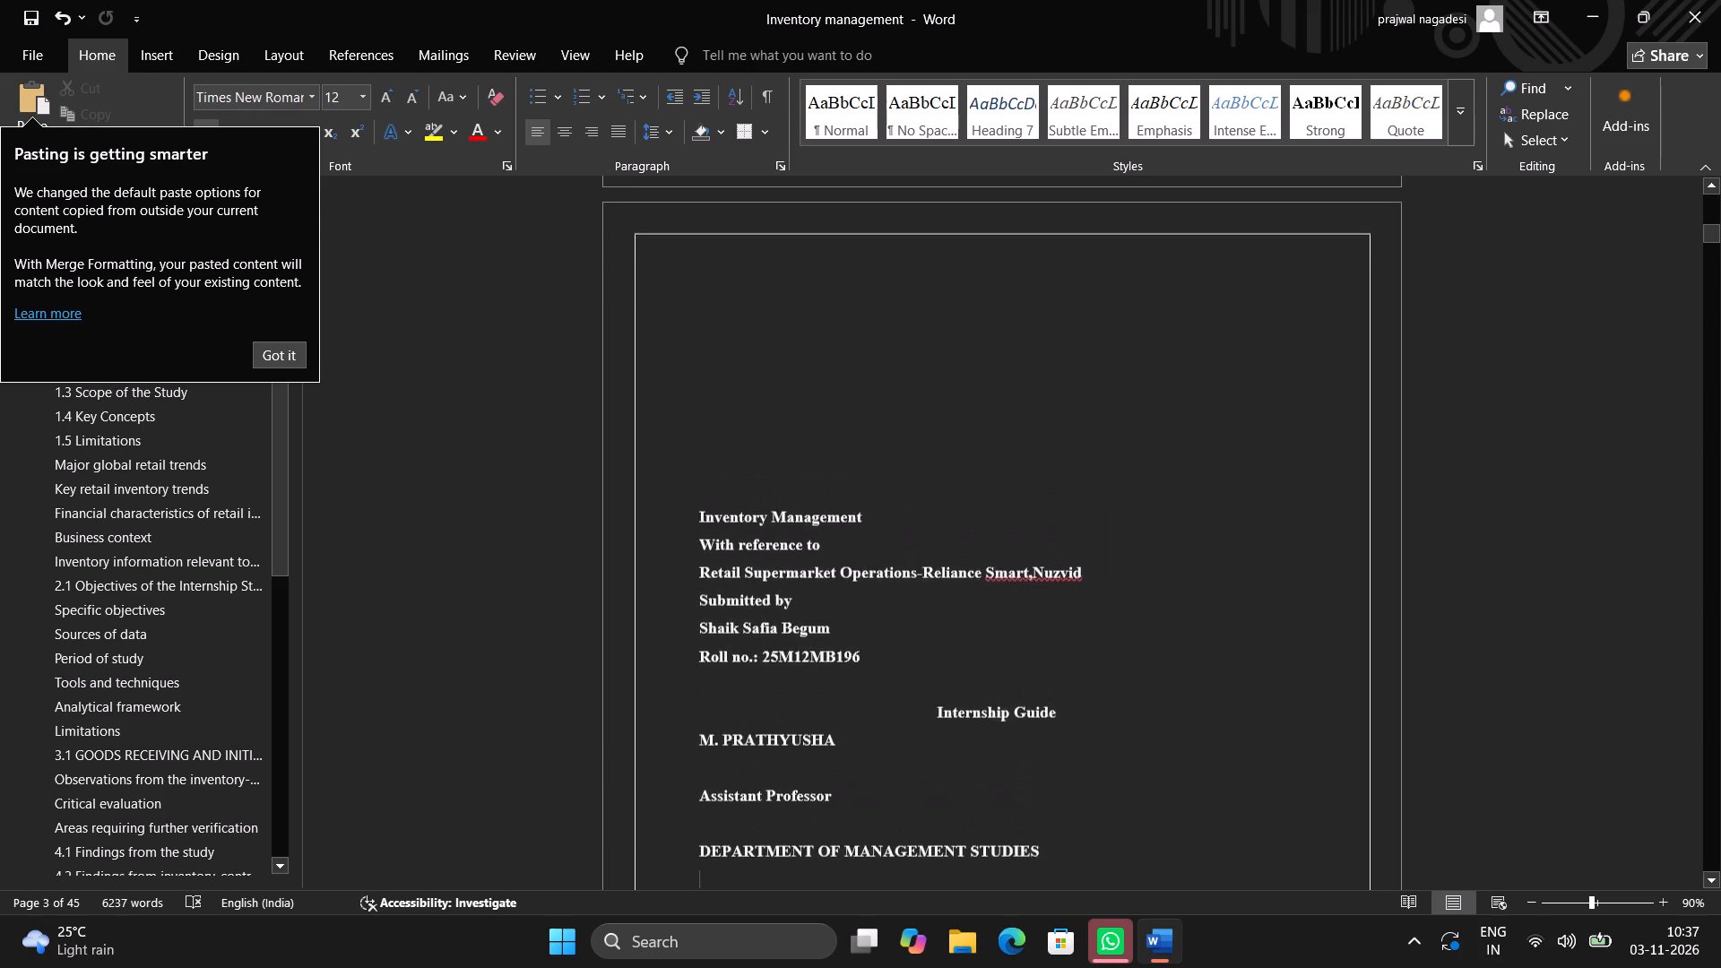
pyautogui.scroll(2, 989, 497)
pyautogui.scroll(-1, 989, 497)
pyautogui.scroll(1, 989, 497)
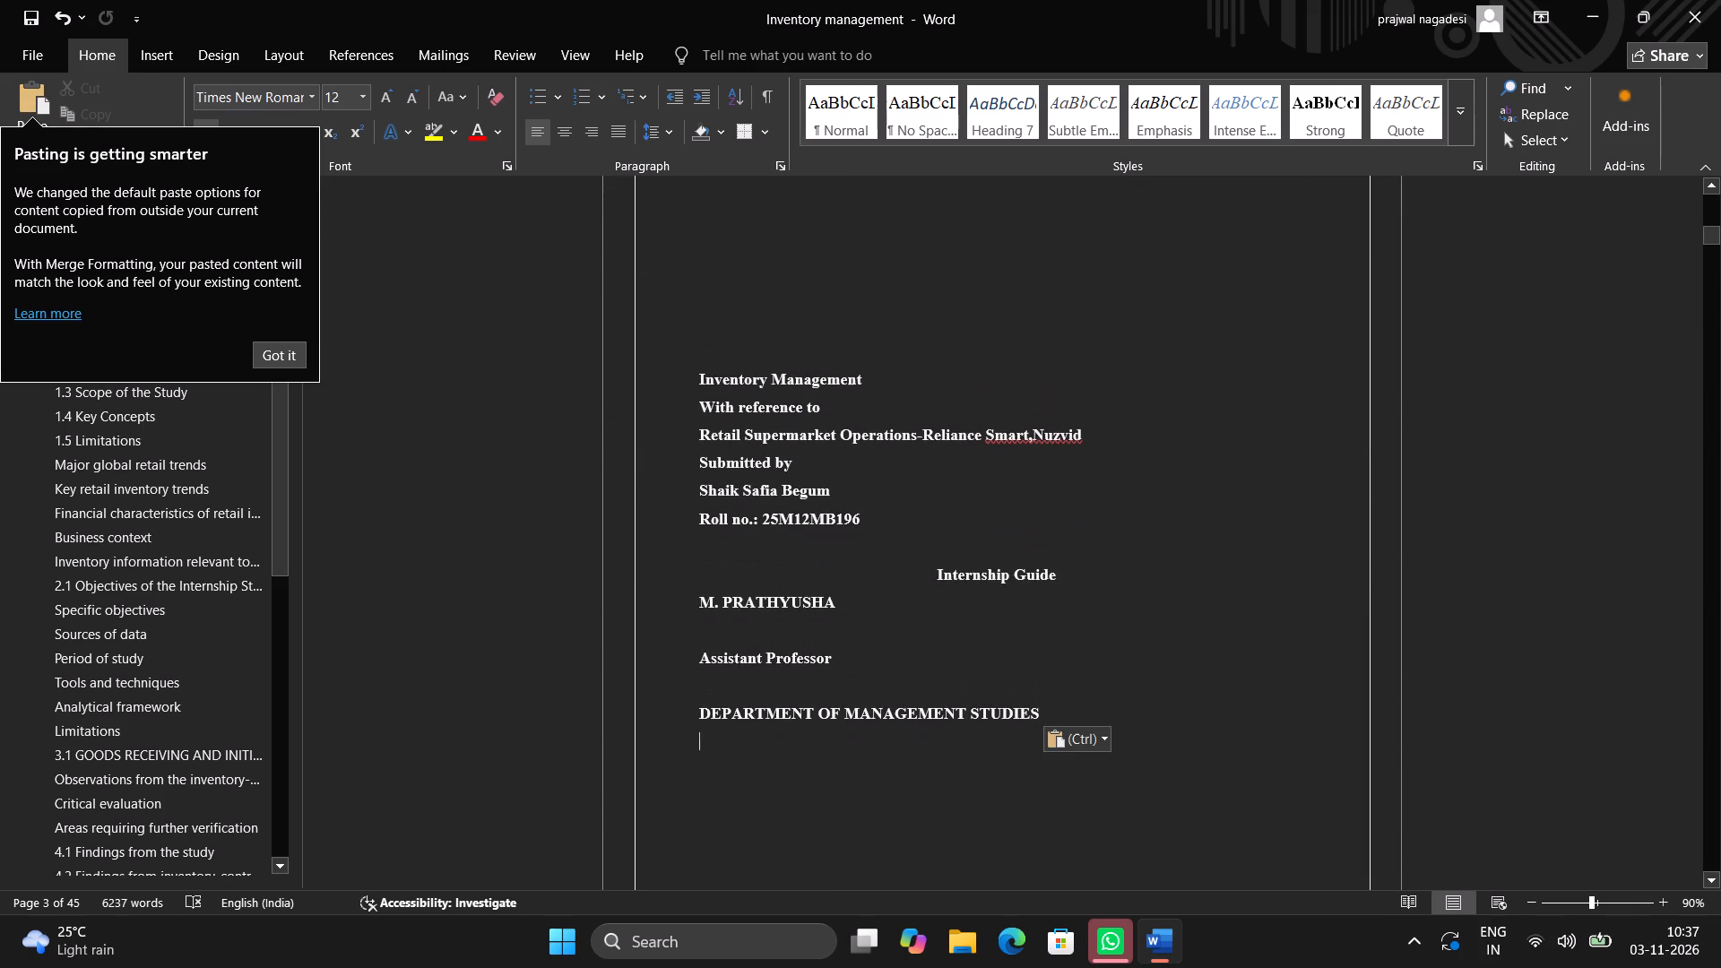
pyautogui.moveTo(691, 378); pyautogui.dragTo(857, 651)
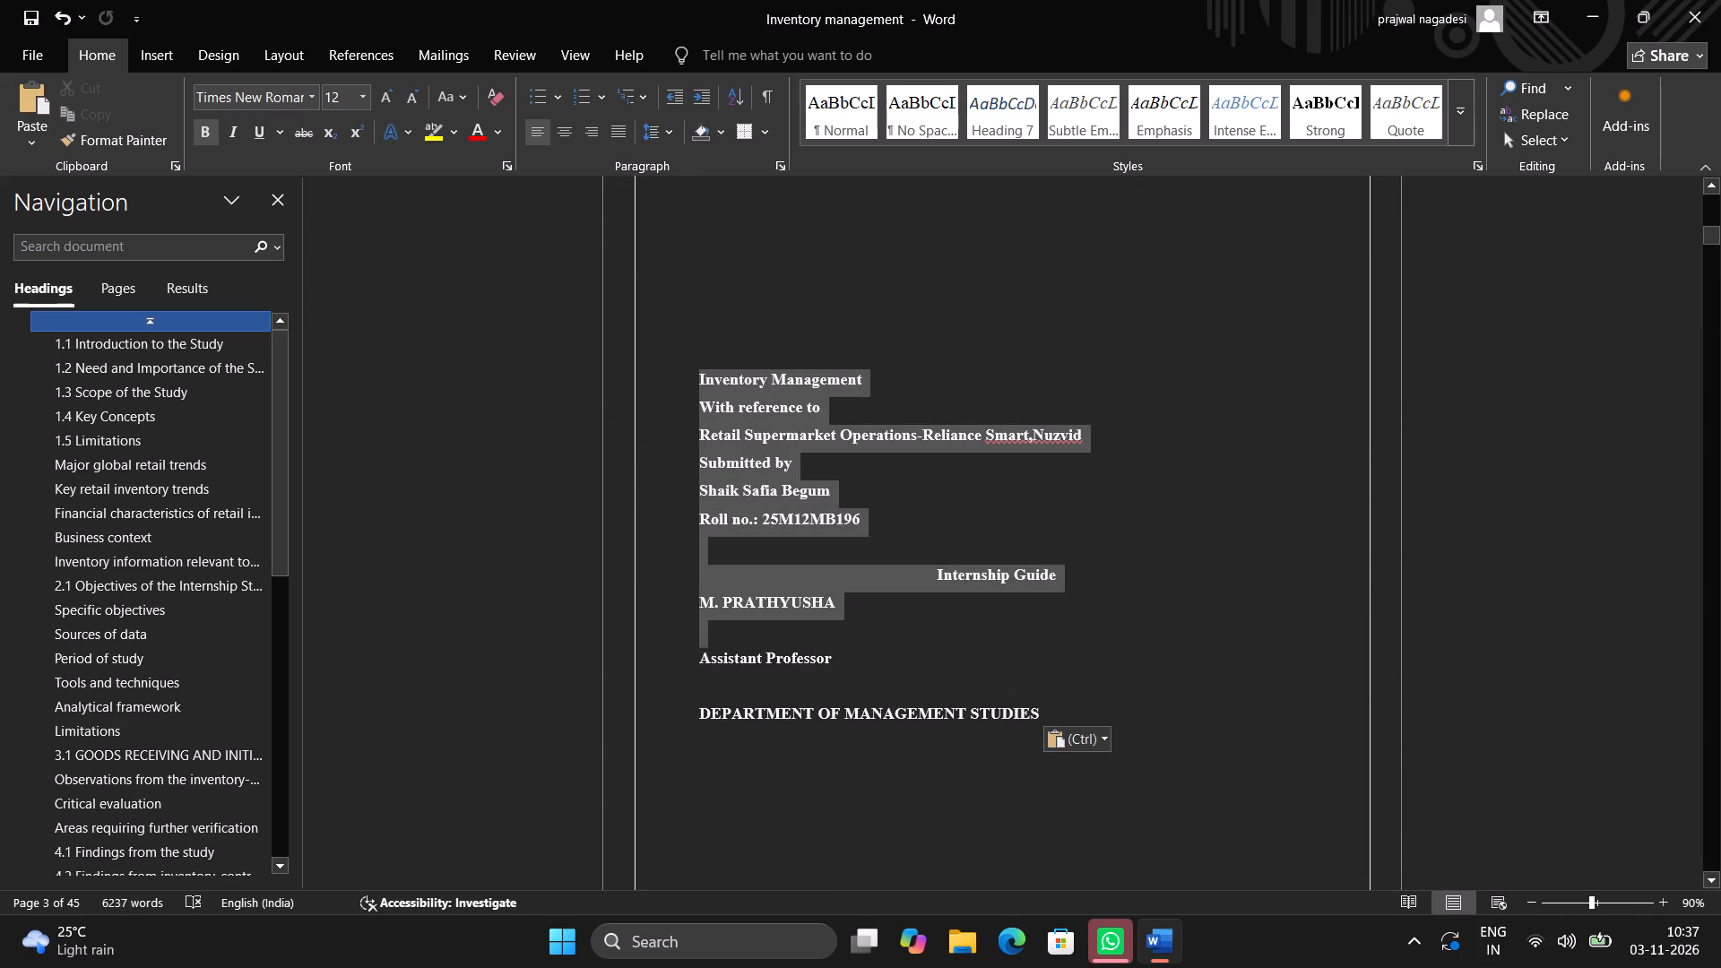
pyautogui.moveTo(857, 651); pyautogui.dragTo(1030, 713)
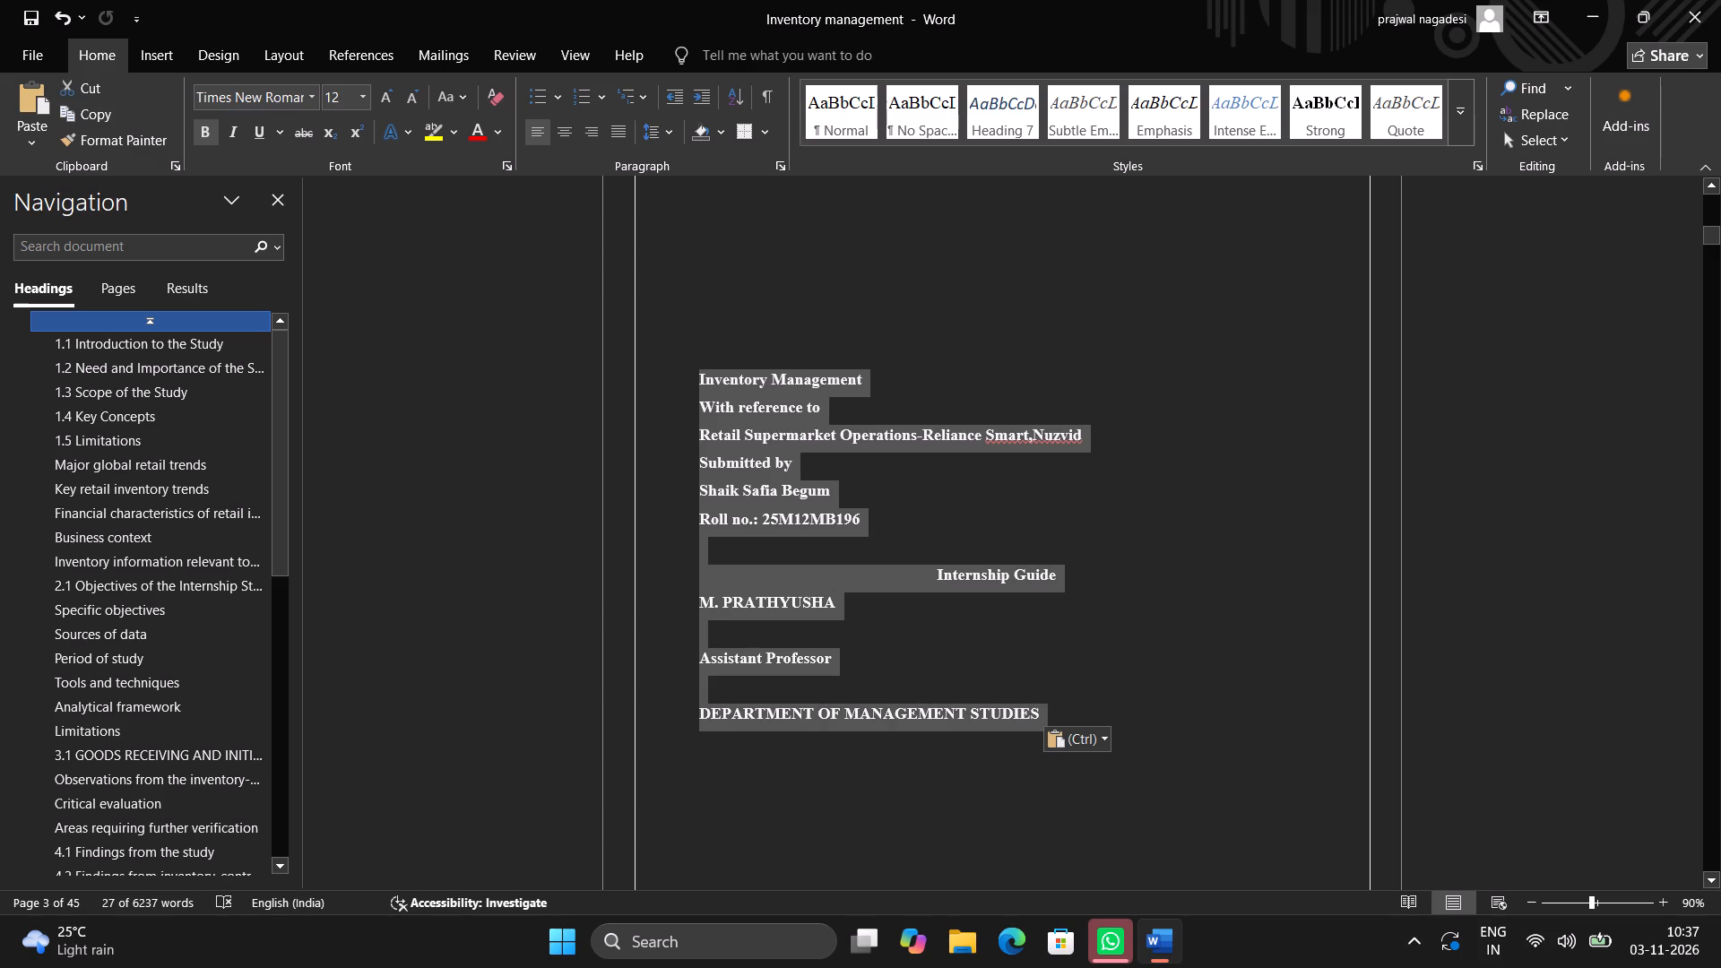
pyautogui.click(560, 127)
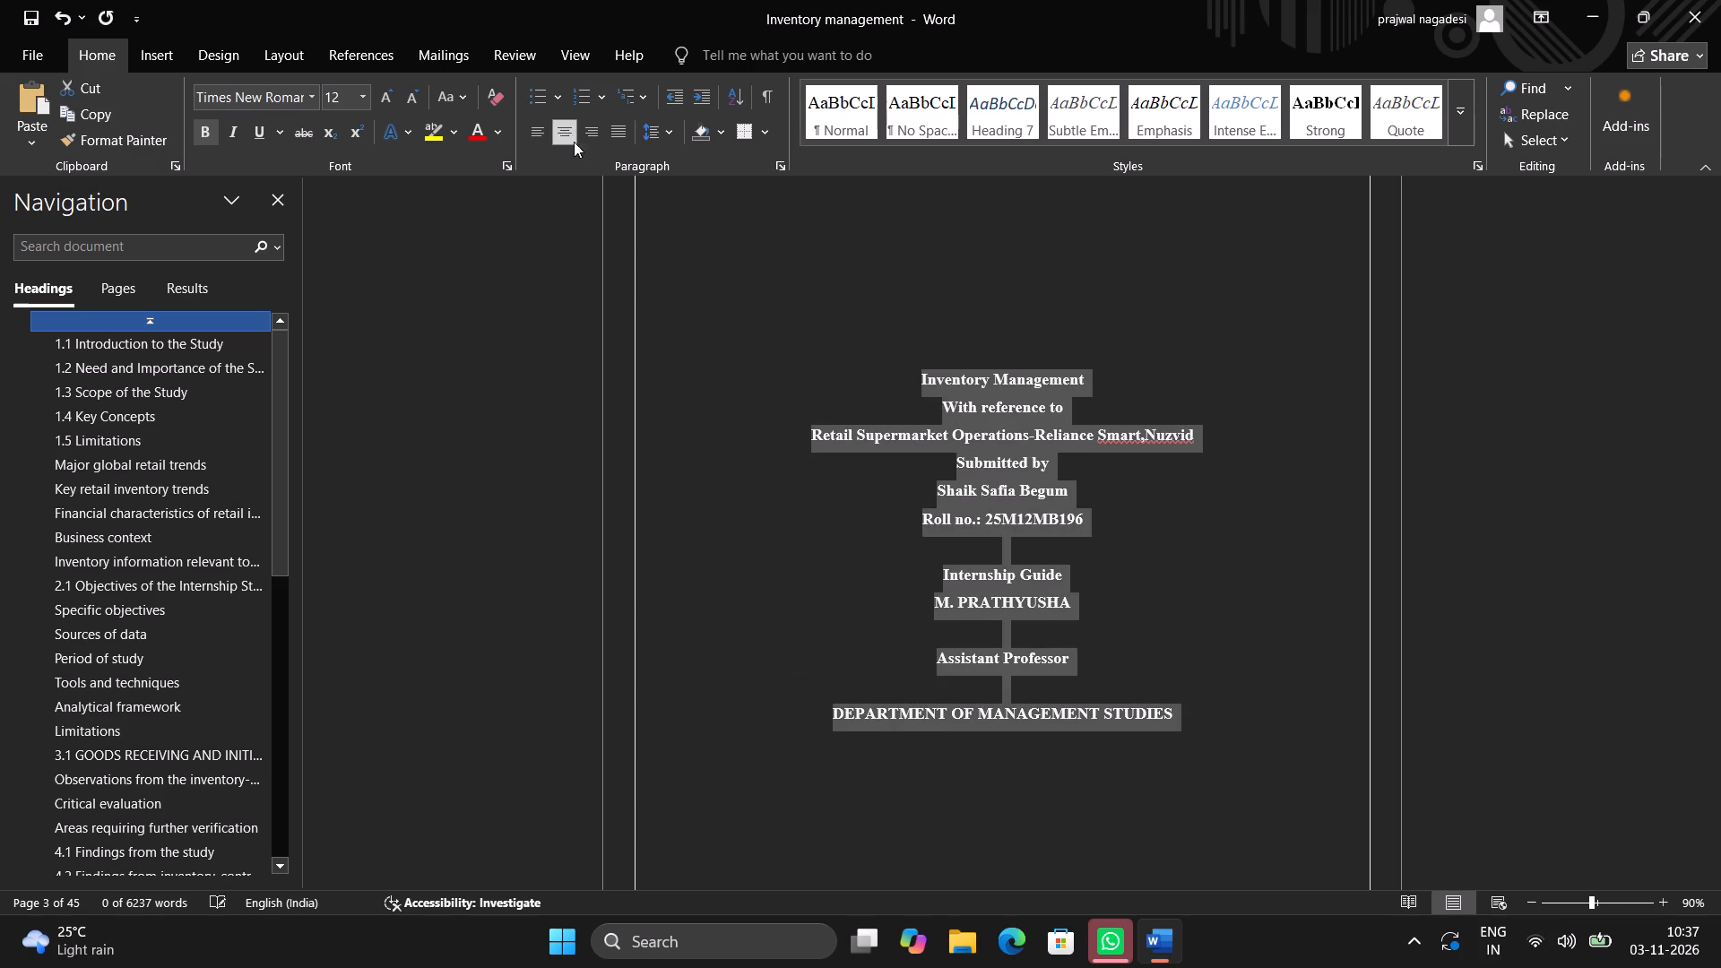
# Set the "Inventory Management" title line to 22 pt and change its font colour.
pyautogui.hscroll(1, 804, 339)
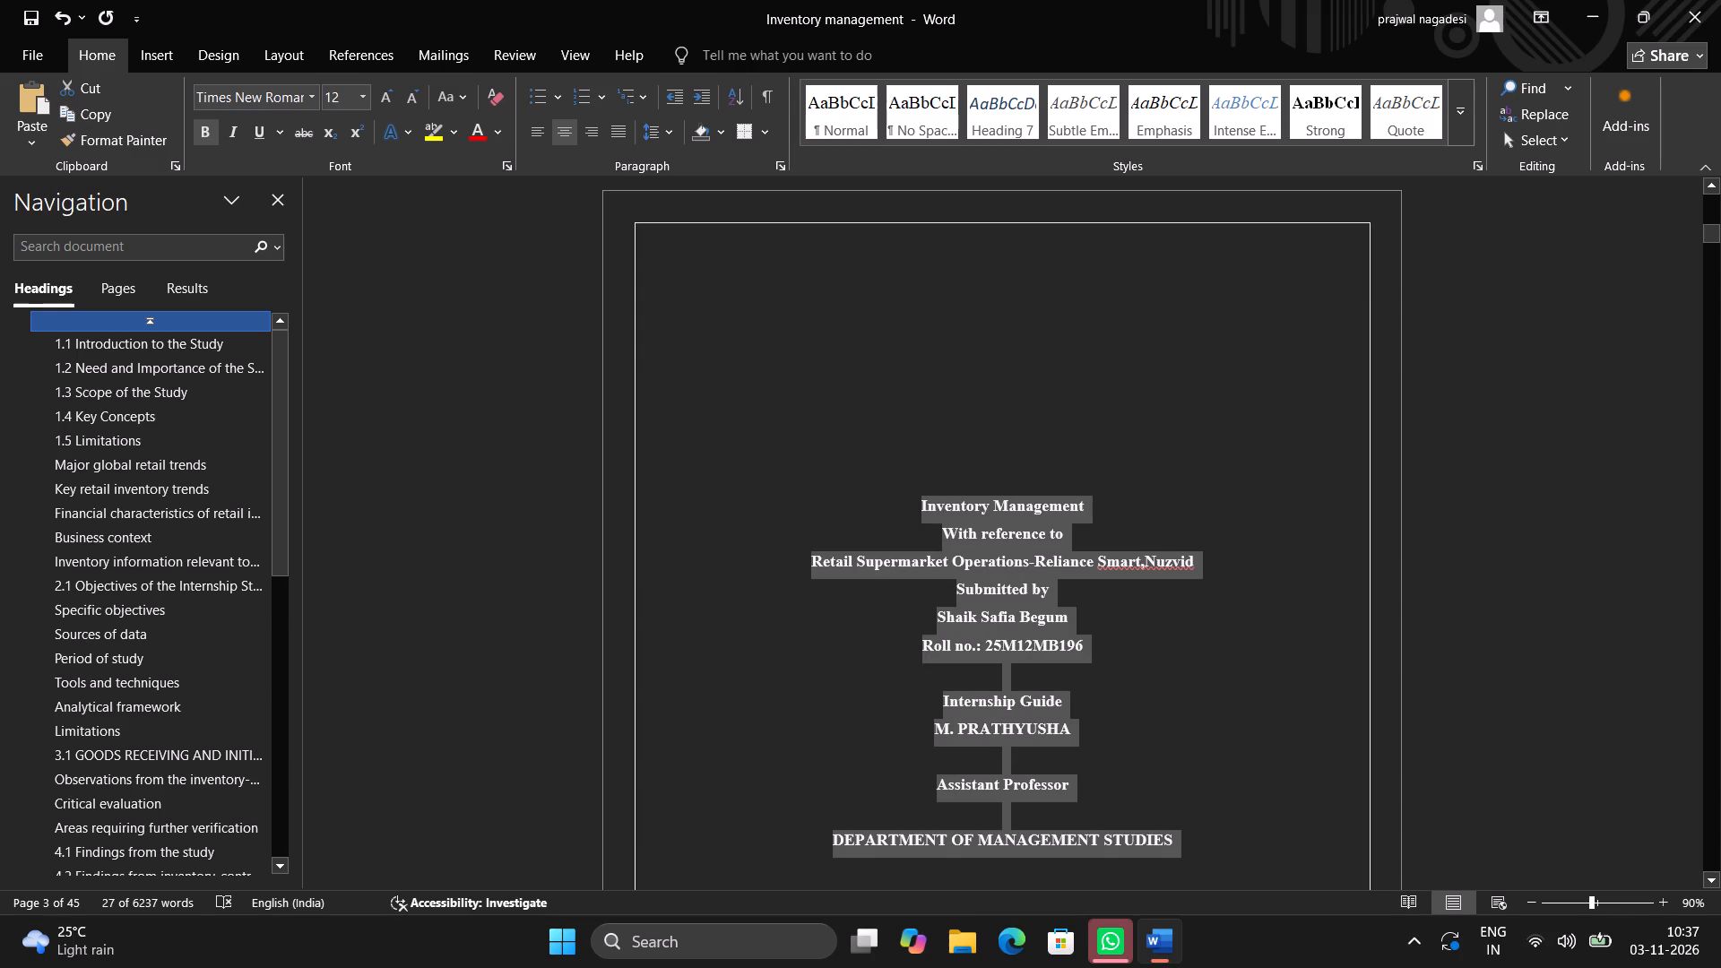
pyautogui.scroll(-1, 918, 523)
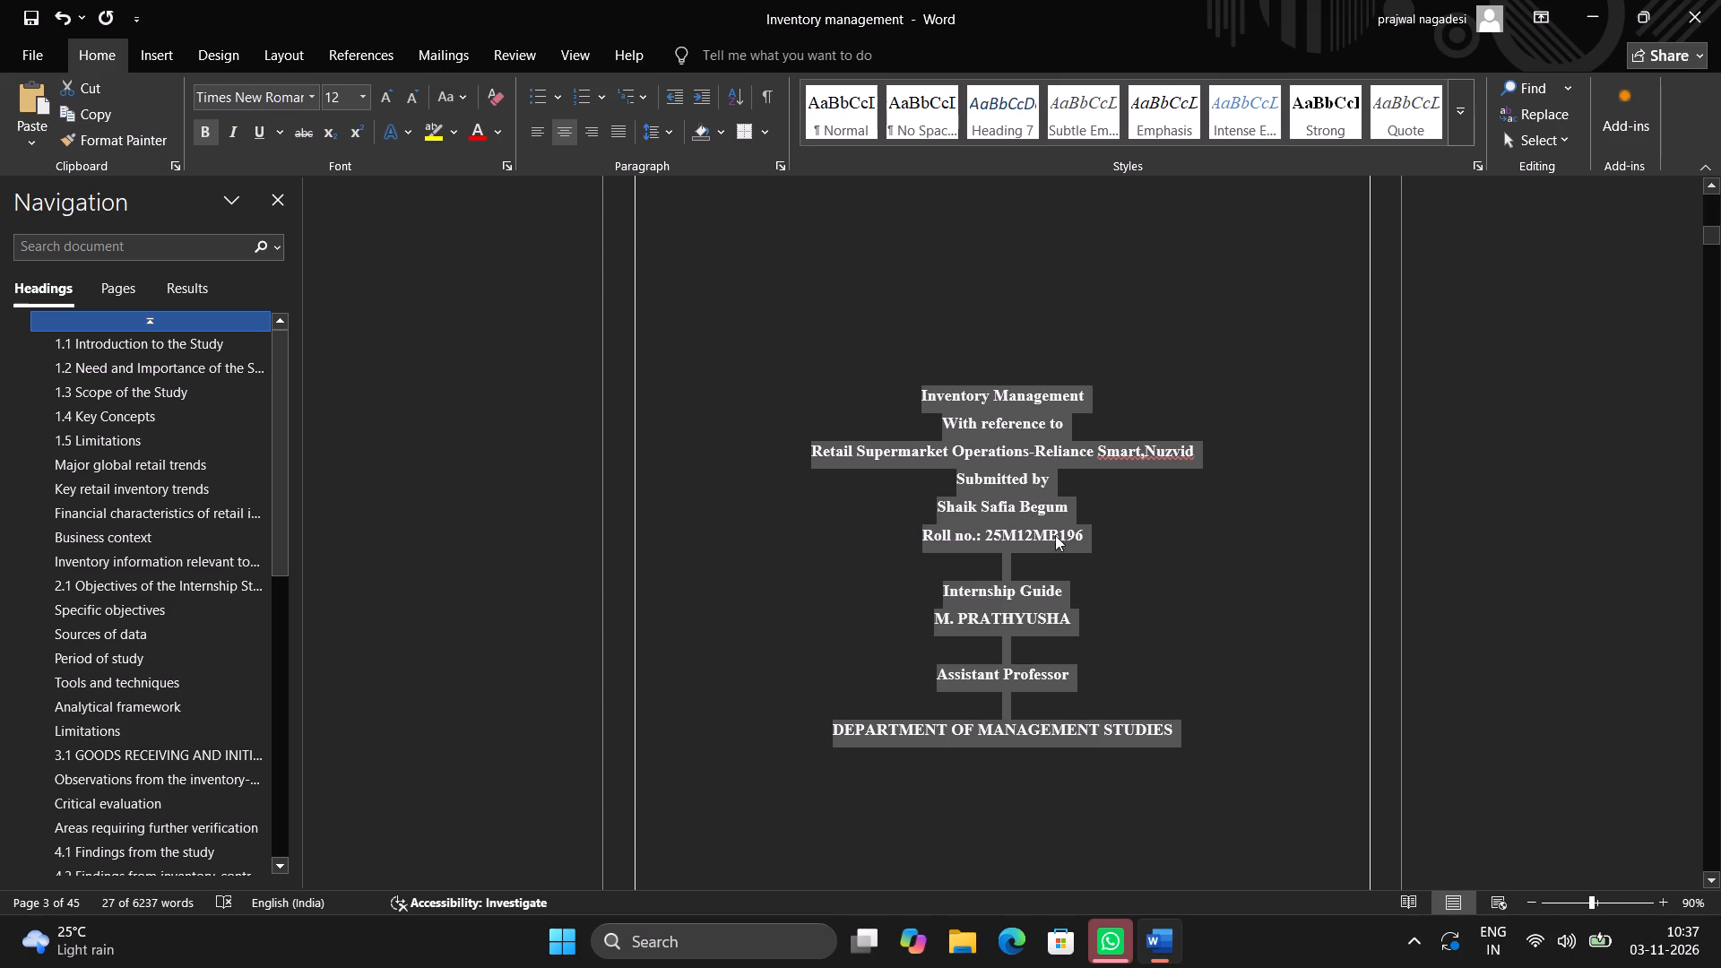
pyautogui.click(895, 397)
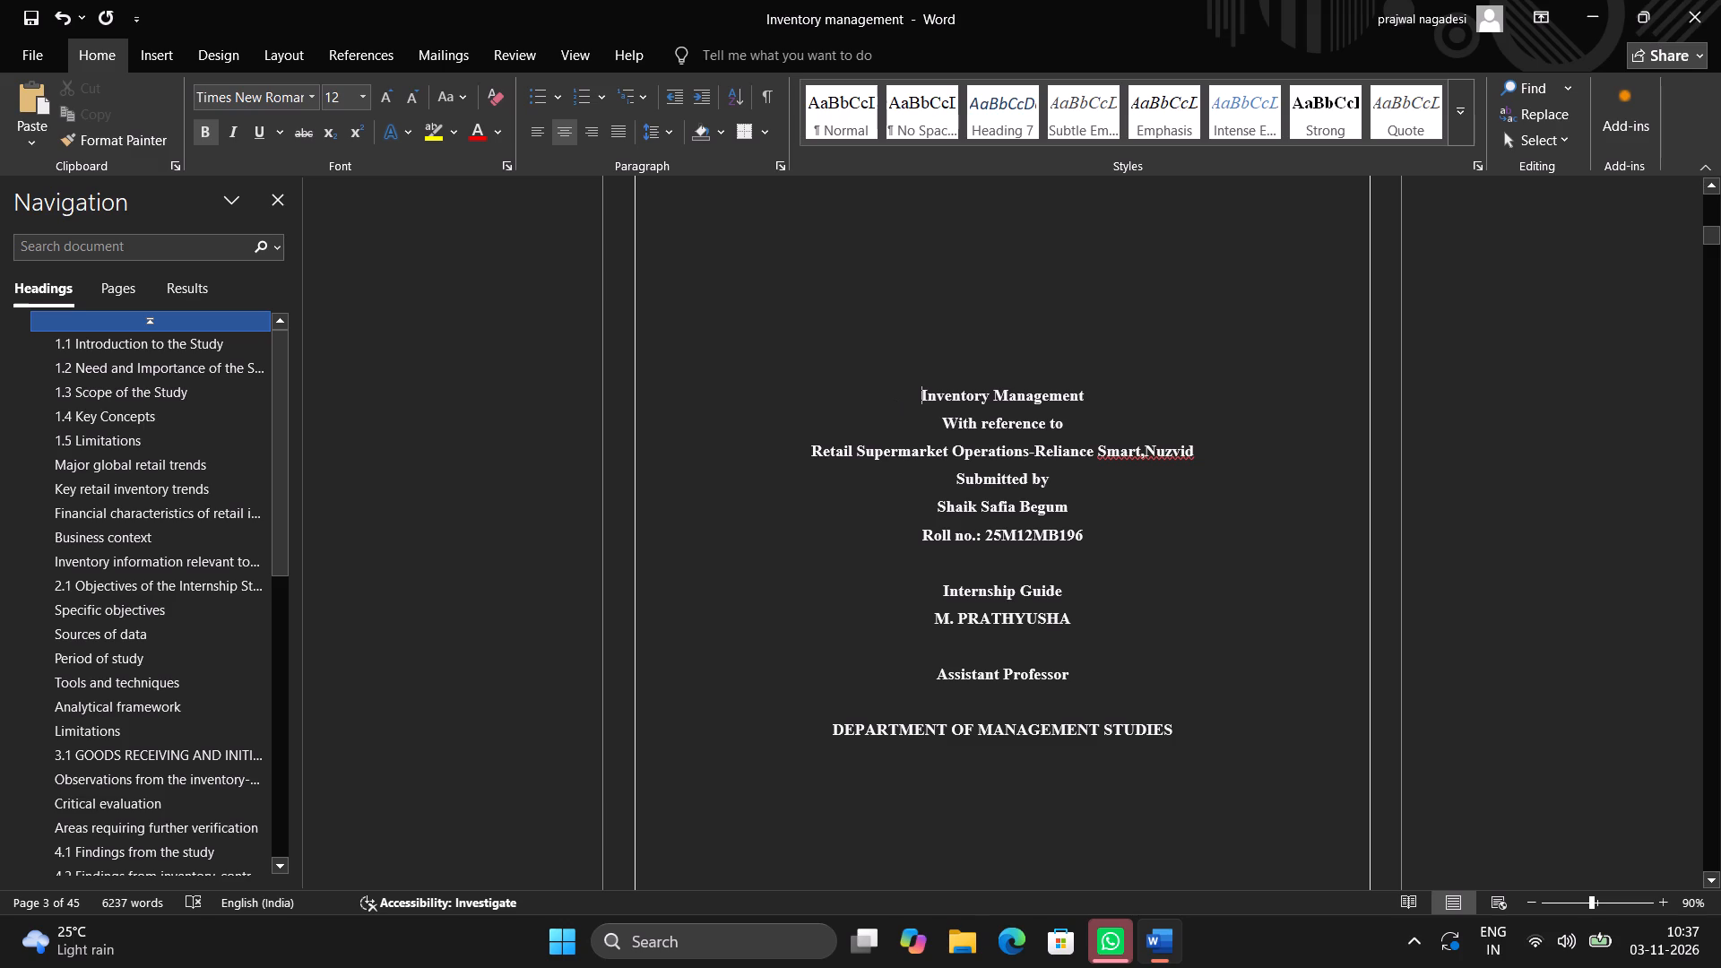
pyautogui.hotkey('ctrl', 'shift', 'Right')
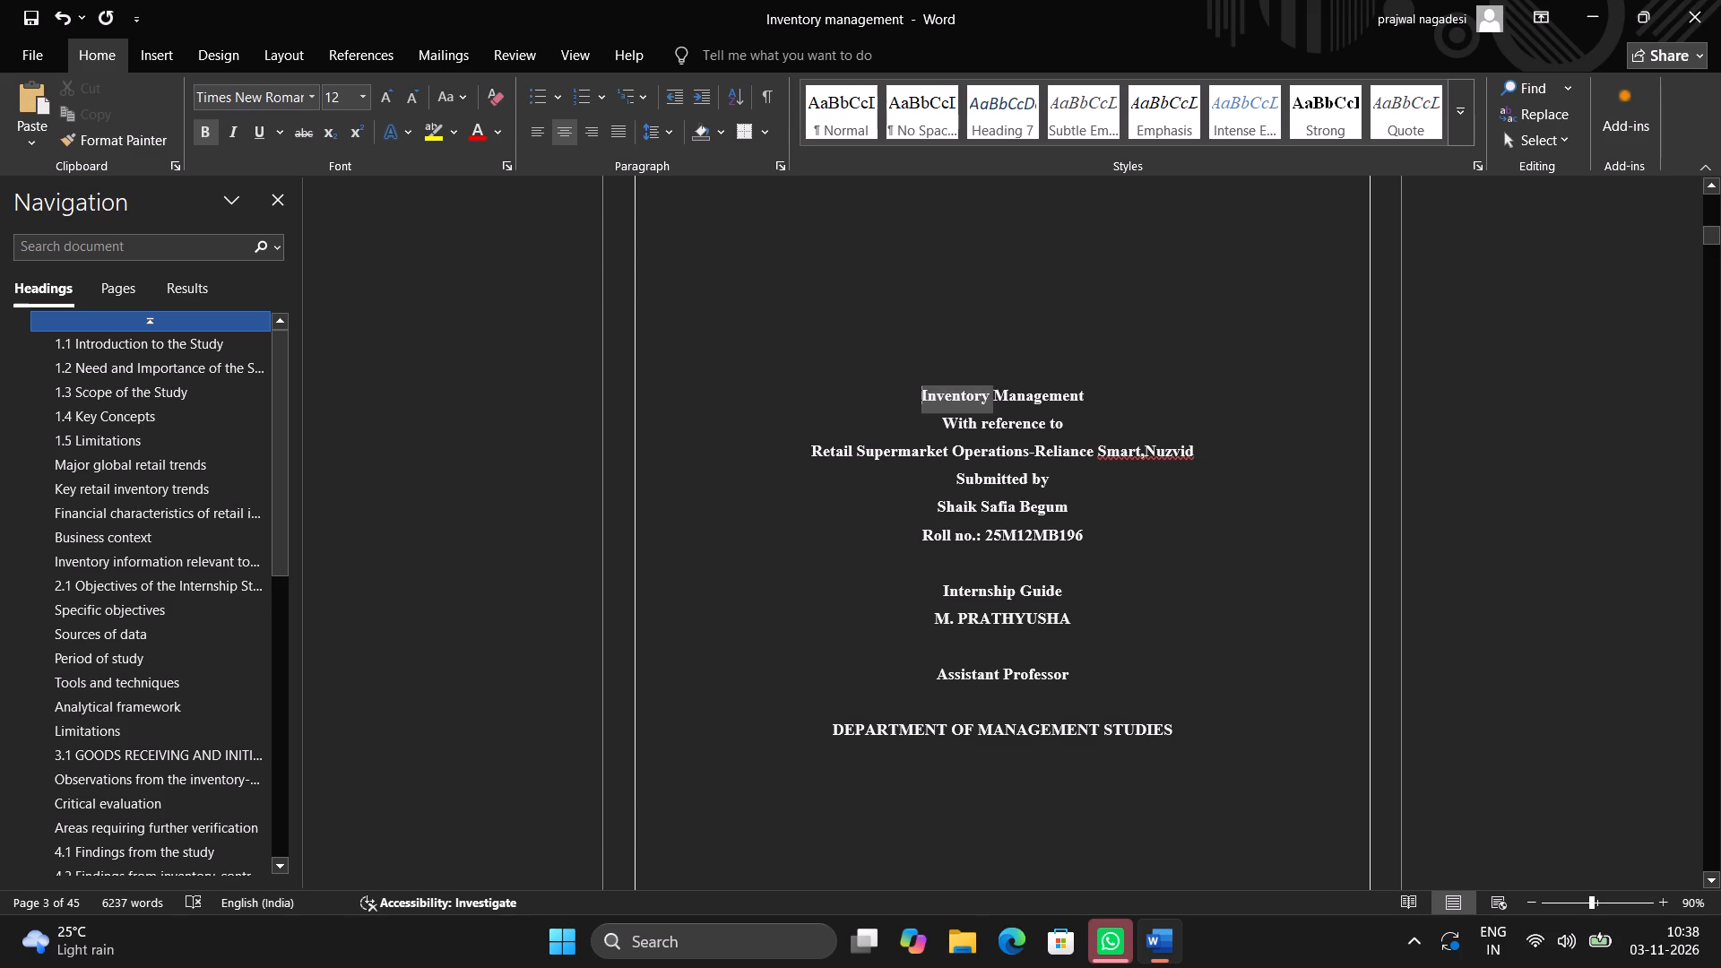
pyautogui.hotkey('ctrl', 'shift', 'Right')
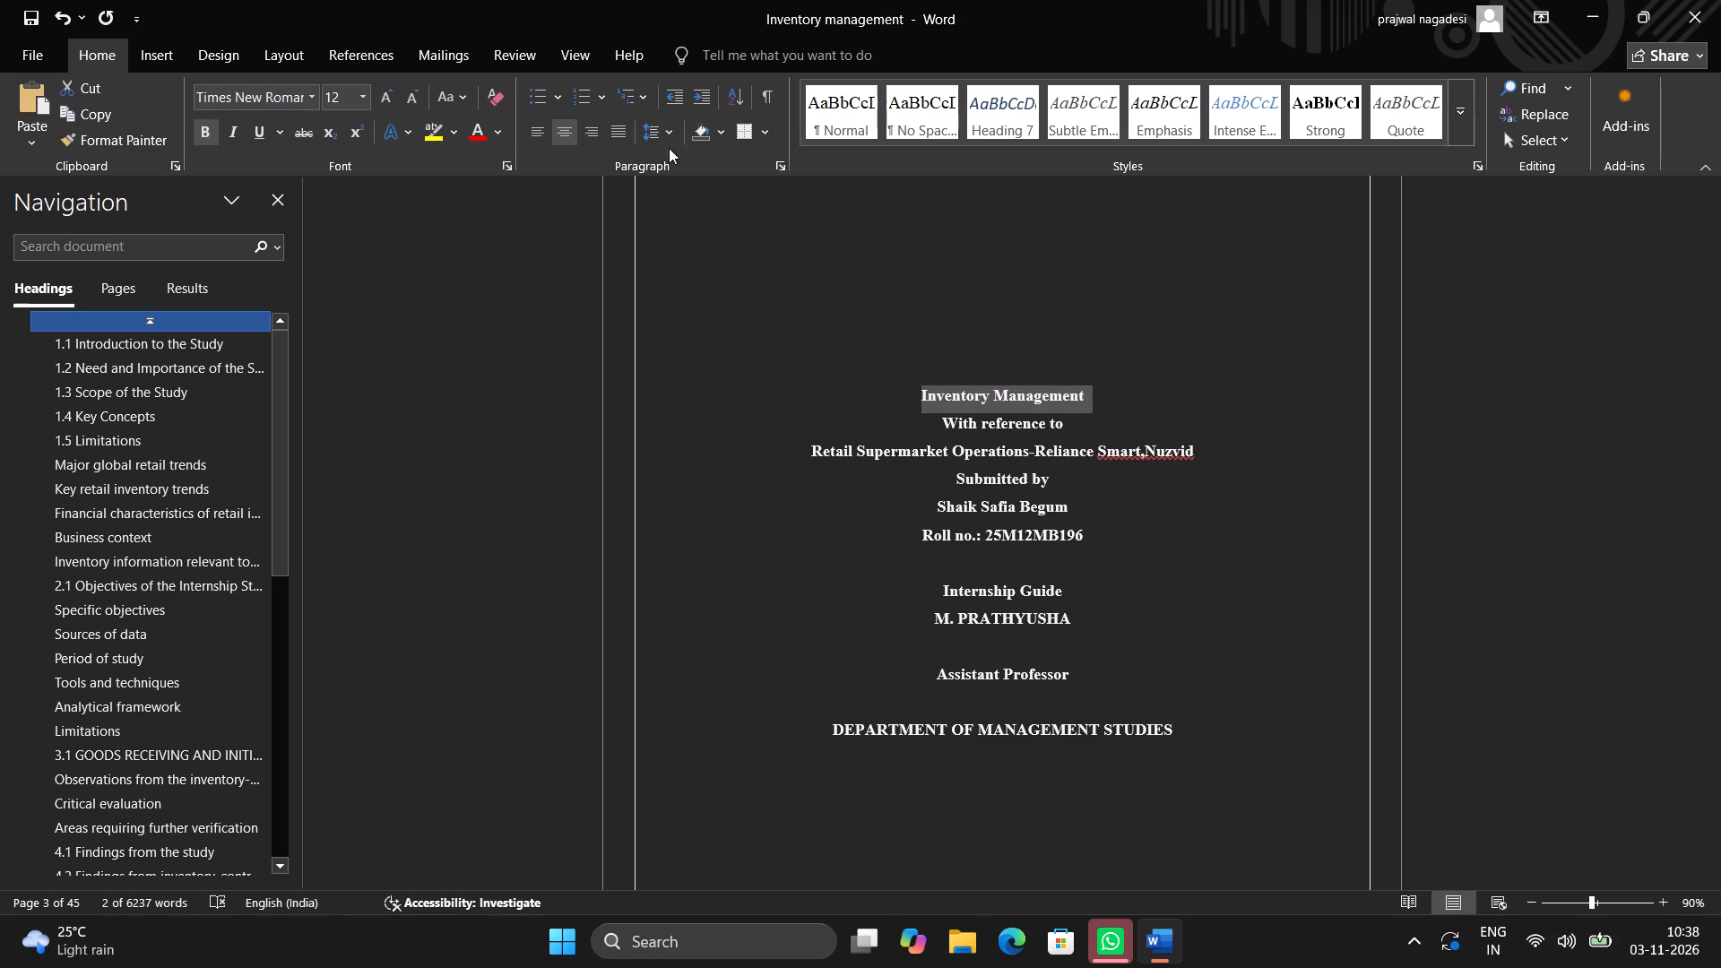
pyautogui.click(418, 89)
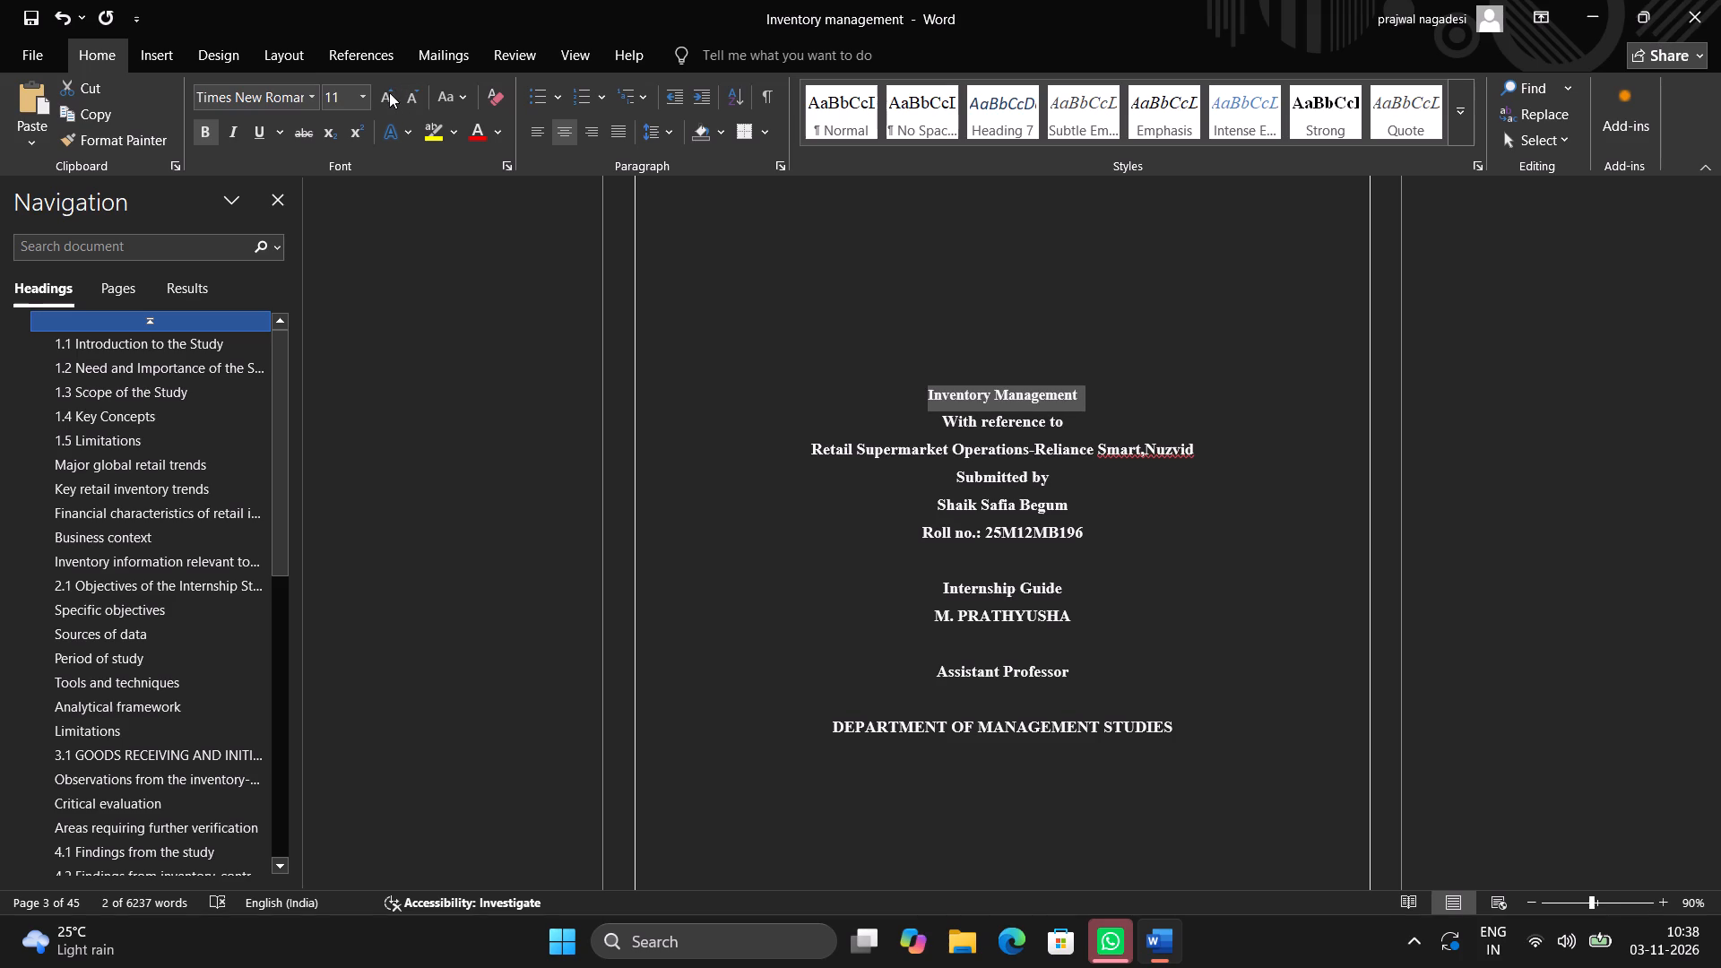
pyautogui.click(378, 93)
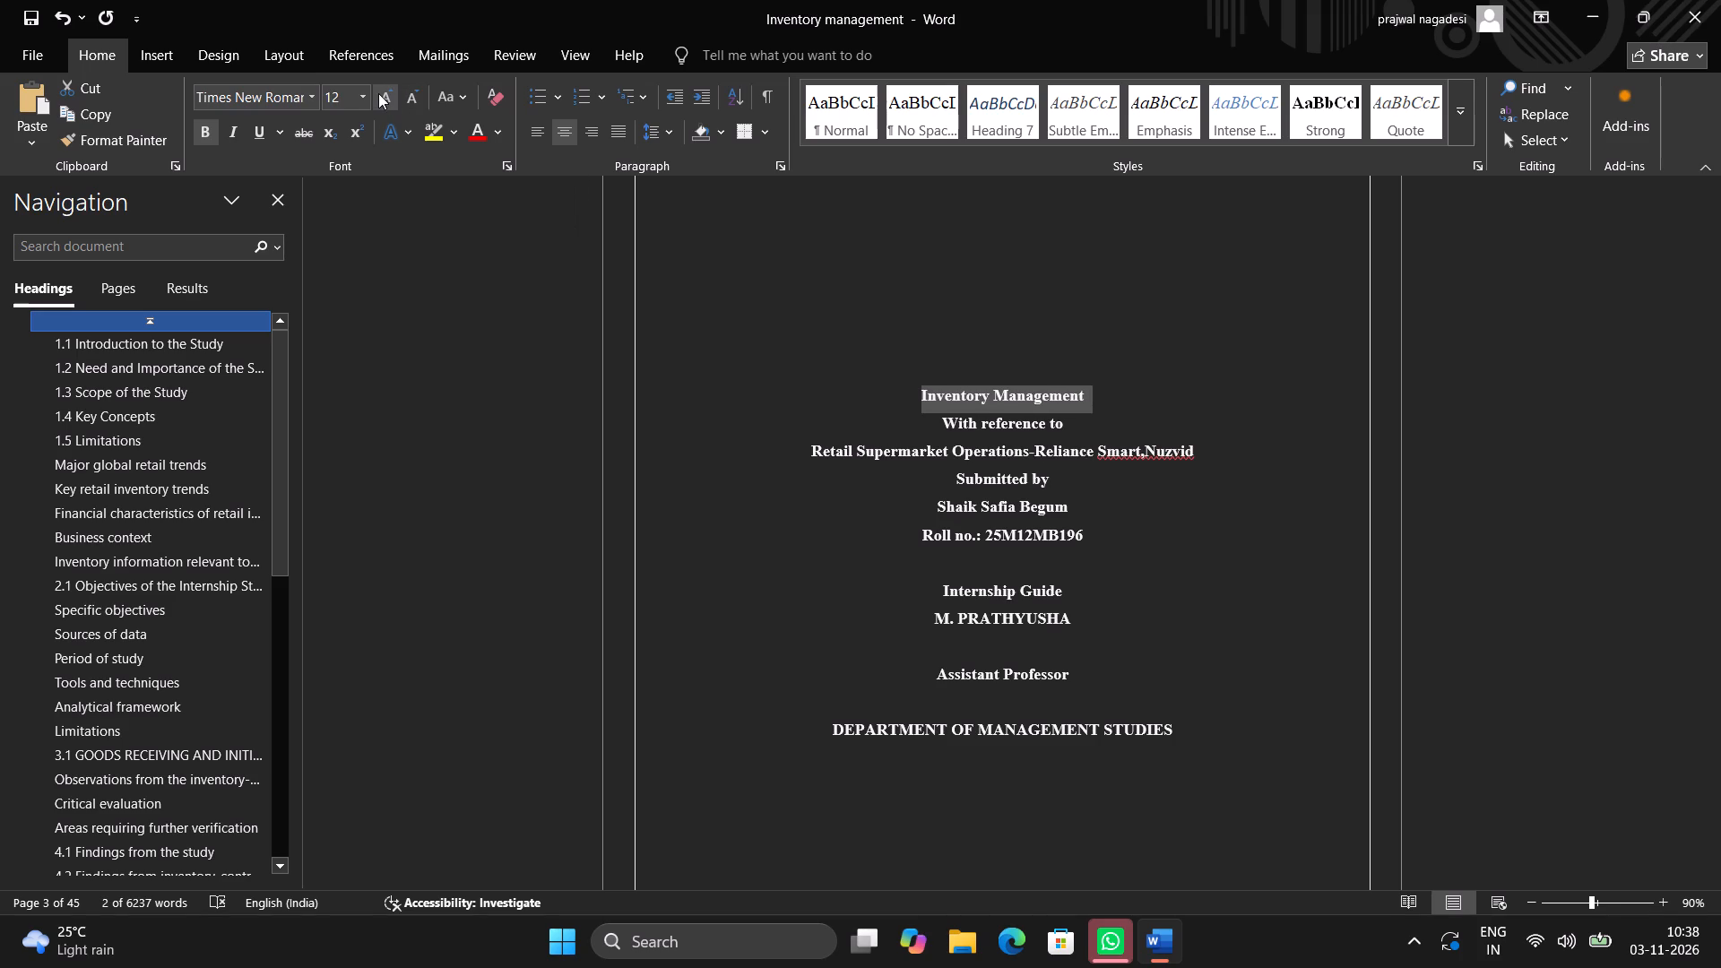
pyautogui.click(378, 93)
pyautogui.click(385, 93)
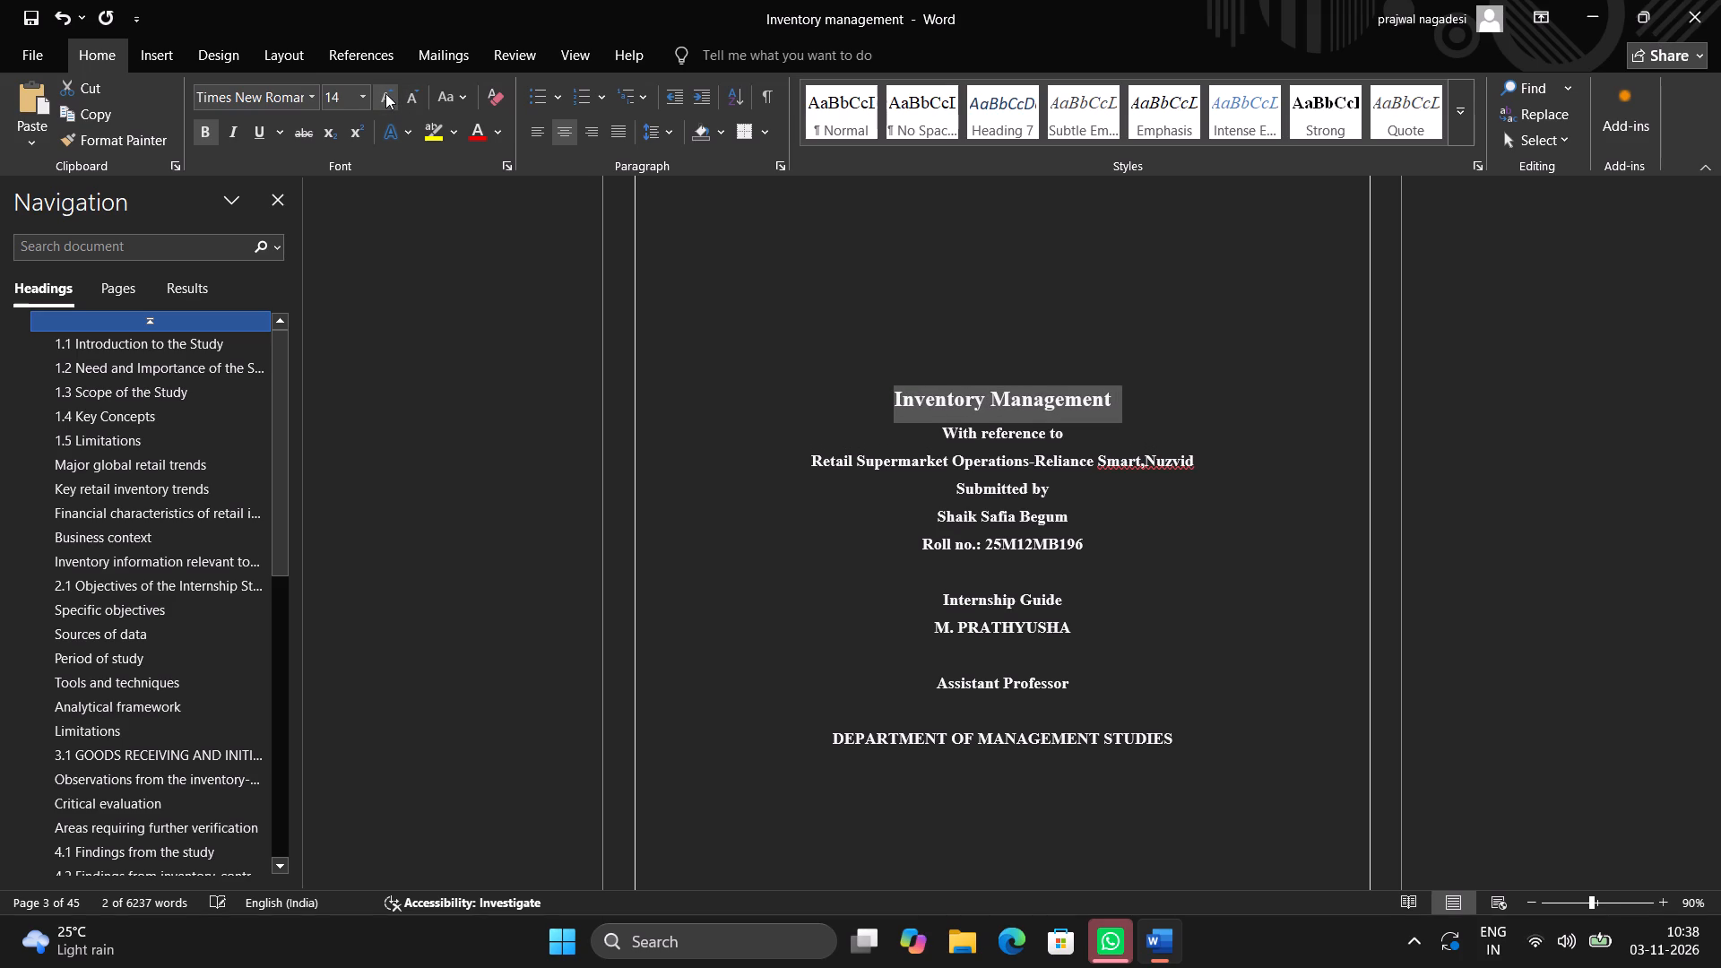
pyautogui.click(385, 93)
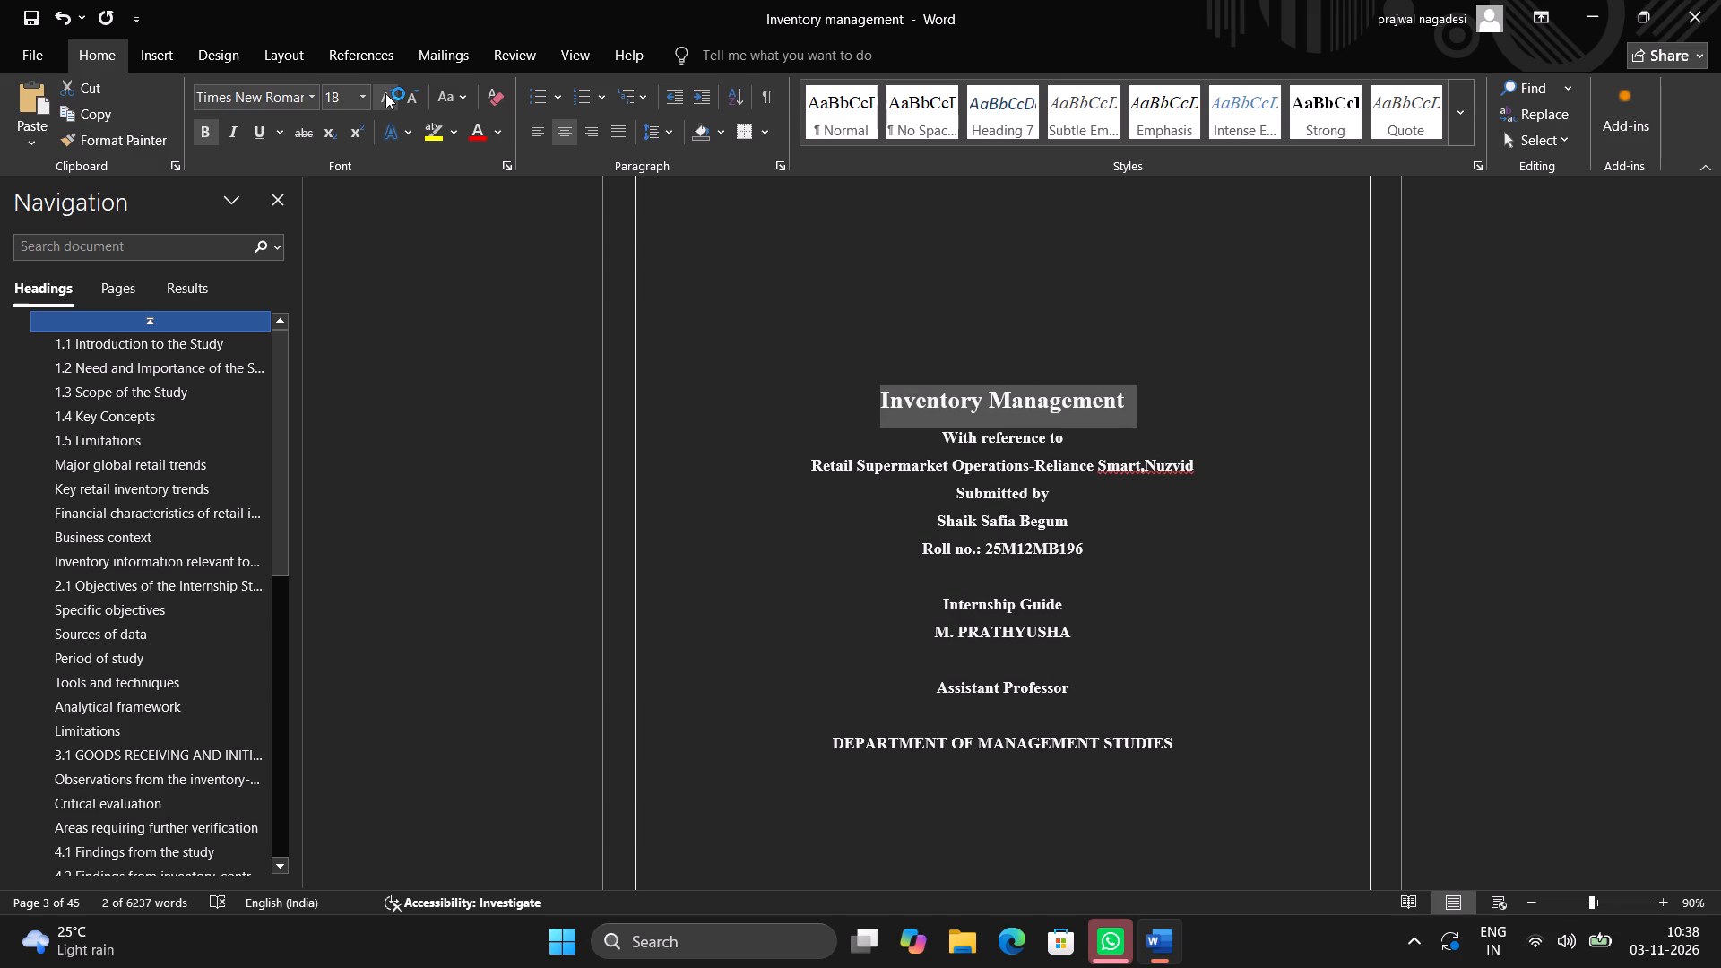
pyautogui.click(385, 93)
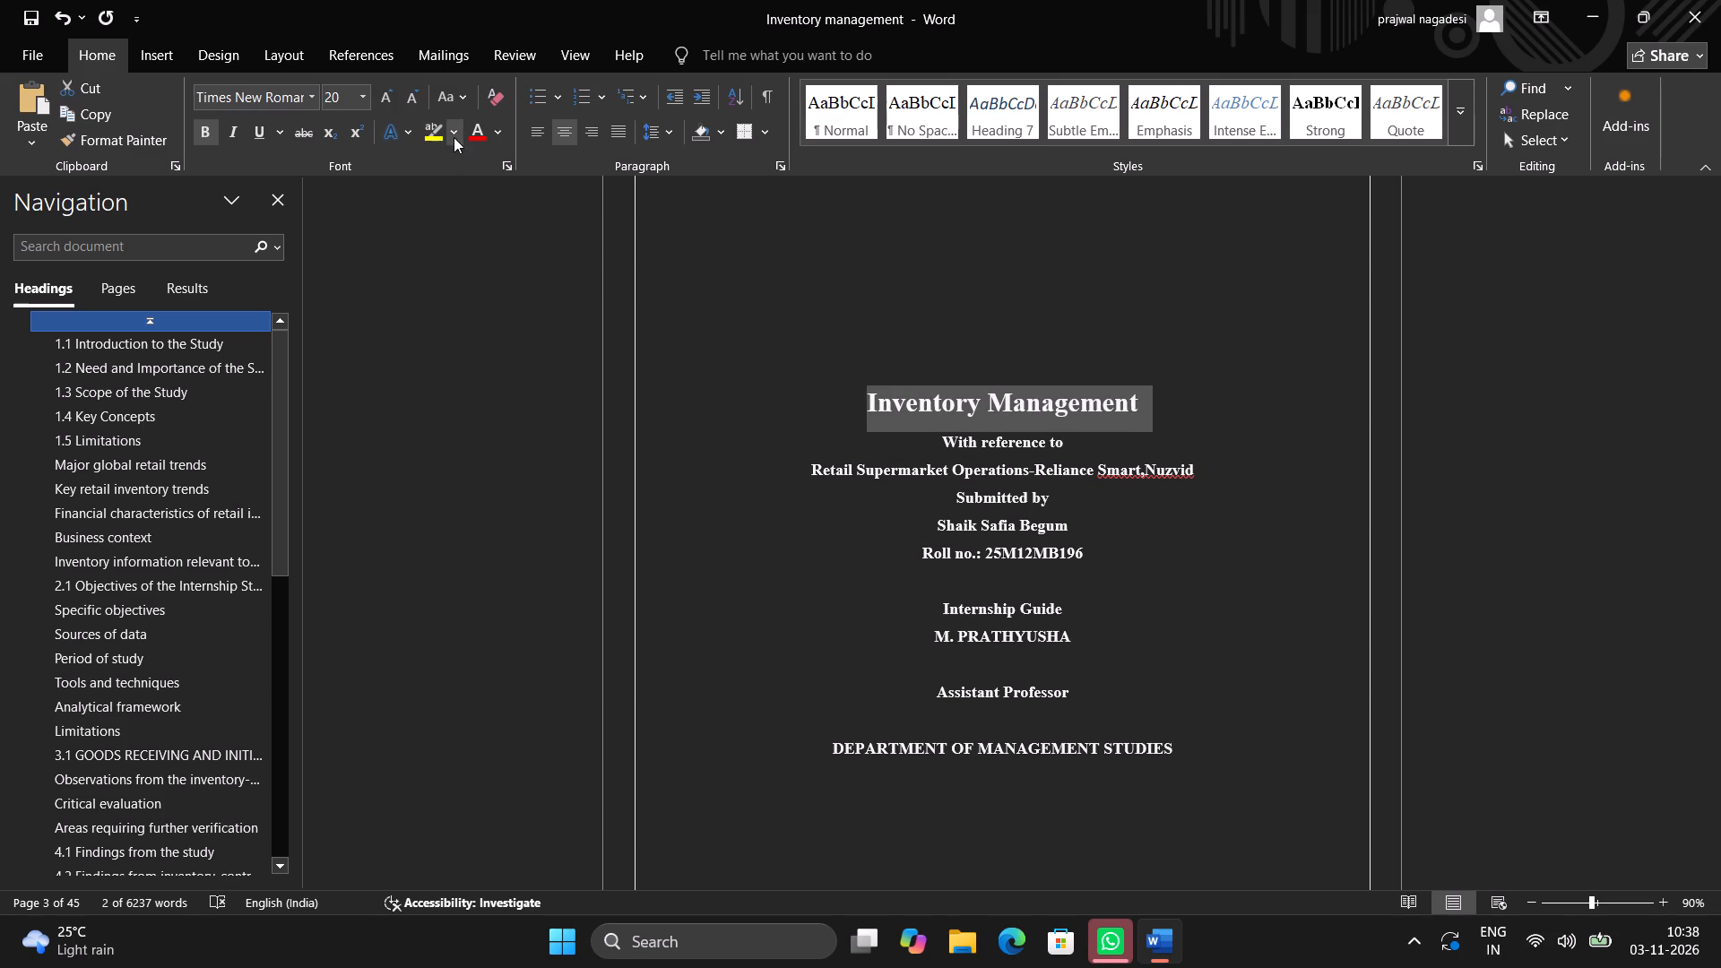
pyautogui.click(497, 135)
pyautogui.click(510, 266)
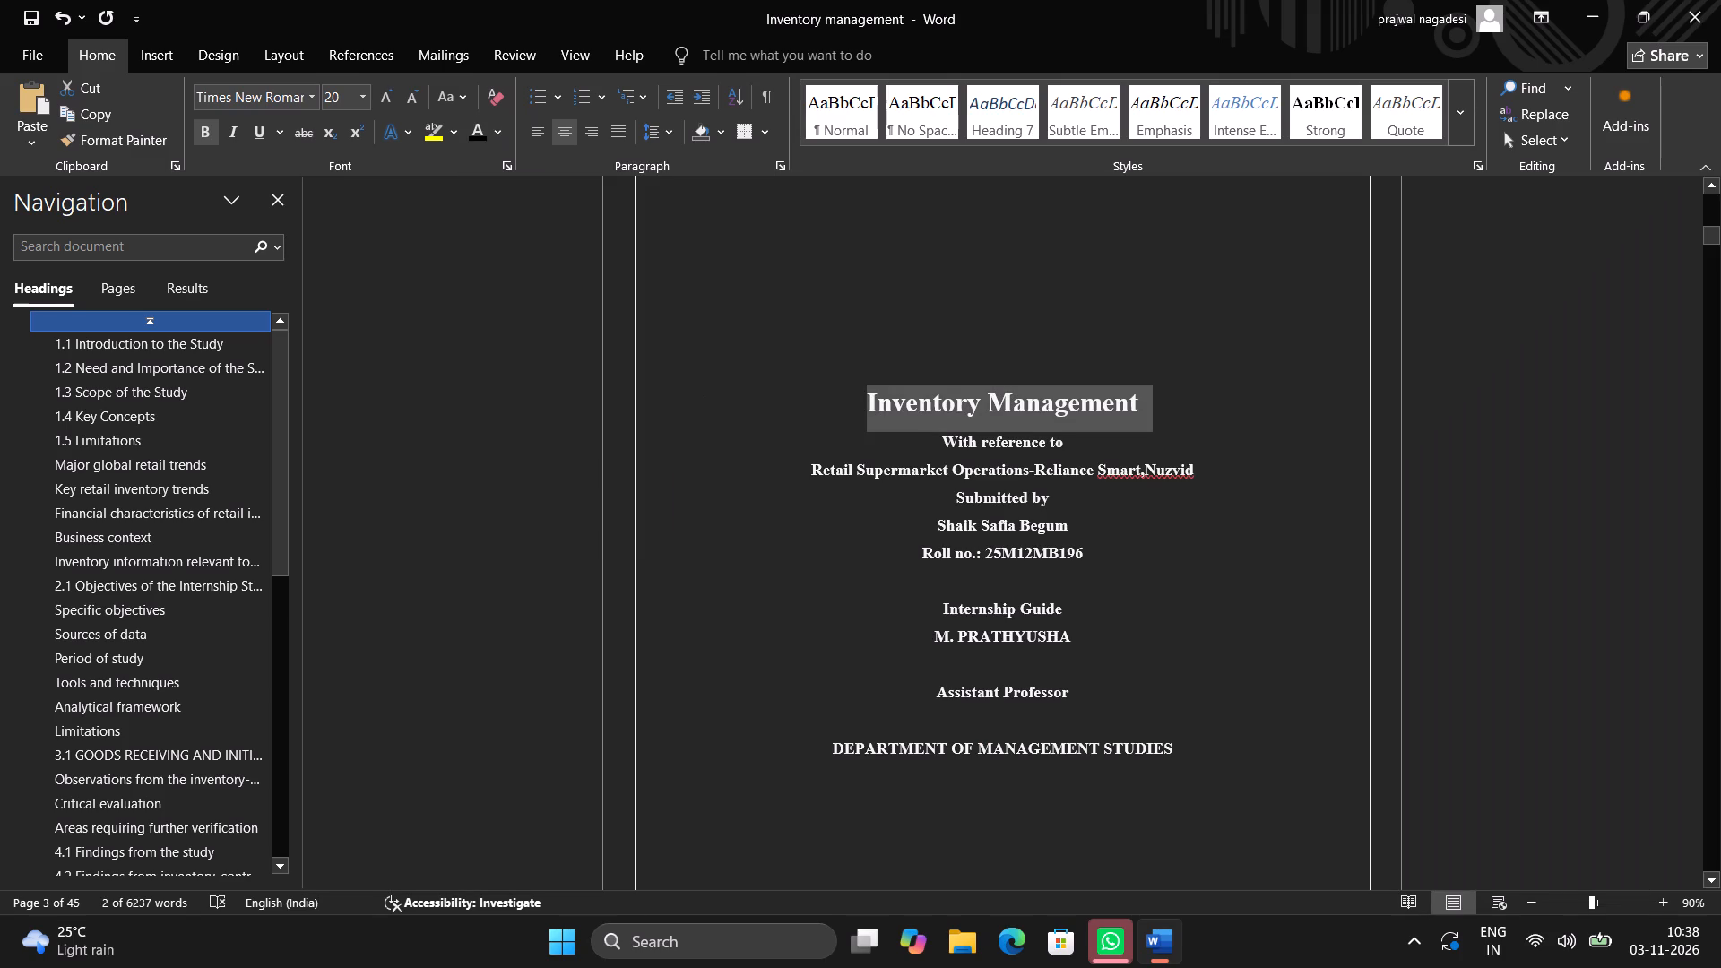
pyautogui.click(361, 98)
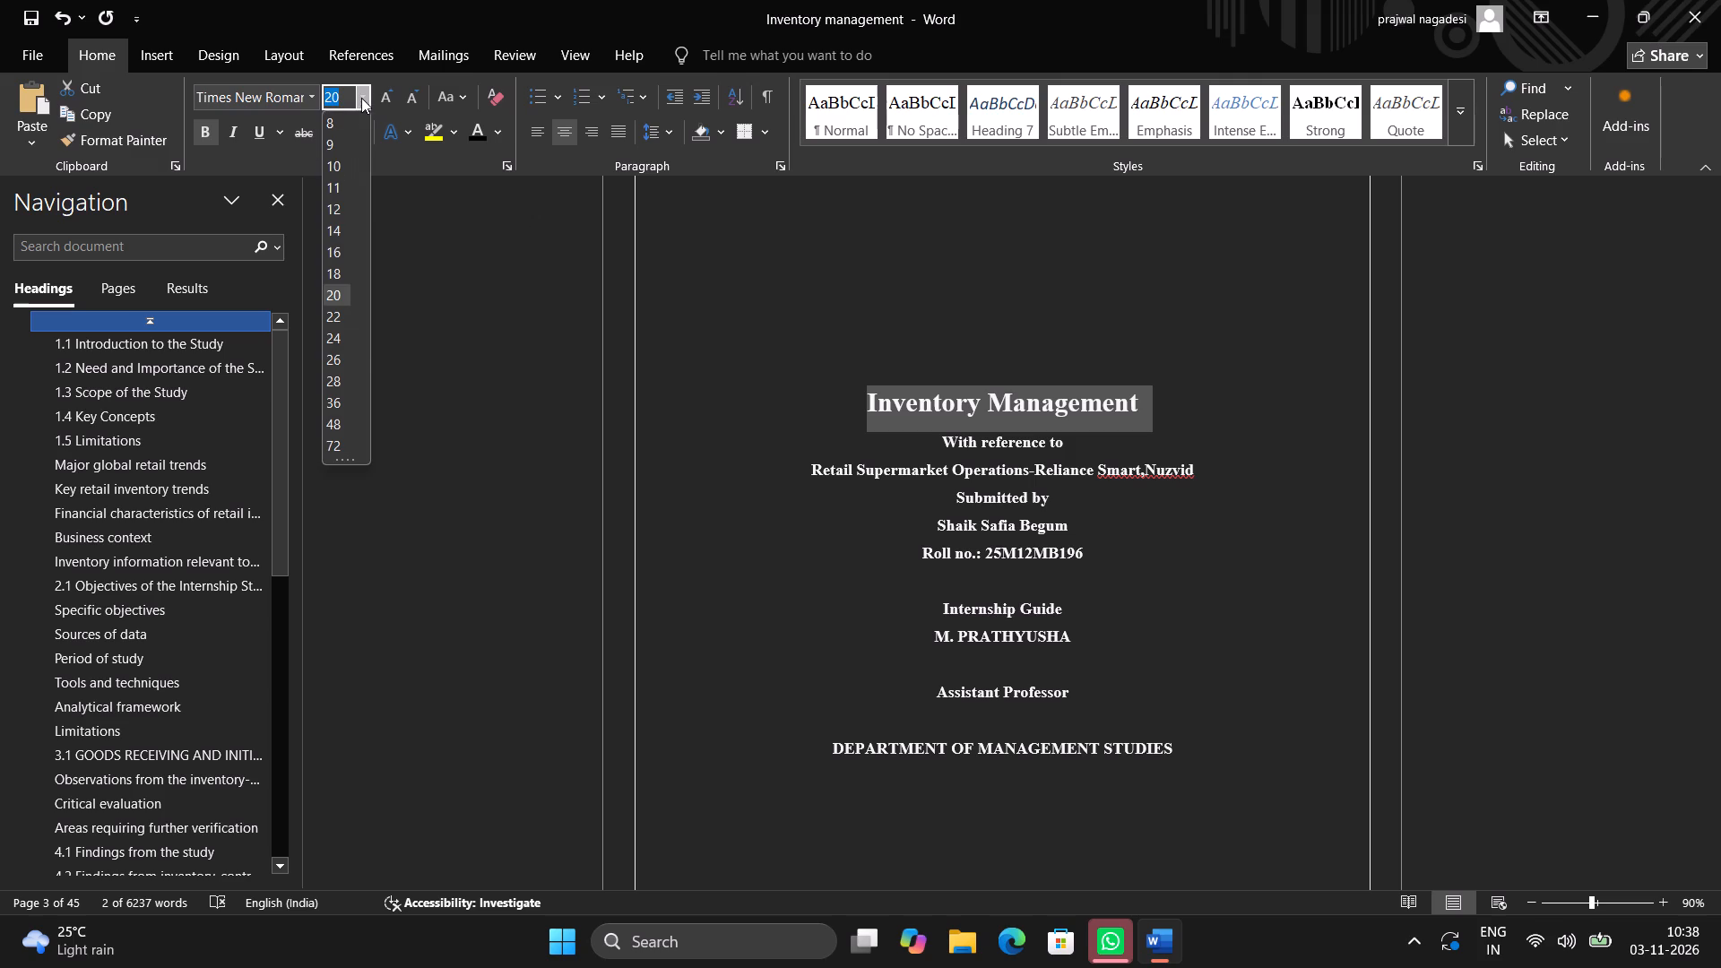
pyautogui.click(342, 316)
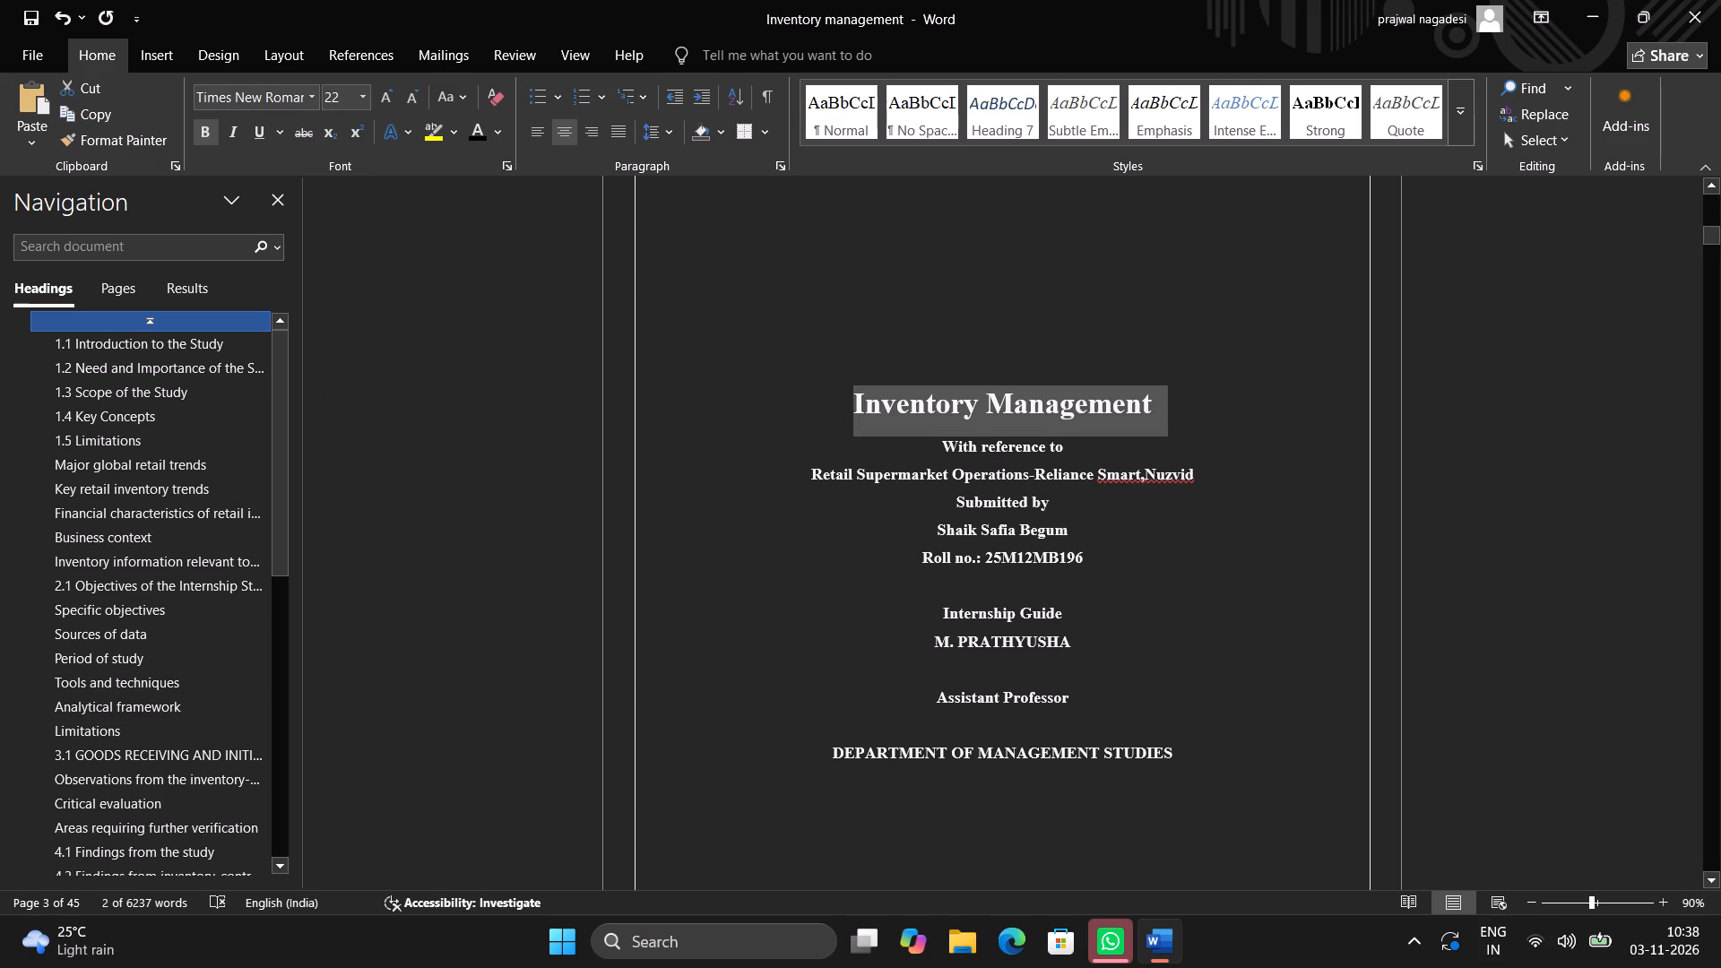
# Set the "Retail Supermarket Operations-Reliance Smart,Nuzvid" line to 18 pt.
pyautogui.moveTo(809, 476); pyautogui.dragTo(974, 485)
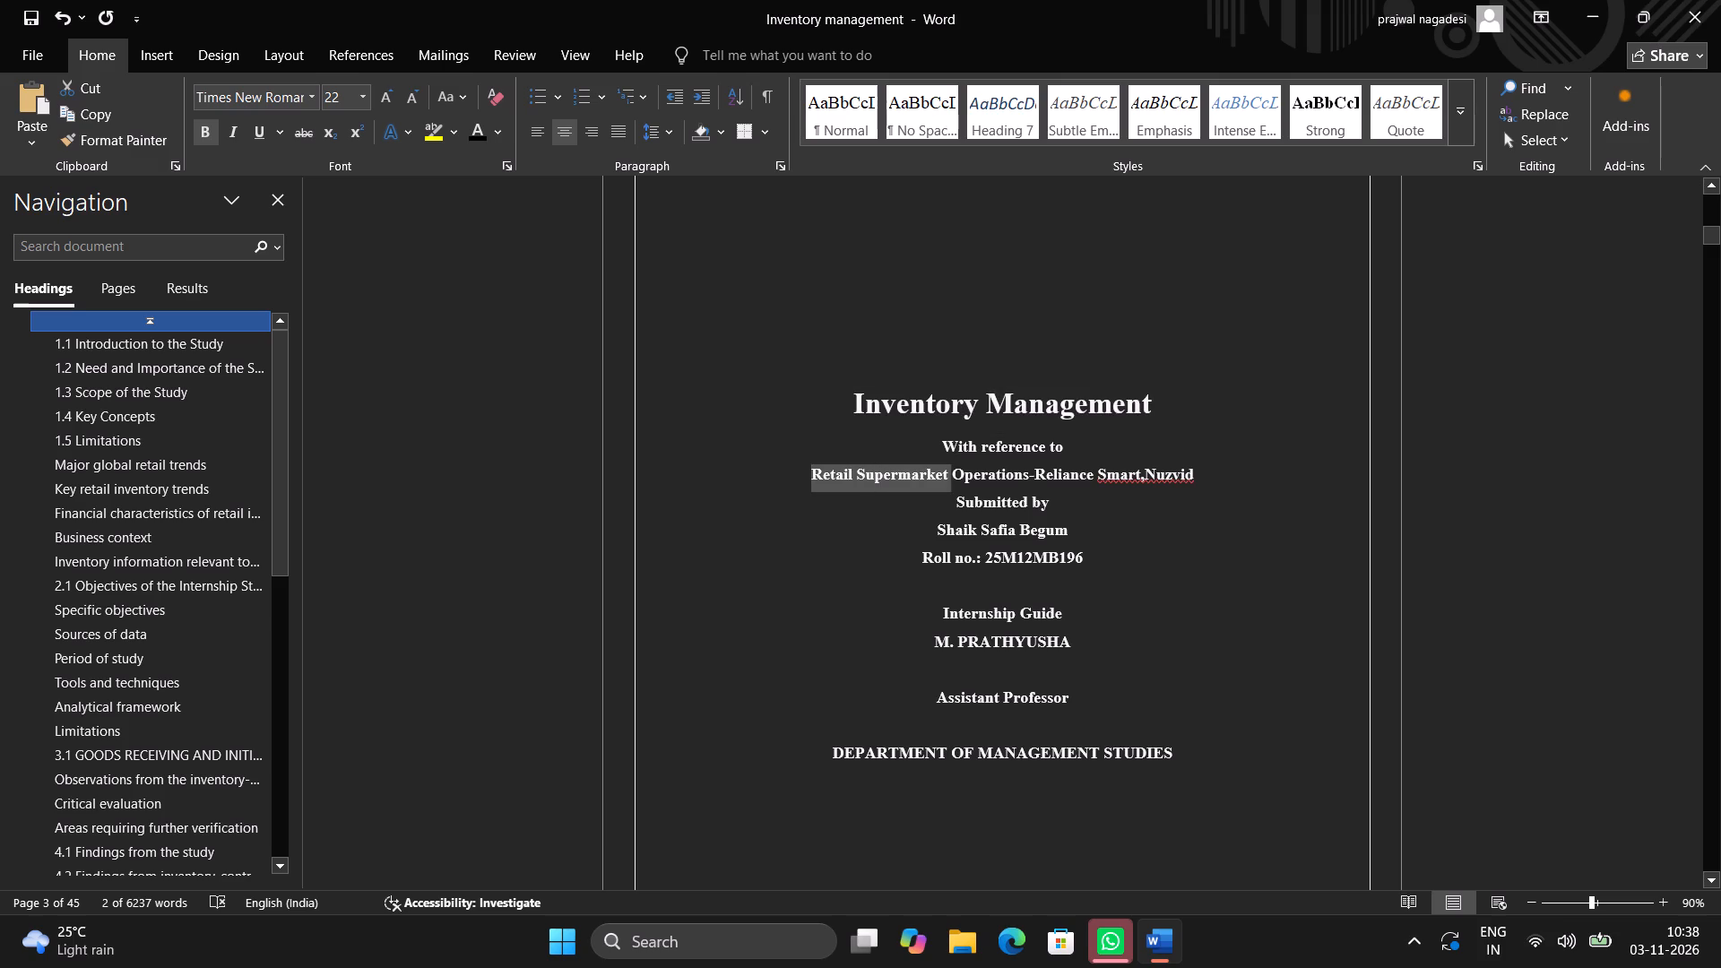
pyautogui.moveTo(974, 485); pyautogui.dragTo(1249, 480)
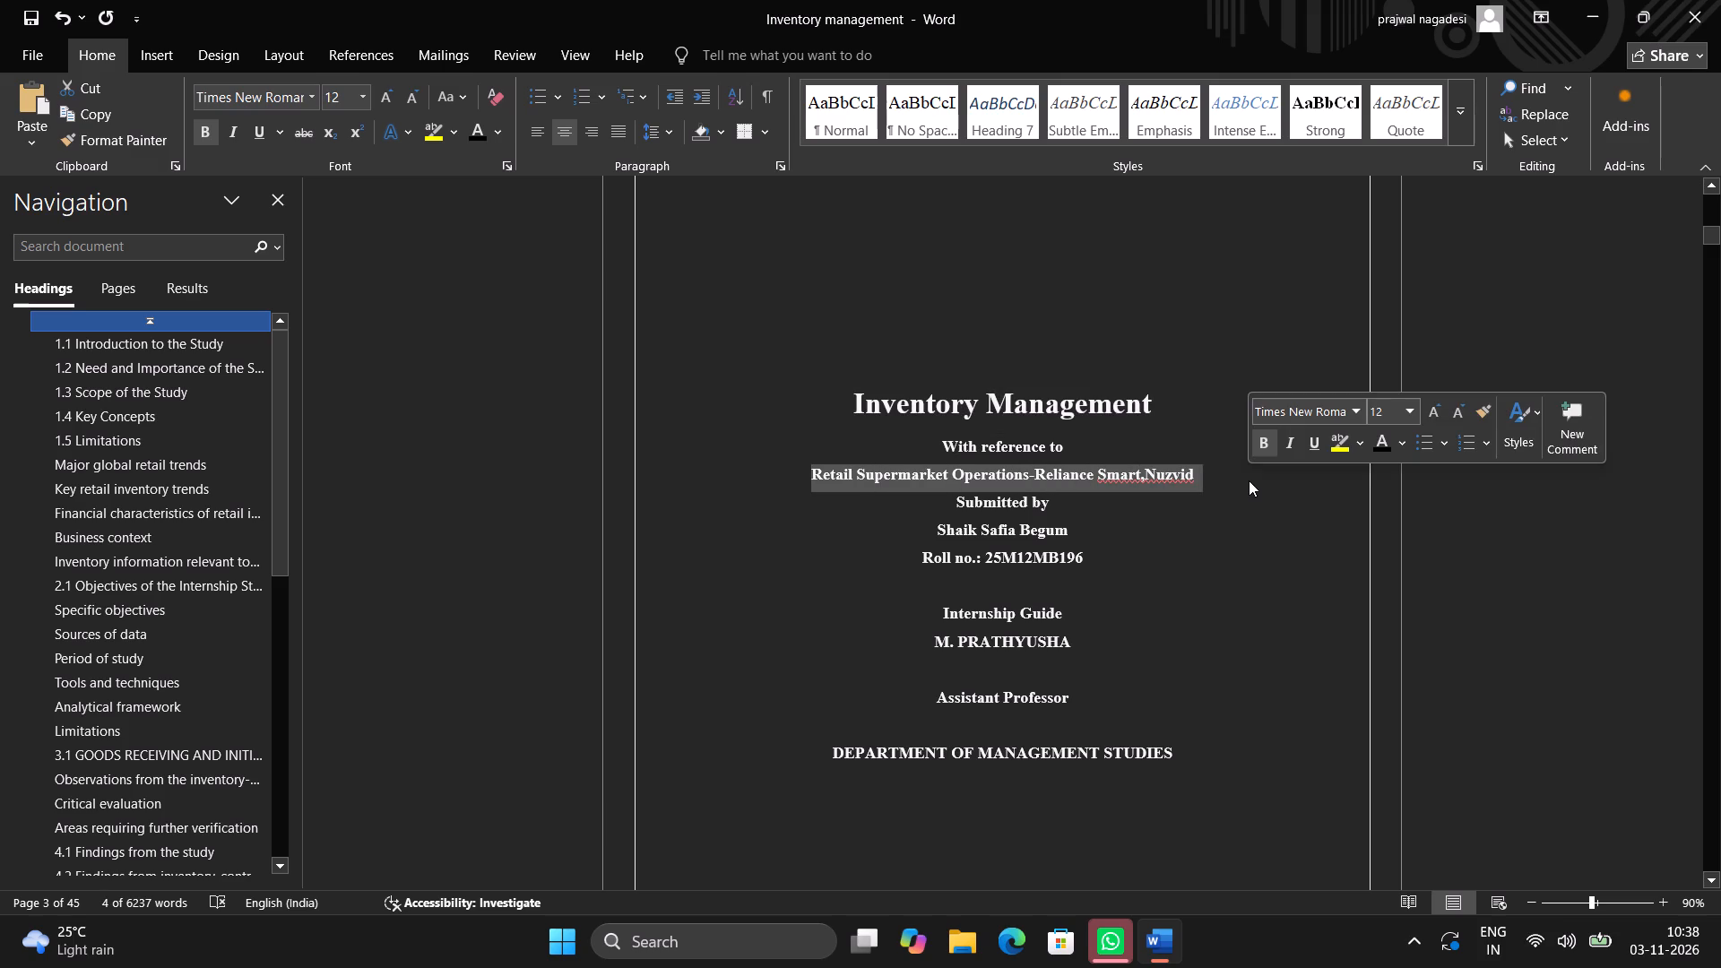
pyautogui.click(1410, 407)
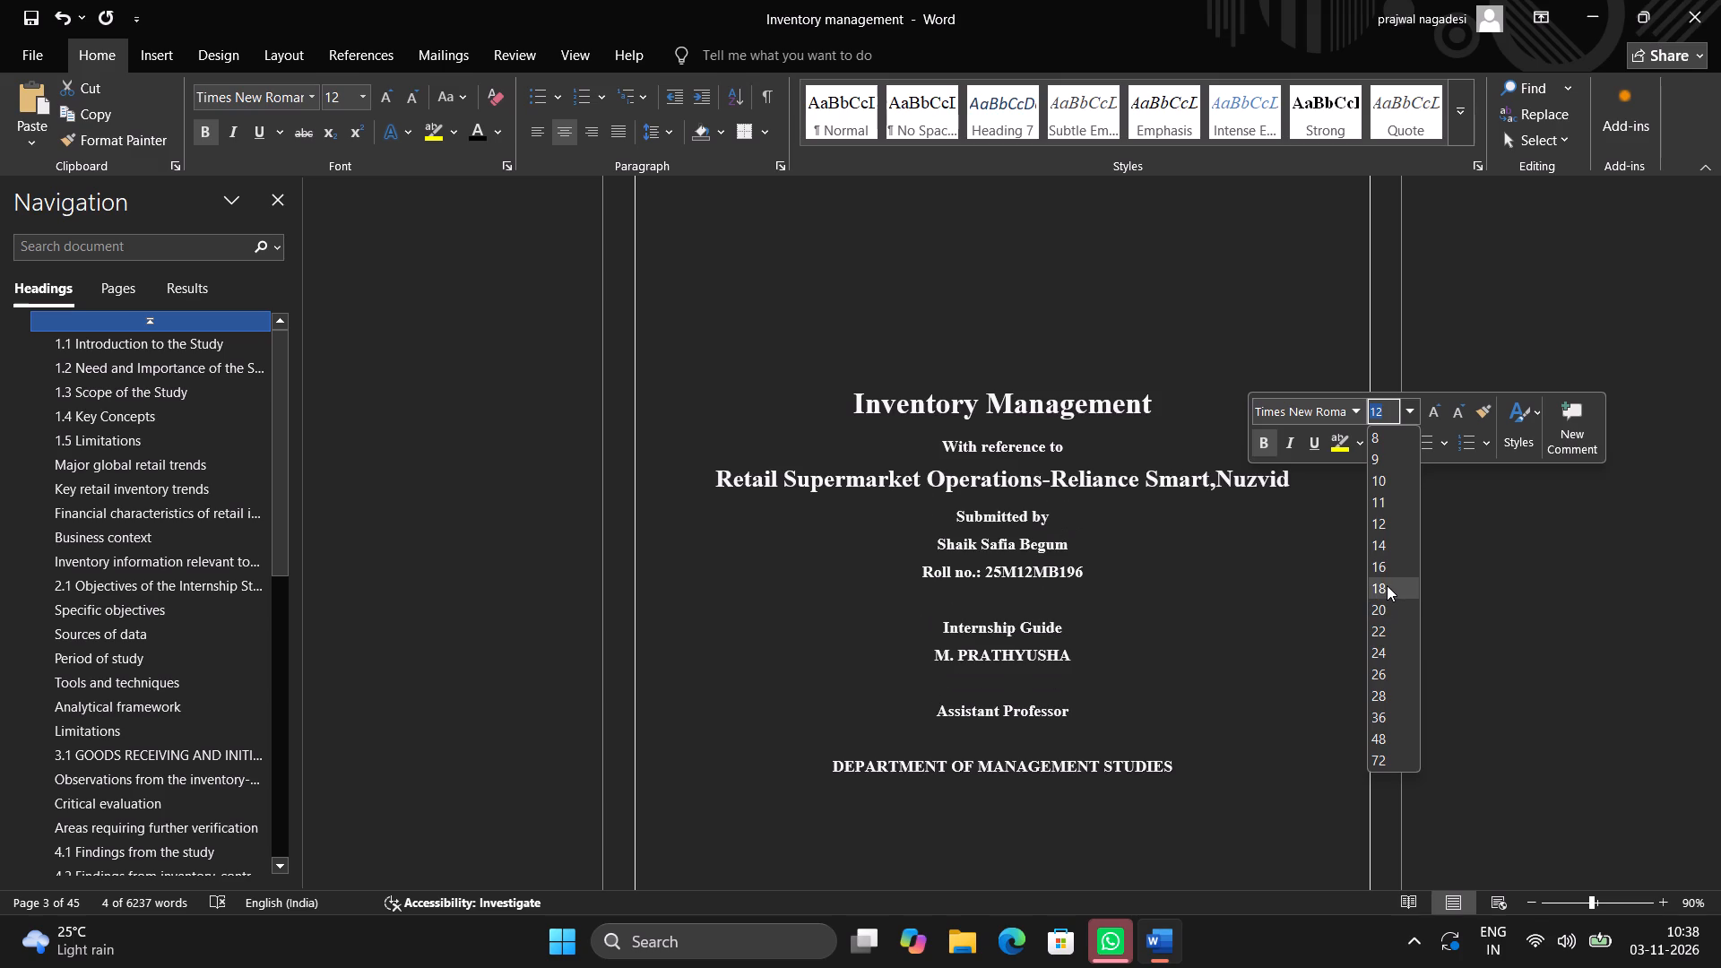
pyautogui.click(1387, 585)
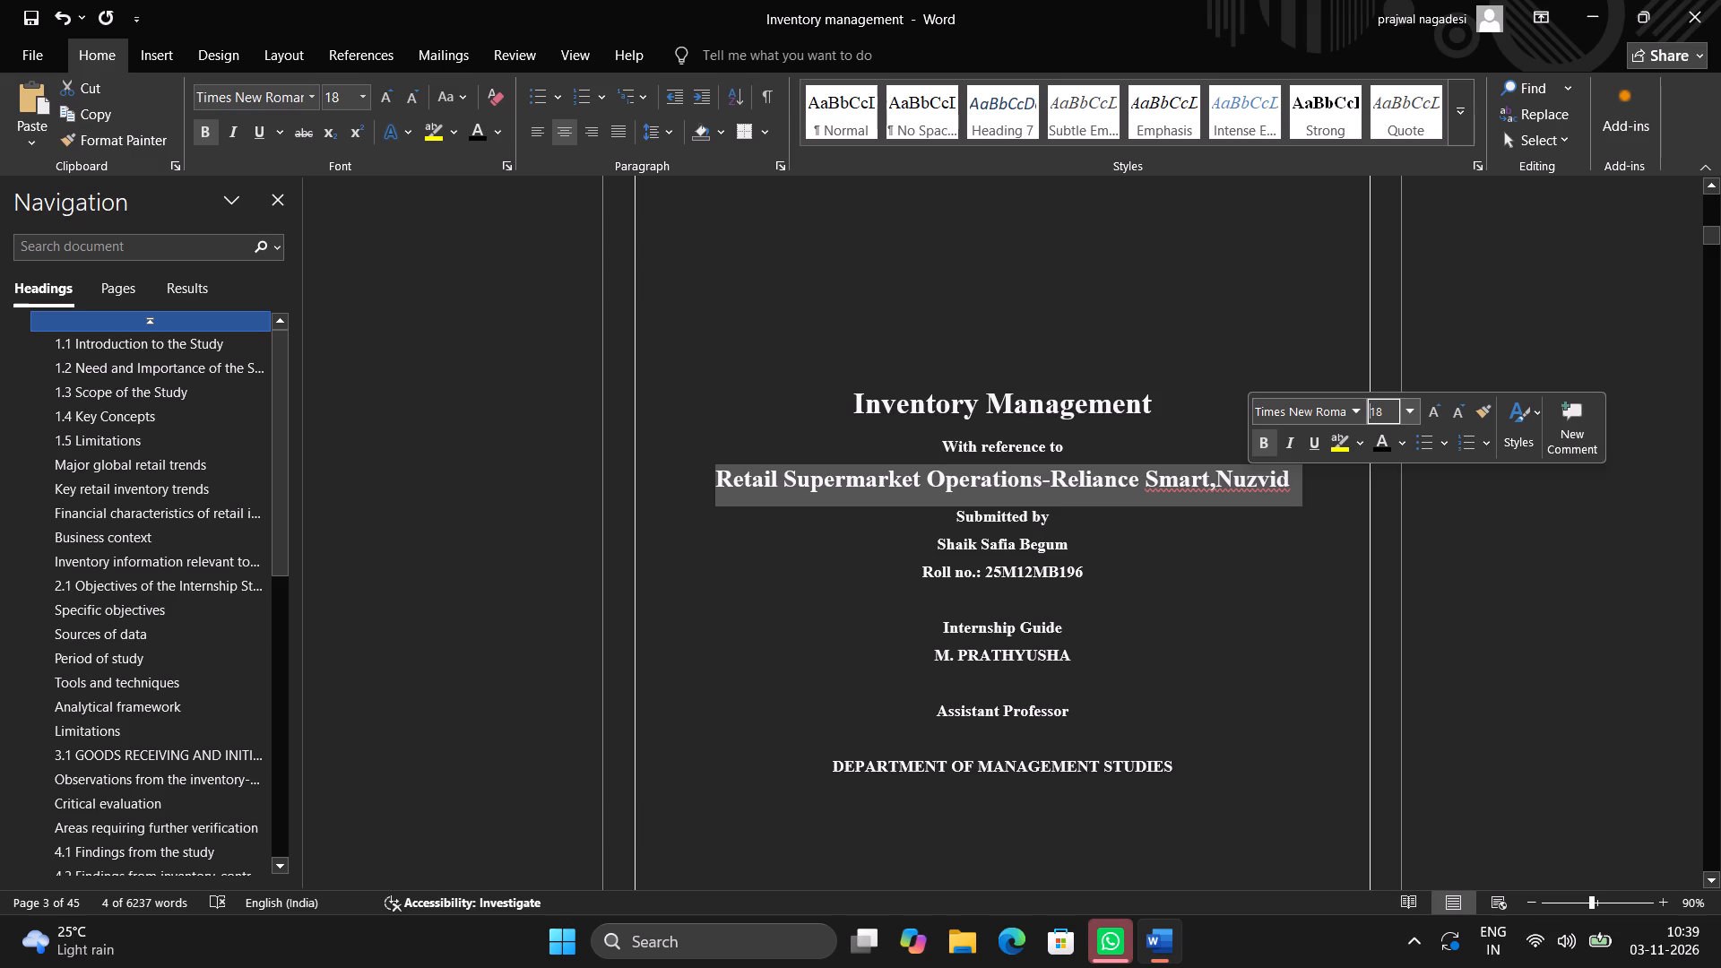
# Enlarge the font size of the "DEPARTMENT OF MANAGEMENT STUDIES" line.
pyautogui.moveTo(833, 762); pyautogui.dragTo(999, 771)
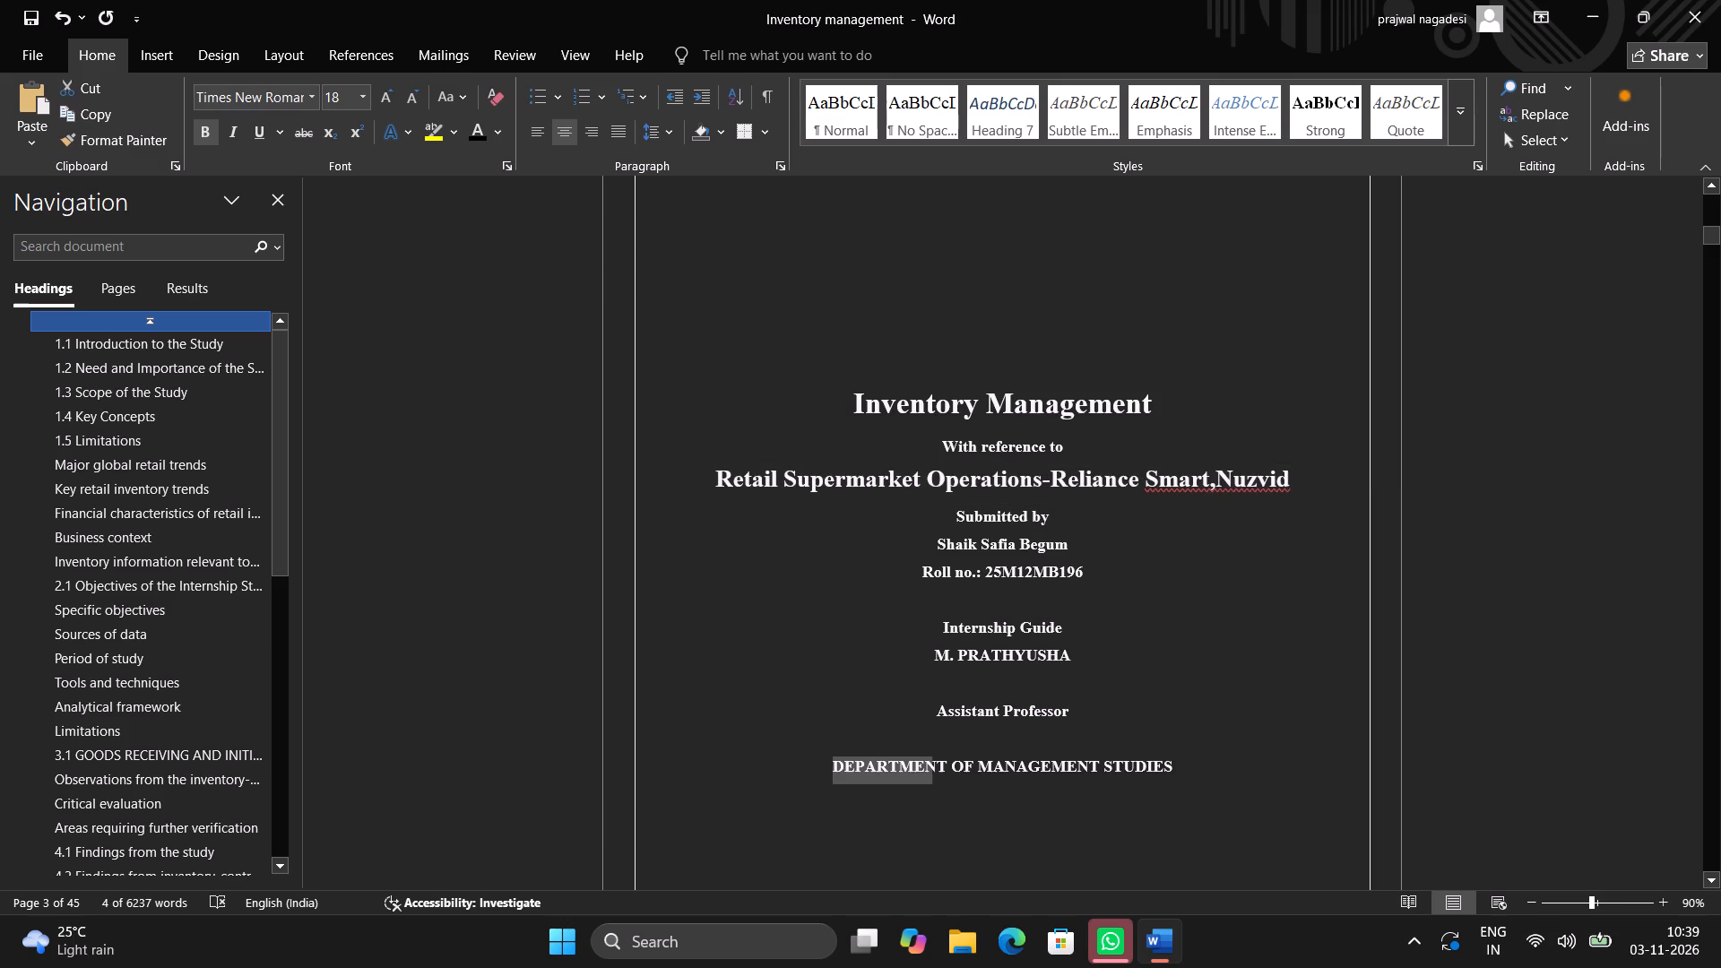
pyautogui.moveTo(999, 771); pyautogui.dragTo(1146, 765)
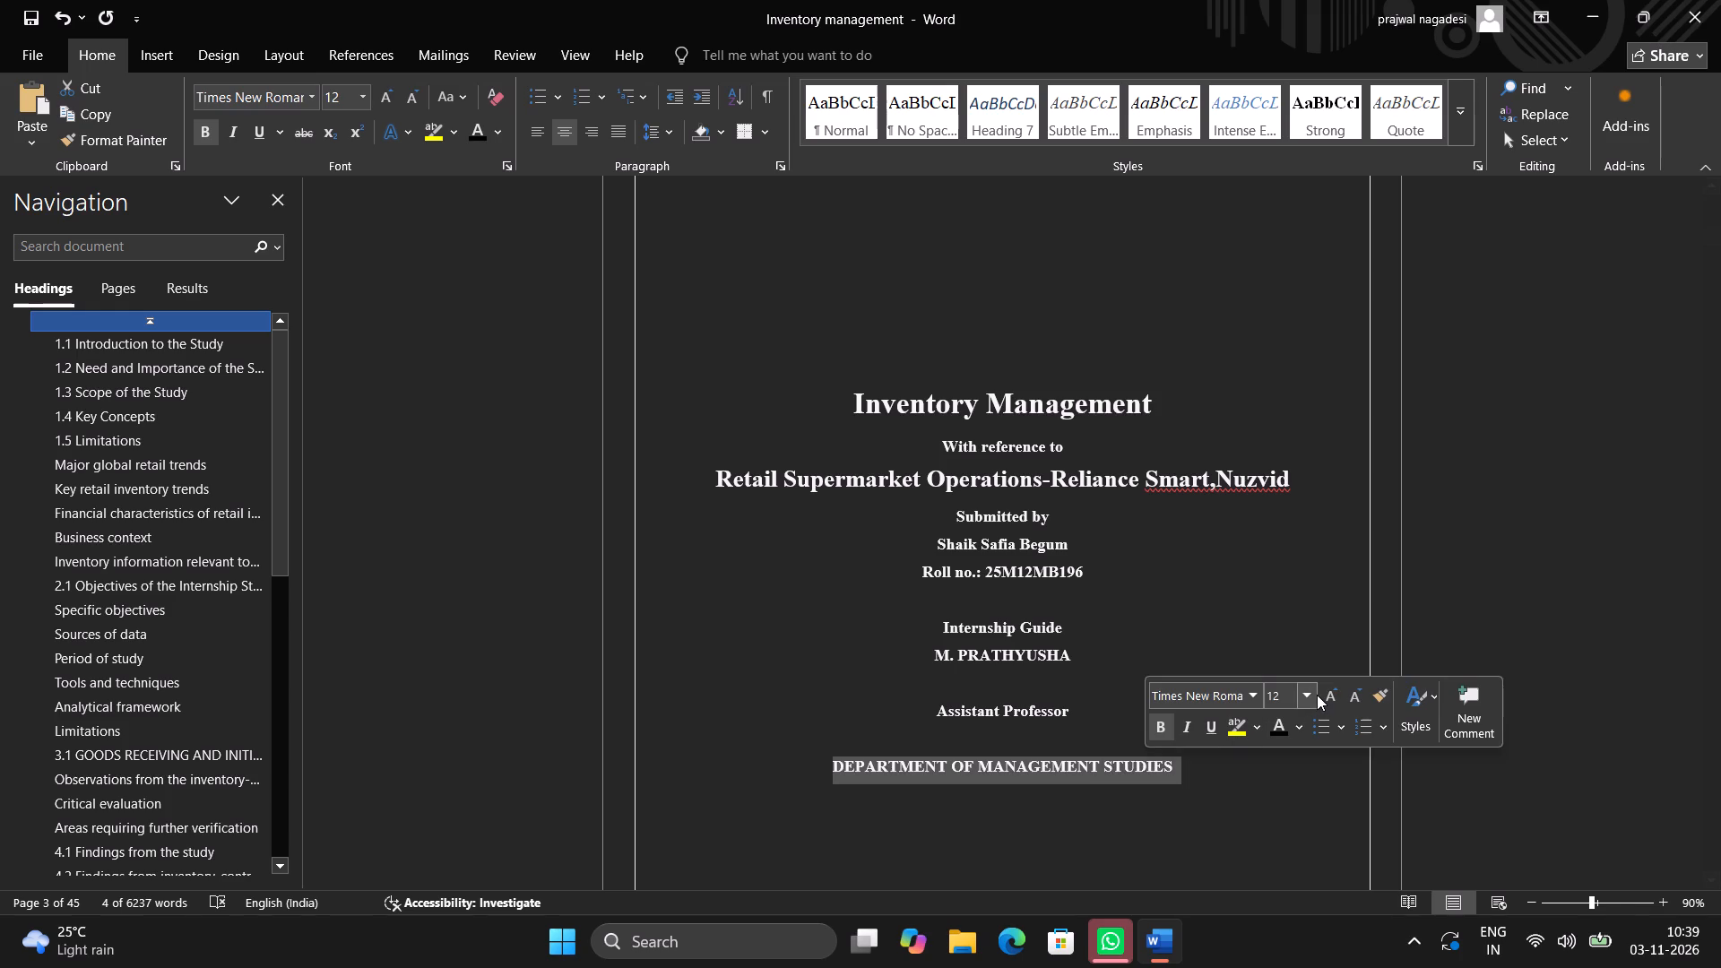
pyautogui.click(1309, 687)
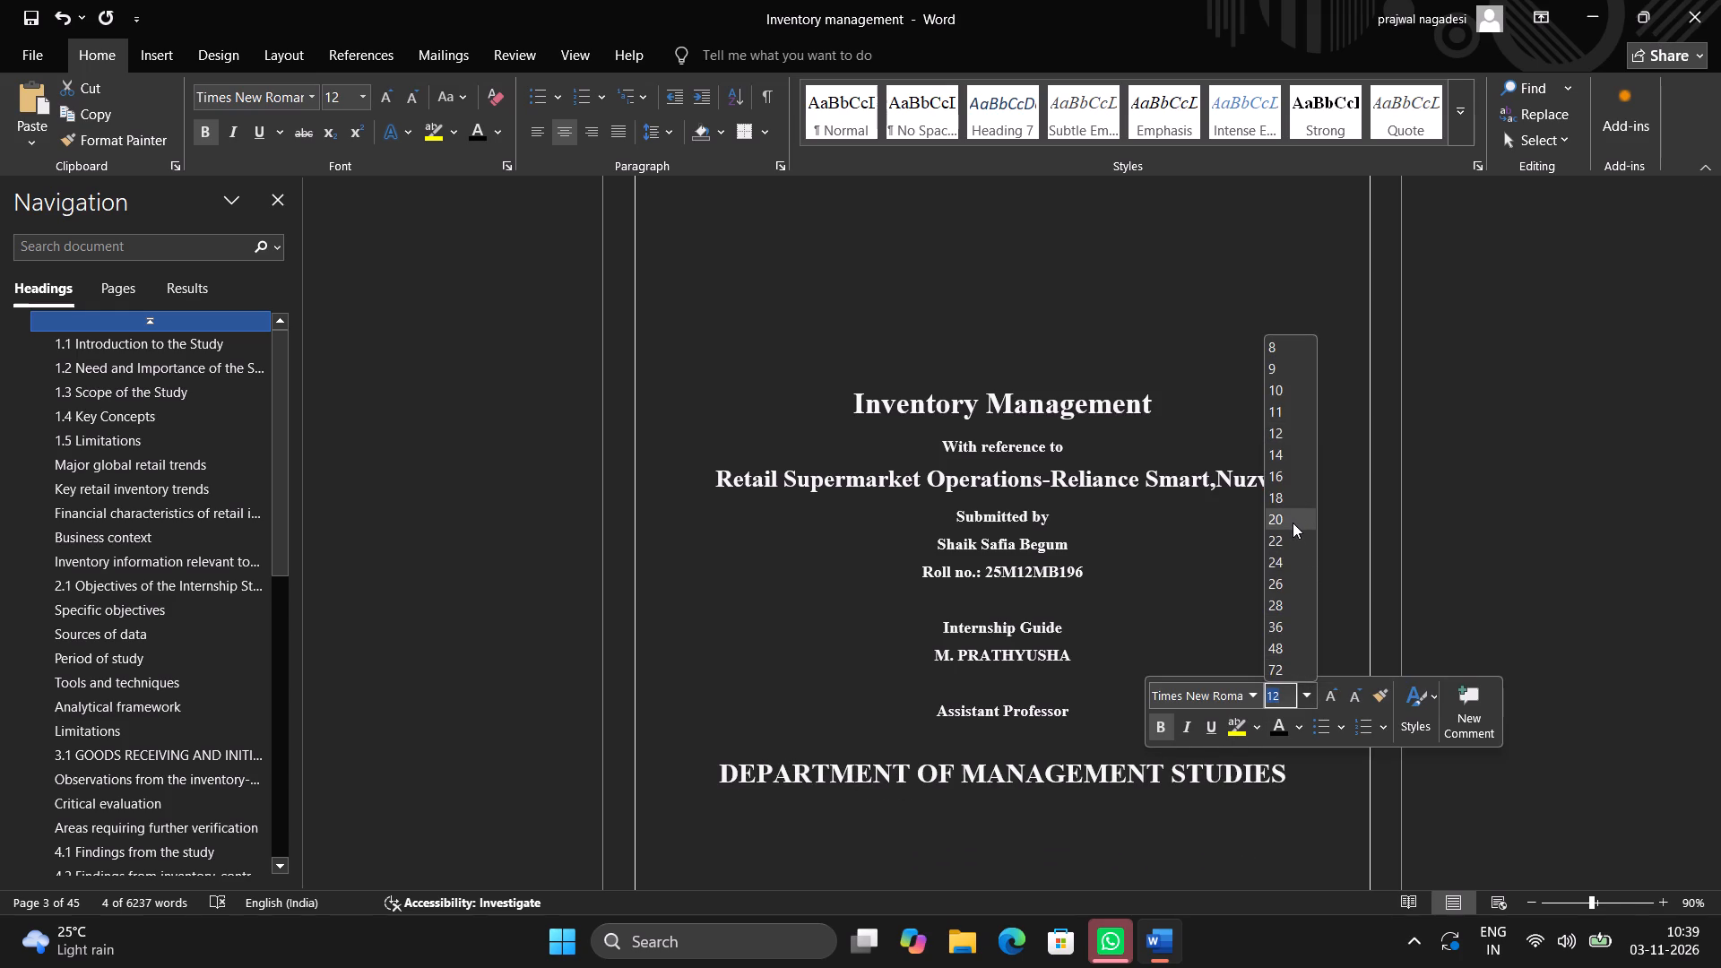
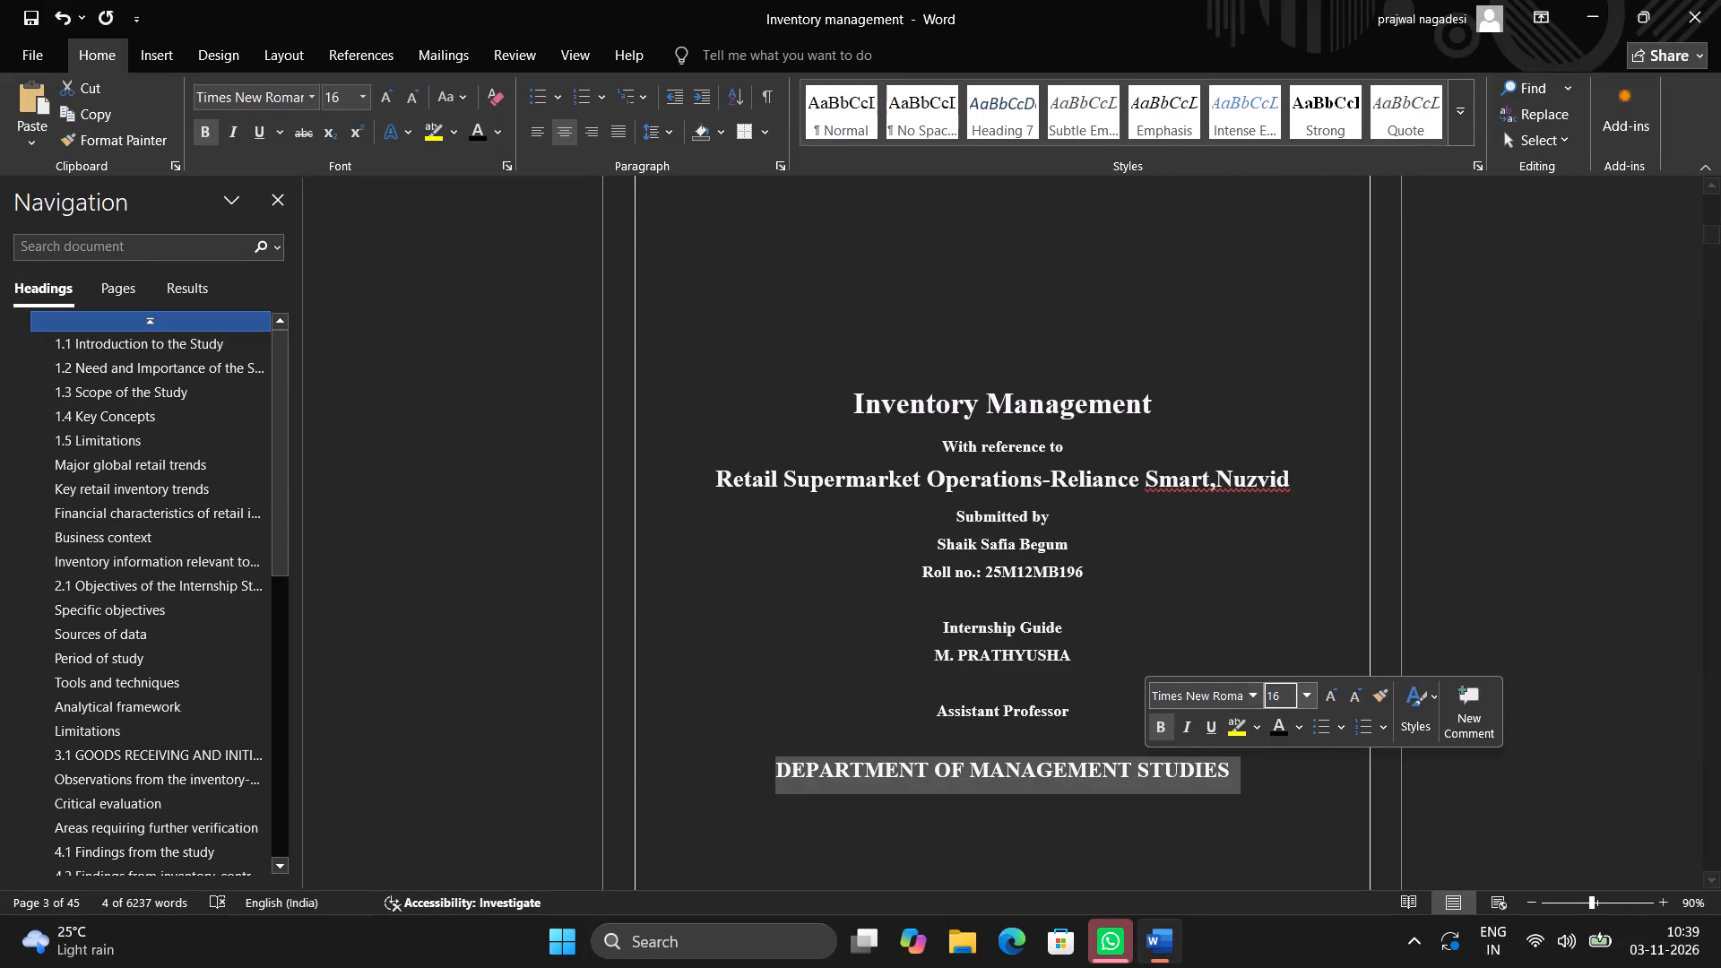
# Add the line "SCHOOL OF BUSINESS" directly below "DEPARTMENT OF MANAGEMENT STUDIES" on the title page.
pyautogui.scroll(-1, 1140, 802)
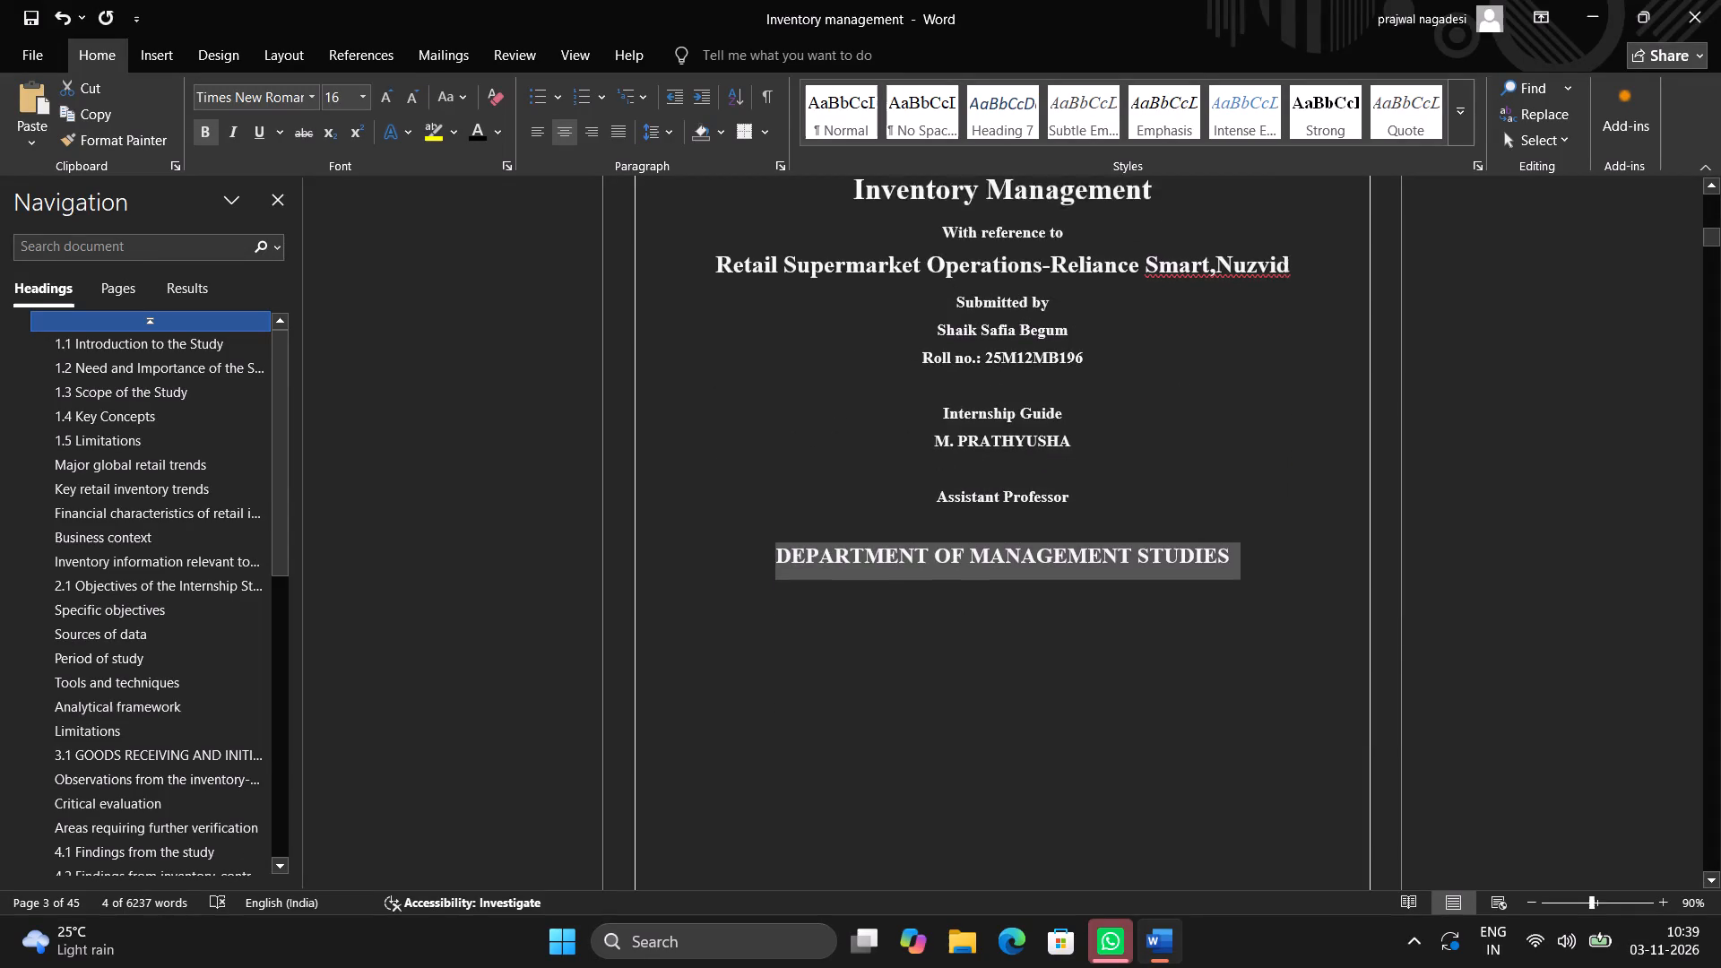
pyautogui.scroll(-2, 1140, 802)
pyautogui.click(1232, 299)
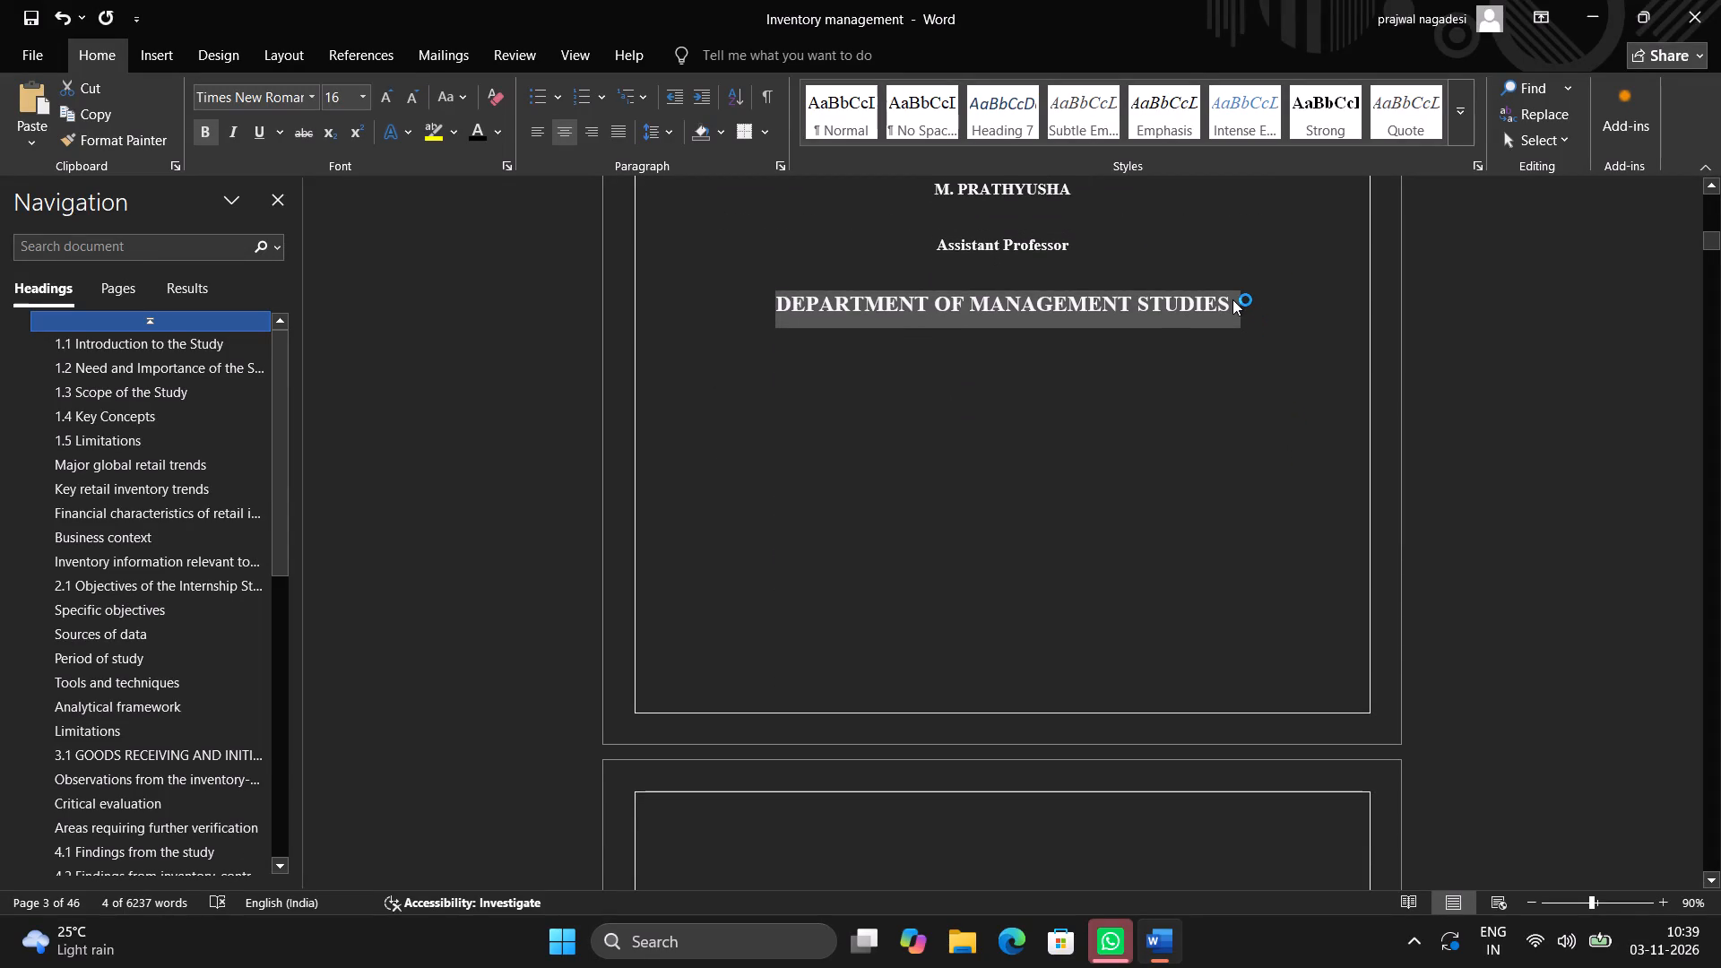
pyautogui.press('Return')
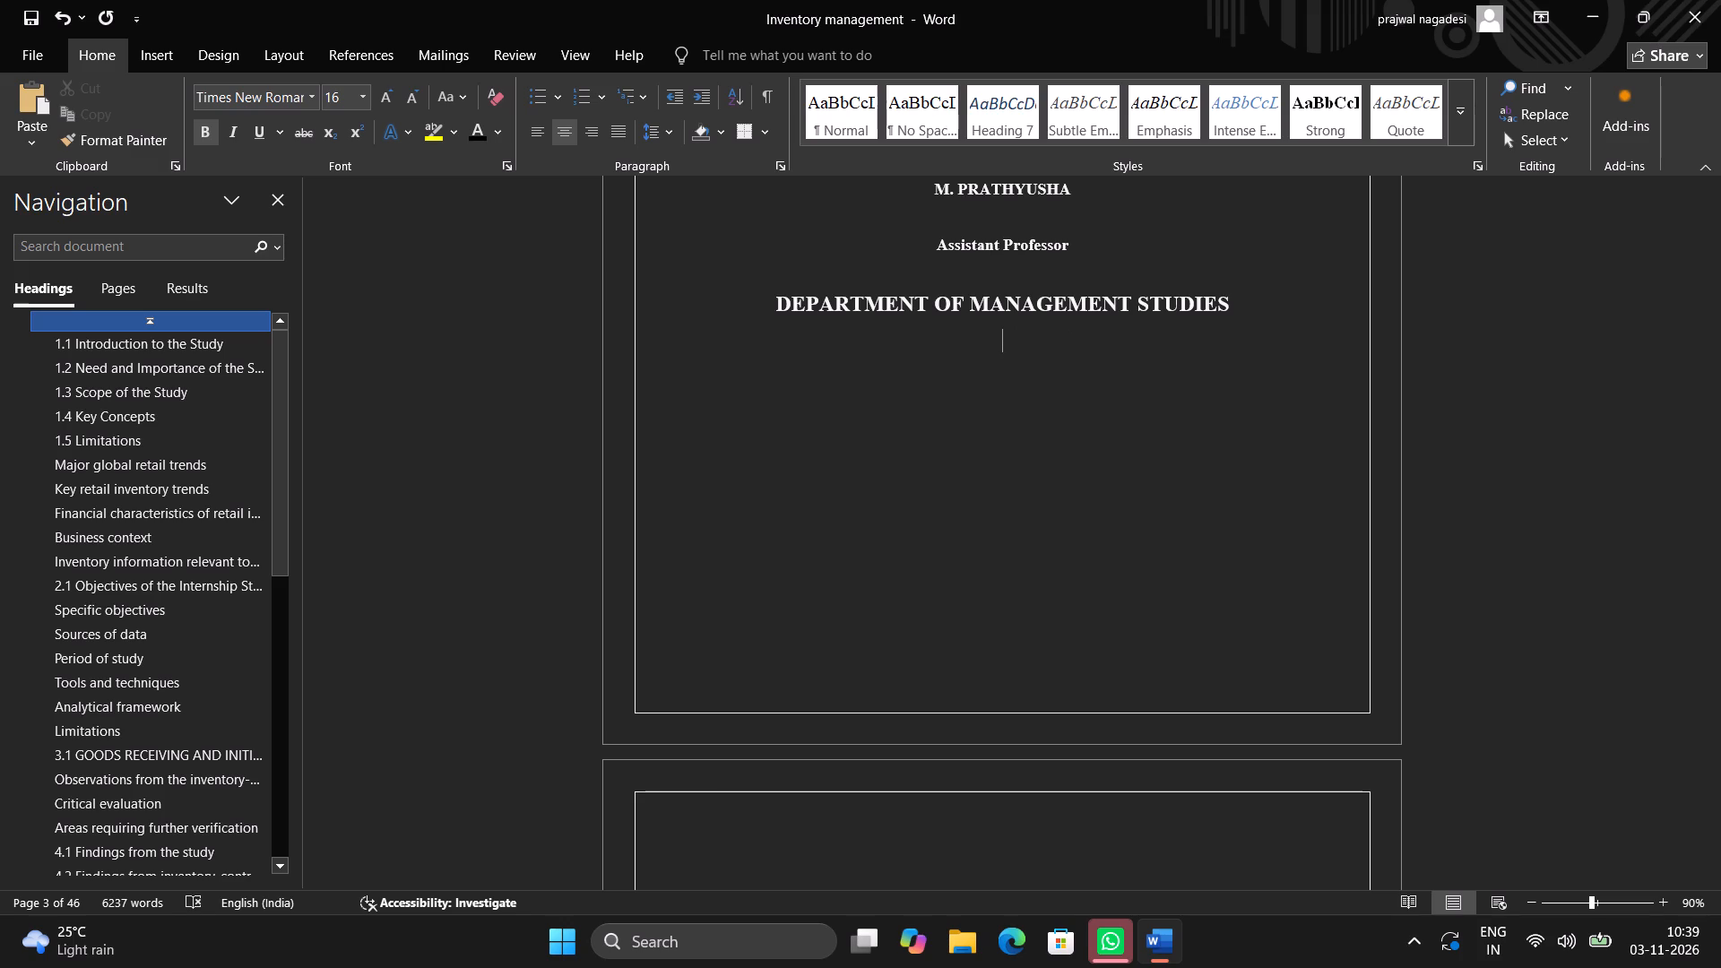
pyautogui.write('SCHOOLO')
pyautogui.press('space')
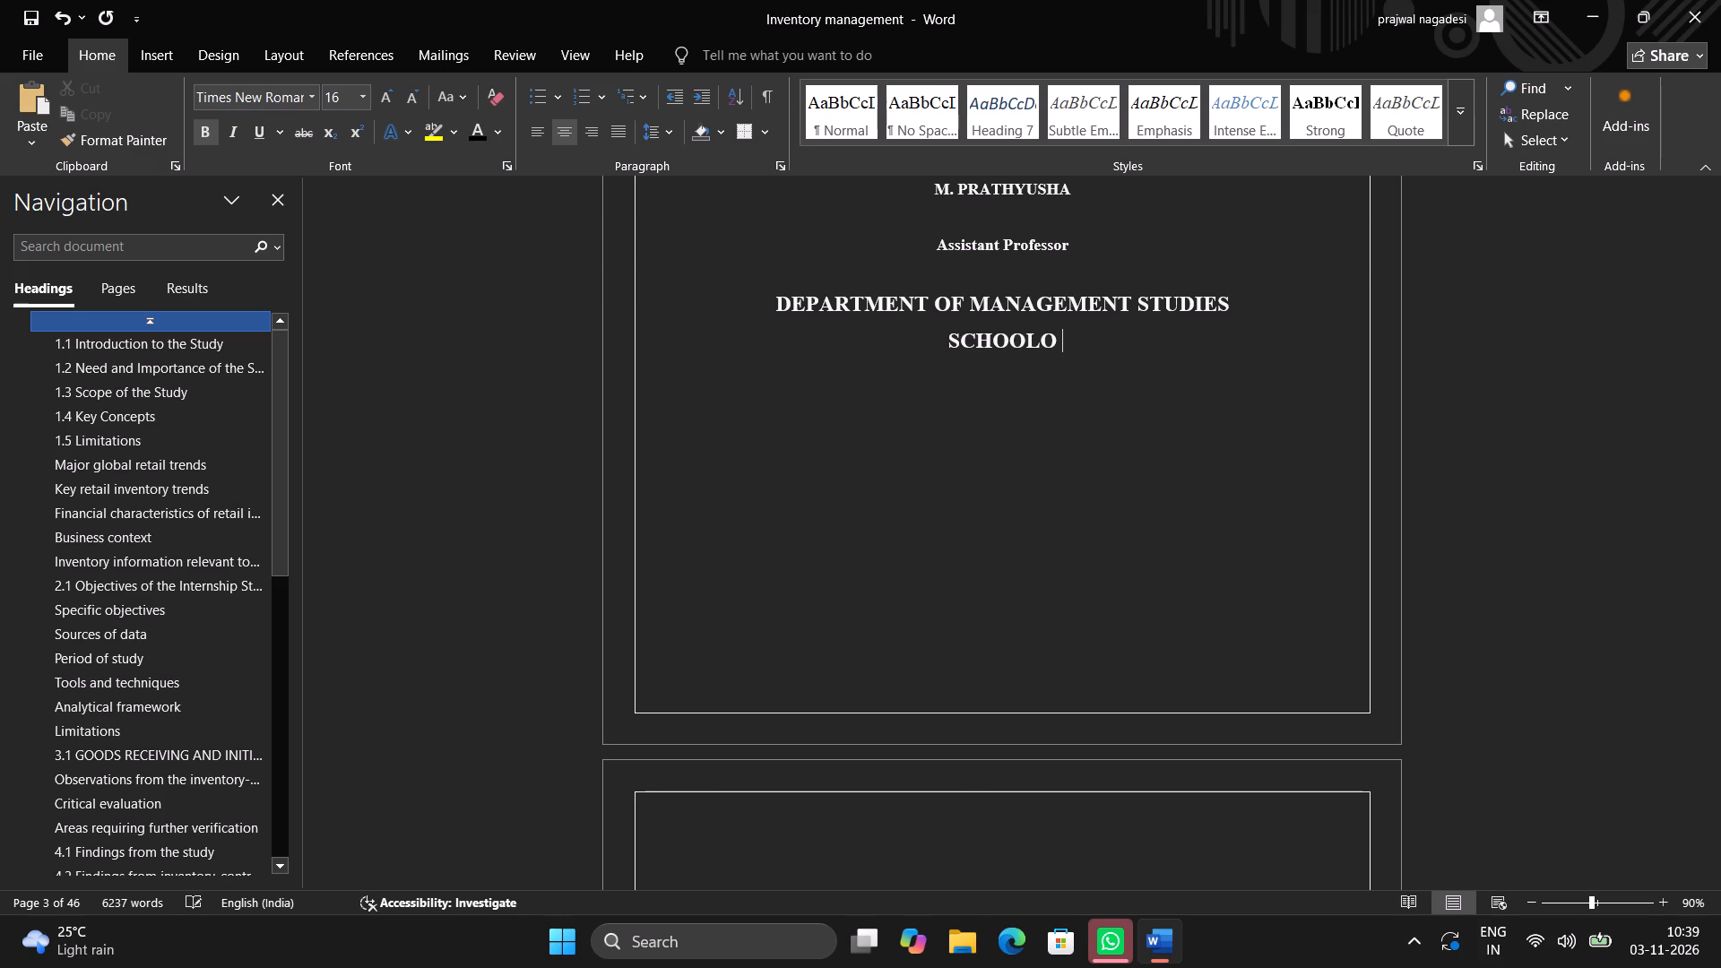
pyautogui.press('BackSpace')
pyautogui.press('BackSpace')
pyautogui.press('space')
pyautogui.write('OF BUSINESS')
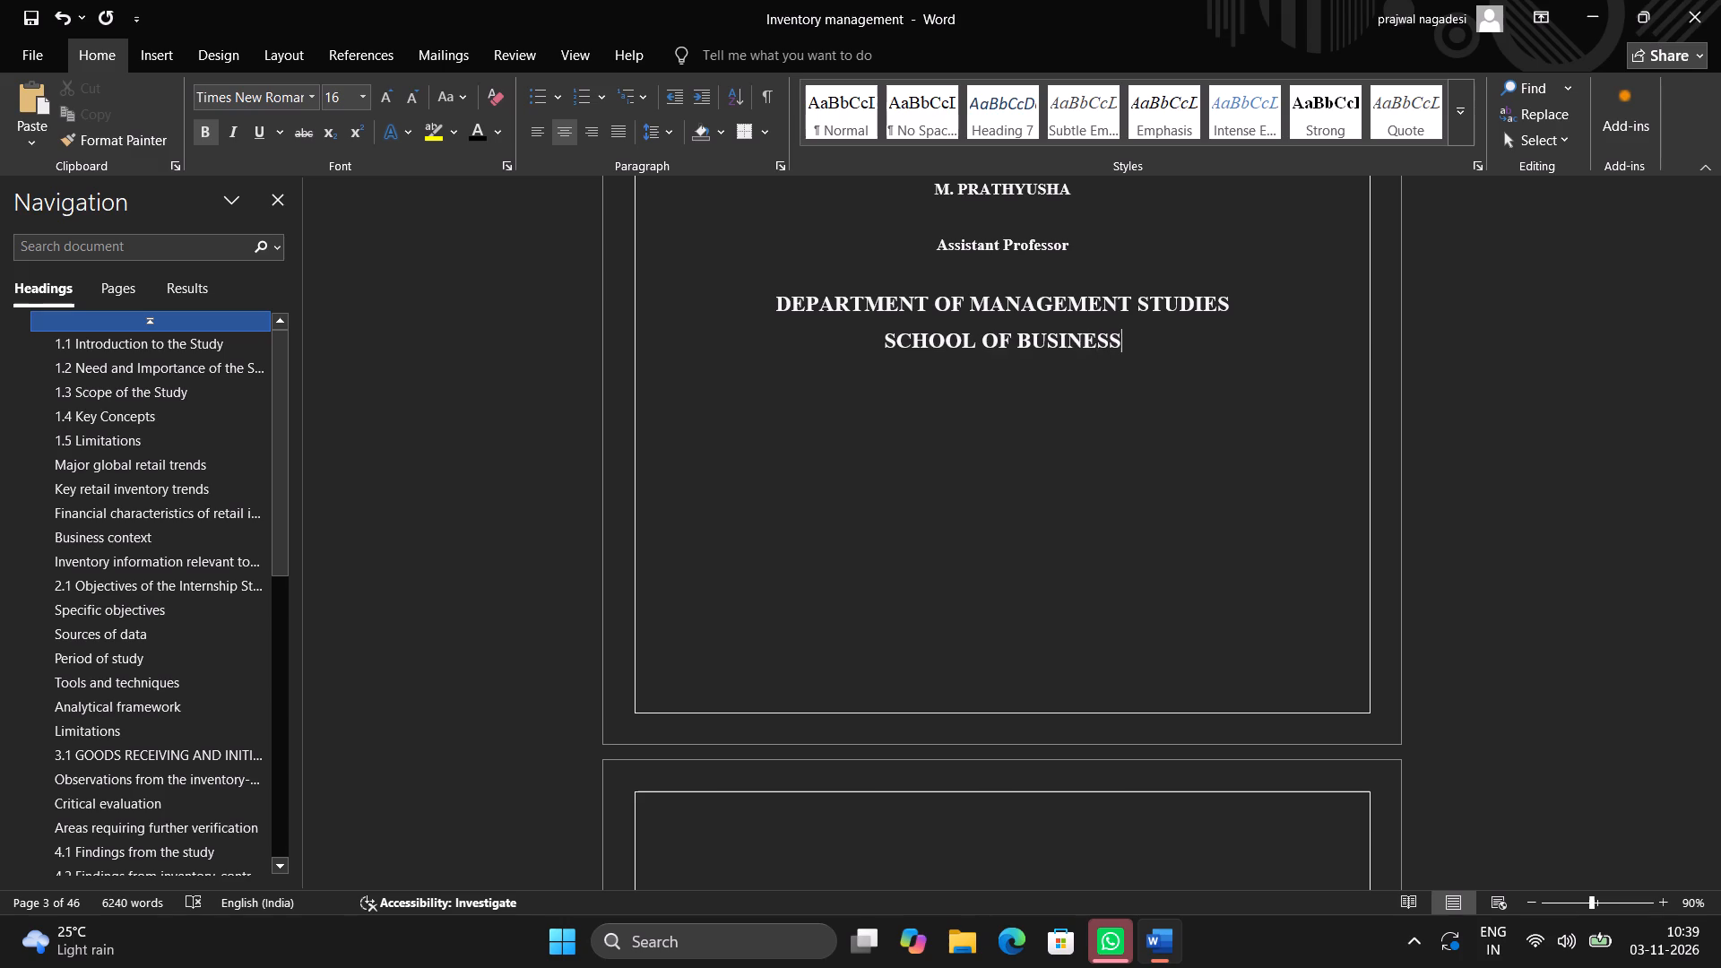
# Start a new line below "SCHOOL OF BUSINESS" reading "An Industry Internship Report".
pyautogui.press('Return')
pyautogui.press('a')
pyautogui.write('n in')
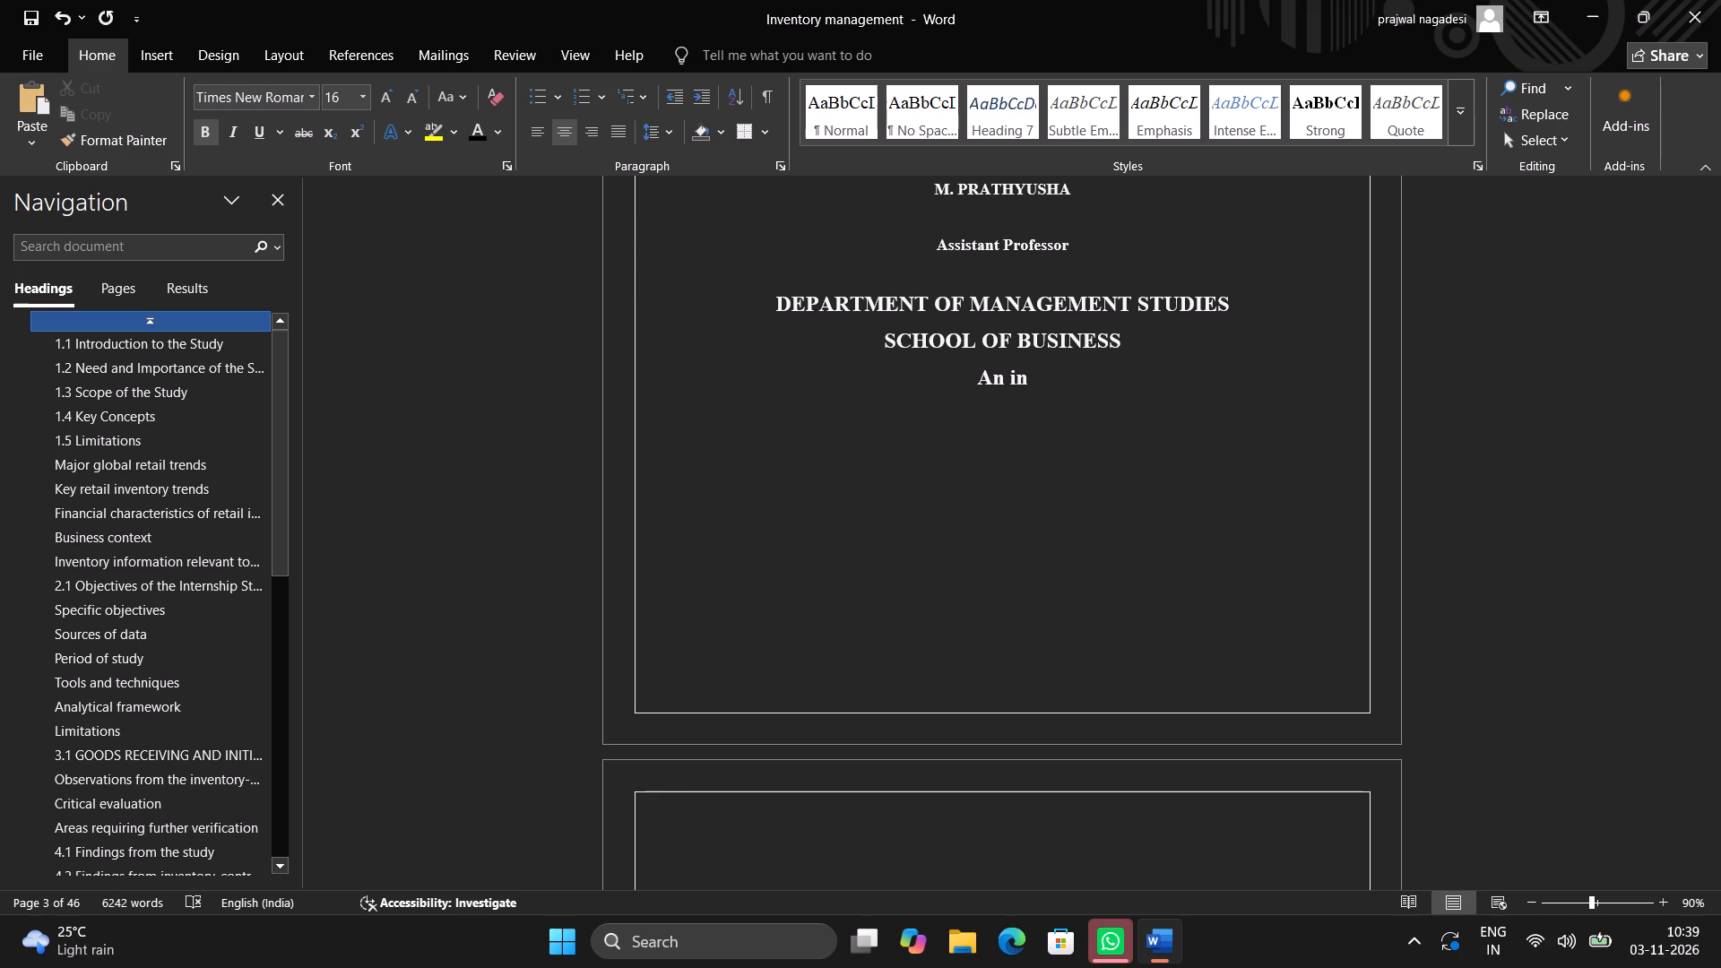
pyautogui.press('BackSpace')
pyautogui.press('BackSpace')
pyautogui.press('BackSpace')
pyautogui.press('BackSpace')
pyautogui.press('BackSpace')
pyautogui.press('BackSpace')
pyautogui.write('ndusty')
pyautogui.press('BackSpace')
pyautogui.write('ry')
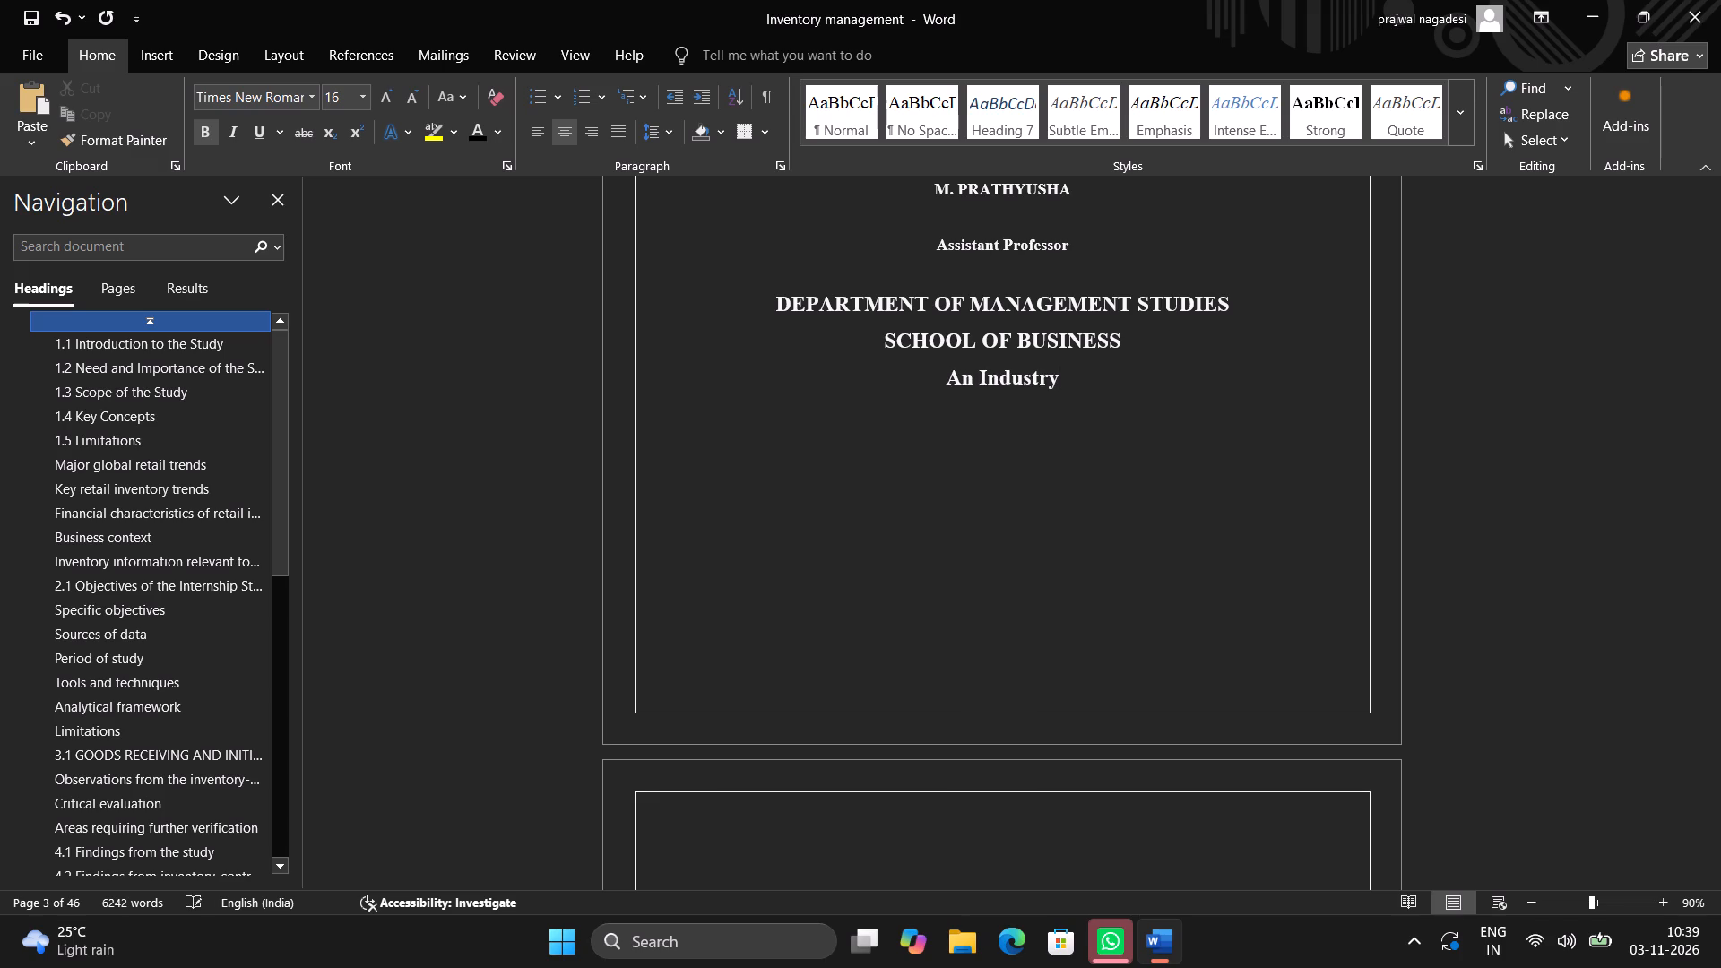
pyautogui.press('space')
pyautogui.write('INternship')
pyautogui.press('Left')
pyautogui.press('Left')
pyautogui.press('Left')
pyautogui.press('Left')
pyautogui.press('Left')
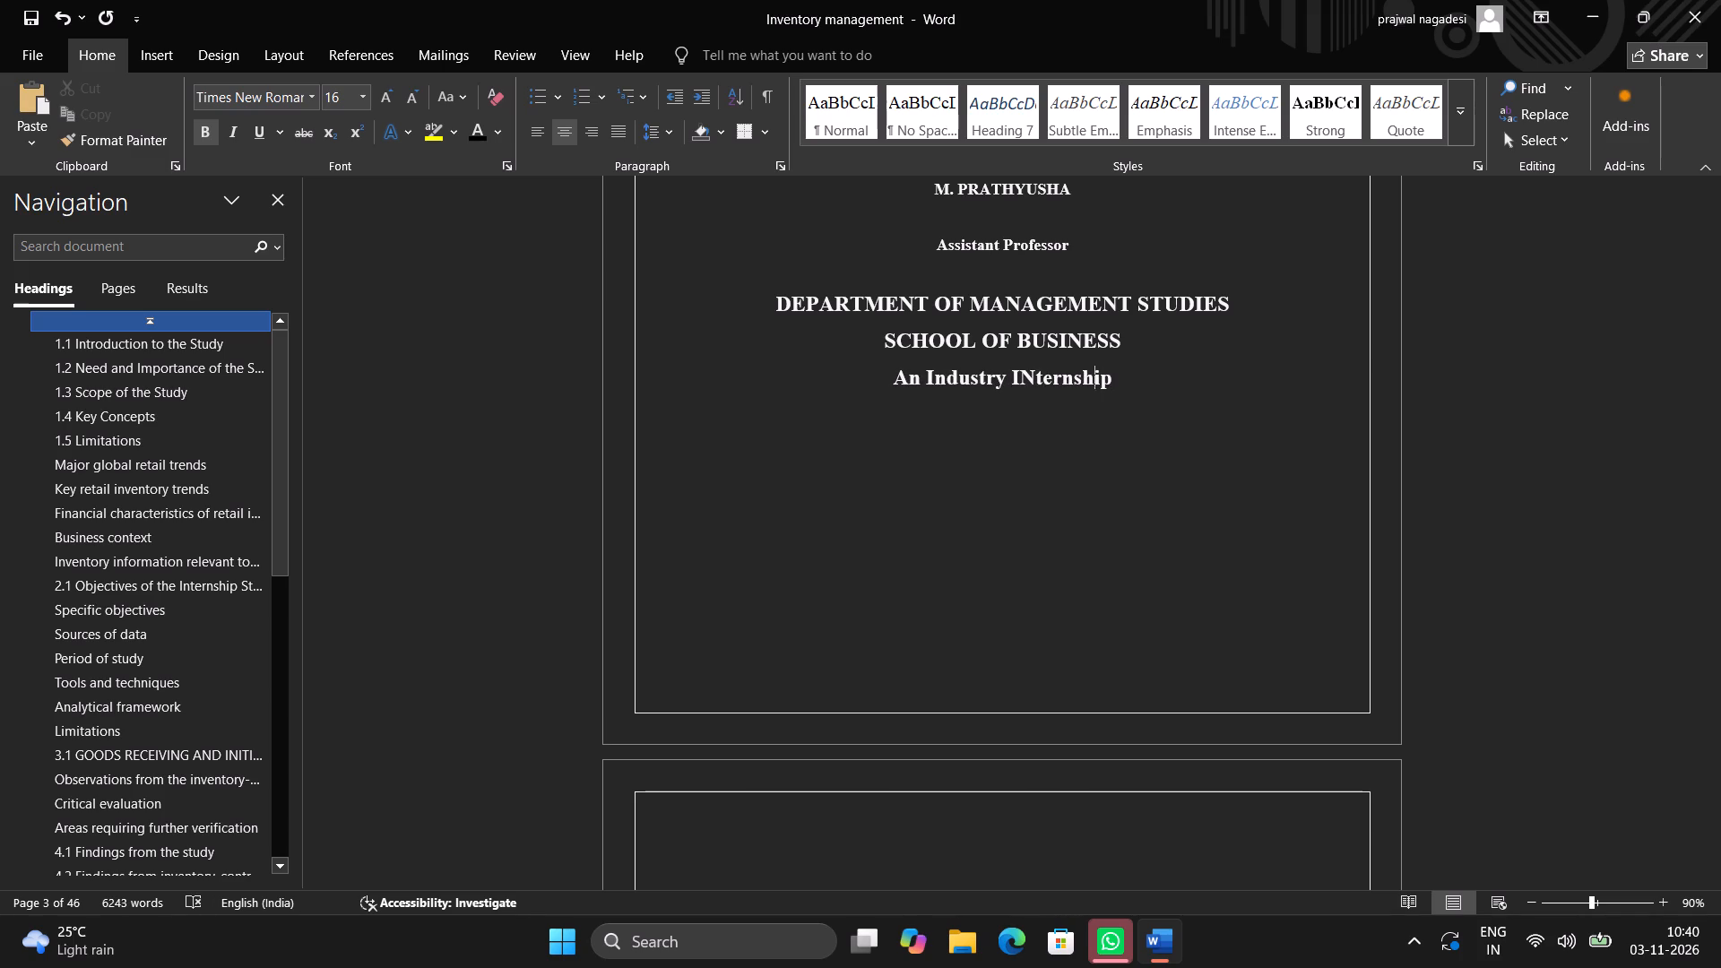
pyautogui.press('Left')
pyautogui.press('Left')
pyautogui.press('Left')
pyautogui.press('BackSpace')
pyautogui.press('n')
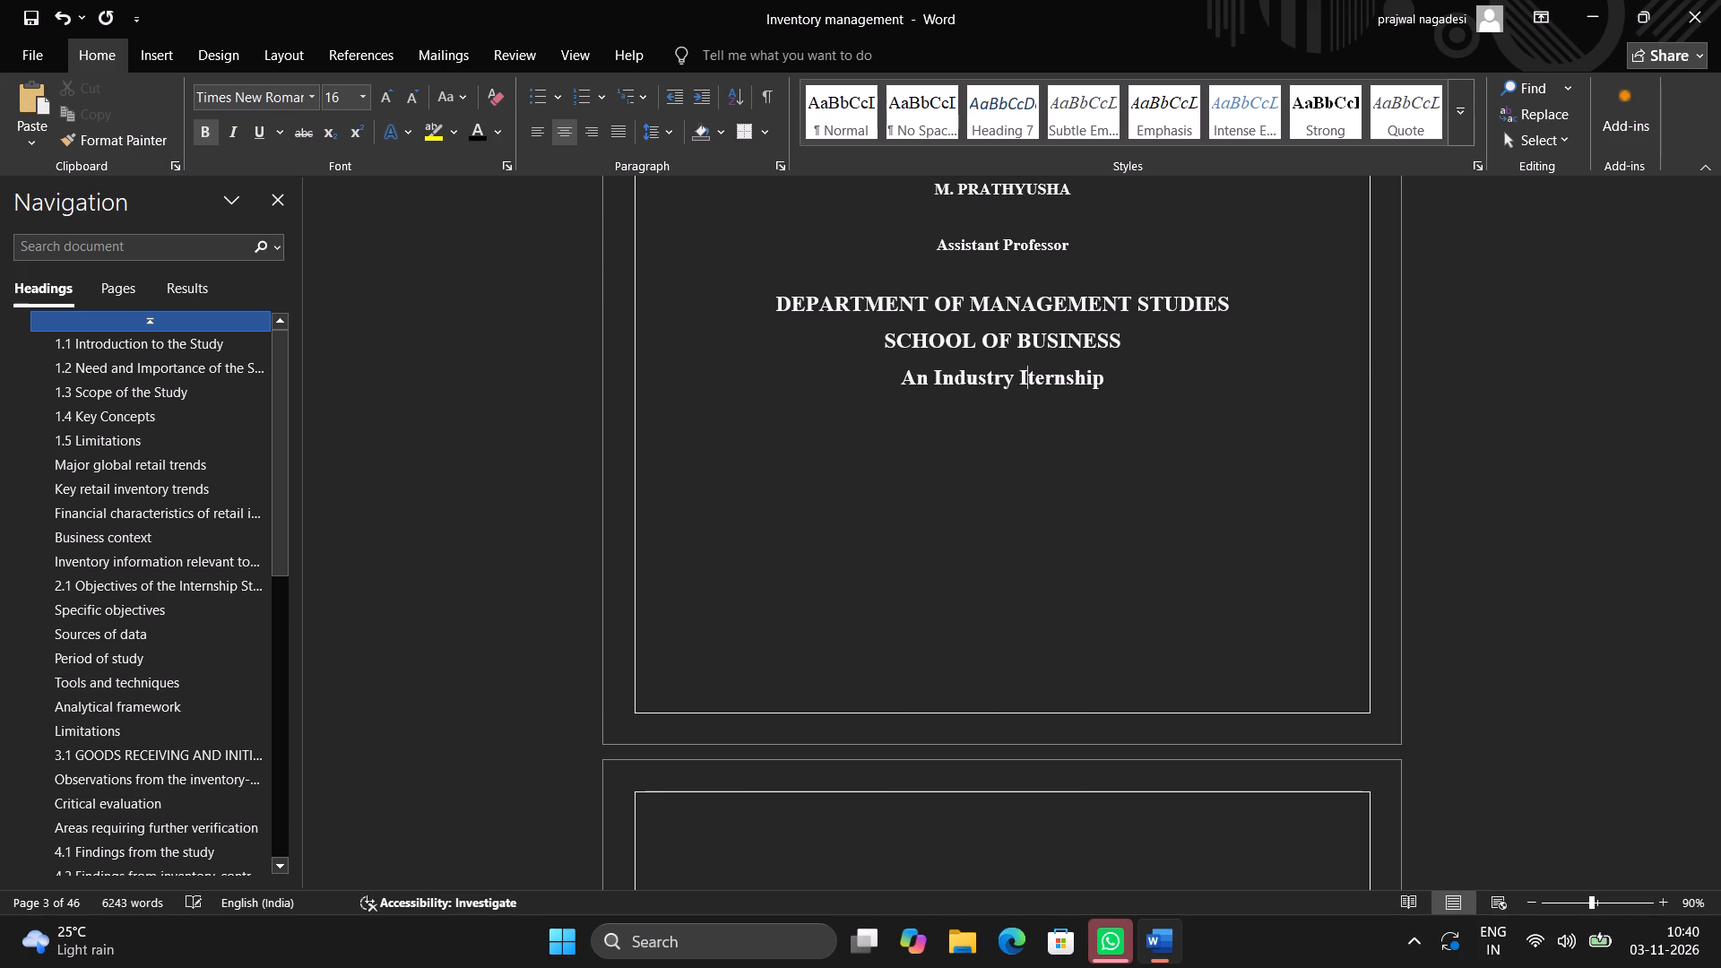
pyautogui.press('Right')
pyautogui.press('Right')
pyautogui.press('Right')
pyautogui.press('Right')
pyautogui.press('Right')
pyautogui.press('Right')
pyautogui.press('Right')
pyautogui.press('Right')
pyautogui.press('Right')
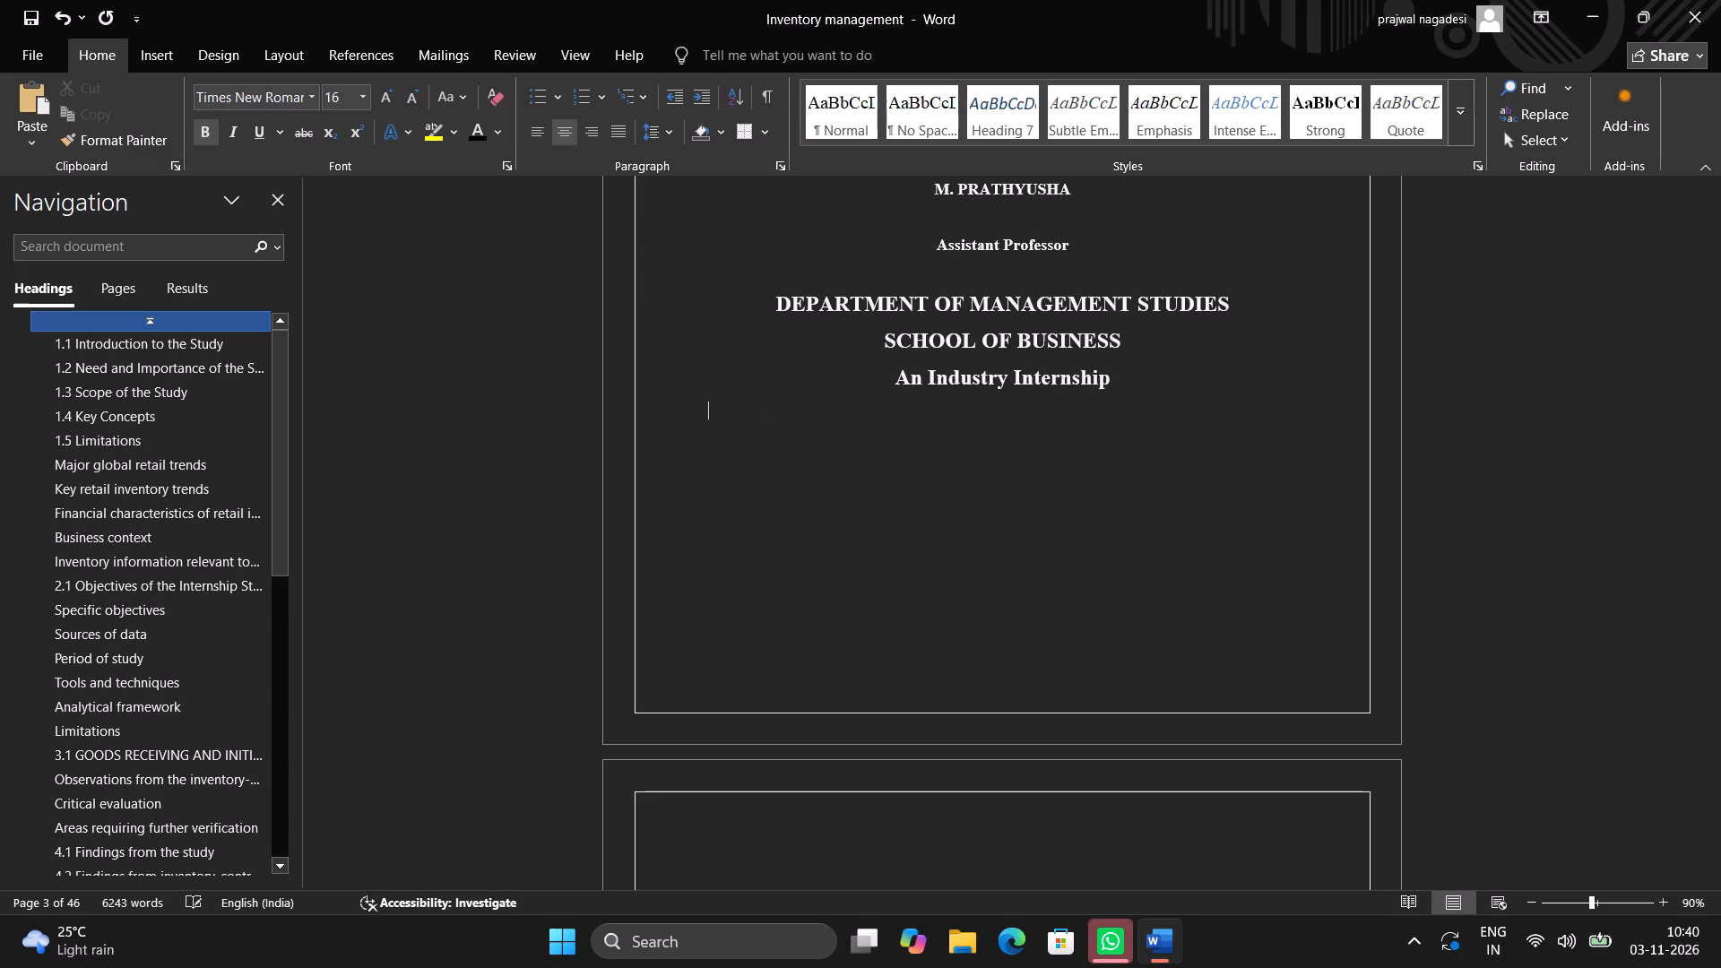
pyautogui.press('Left')
pyautogui.press('Left')
pyautogui.press('Right')
pyautogui.press('space')
pyautogui.write('Repot')
pyautogui.press('BackSpace')
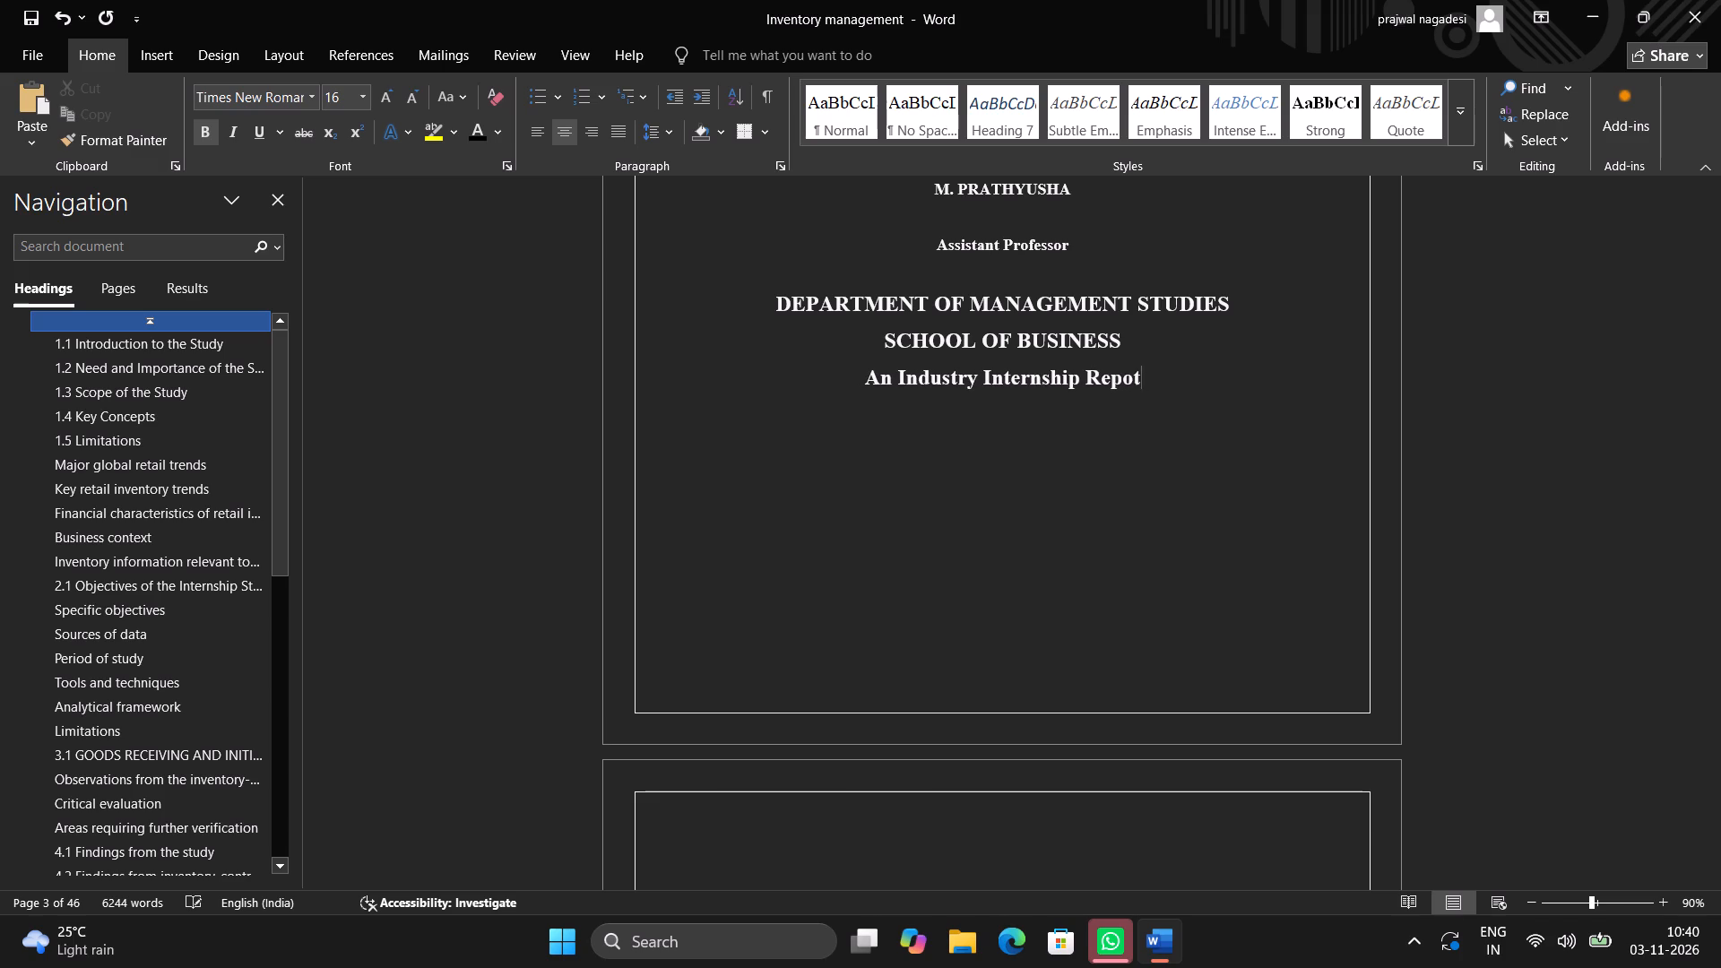
pyautogui.press('BackSpace')
pyautogui.write('rrt')
pyautogui.press('BackSpace')
pyautogui.press('BackSpace')
pyautogui.write('t')
pyautogui.press('space')
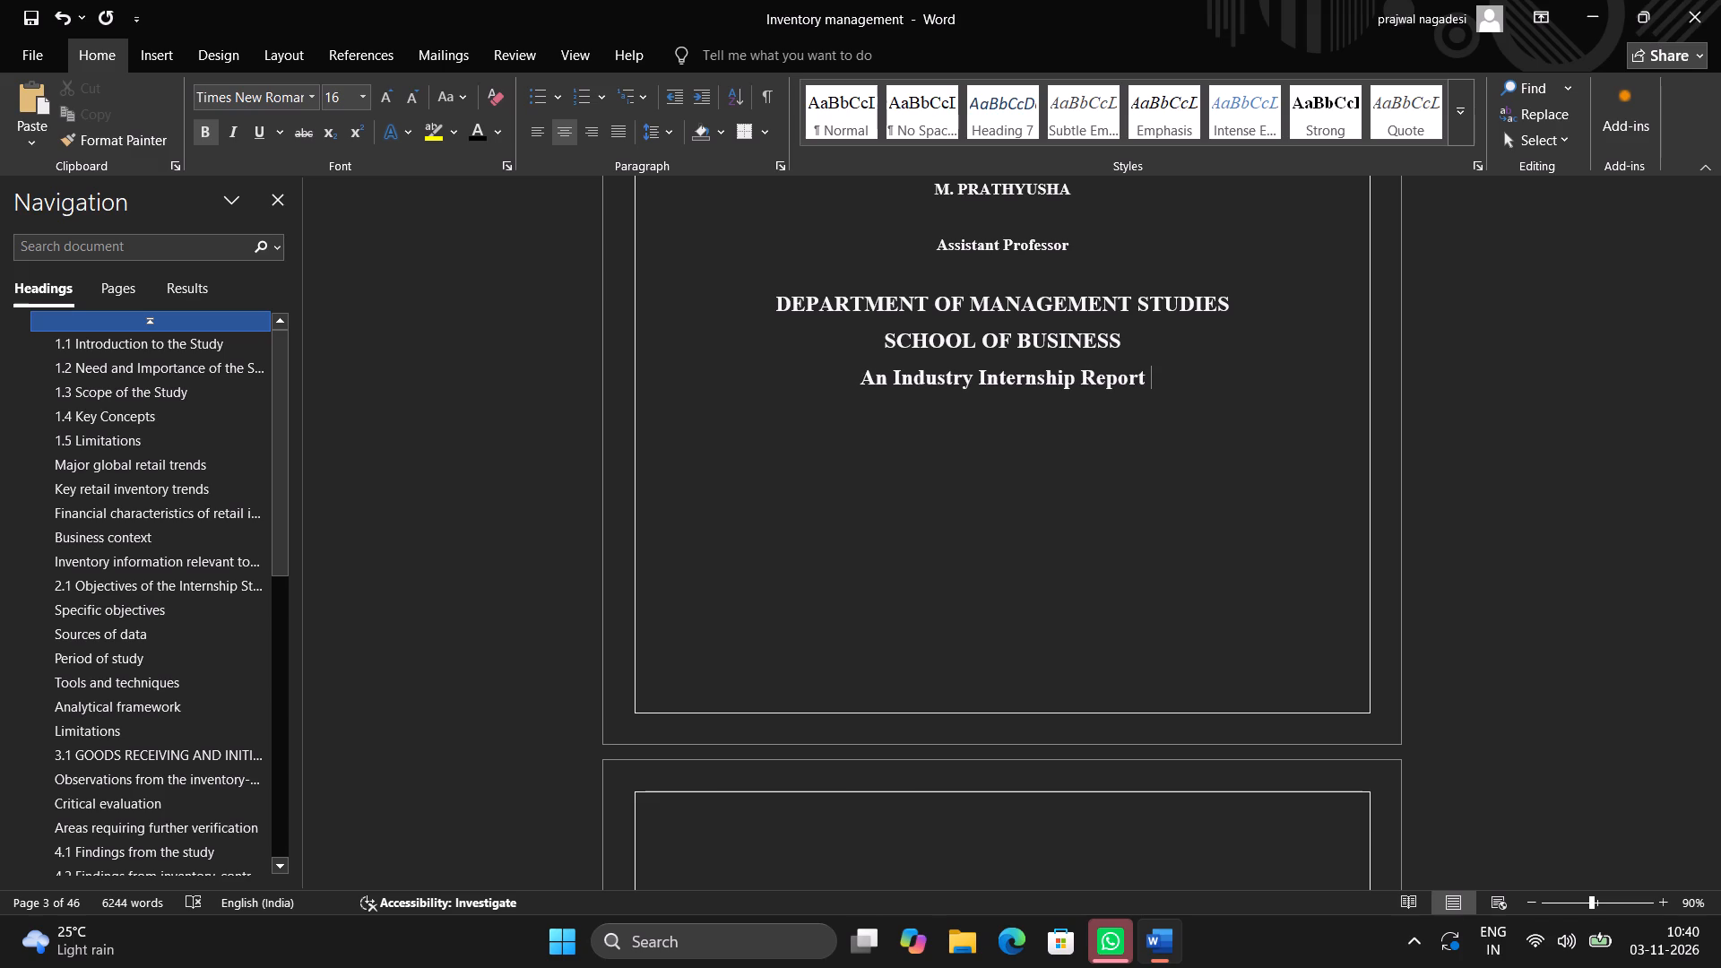
# Continue the internship report line with "submitted in partial fulfilment".
pyautogui.write('submoitte')
pyautogui.press('BackSpace')
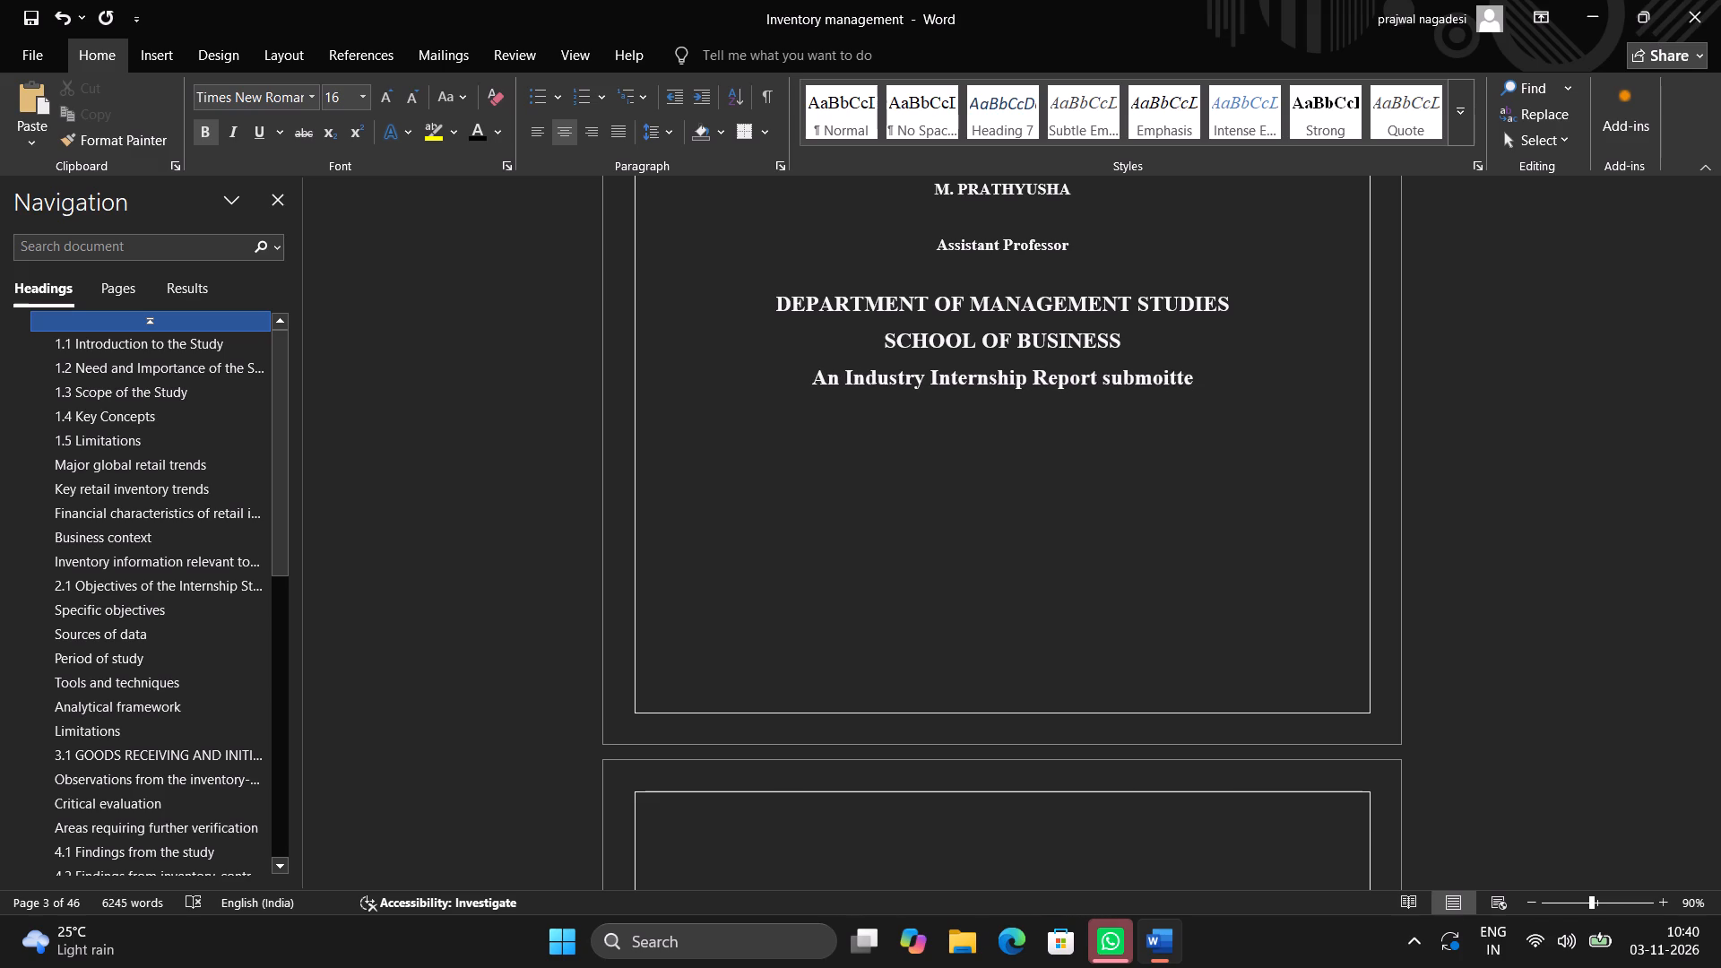
pyautogui.press('BackSpace')
pyautogui.press('BackSpace')
pyautogui.press('BackSpace')
pyautogui.press('BackSpace')
pyautogui.write('itted')
pyautogui.press('space')
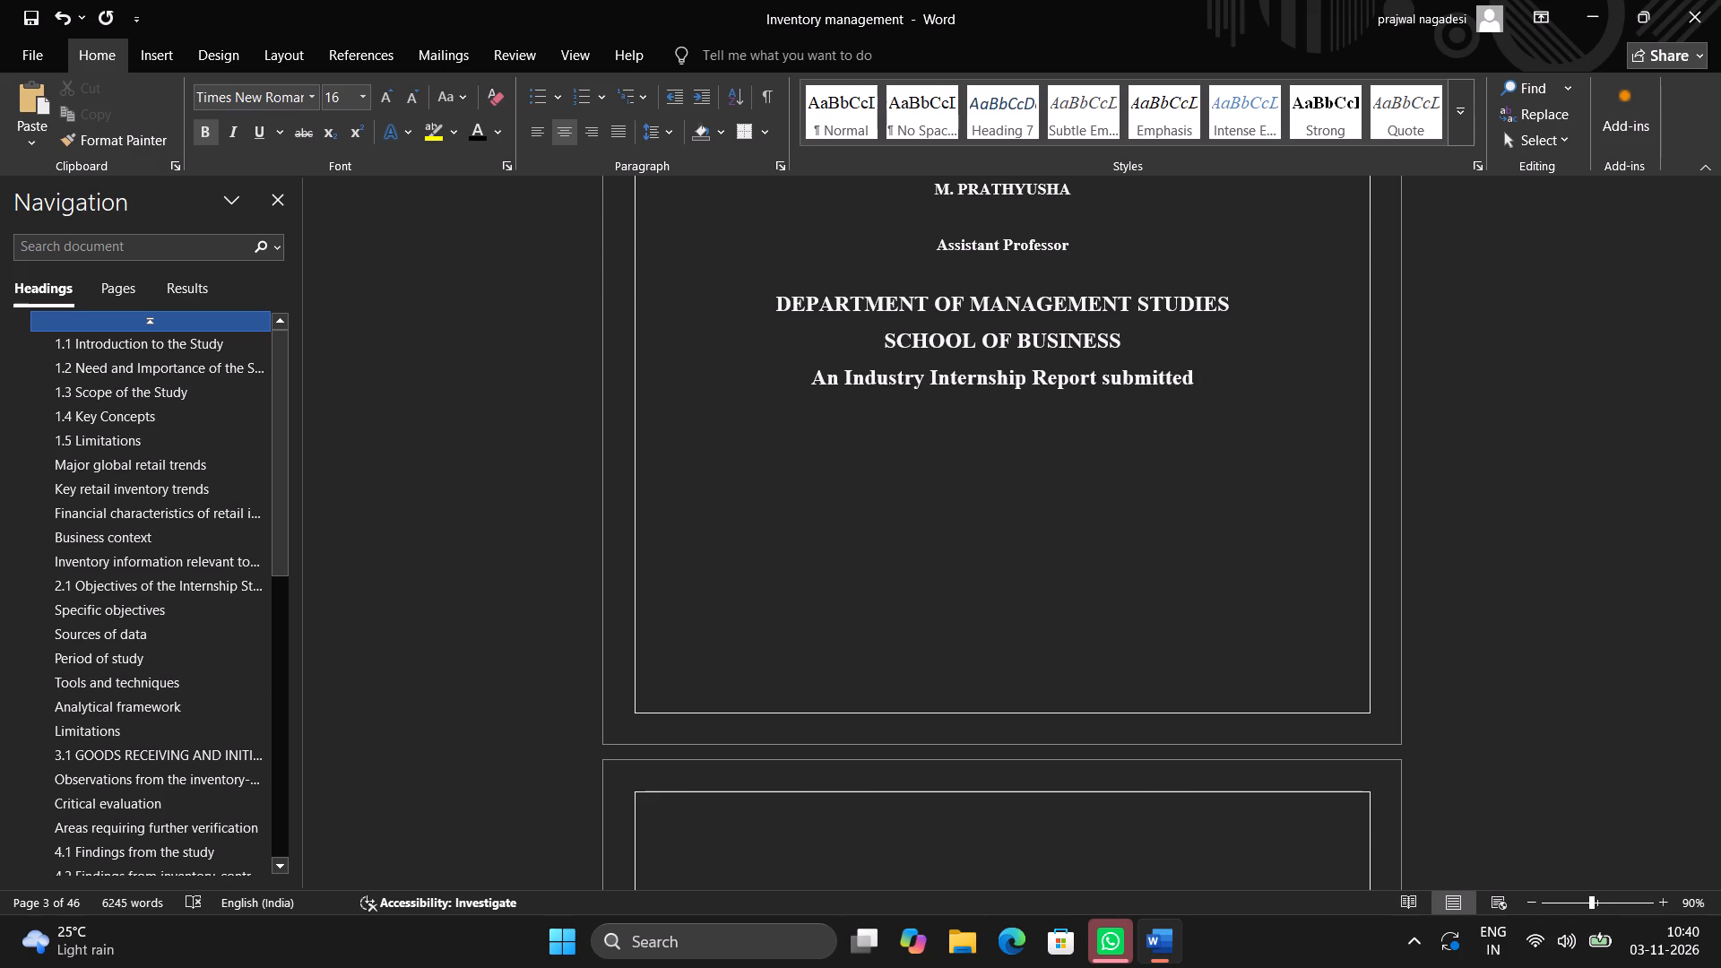
pyautogui.write('in partail')
pyautogui.press('BackSpace')
pyautogui.press('BackSpace')
pyautogui.press('BackSpace')
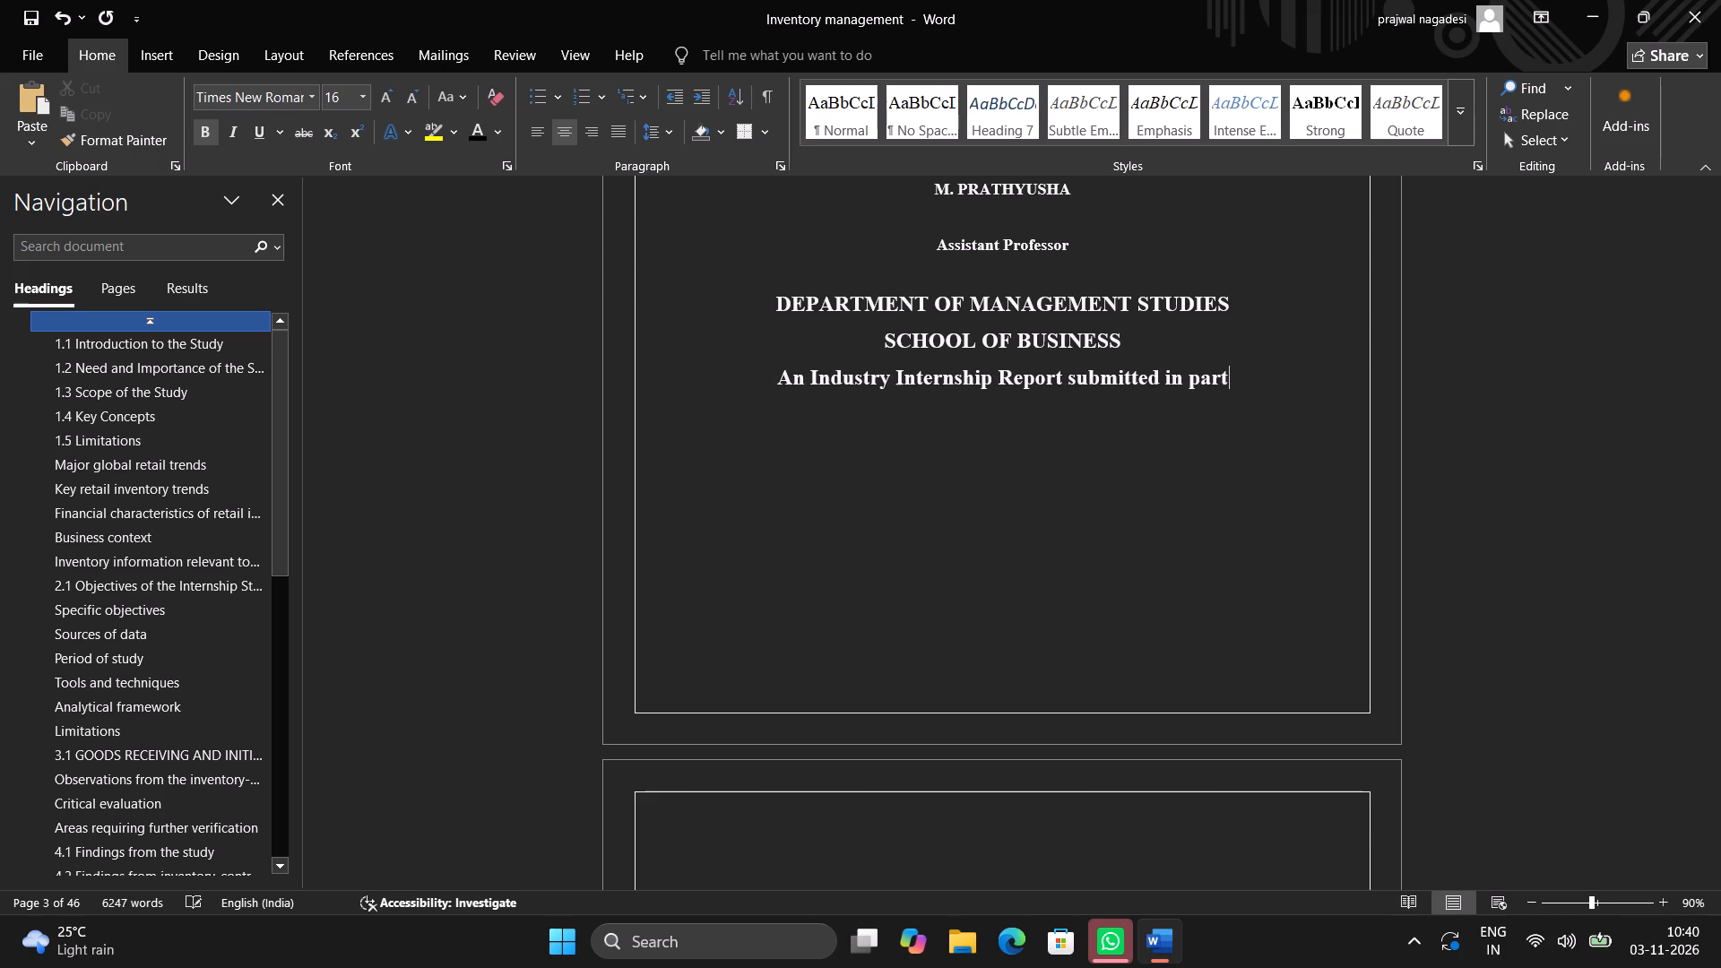
pyautogui.press('o')
pyautogui.press('BackSpace')
pyautogui.write('ial')
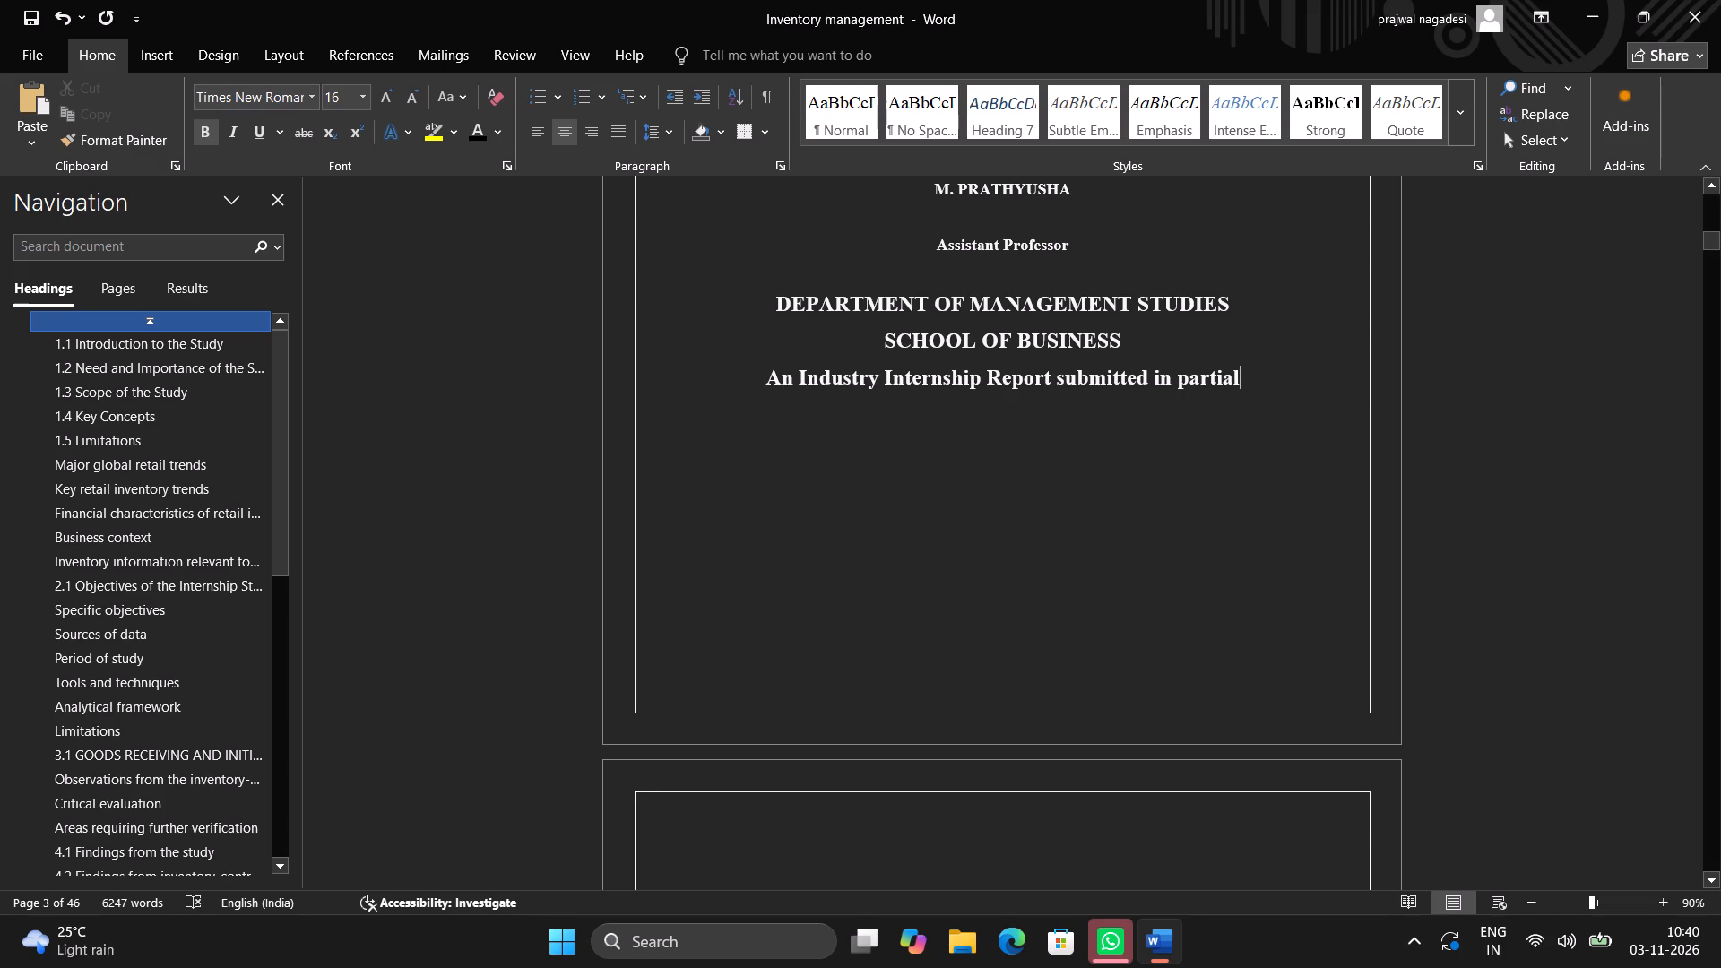
pyautogui.press('space')
pyautogui.write('ful')
pyautogui.write('fil')
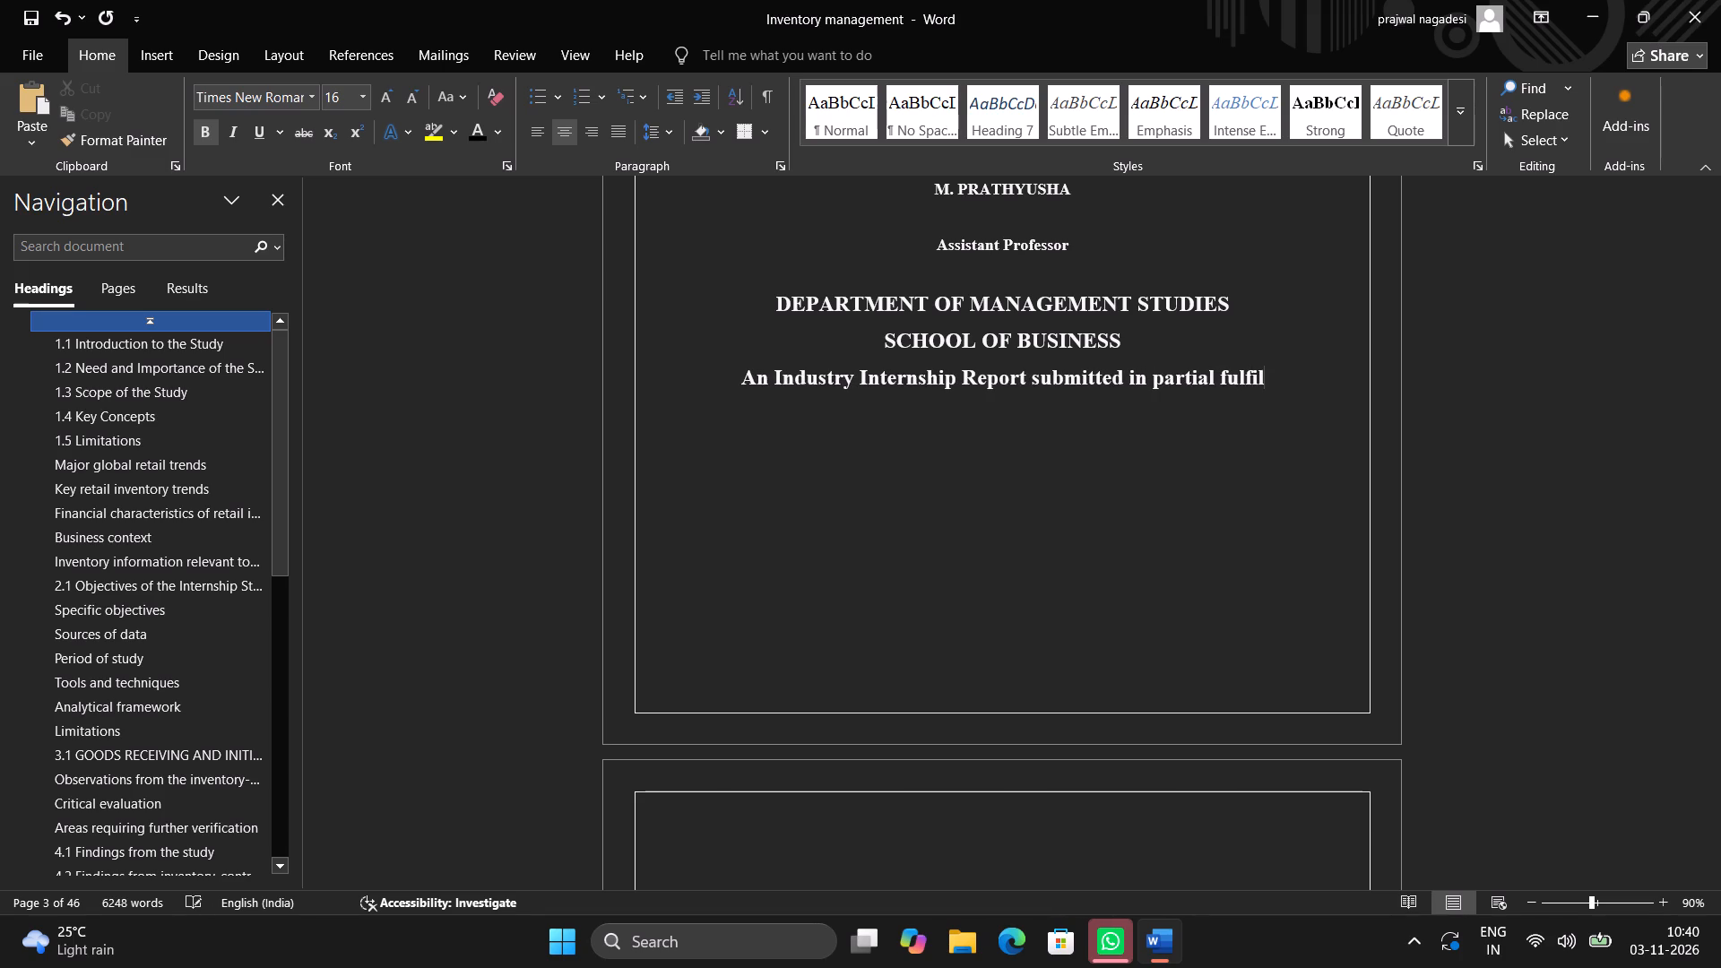
pyautogui.write('ment')
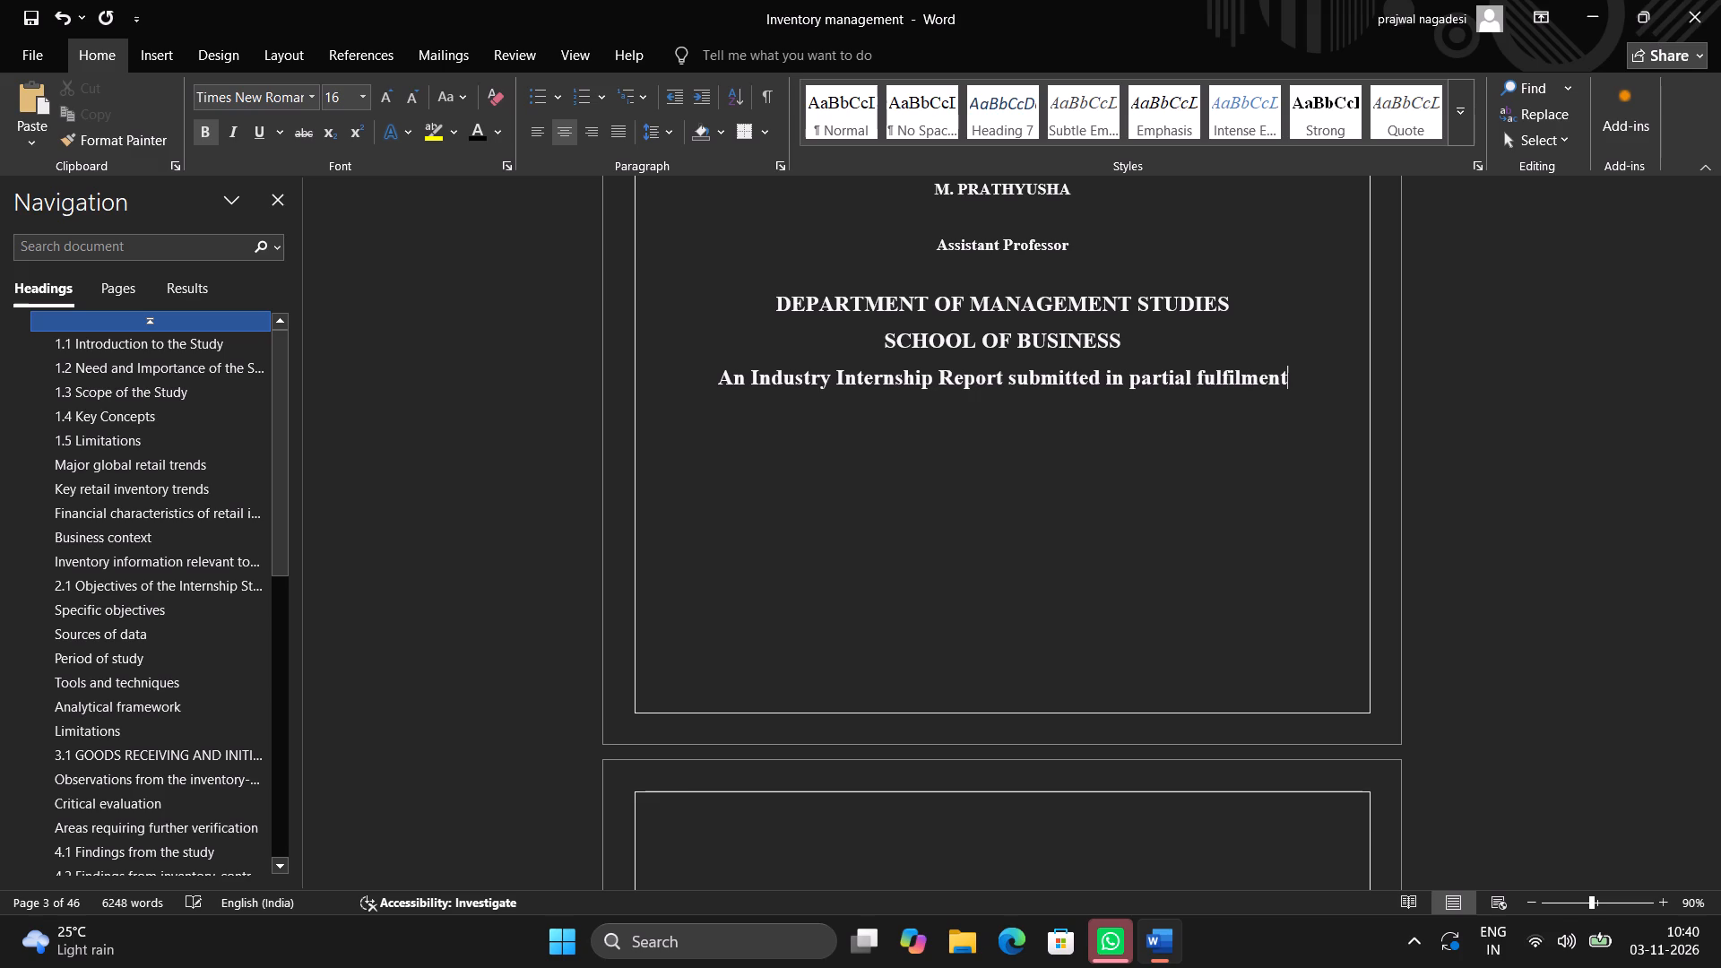
# Complete the submission statement with "of the requirements for the degree of Business Administration.".
pyautogui.press('space')
pyautogui.write('of the')
pyautogui.press('space')
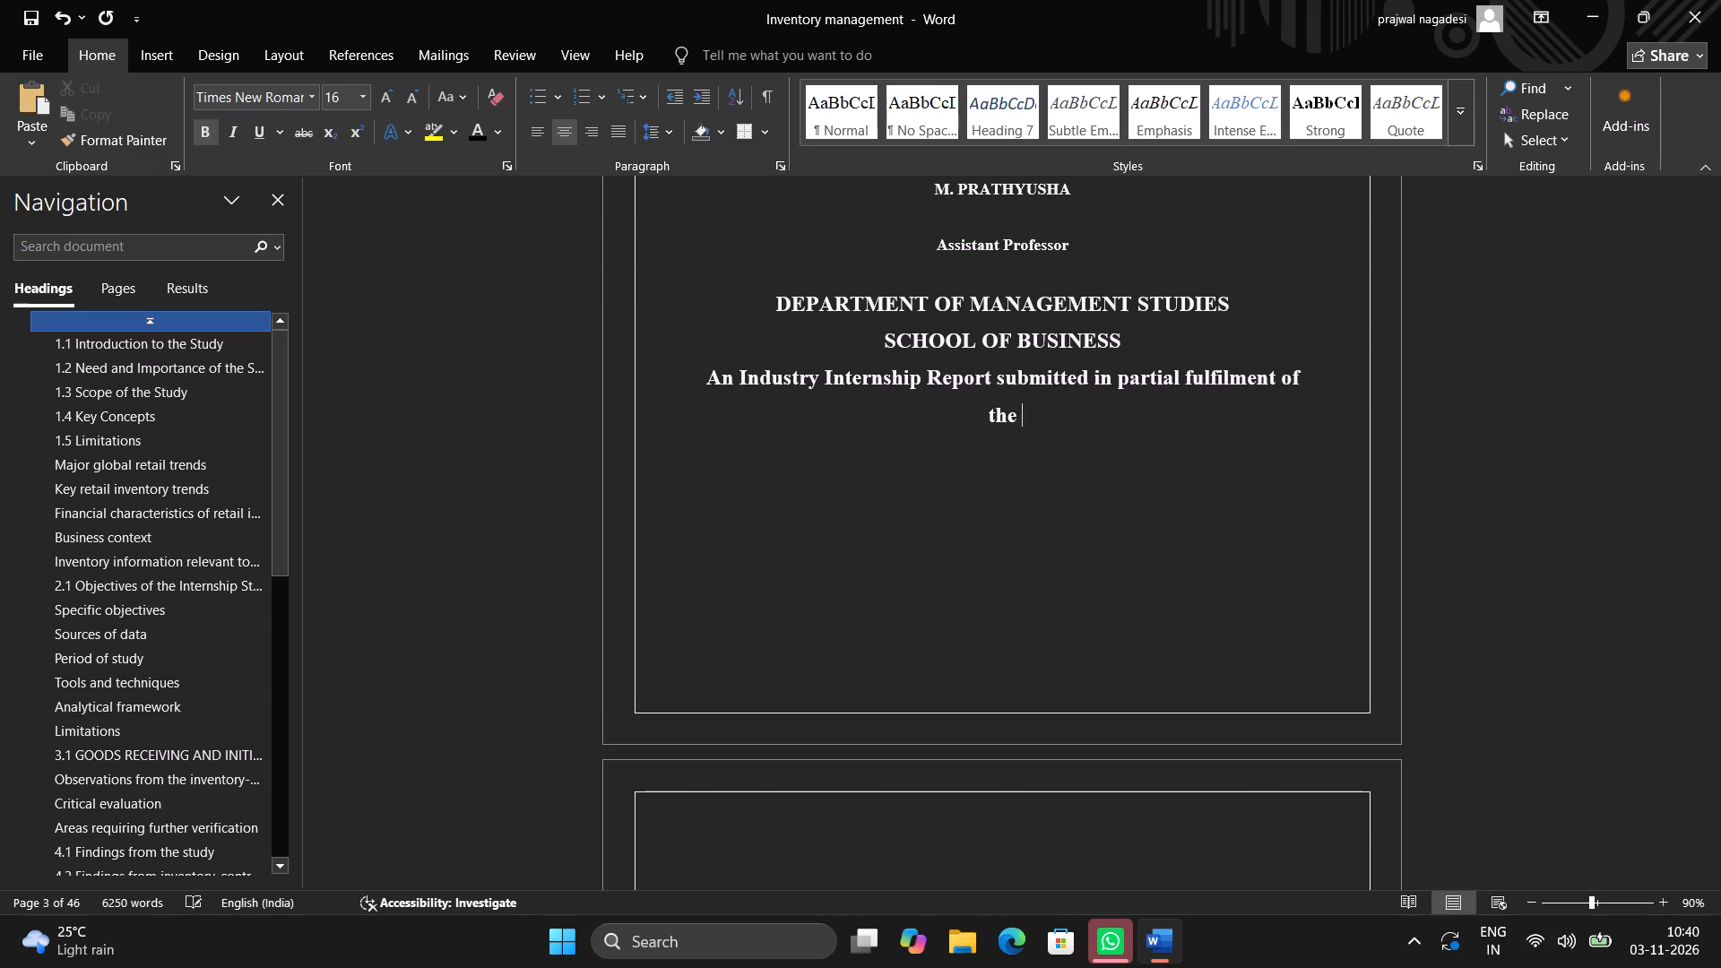
pyautogui.write('requirements')
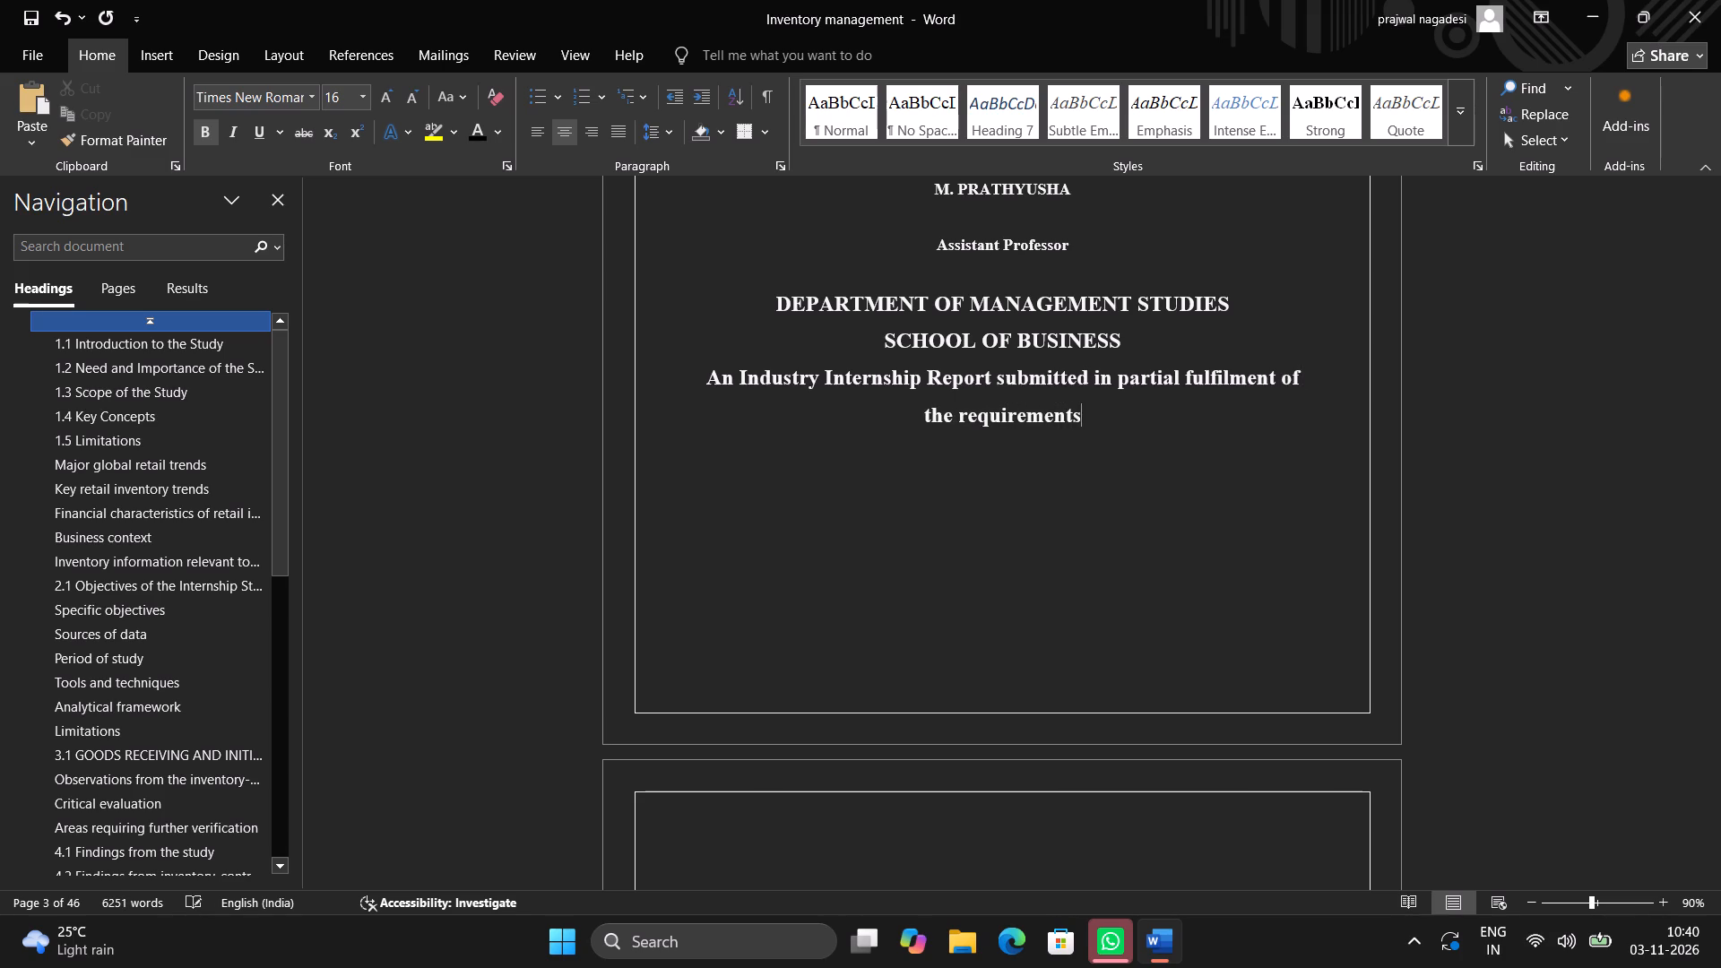
pyautogui.press('space')
pyautogui.write('g')
pyautogui.press('BackSpace')
pyautogui.write('for the degree of')
pyautogui.press('BackSpace')
pyautogui.write('f')
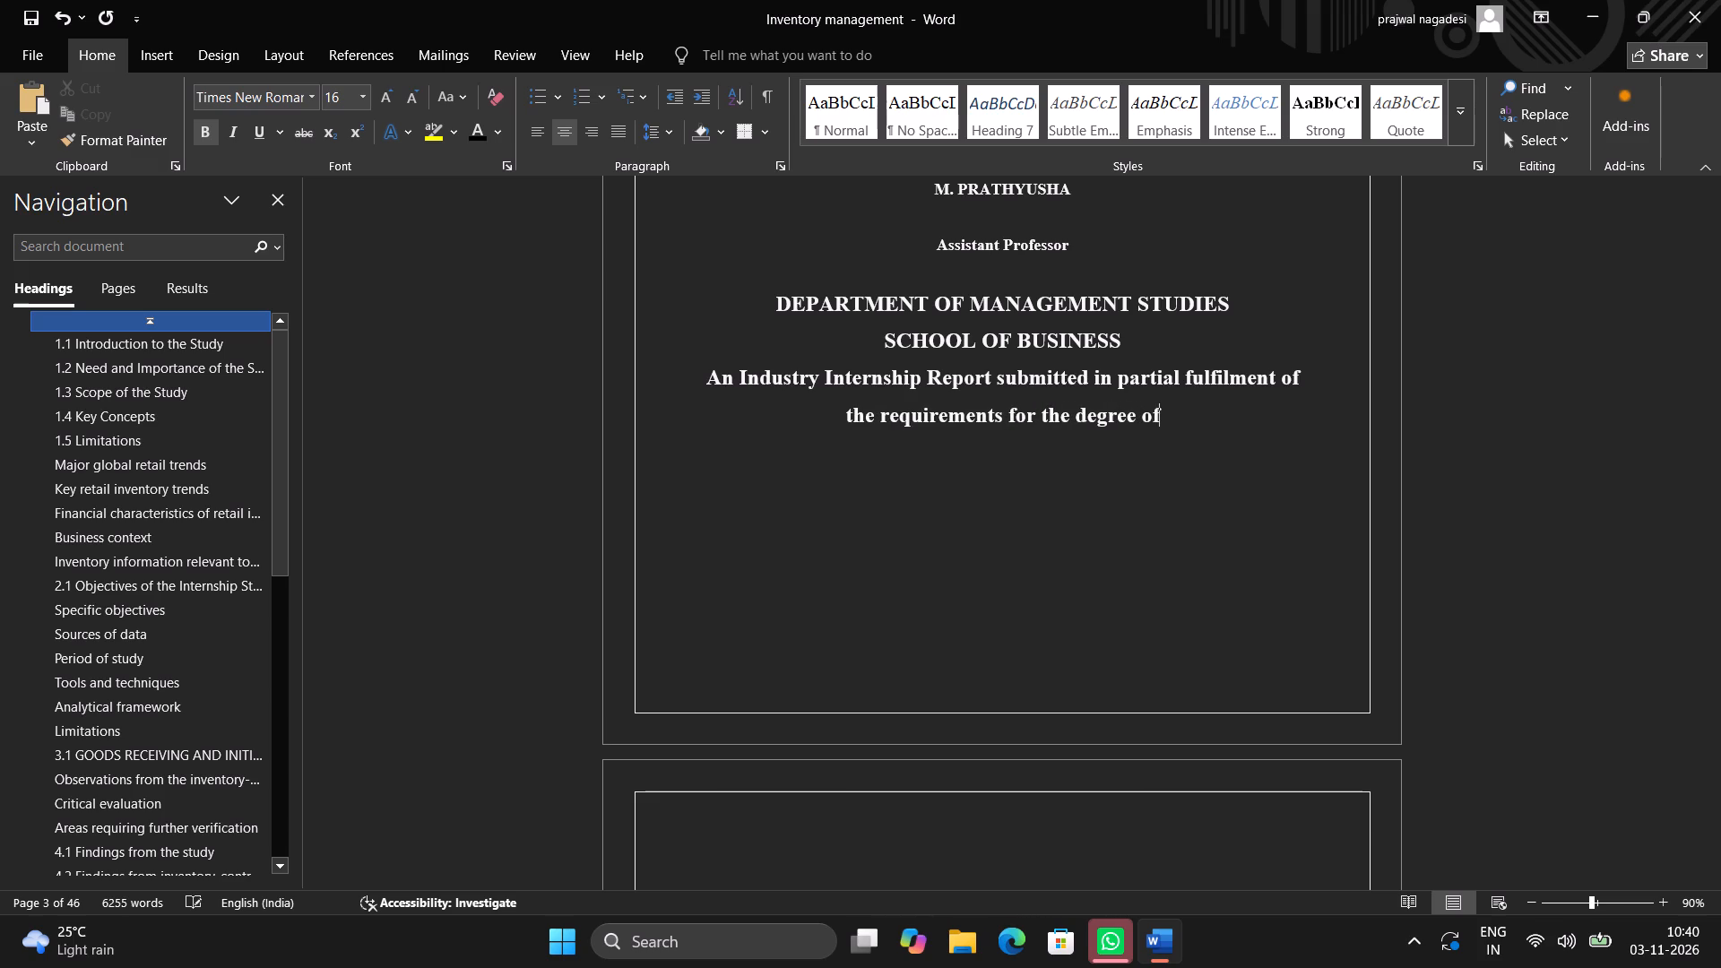
pyautogui.press('space')
pyautogui.write('Business')
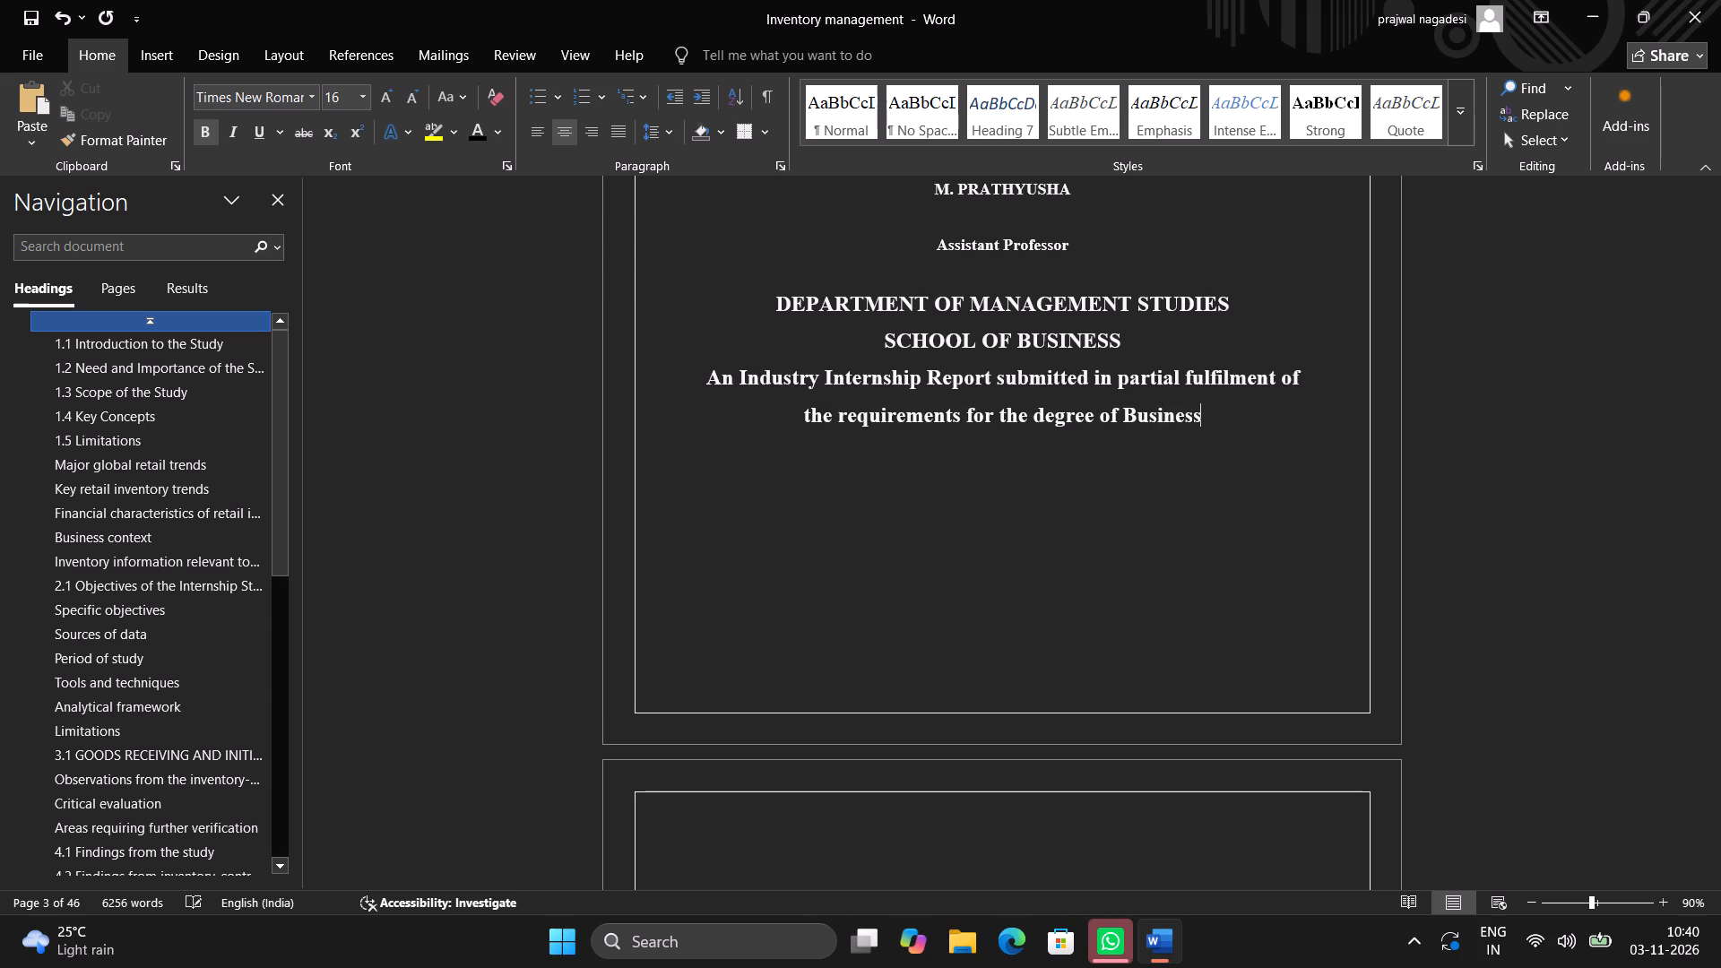
pyautogui.press('space')
pyautogui.hotkey('shift', 'a')
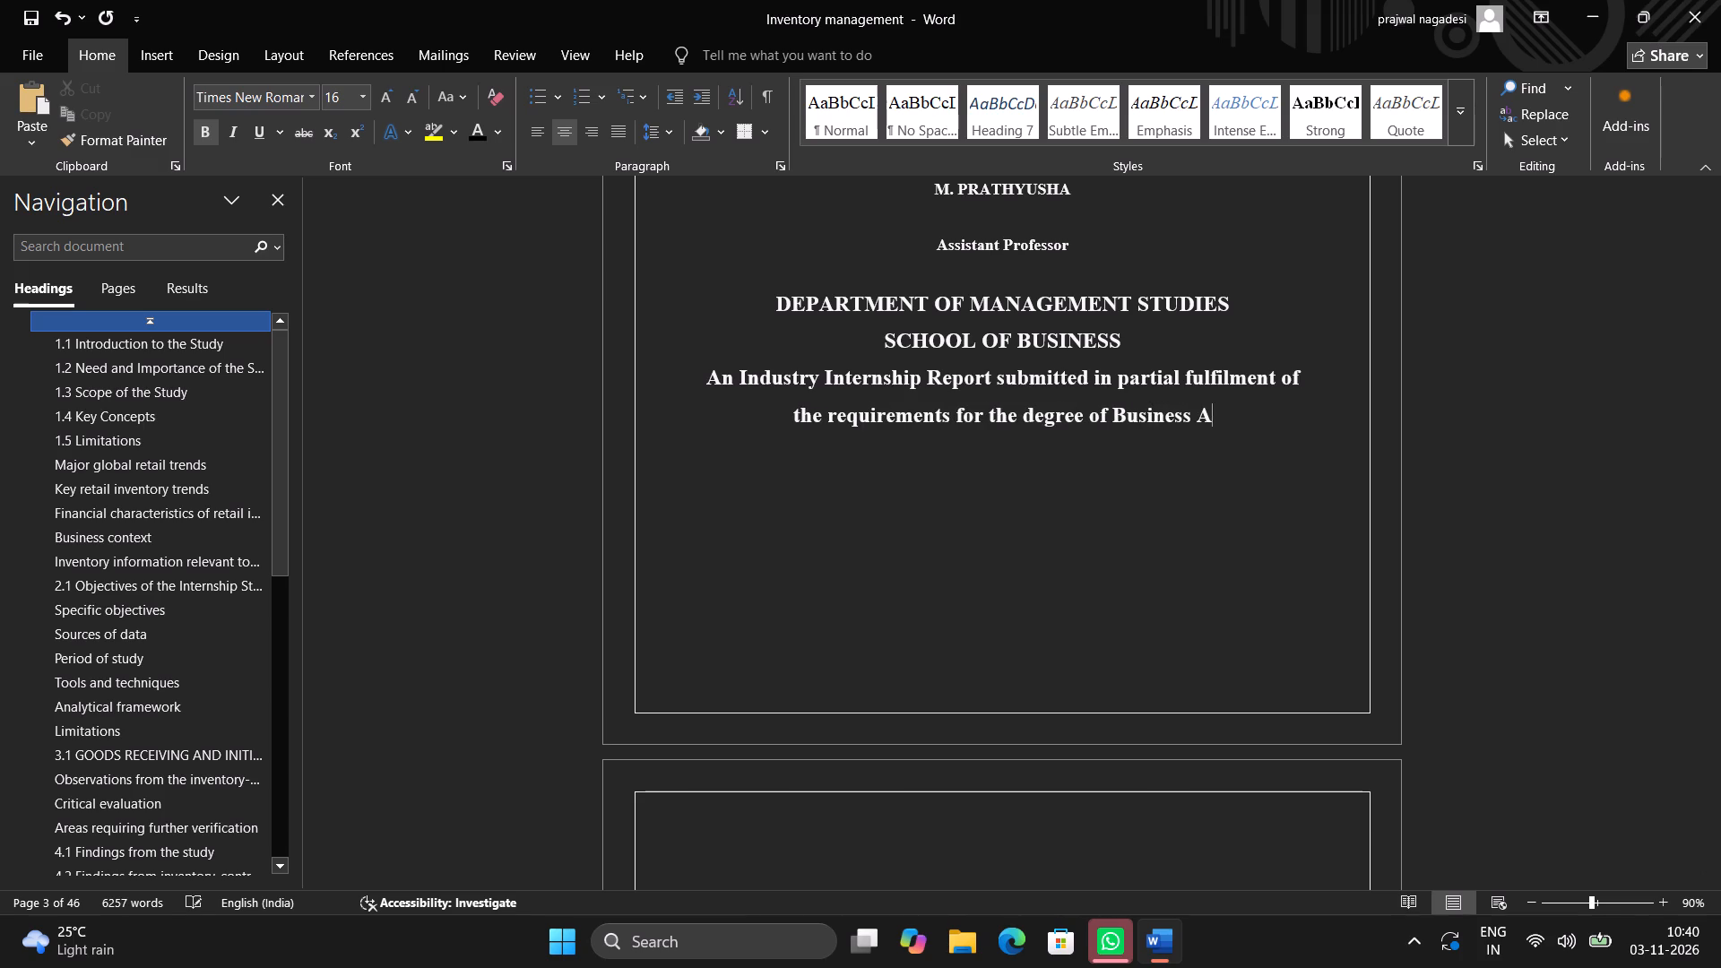
pyautogui.write('dministrations')
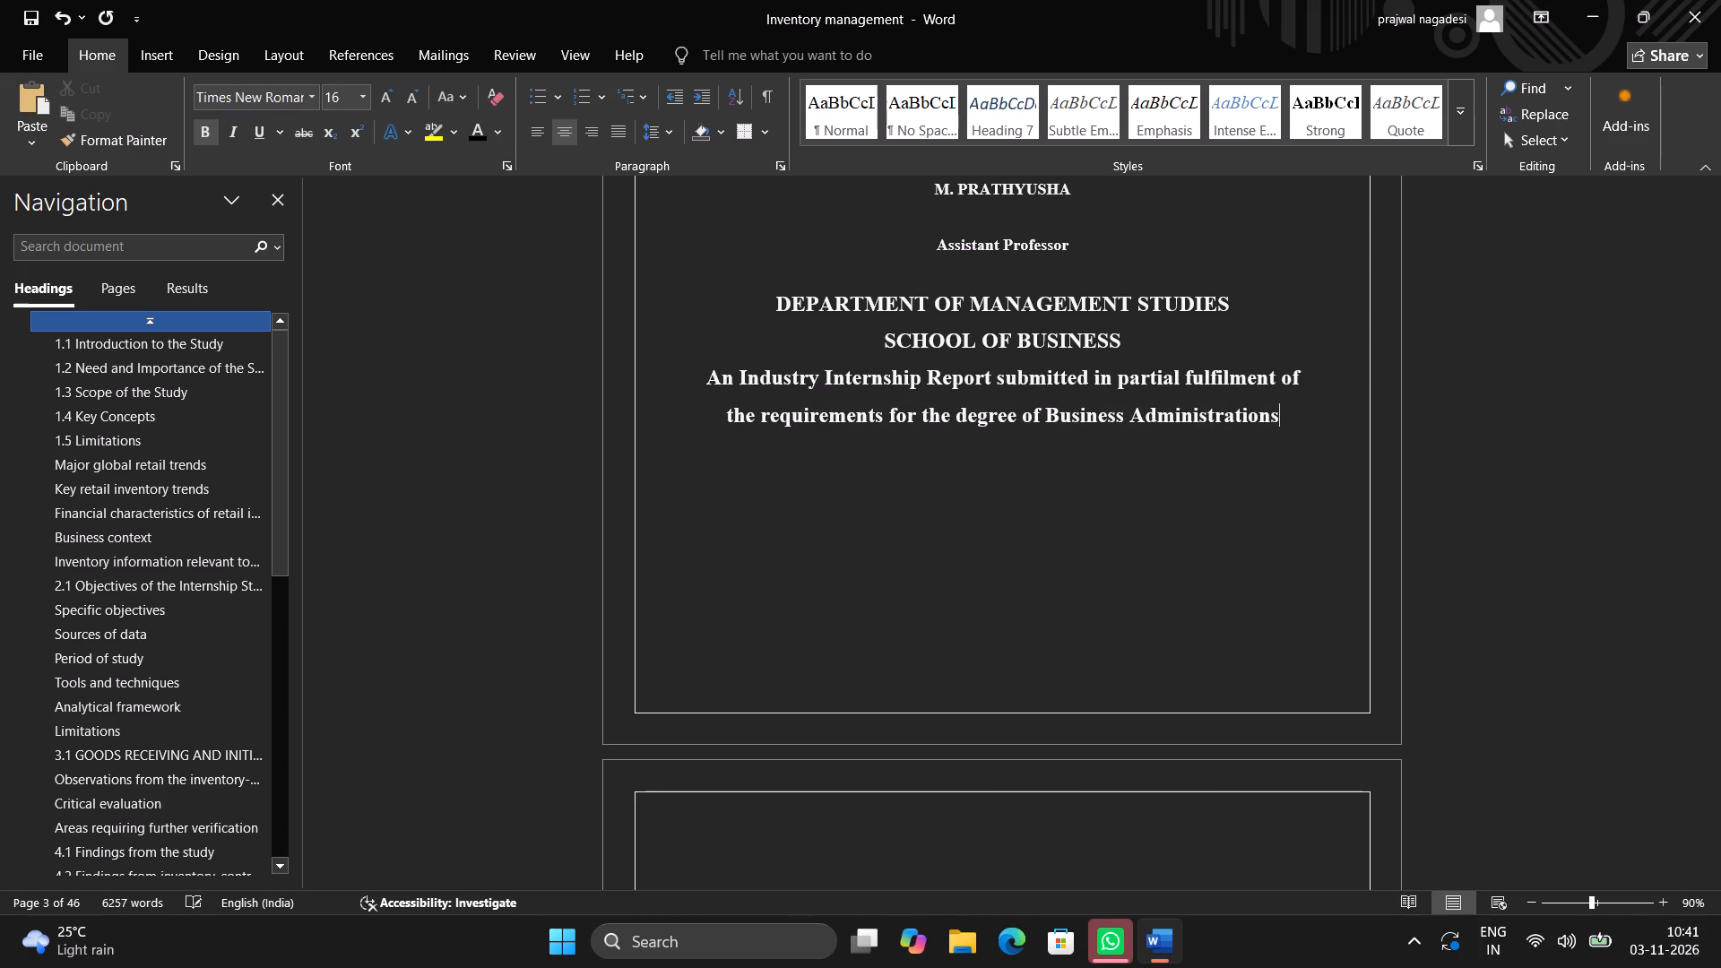
pyautogui.press('BackSpace')
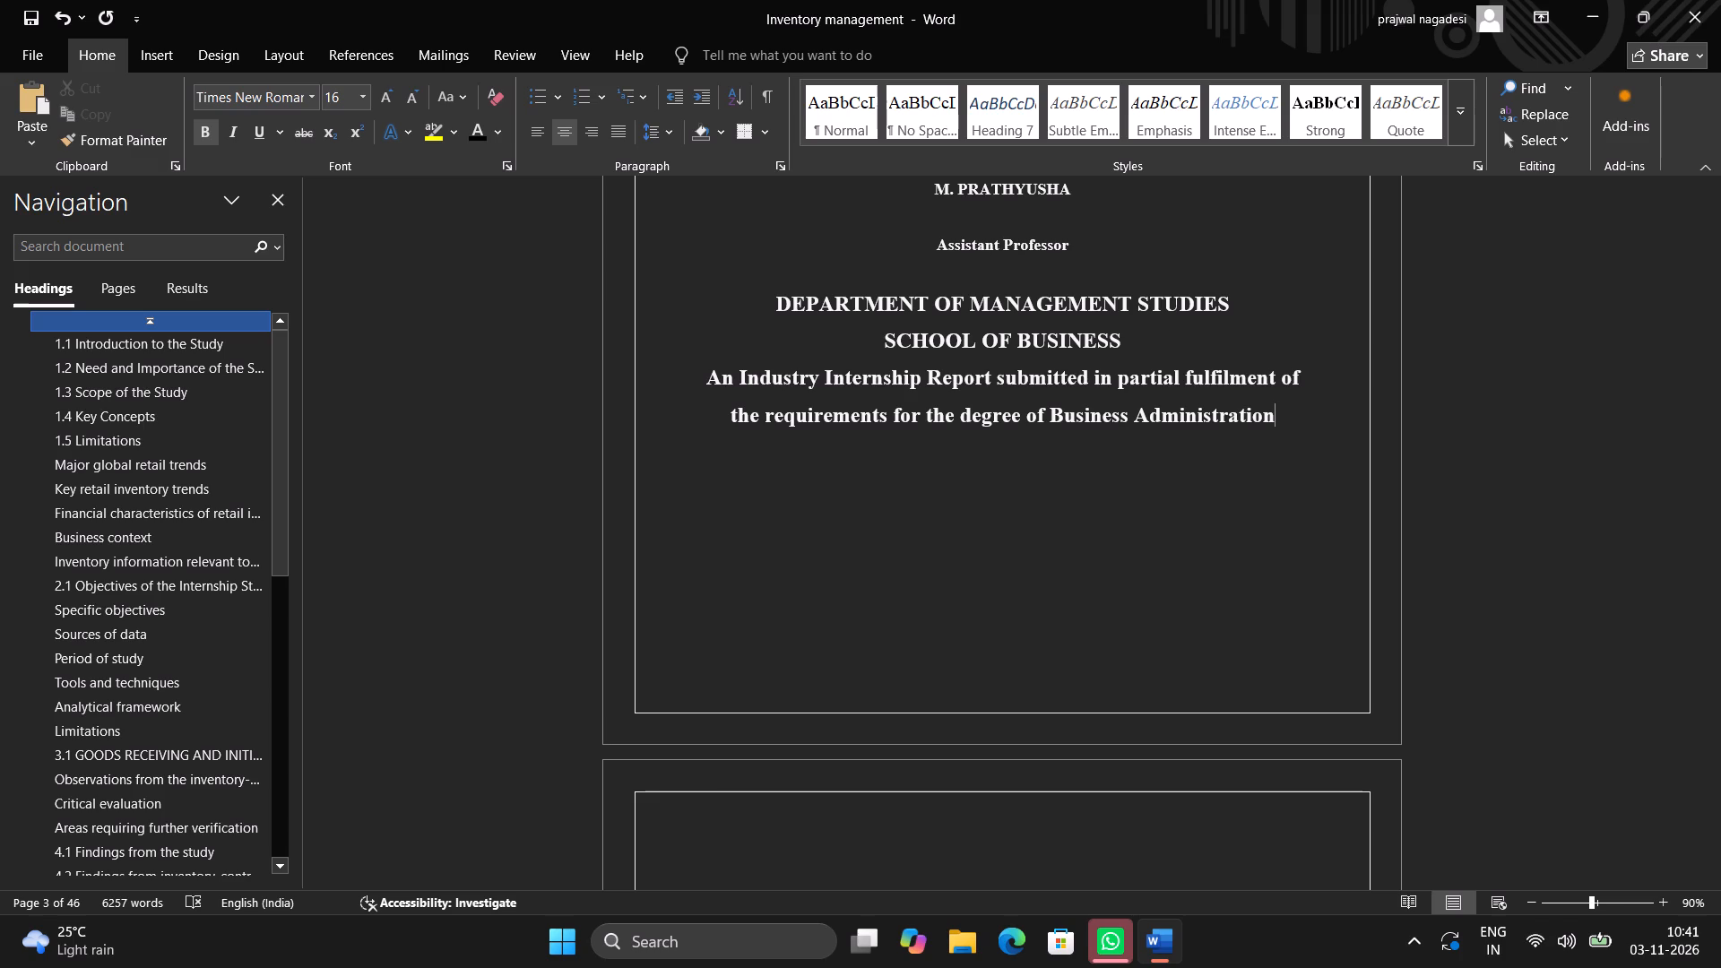
pyautogui.press('.')
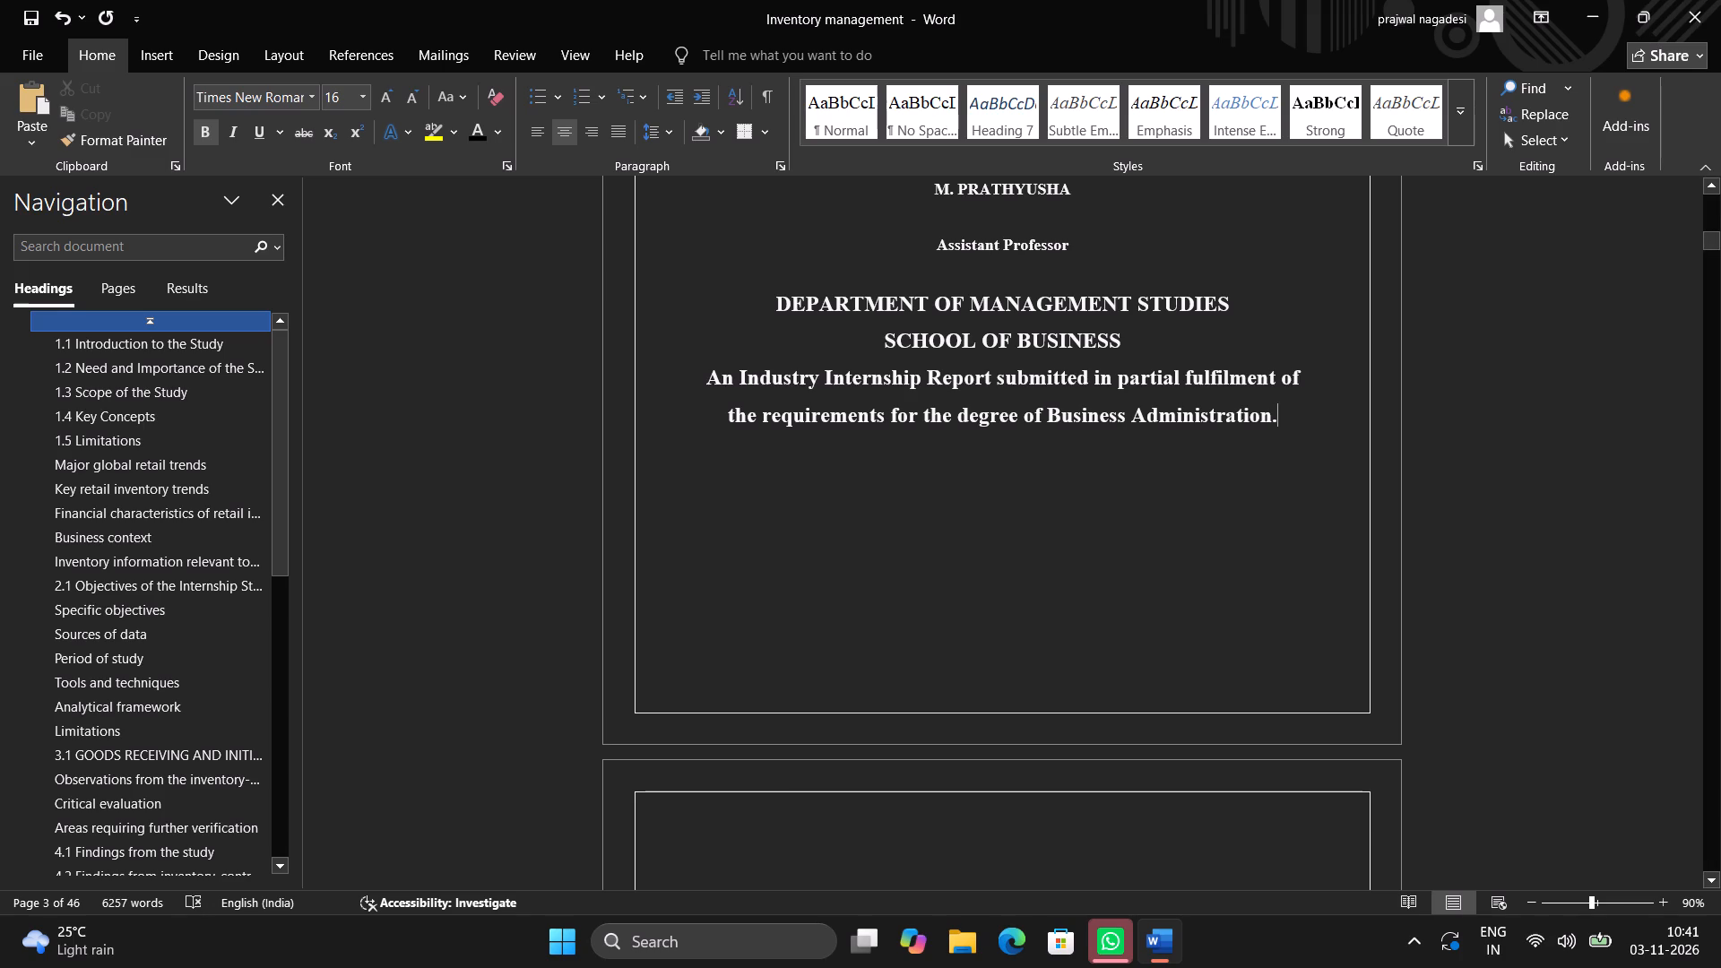
# Insert two blank lines between "SCHOOL OF BUSINESS" and the internship report submission statement.
pyautogui.click(1116, 342)
pyautogui.press('Return')
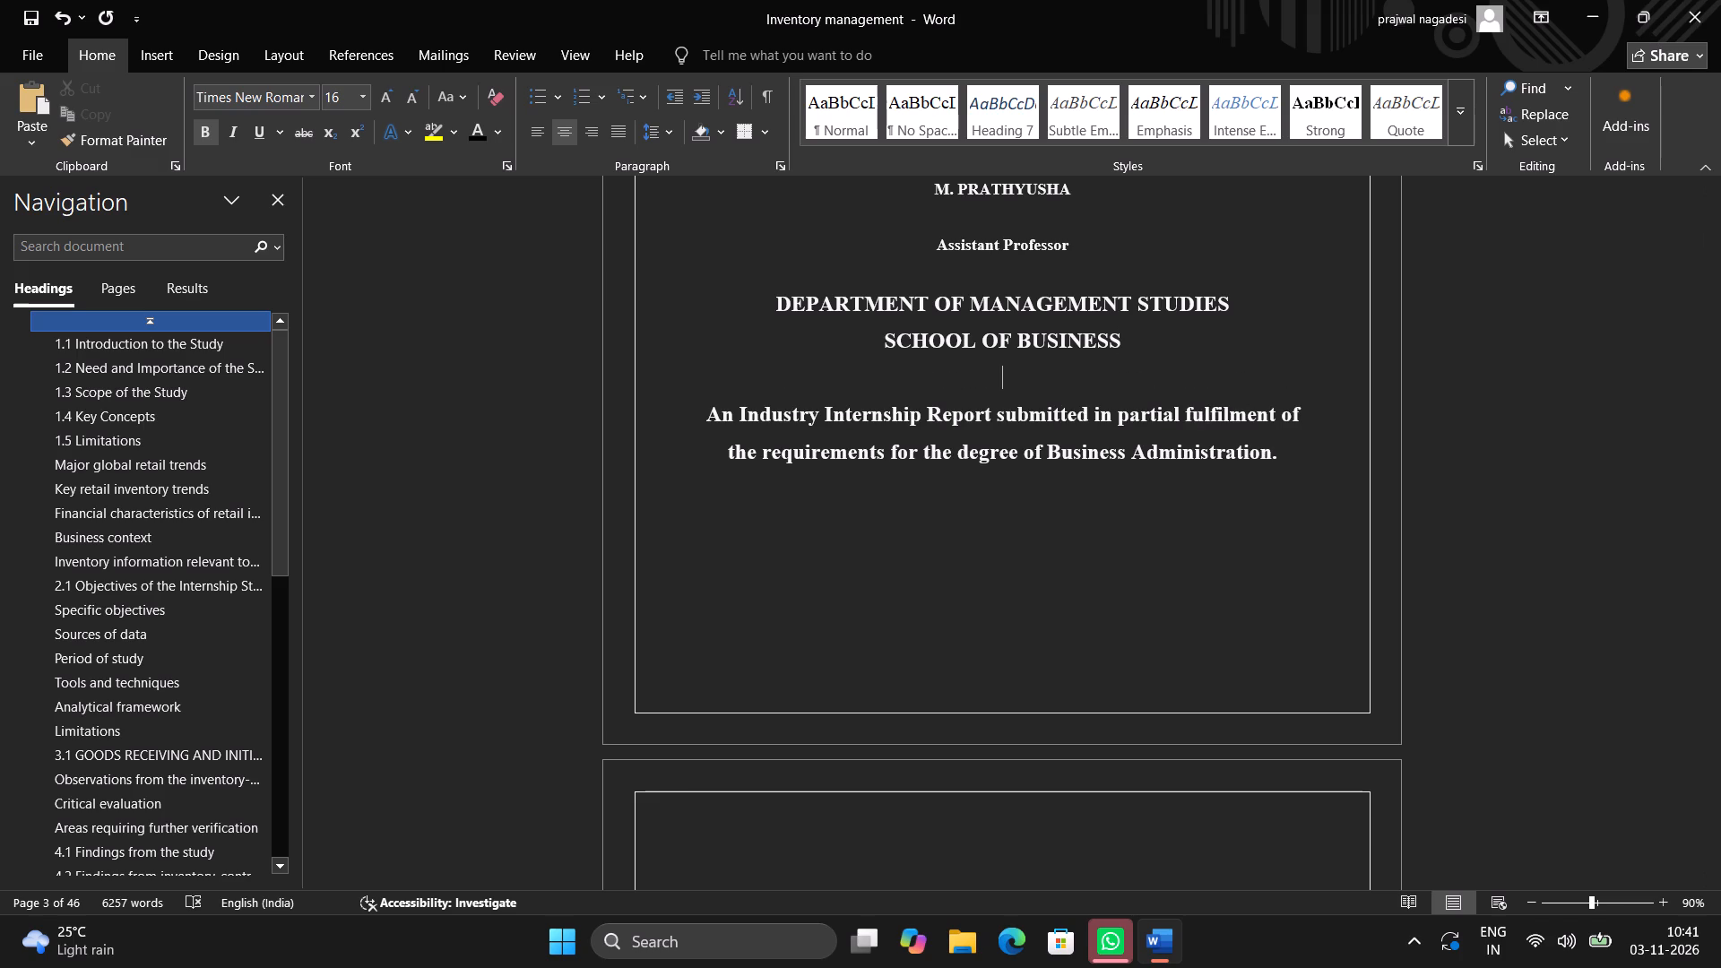
pyautogui.press('Return')
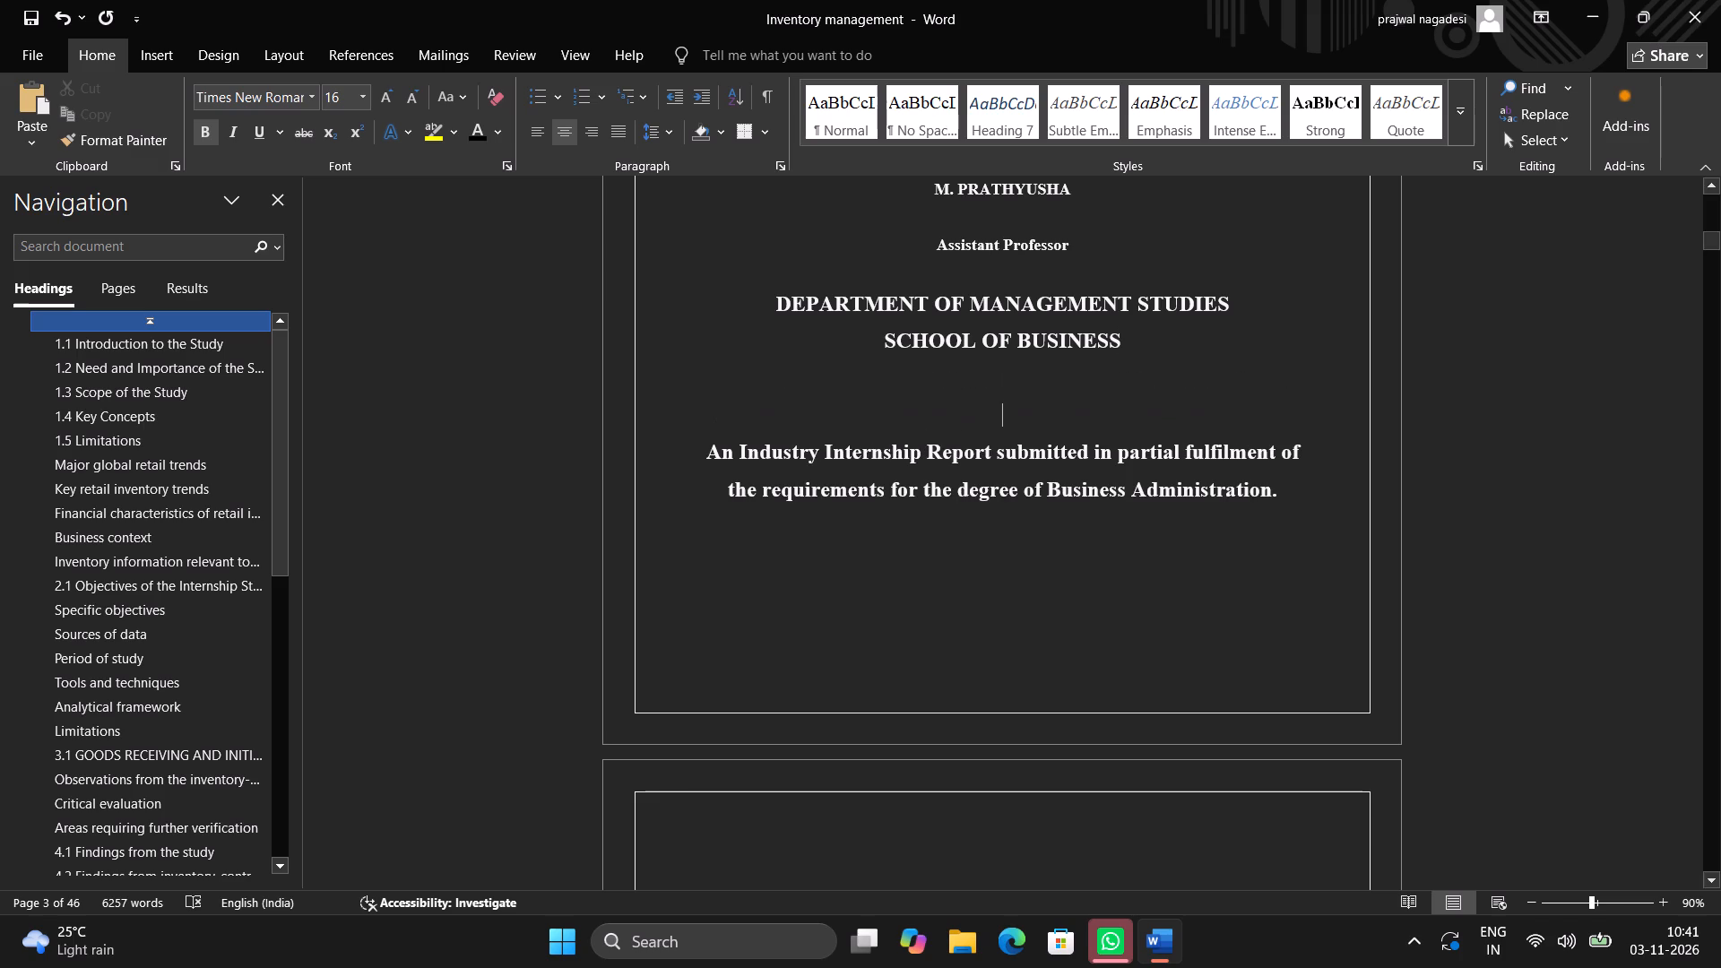
# Delete the empty lines and spaces above the "Inventory Management" title so it starts at the top of its page.
pyautogui.scroll(6, 1163, 399)
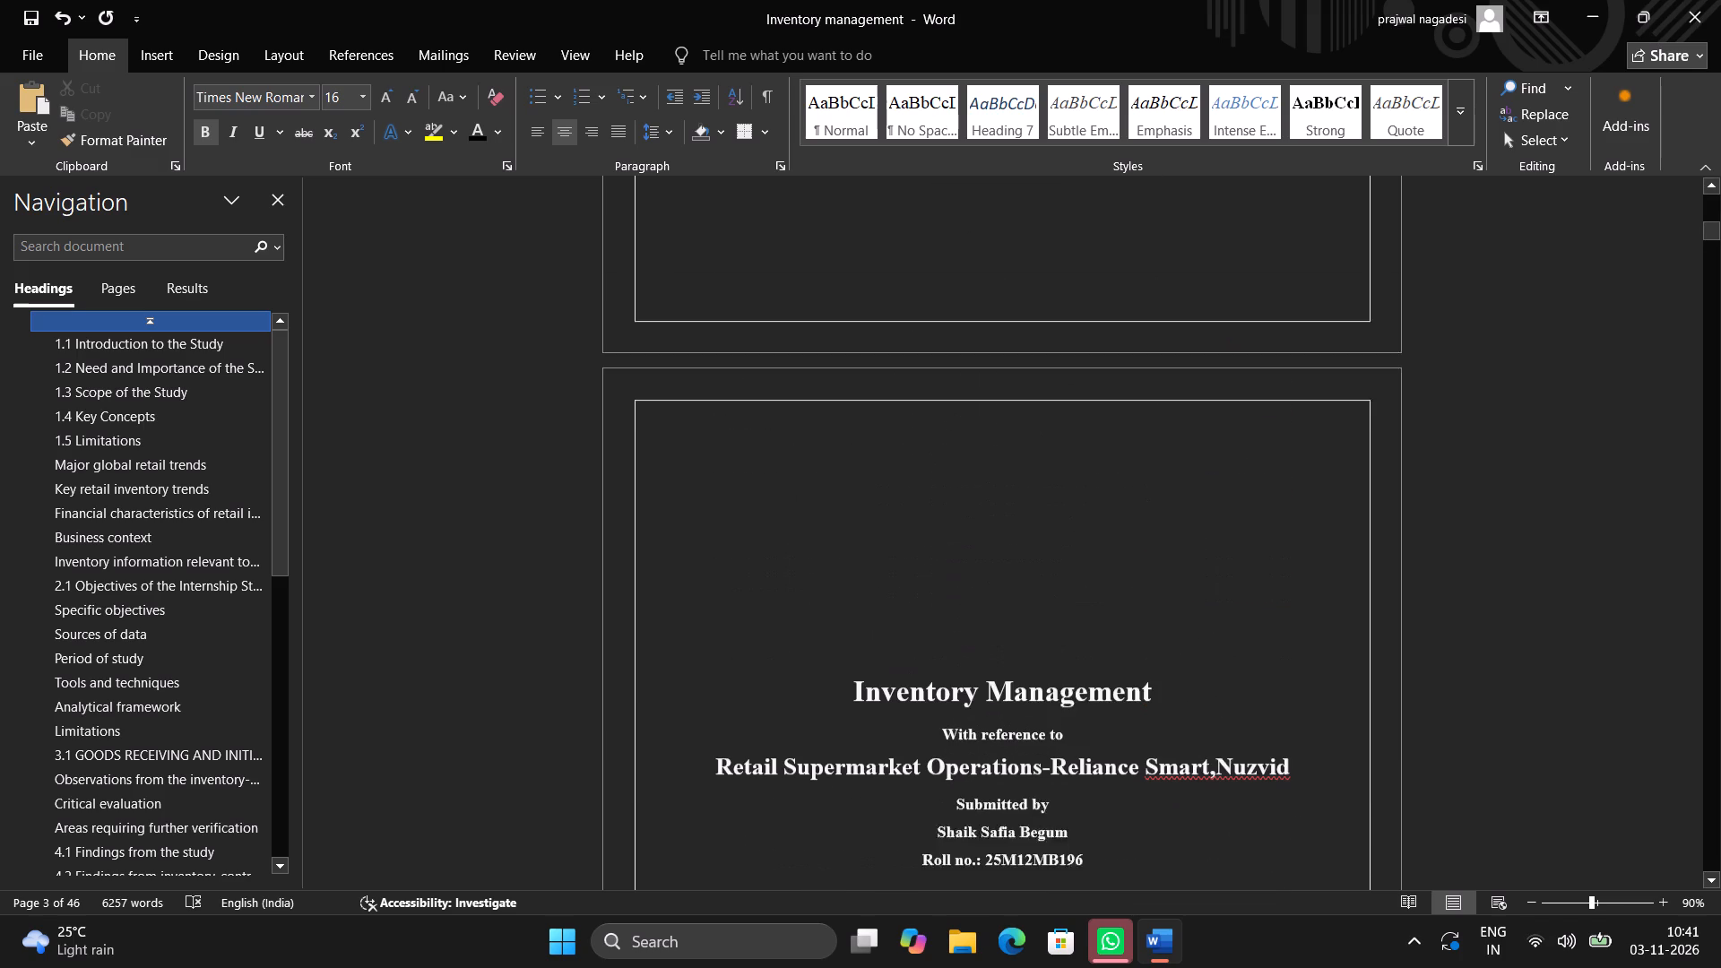
pyautogui.scroll(1, 1163, 399)
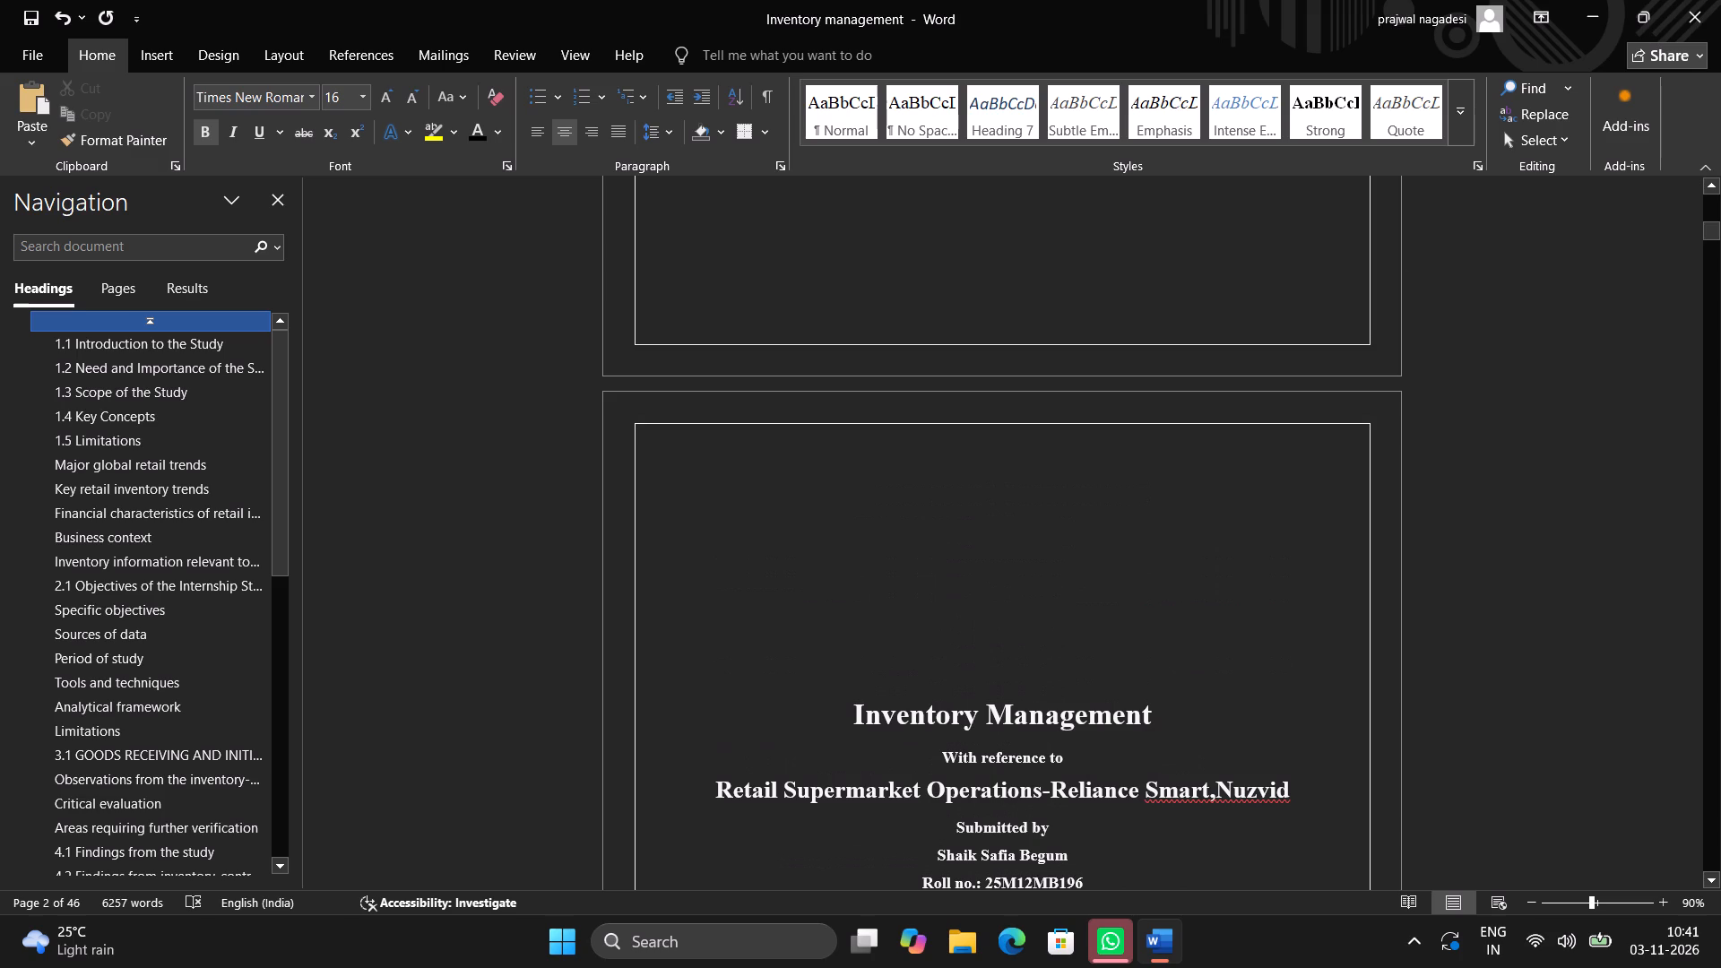
pyautogui.click(970, 455)
pyautogui.scroll(1, 970, 455)
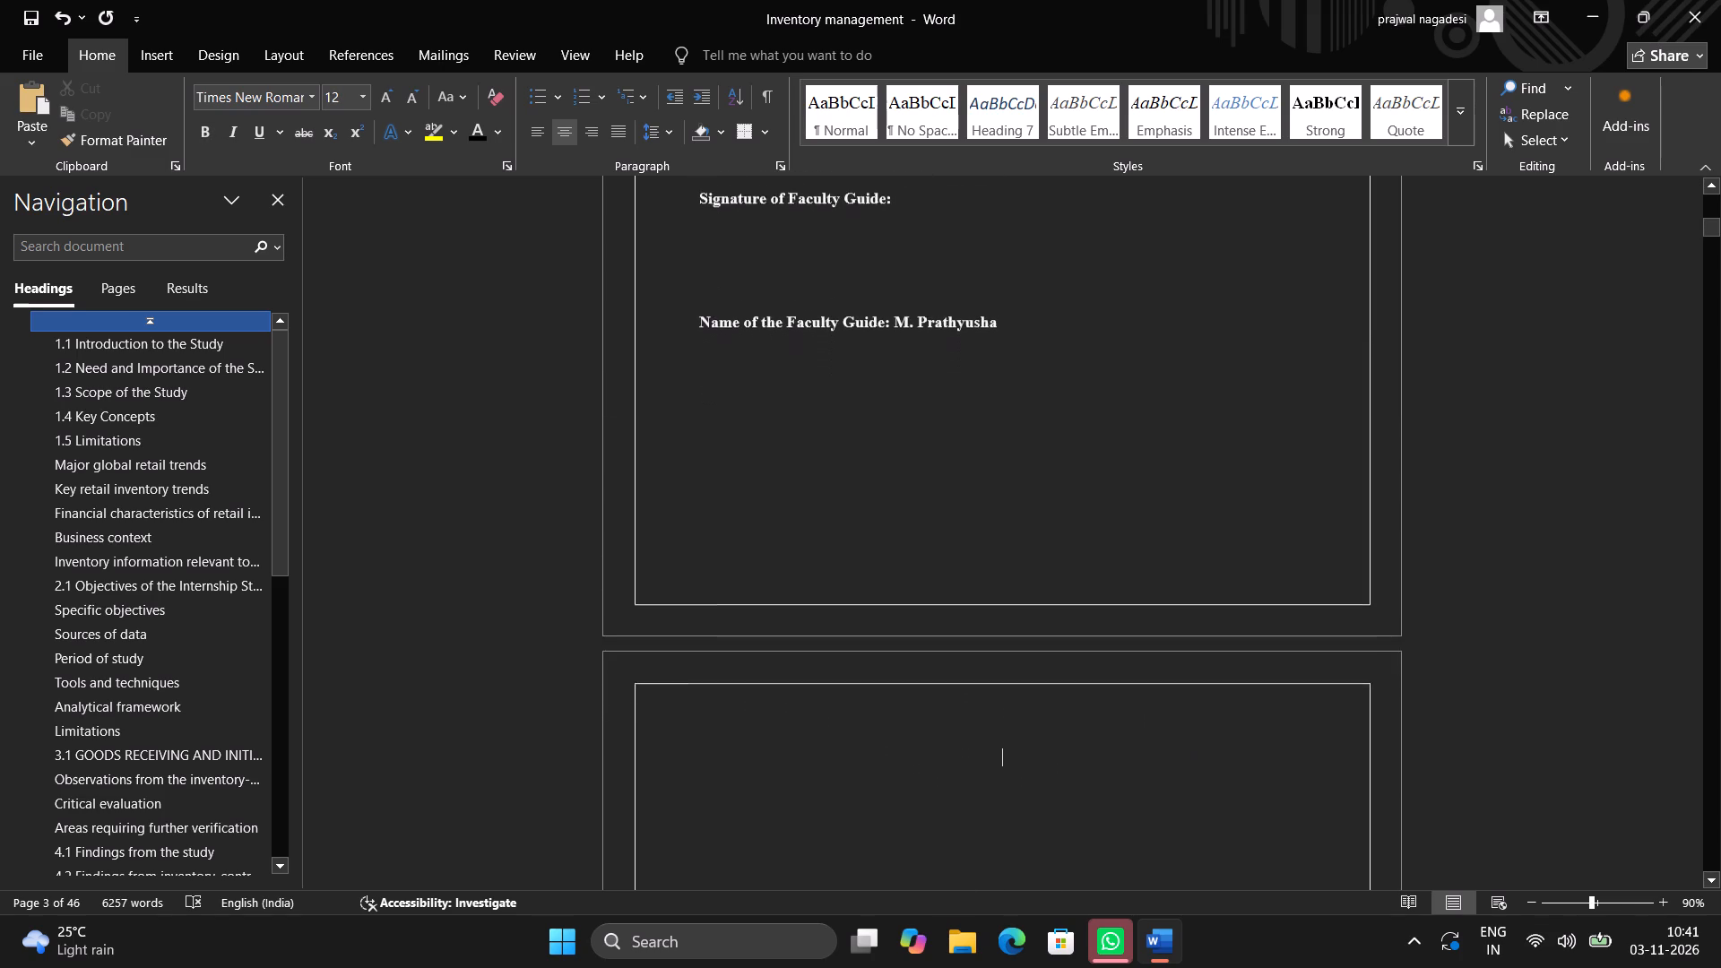
pyautogui.scroll(1, 970, 455)
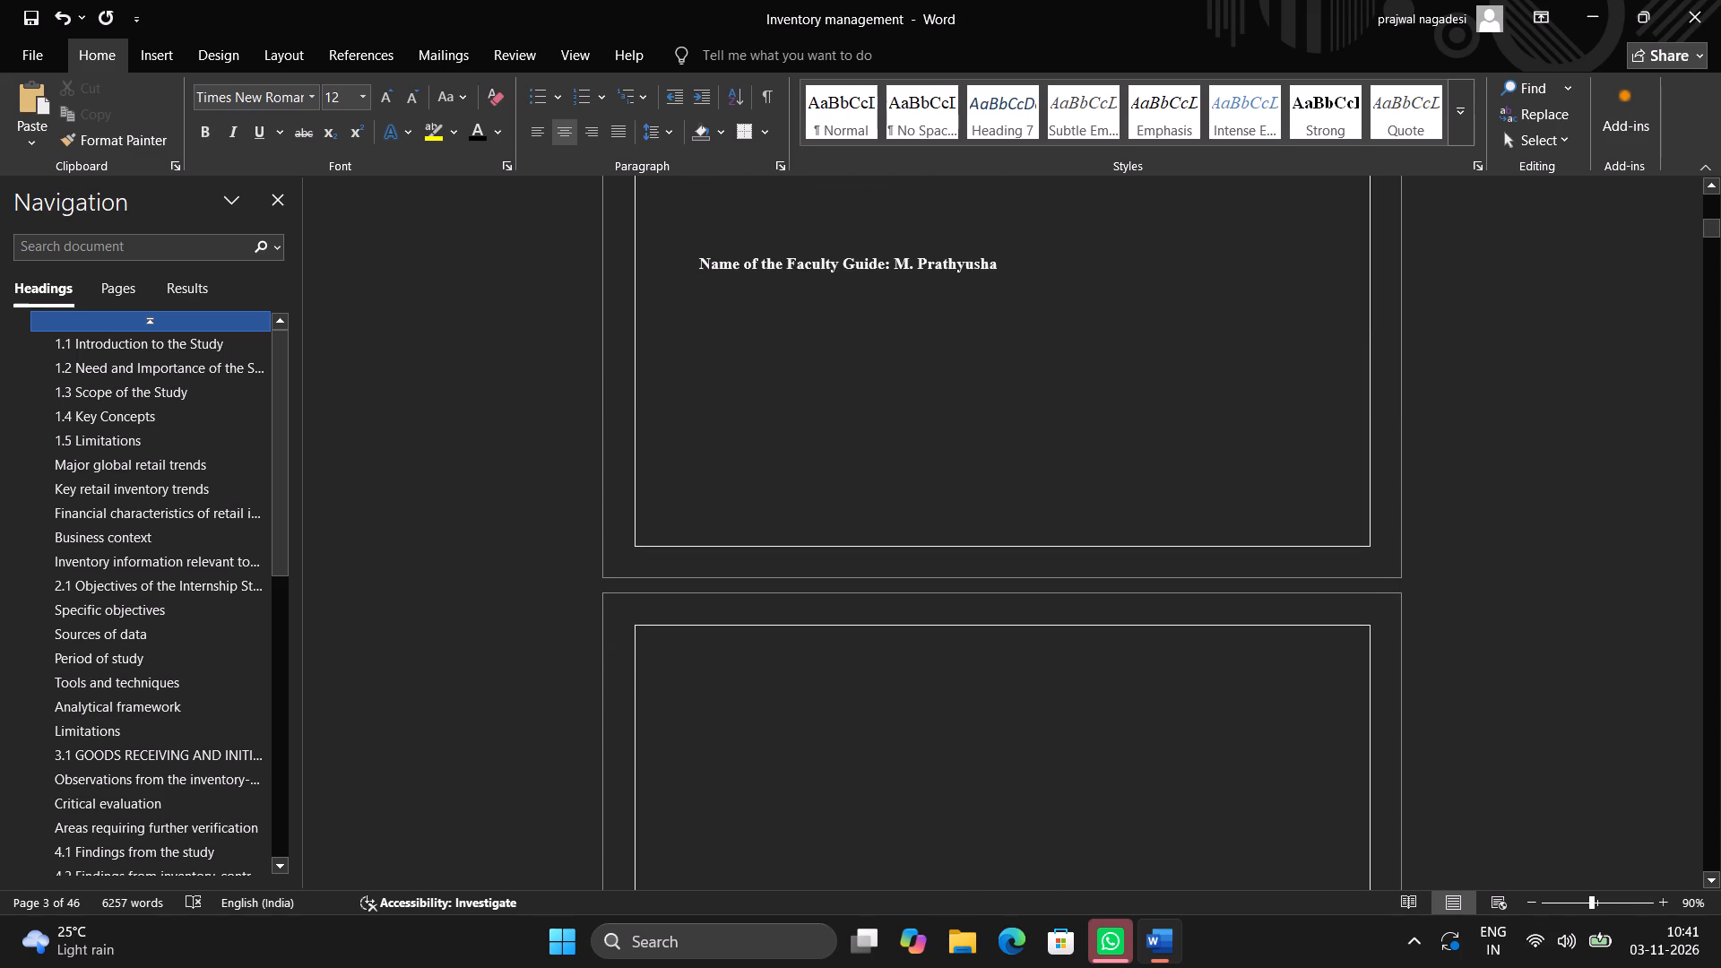
pyautogui.scroll(-2, 970, 455)
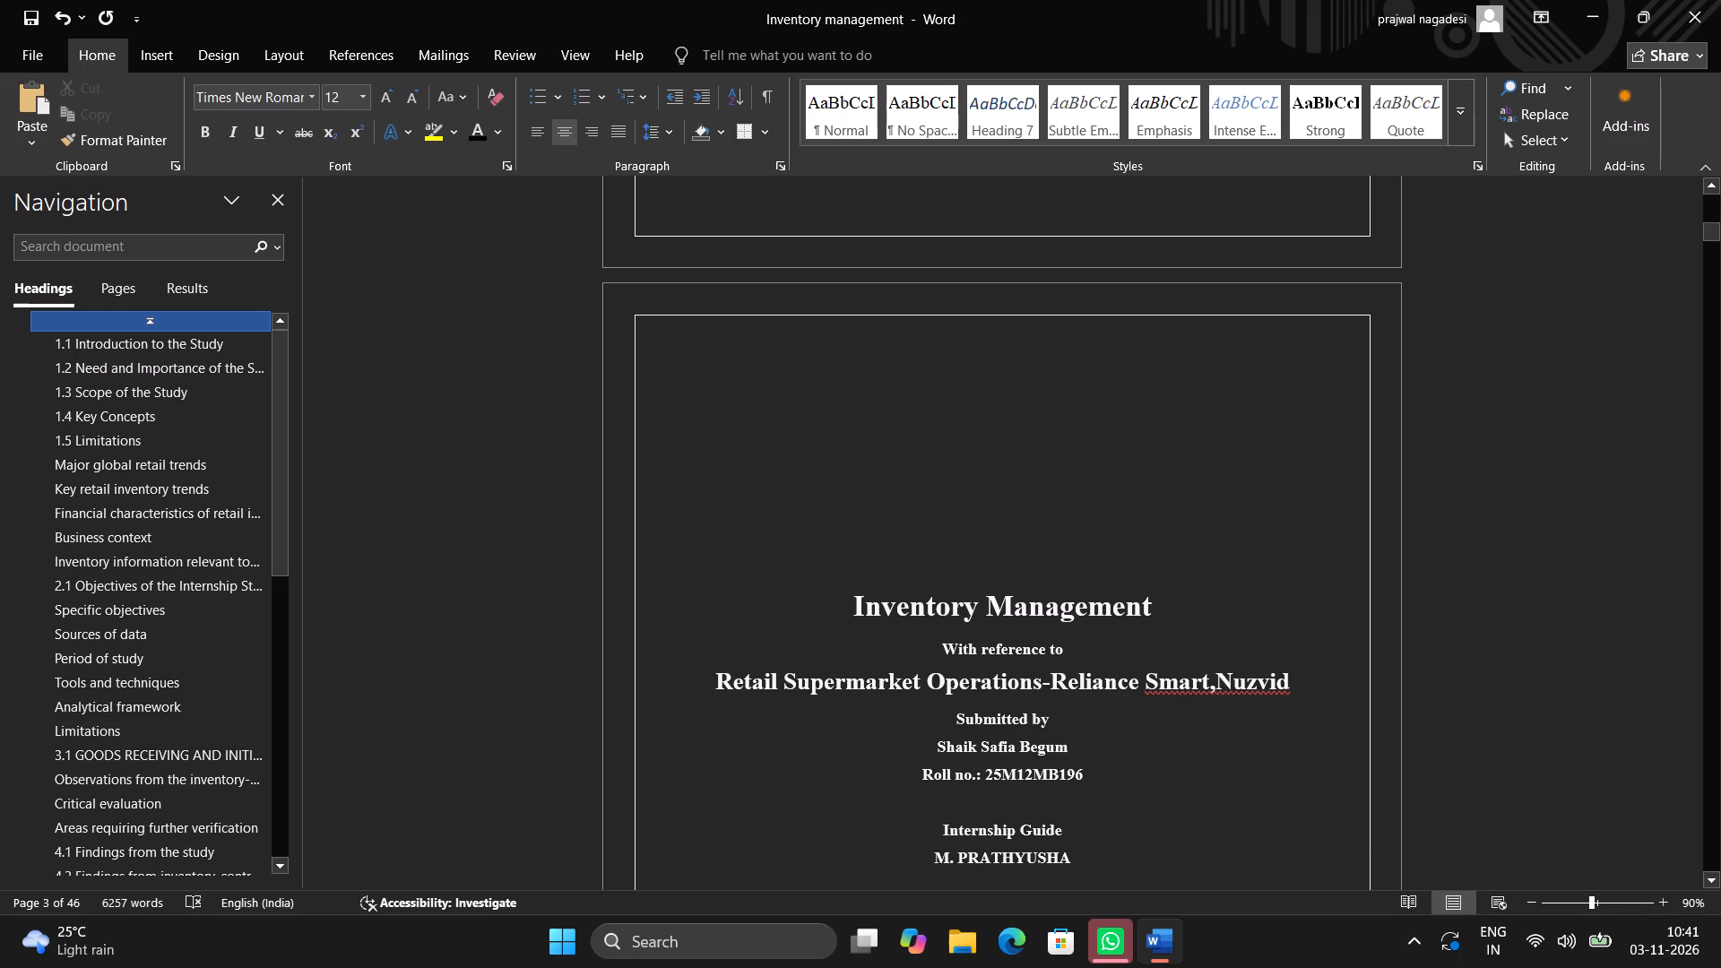
pyautogui.click(999, 565)
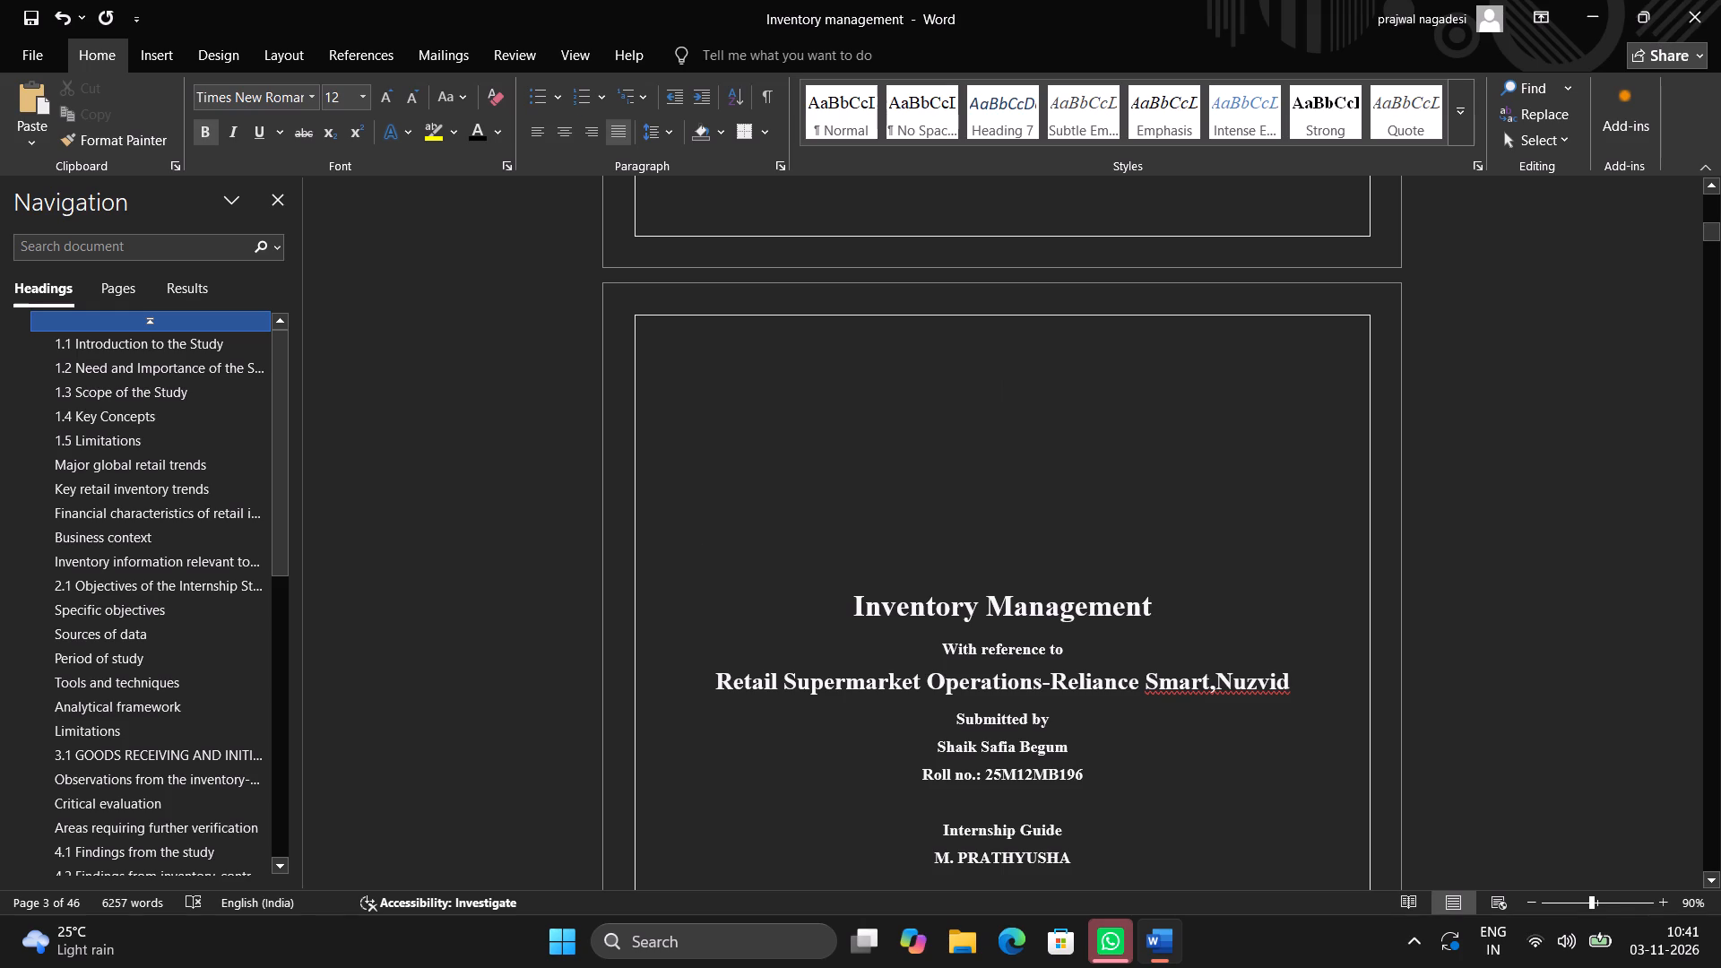
pyautogui.click(562, 132)
pyautogui.press('BackSpace')
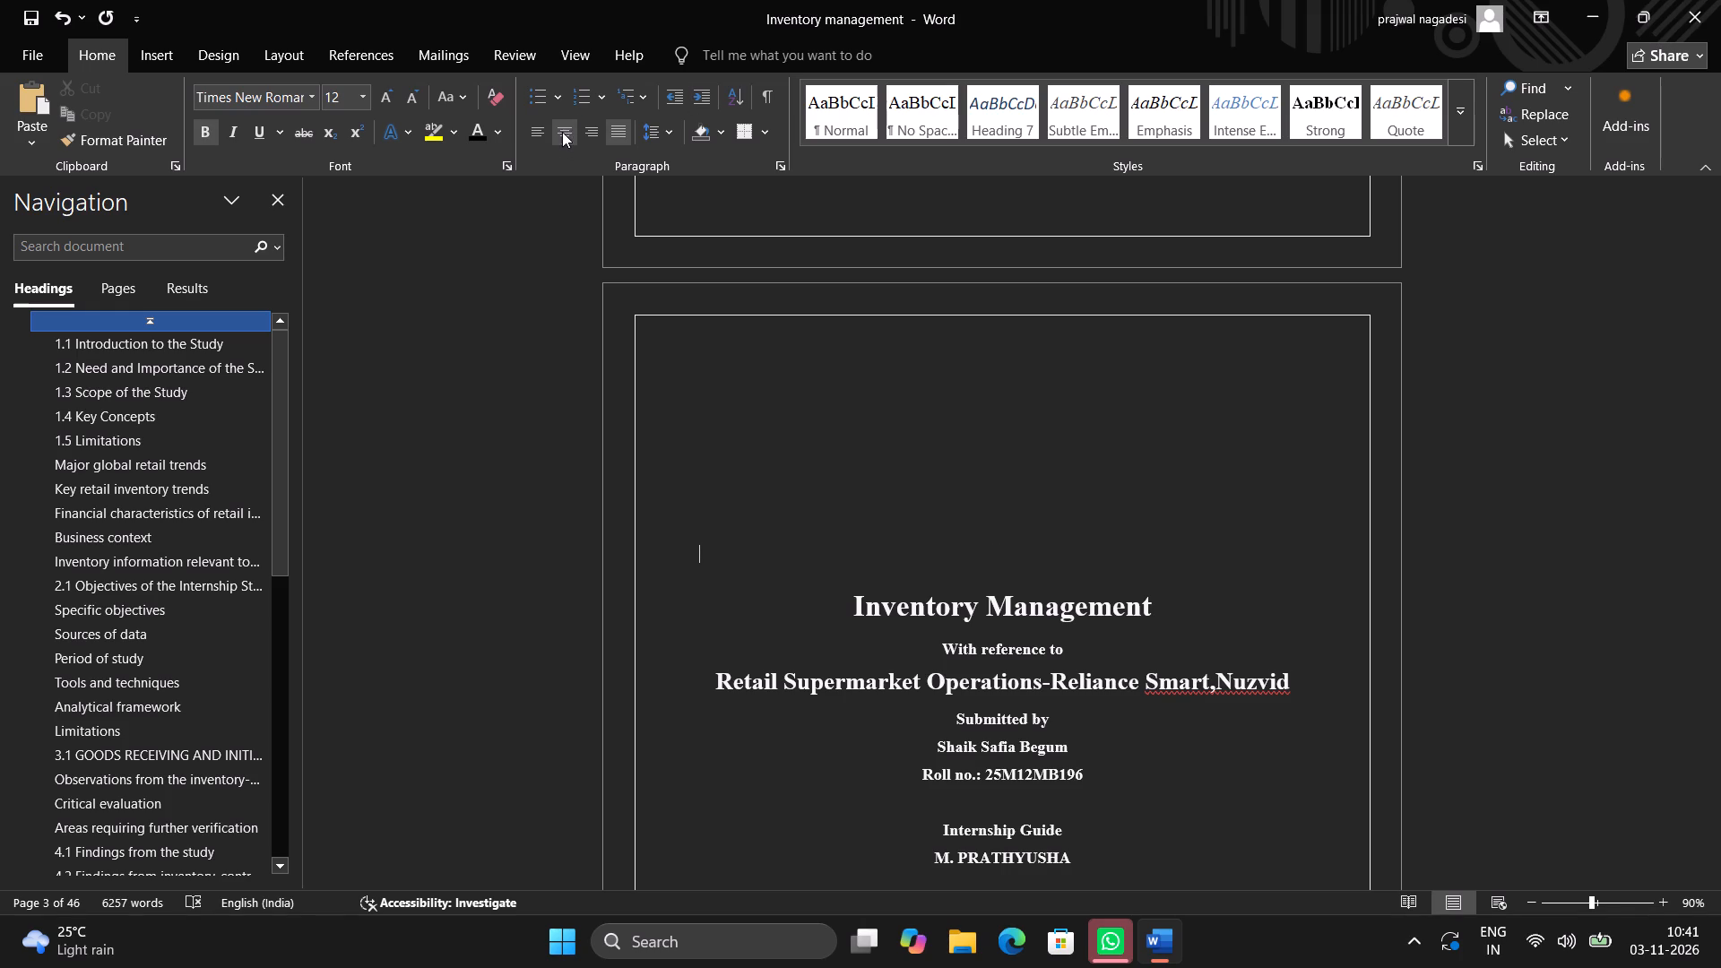
pyautogui.press('BackSpace')
pyautogui.press('BackSpace')
pyautogui.press('BackSpace')
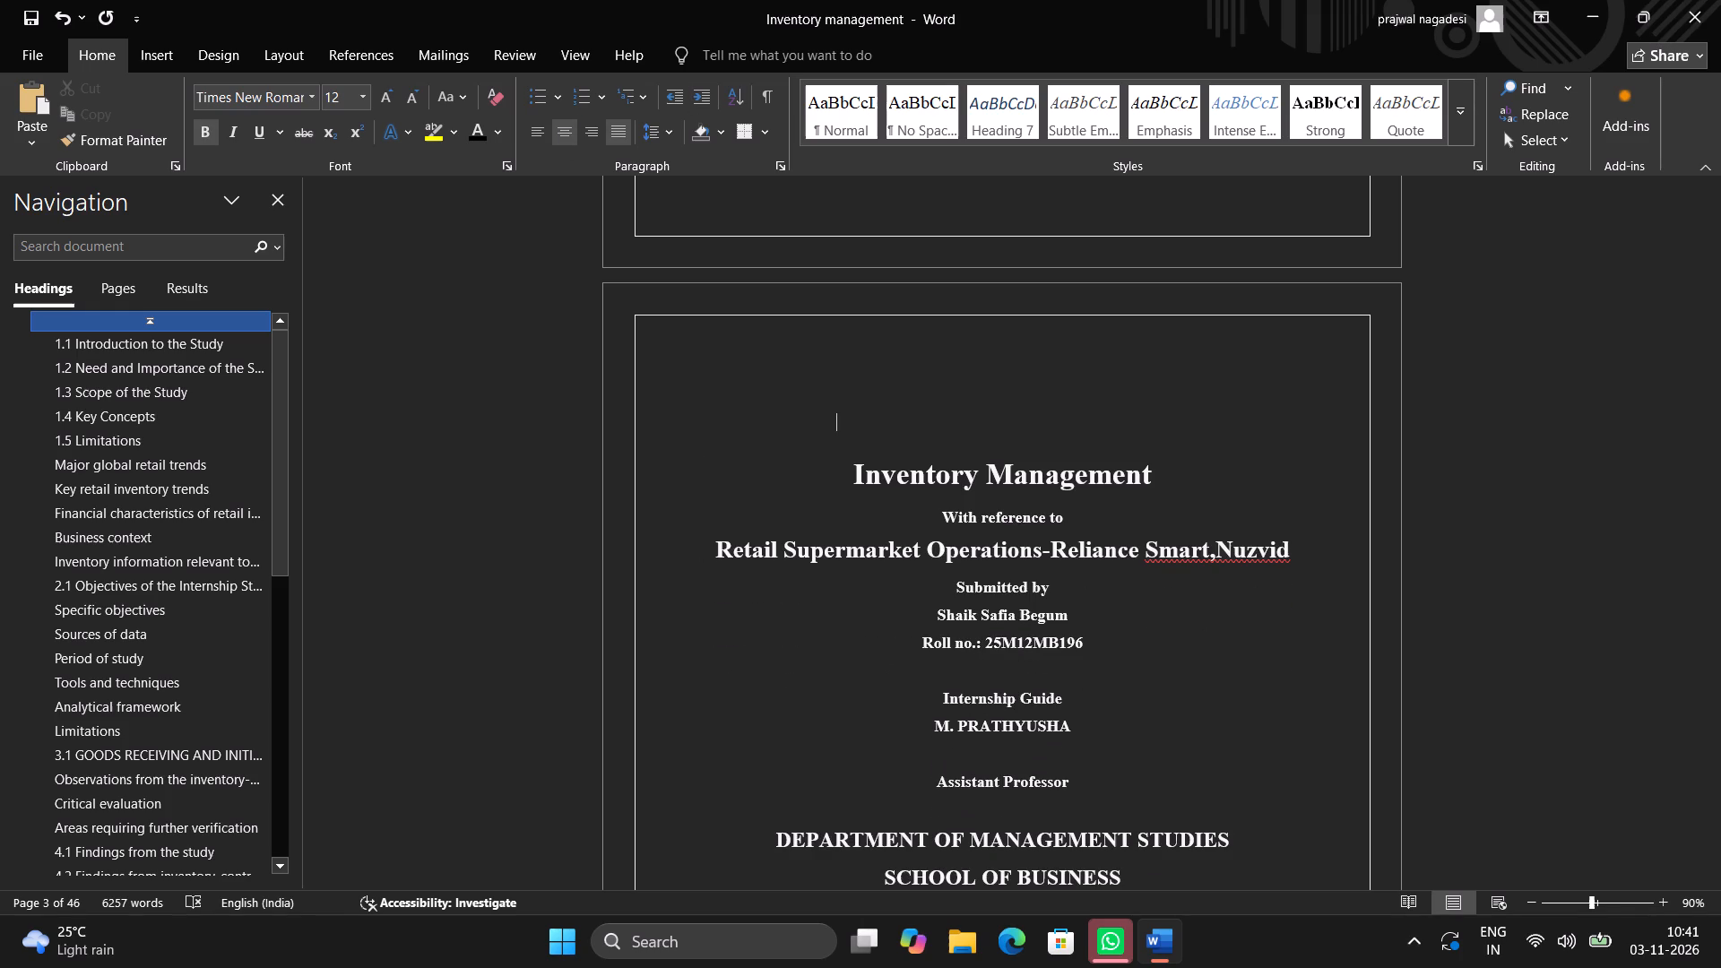
pyautogui.press('BackSpace')
pyautogui.press('BackSpace')
pyautogui.press('BackSpace')
pyautogui.press('BackSpace')
pyautogui.press('BackSpace')
pyautogui.press('BackSpace')
pyautogui.press('BackSpace')
pyautogui.press('BackSpace')
pyautogui.press('BackSpace')
pyautogui.press('BackSpace')
pyautogui.press('BackSpace')
pyautogui.press('BackSpace')
pyautogui.press('BackSpace')
pyautogui.press('BackSpace')
pyautogui.press('BackSpace')
pyautogui.press('BackSpace')
pyautogui.press('BackSpace')
pyautogui.press('BackSpace')
pyautogui.press('BackSpace')
pyautogui.press('BackSpace')
pyautogui.press('BackSpace')
pyautogui.press('BackSpace')
pyautogui.press('BackSpace')
pyautogui.press('BackSpace')
pyautogui.press('BackSpace')
pyautogui.press('BackSpace')
pyautogui.press('BackSpace')
pyautogui.press('BackSpace')
pyautogui.press('BackSpace')
pyautogui.press('BackSpace')
pyautogui.press('BackSpace')
pyautogui.press('BackSpace')
pyautogui.press('BackSpace')
pyautogui.press('BackSpace')
pyautogui.press('BackSpace')
pyautogui.press('BackSpace')
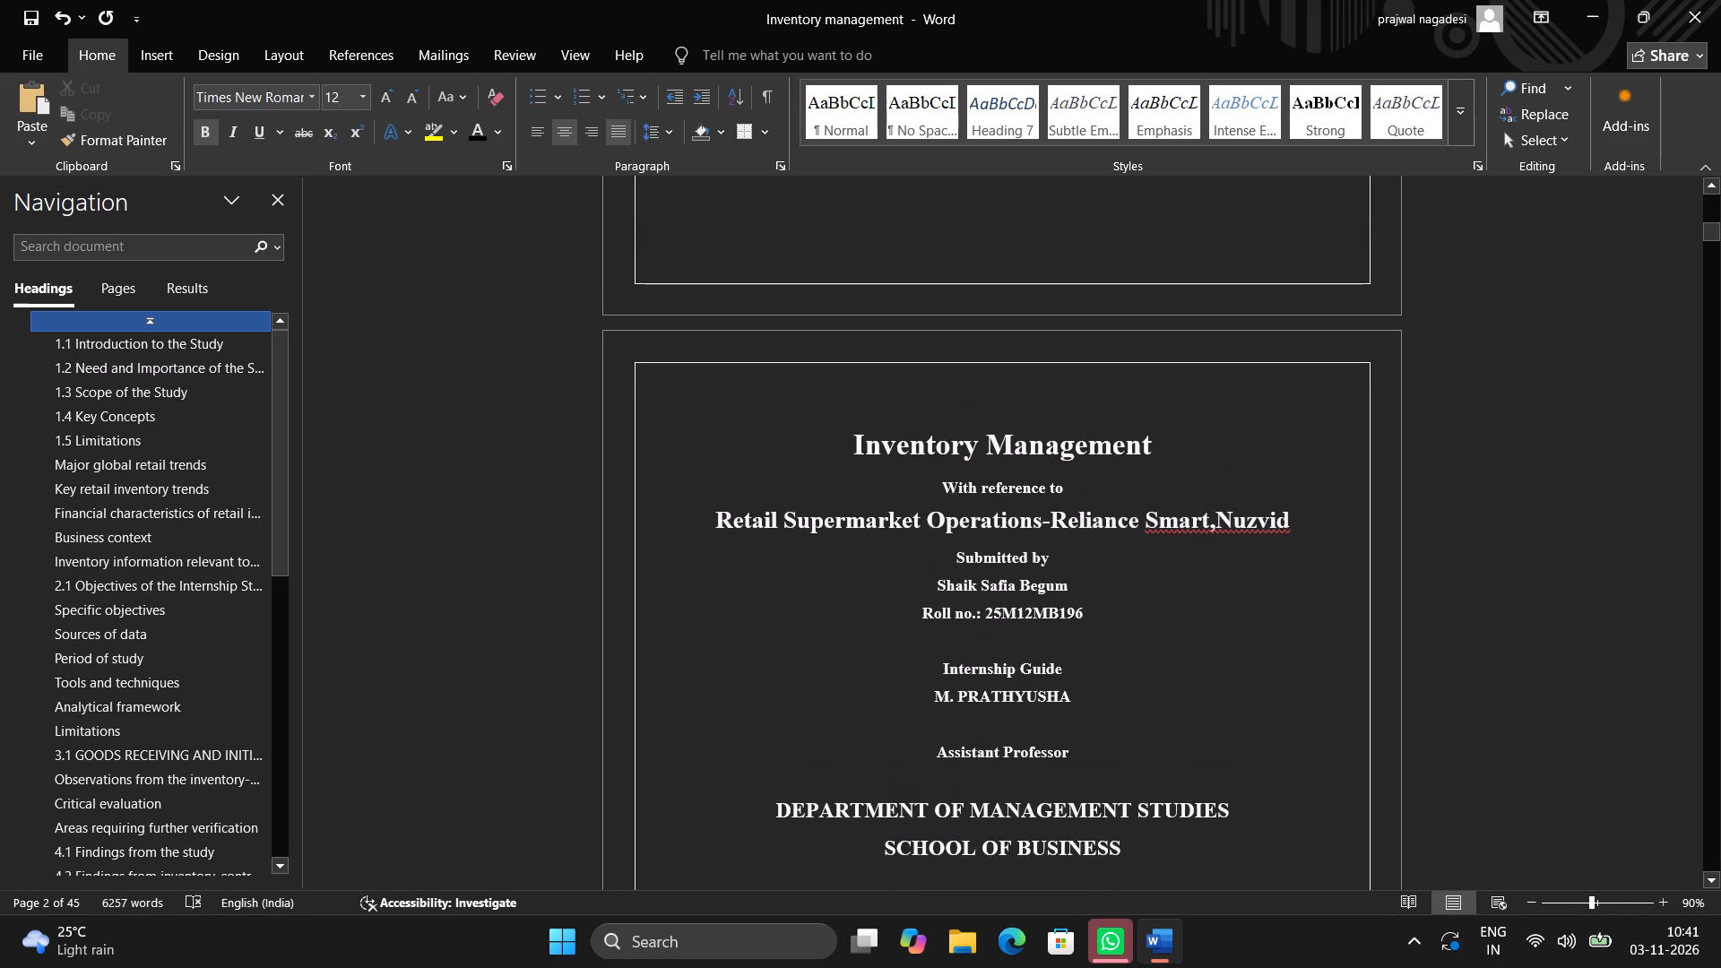
# Examine the pages from the faculty guide signature through the title page and blank pages to the Acknowledgement for leftover empty space.
pyautogui.scroll(1, 562, 132)
pyautogui.scroll(1, 709, 371)
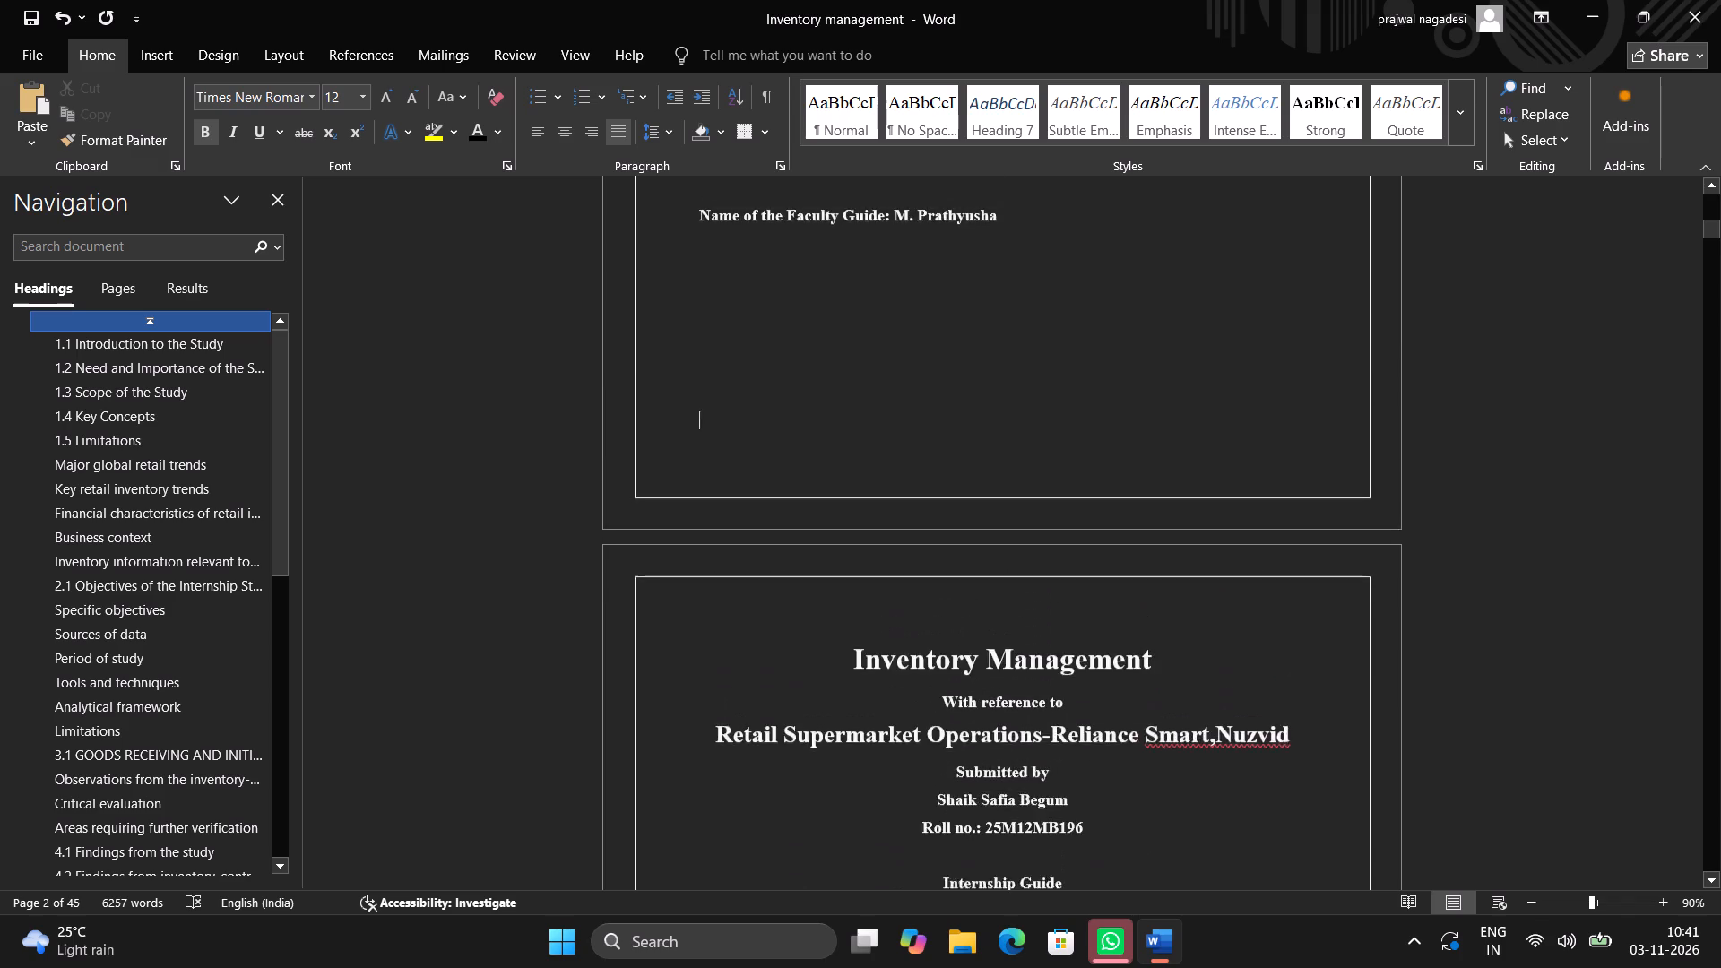
pyautogui.scroll(1, 709, 371)
pyautogui.scroll(-4, 709, 371)
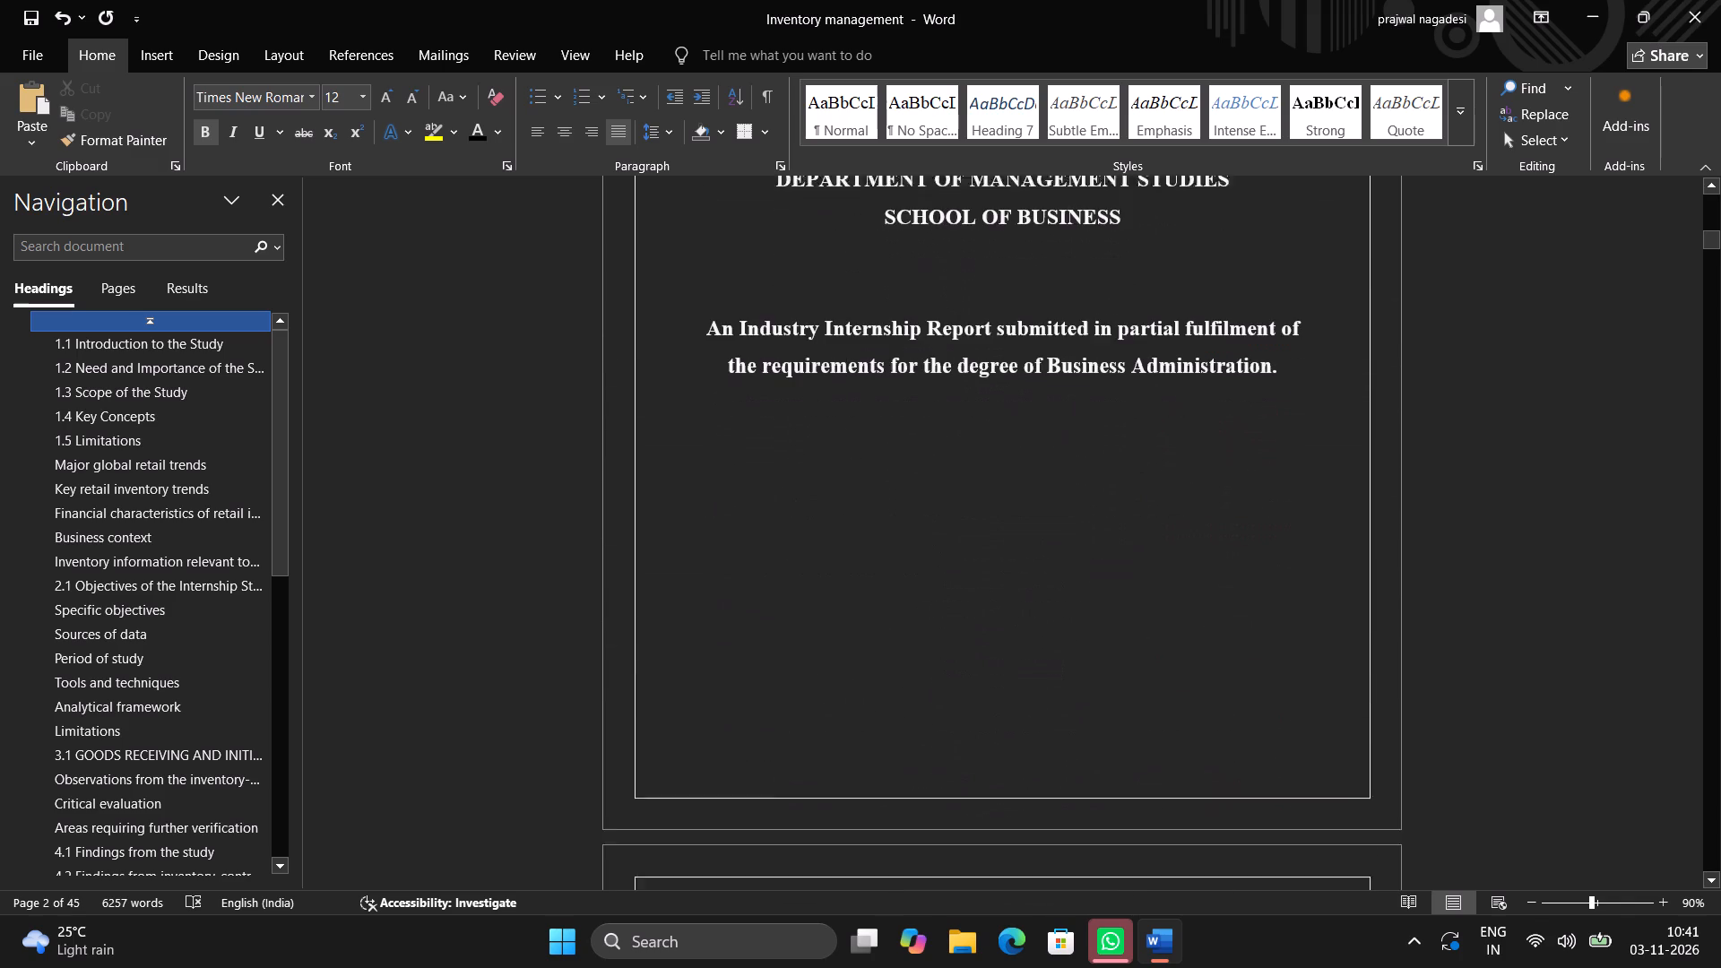
pyautogui.scroll(-1, 250, 580)
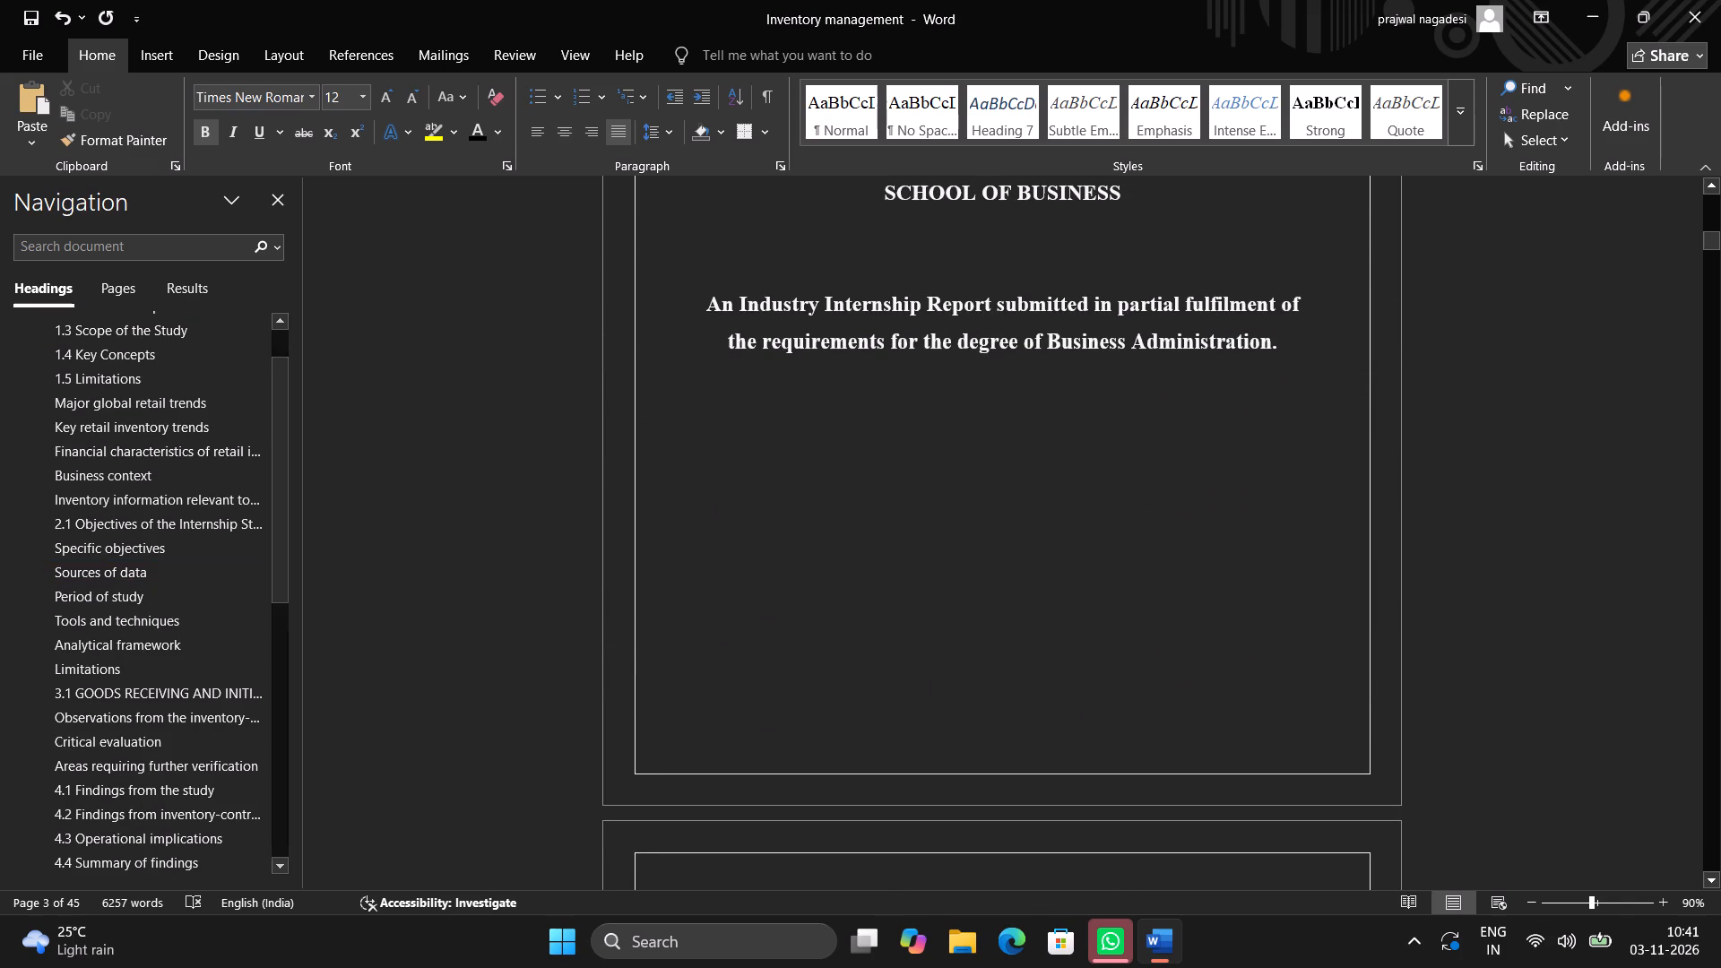
pyautogui.scroll(-4, 770, 607)
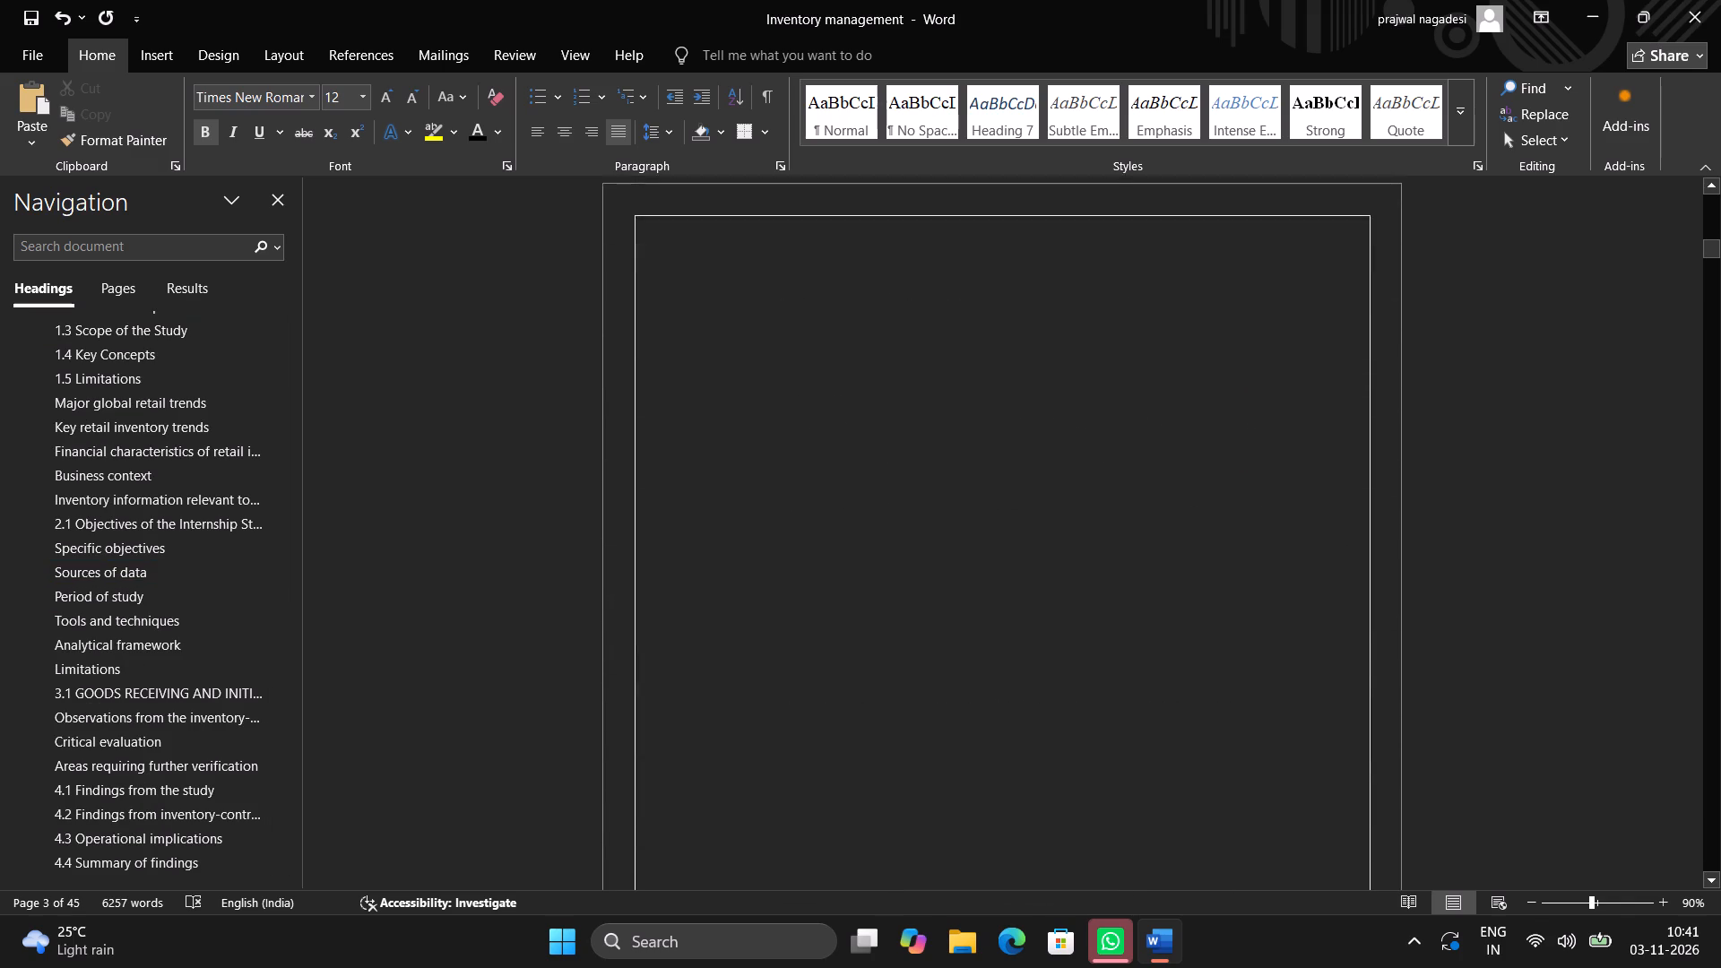
pyautogui.scroll(-3, 770, 607)
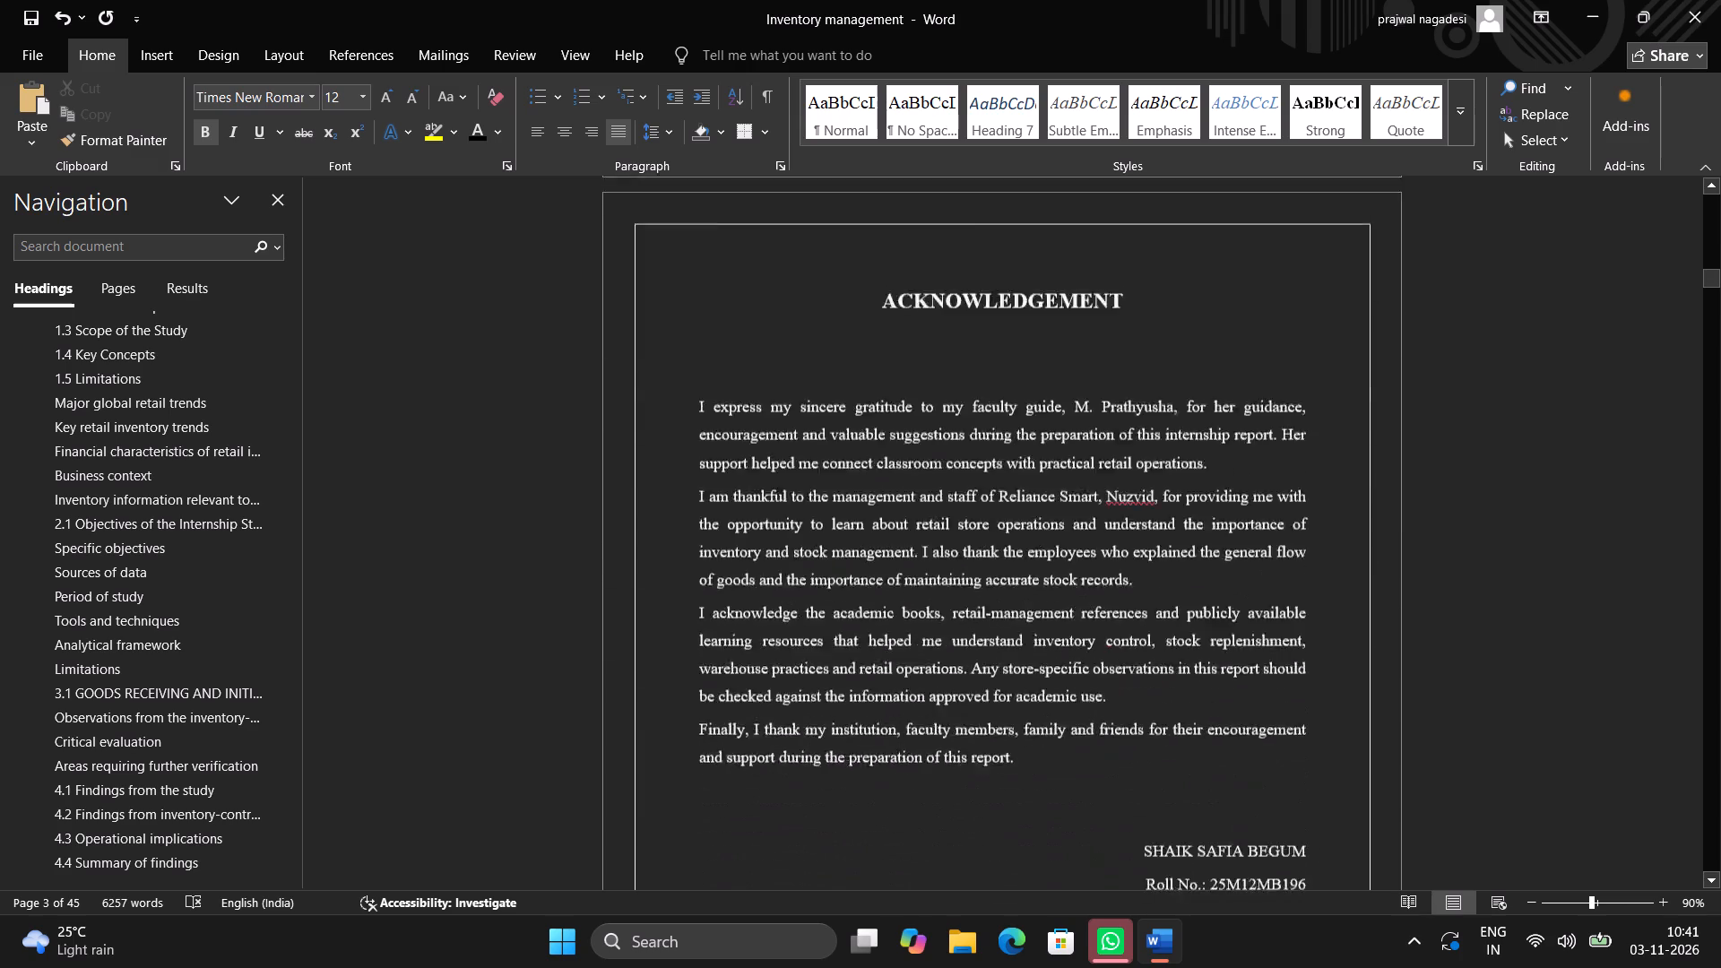
pyautogui.scroll(-1, 770, 607)
pyautogui.scroll(5, 770, 607)
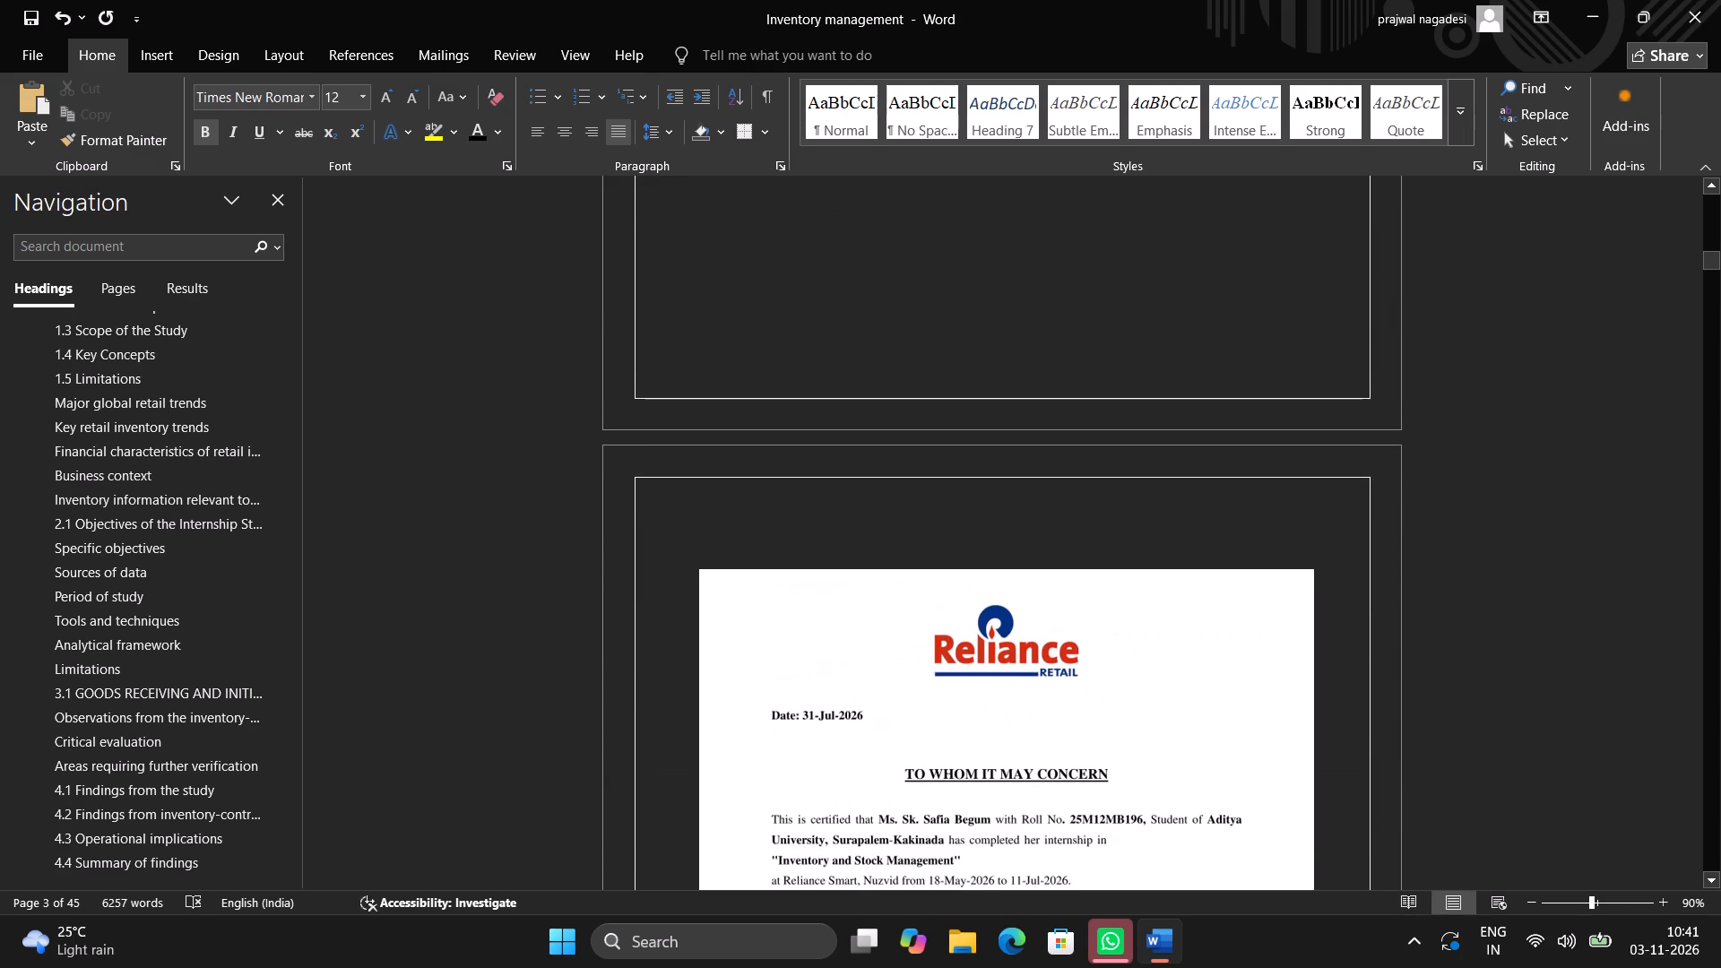
pyautogui.scroll(4, 770, 607)
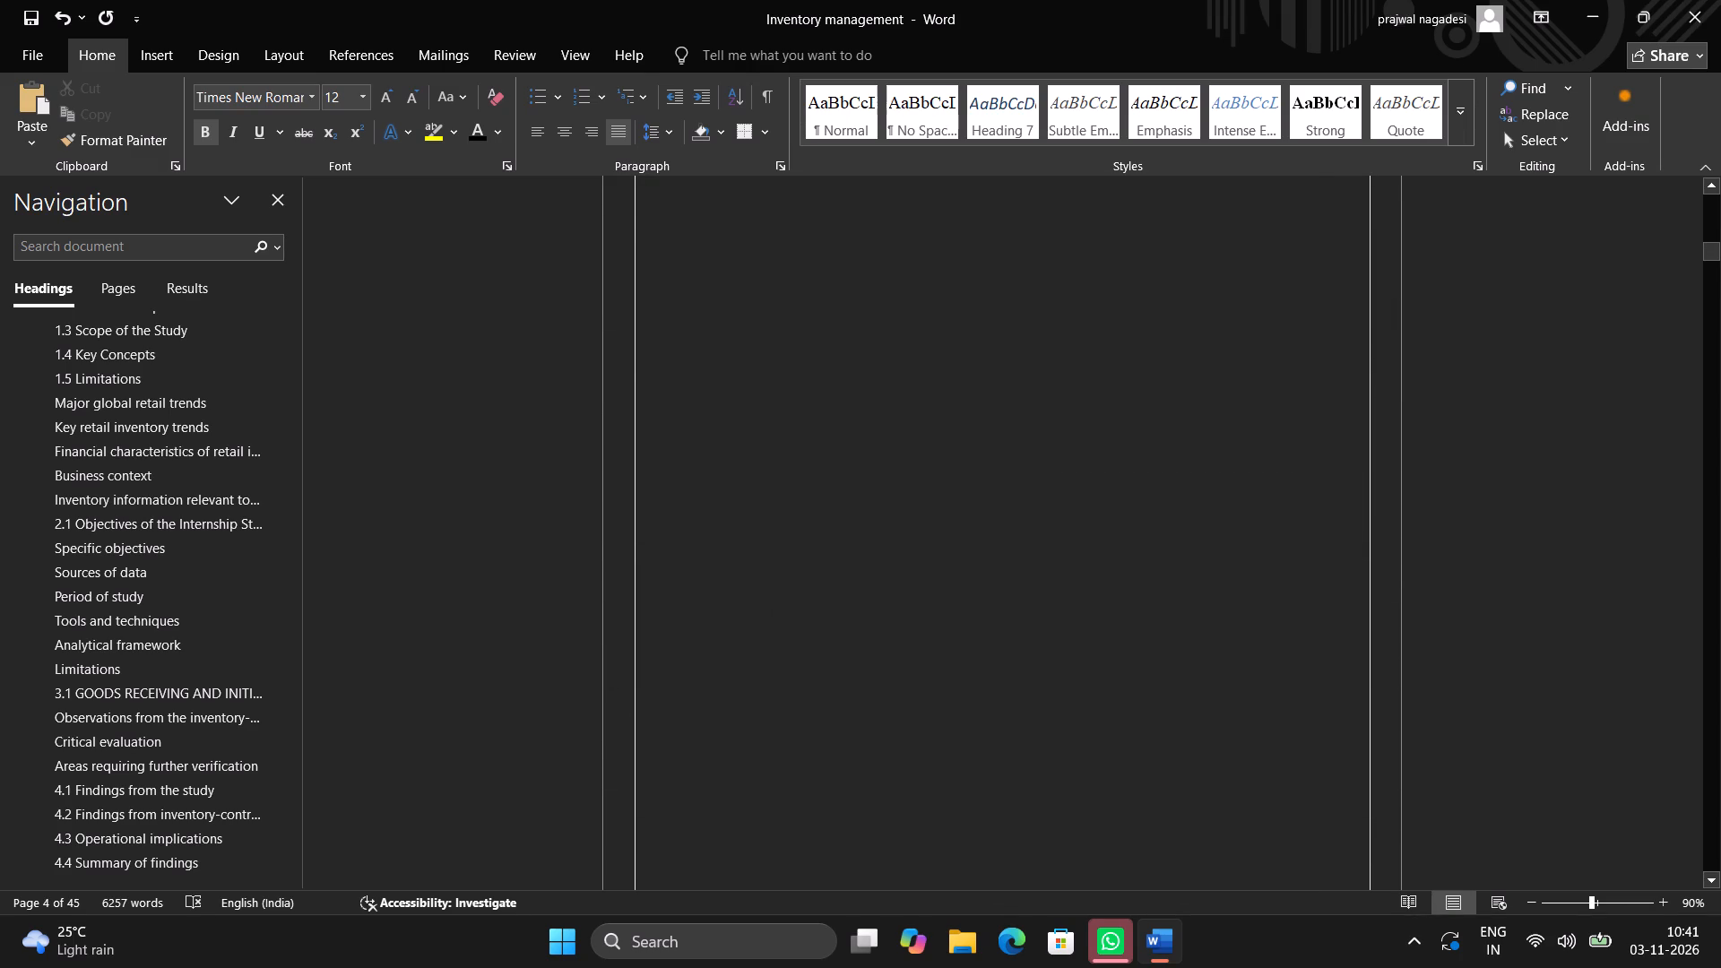
pyautogui.tripleClick(770, 607)
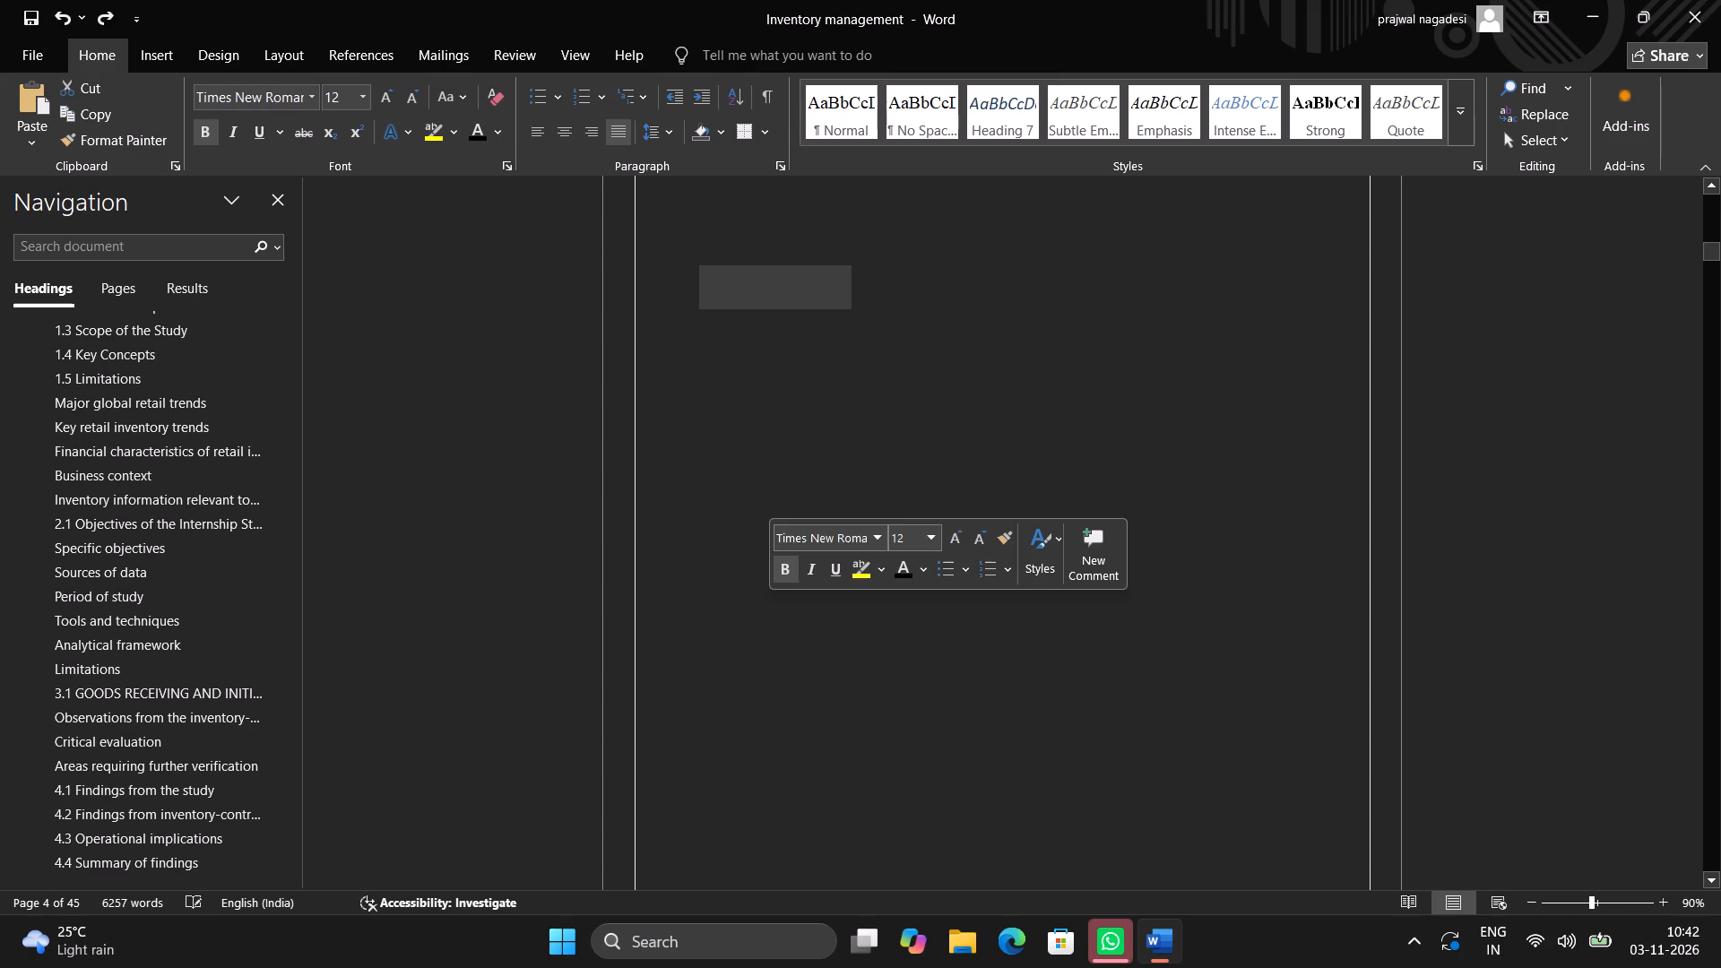
pyautogui.click(913, 452)
# Review the report's layout from the Reliance Retail certificate through the table of contents and chapters to the recommendations.
pyautogui.scroll(-2, 913, 452)
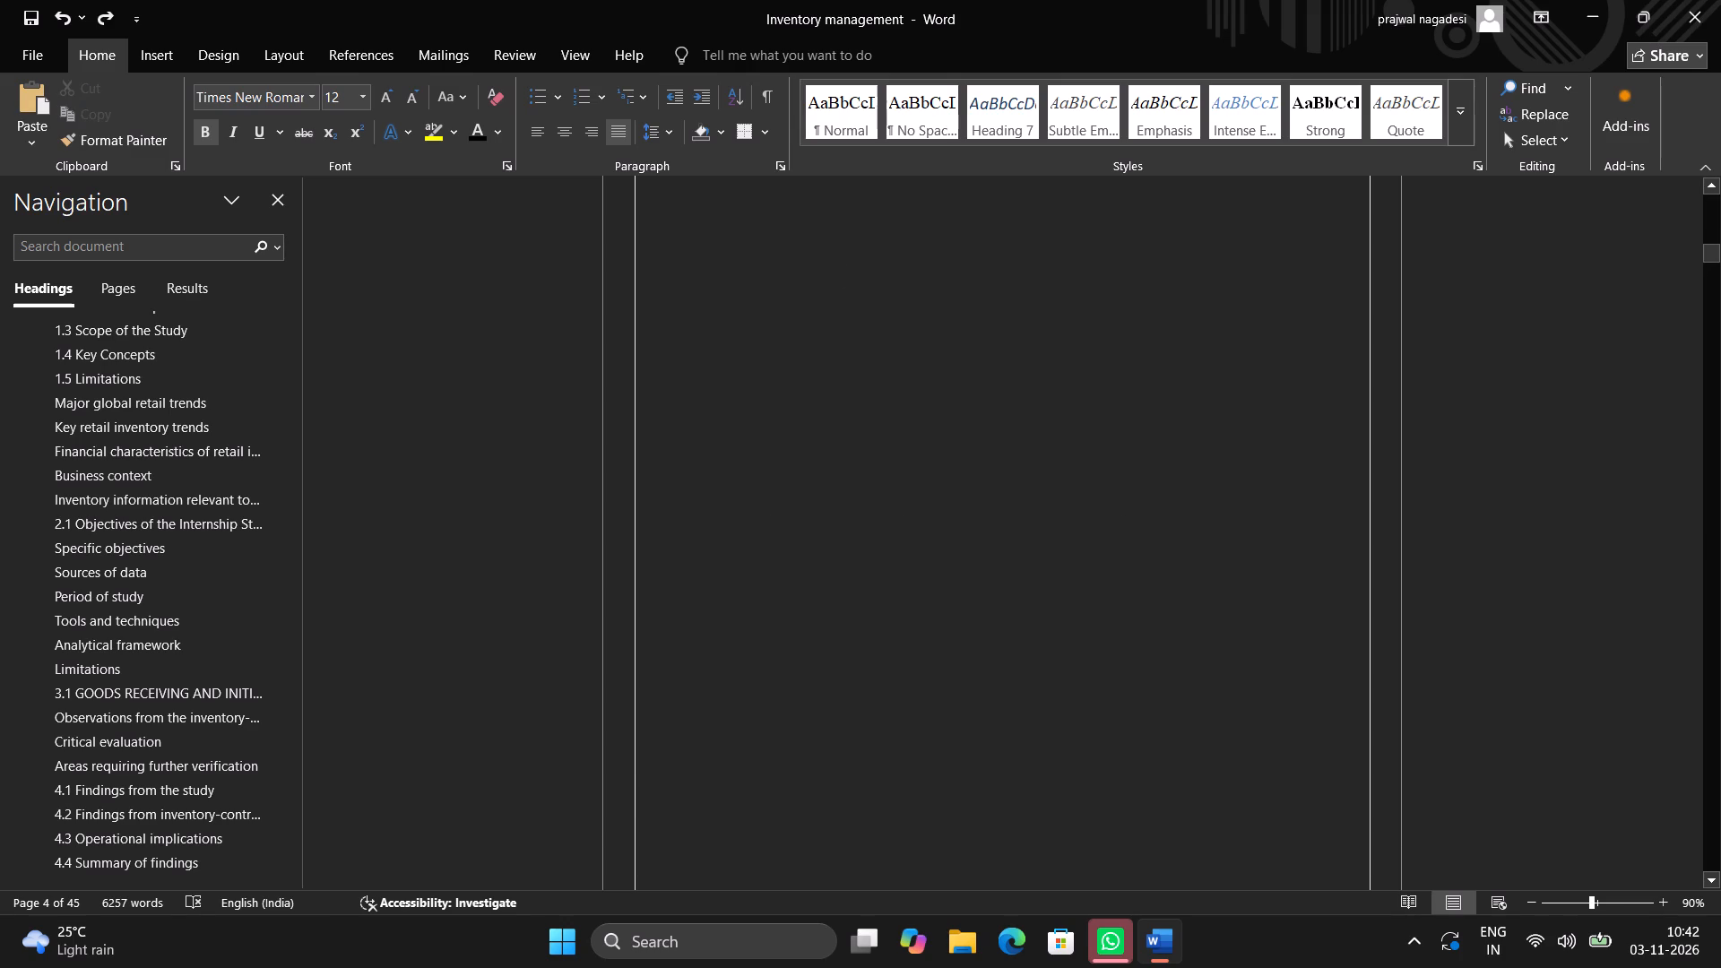
pyautogui.scroll(-7, 913, 452)
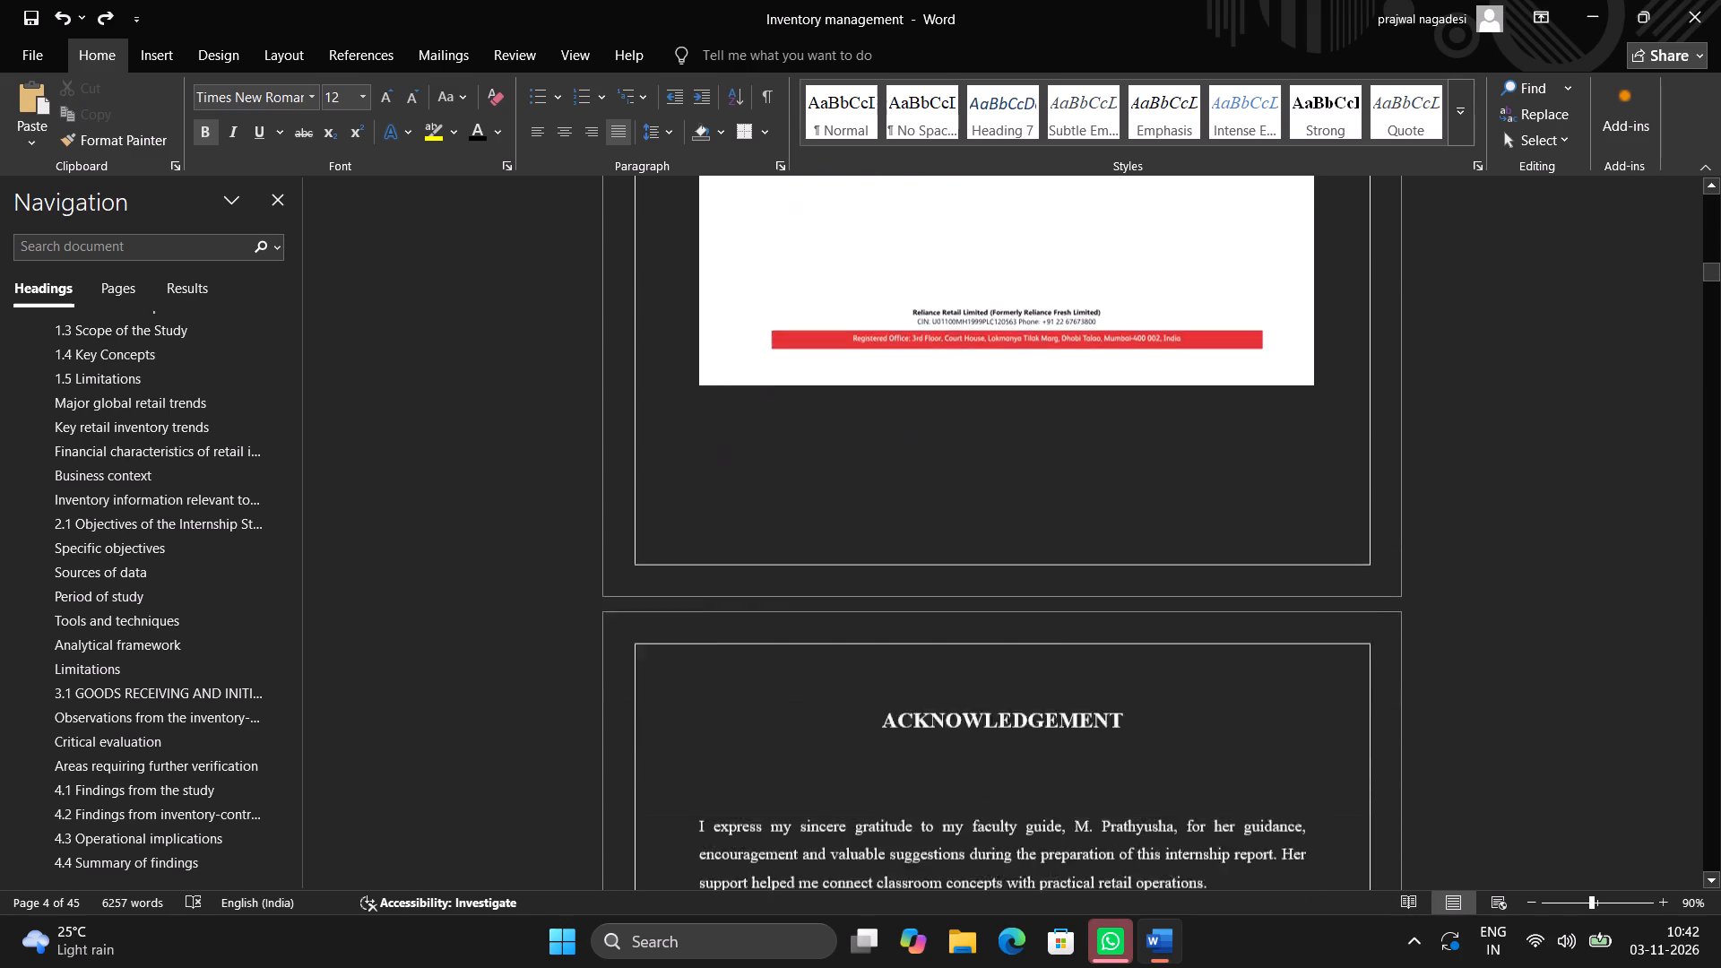
pyautogui.scroll(-5, 913, 452)
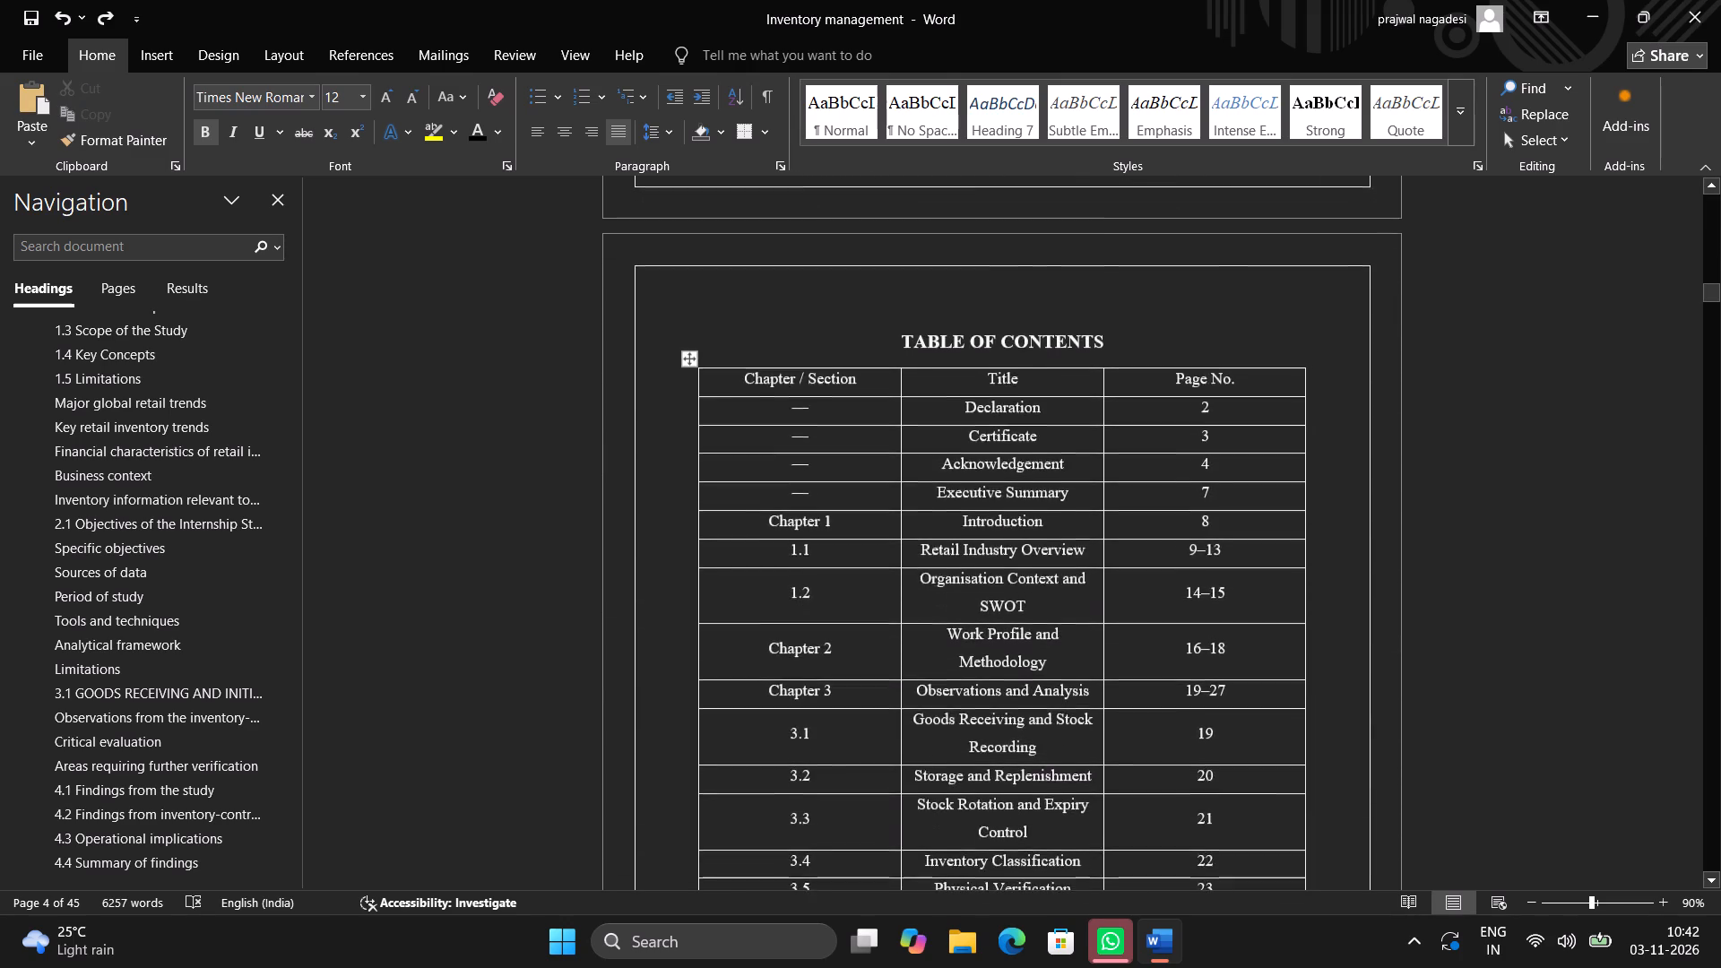
pyautogui.scroll(-9, 913, 452)
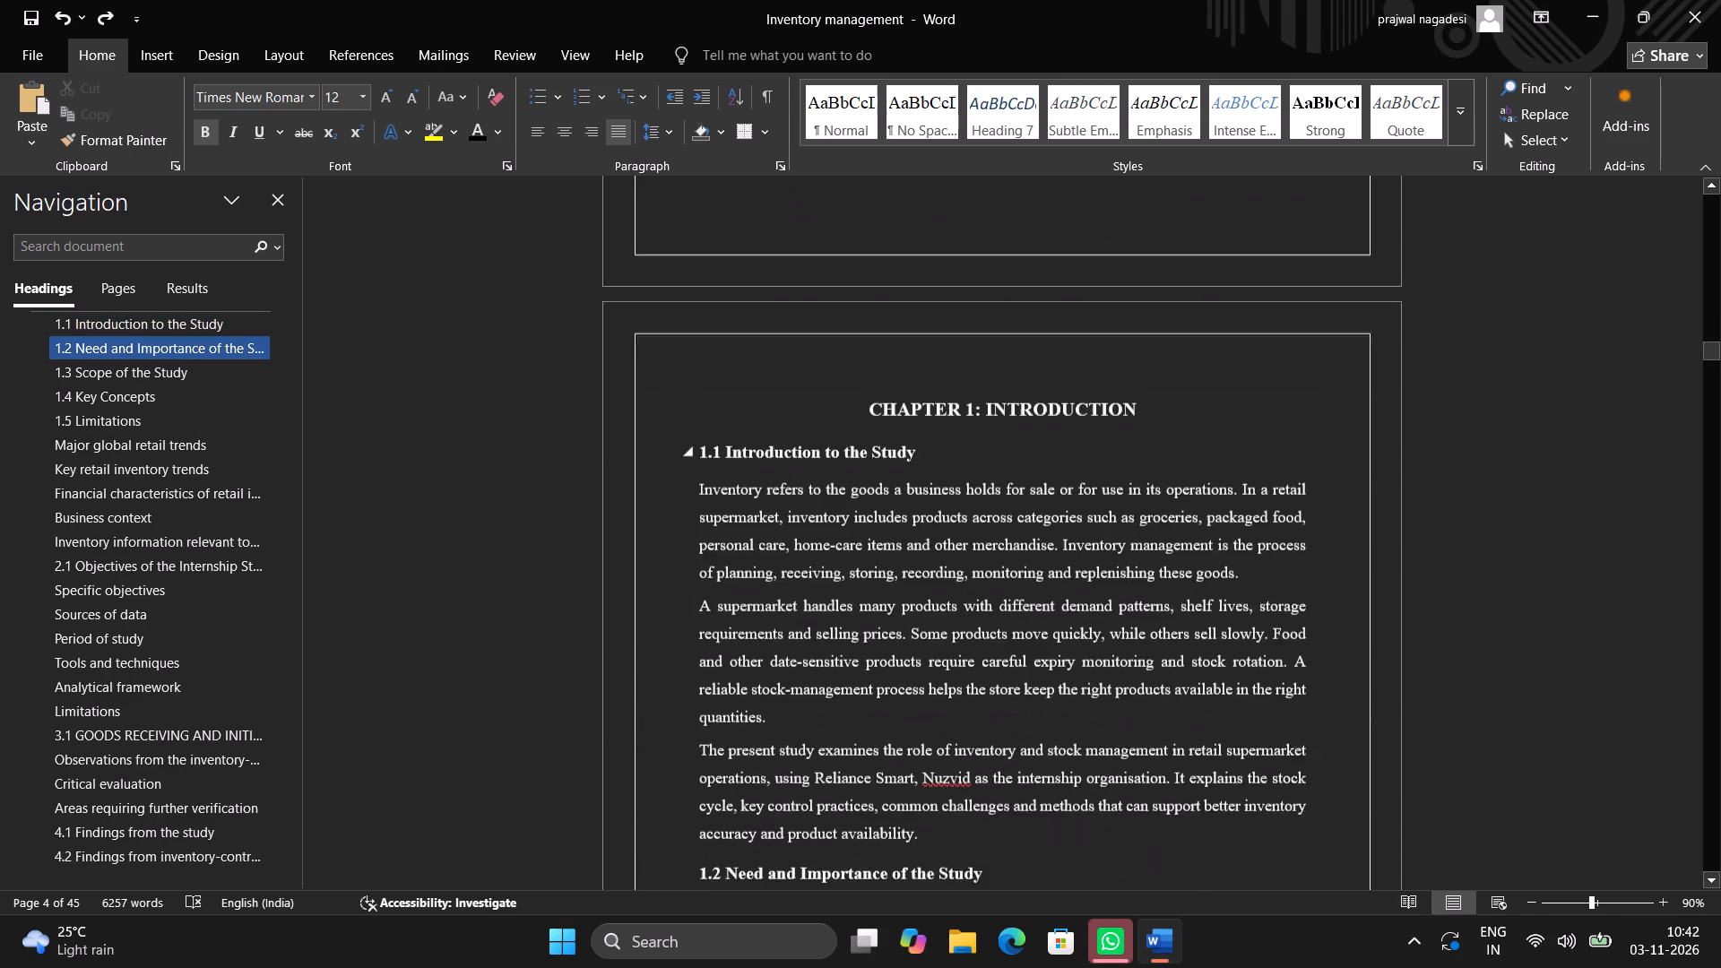
pyautogui.scroll(-13, 913, 452)
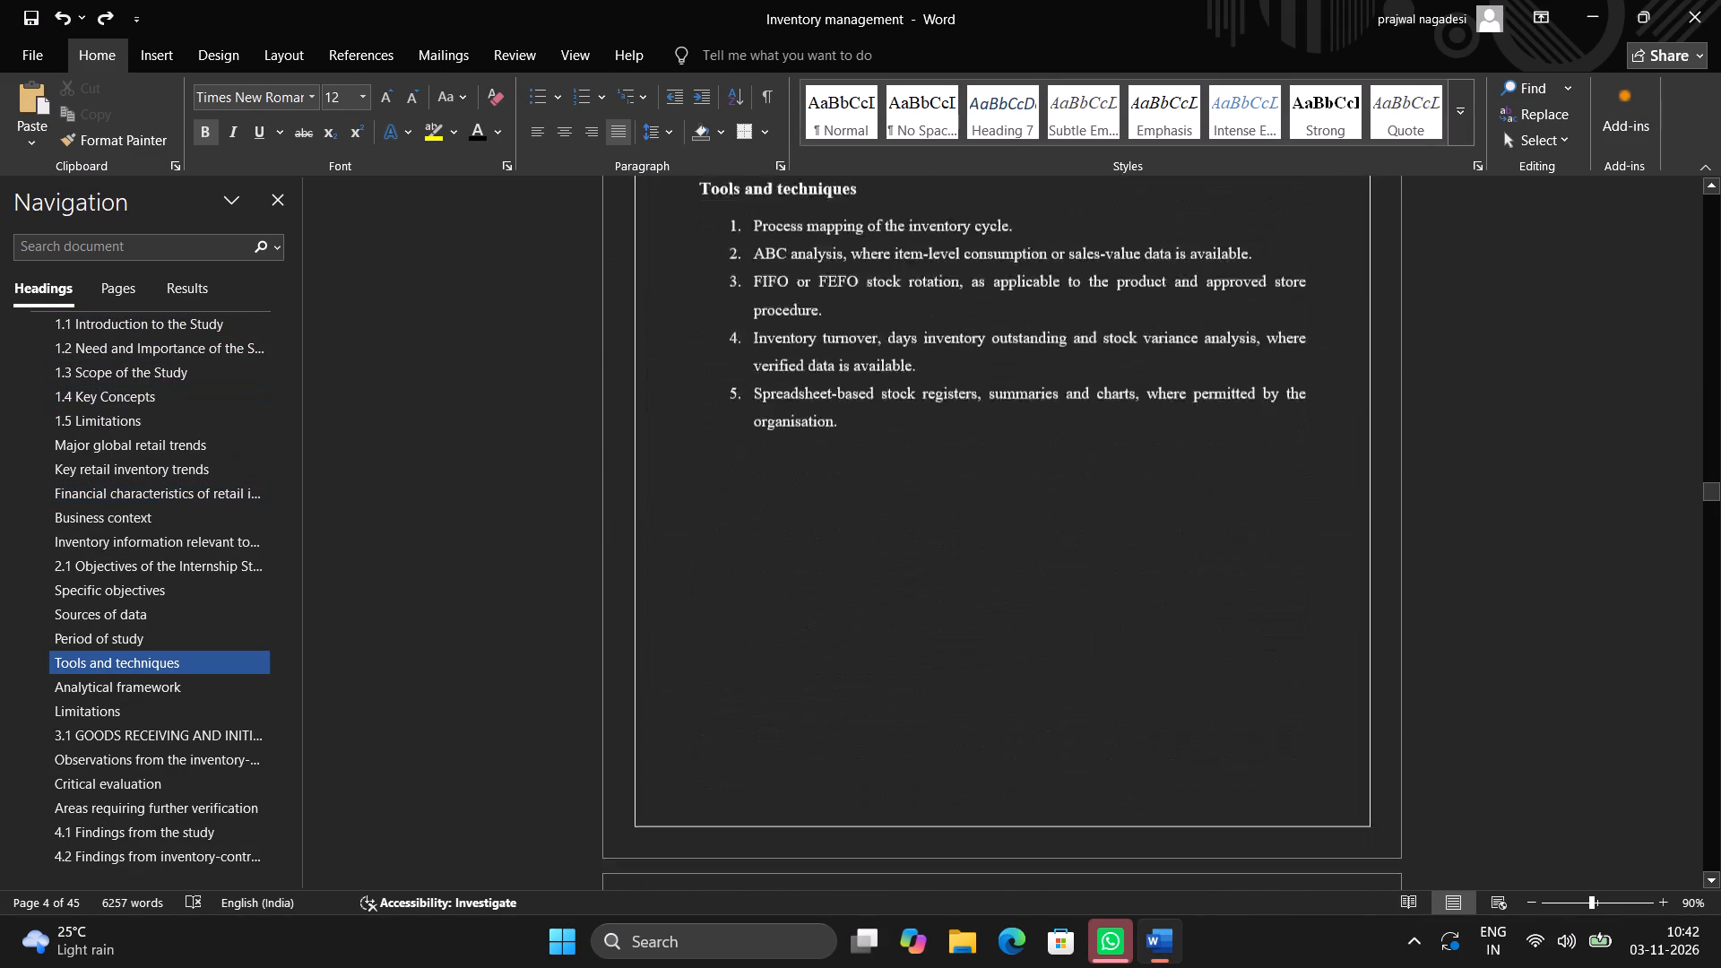
pyautogui.scroll(-9, 913, 452)
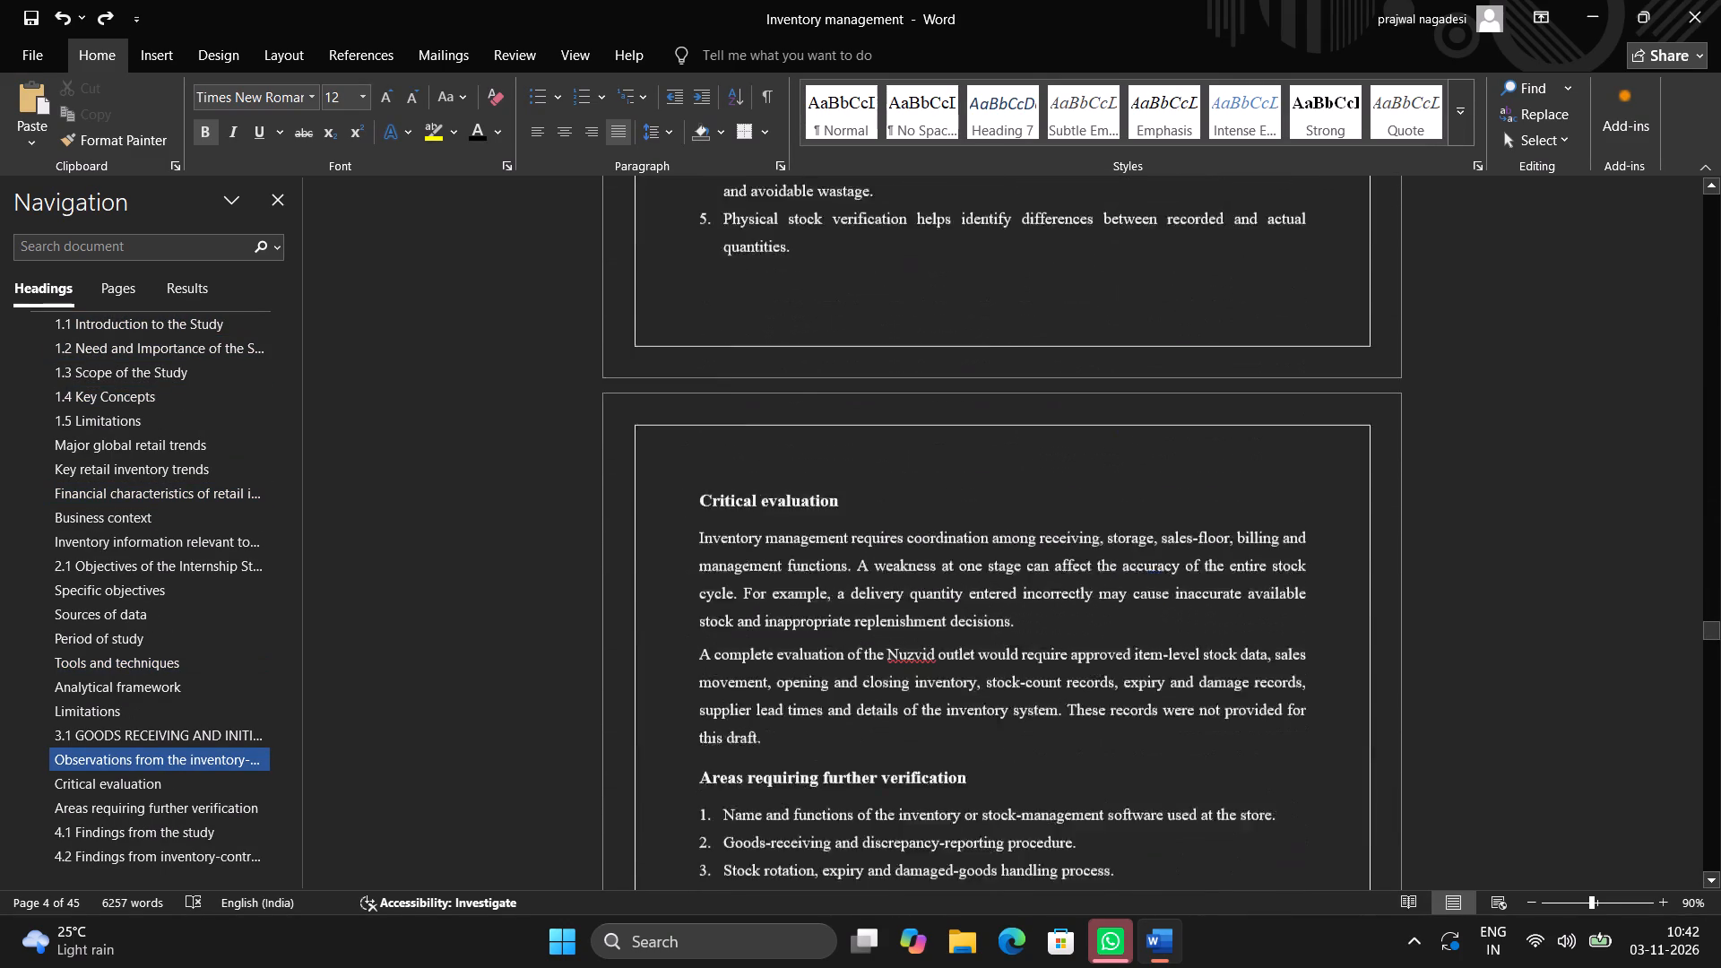
pyautogui.scroll(-4, 159, 496)
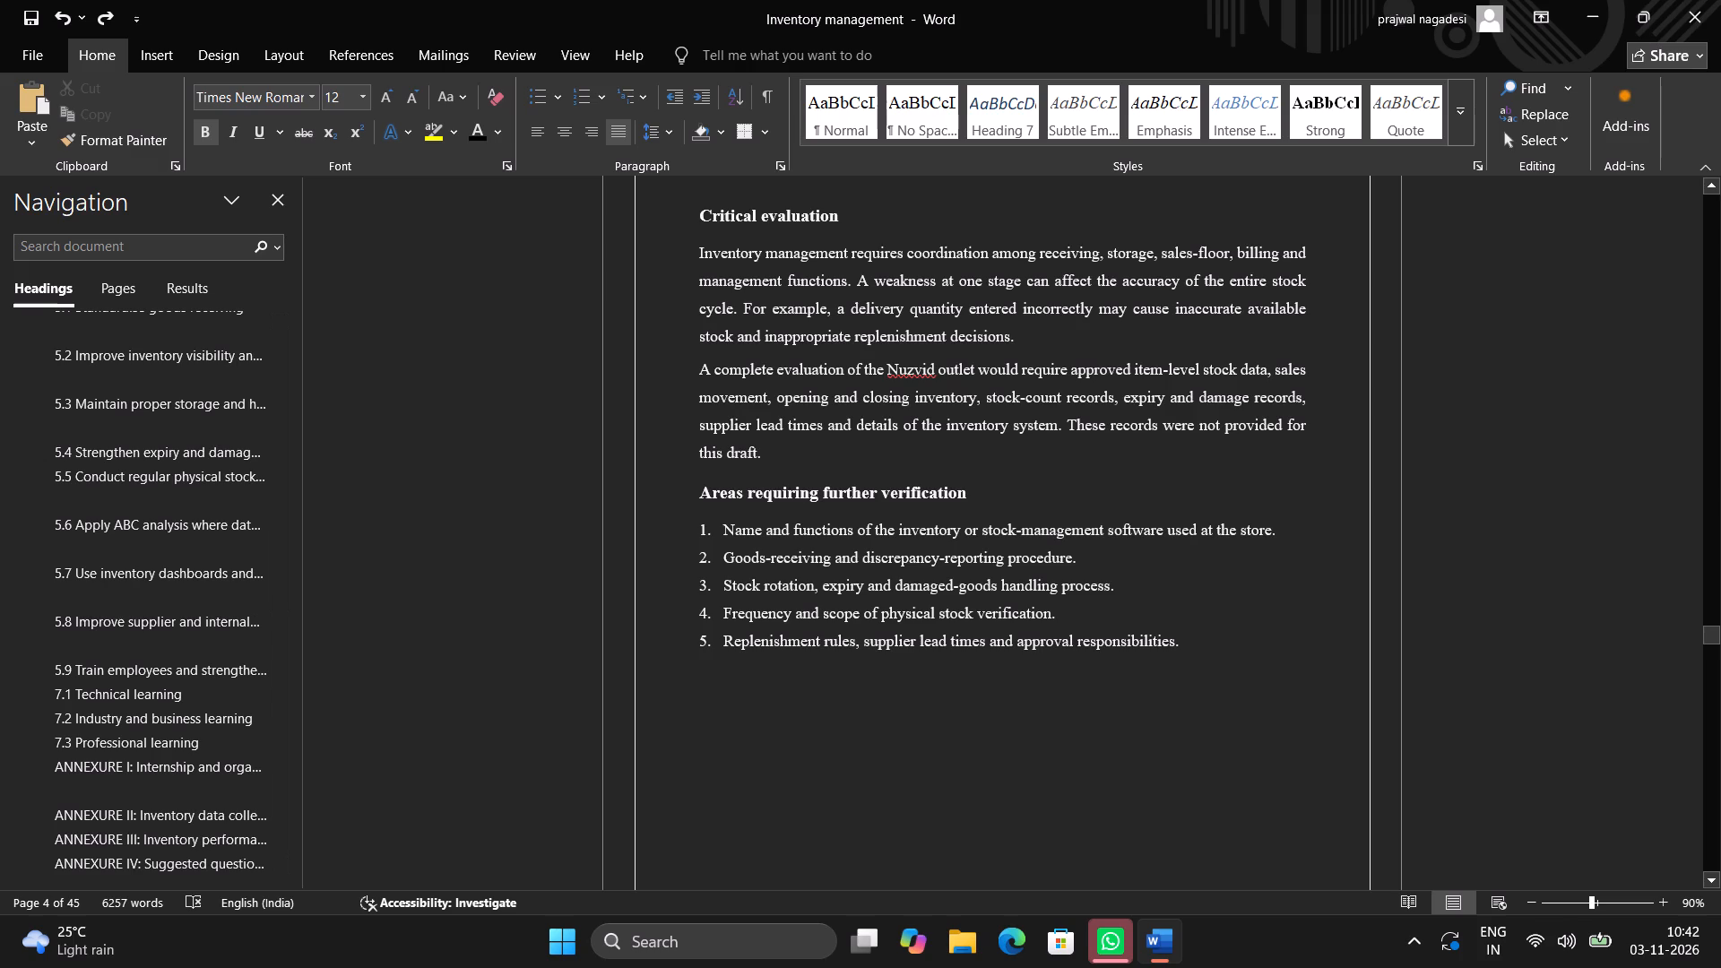
pyautogui.scroll(-14, 983, 649)
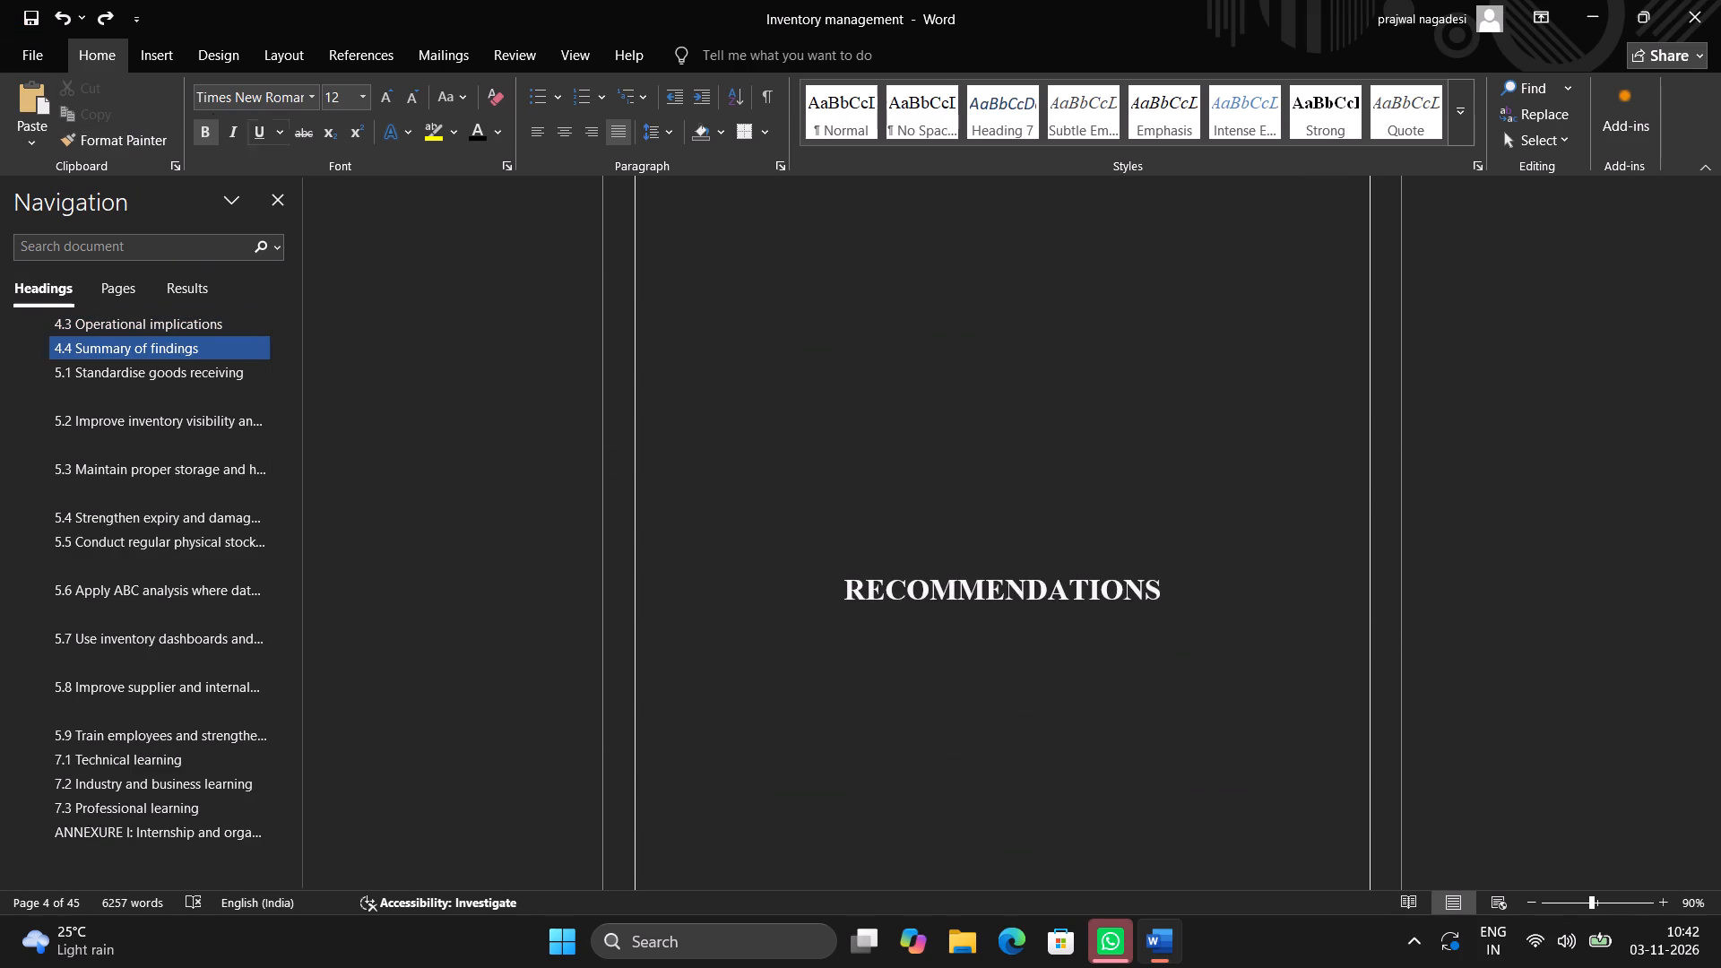
pyautogui.scroll(-11, 978, 518)
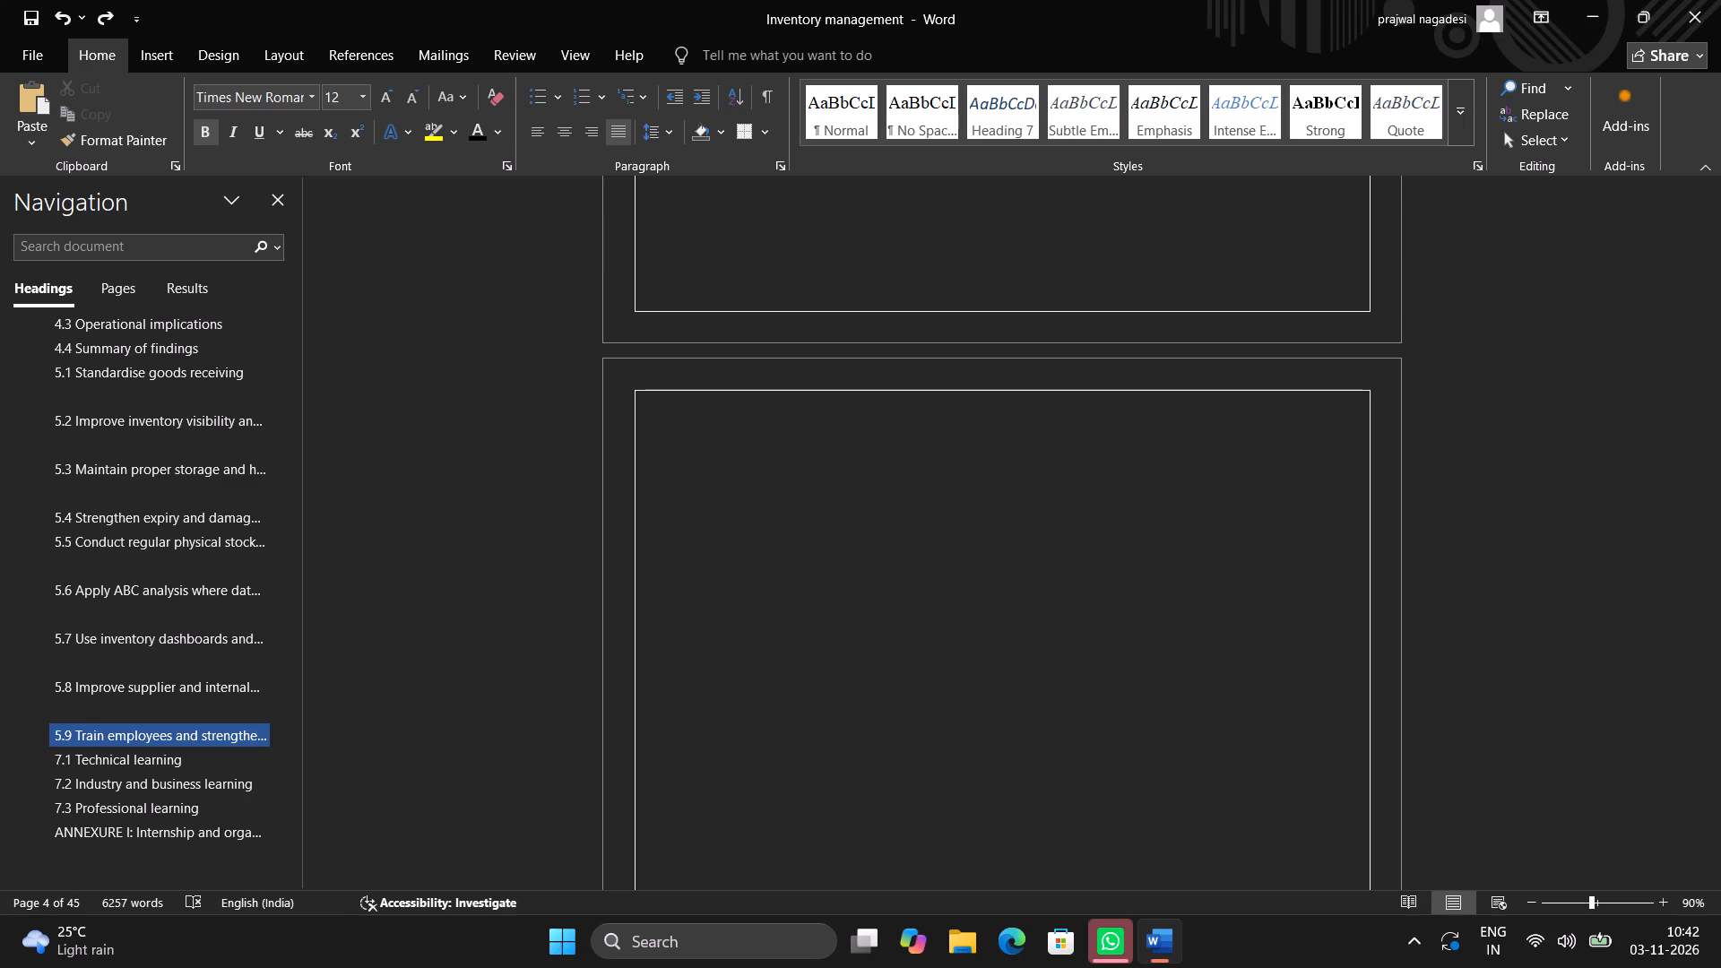
# Go back to the front of the report and check the Declaration and Certificate pages.
pyautogui.scroll(6, 1055, 335)
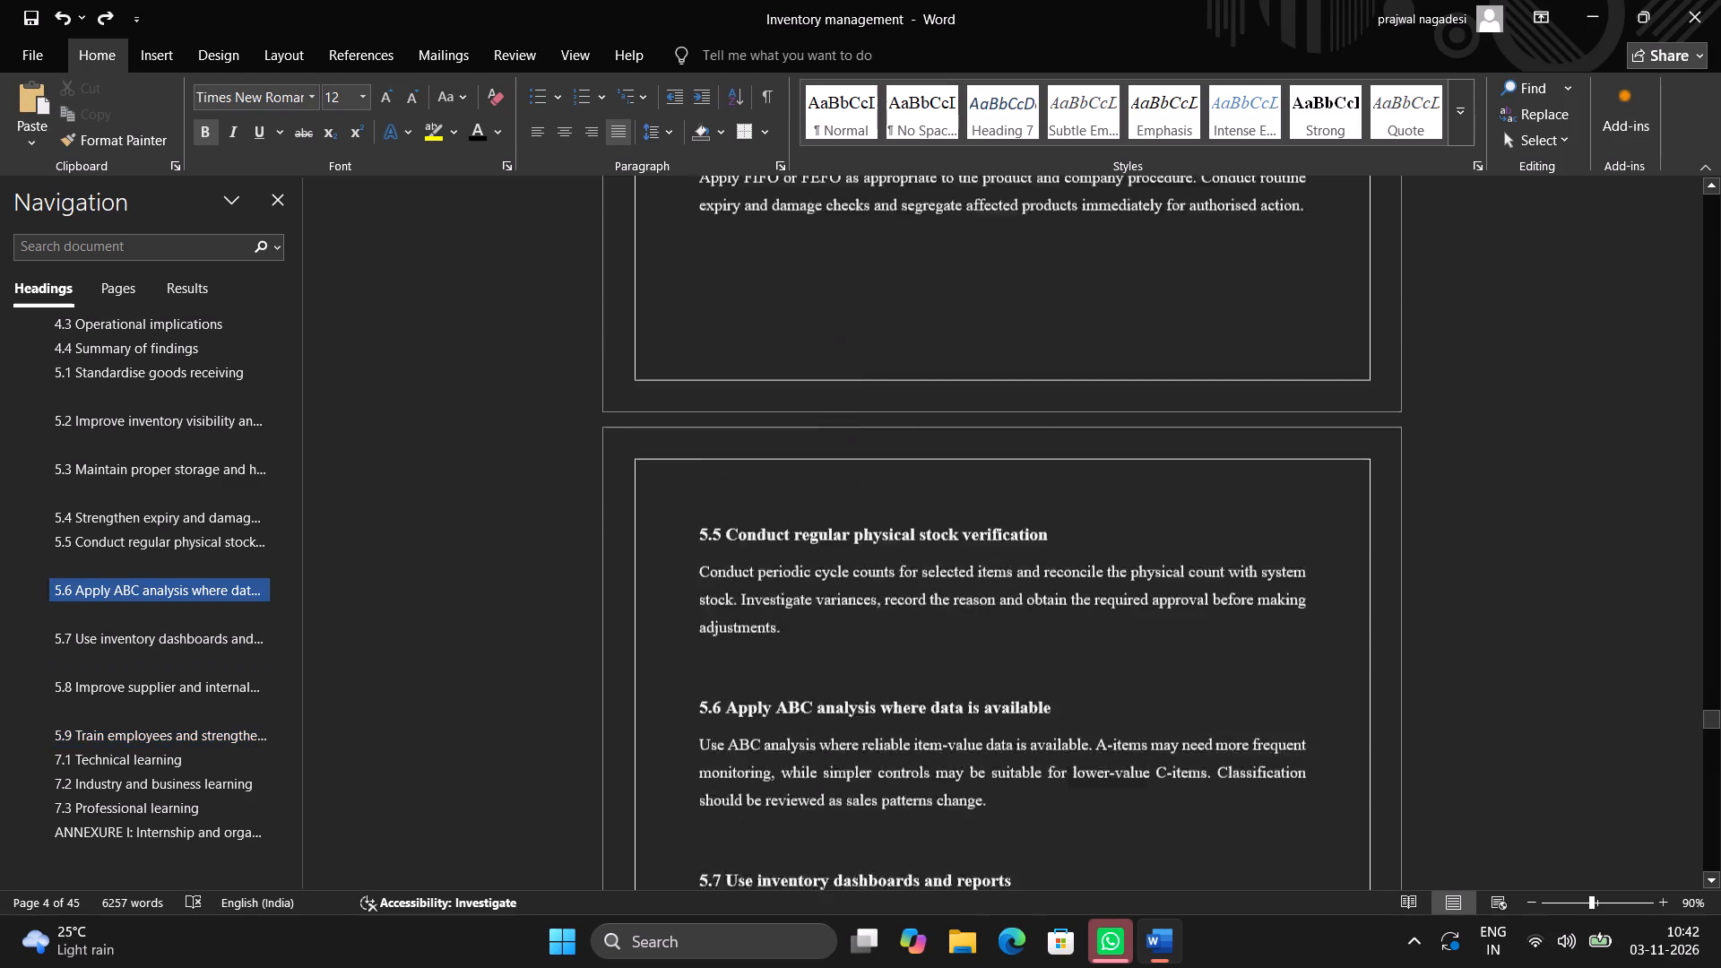
pyautogui.scroll(20, 1055, 335)
pyautogui.scroll(9, 1055, 335)
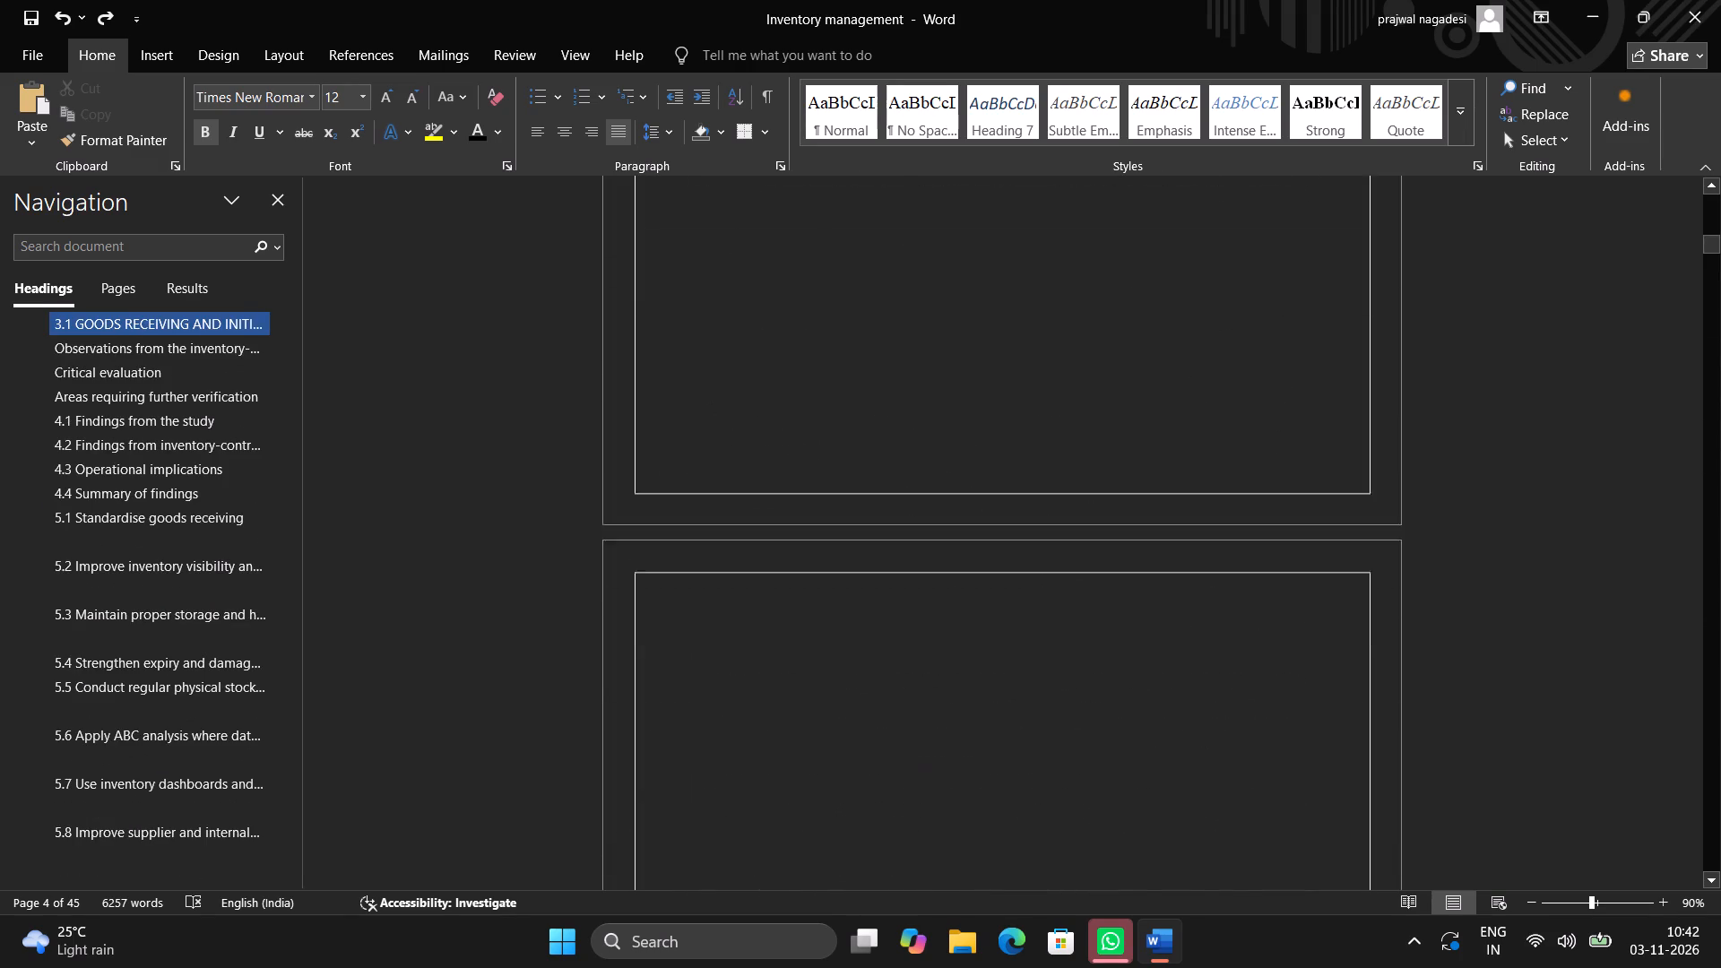
pyautogui.scroll(15, 1055, 335)
pyautogui.scroll(20, 1055, 335)
pyautogui.scroll(1, 1055, 335)
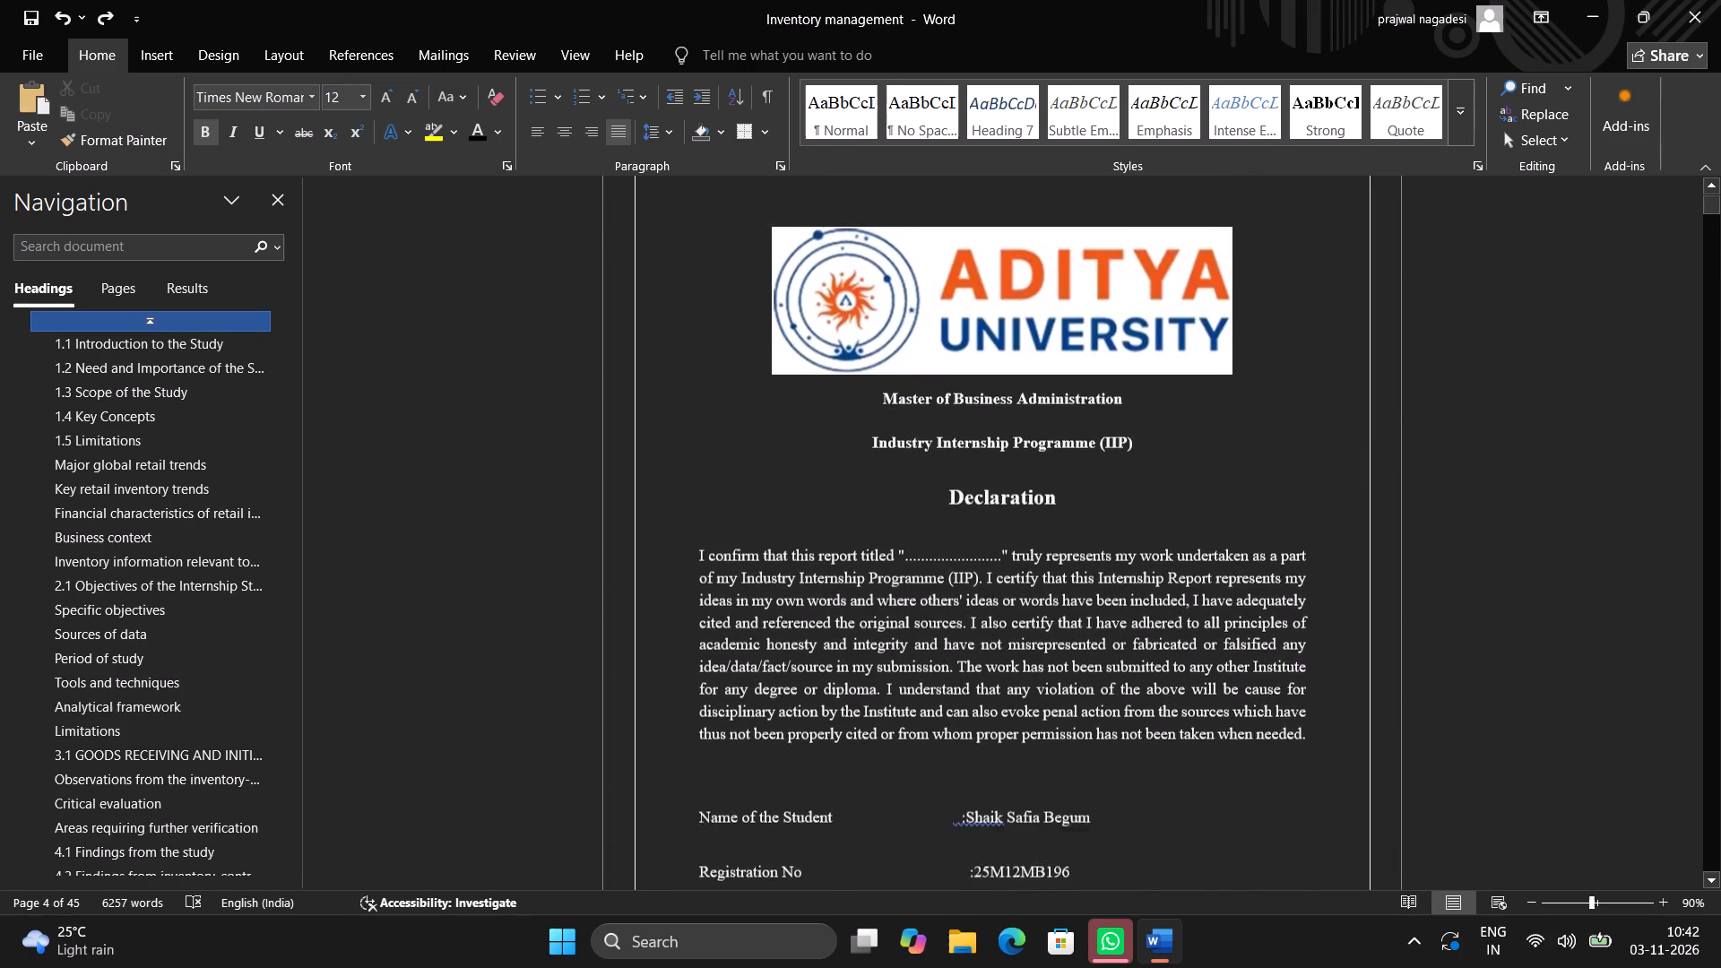
pyautogui.scroll(1, 1055, 335)
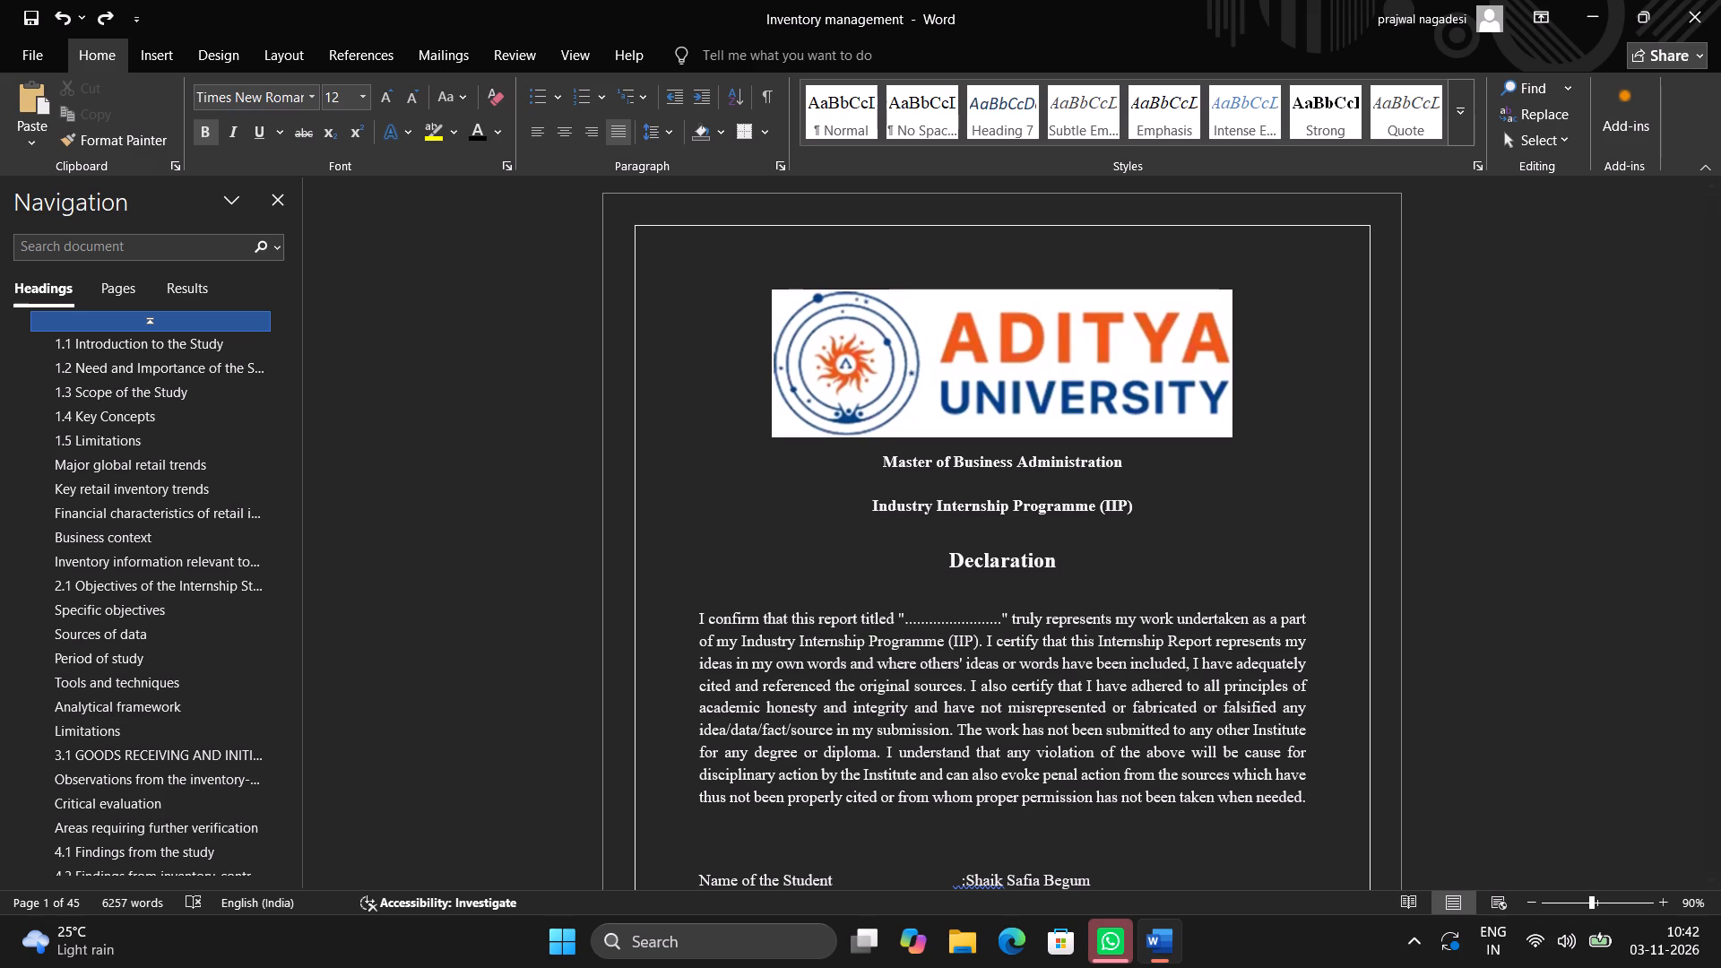
pyautogui.scroll(-3, 1055, 335)
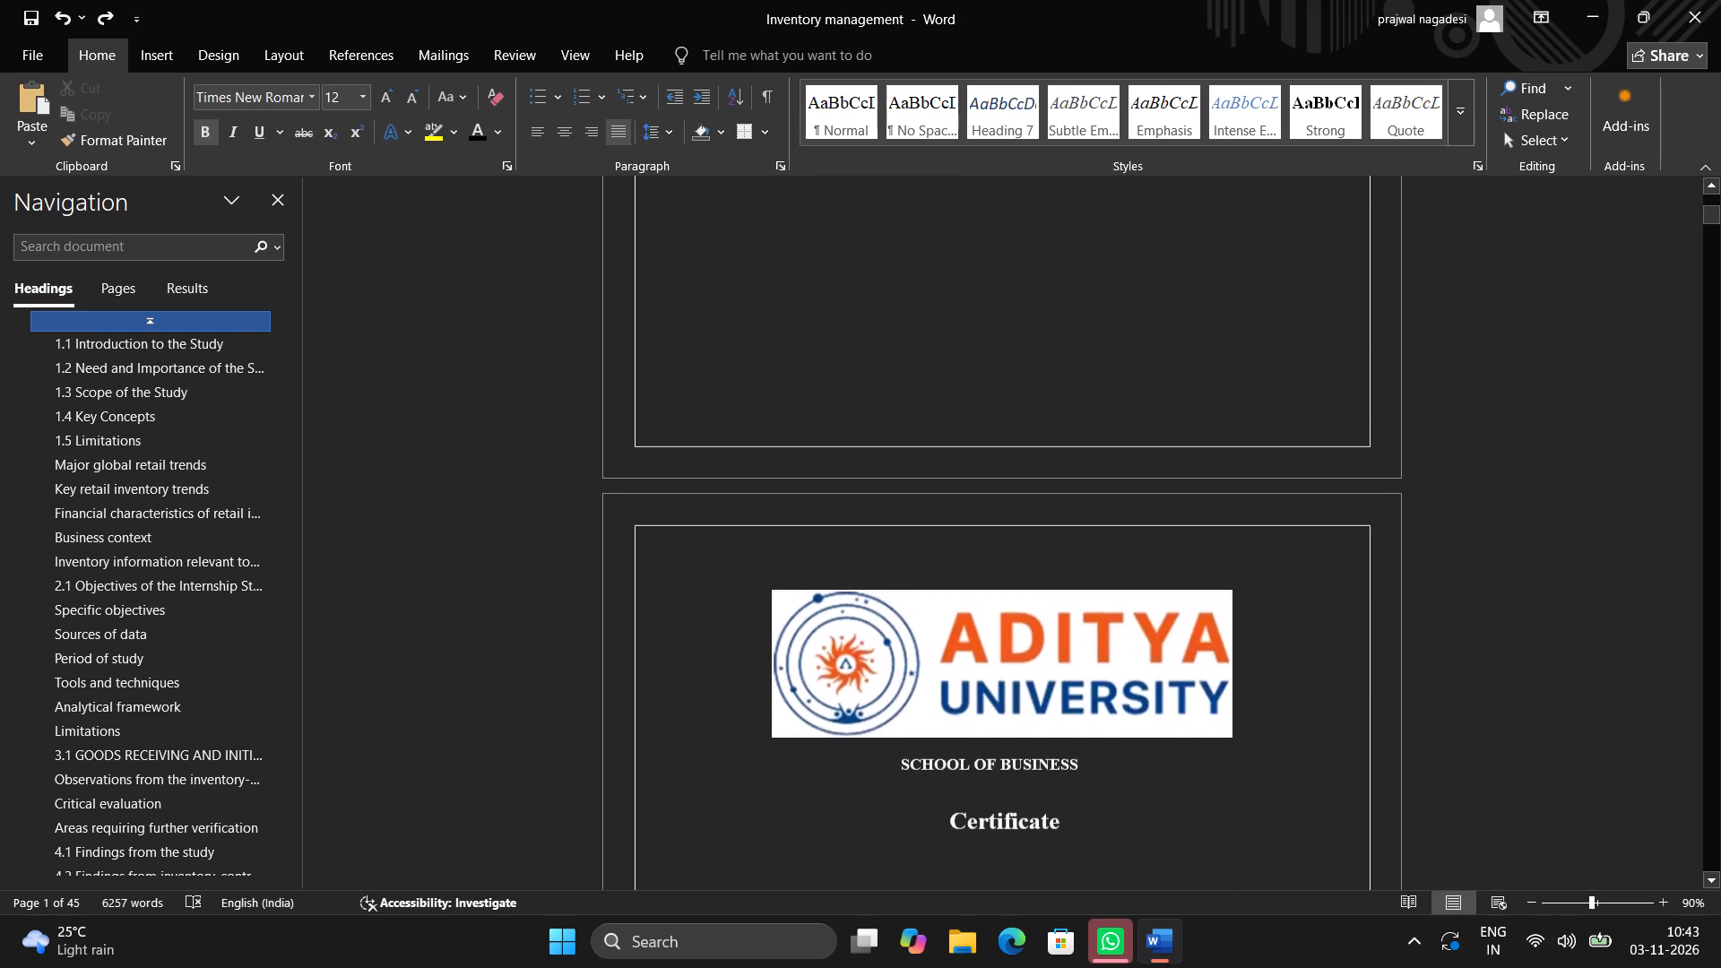
# Examine the Declaration page from the university logo through the student name, registration number and signature lines.
pyautogui.scroll(-4, 1055, 335)
pyautogui.scroll(6, 1055, 335)
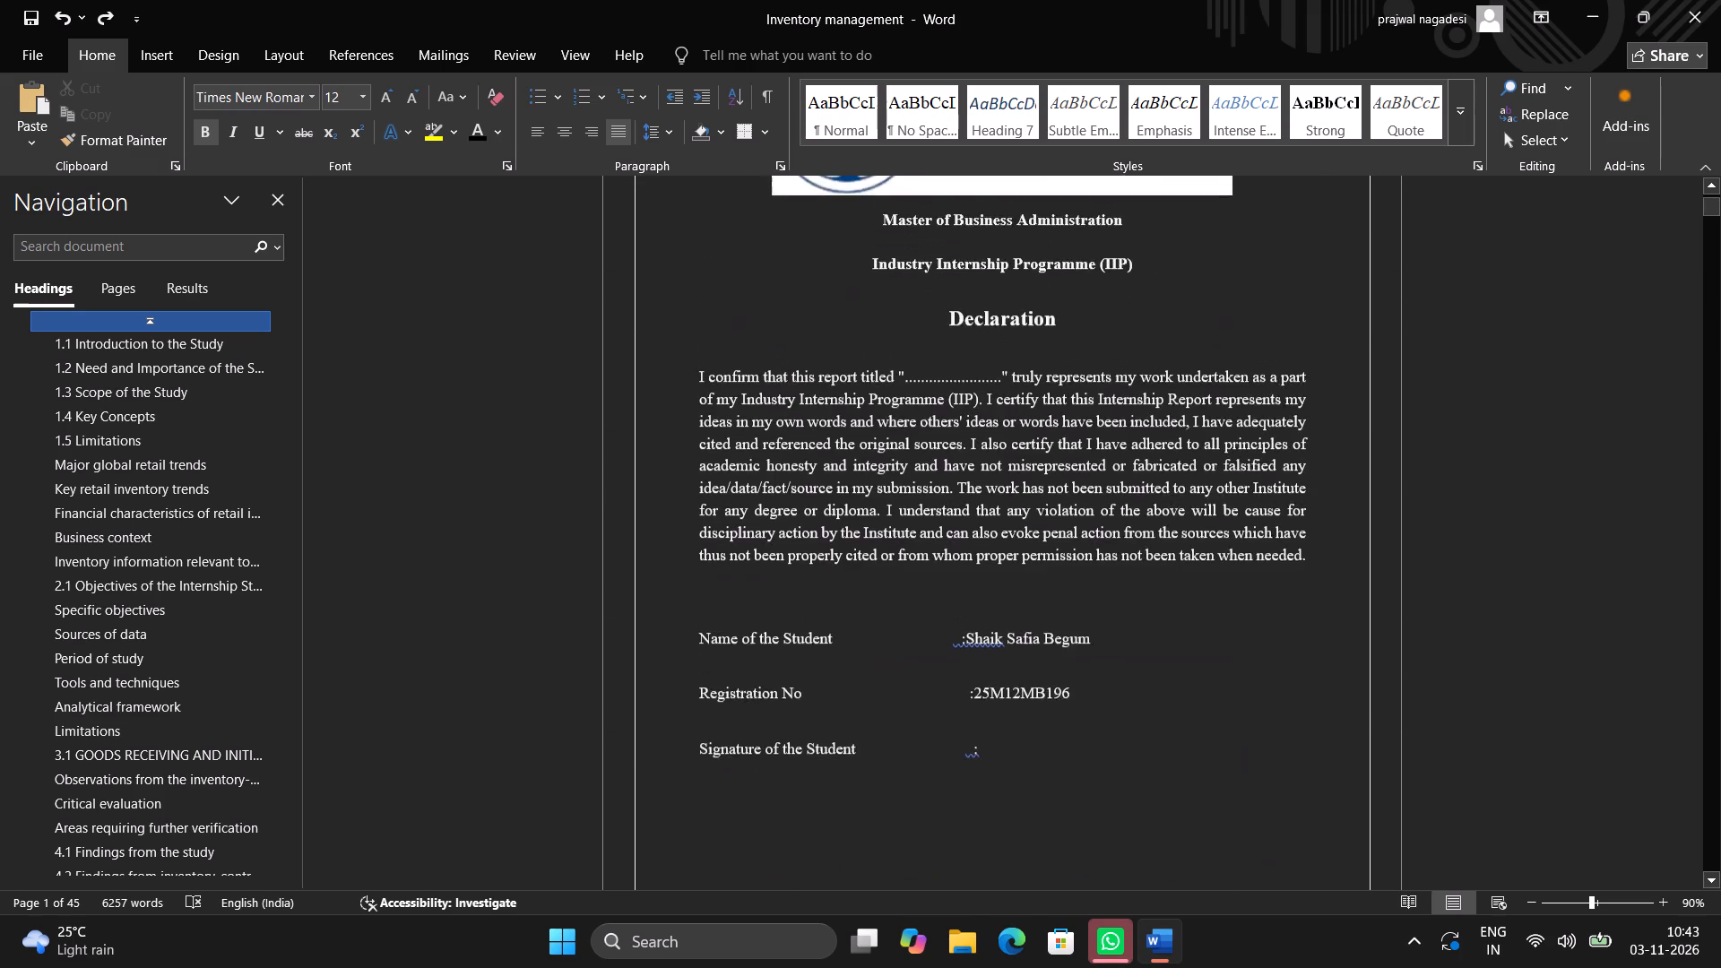
pyautogui.scroll(1, 1055, 335)
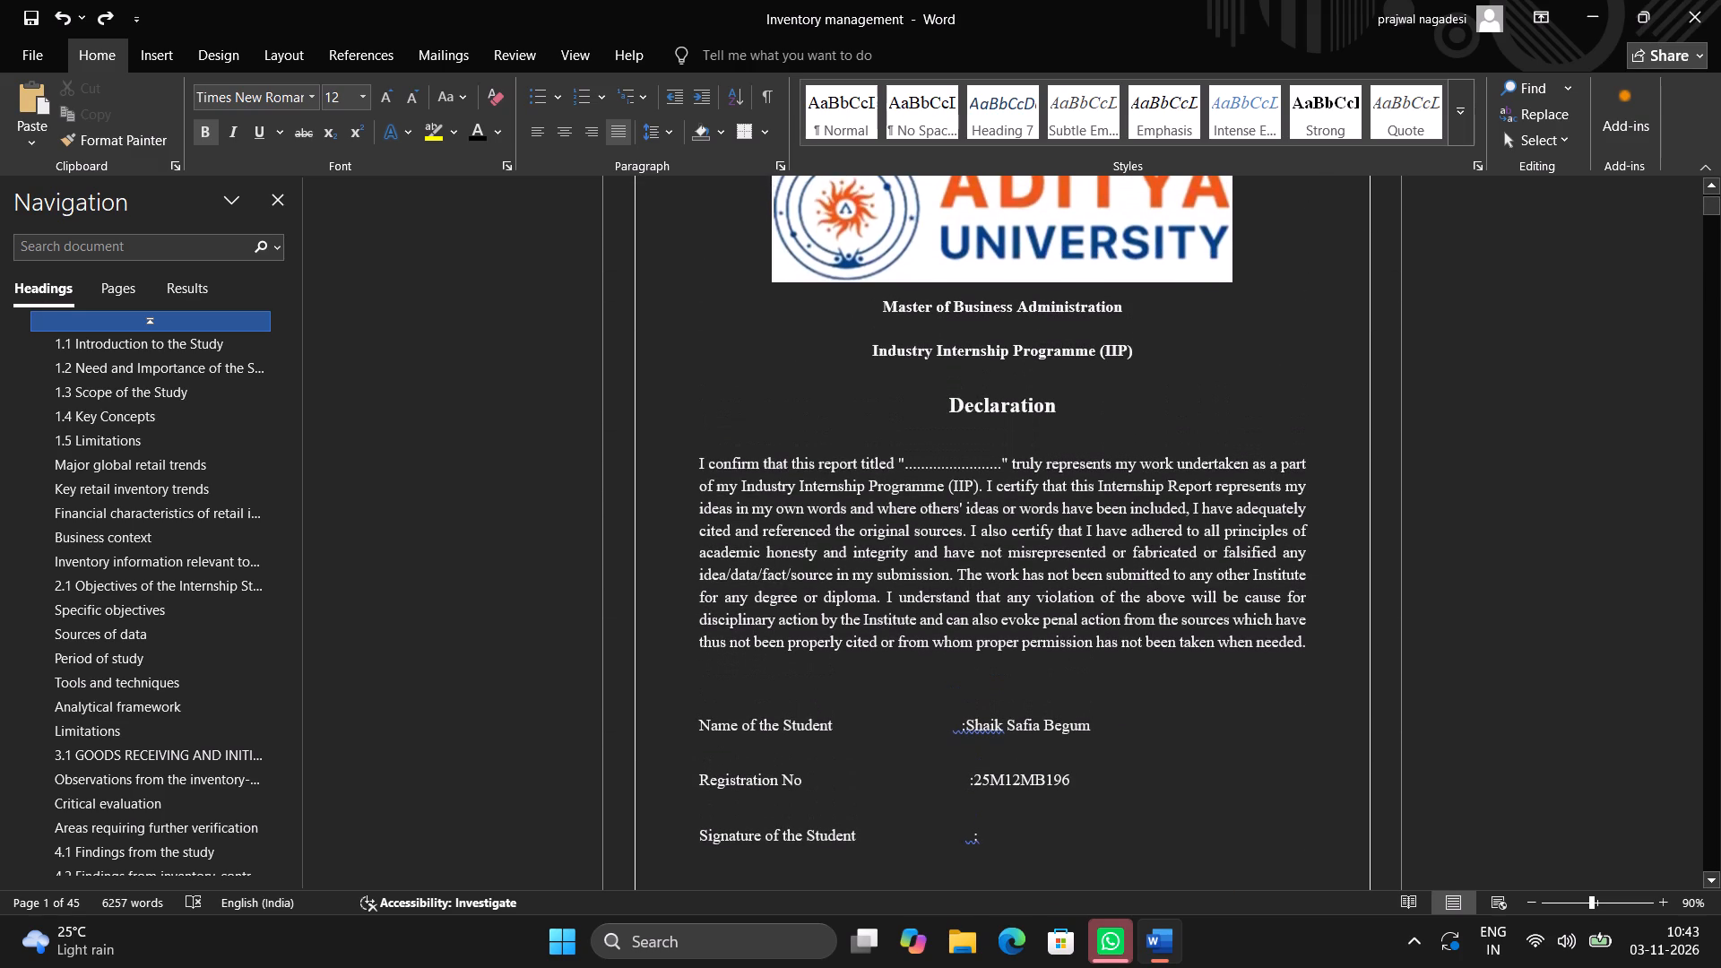
pyautogui.scroll(4, 1055, 335)
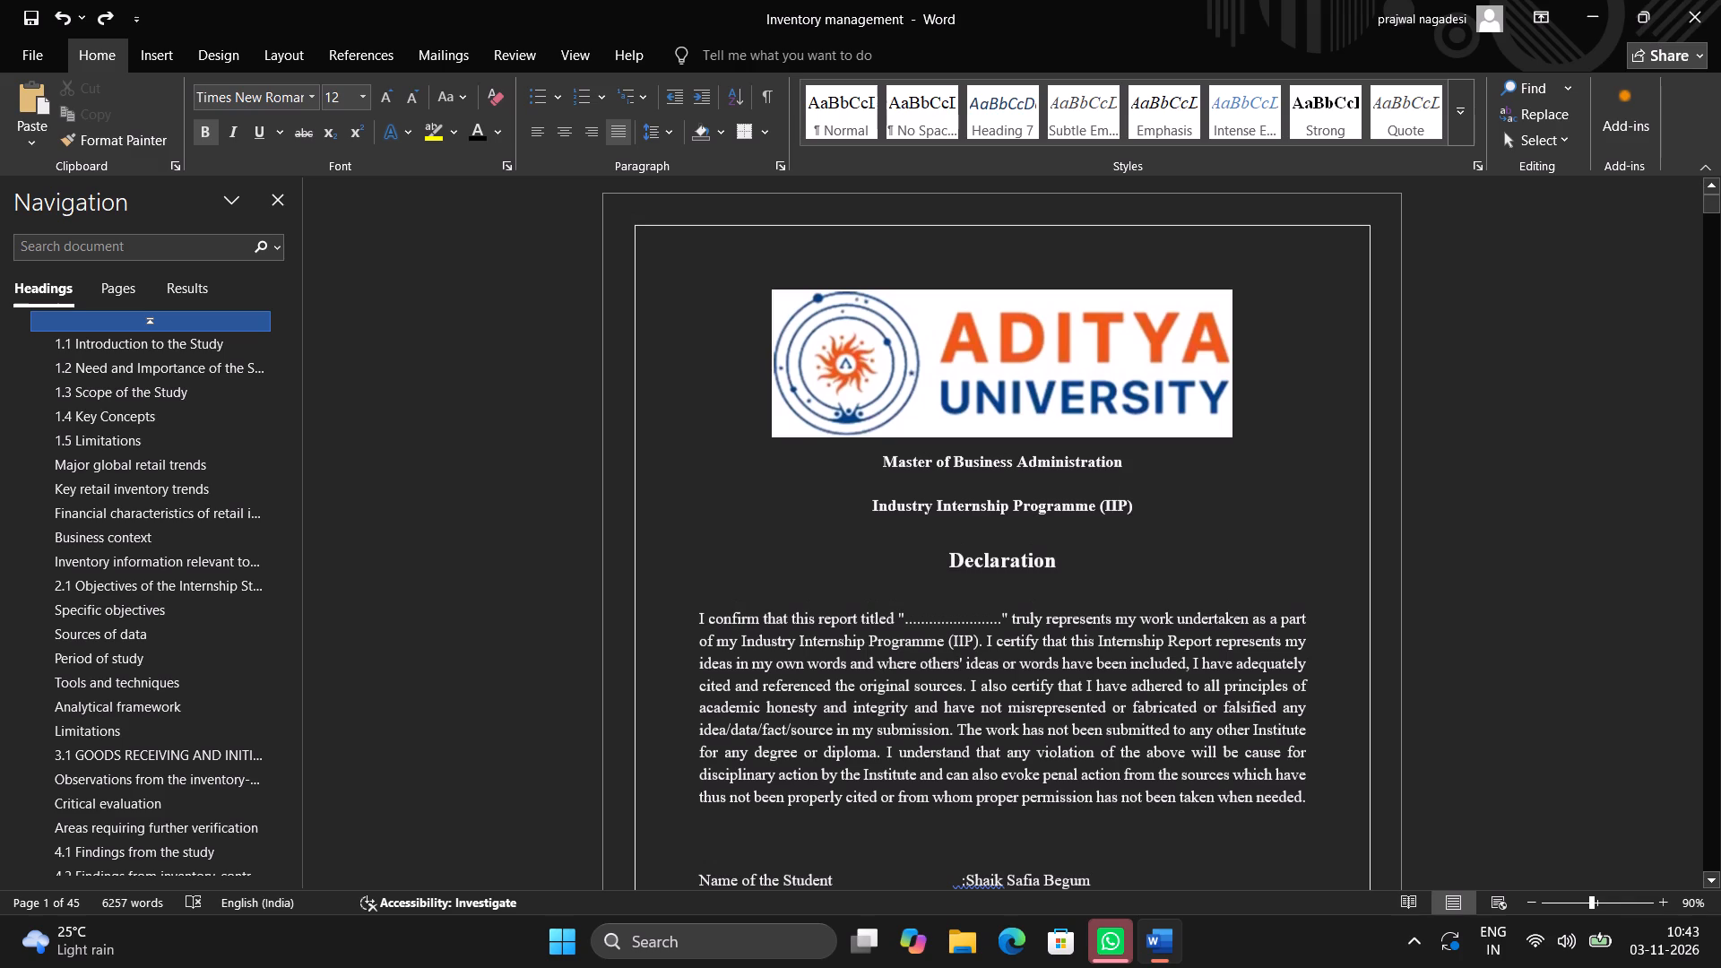
pyautogui.scroll(-4, 1055, 335)
pyautogui.scroll(1, 1055, 335)
pyautogui.scroll(-1, 1055, 335)
pyautogui.scroll(3, 1055, 335)
# Review the order and layout of the Declaration, Certificate and "Inventory Management" title pages.
pyautogui.scroll(-6, 1055, 335)
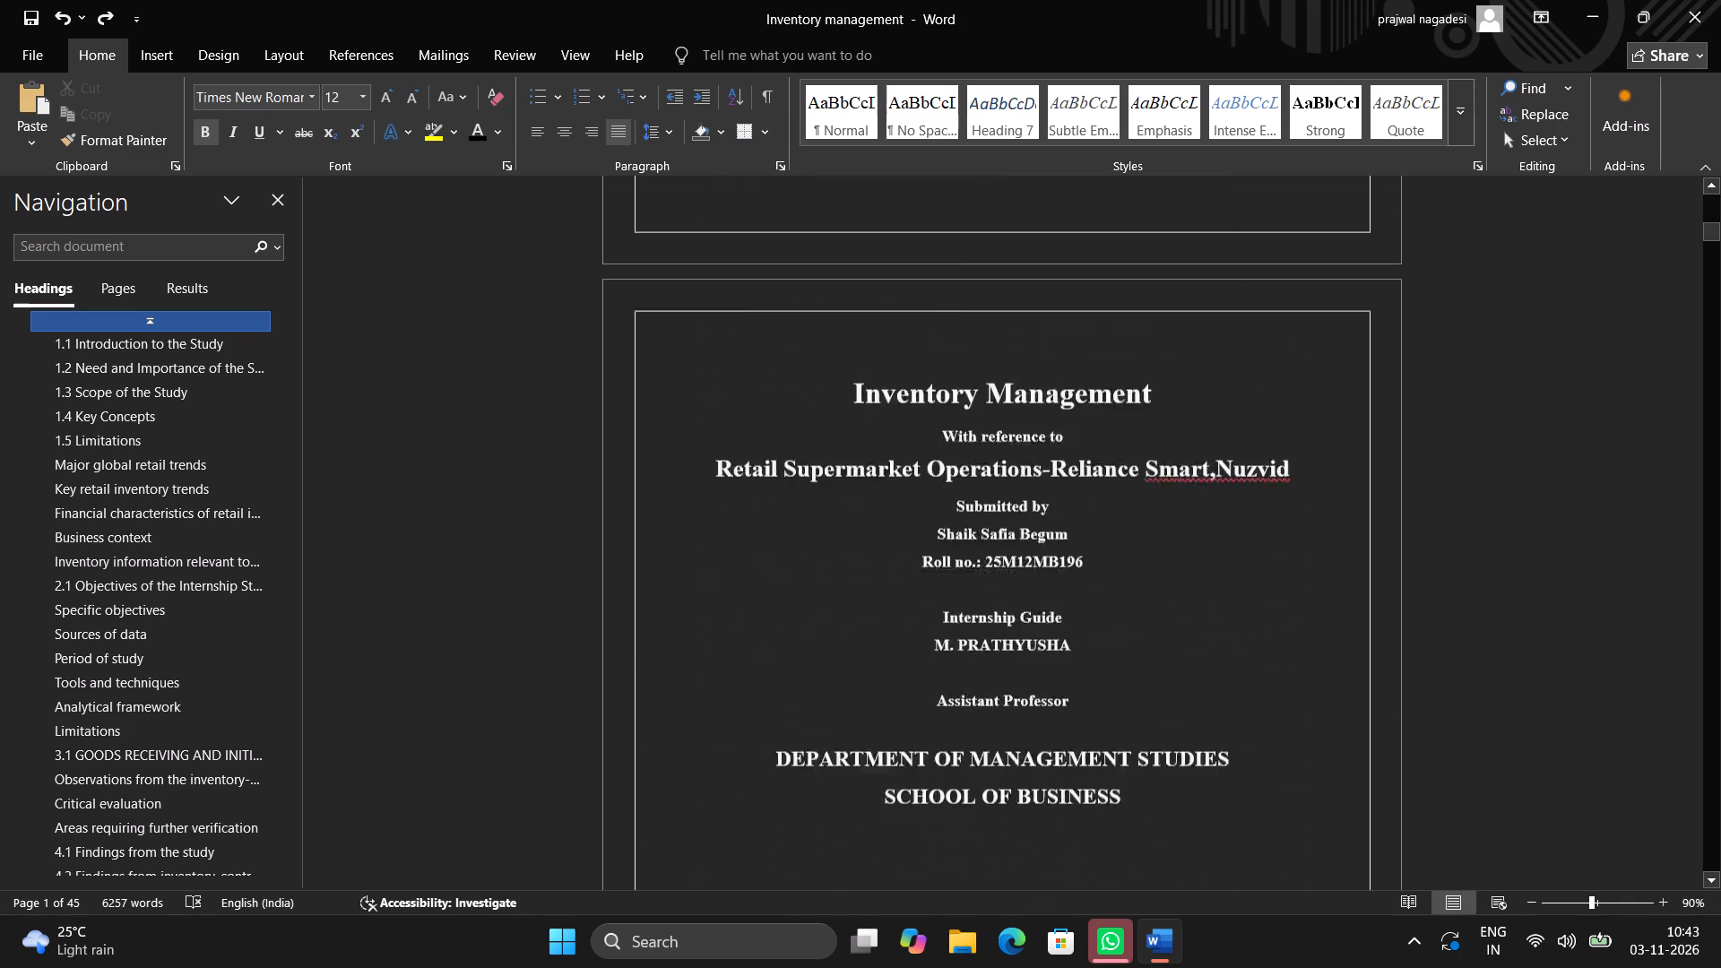
pyautogui.scroll(-1, 1055, 335)
pyautogui.scroll(3, 1055, 335)
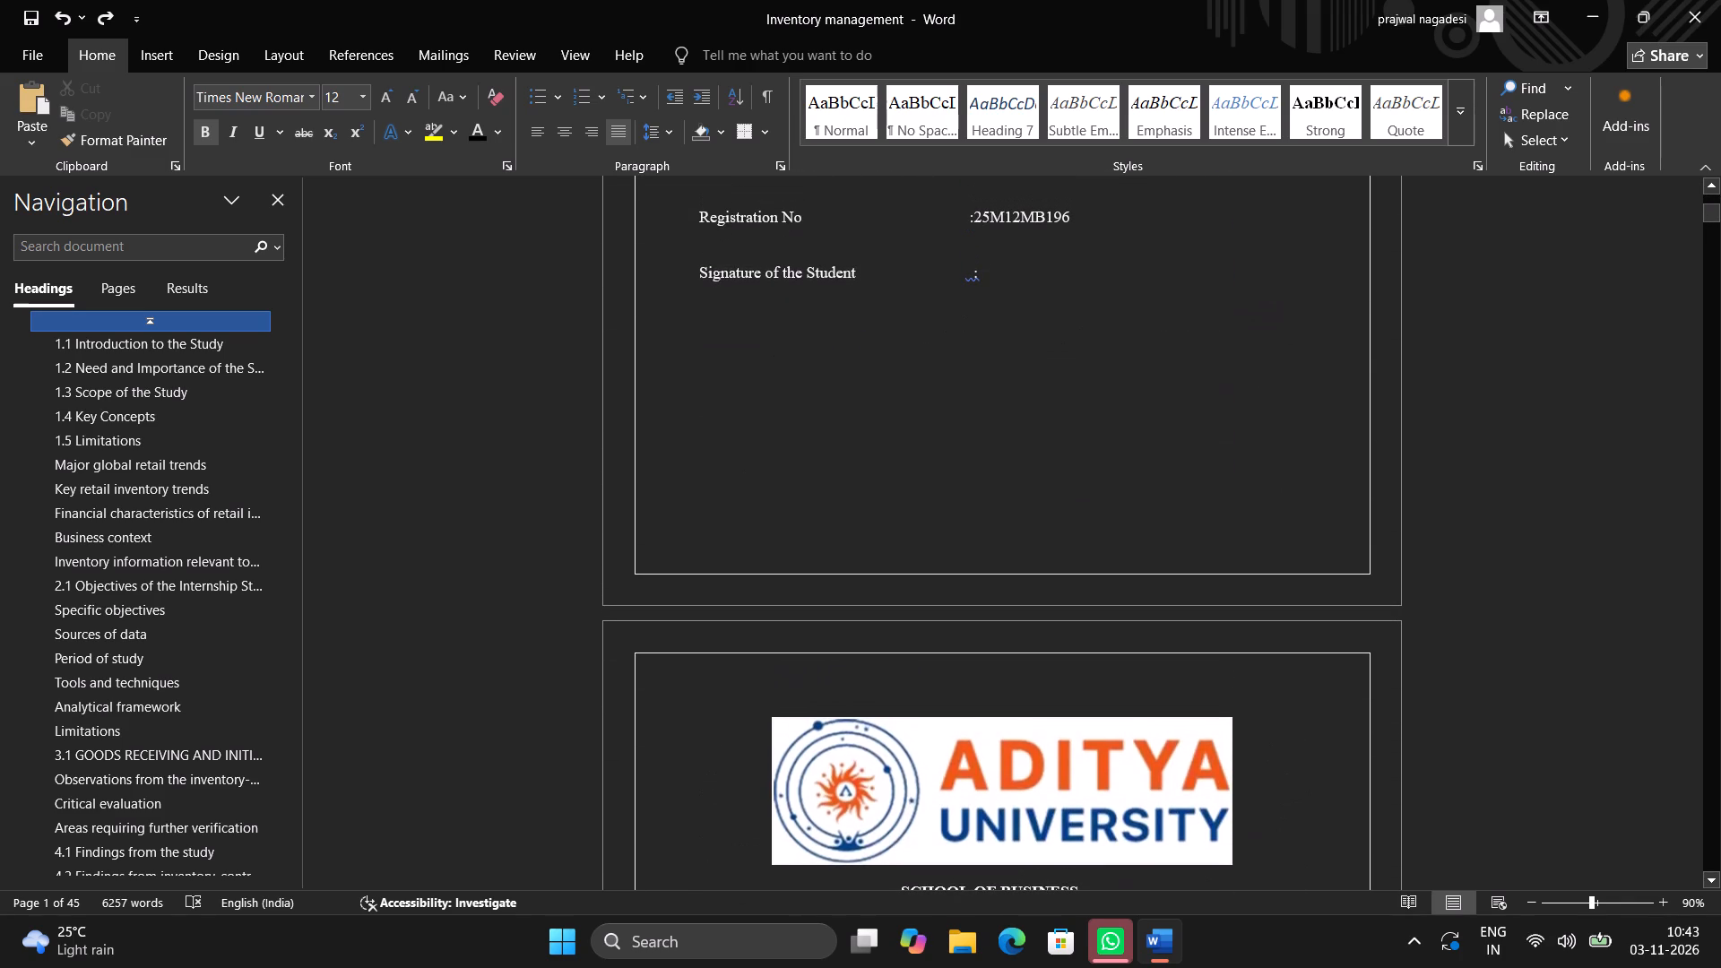
pyautogui.scroll(-4, 1002, 537)
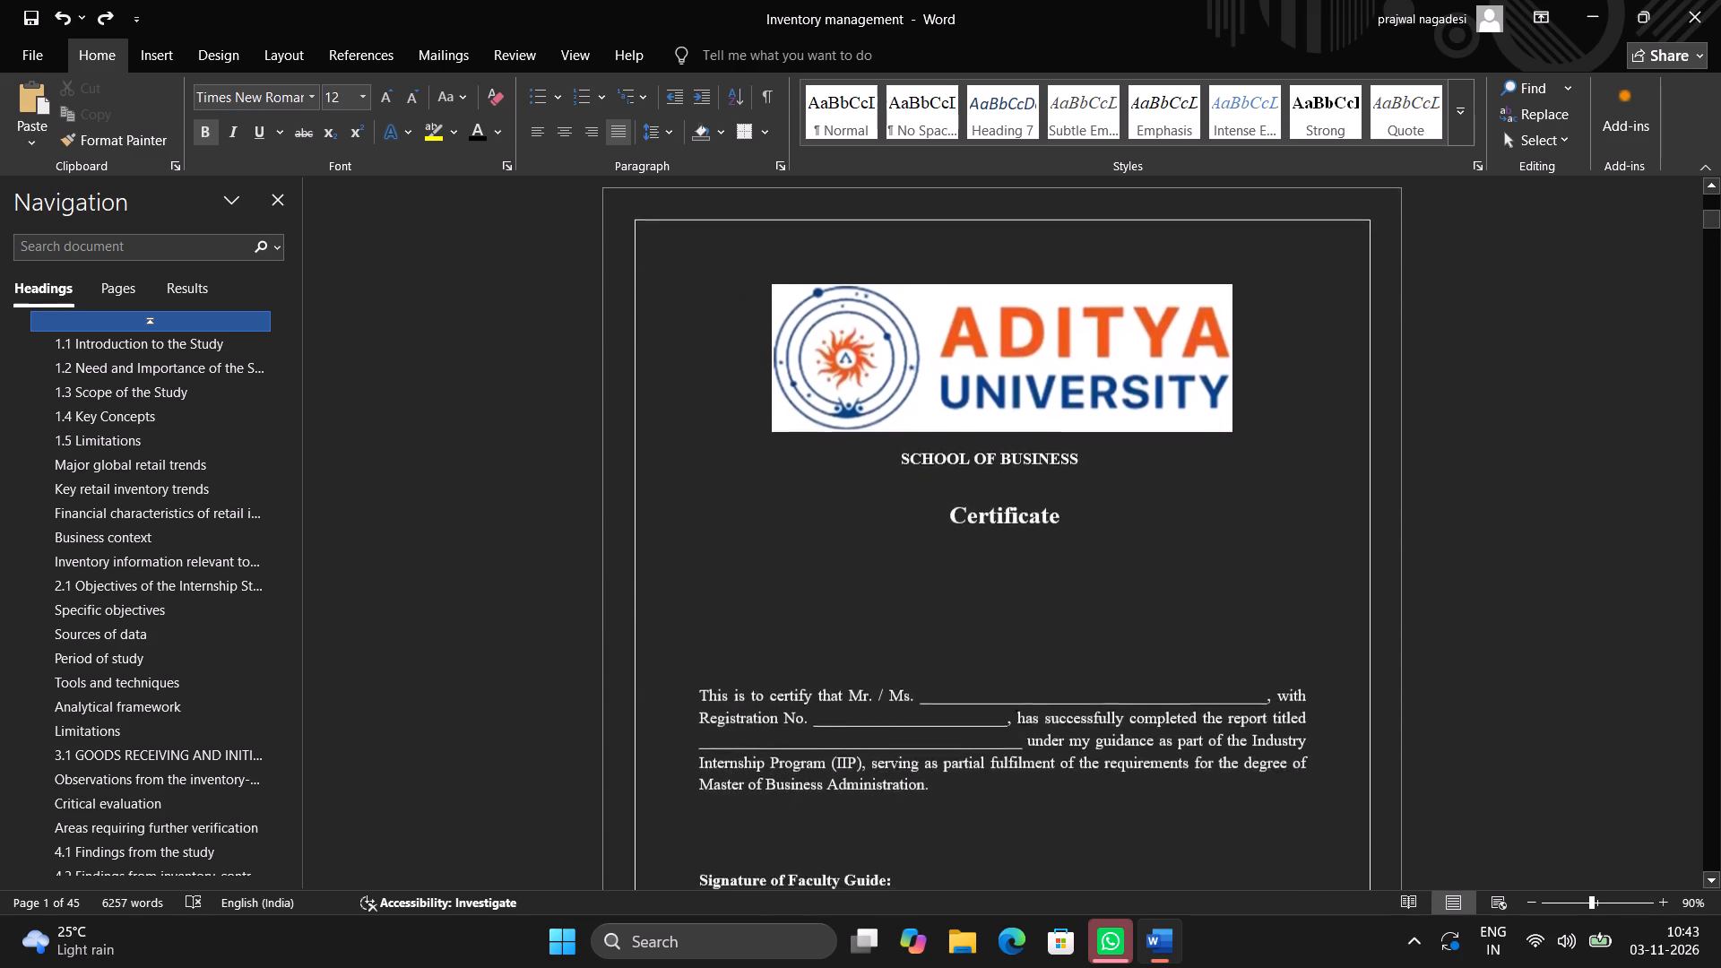
pyautogui.scroll(-2, 1002, 537)
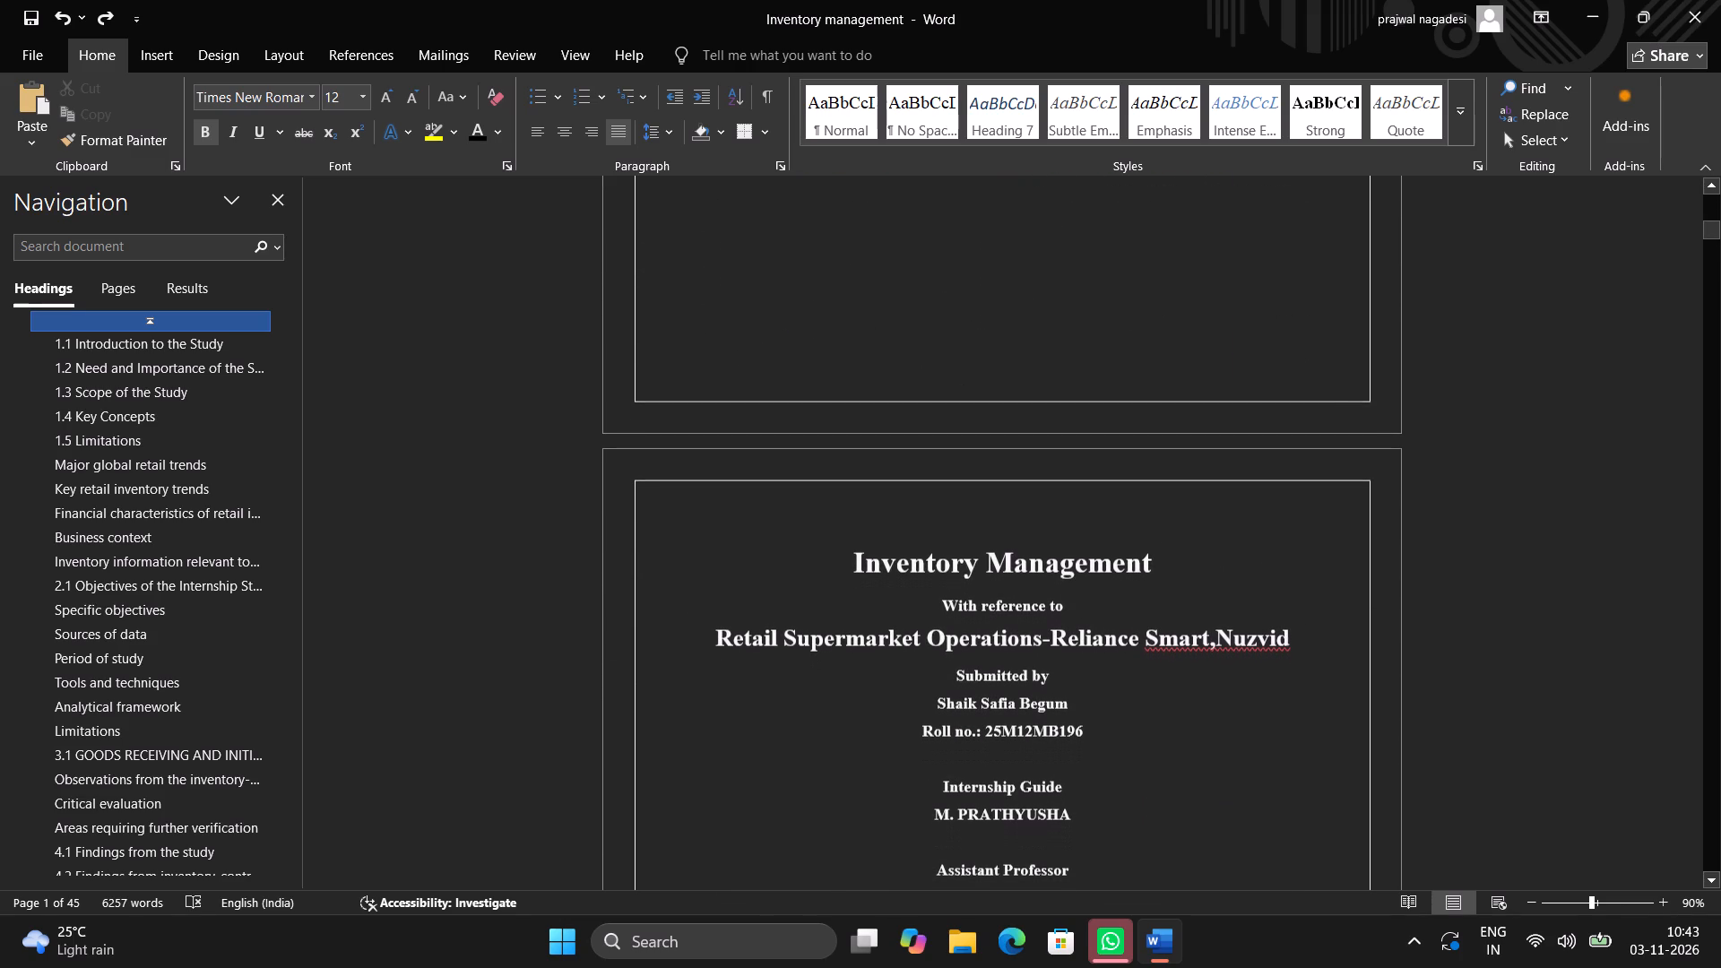
pyautogui.scroll(-1, 1002, 537)
pyautogui.scroll(-1, 921, 428)
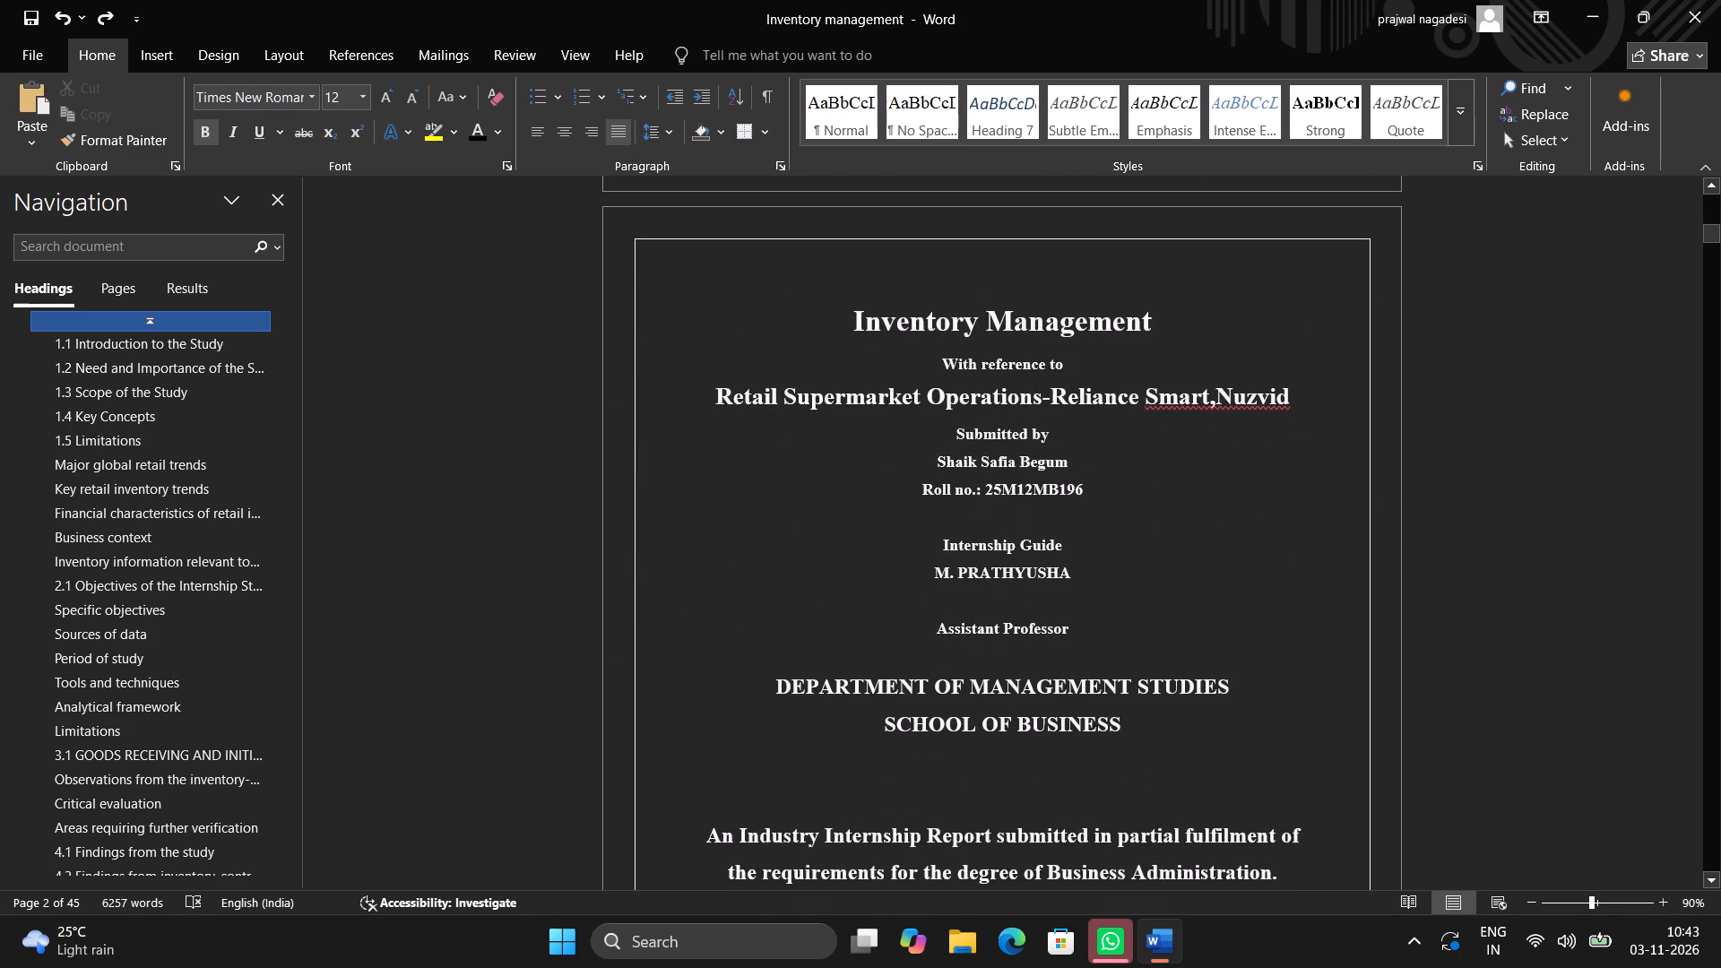
pyautogui.scroll(3, 1026, 400)
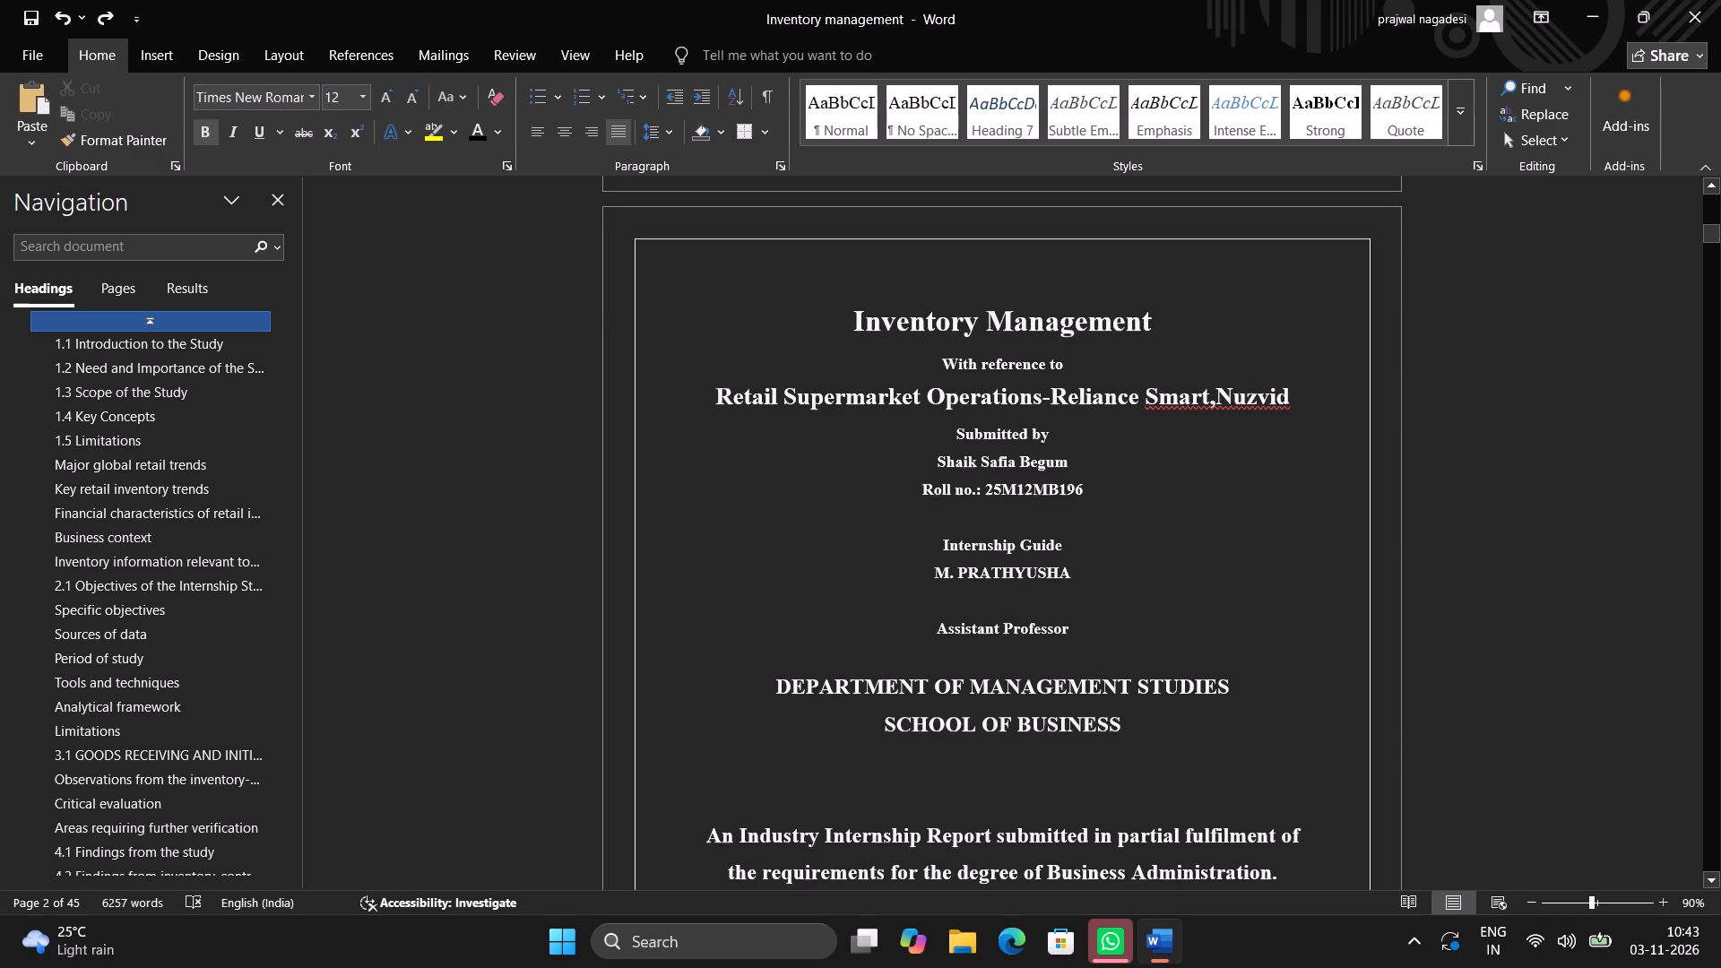
pyautogui.scroll(10, 1026, 400)
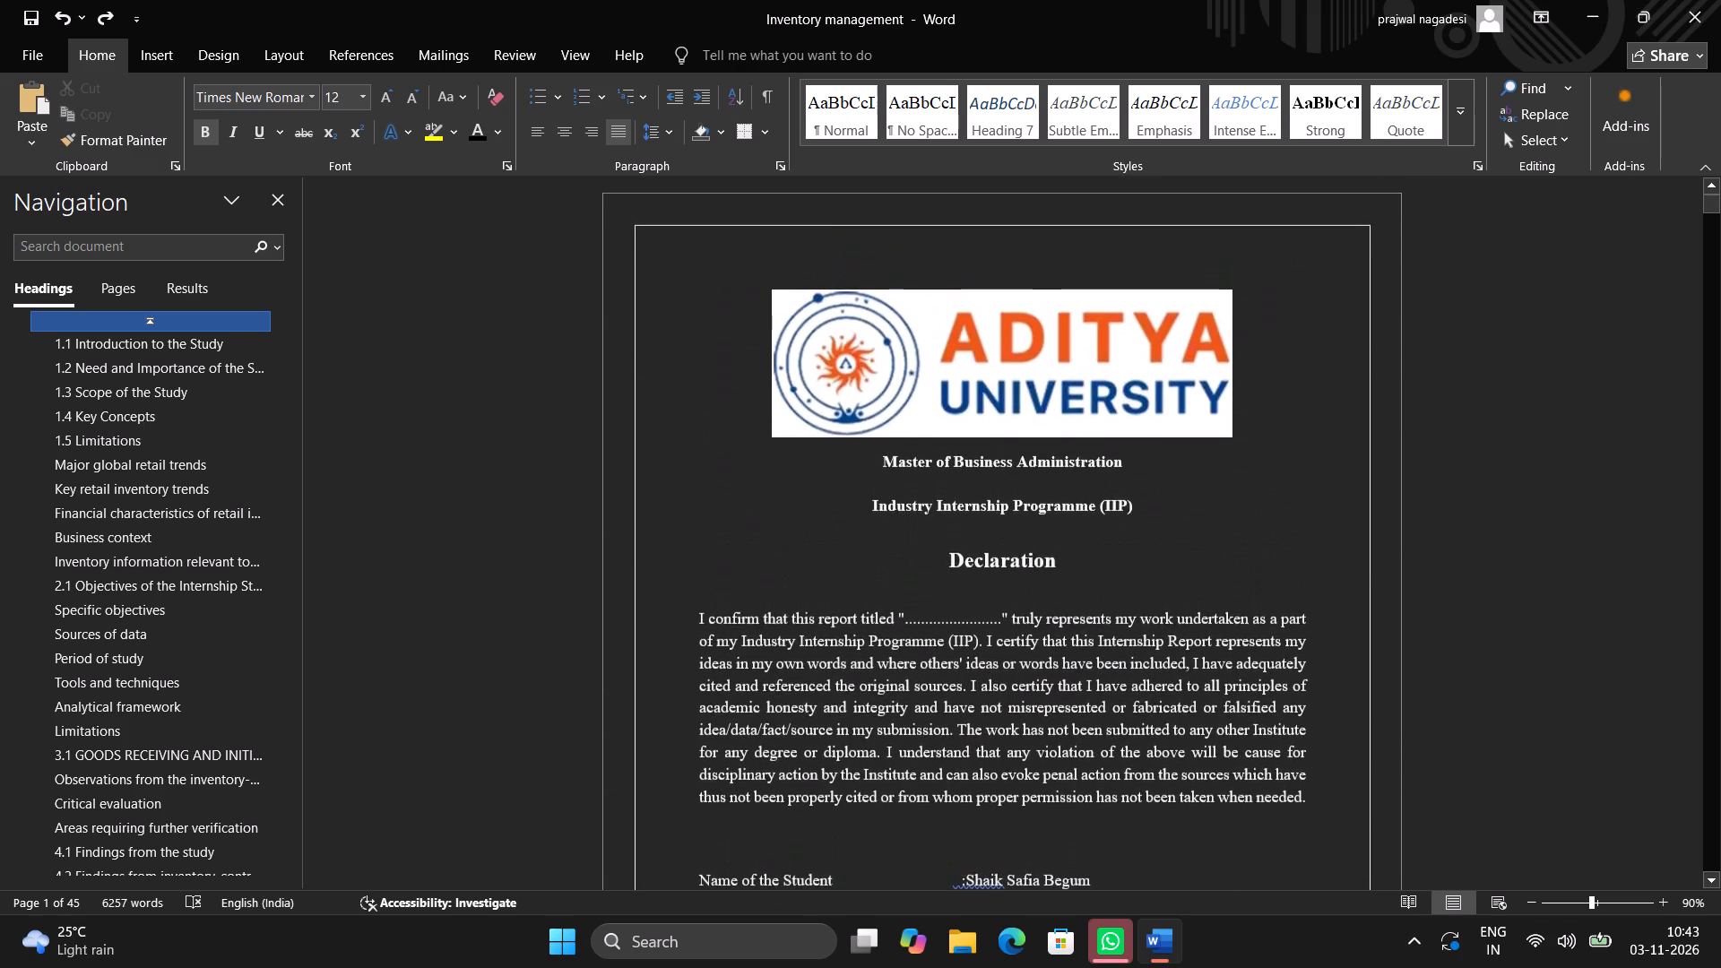
pyautogui.scroll(-13, 1026, 400)
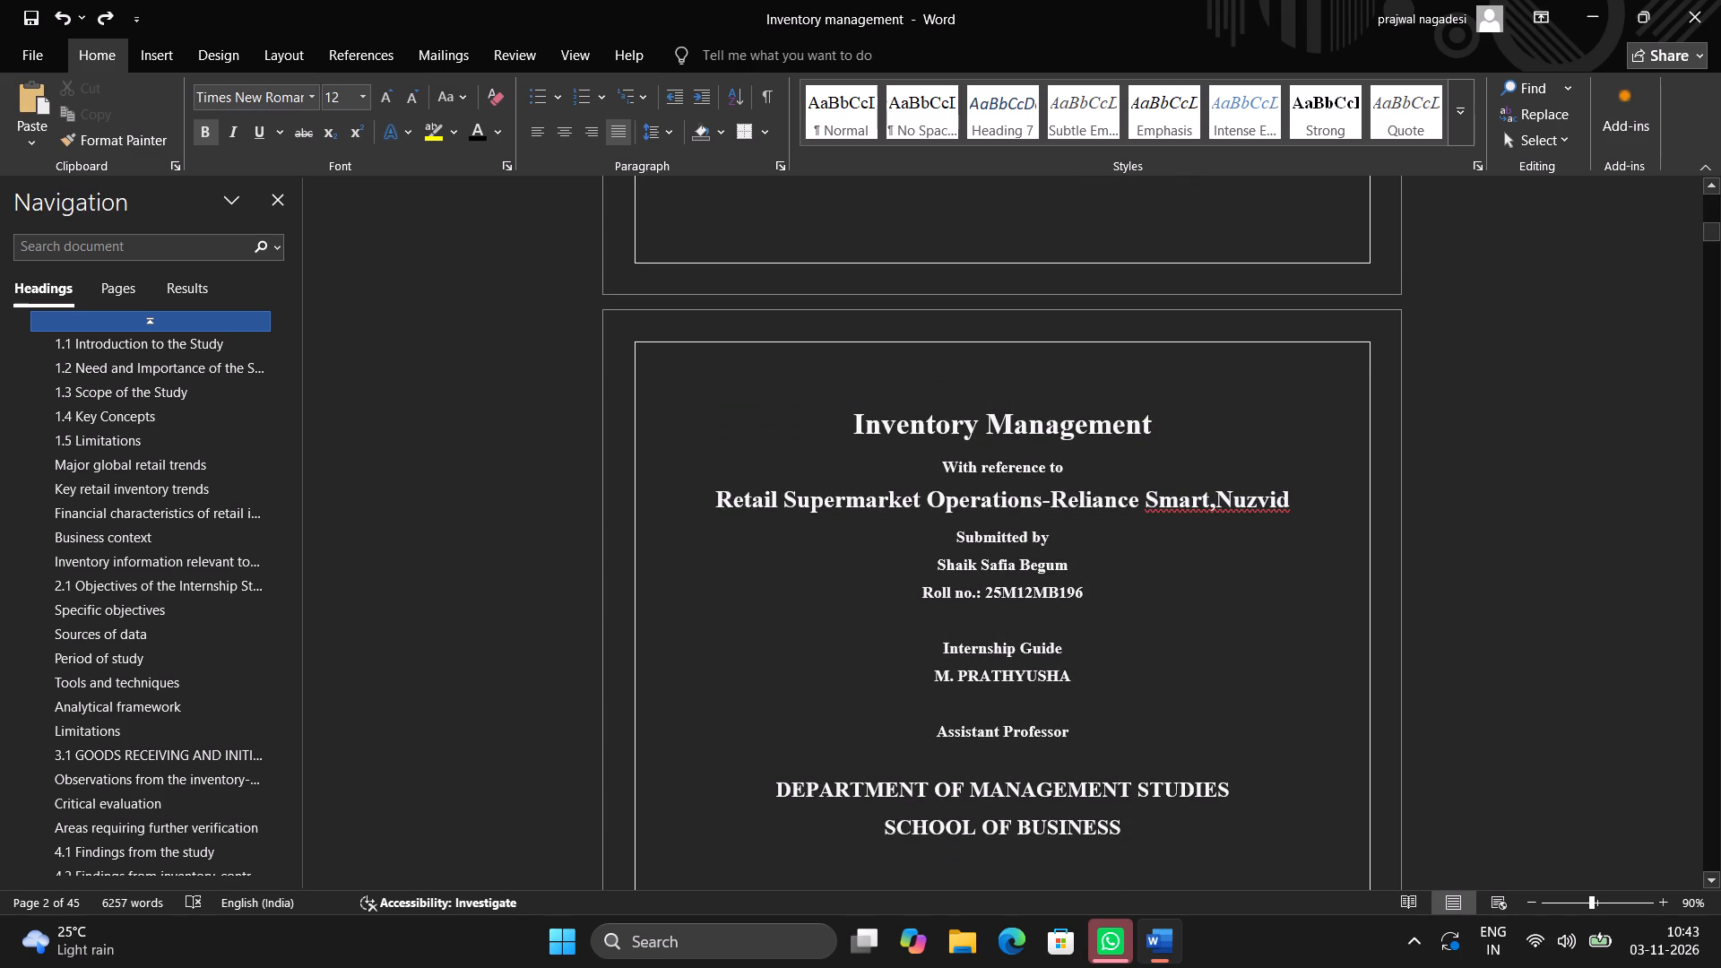
# Preview the report's opening pages in Read Mode, and return to Print Layout at the Declaration page.
pyautogui.click(1405, 903)
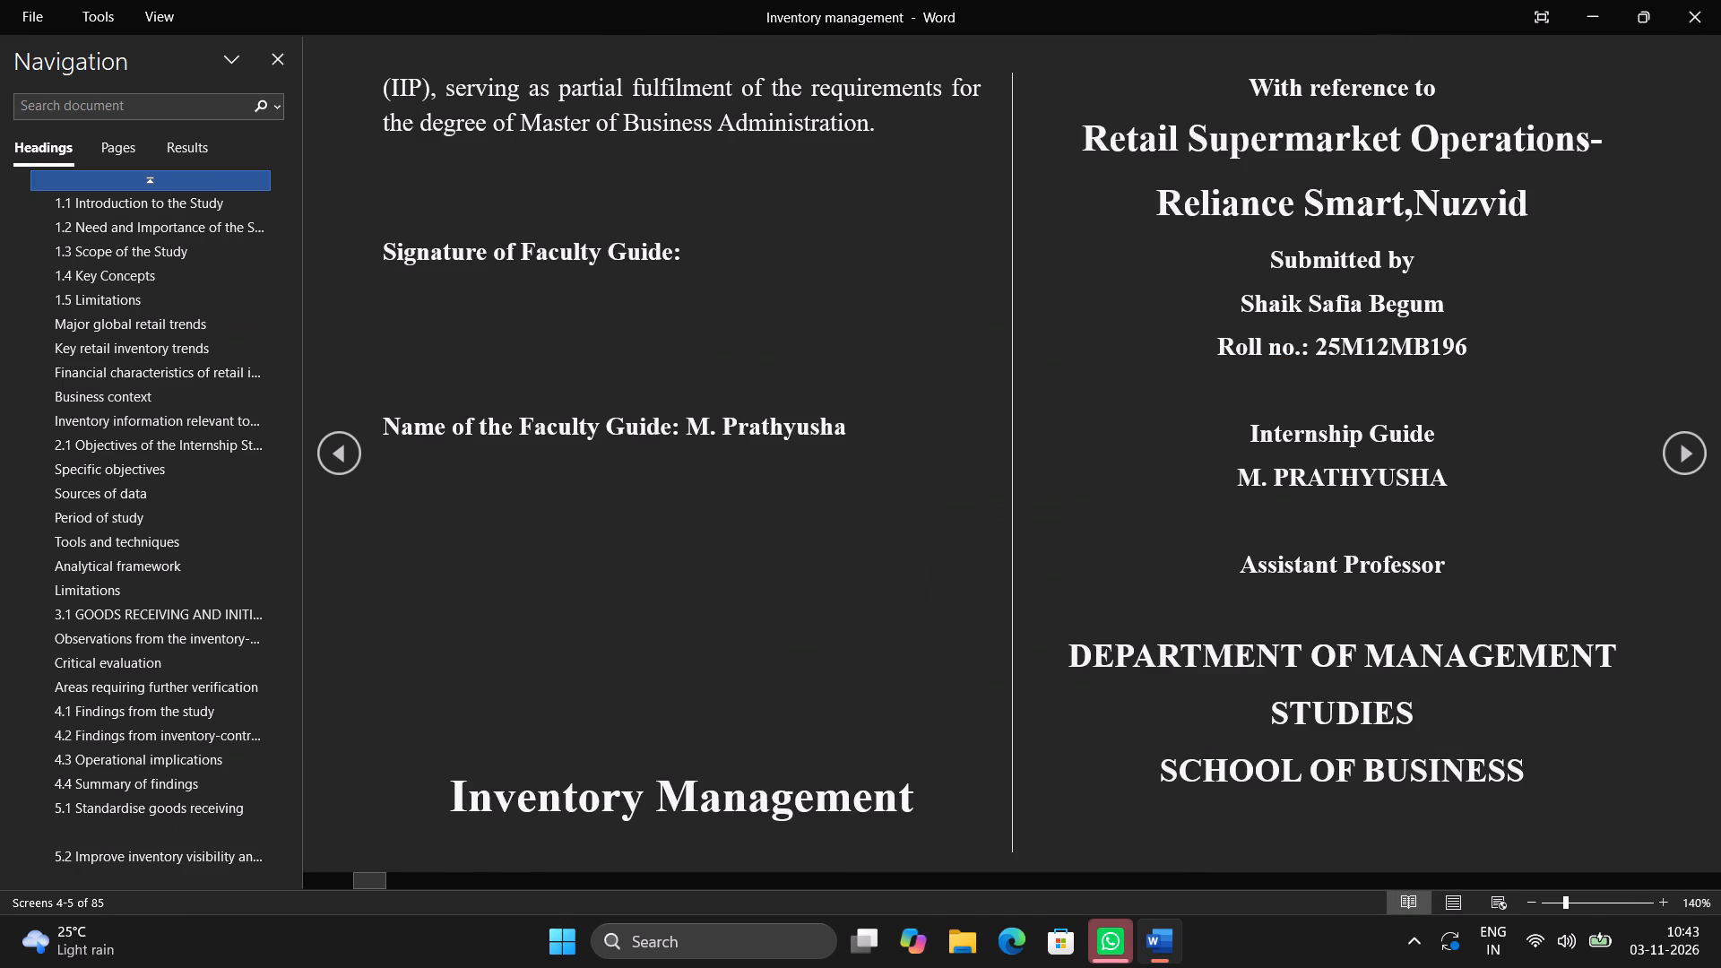
pyautogui.keyDown('ctrl'); pyautogui.scroll(-3, 1154, 648); pyautogui.keyUp('ctrl')
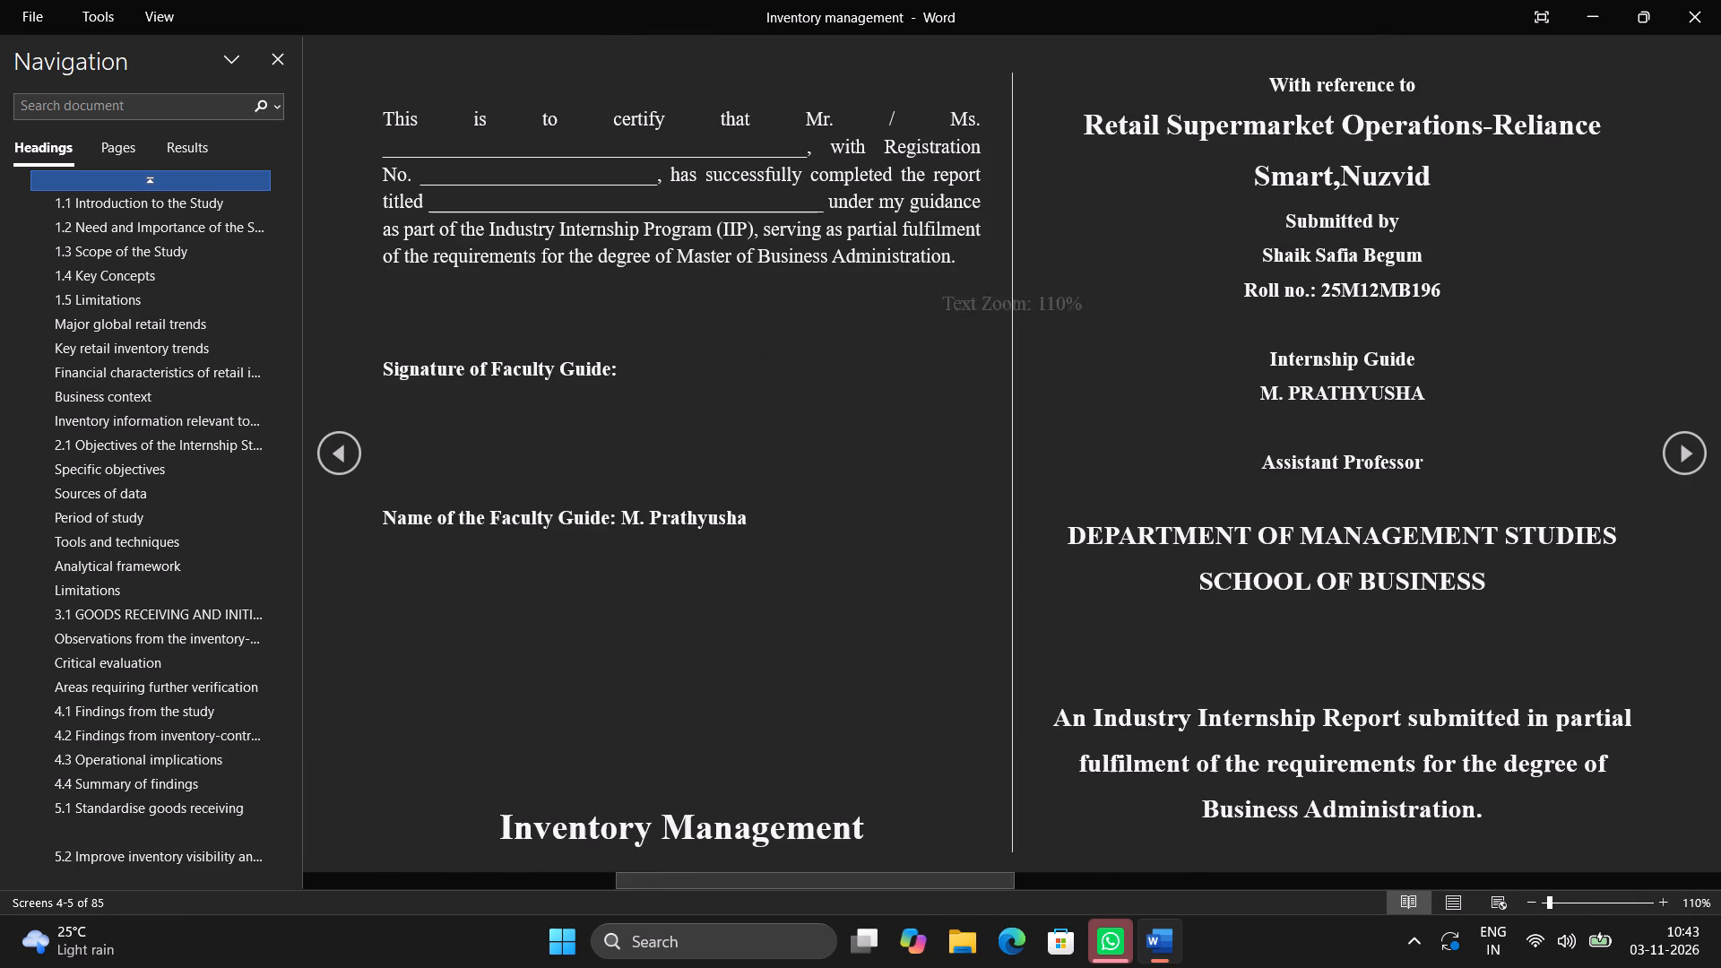
pyautogui.scroll(1, 1154, 648)
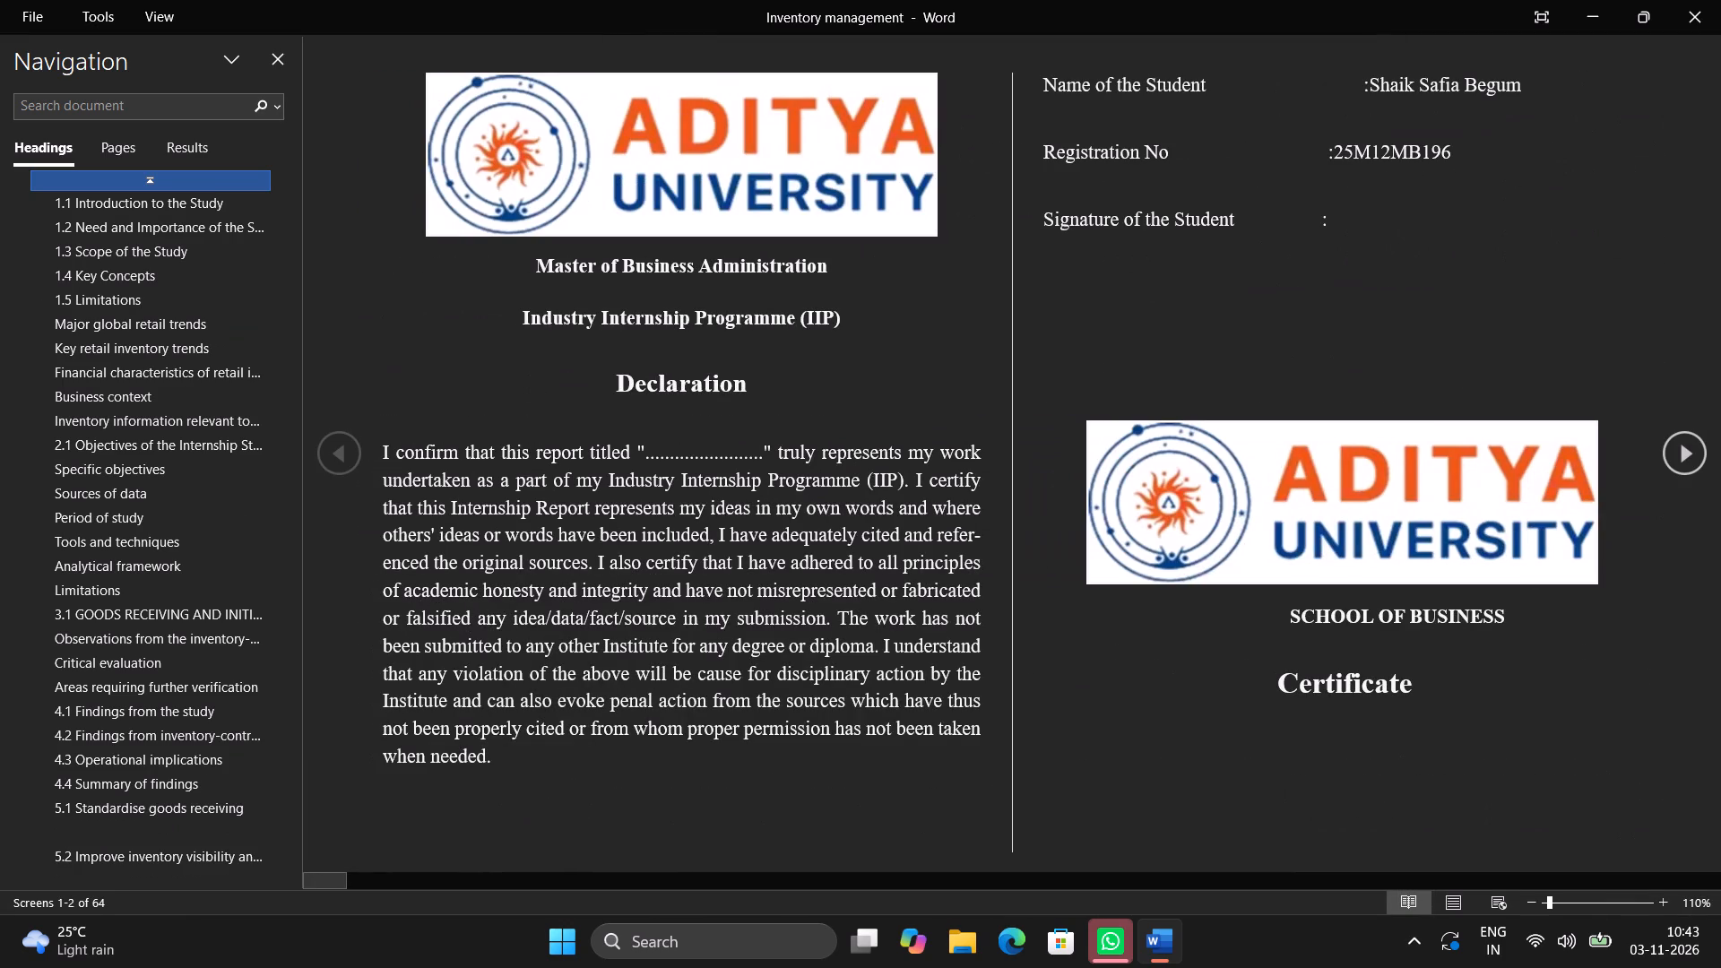
pyautogui.scroll(2, 1154, 648)
pyautogui.hscroll(-2, 1154, 648)
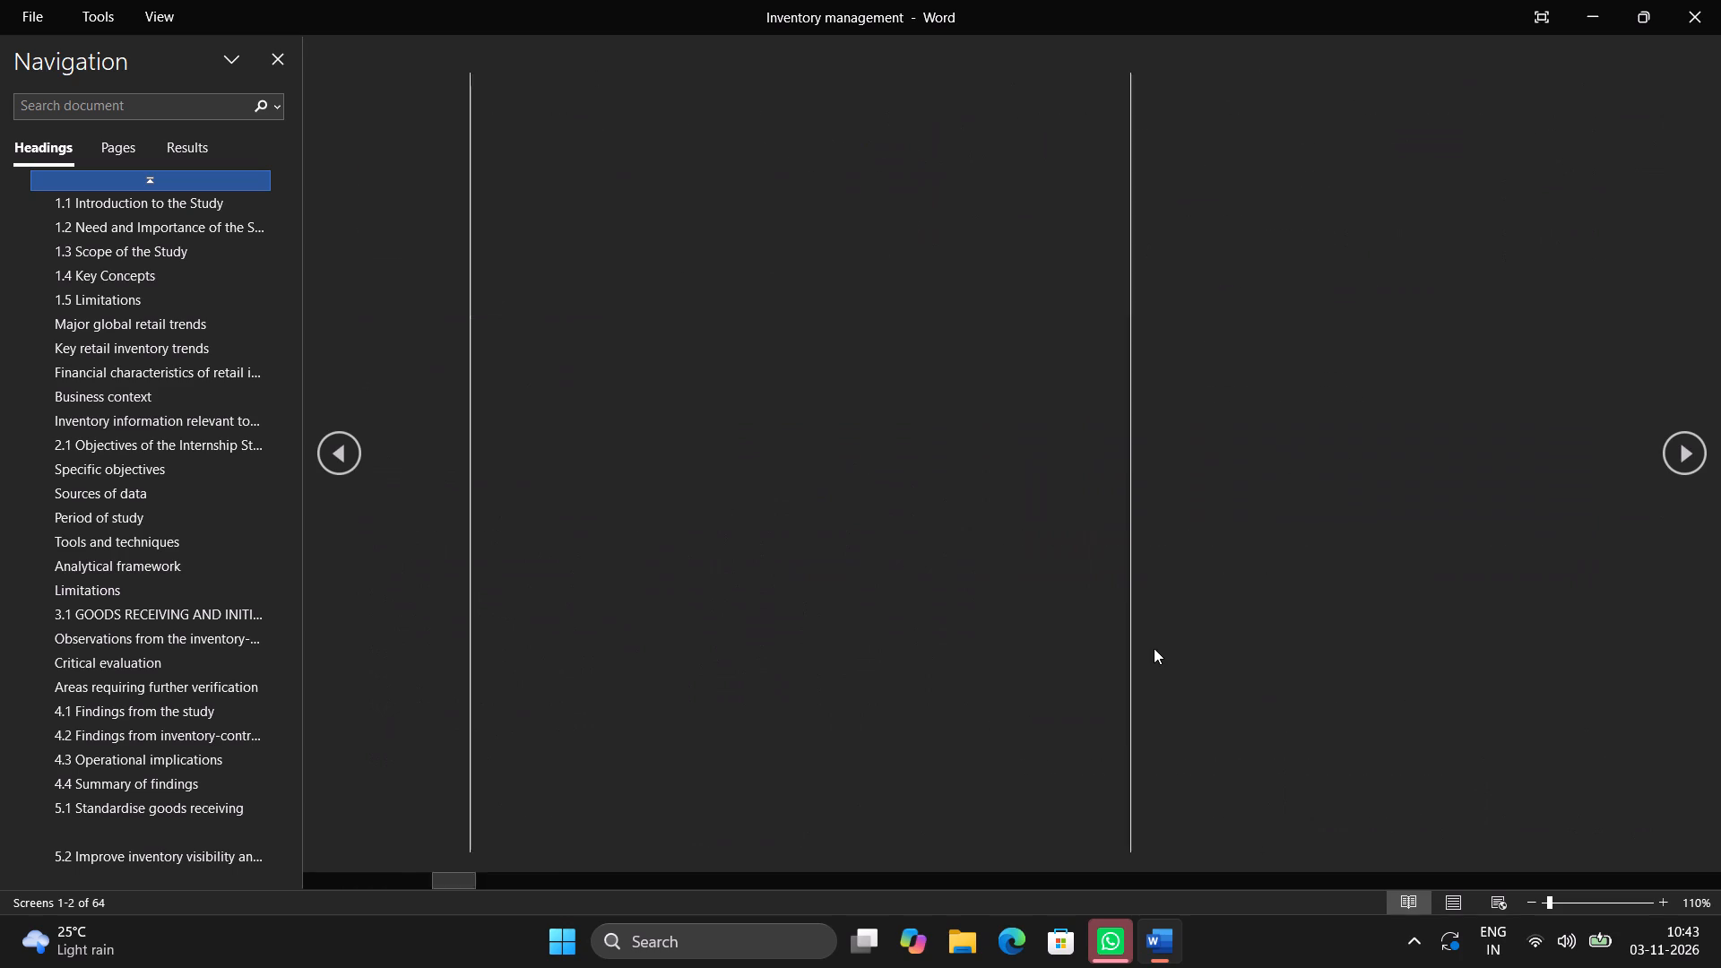
pyautogui.hscroll(-1, 1154, 648)
pyautogui.hscroll(4, 1154, 648)
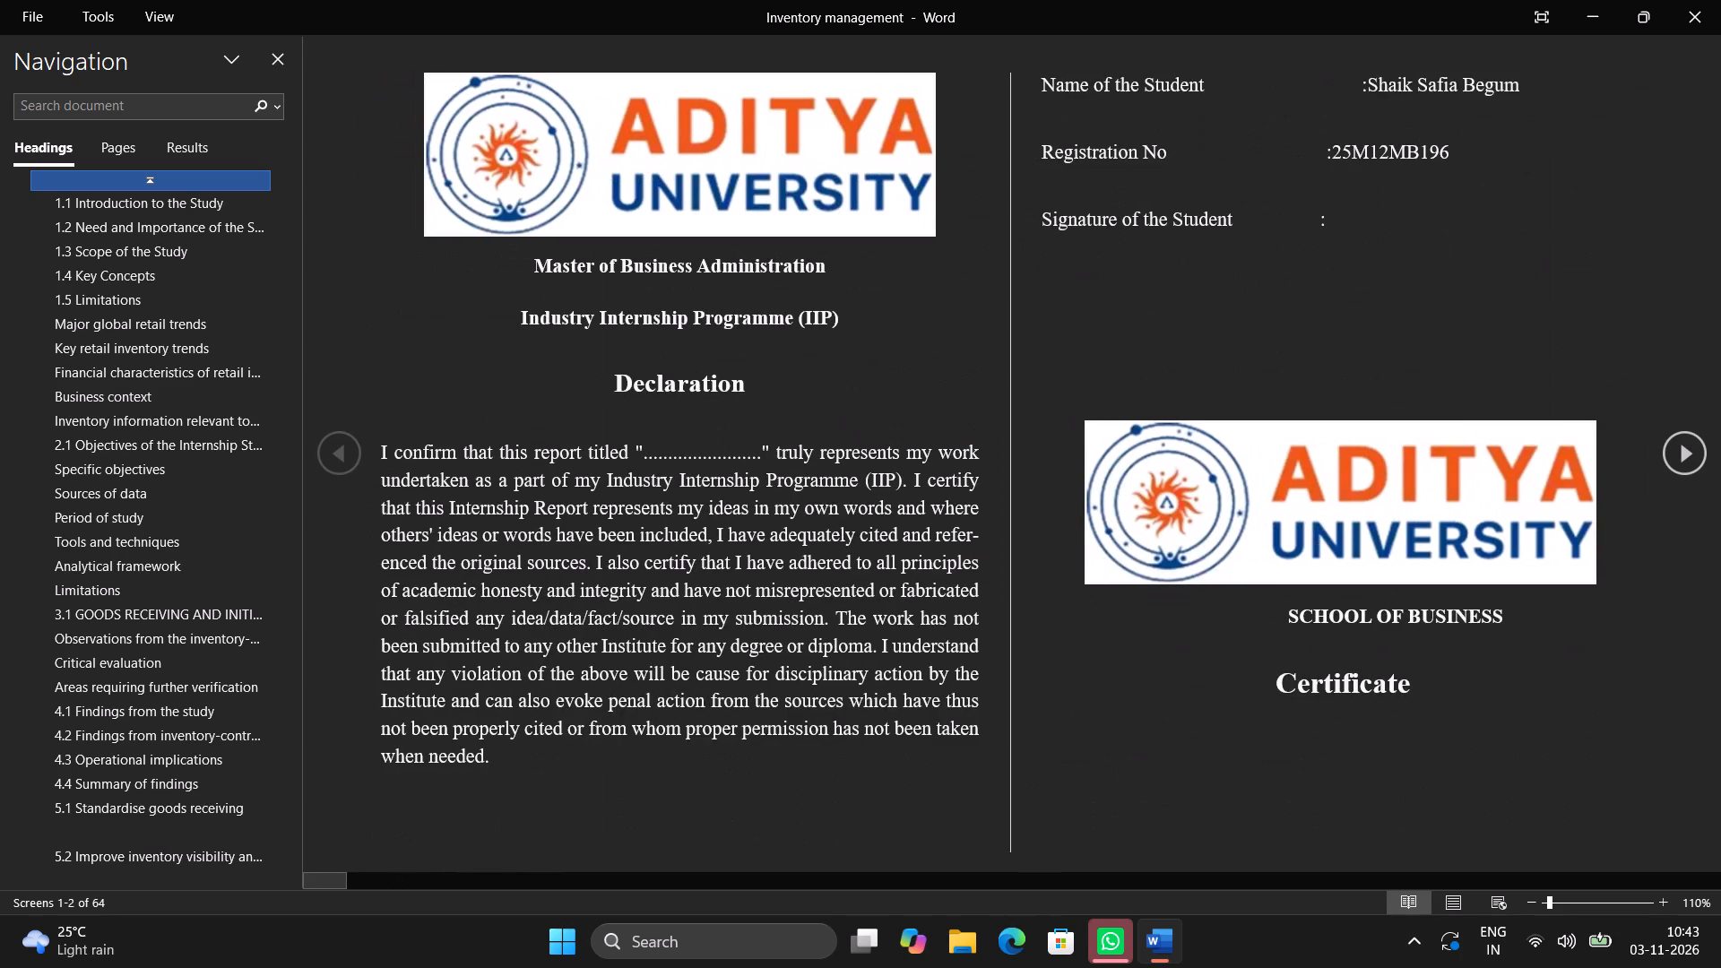
pyautogui.click(1455, 904)
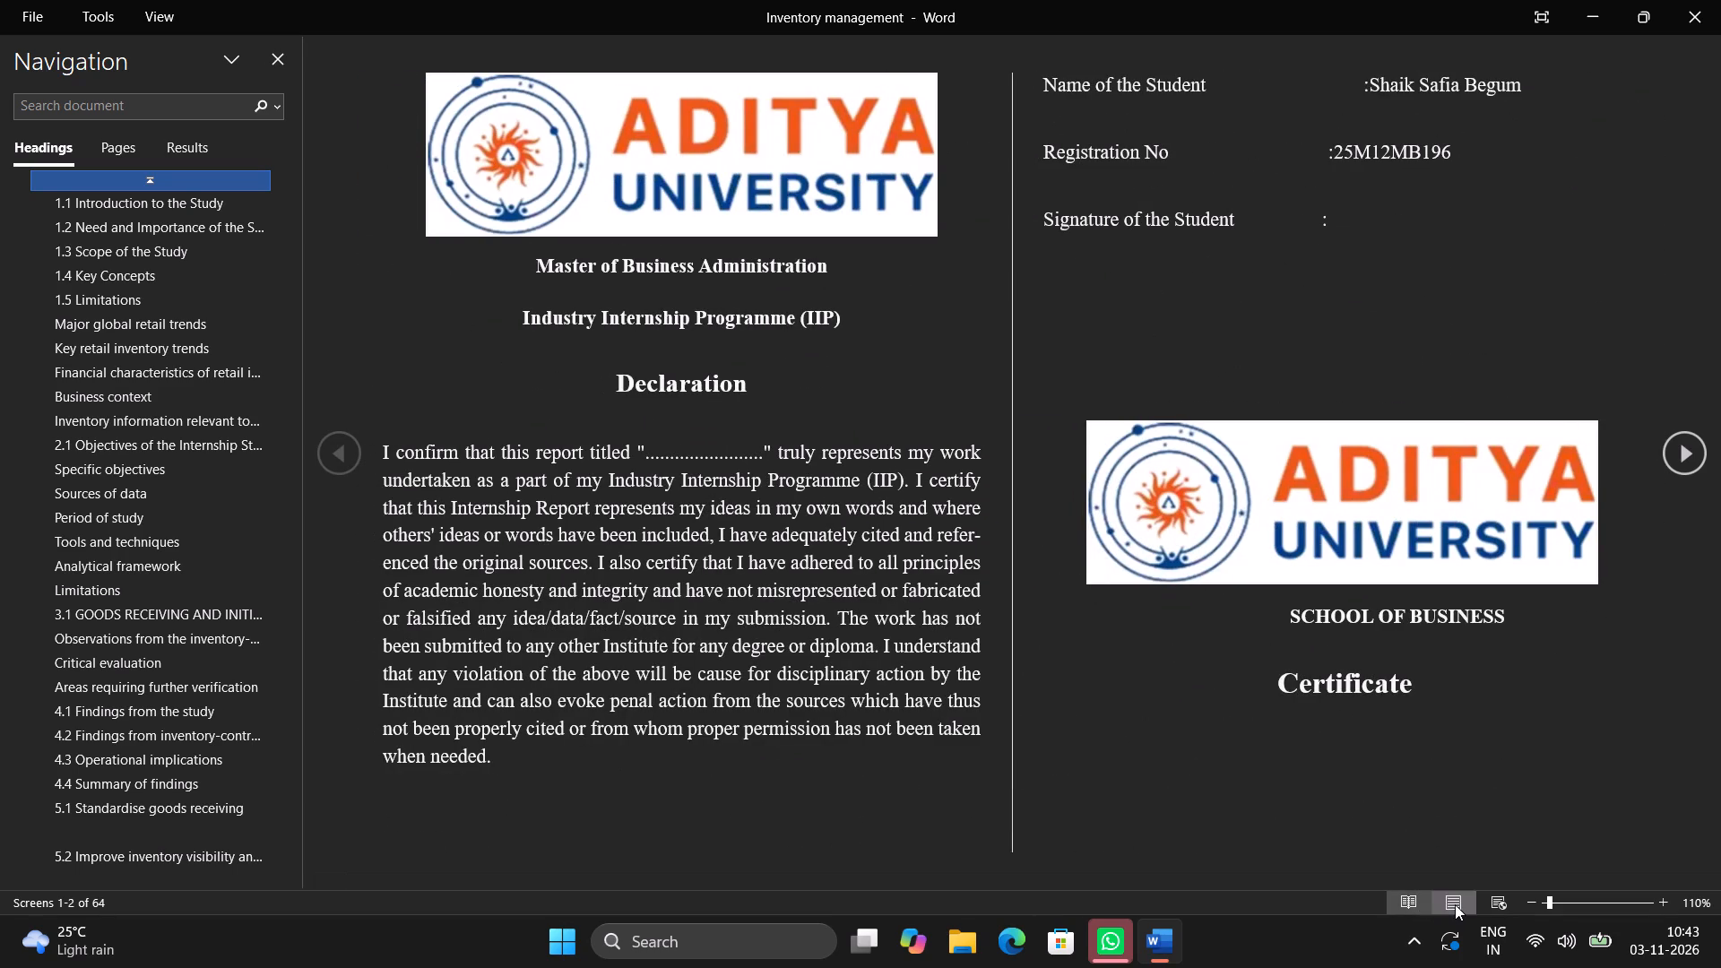
pyautogui.scroll(4, 1123, 581)
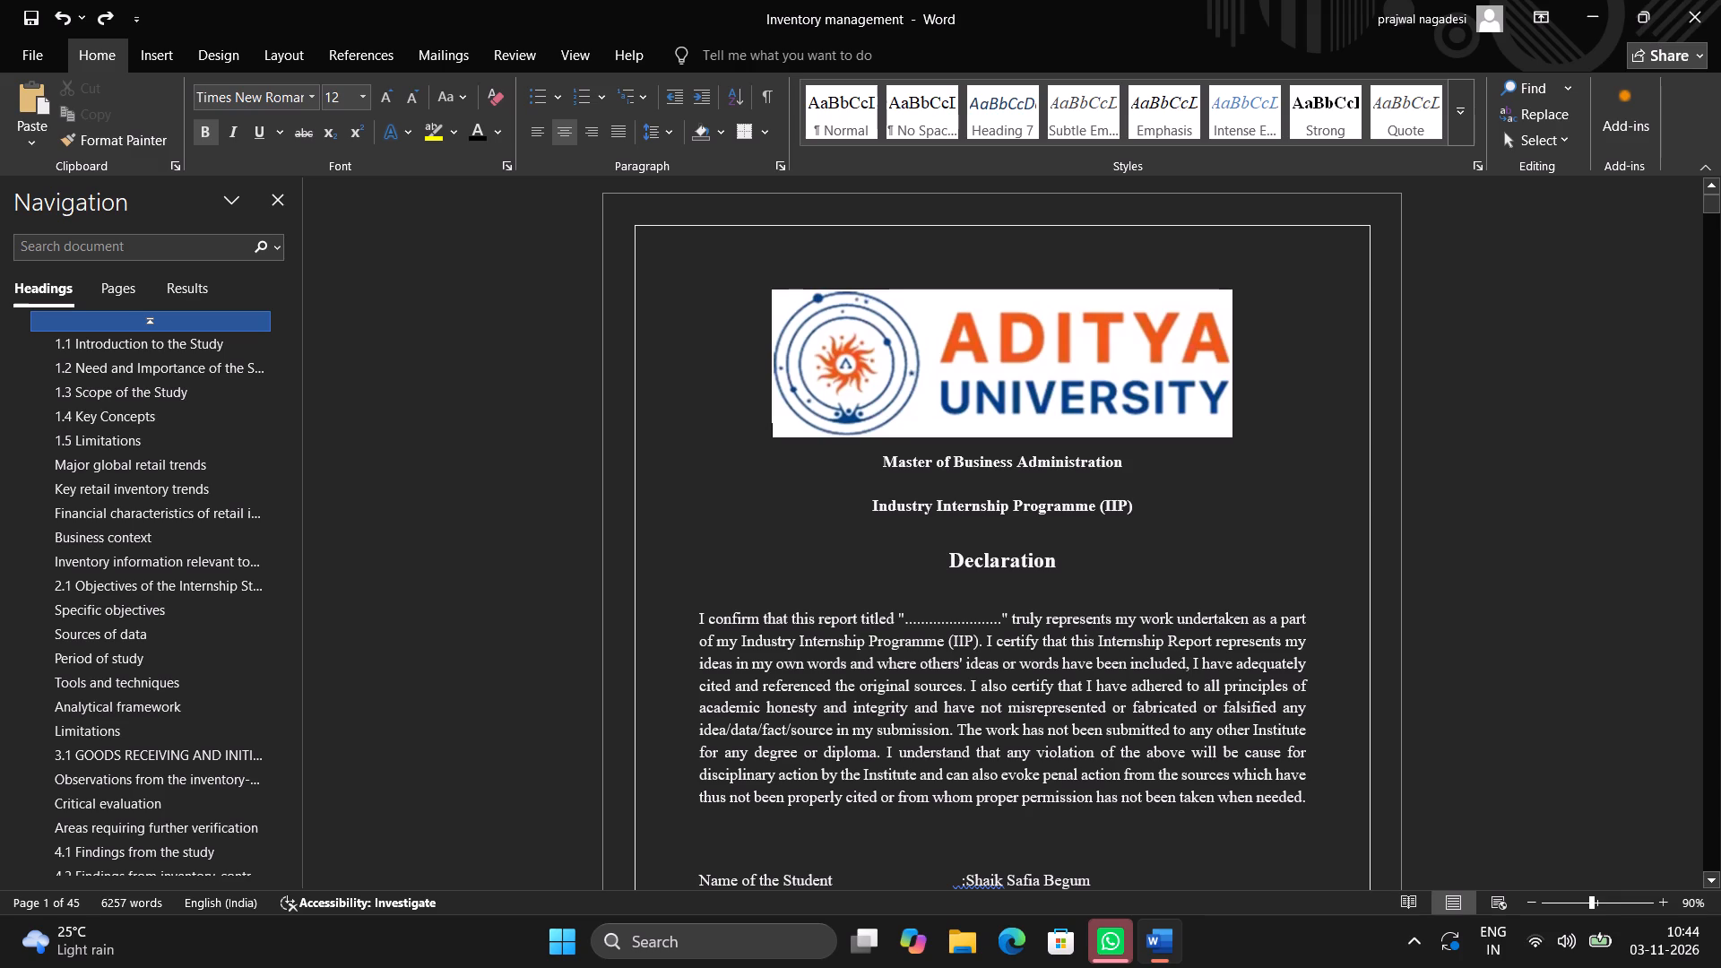
# Arrange all open document windows on the screen.
pyautogui.click(571, 59)
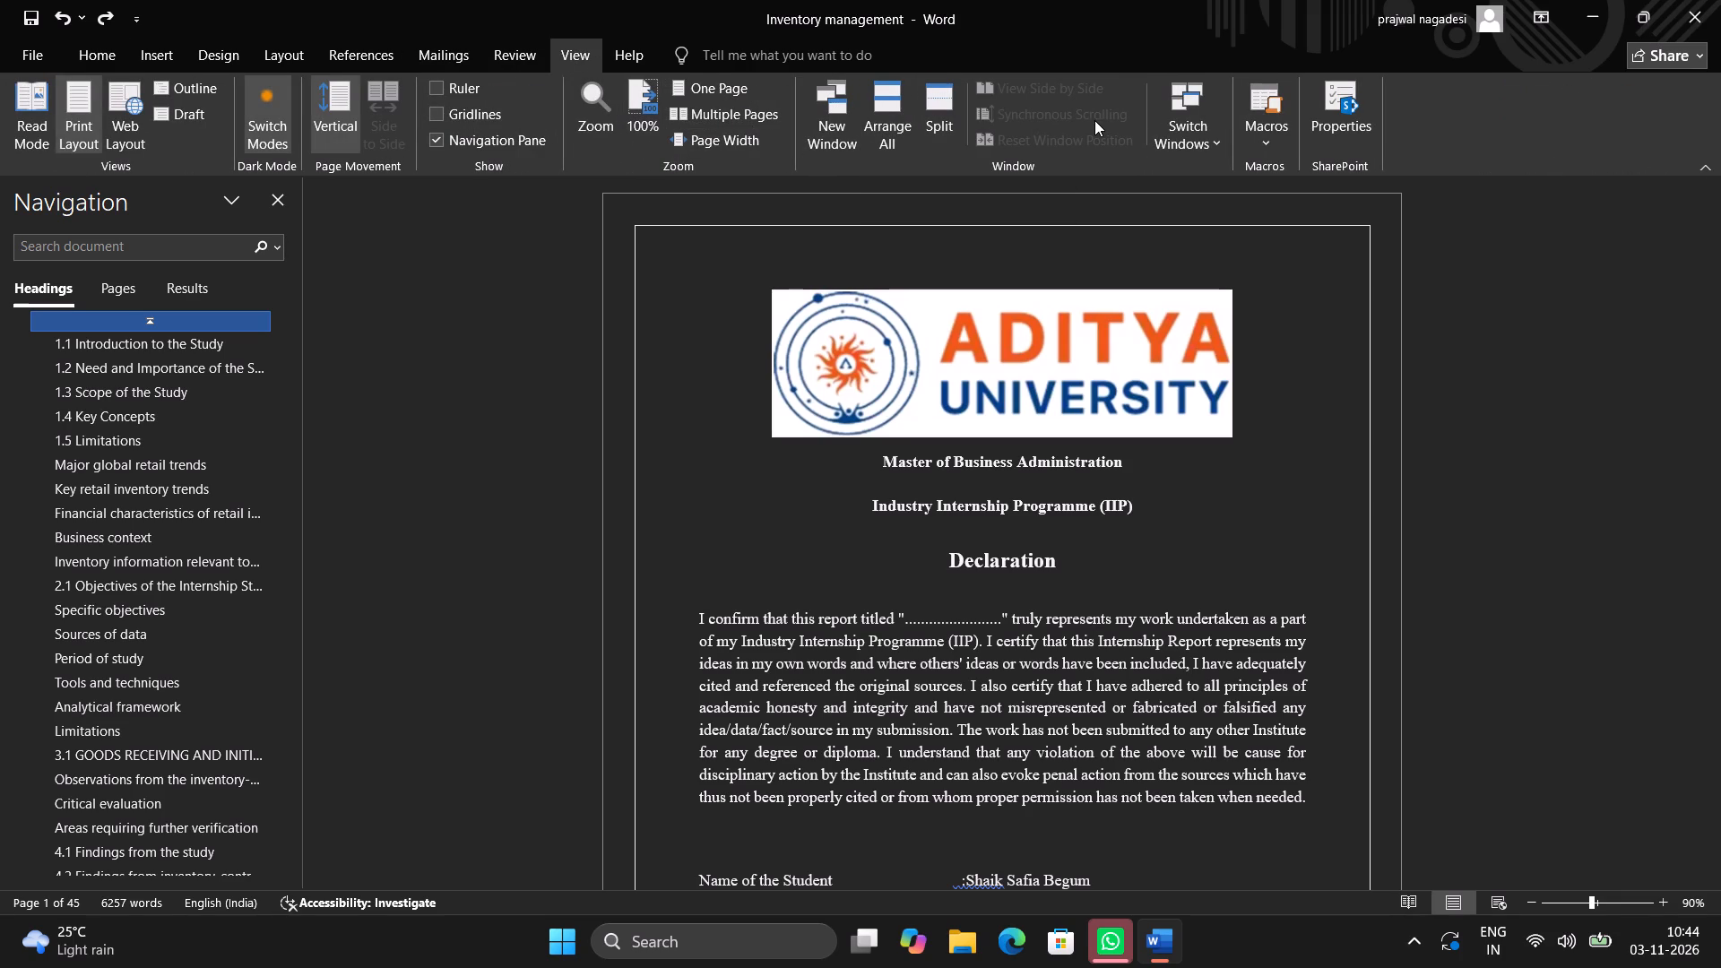
pyautogui.click(891, 93)
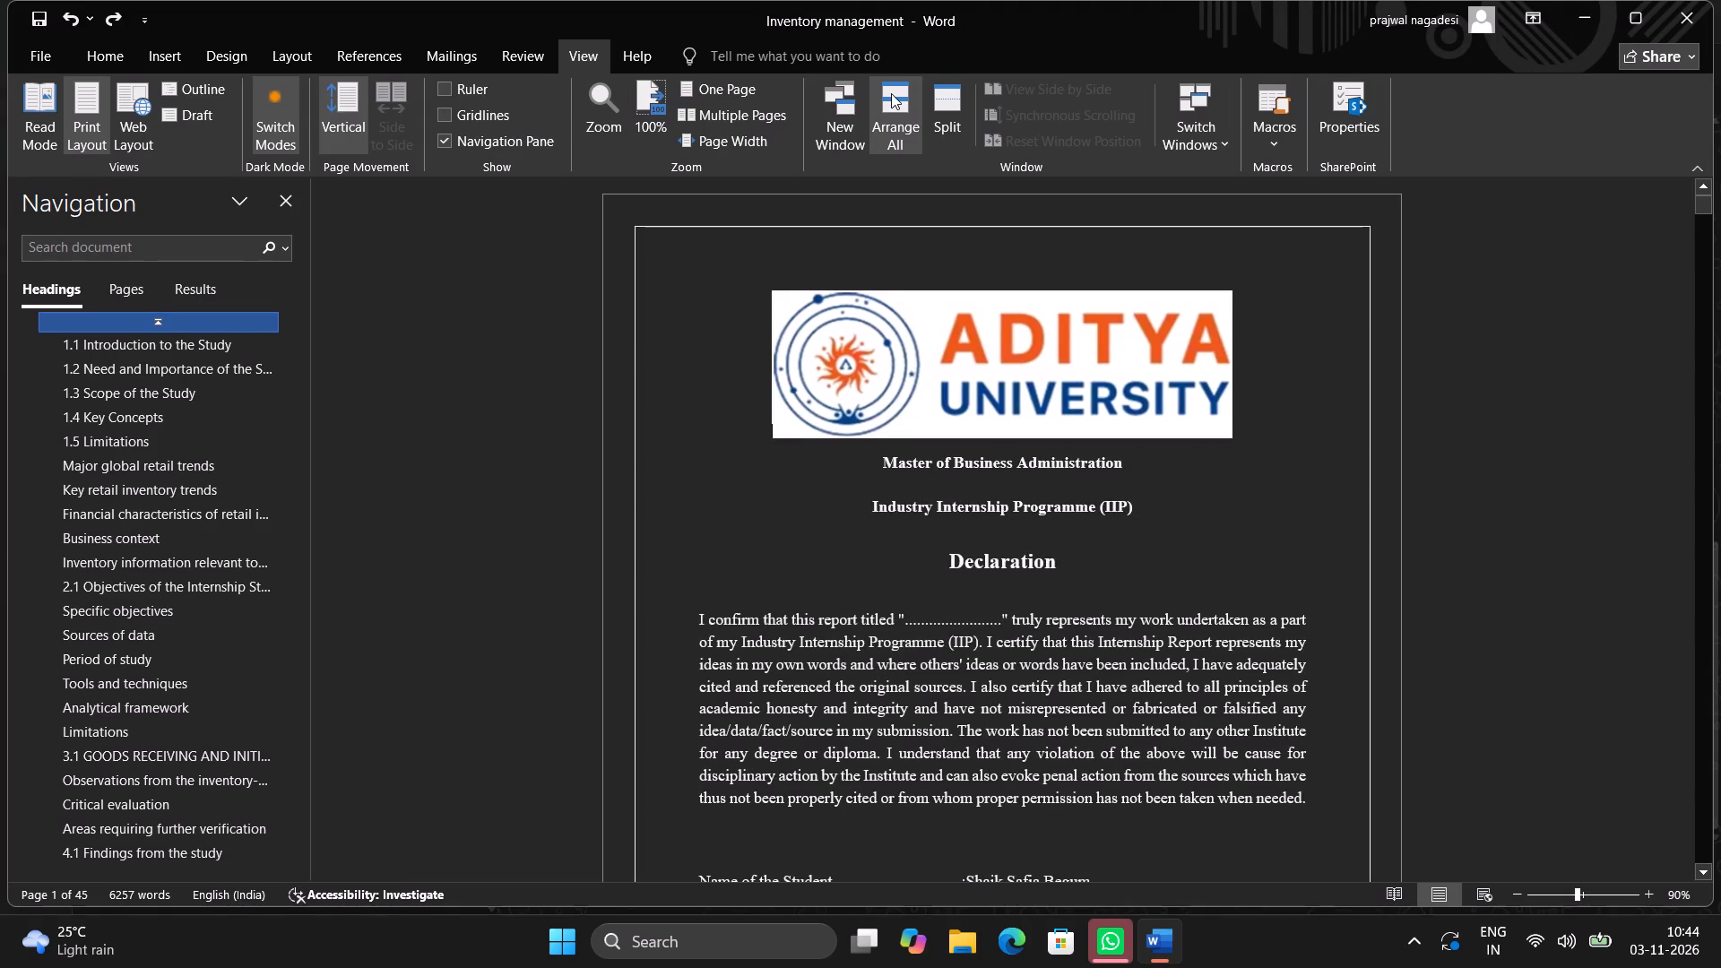
# Check the opening pages from the Declaration through the "Inventory Management" title page, and return to the Declaration.
pyautogui.scroll(-3, 817, 315)
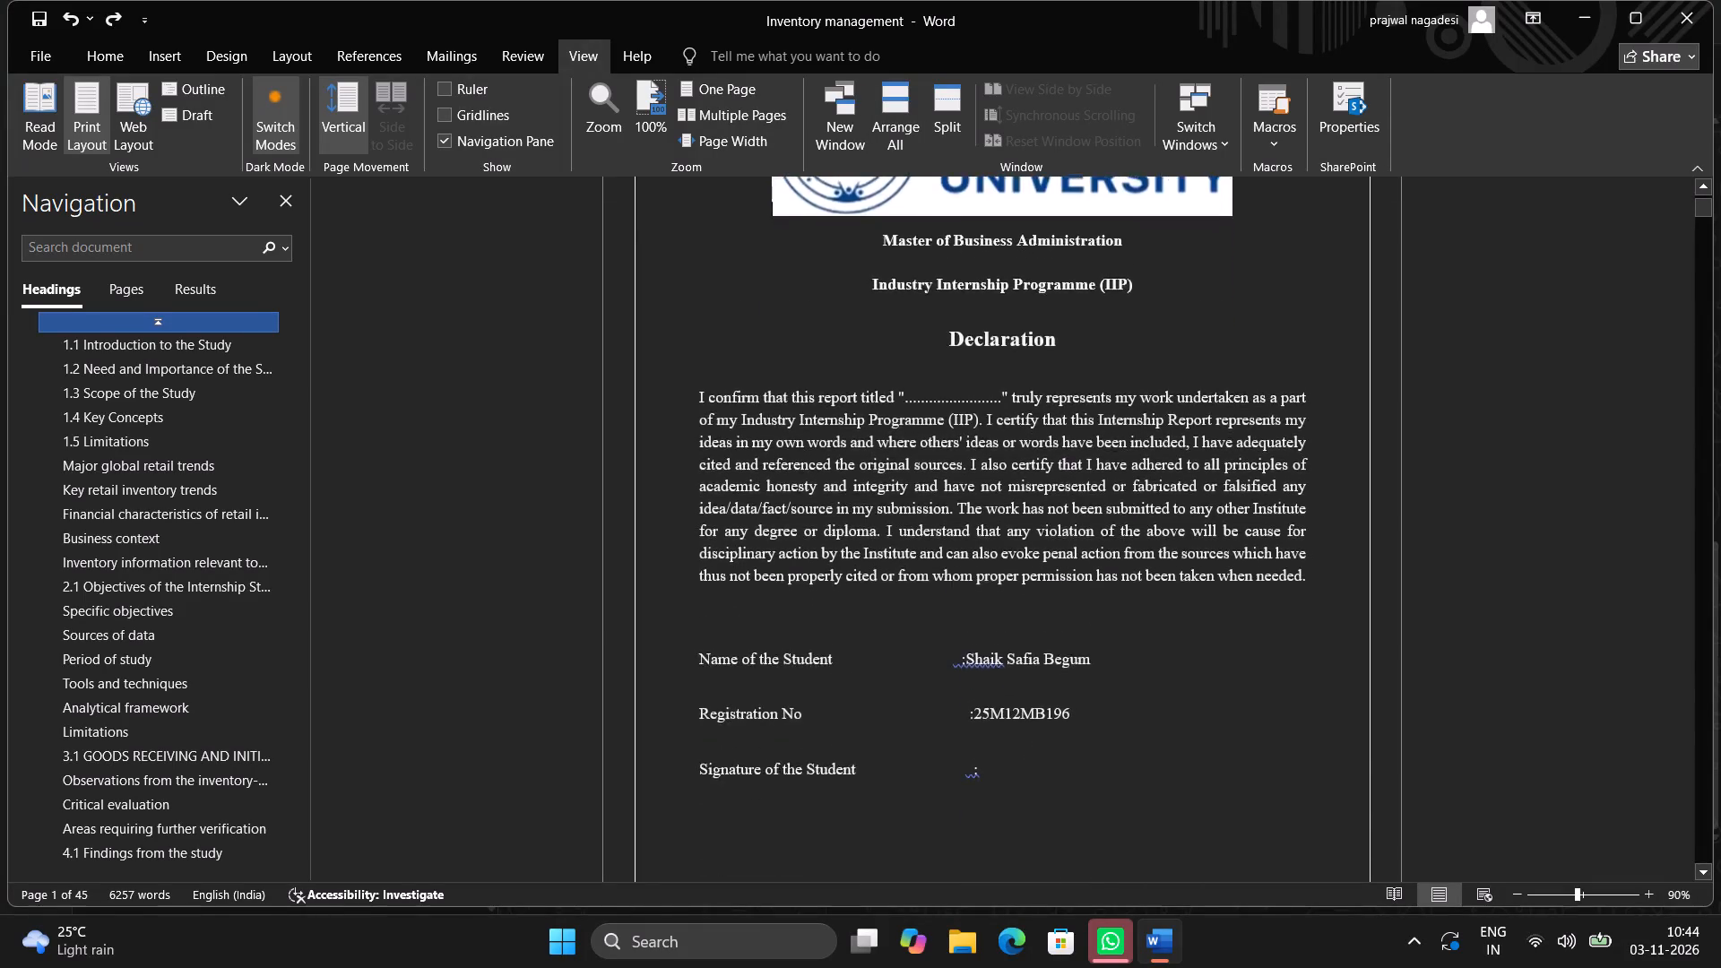
pyautogui.scroll(-1, 817, 315)
pyautogui.scroll(4, 817, 315)
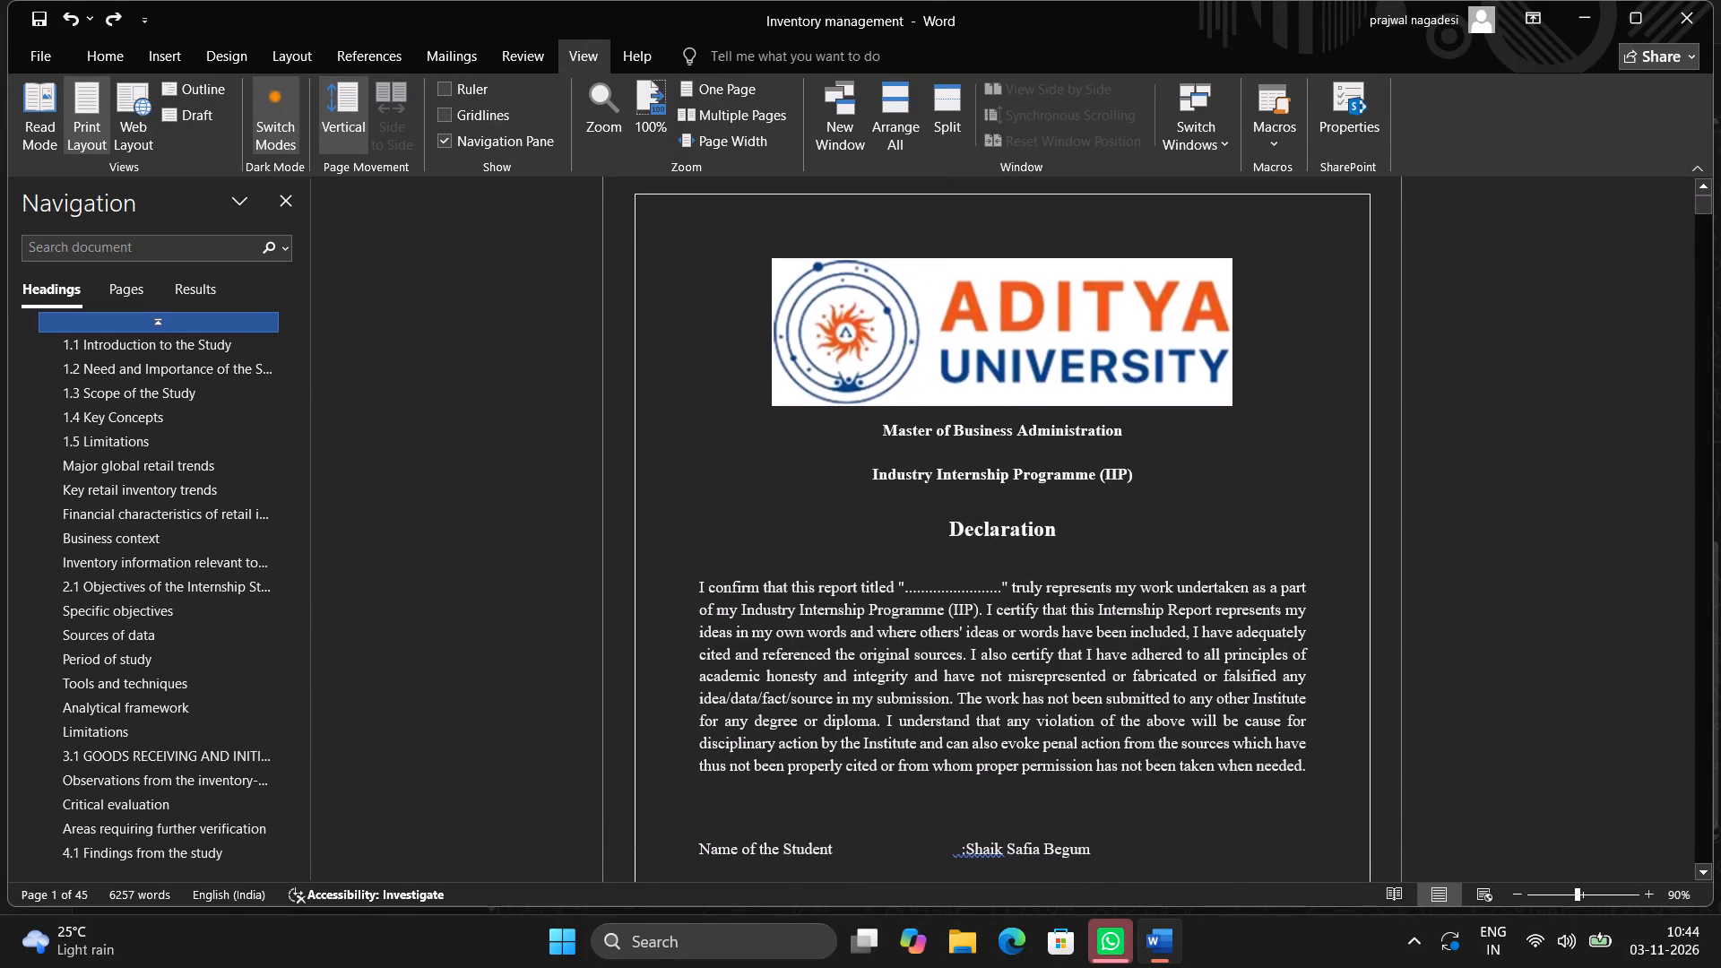
pyautogui.scroll(-10, 878, 552)
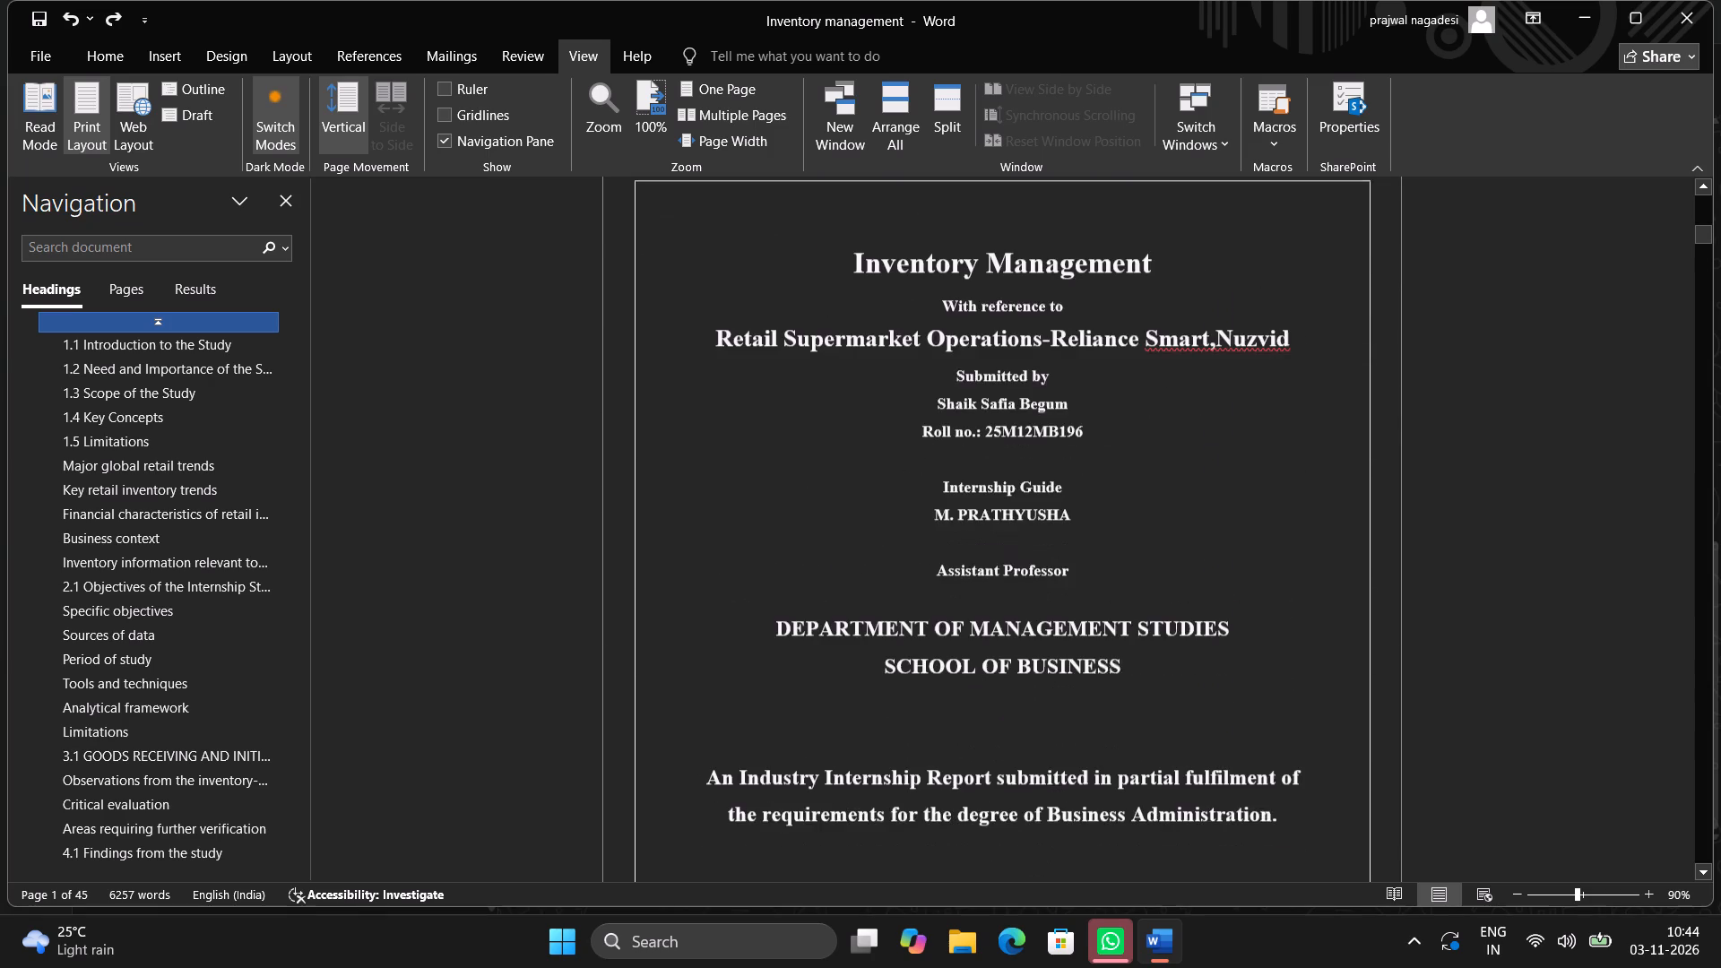
pyautogui.scroll(1, 878, 552)
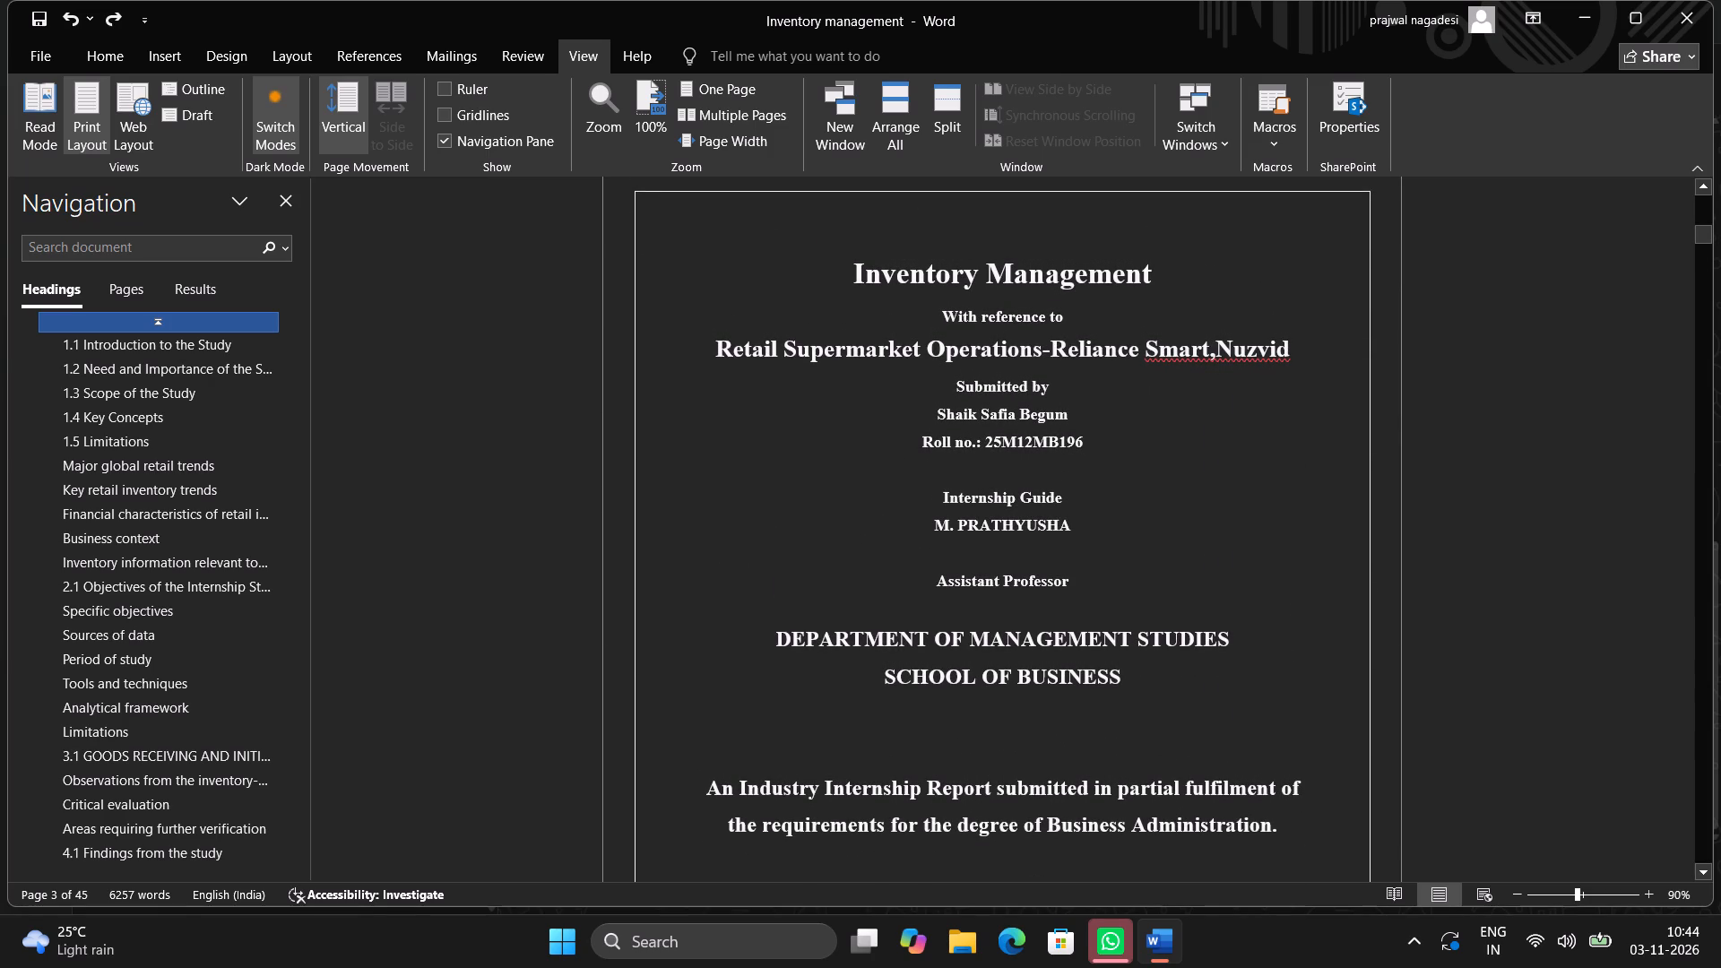
pyautogui.scroll(-1, 878, 552)
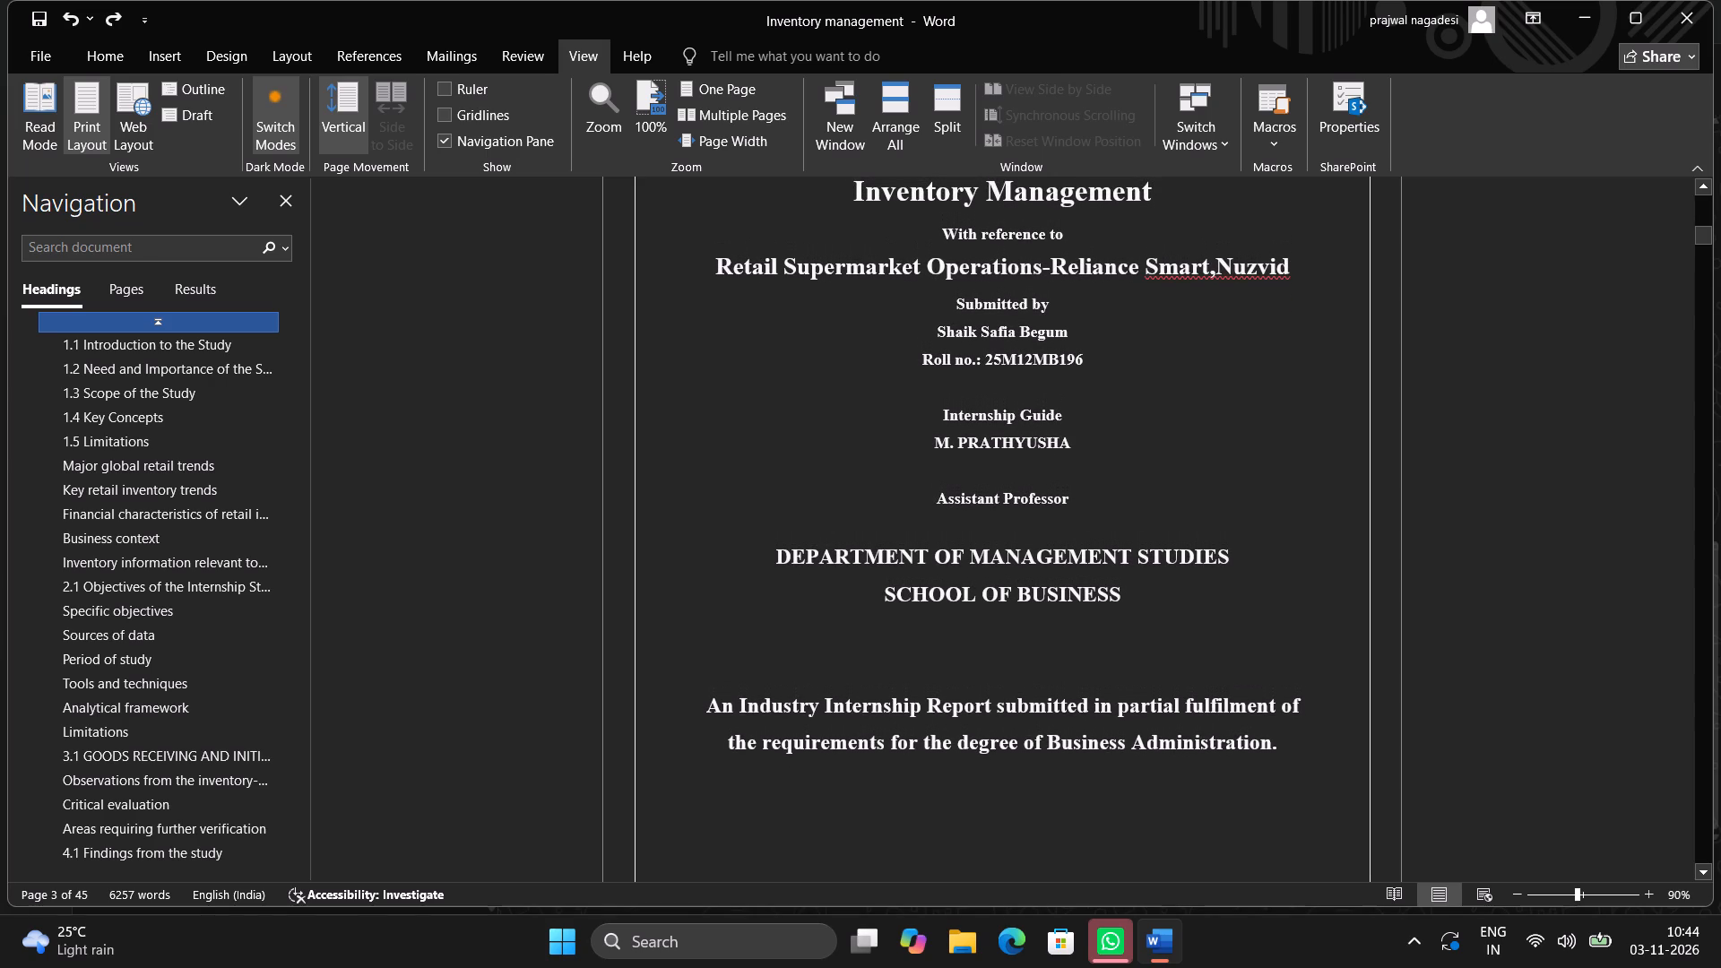
pyautogui.scroll(-1, 878, 552)
pyautogui.scroll(3, 878, 552)
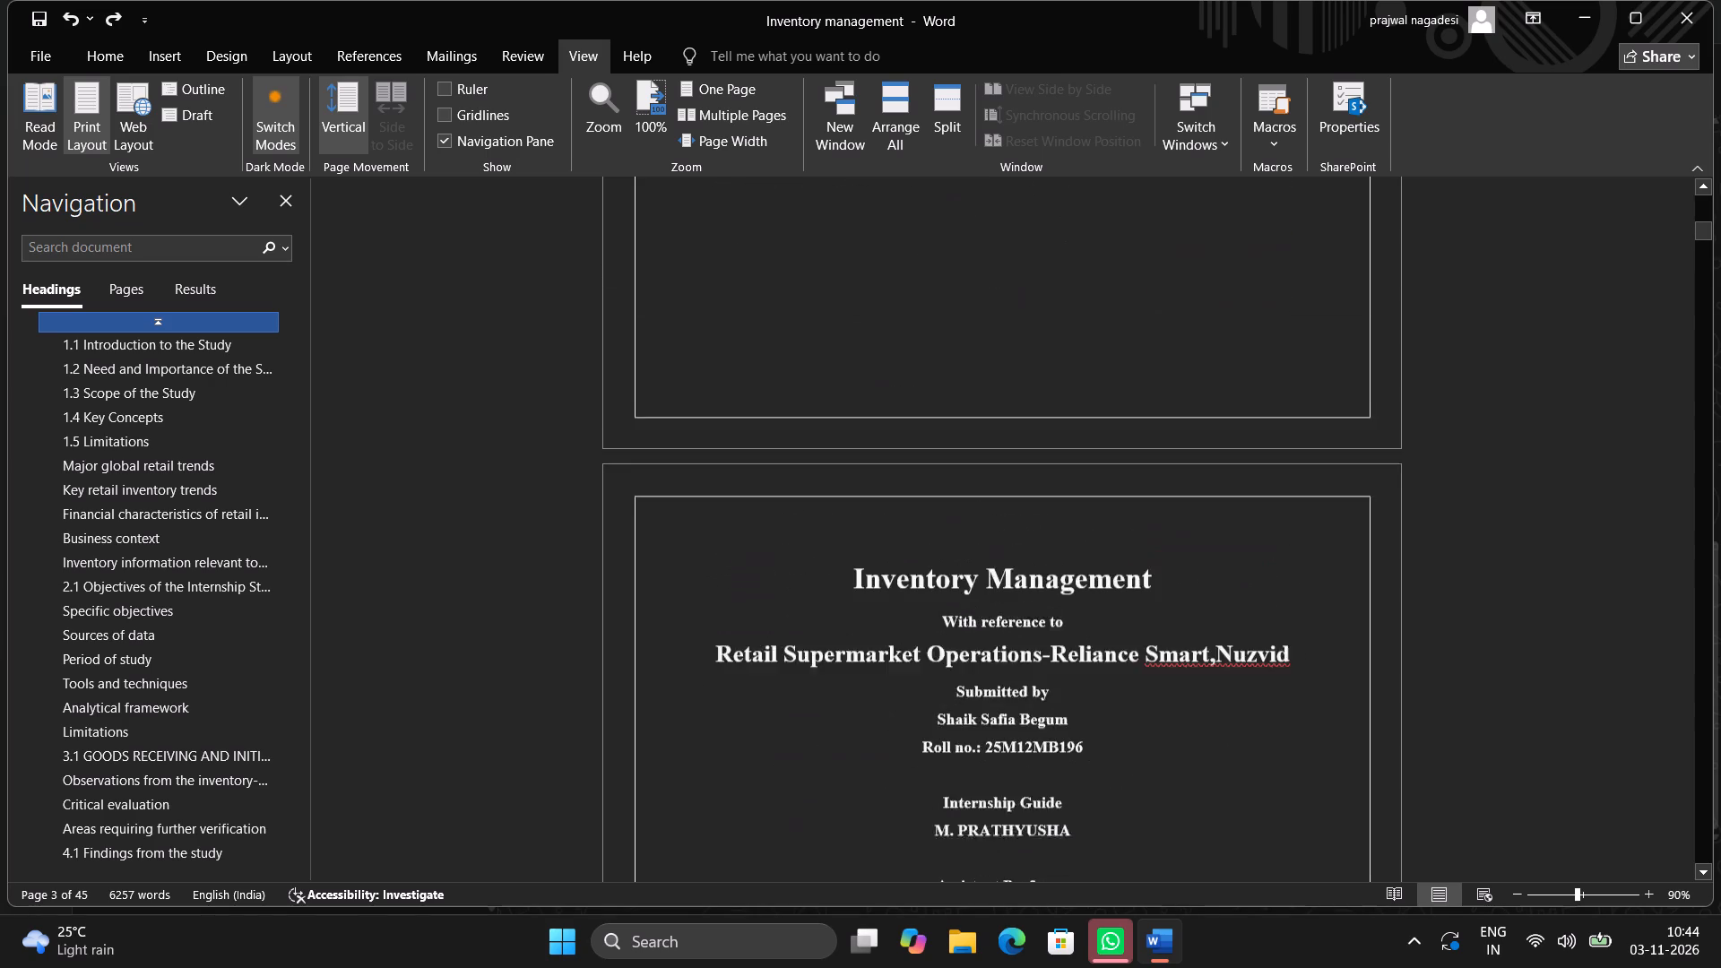
pyautogui.scroll(9, 878, 552)
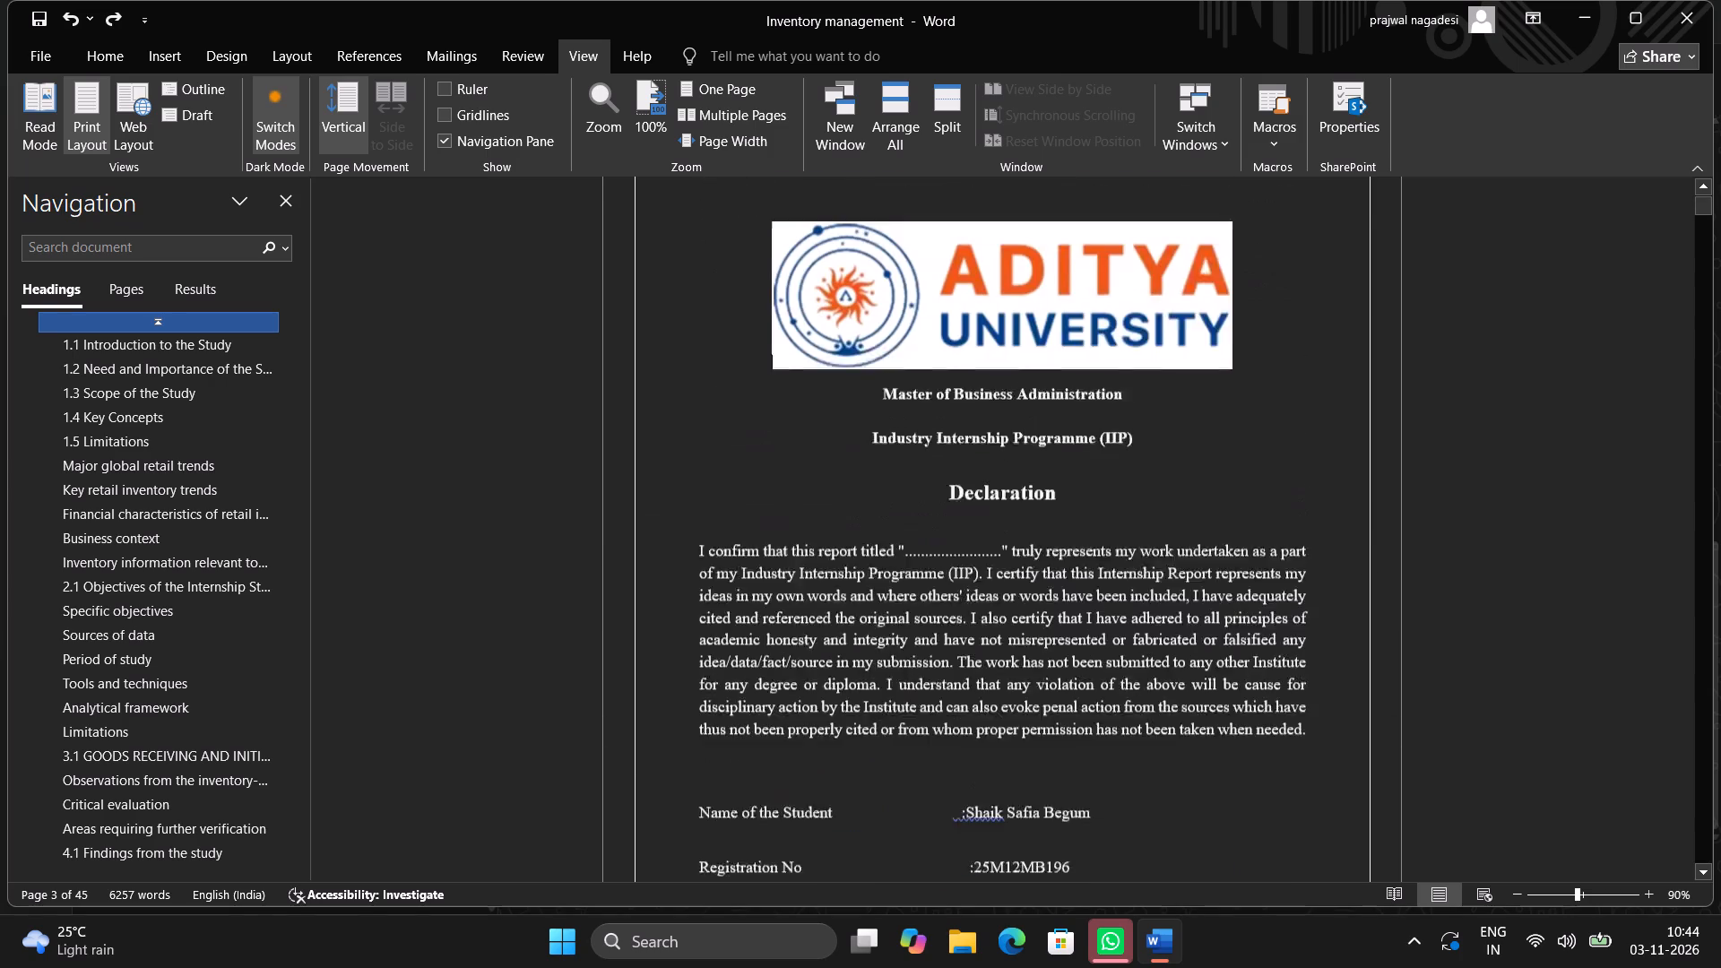
pyautogui.scroll(2, 878, 552)
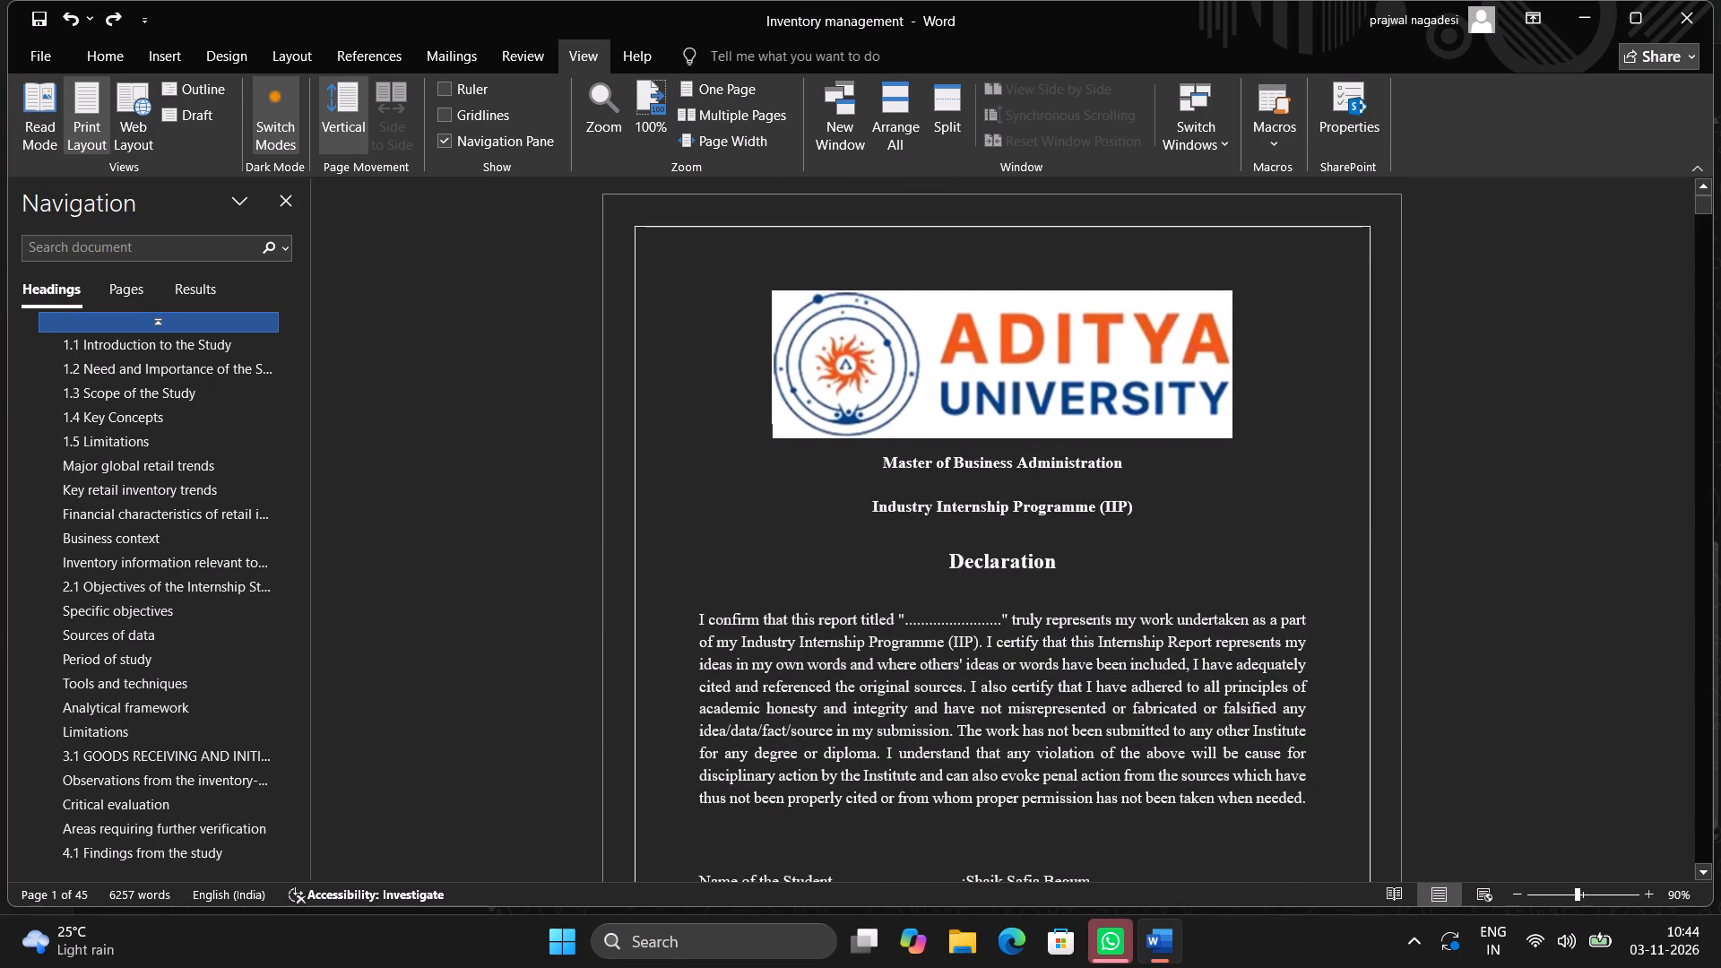
# Examine the Declaration's student details and the Certificate page's blanks, spacing and faculty guide lines.
pyautogui.scroll(-4, 919, 532)
pyautogui.scroll(2, 919, 532)
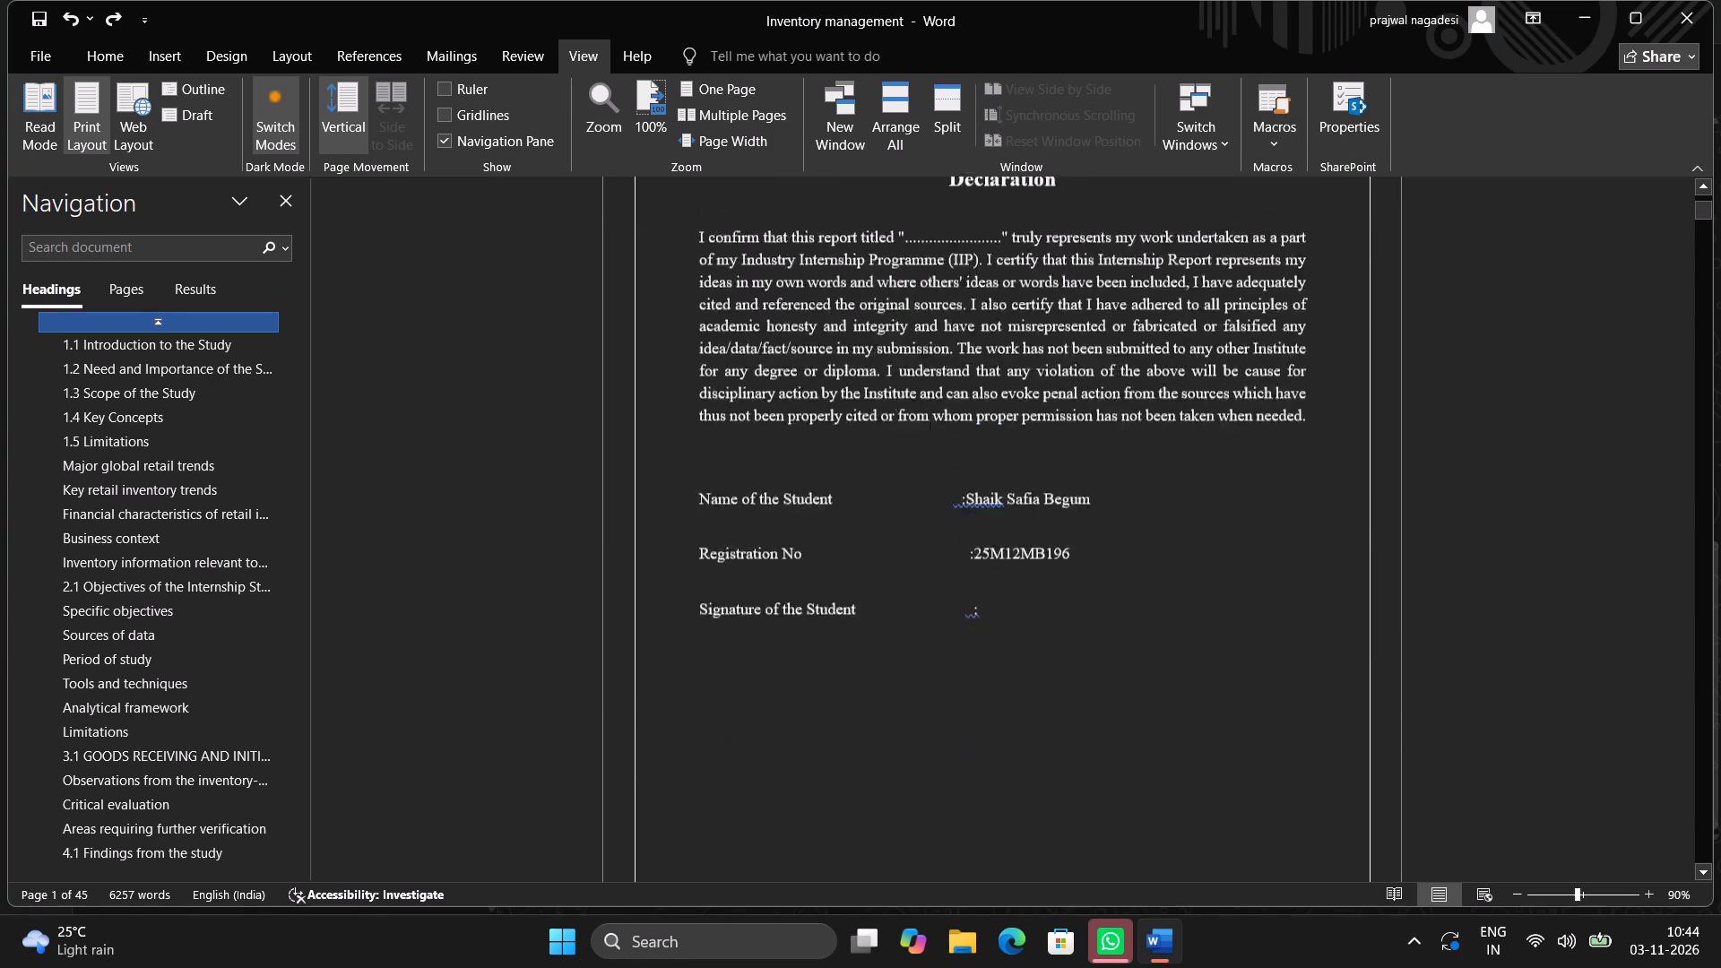
pyautogui.scroll(3, 919, 532)
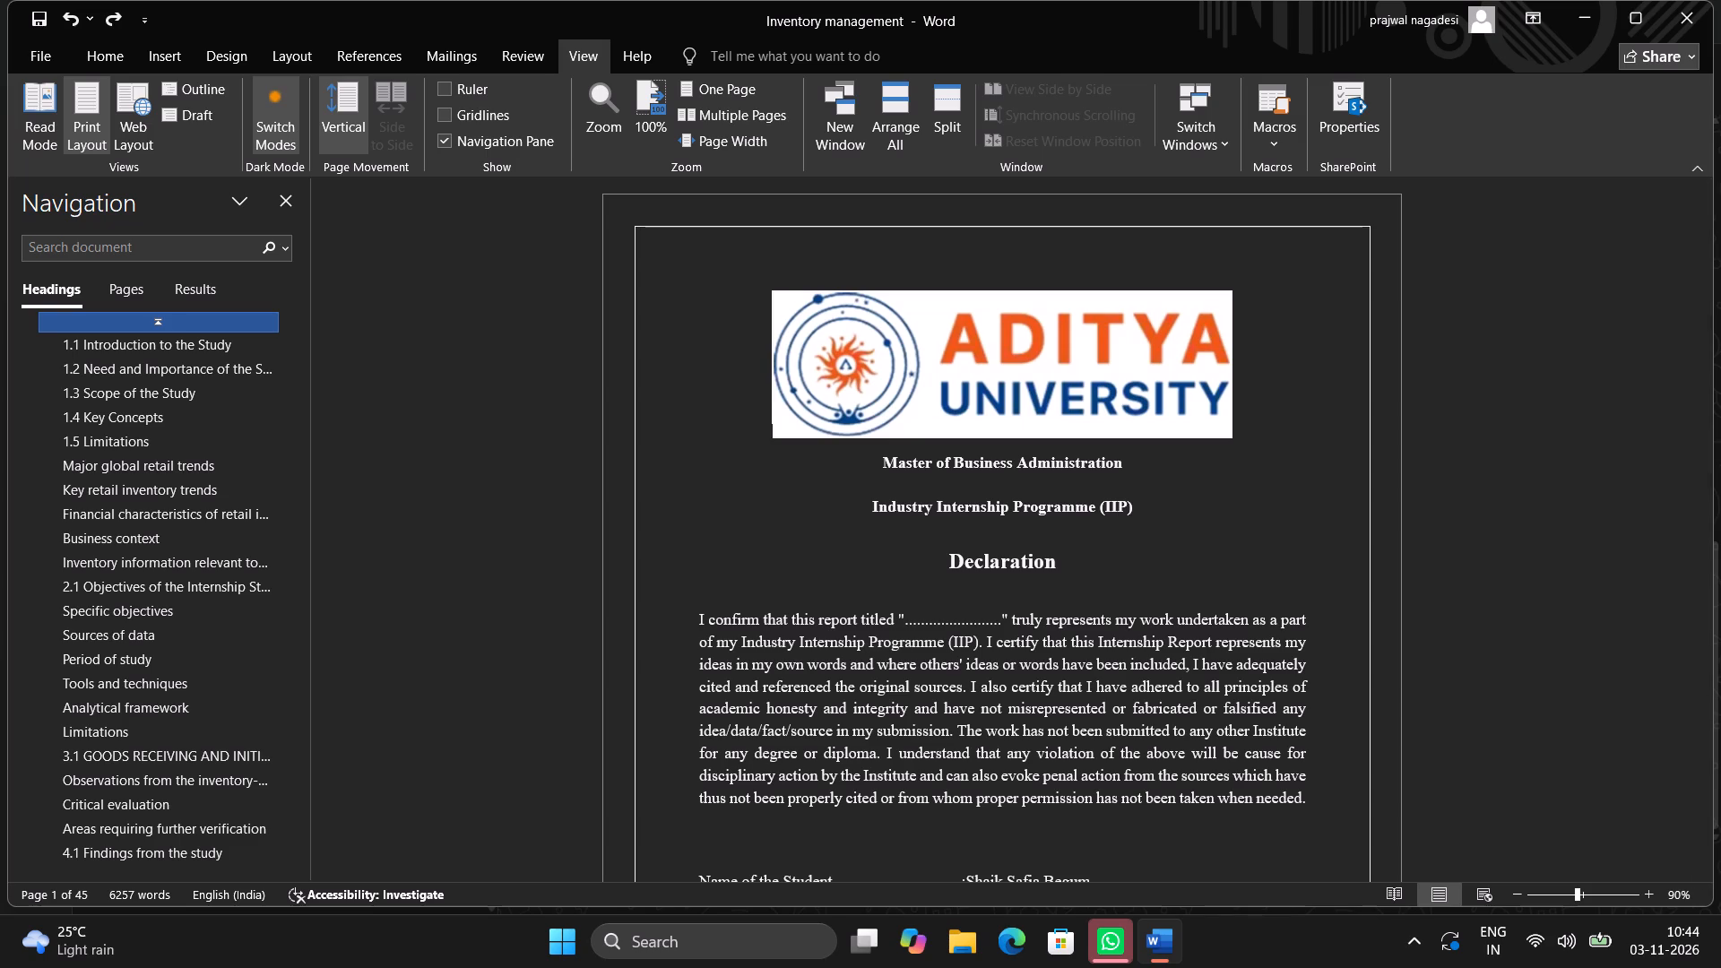
pyautogui.scroll(-5, 919, 532)
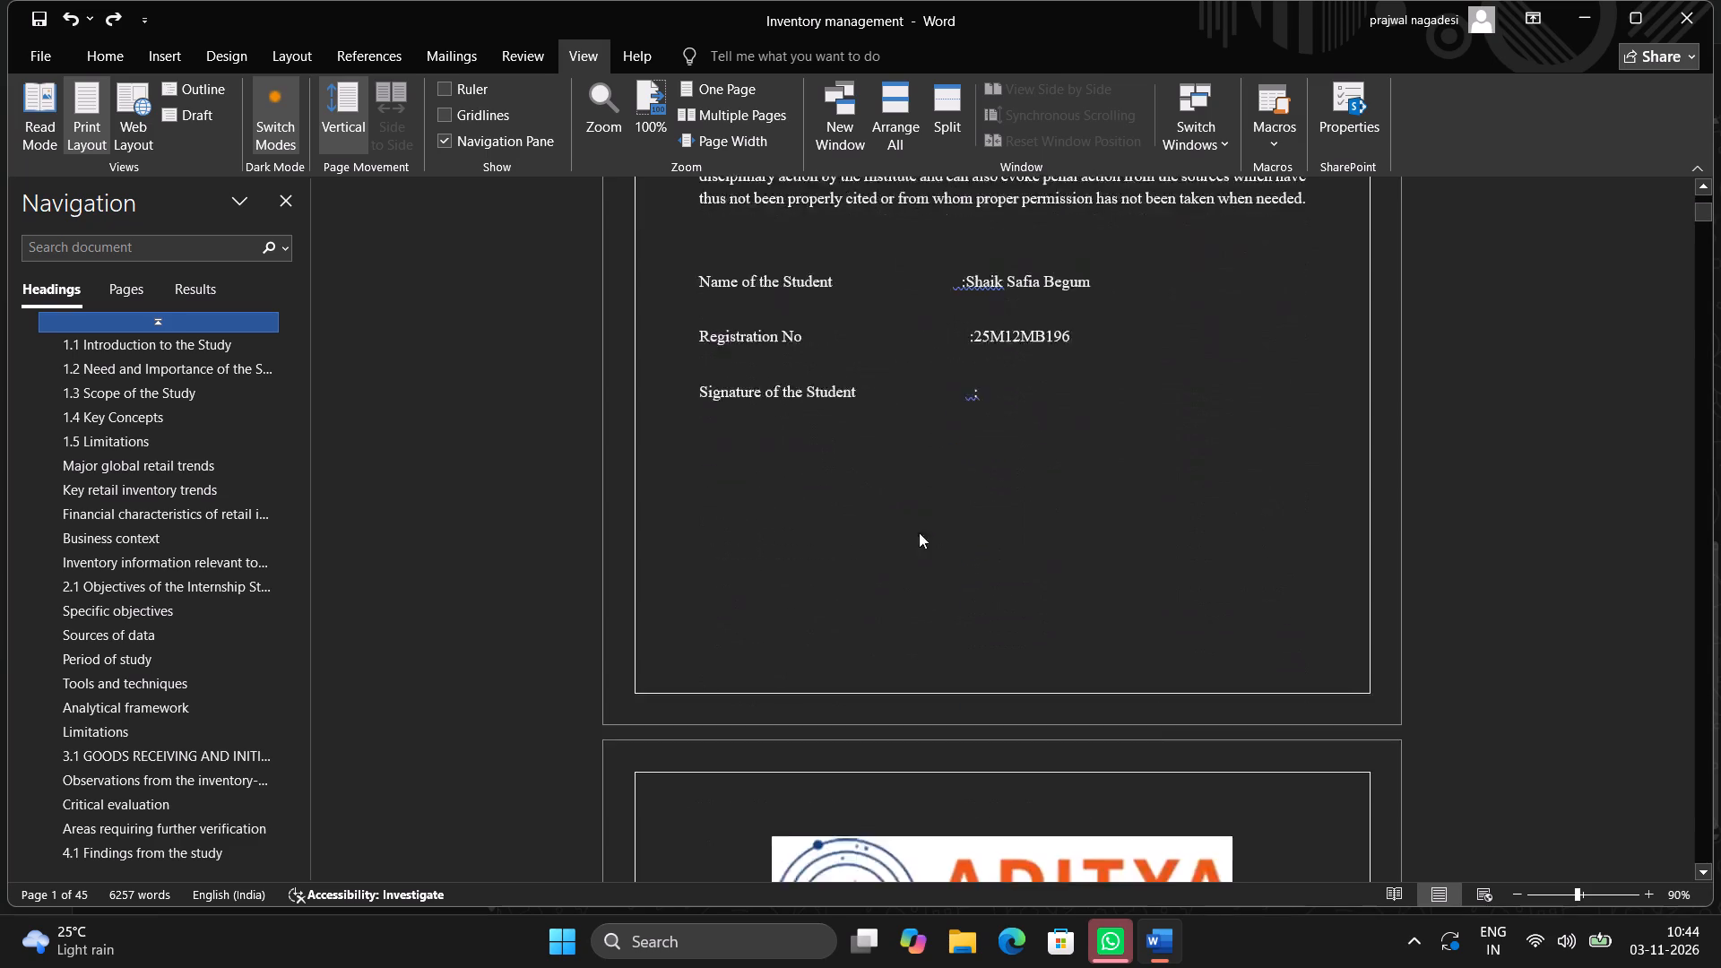
pyautogui.scroll(-2, 919, 532)
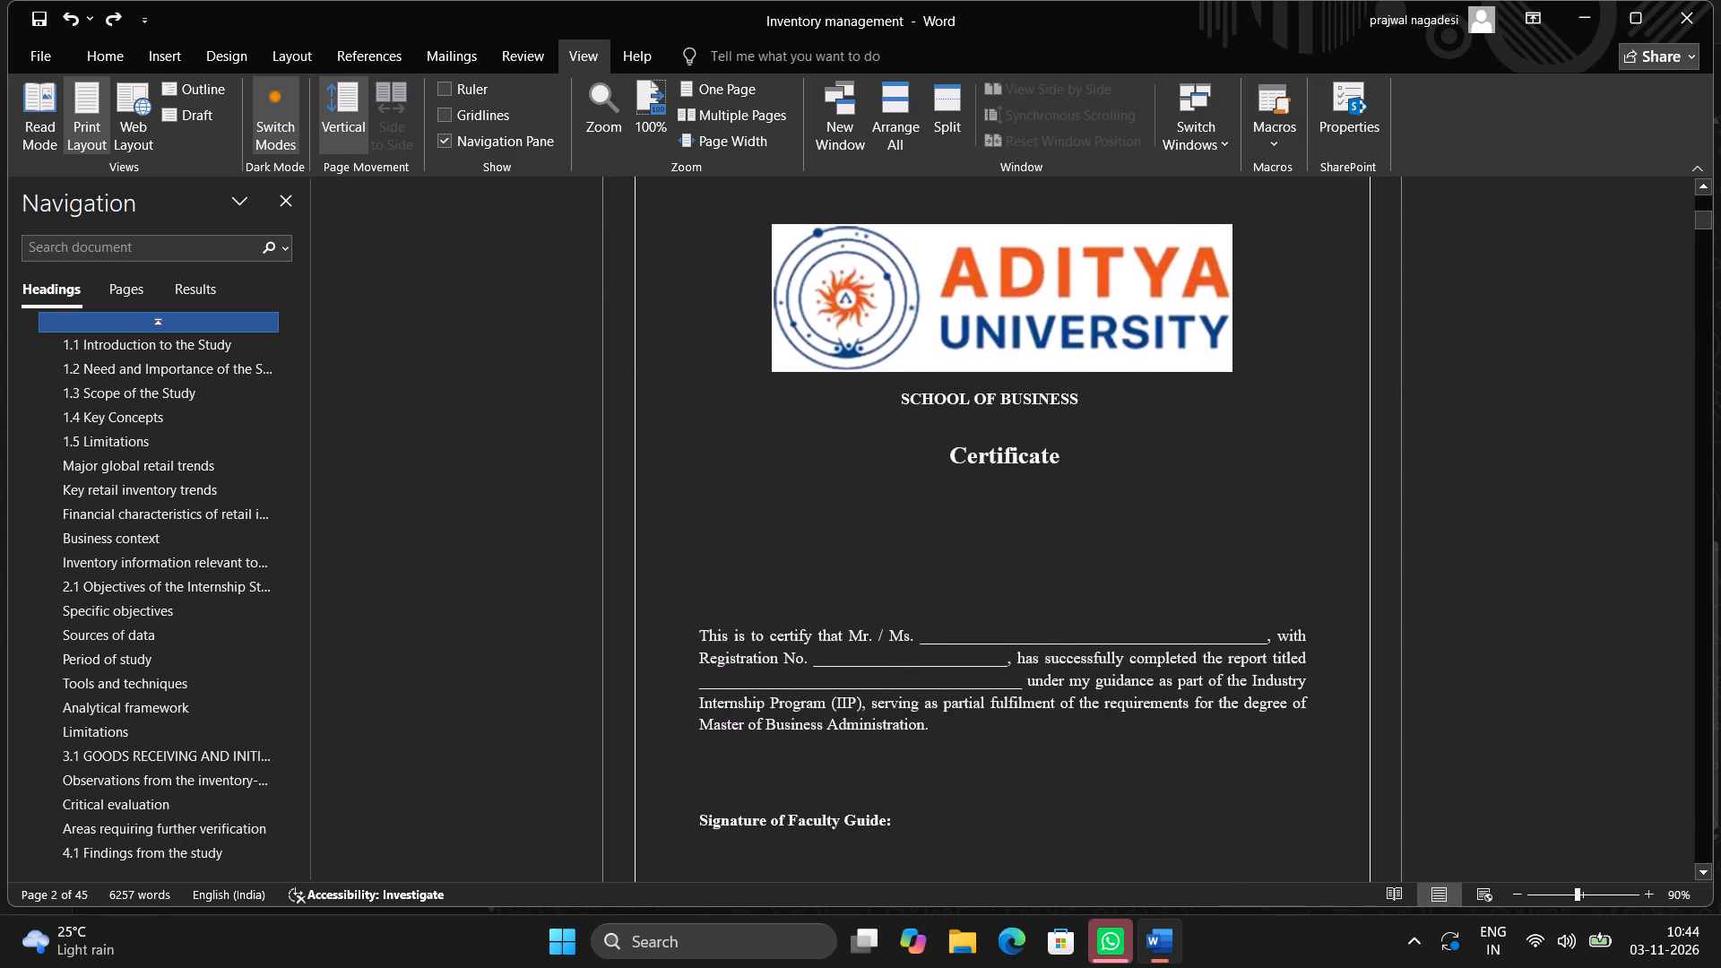
pyautogui.scroll(-1, 919, 532)
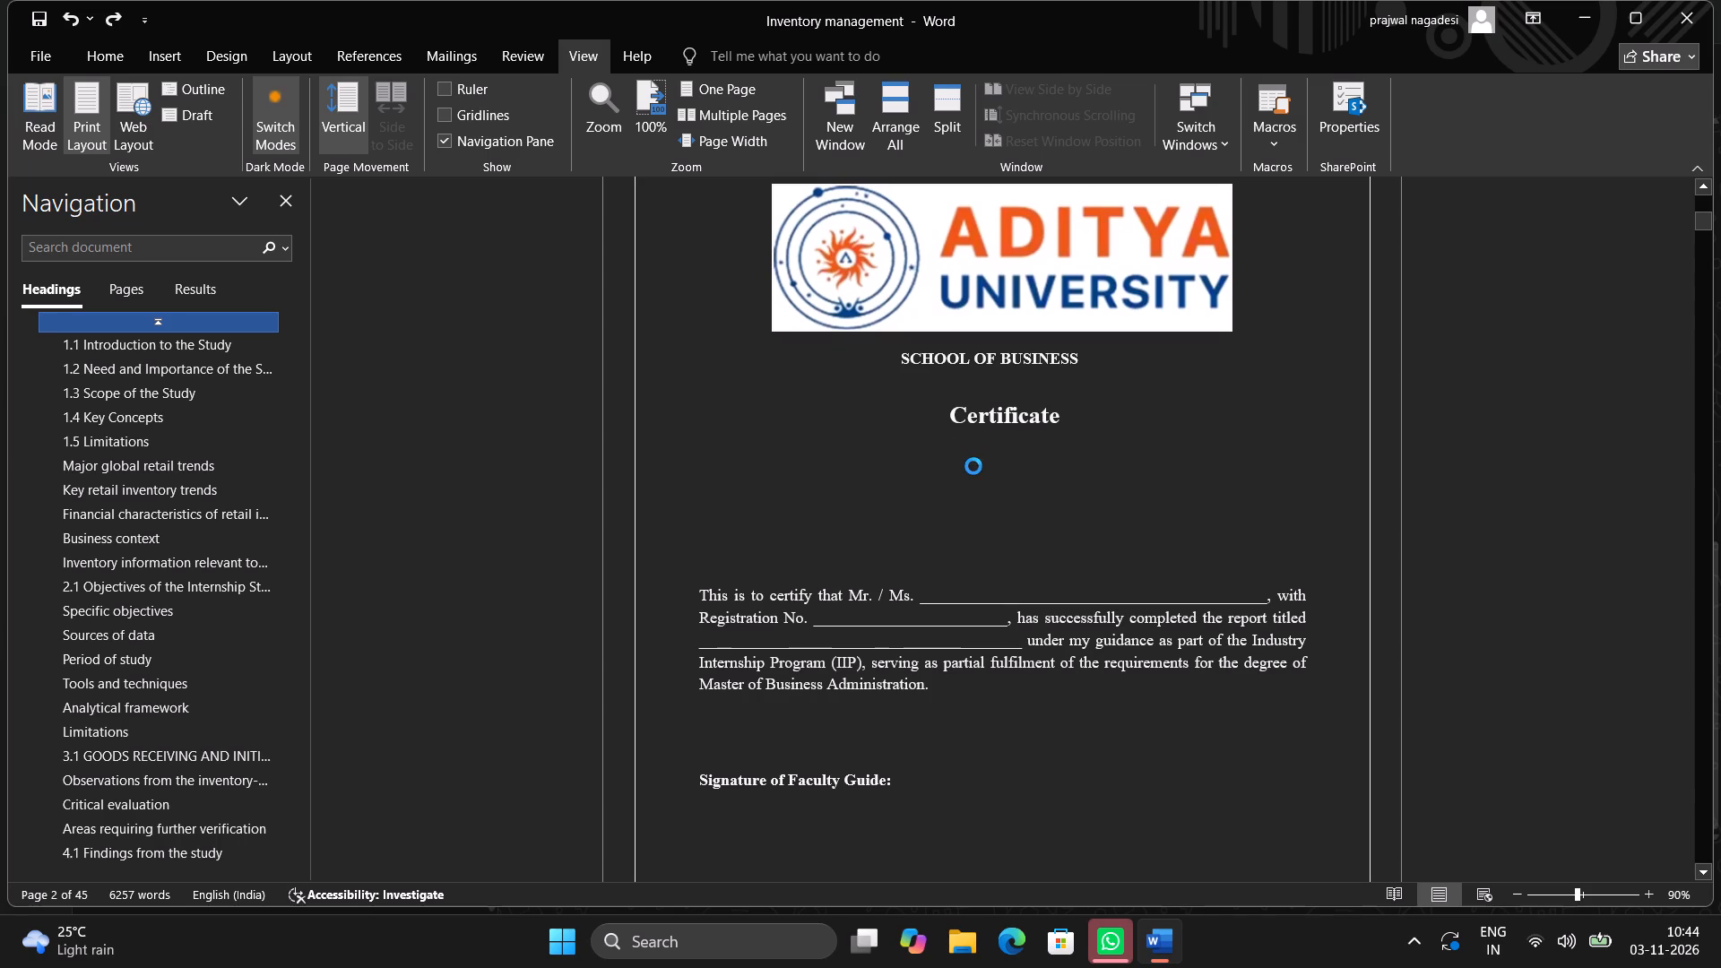
pyautogui.scroll(-1, 973, 466)
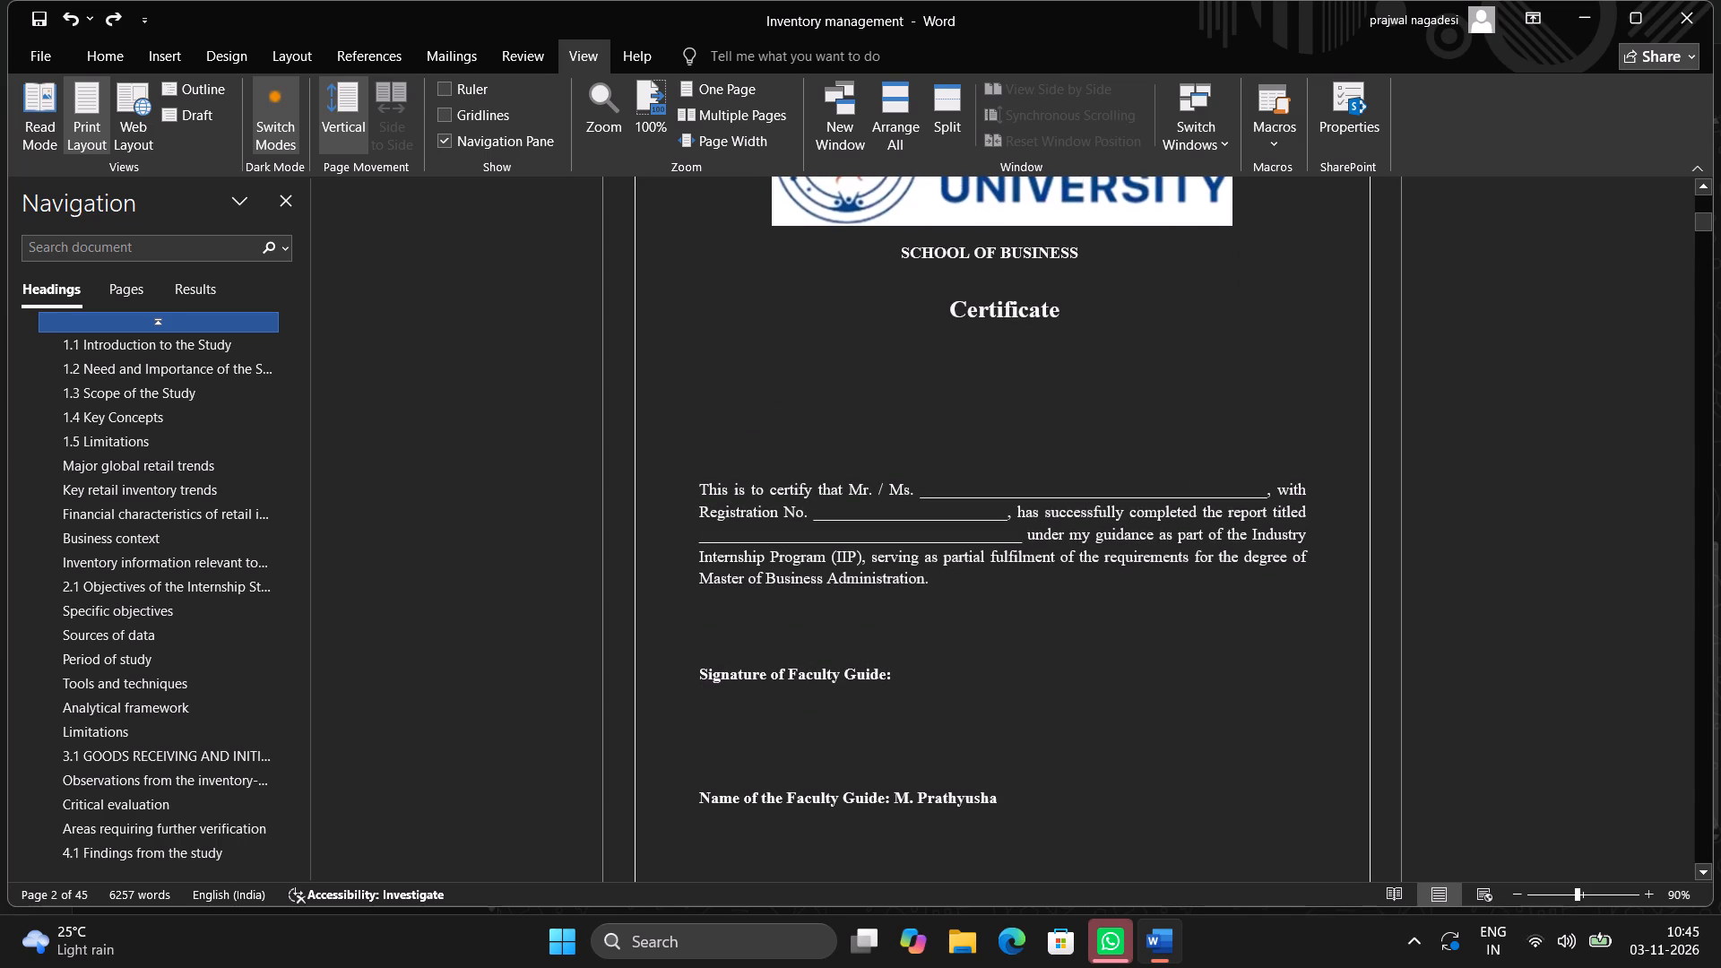
# Review the opening pages from the Declaration through the Certificate to the "Inventory Management" title page.
pyautogui.scroll(-2, 1009, 328)
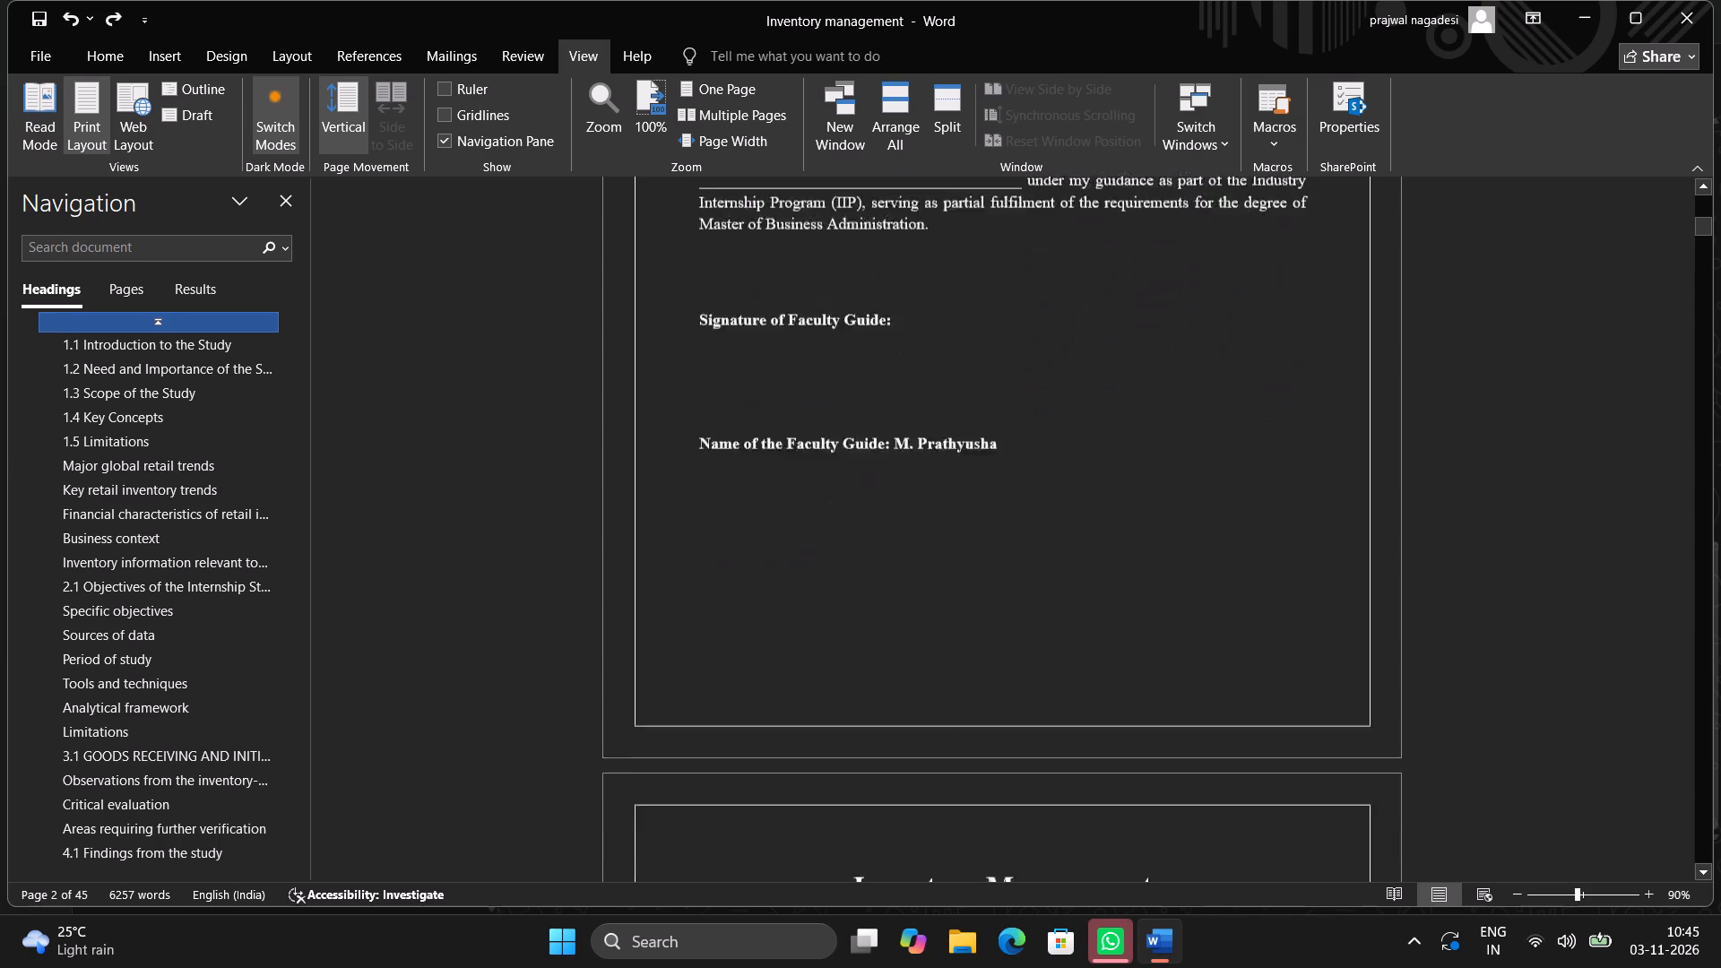
pyautogui.scroll(-3, 1009, 328)
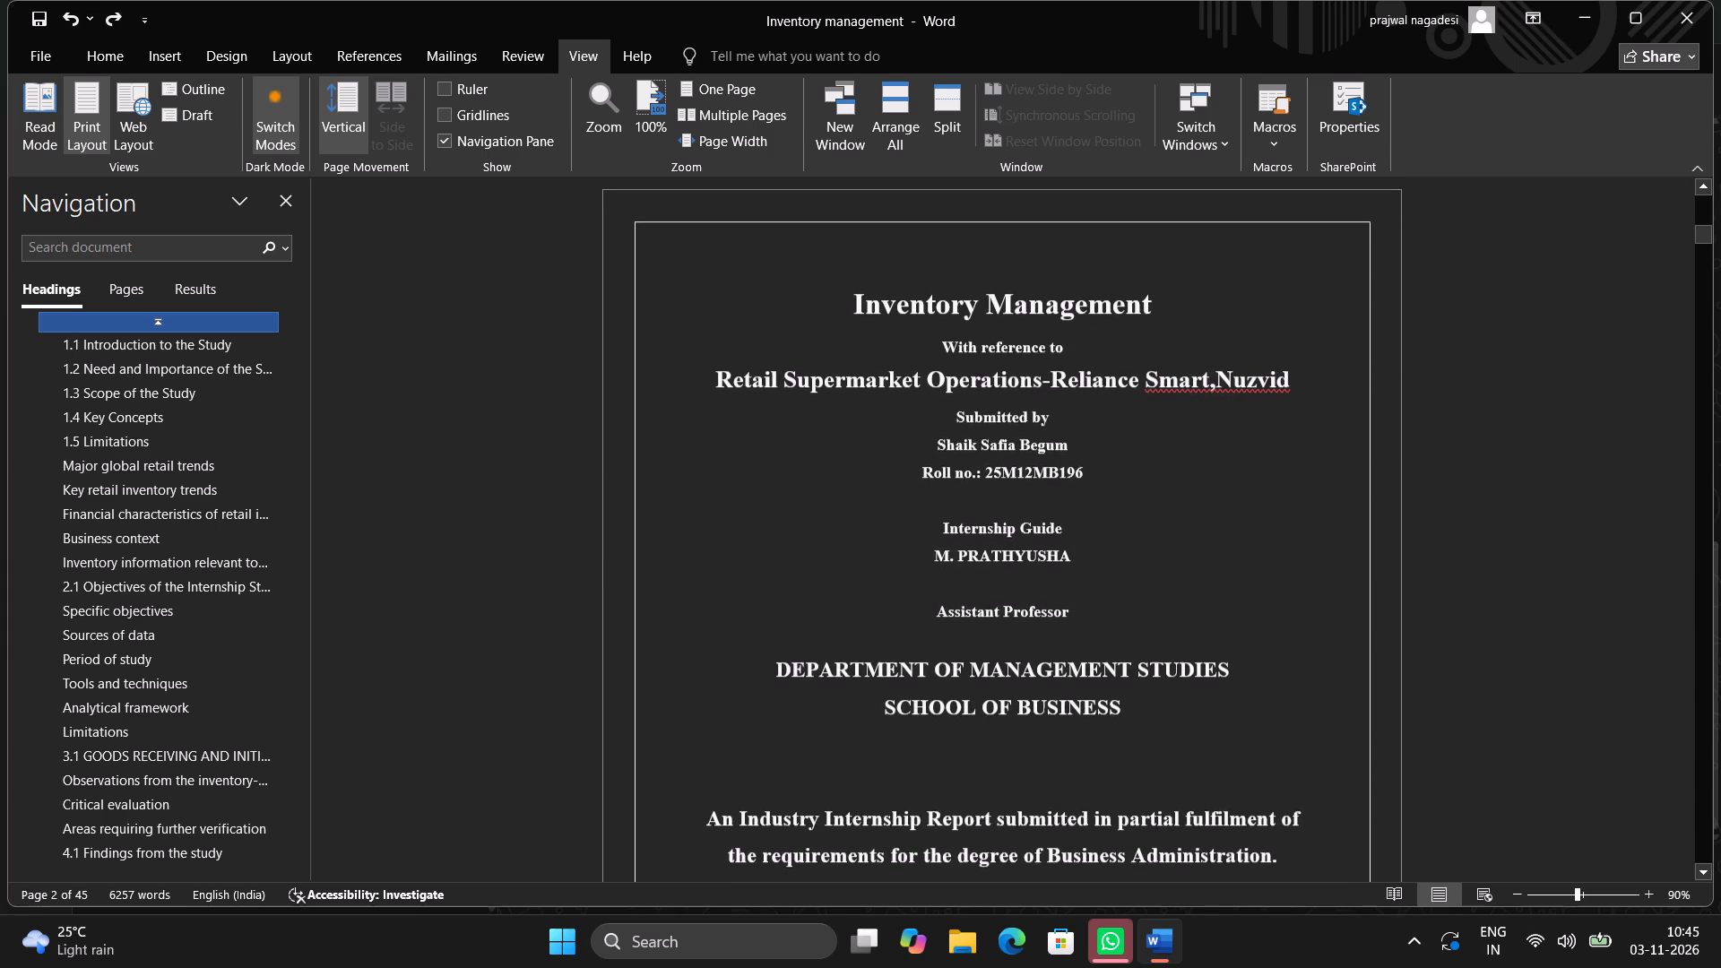
pyautogui.scroll(-2, 1009, 328)
pyautogui.scroll(1, 1009, 328)
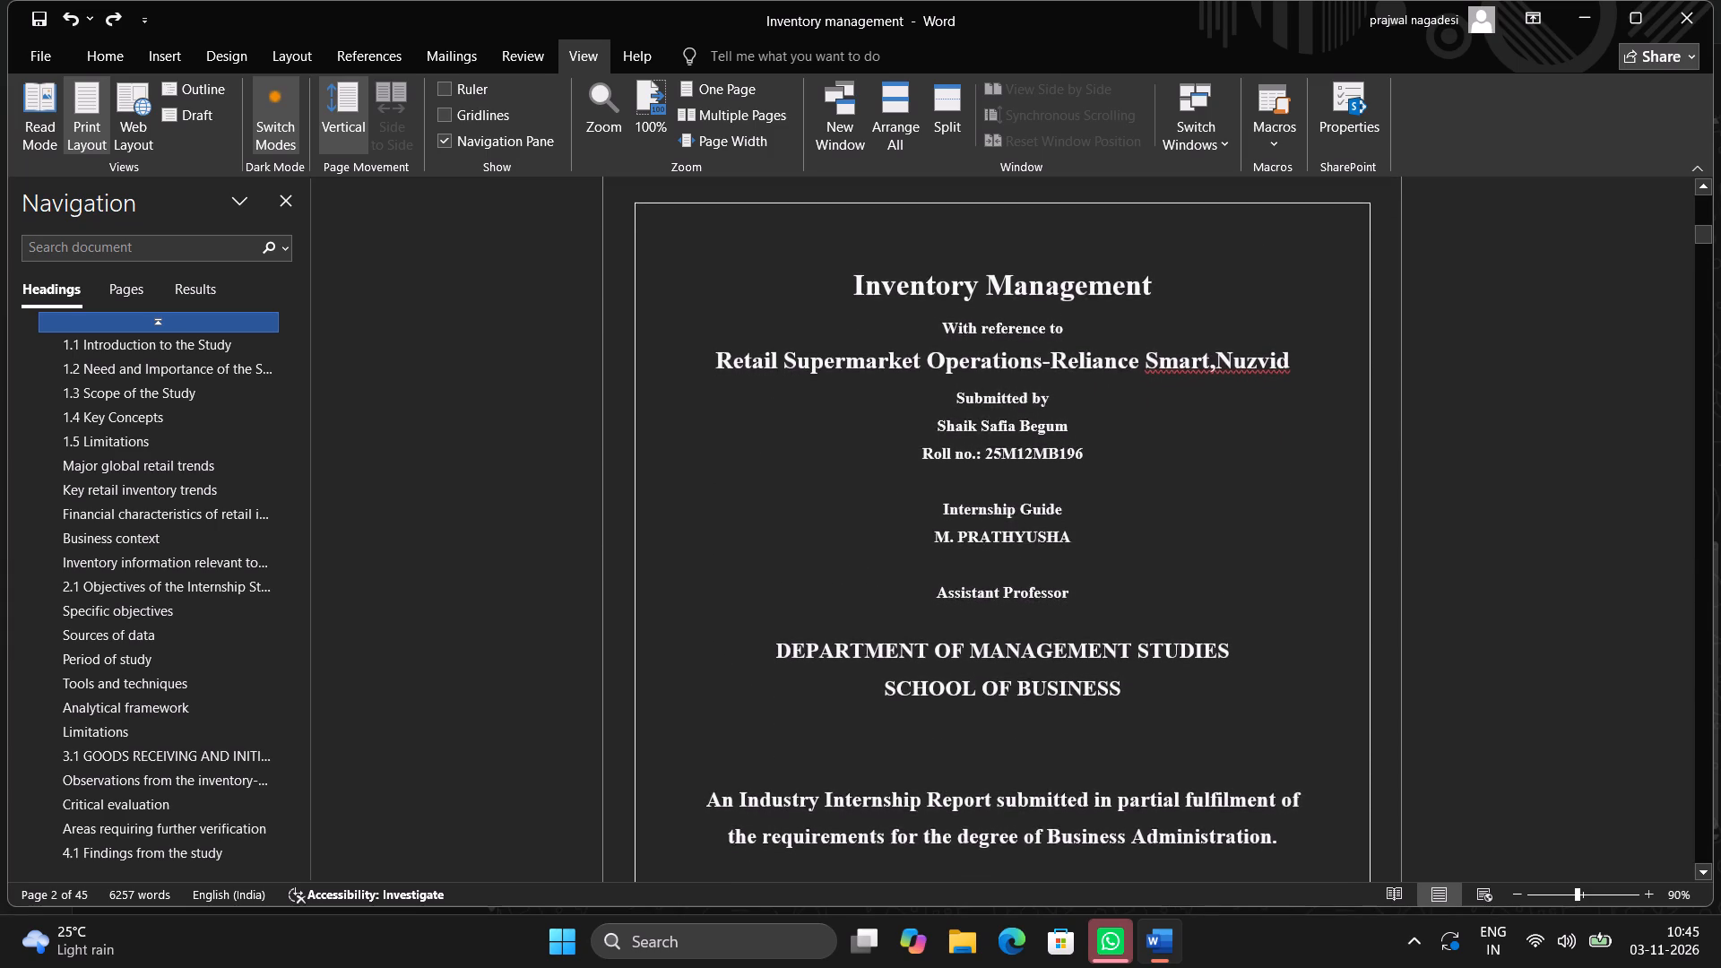
pyautogui.scroll(7, 1009, 328)
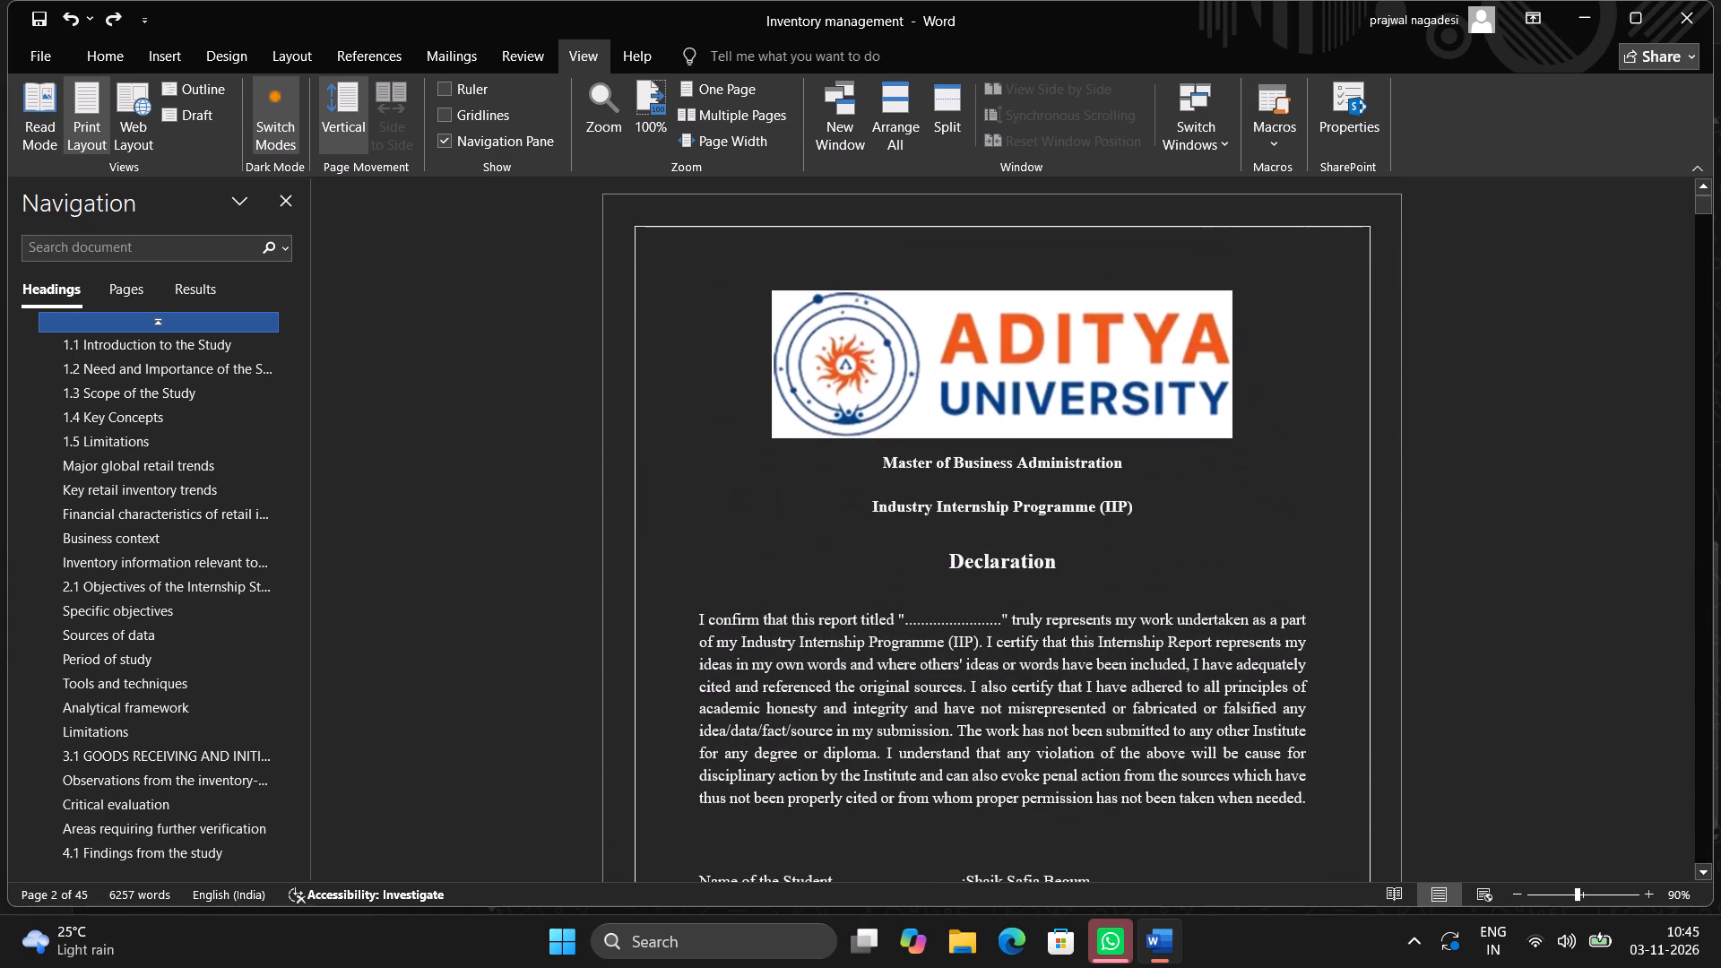
pyautogui.scroll(1, 1009, 328)
pyautogui.scroll(-1, 1009, 328)
pyautogui.scroll(1, 1009, 328)
pyautogui.scroll(-1, 1009, 328)
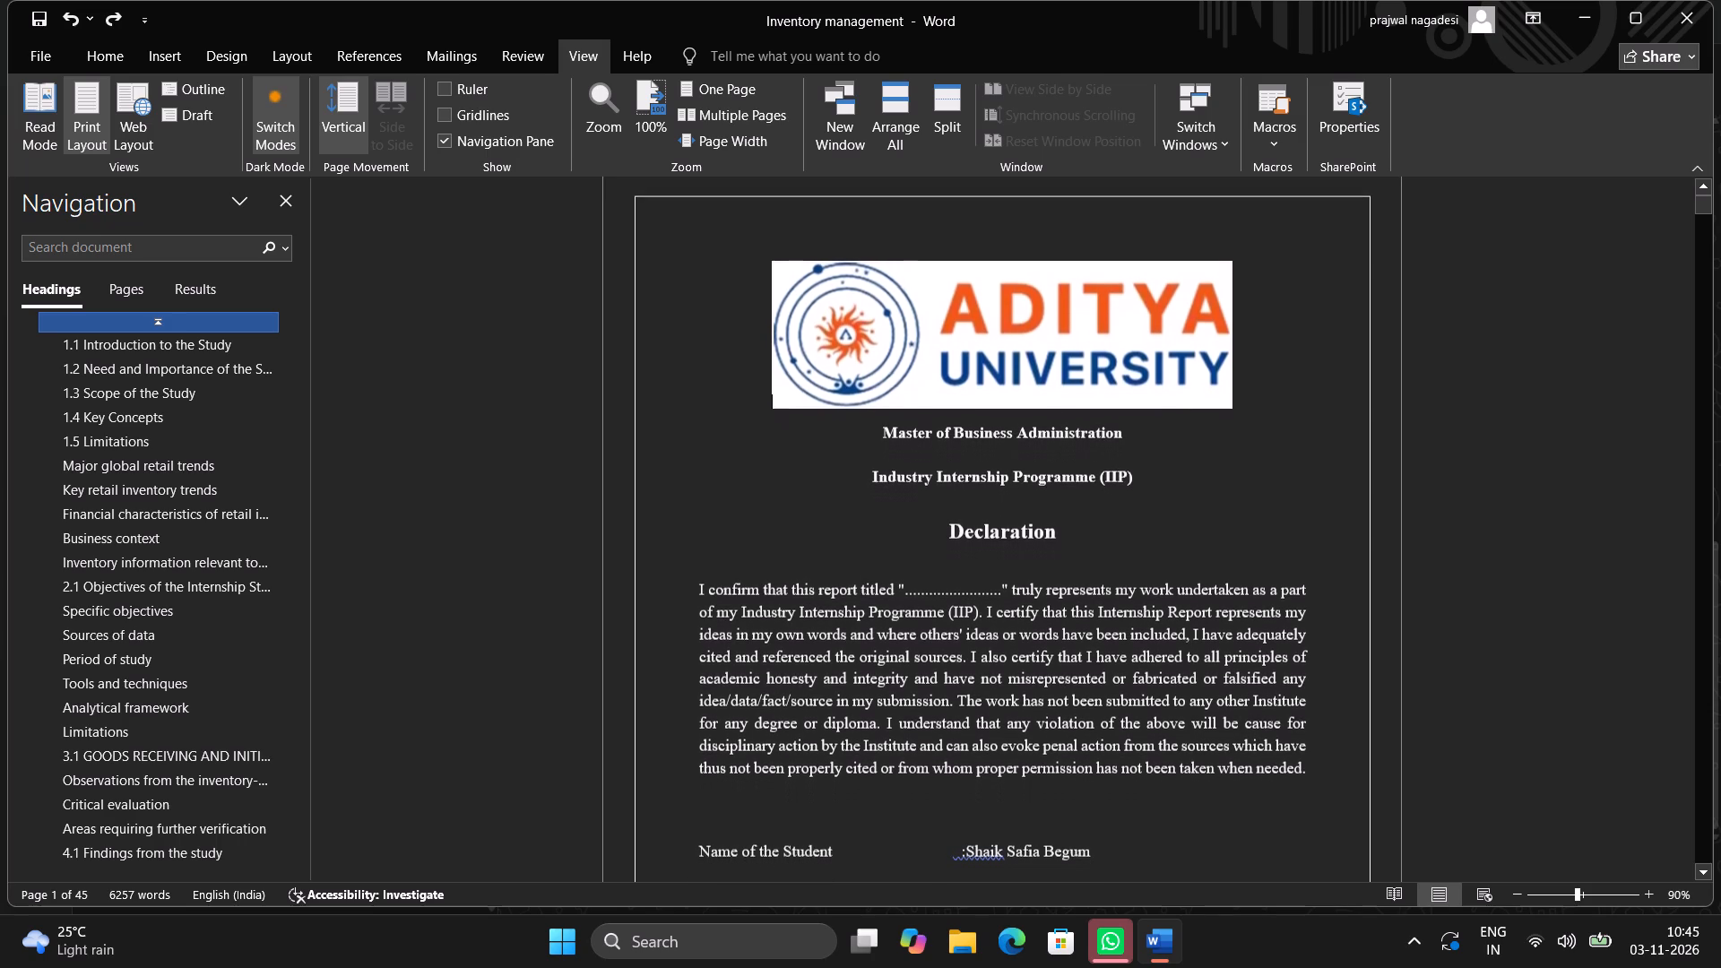
pyautogui.scroll(-1, 1009, 328)
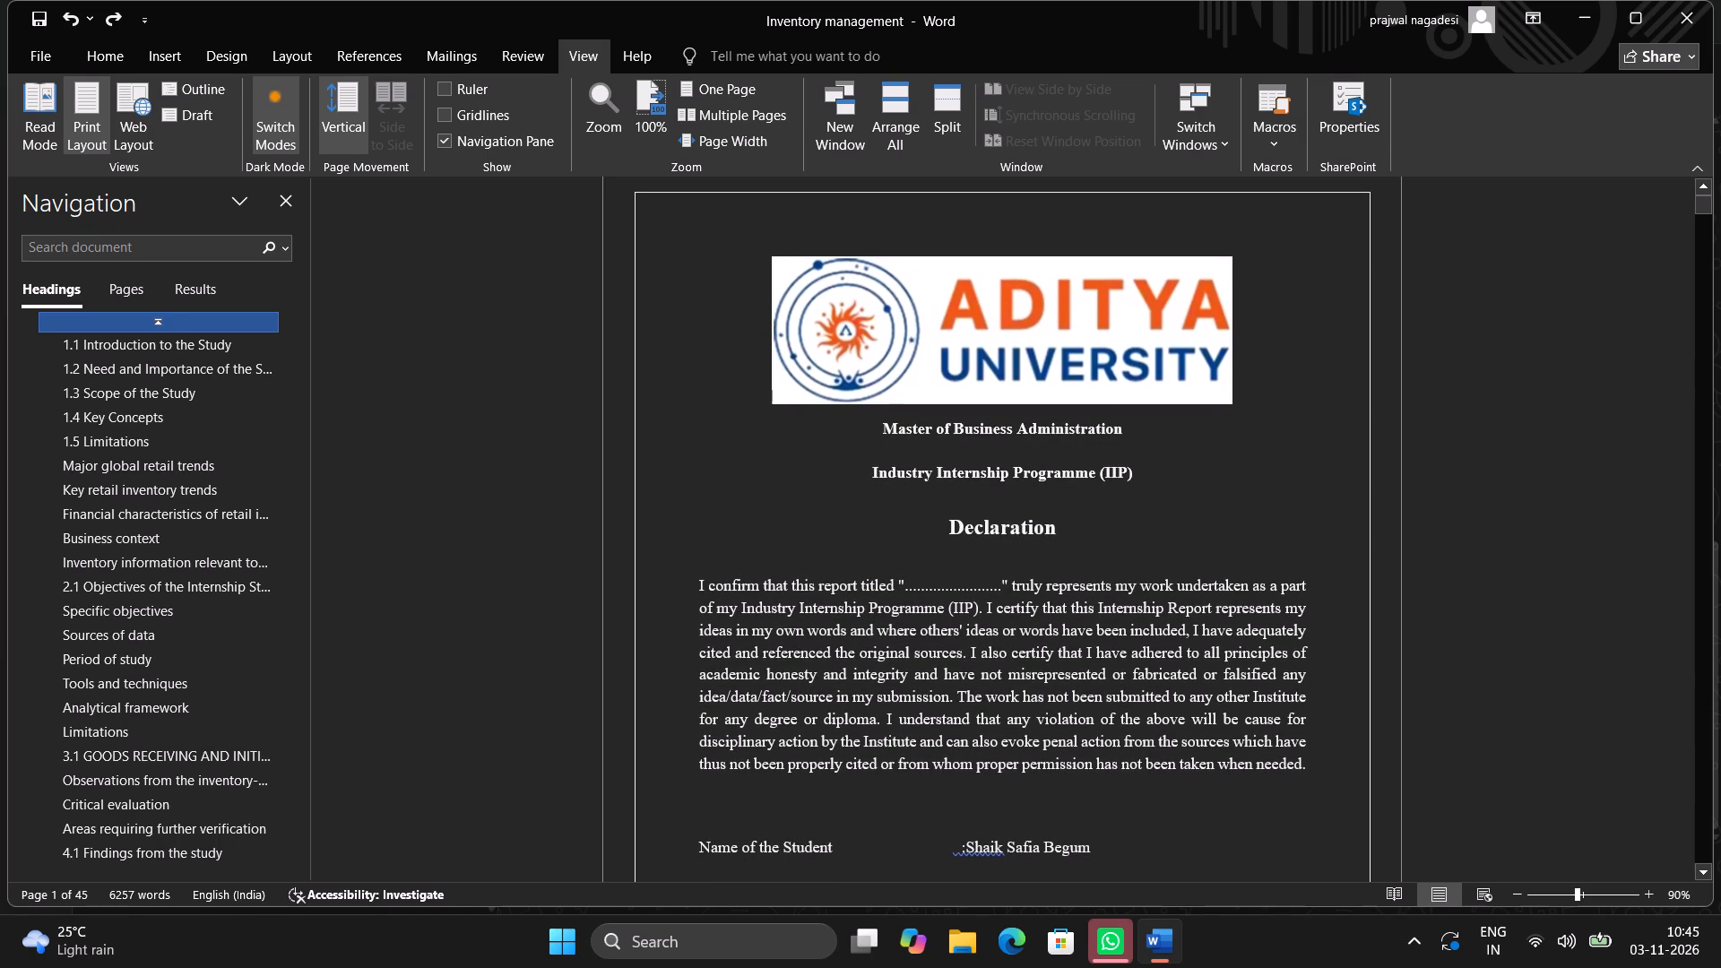
pyautogui.scroll(-4, 1009, 328)
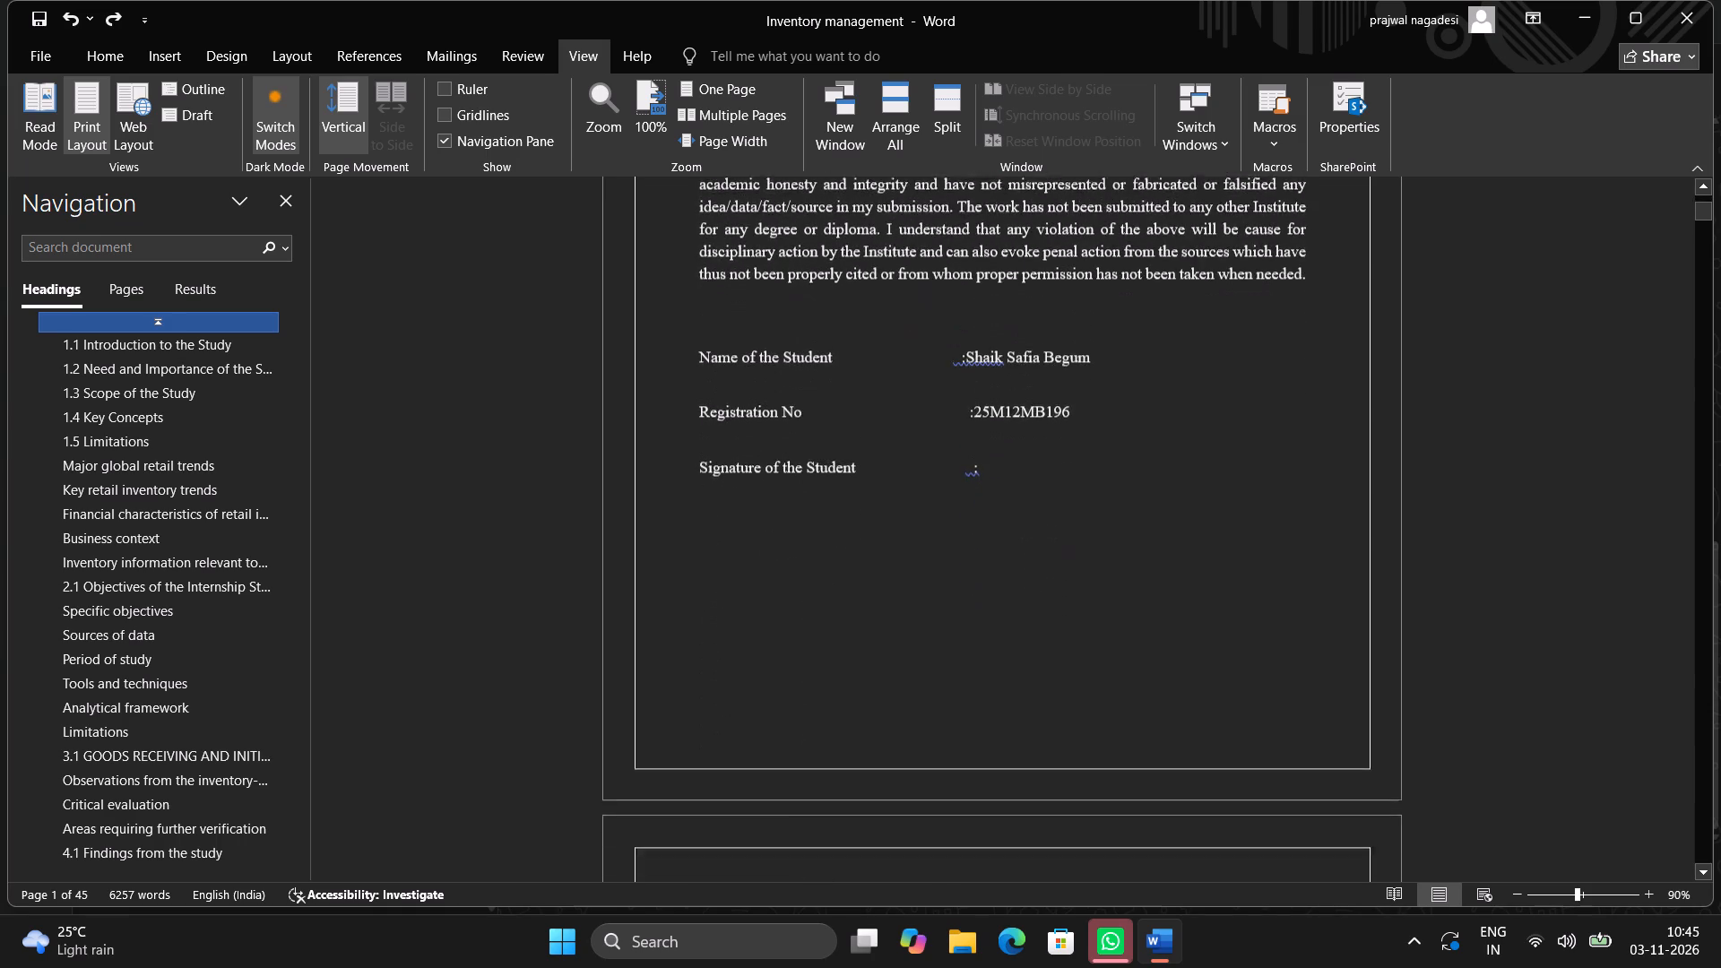
pyautogui.scroll(-5, 1009, 328)
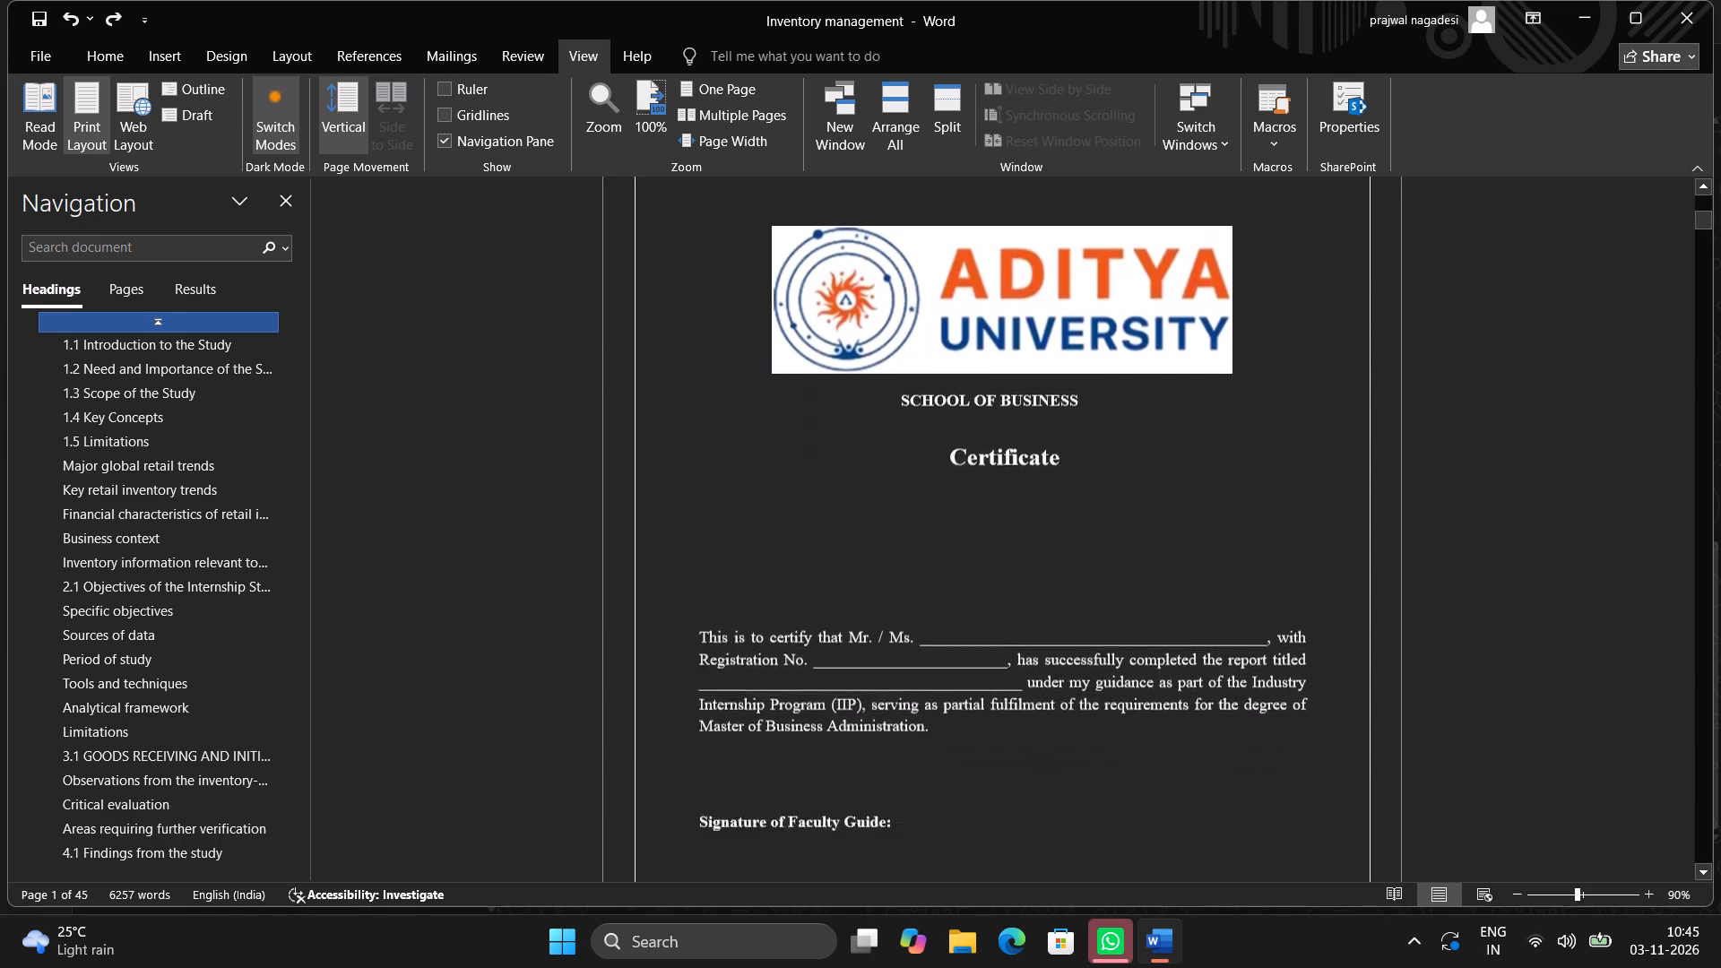
pyautogui.scroll(-6, 1009, 328)
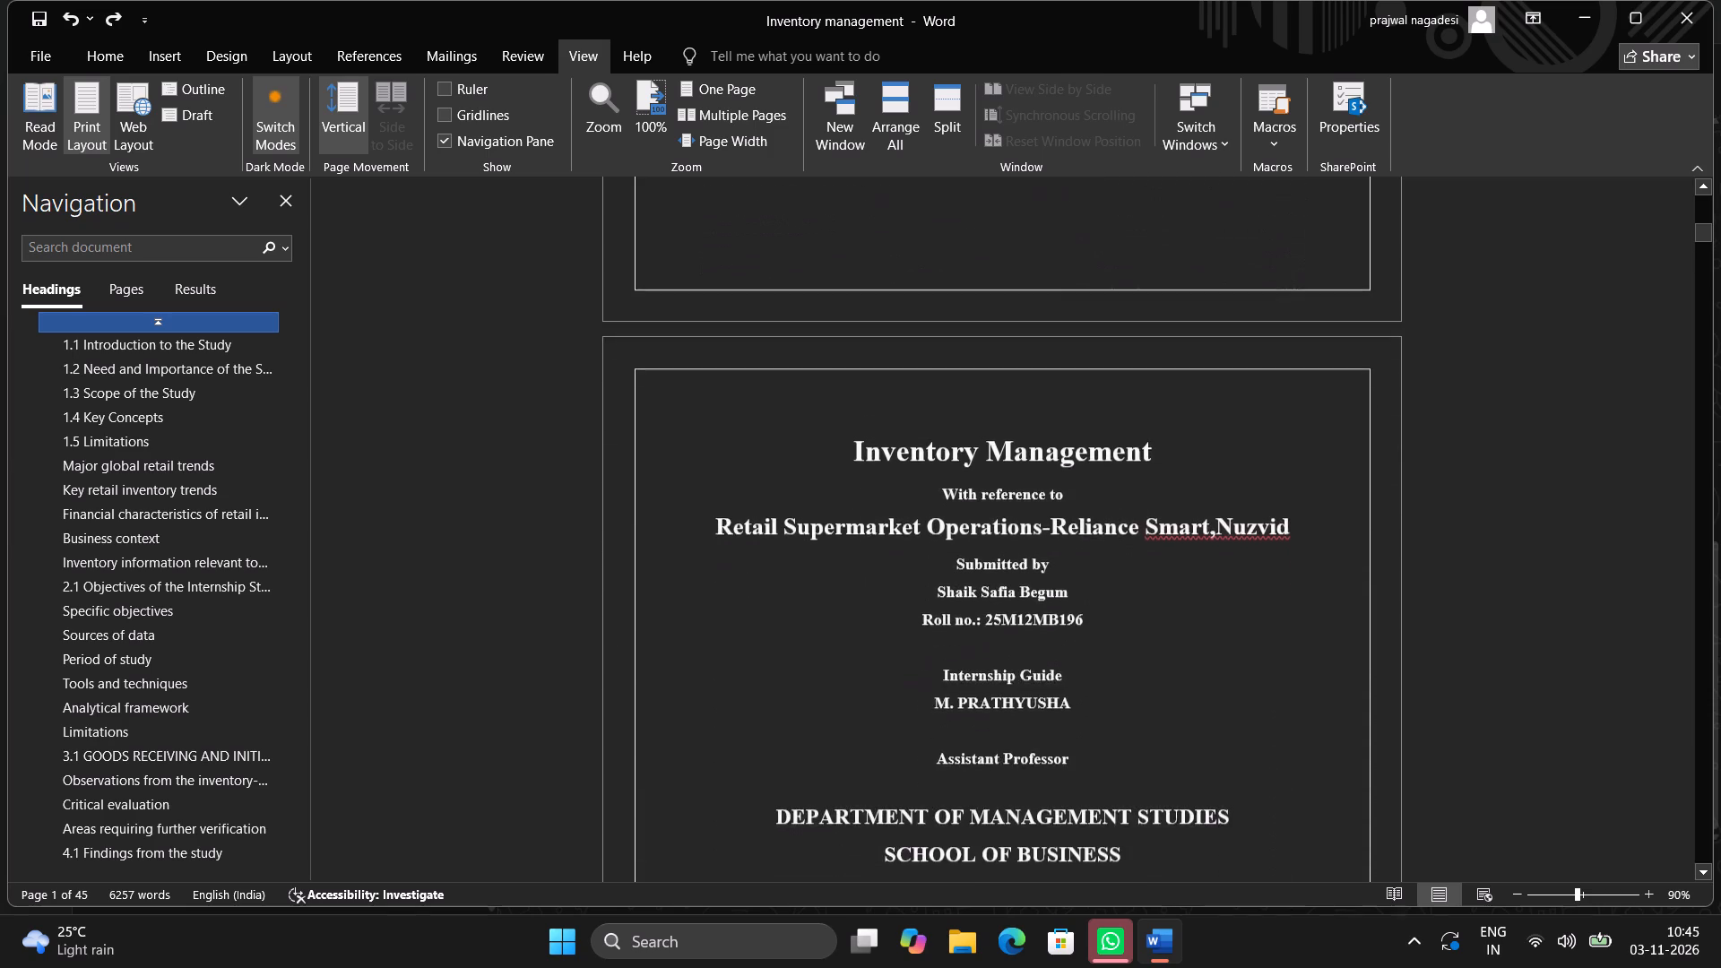
pyautogui.scroll(-2, 1009, 328)
# Insert "A Study on " before "Inventory Management" in the title page heading.
pyautogui.scroll(1, 1009, 328)
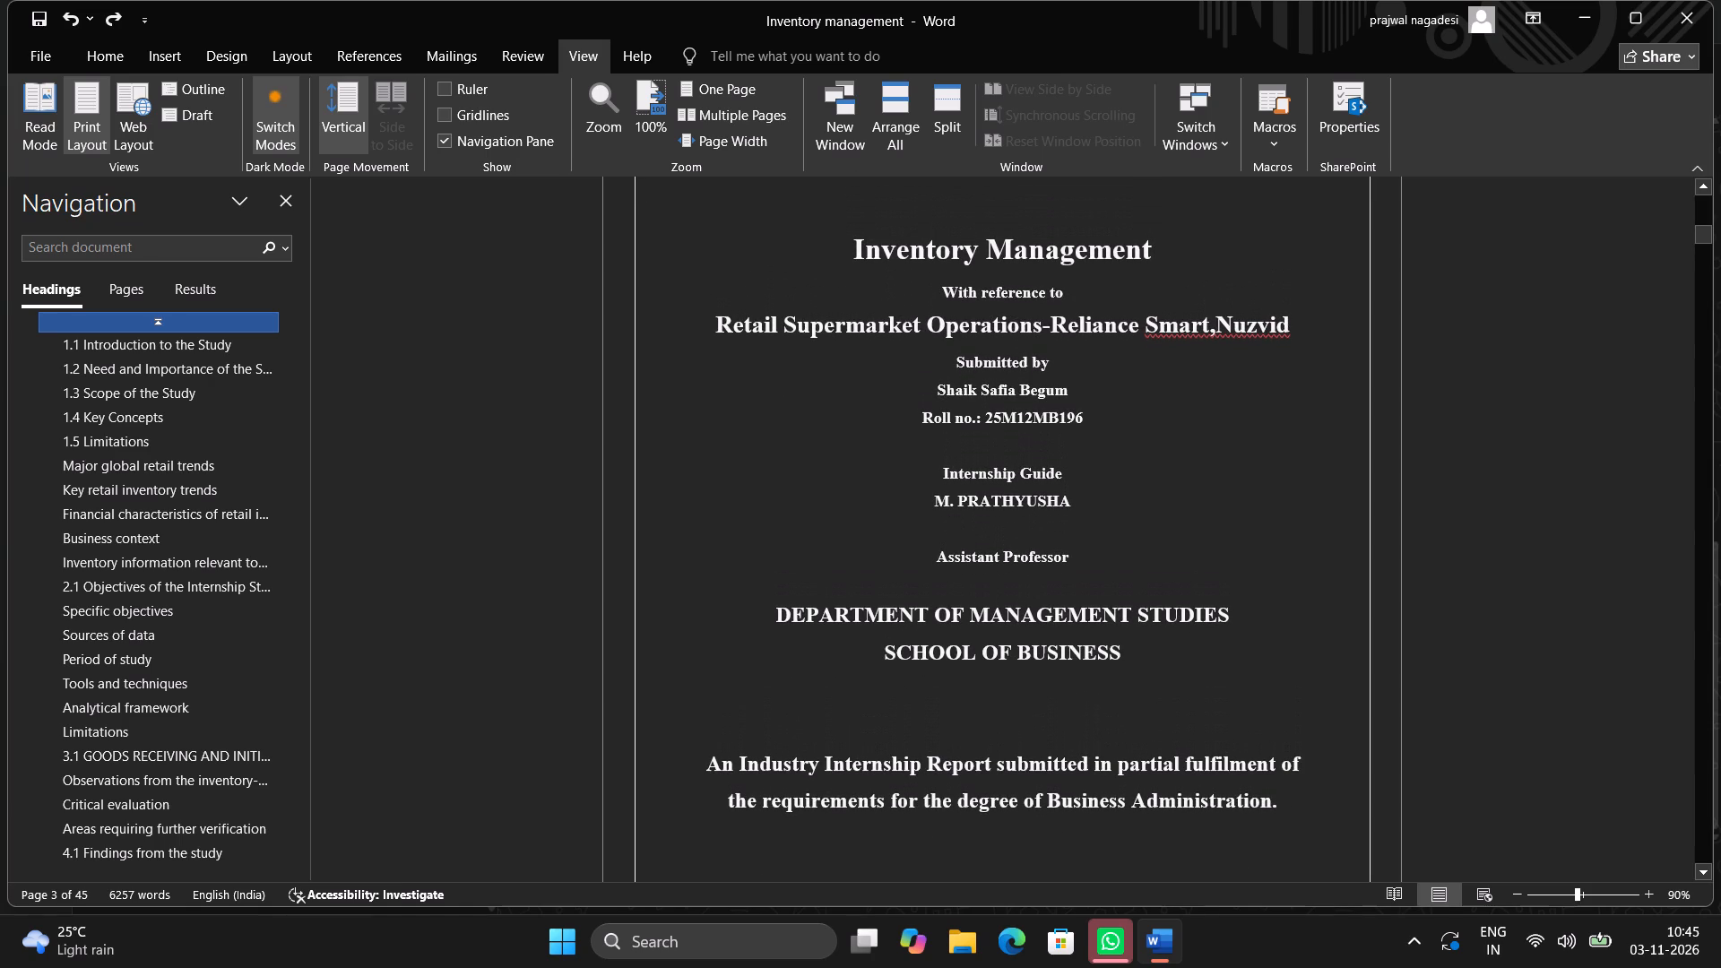
pyautogui.scroll(1, 1009, 328)
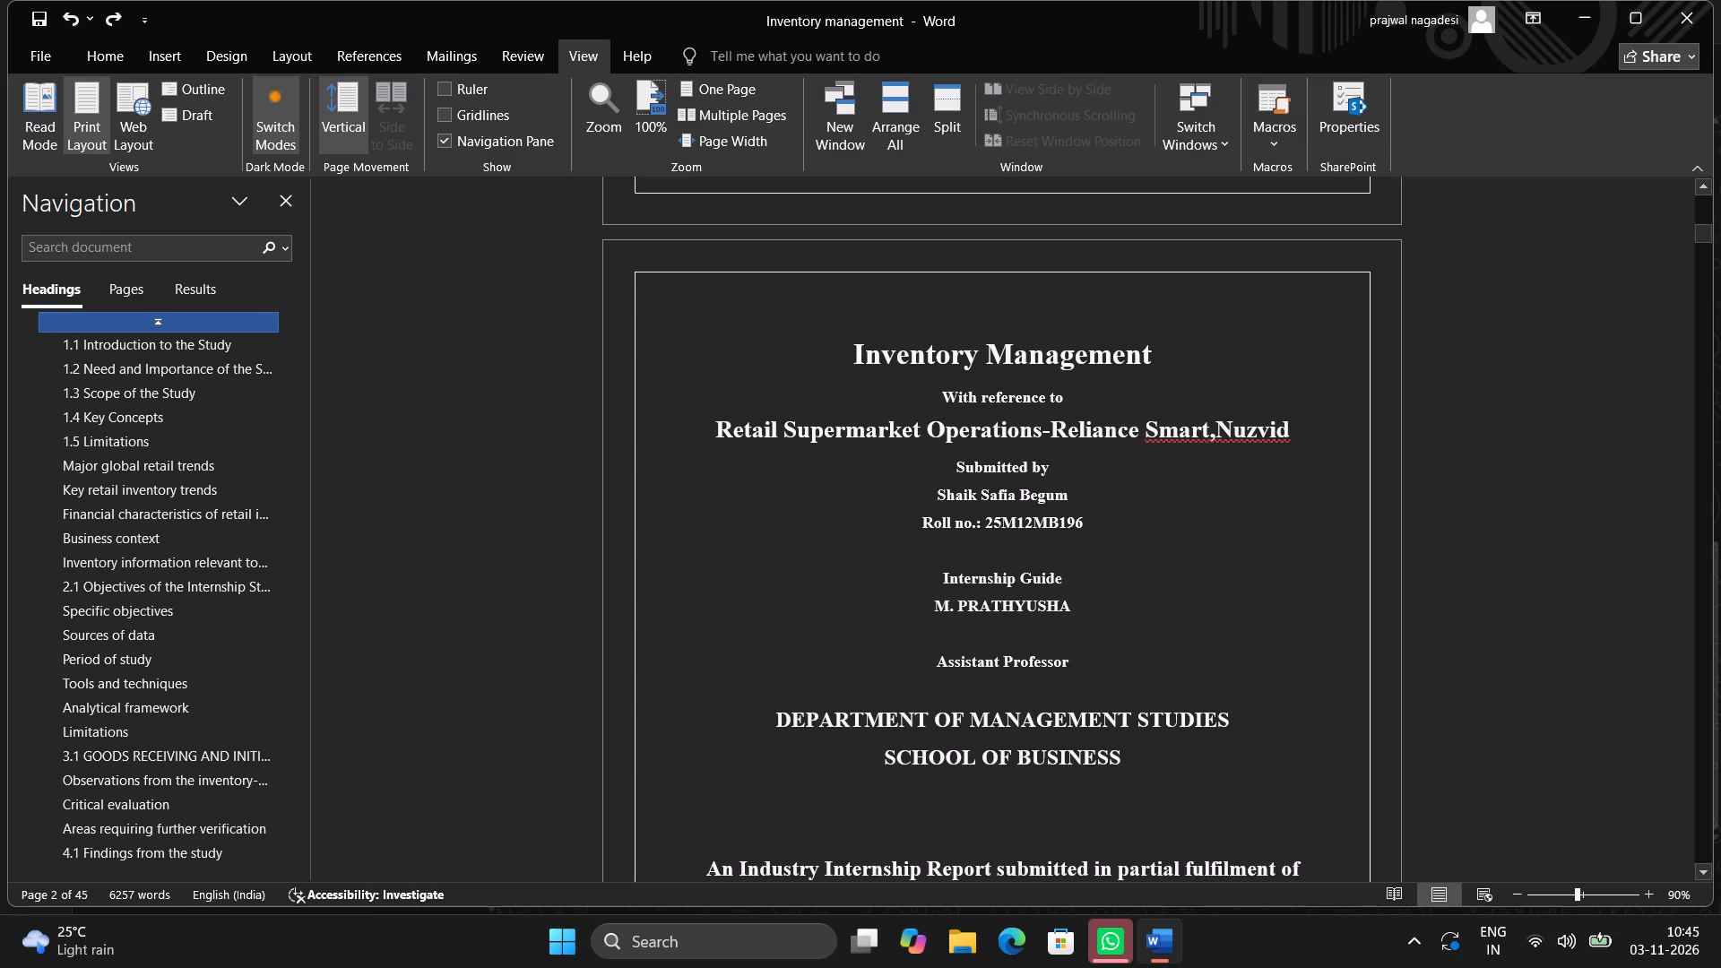
pyautogui.click(793, 362)
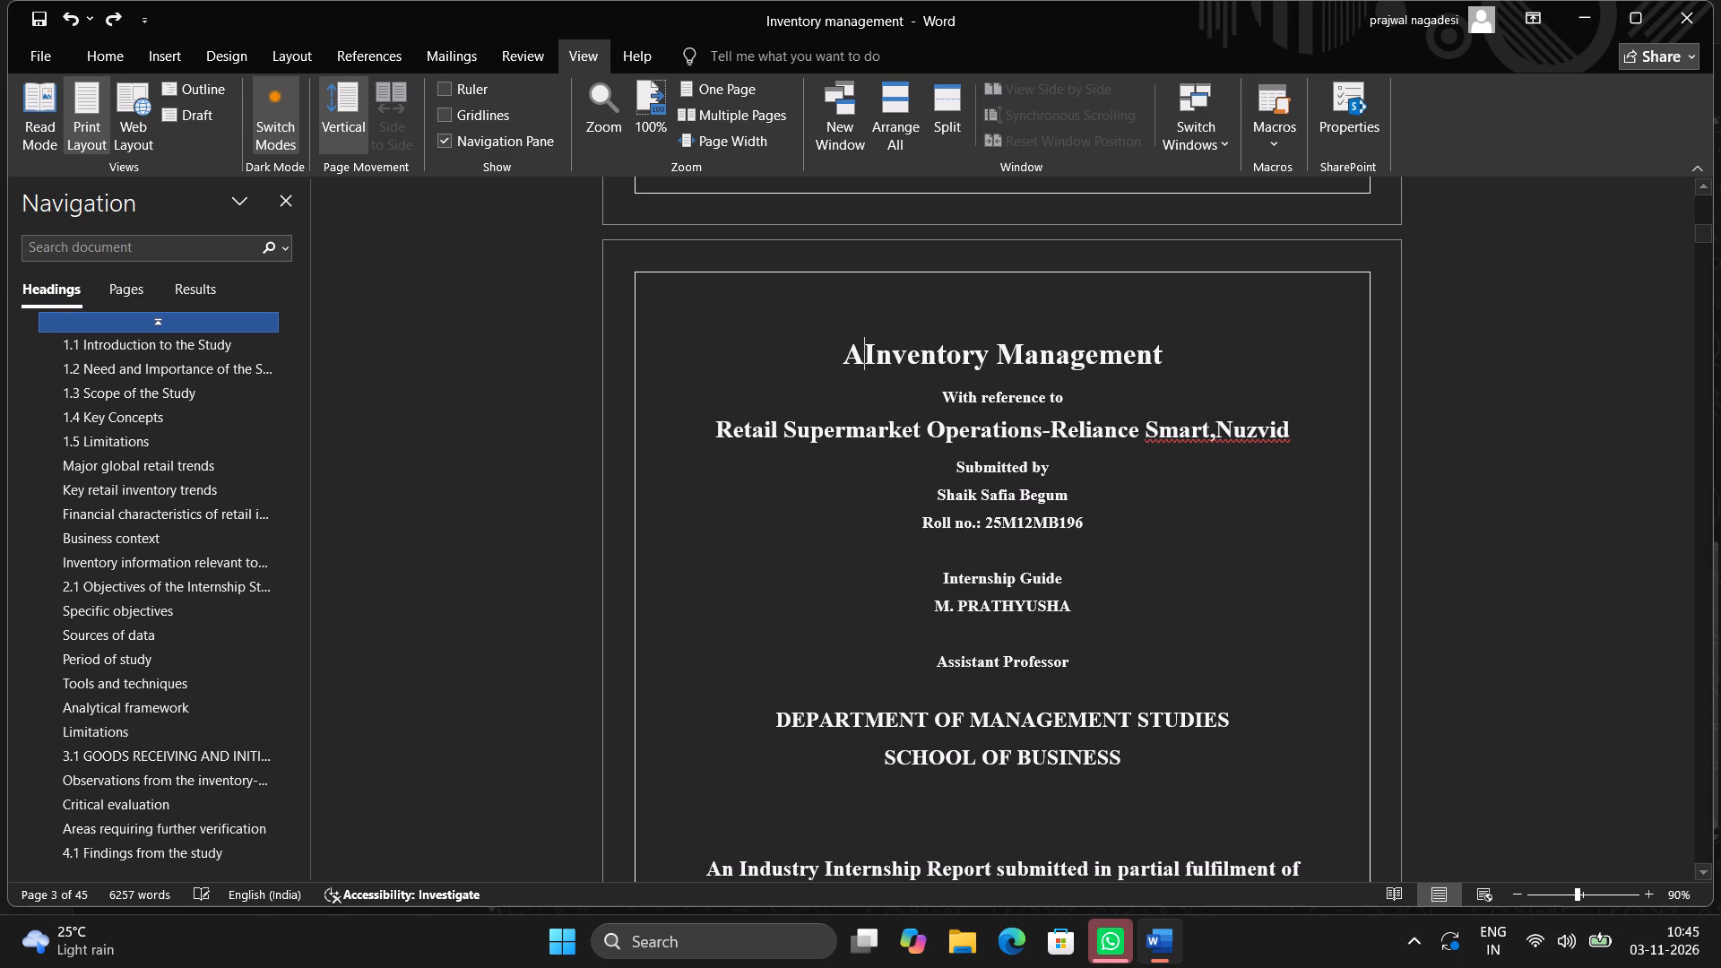
pyautogui.press('space')
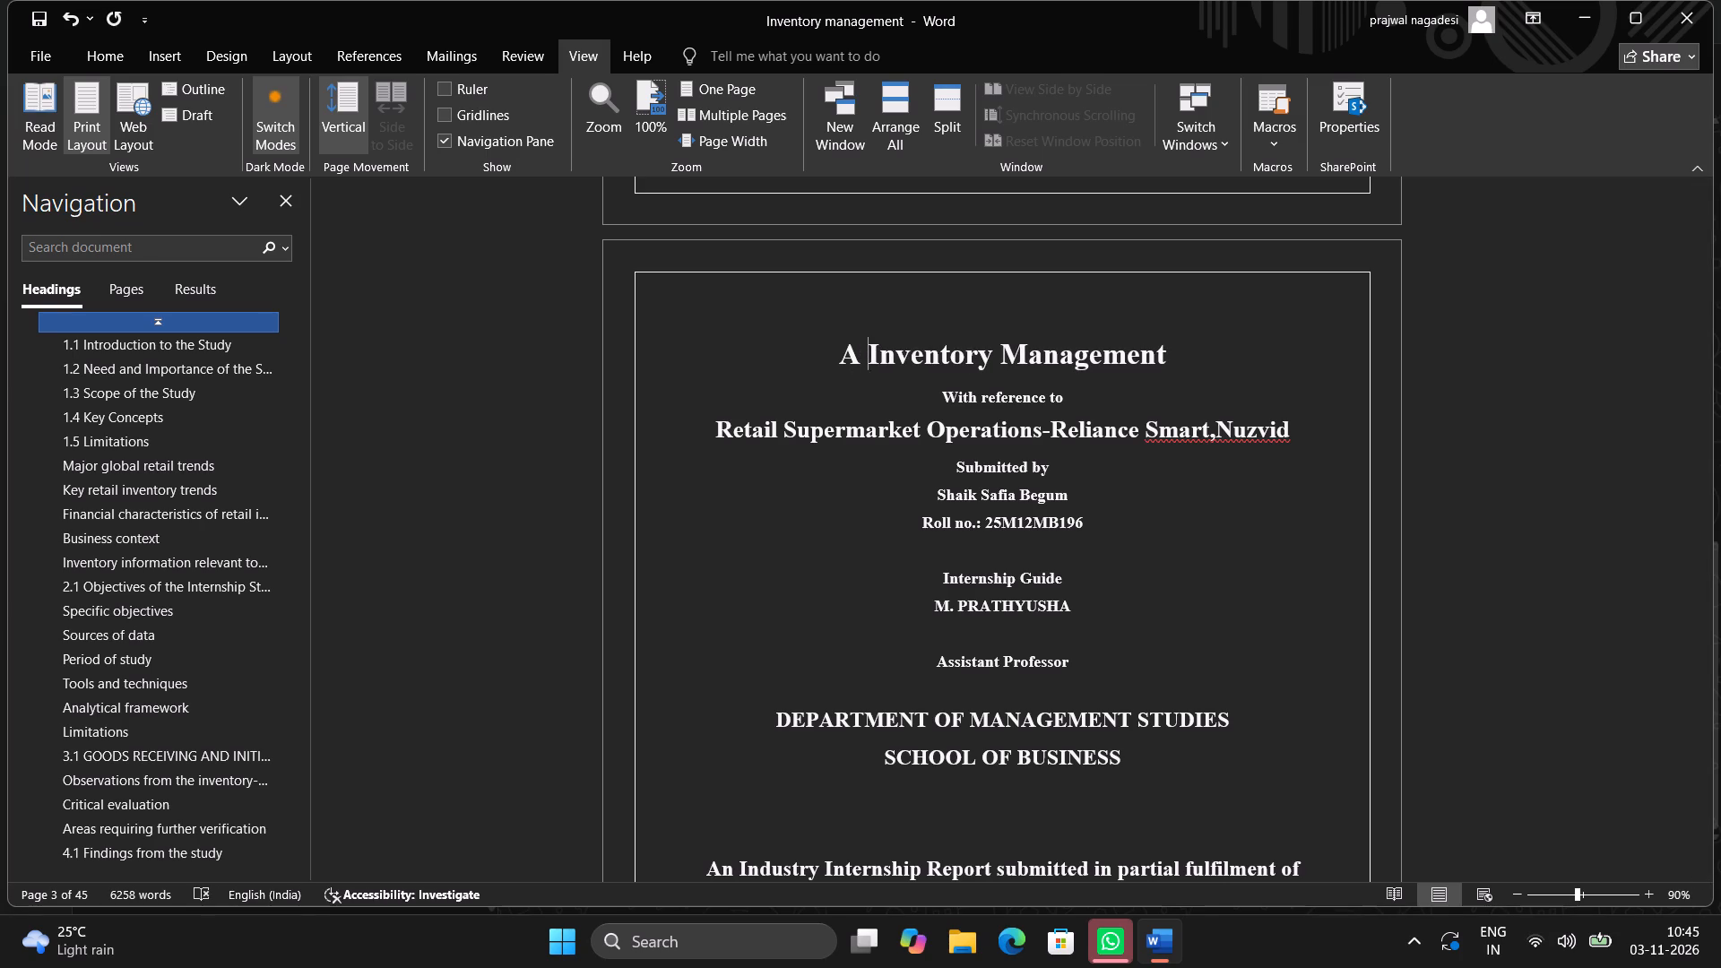
pyautogui.press('s')
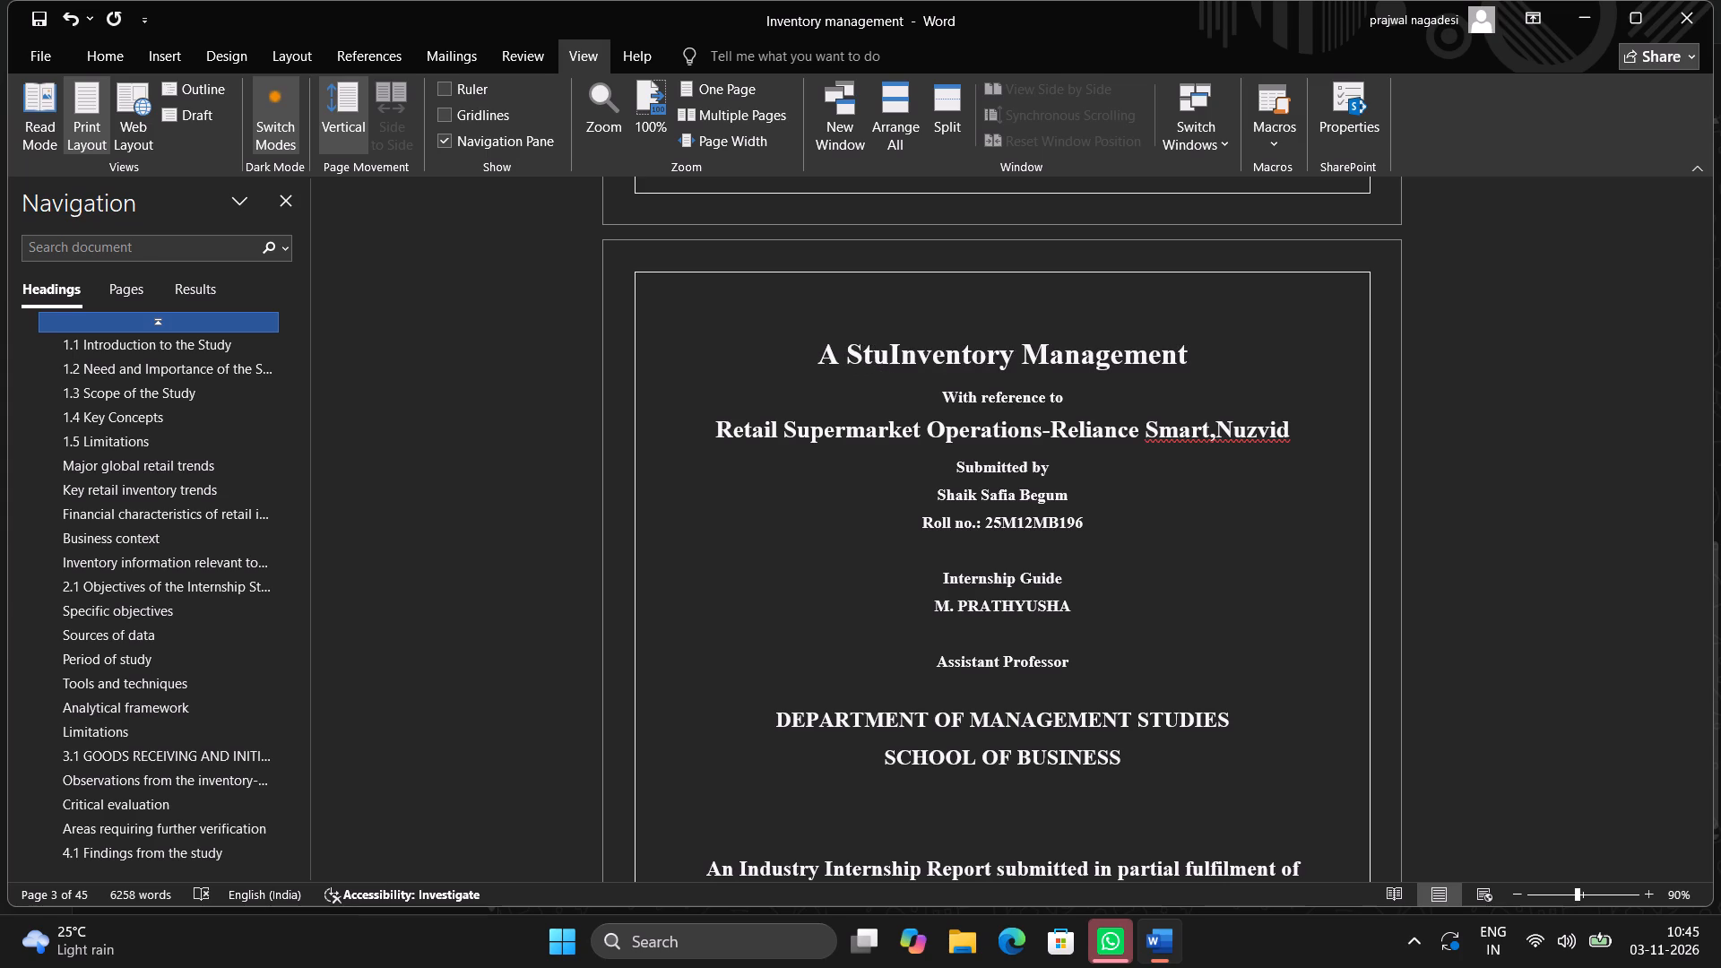
pyautogui.write('dy on')
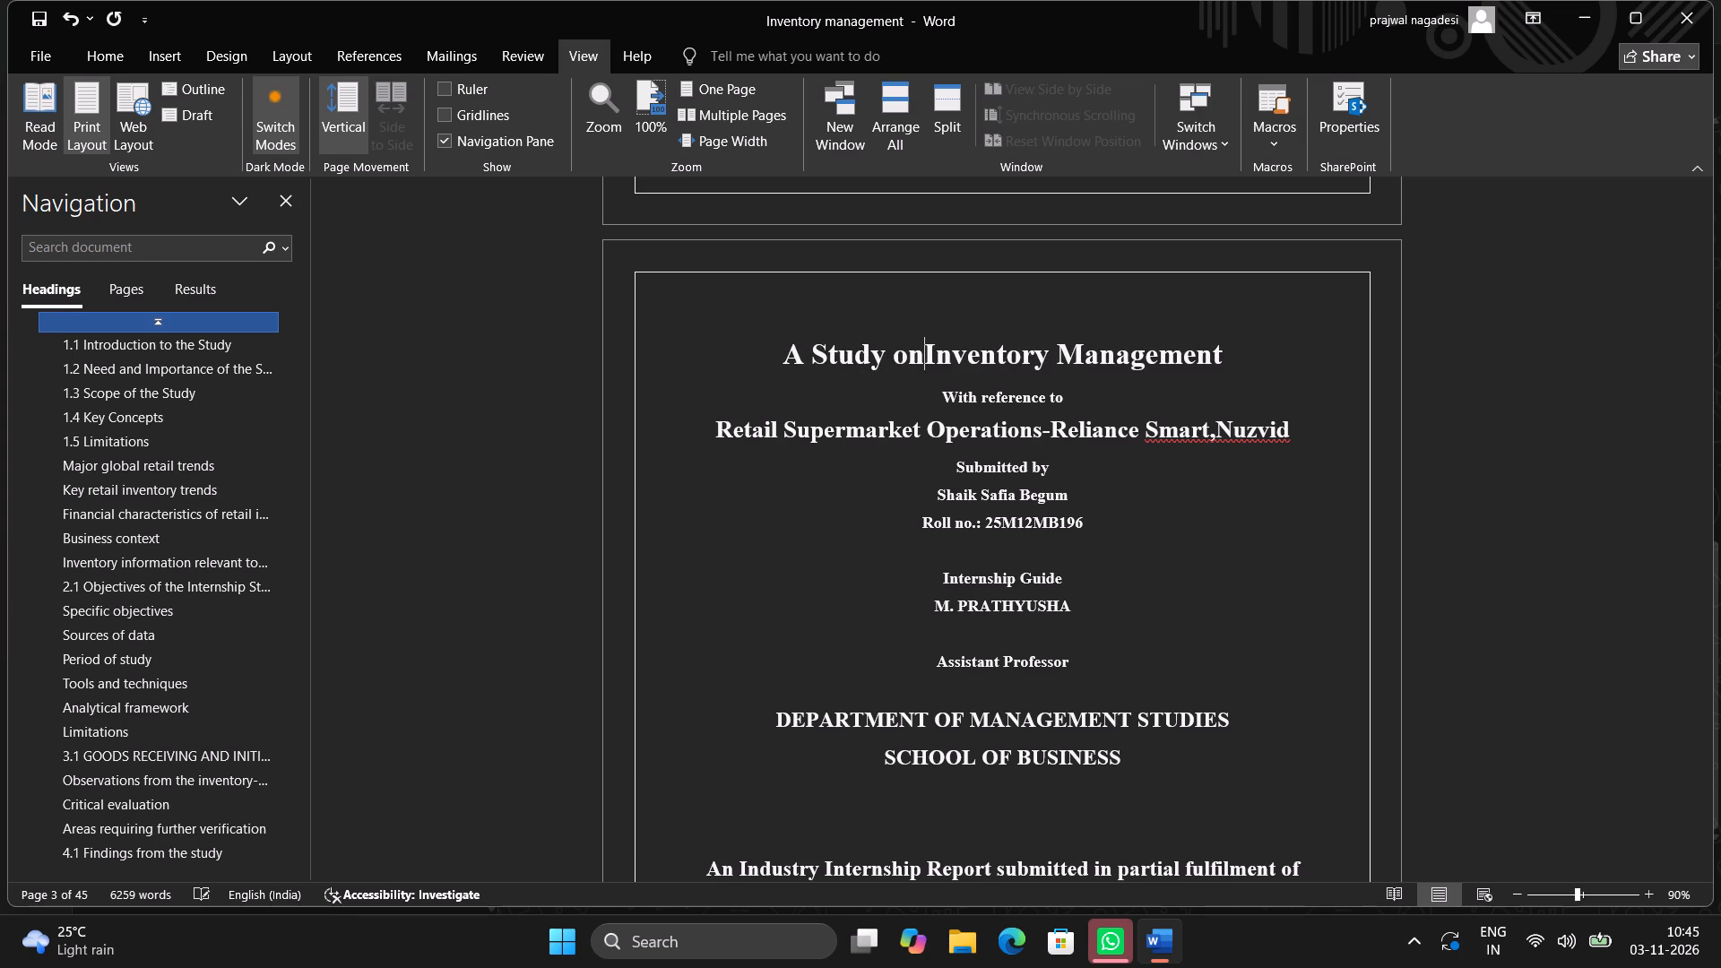
pyautogui.press('space')
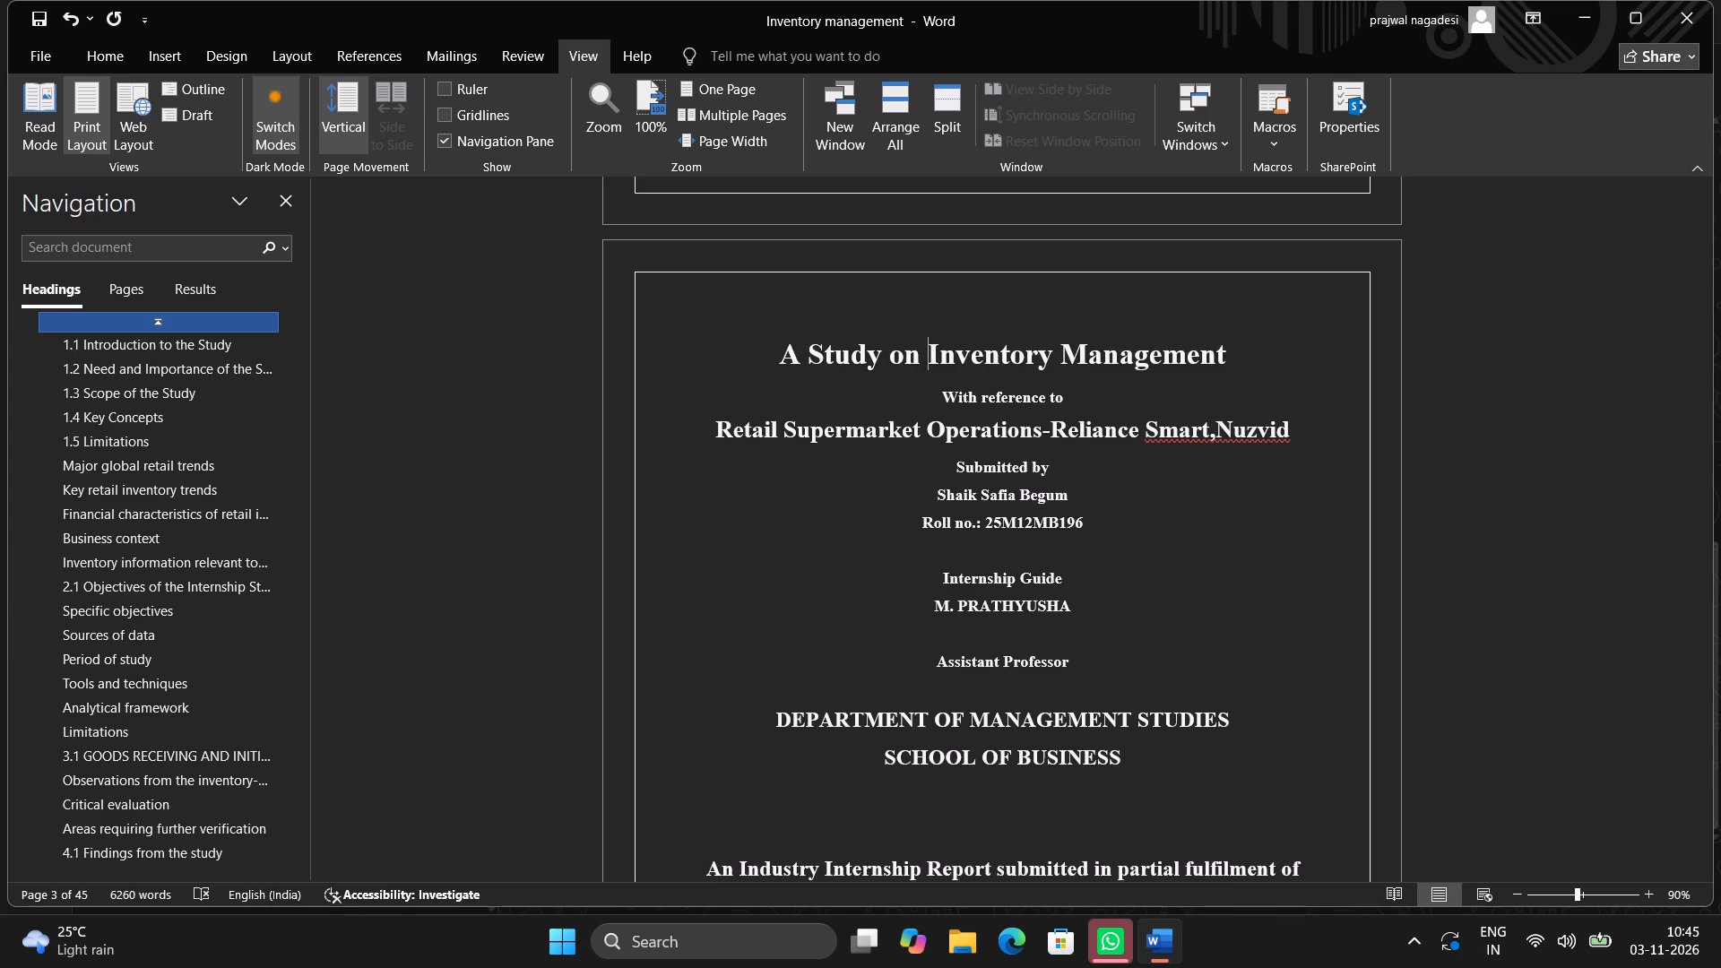
# Examine the title page's layout from the heading down to the blank area below the degree statement.
pyautogui.scroll(-2, 818, 361)
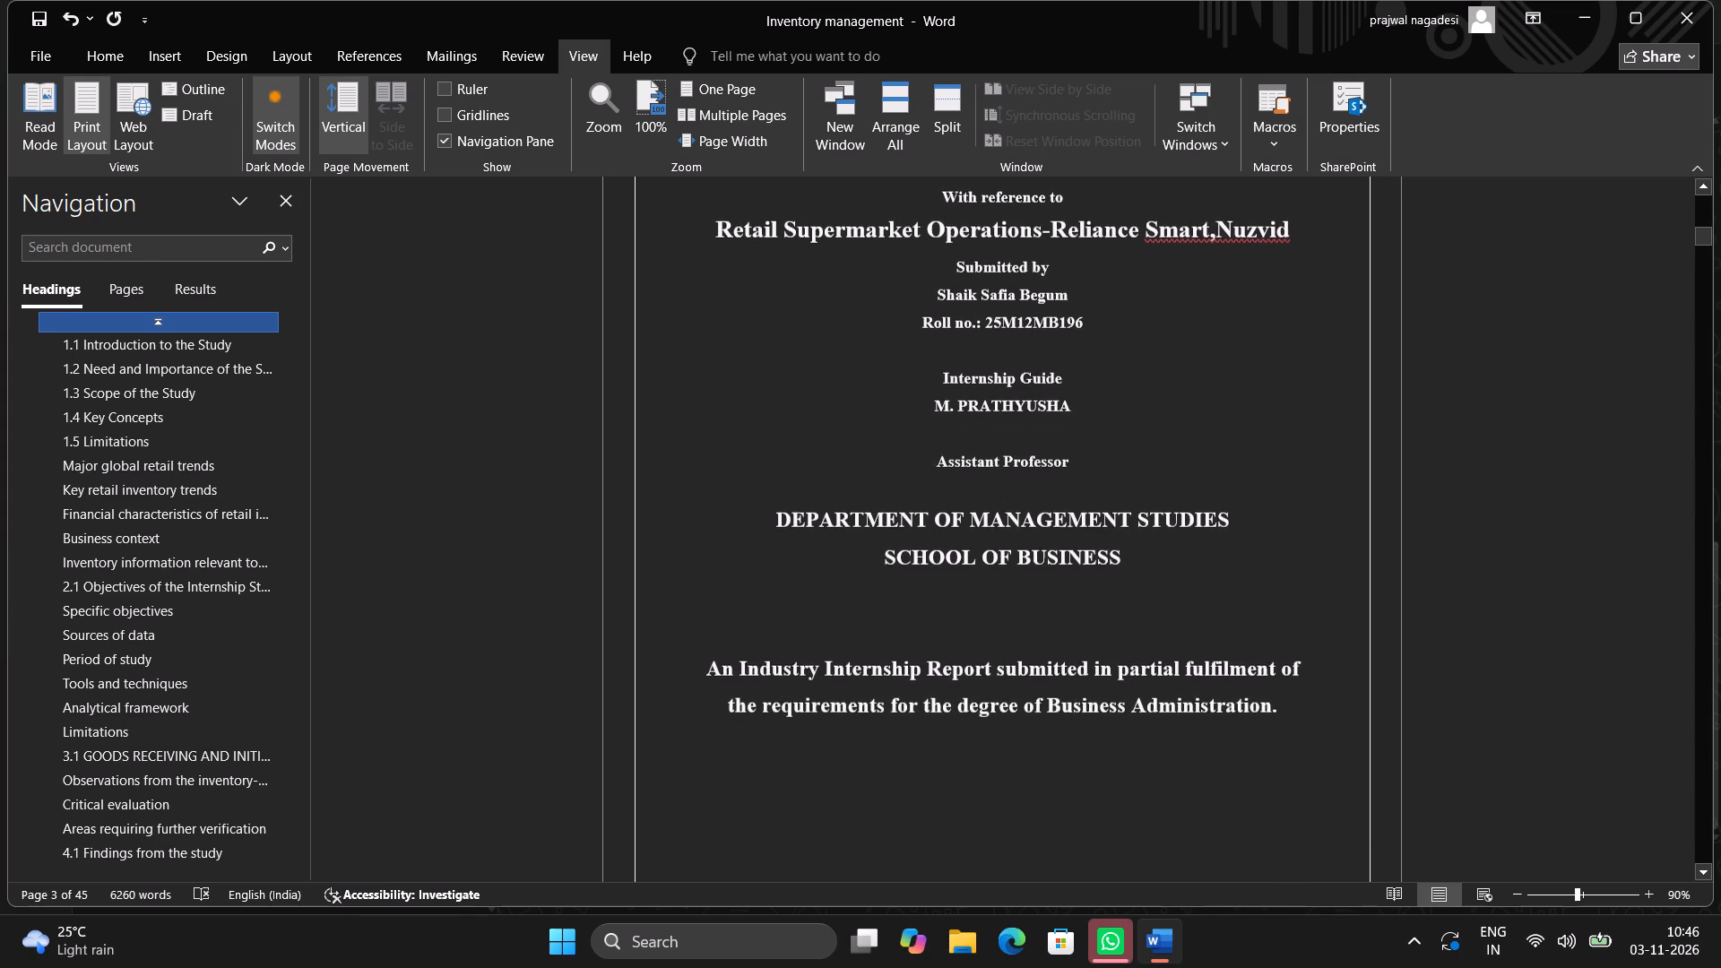
pyautogui.scroll(-3, 818, 361)
pyautogui.scroll(2, 818, 361)
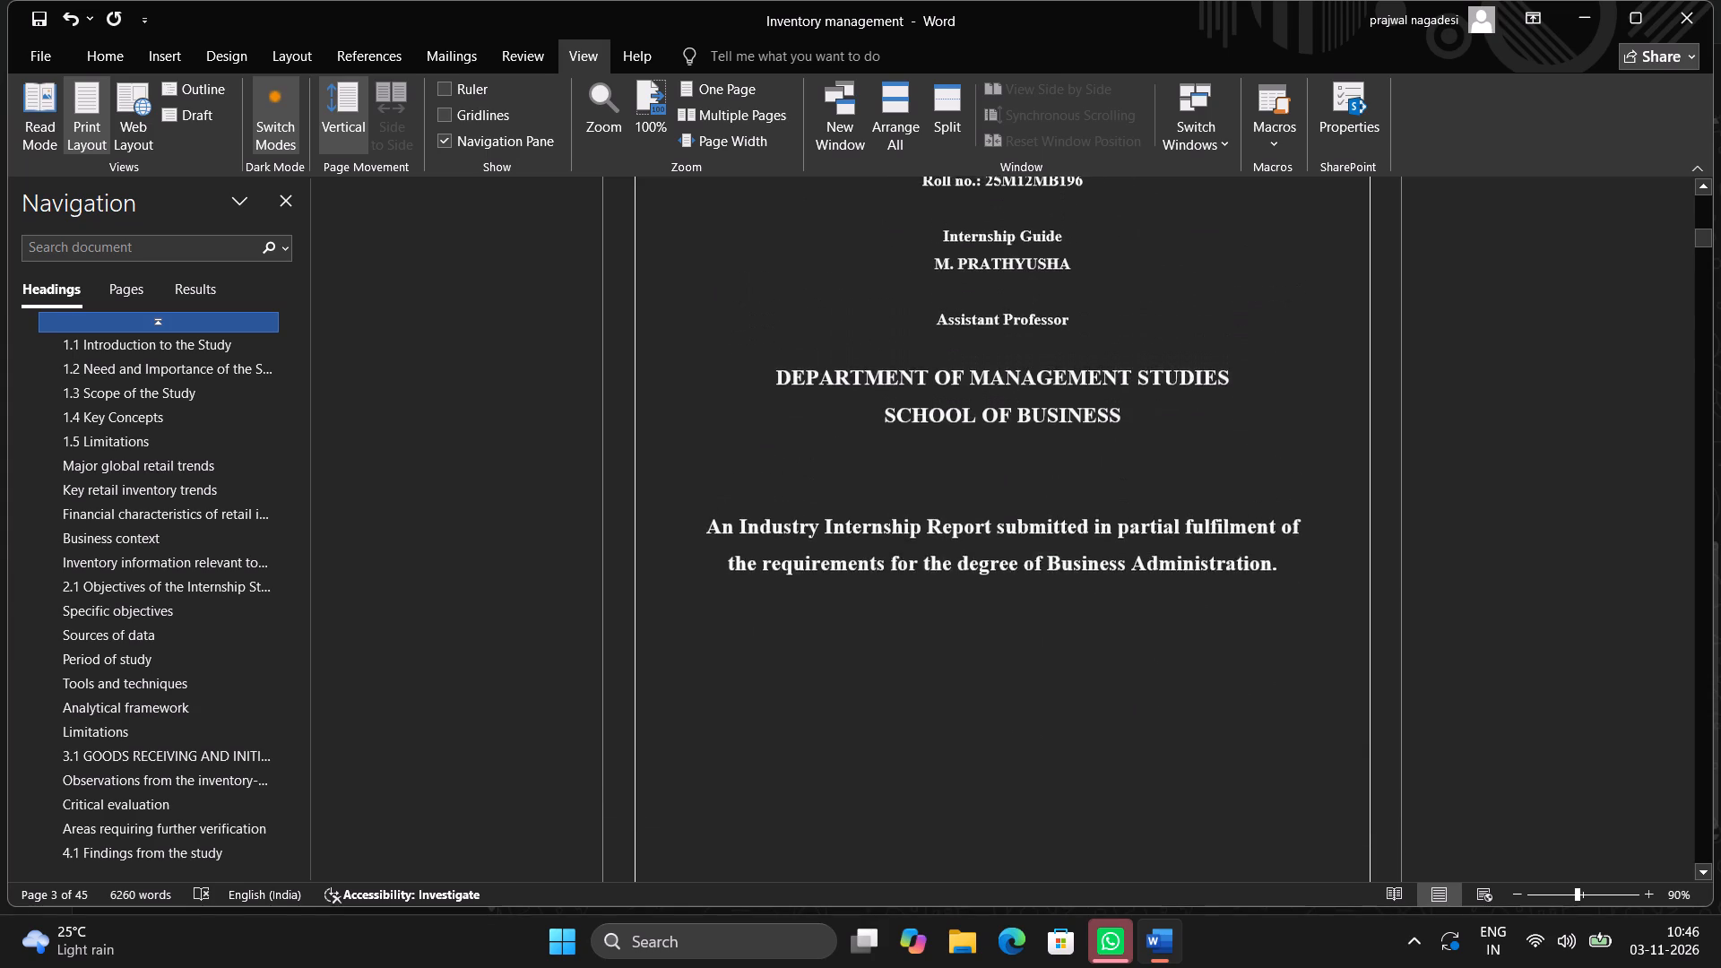
pyautogui.scroll(2, 818, 361)
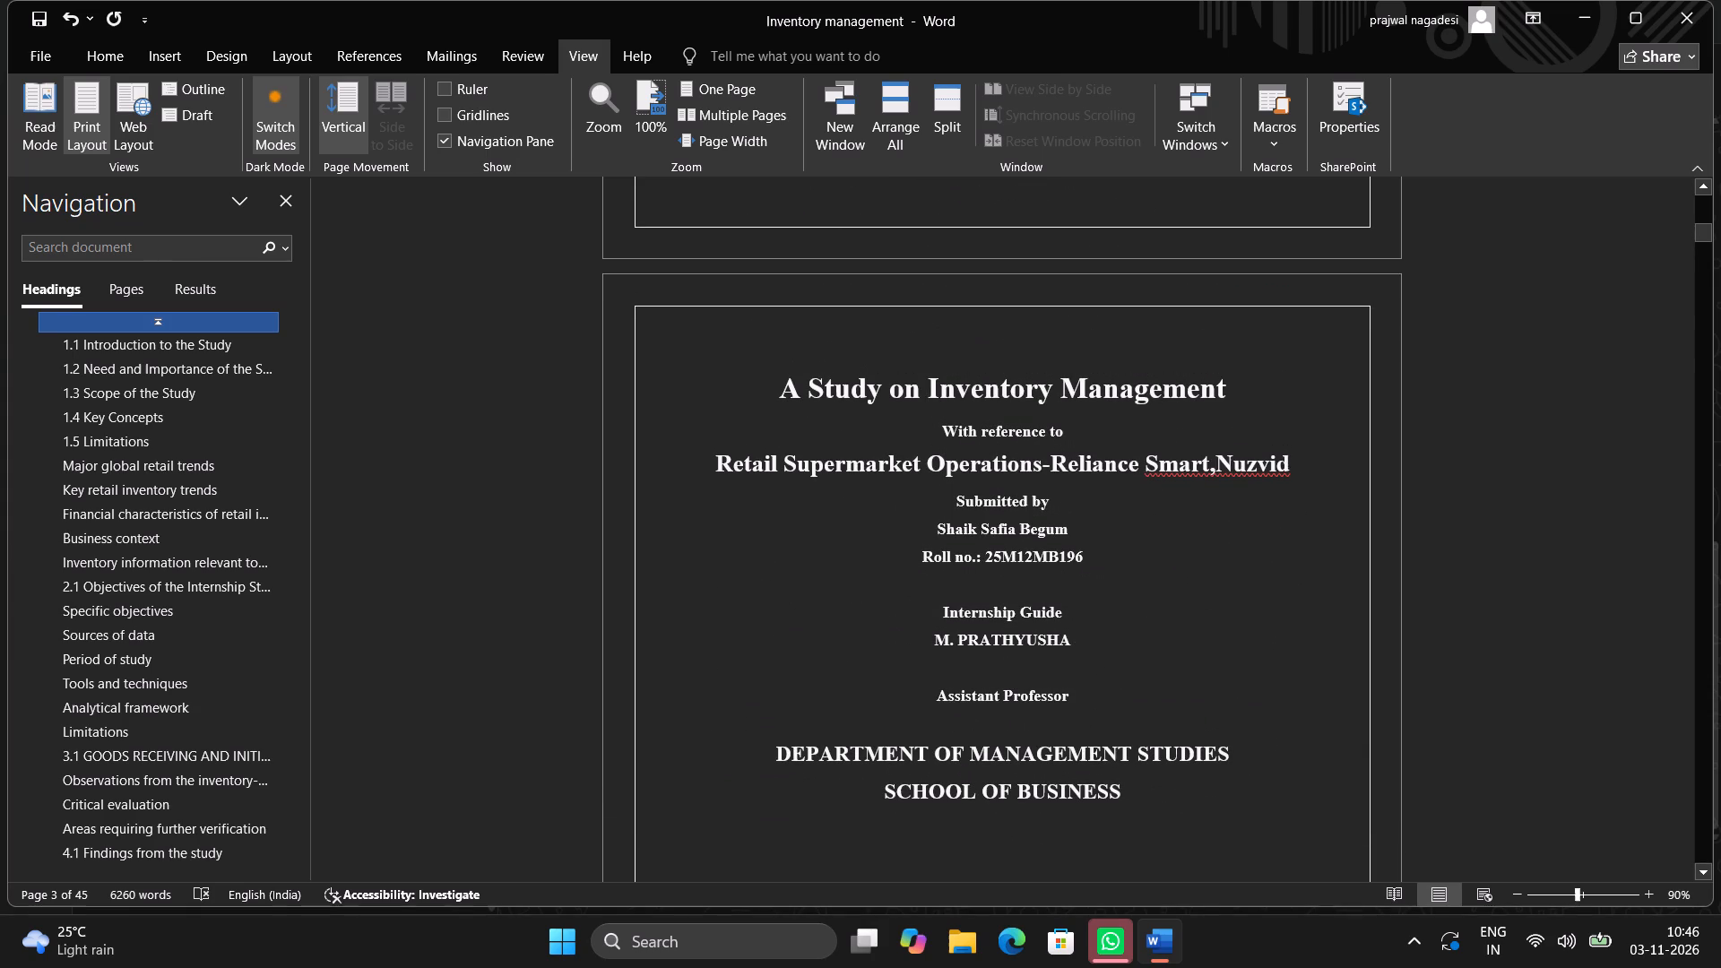
pyautogui.scroll(-1, 781, 388)
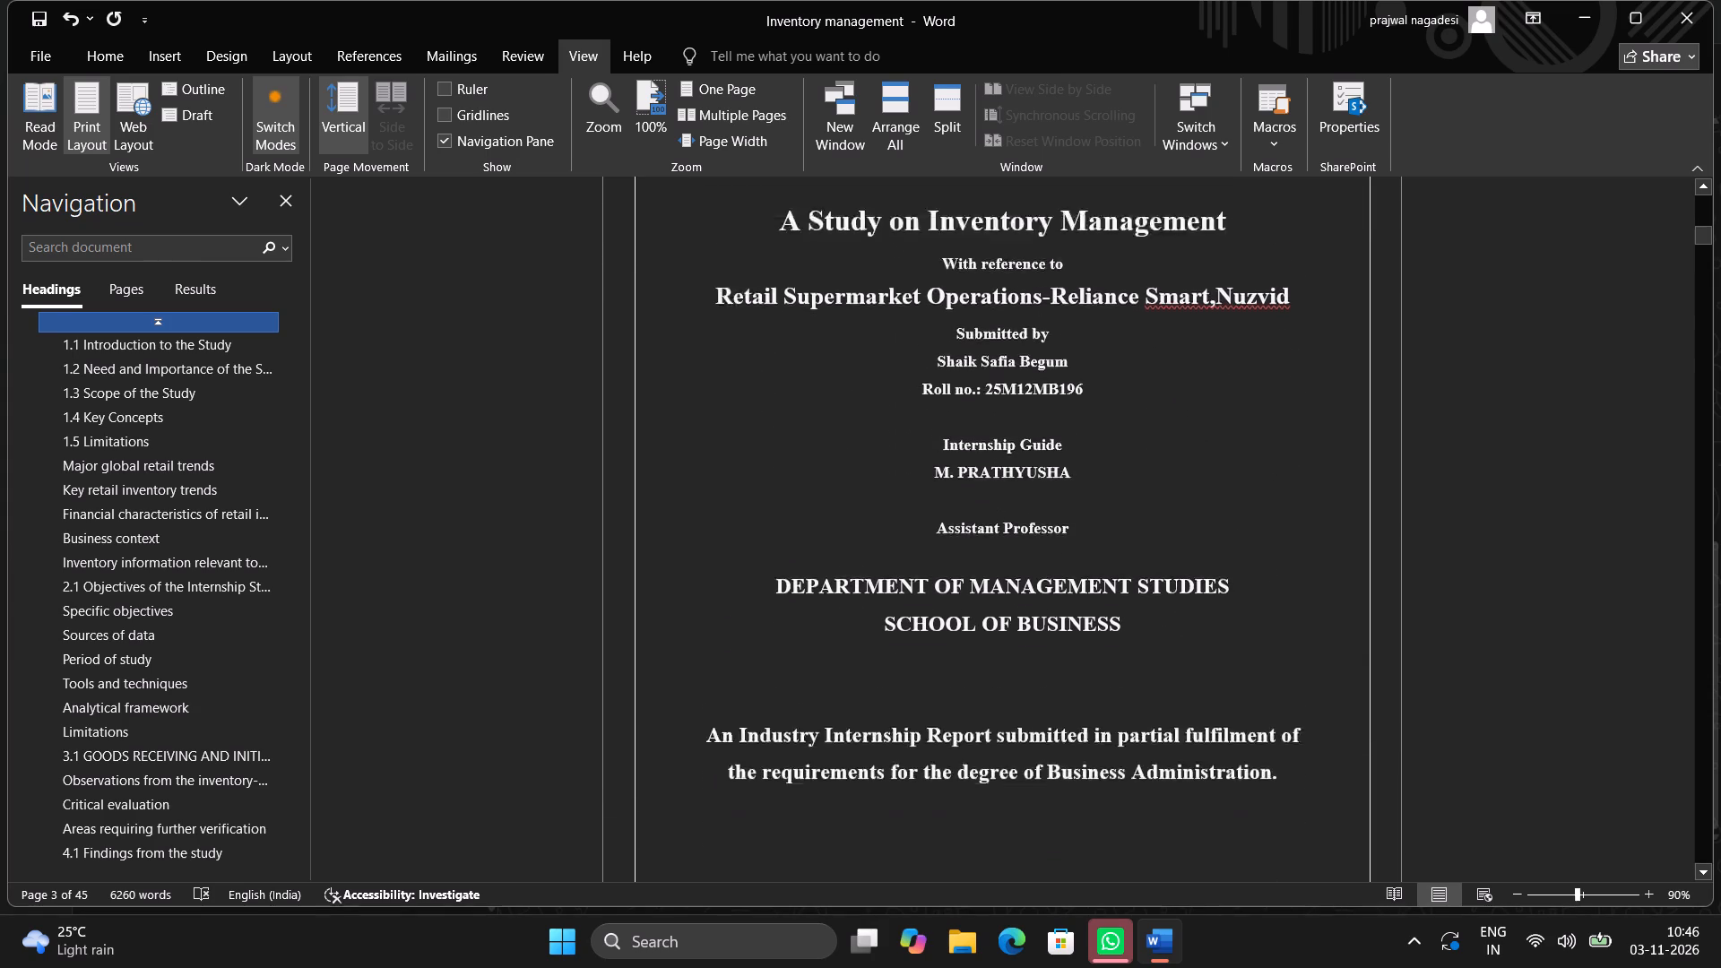
pyautogui.scroll(-1, 781, 388)
# Copy the Aditya University logo from the Certificate page and paste it centred below the degree statement on the title page.
pyautogui.scroll(4, 781, 388)
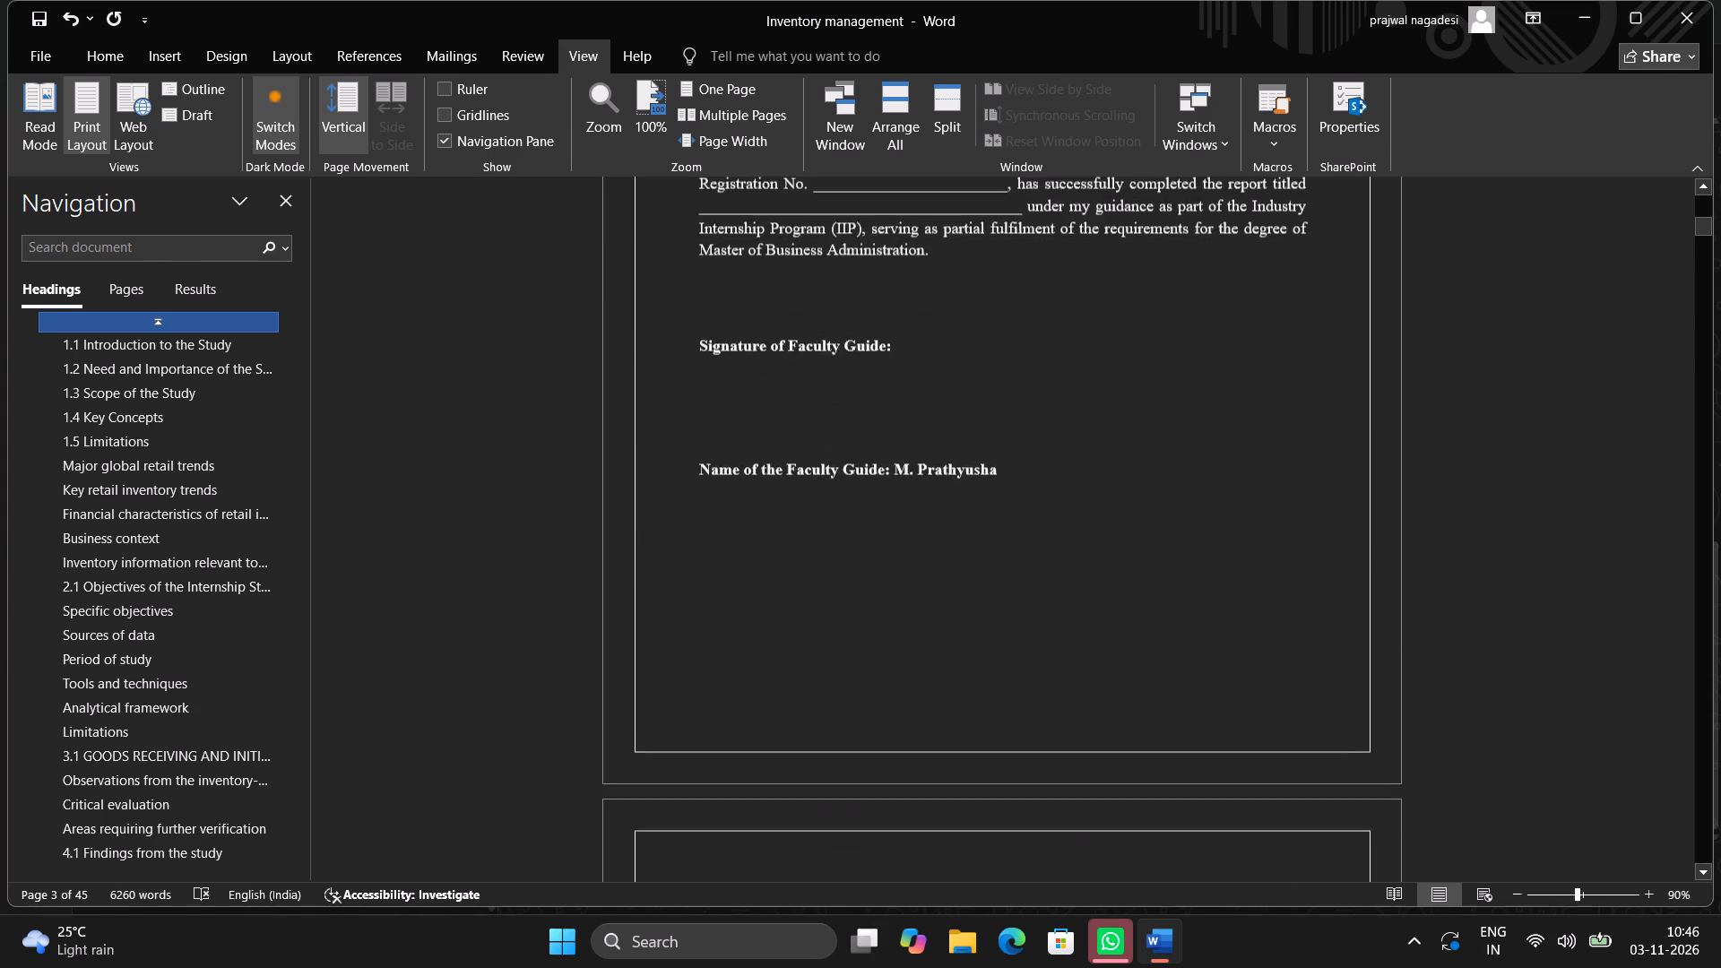
pyautogui.scroll(3, 781, 388)
pyautogui.click(827, 453)
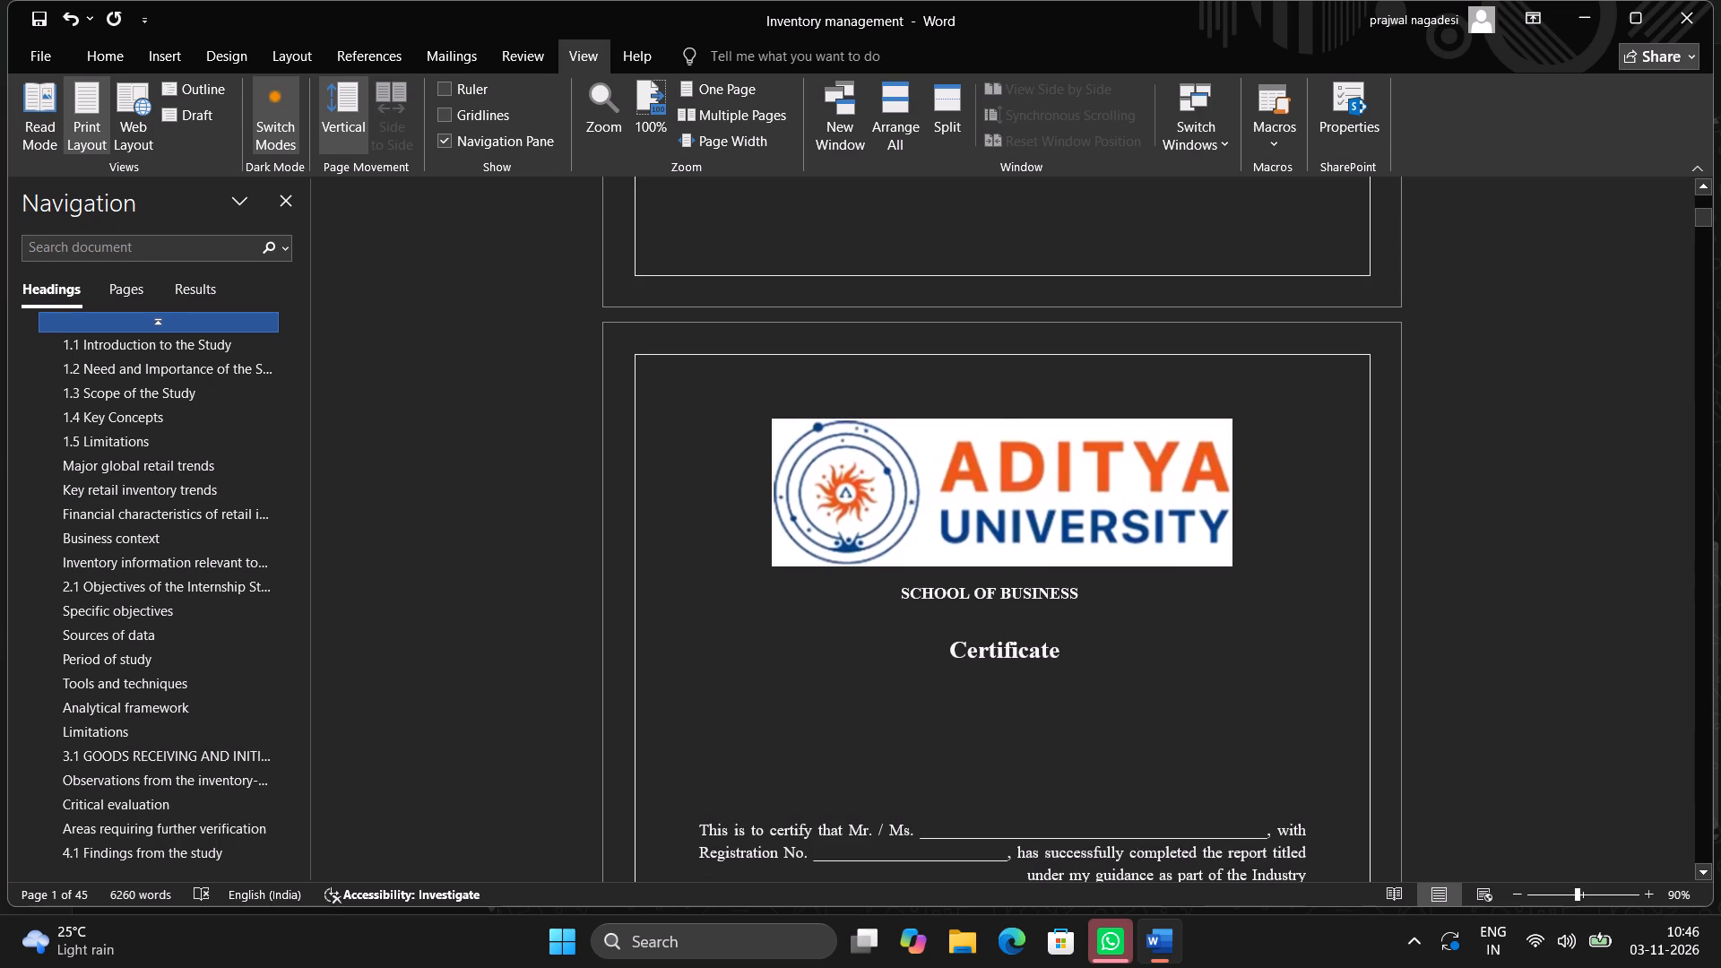
pyautogui.hotkey('ctrl', 'c')
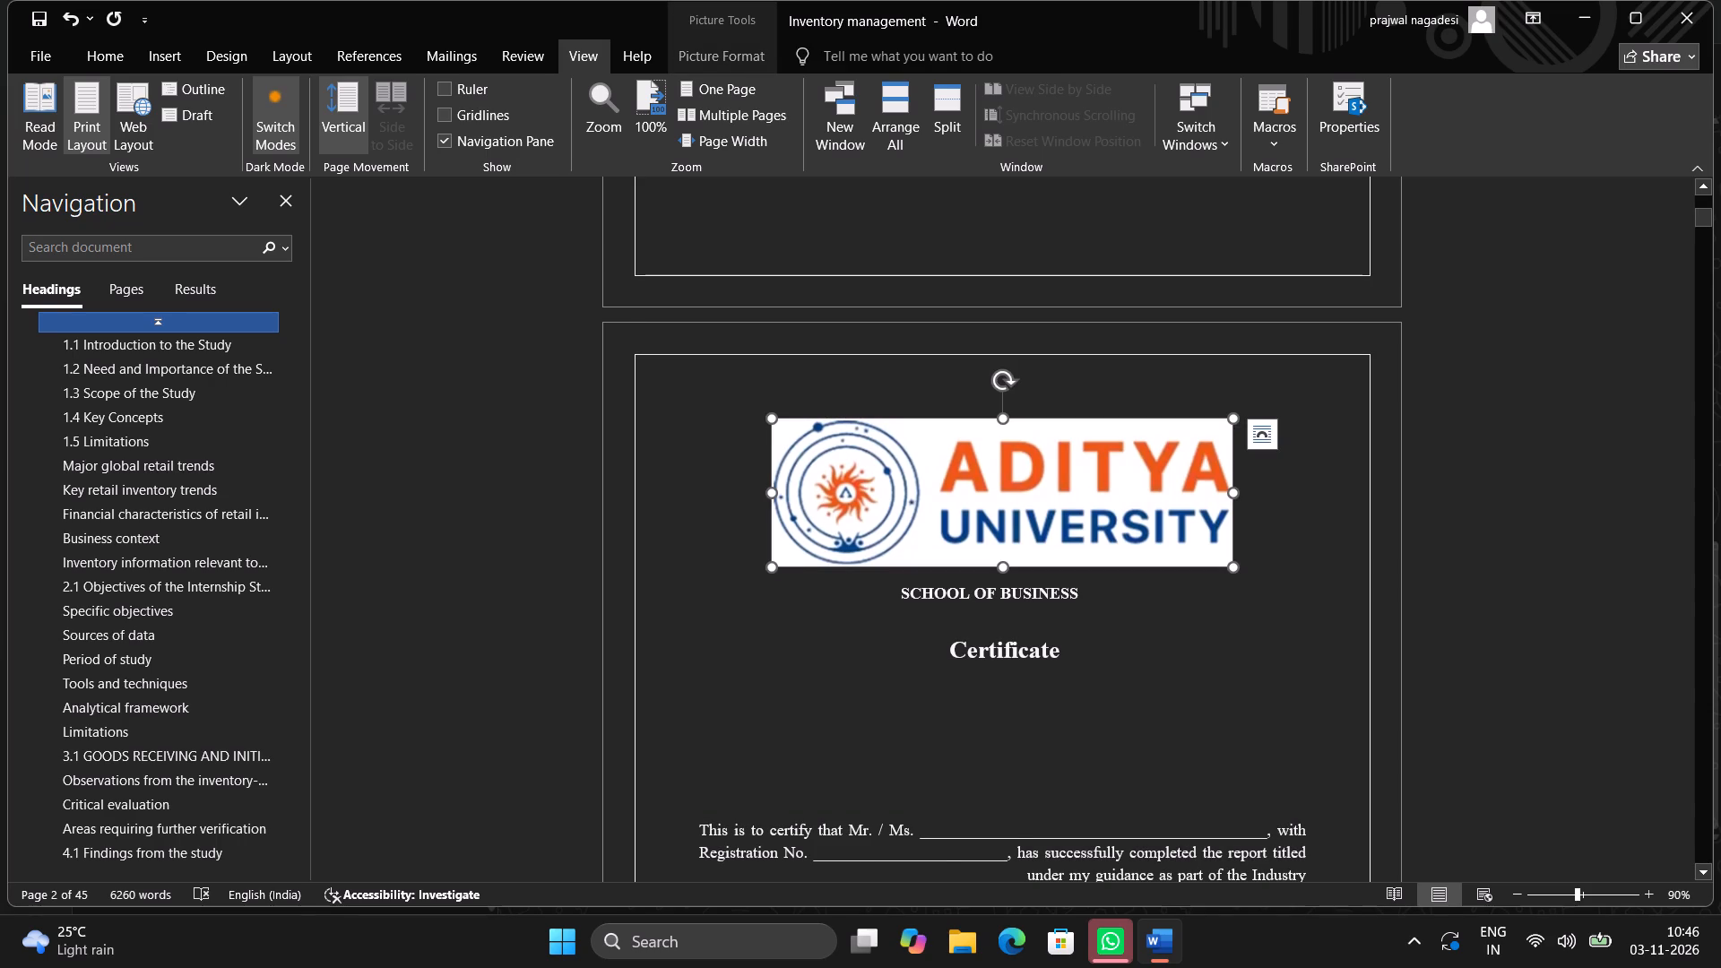
pyautogui.scroll(-7, 827, 453)
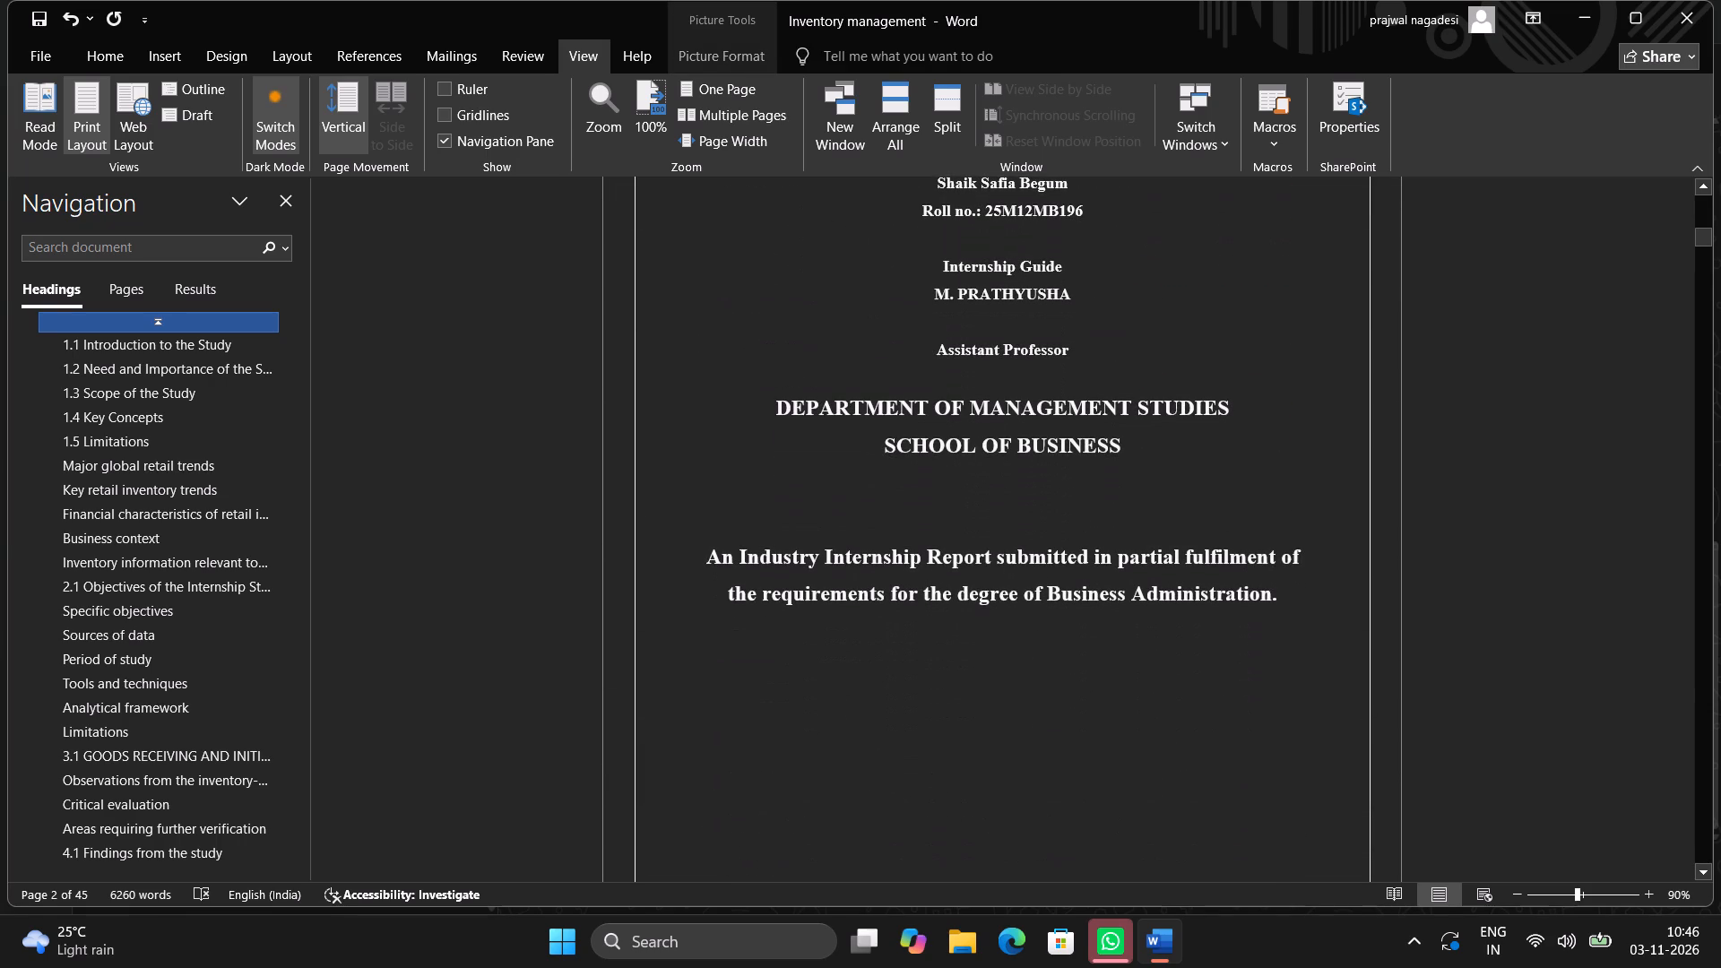
pyautogui.click(910, 796)
pyautogui.click(896, 686)
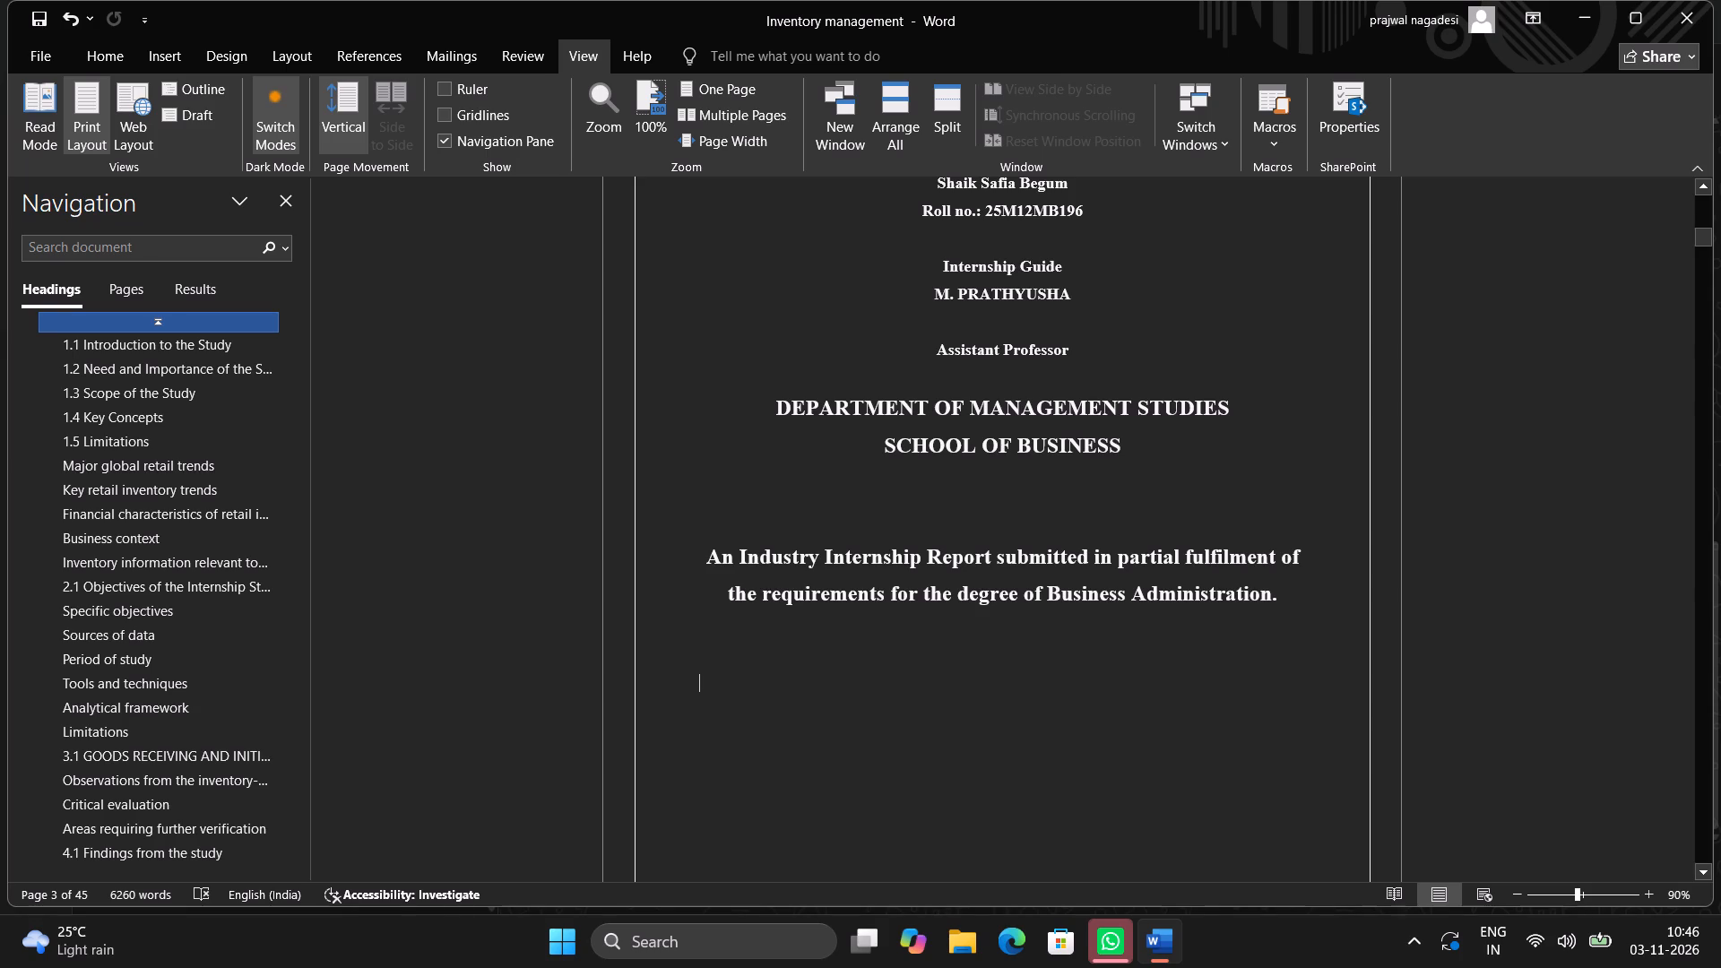
pyautogui.click(215, 57)
pyautogui.click(111, 58)
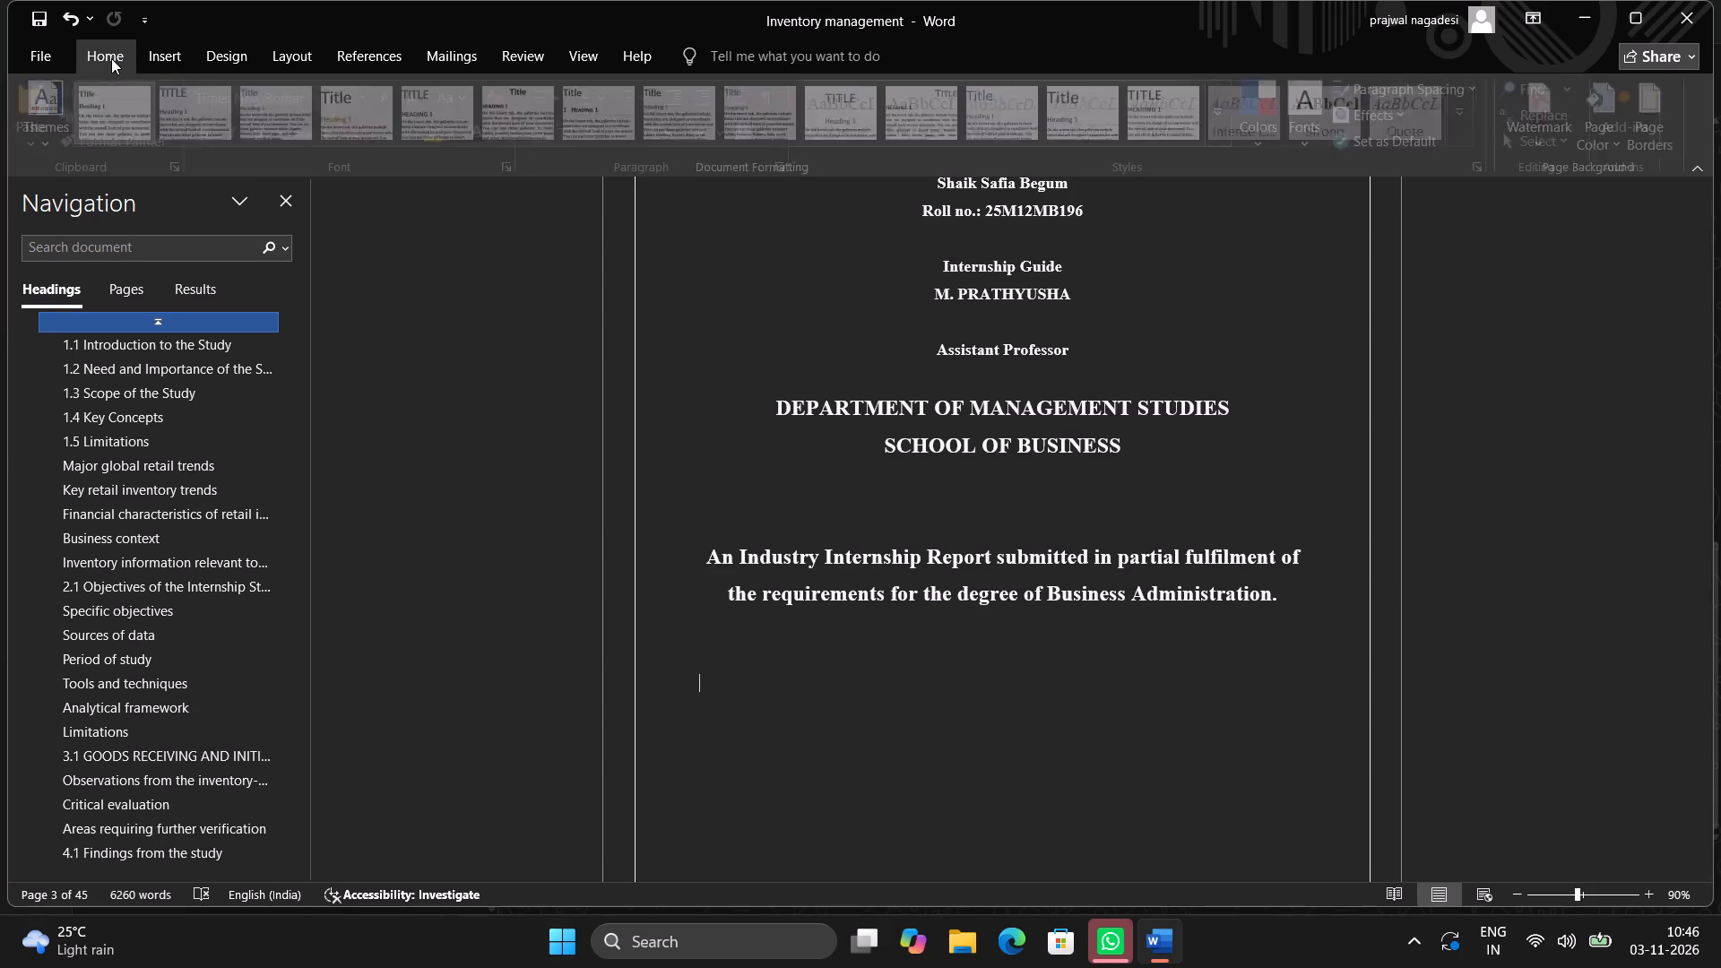
pyautogui.click(564, 126)
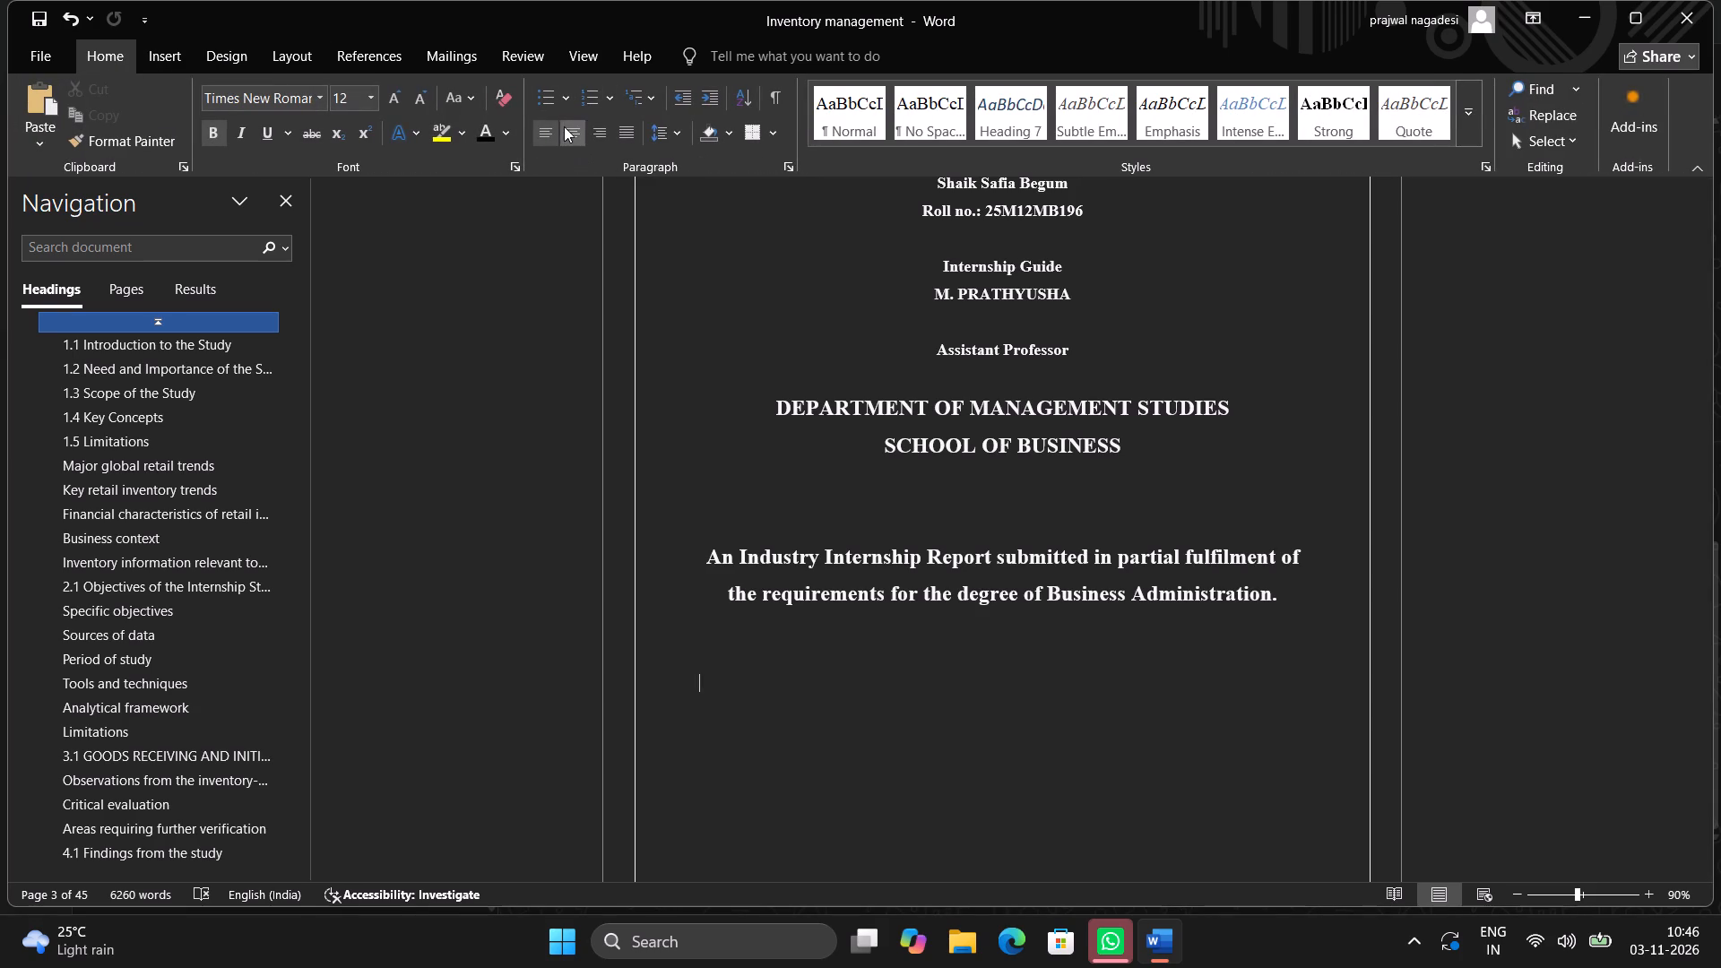
pyautogui.hotkey('ctrl', 'v')
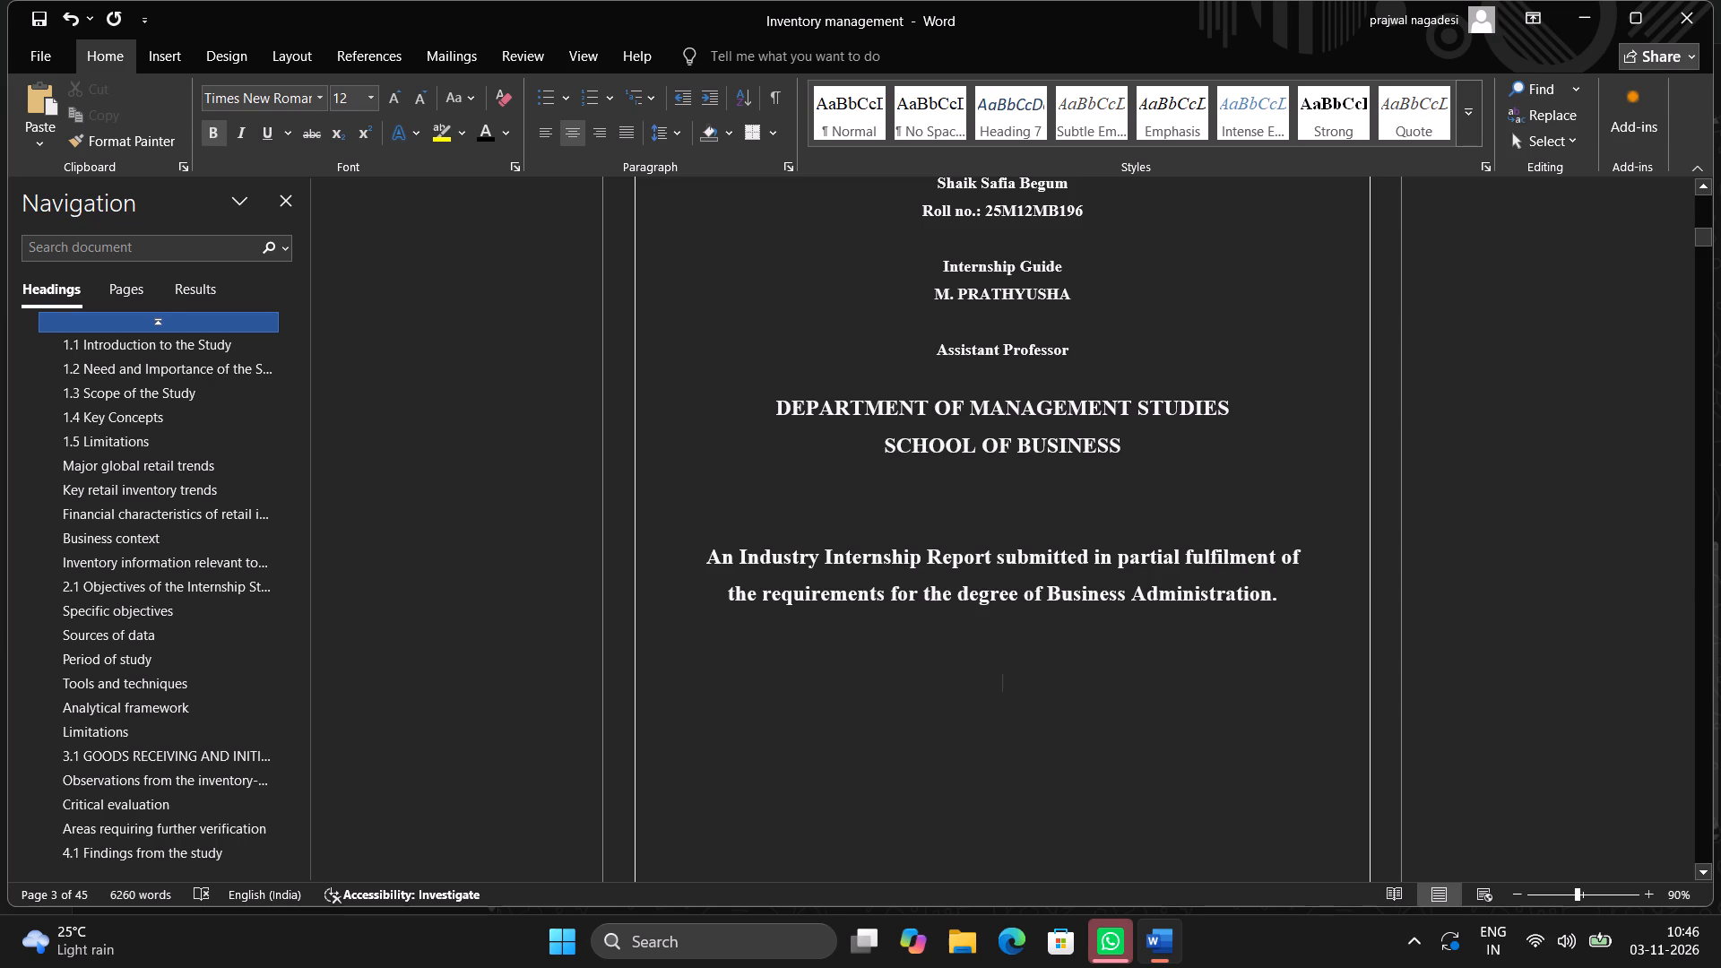
# Check the logo placement on the title page, and review the Certificate and Declaration pages above it.
pyautogui.scroll(1, 973, 567)
pyautogui.keyDown('ctrl'); pyautogui.scroll(-1, 973, 567); pyautogui.keyUp('ctrl')
pyautogui.keyDown('ctrl'); pyautogui.scroll(1, 973, 567); pyautogui.keyUp('ctrl')
pyautogui.keyDown('ctrl'); pyautogui.scroll(-1, 973, 567); pyautogui.keyUp('ctrl')
pyautogui.keyDown('ctrl'); pyautogui.scroll(1, 973, 567); pyautogui.keyUp('ctrl')
pyautogui.scroll(1, 973, 567)
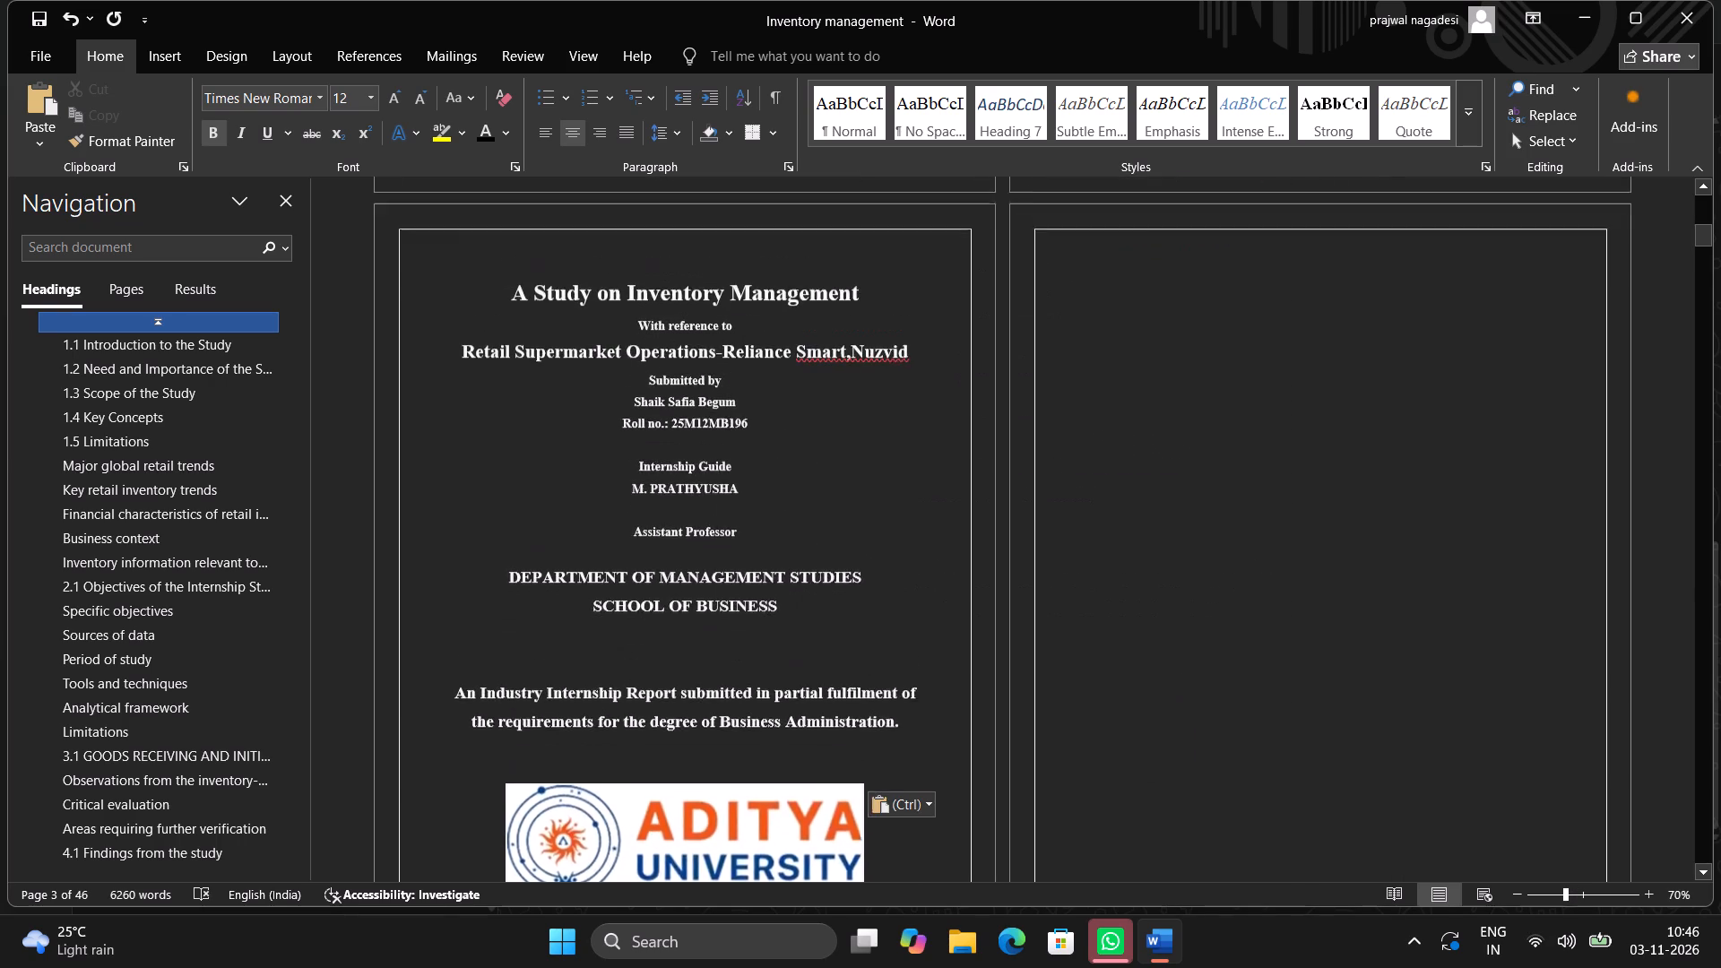
pyautogui.scroll(1, 973, 567)
pyautogui.keyDown('ctrl'); pyautogui.scroll(3, 973, 567); pyautogui.keyUp('ctrl')
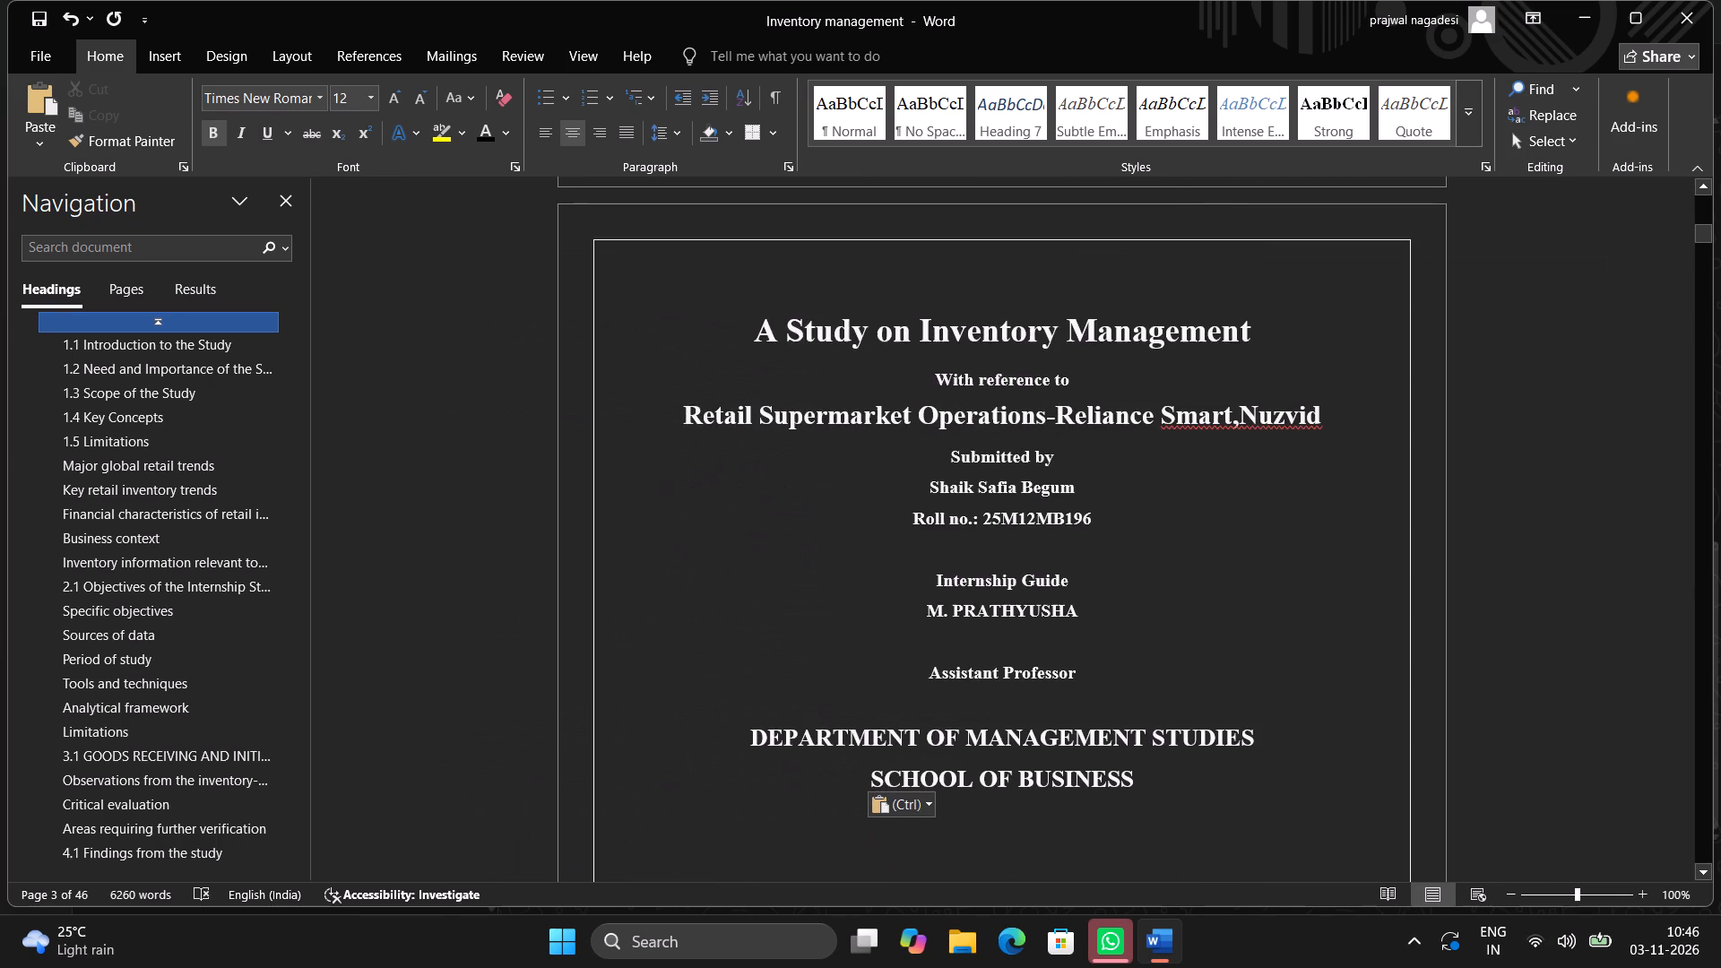
pyautogui.scroll(1, 973, 567)
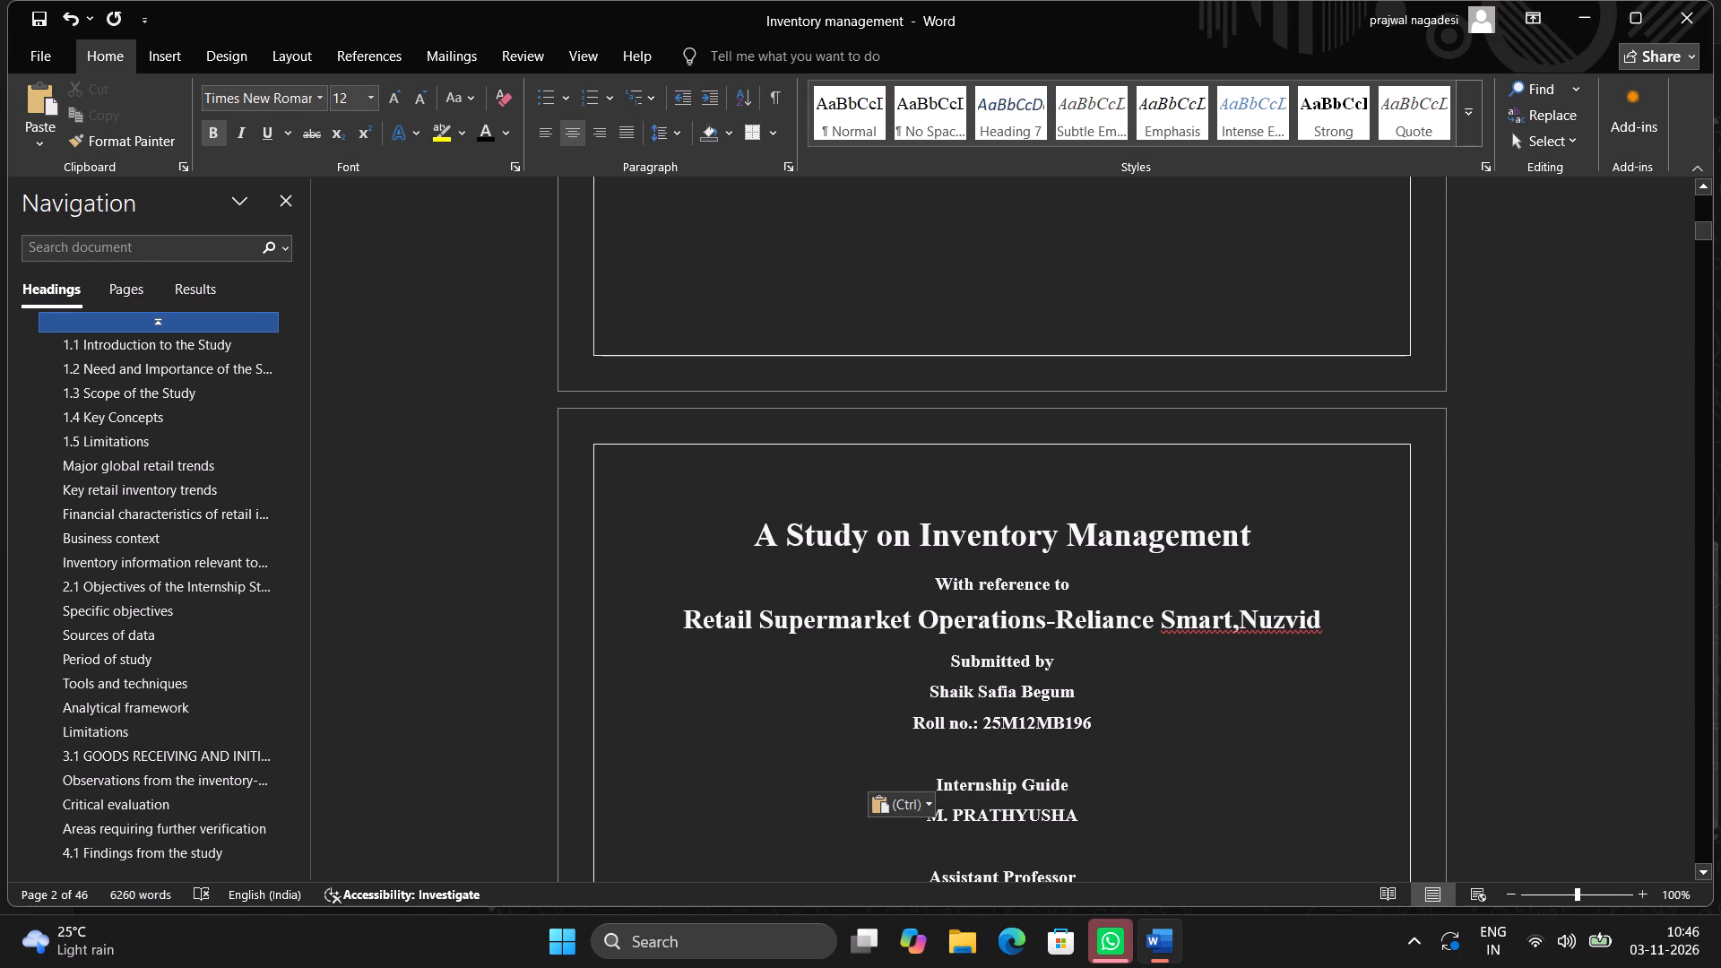
pyautogui.scroll(6, 749, 533)
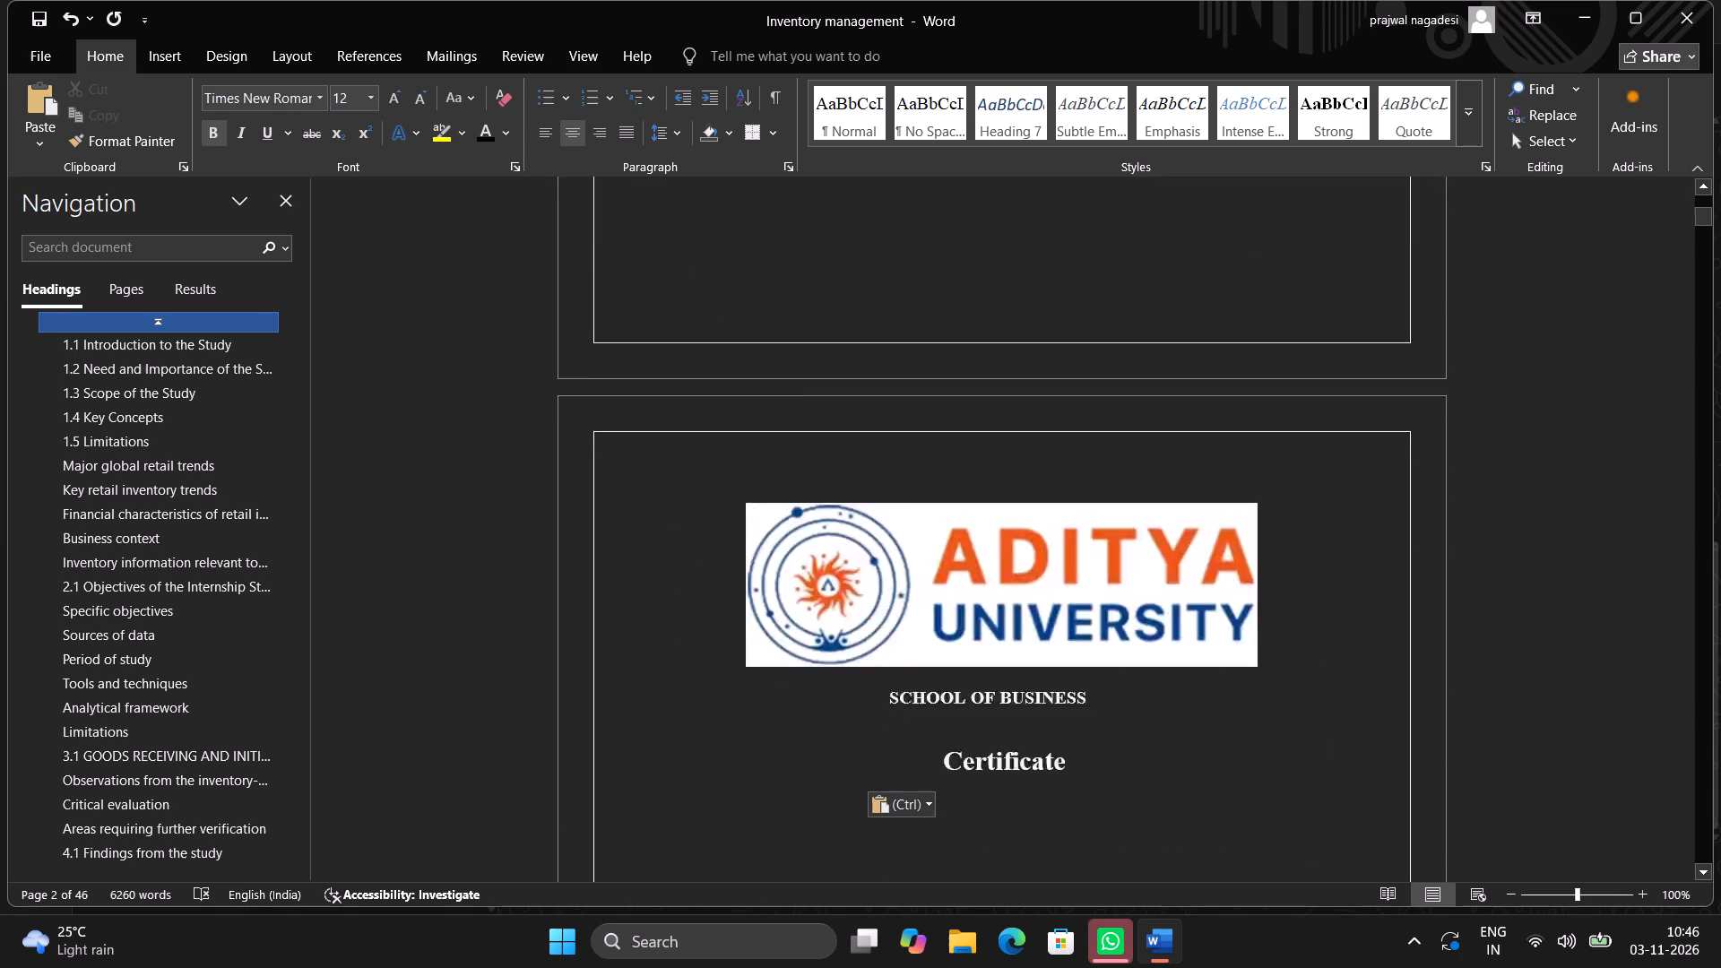
pyautogui.scroll(1, 749, 533)
pyautogui.scroll(-2, 749, 533)
pyautogui.scroll(3, 749, 533)
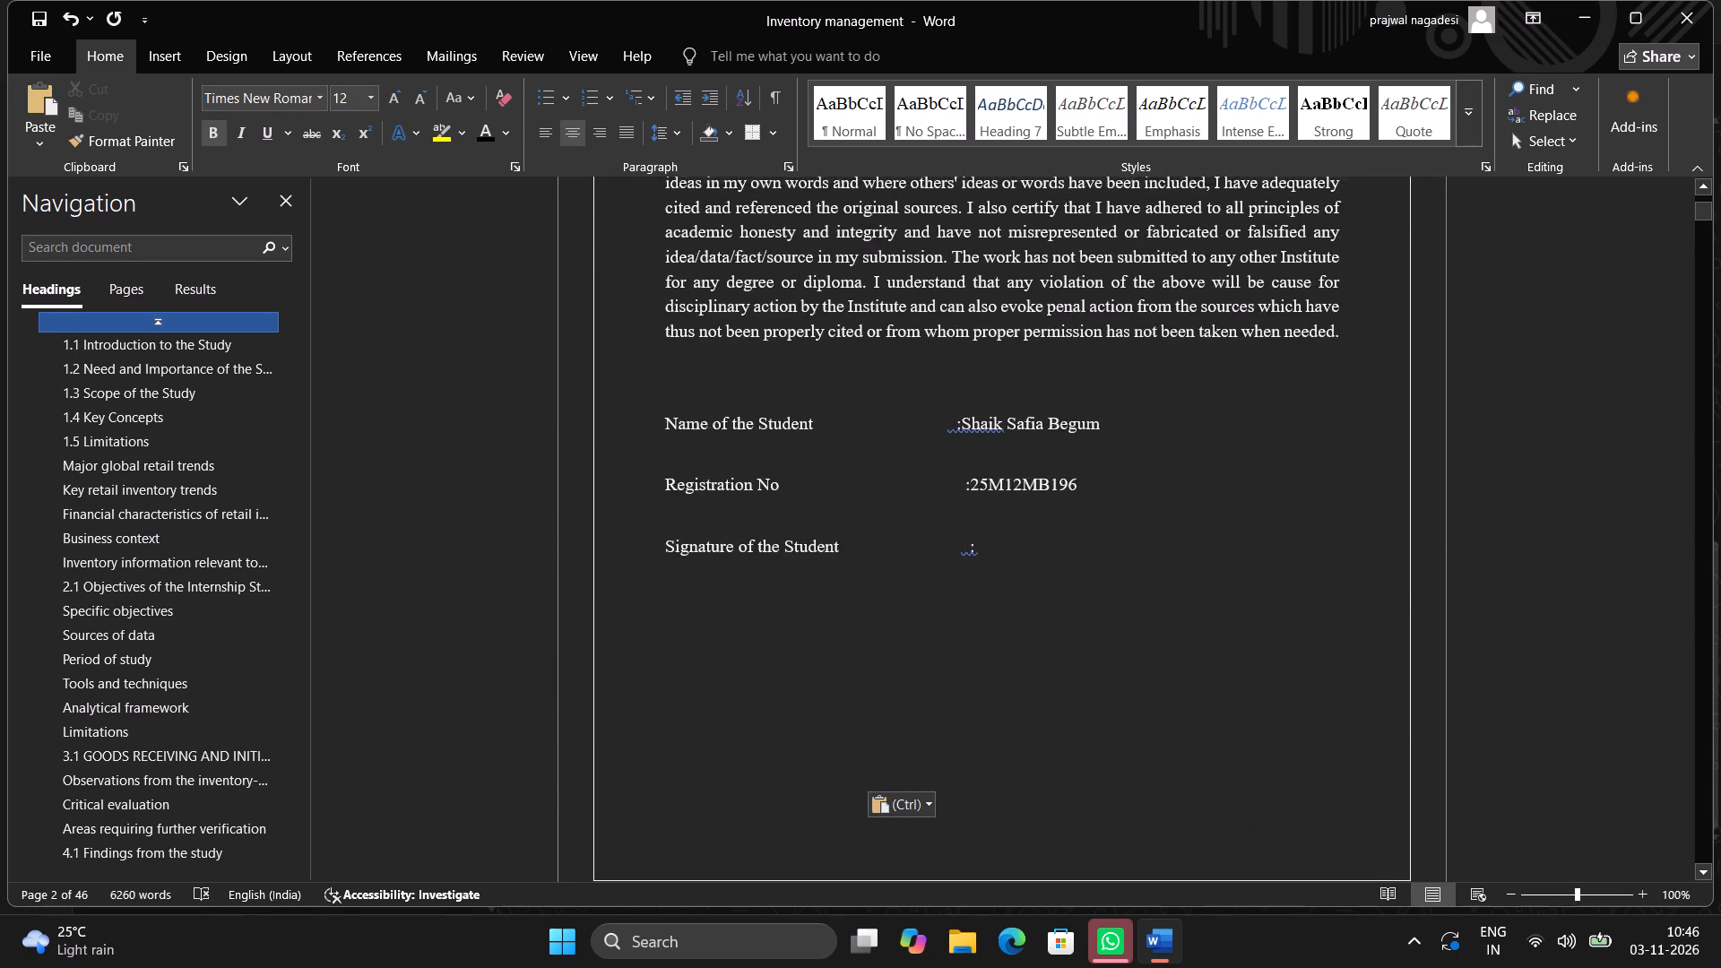
pyautogui.scroll(3, 749, 533)
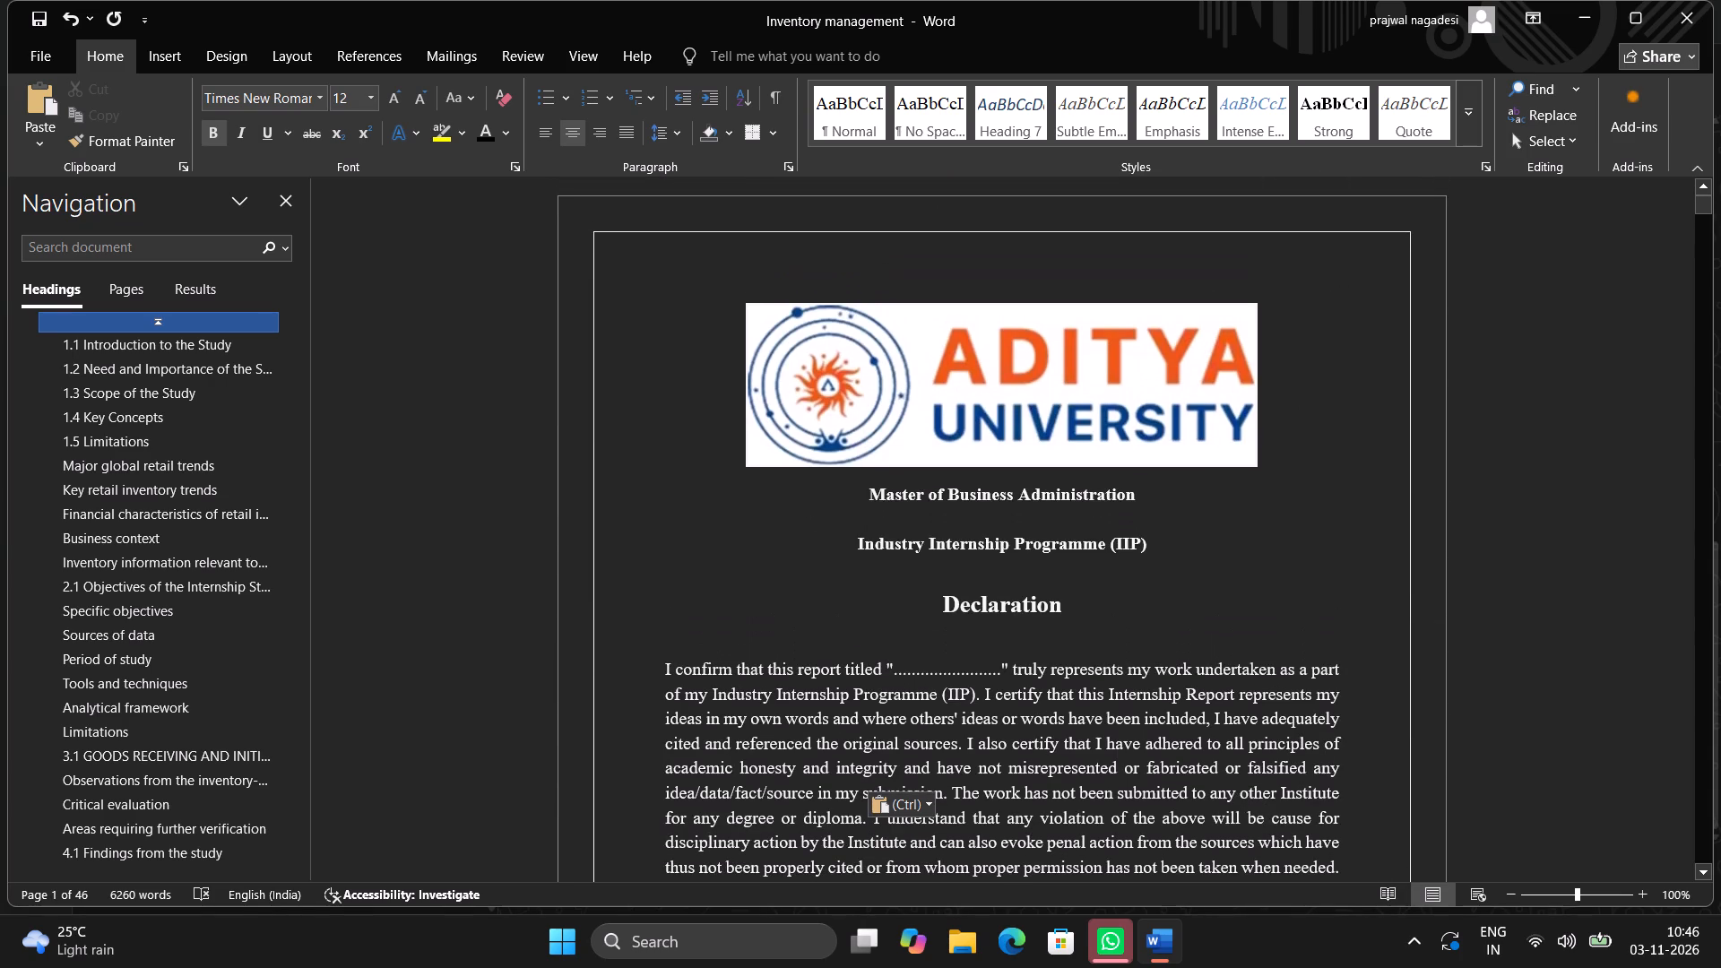
pyautogui.scroll(-2, 749, 533)
pyautogui.scroll(1, 749, 533)
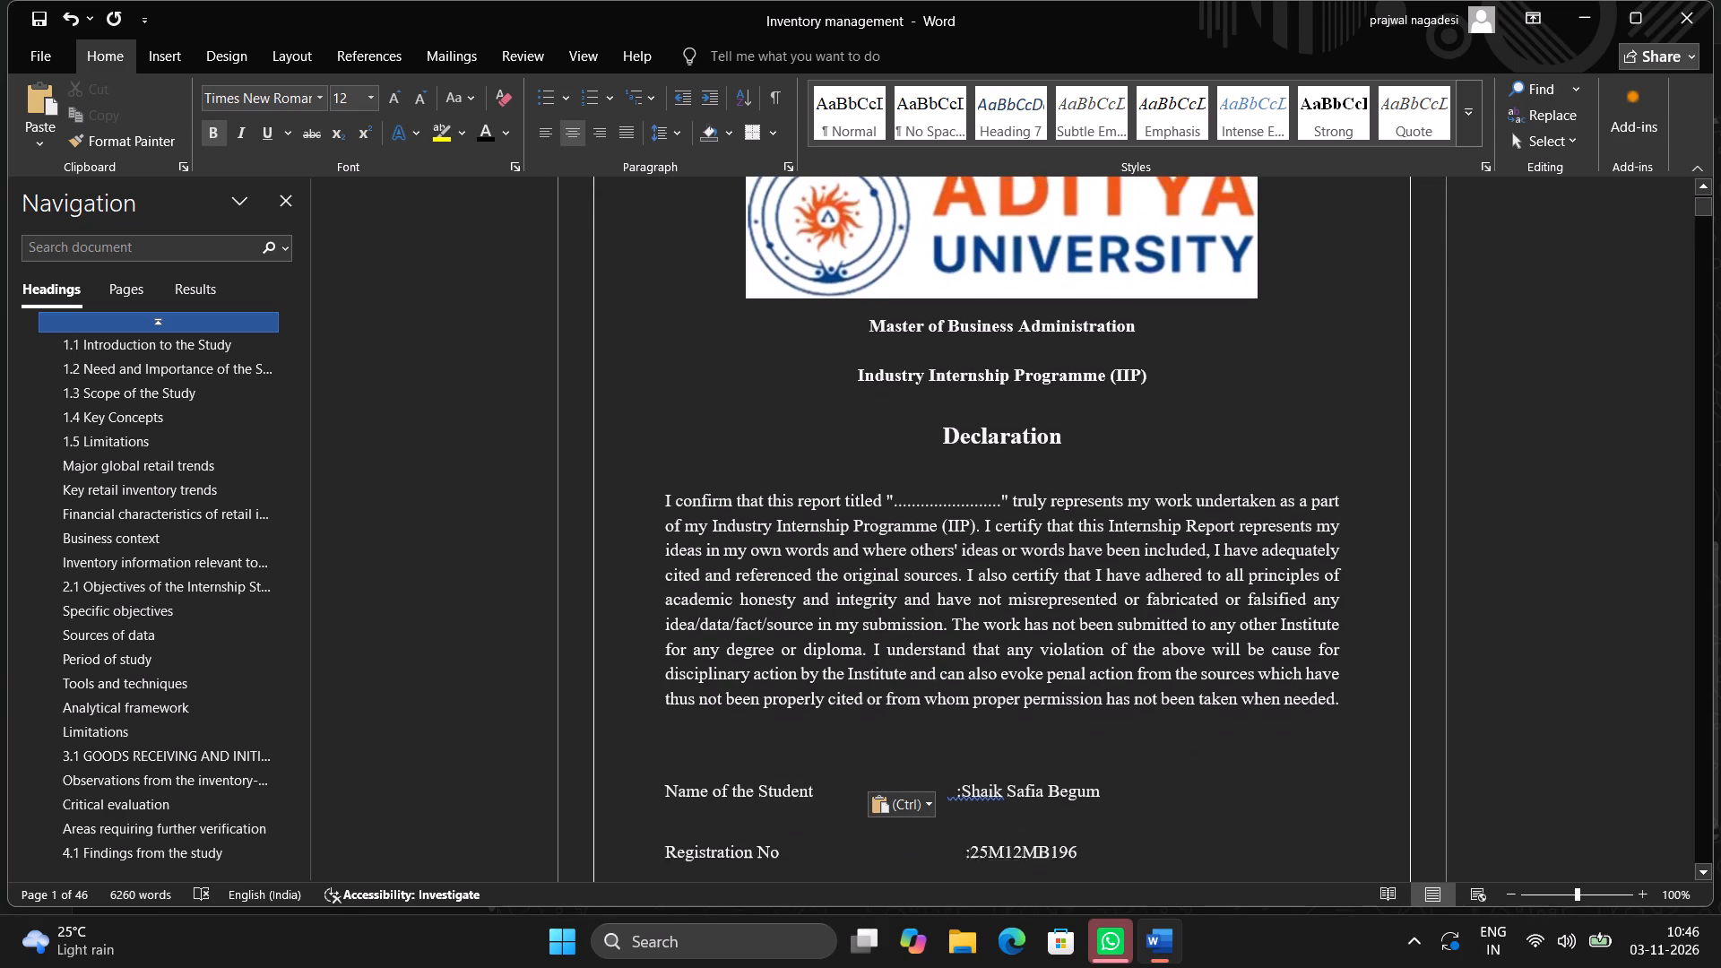
# Review the Declaration page and the title page beyond it to check their contents and order.
pyautogui.scroll(2, 749, 533)
pyautogui.scroll(-1, 749, 533)
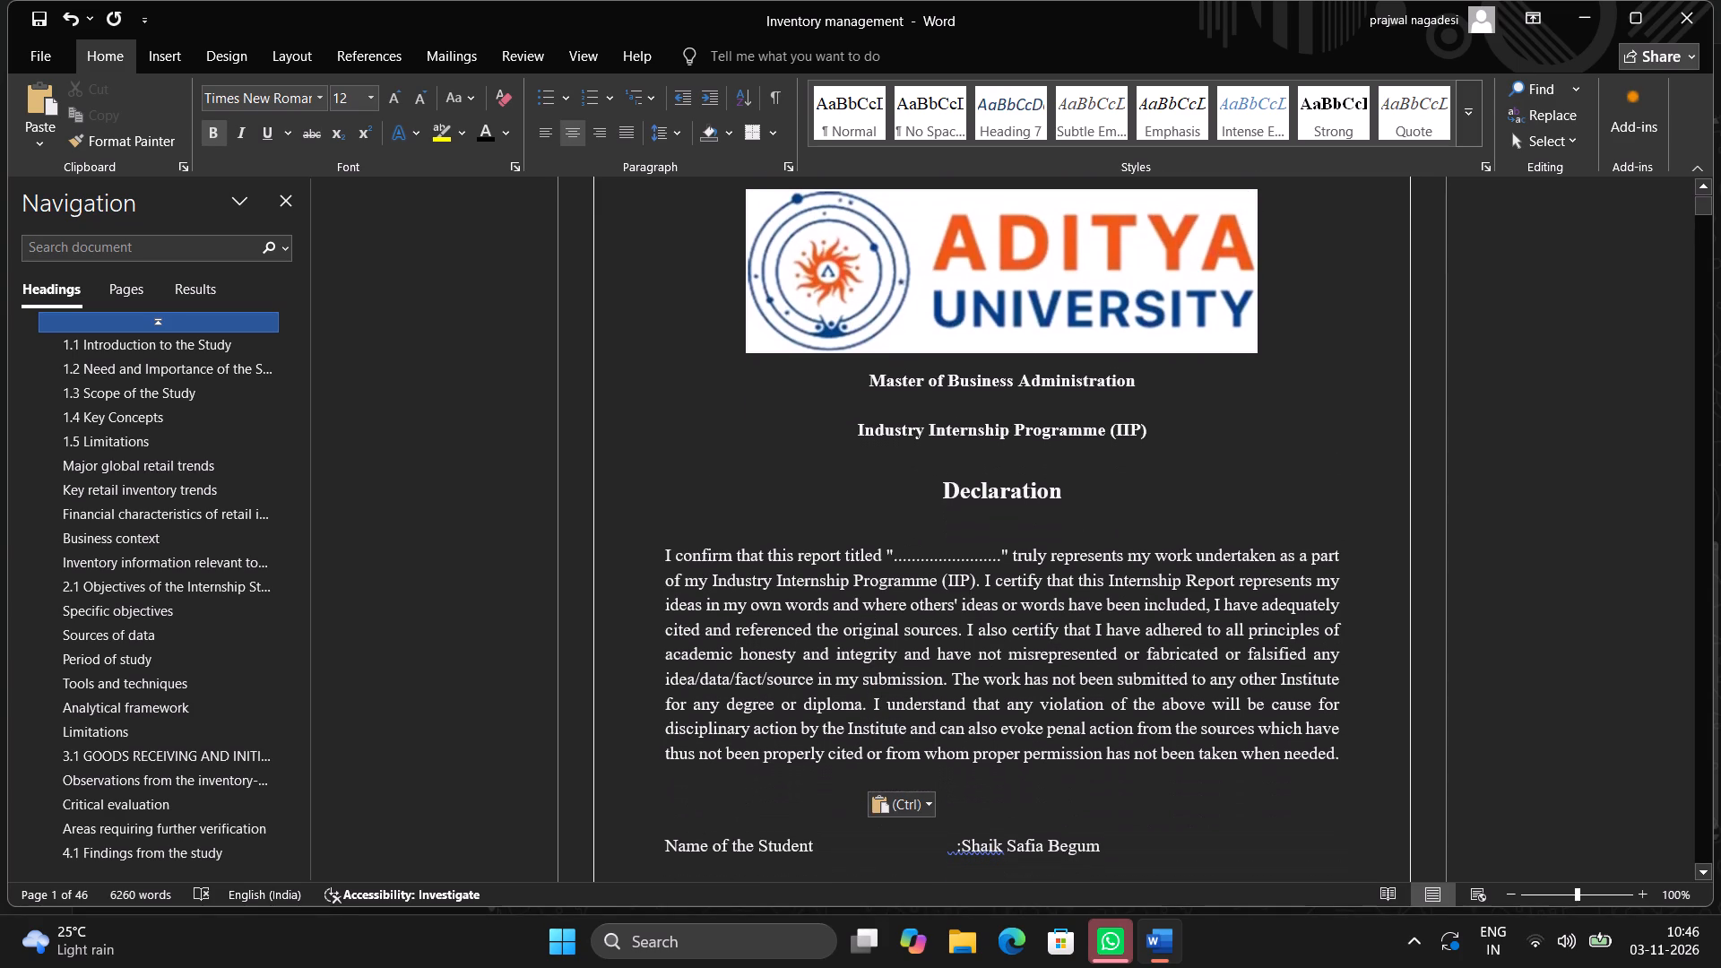
pyautogui.scroll(-1, 749, 533)
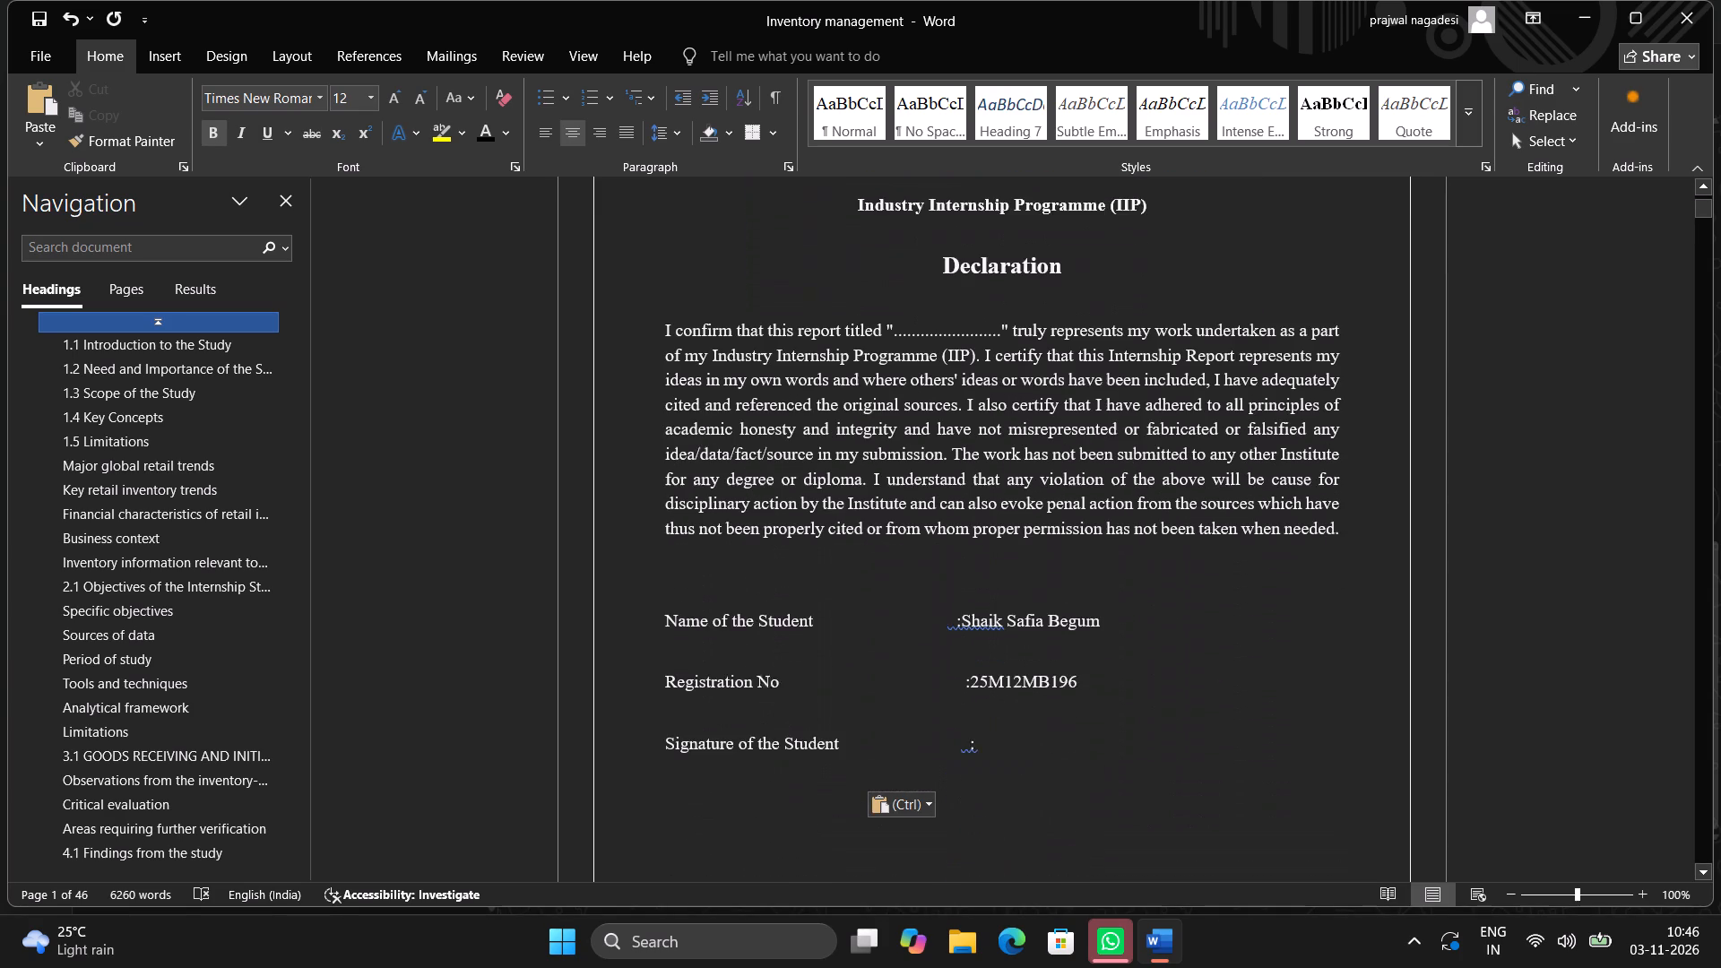
pyautogui.scroll(-1, 749, 533)
pyautogui.scroll(1, 749, 533)
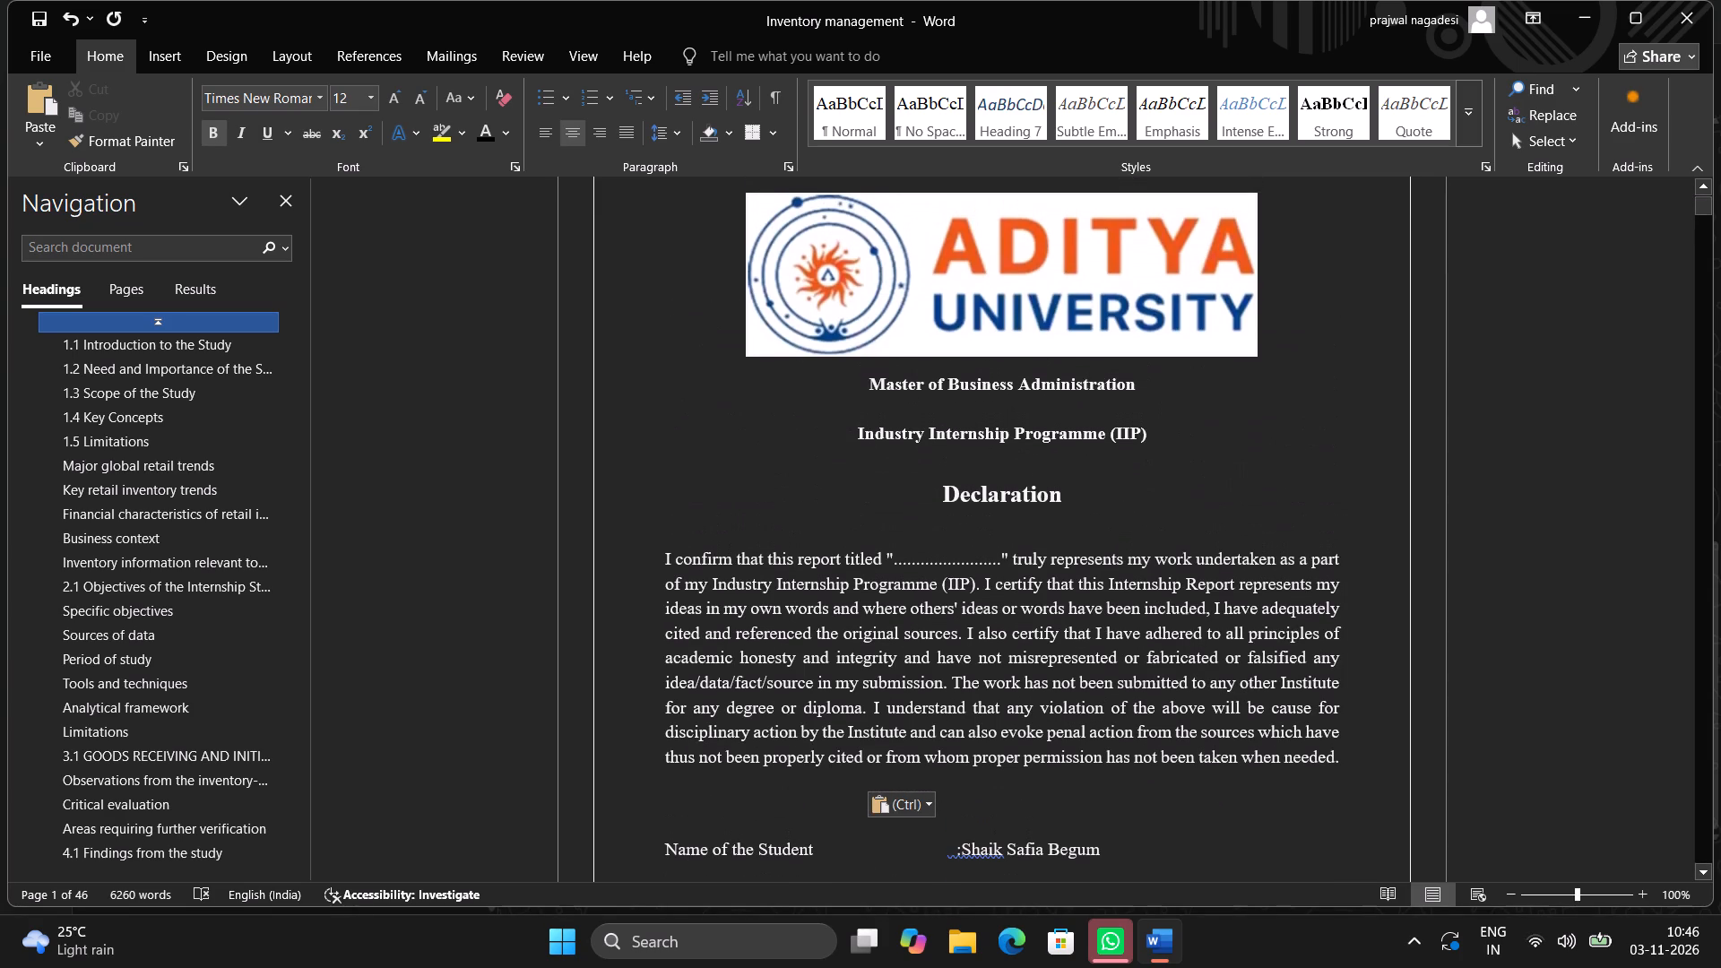
pyautogui.scroll(-2, 873, 497)
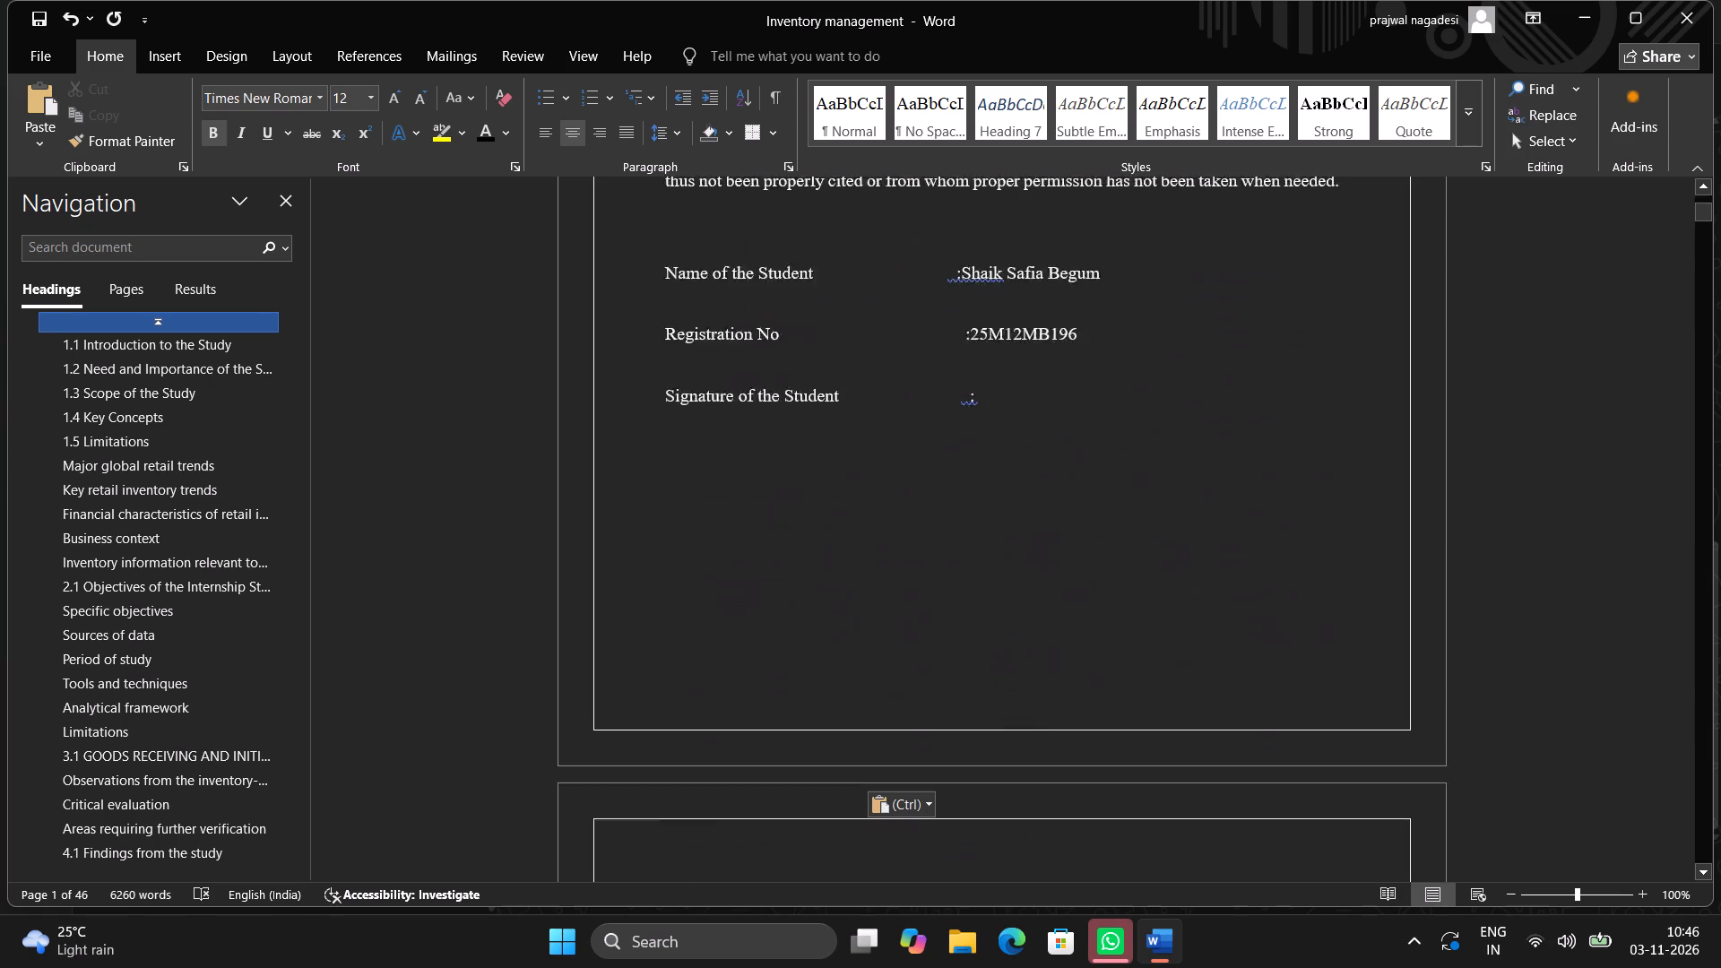
pyautogui.scroll(-8, 873, 497)
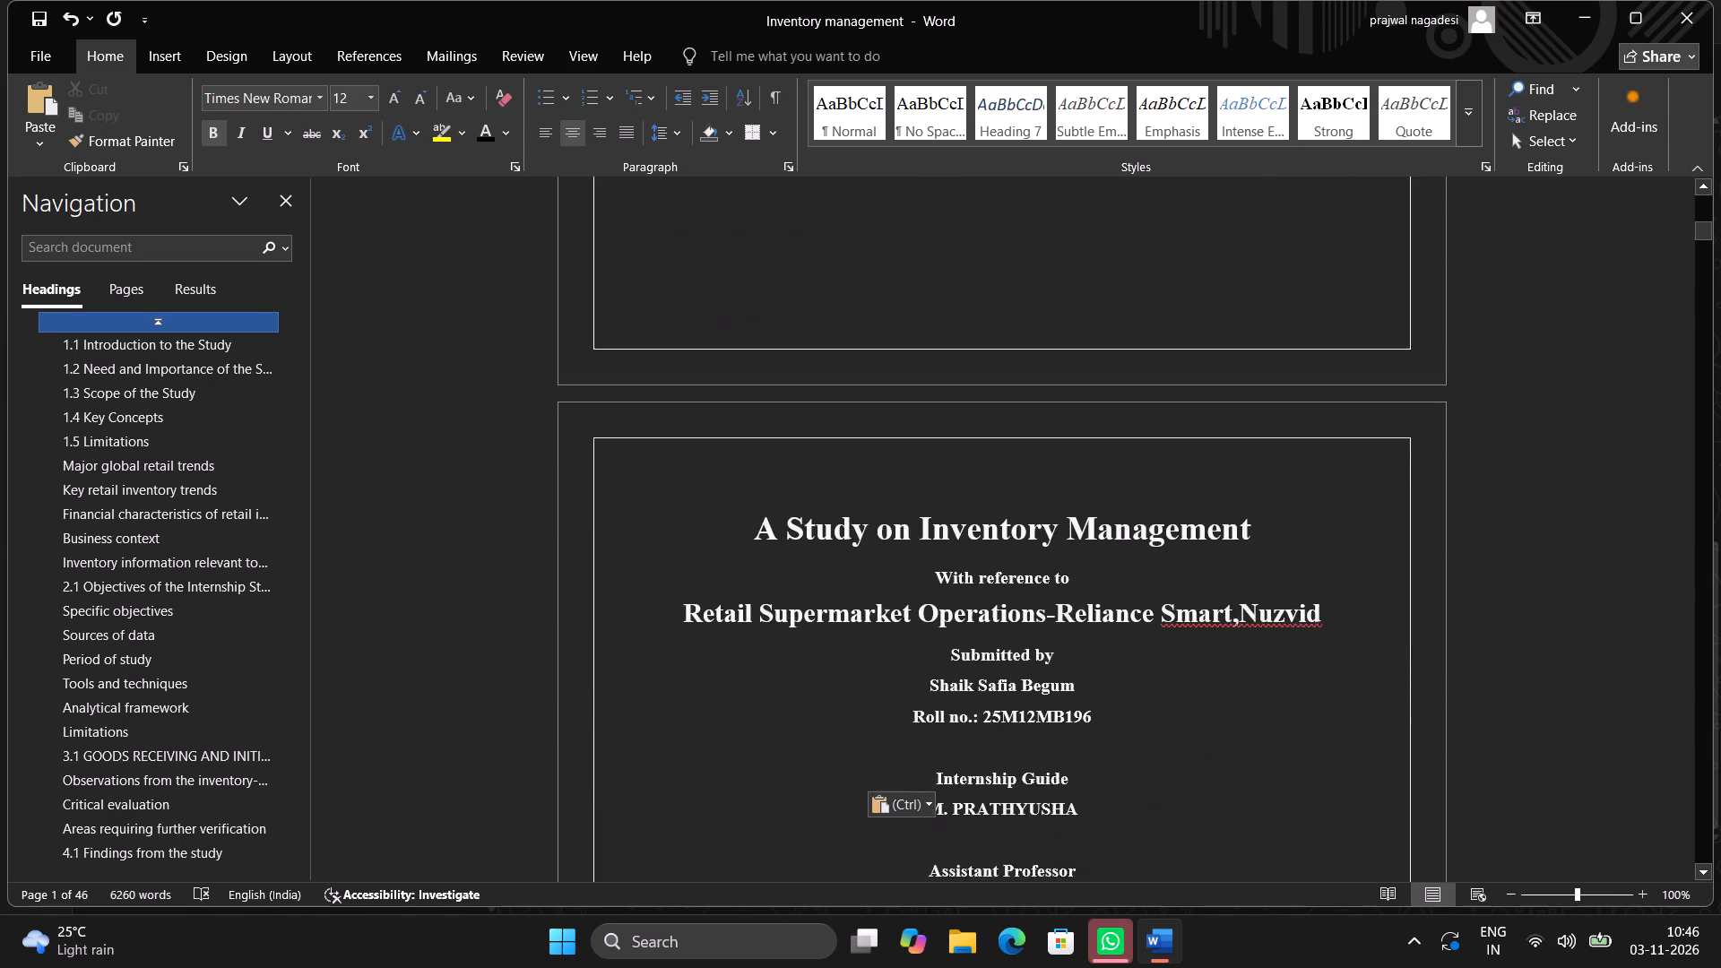
pyautogui.scroll(-1, 873, 497)
# Copy the entire title page content, from the heading "A Study on Inventory Management" through the Aditya University logo.
pyautogui.scroll(1, 871, 375)
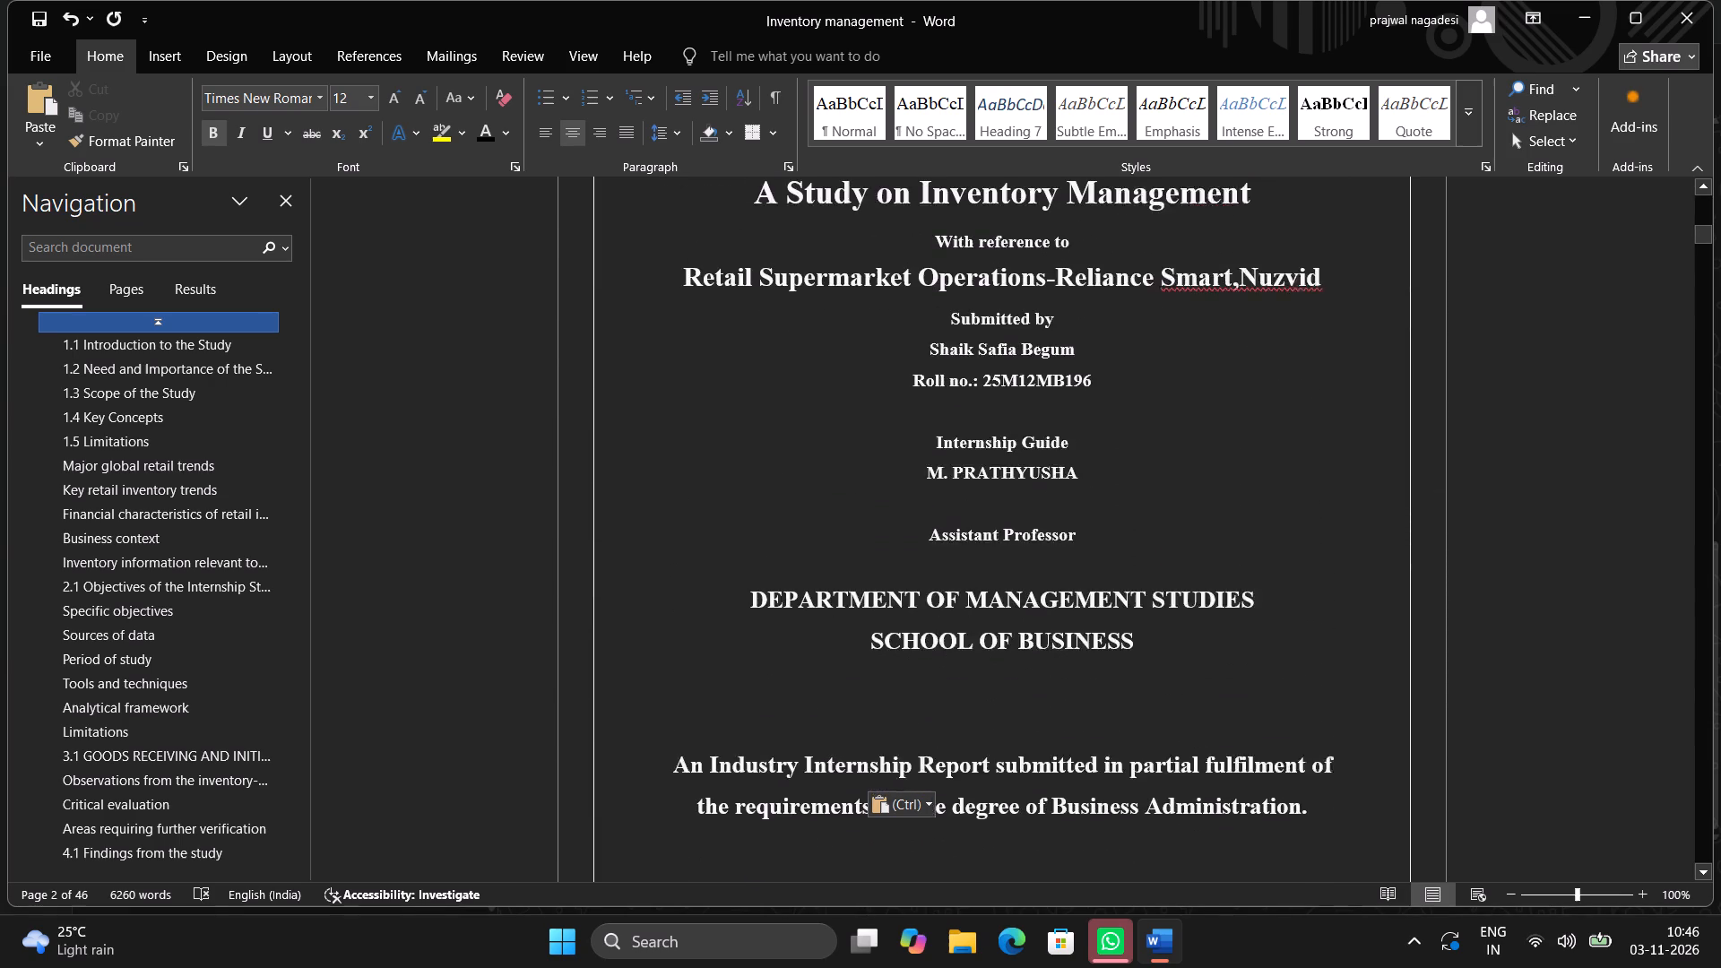
pyautogui.scroll(1, 871, 375)
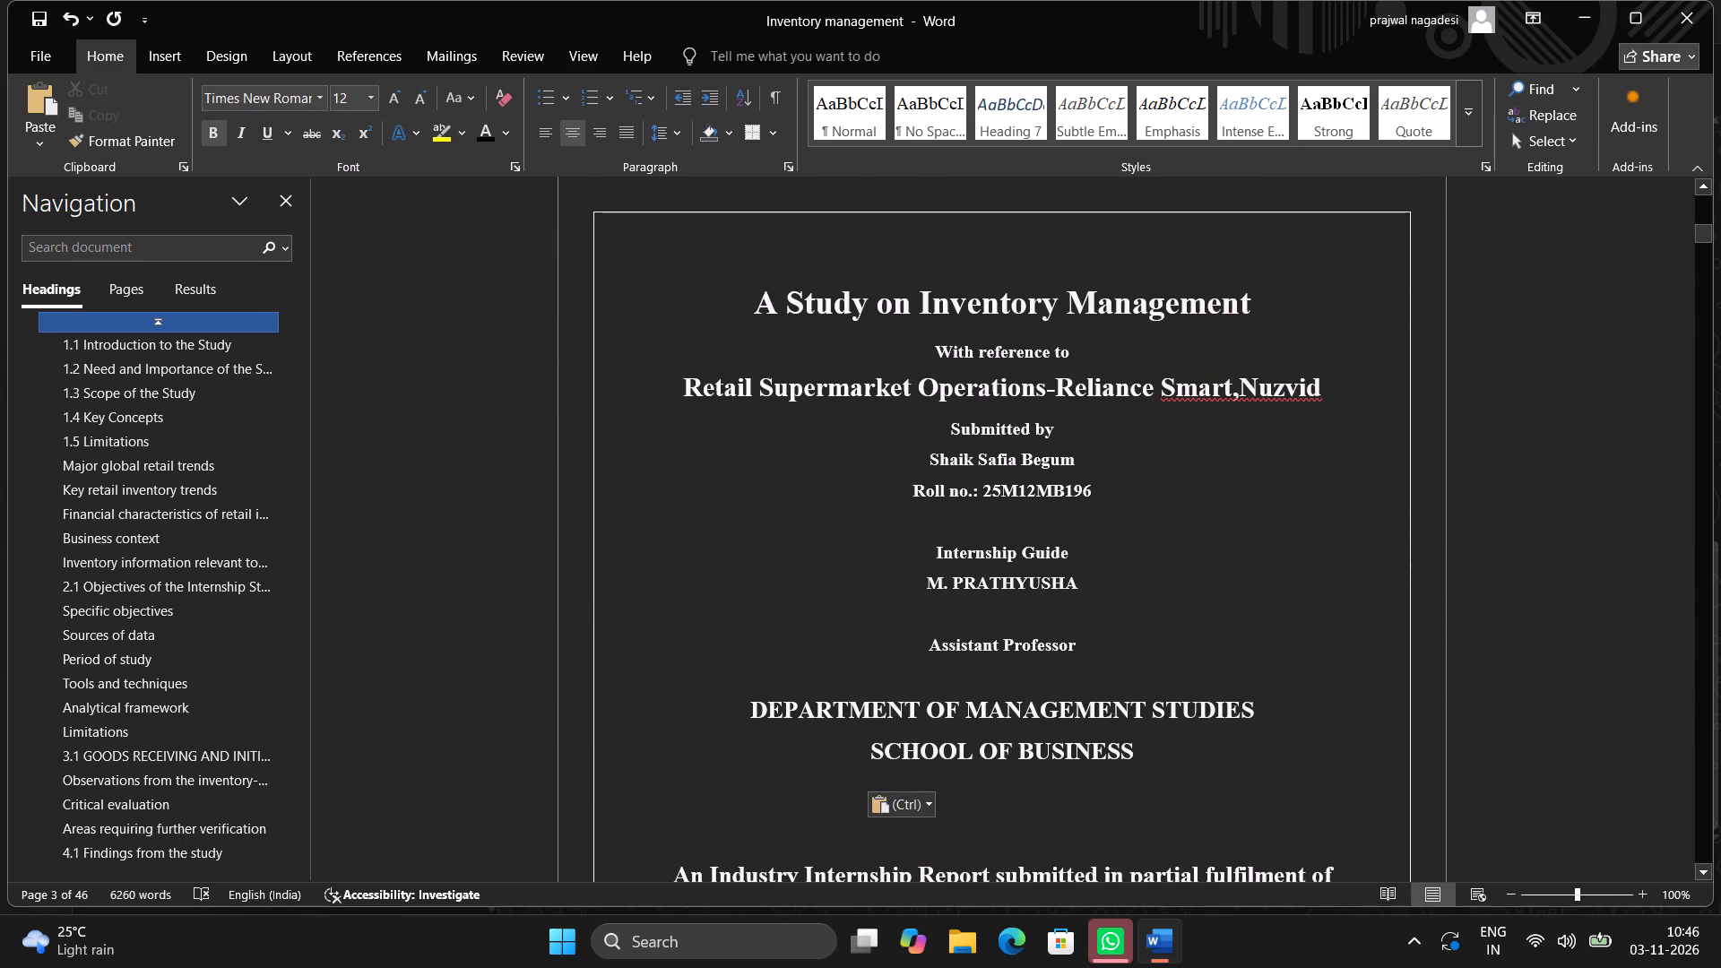
pyautogui.moveTo(751, 302); pyautogui.dragTo(1070, 791)
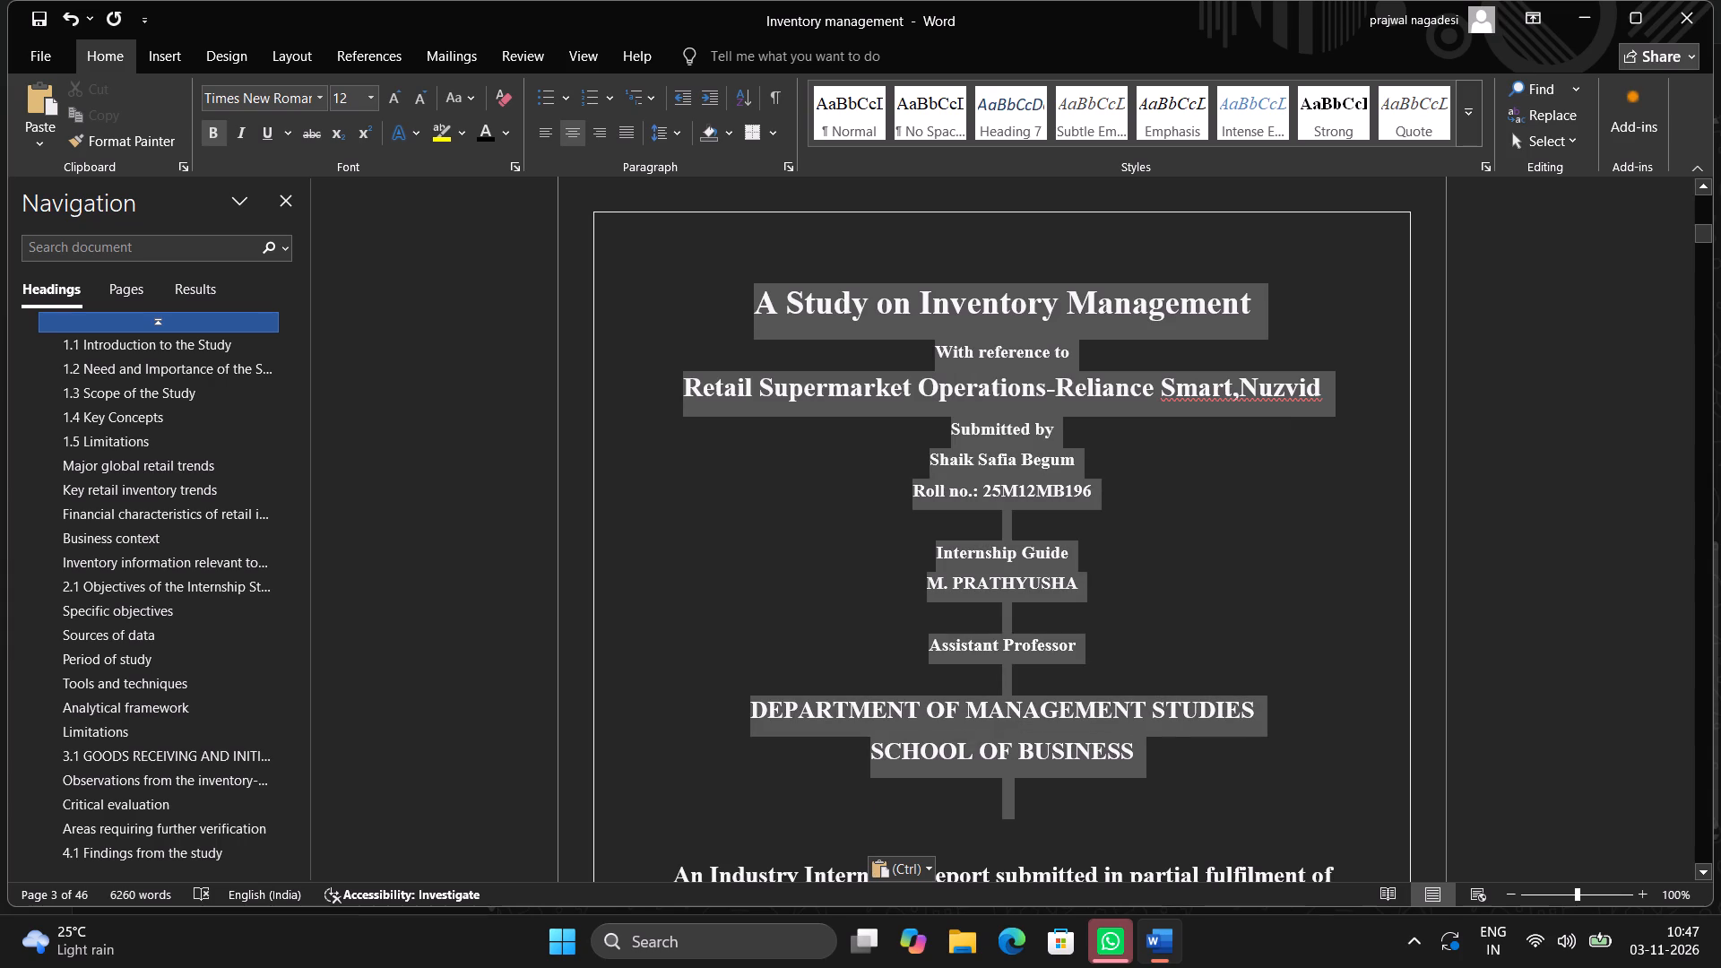
pyautogui.moveTo(1070, 791); pyautogui.dragTo(1281, 778)
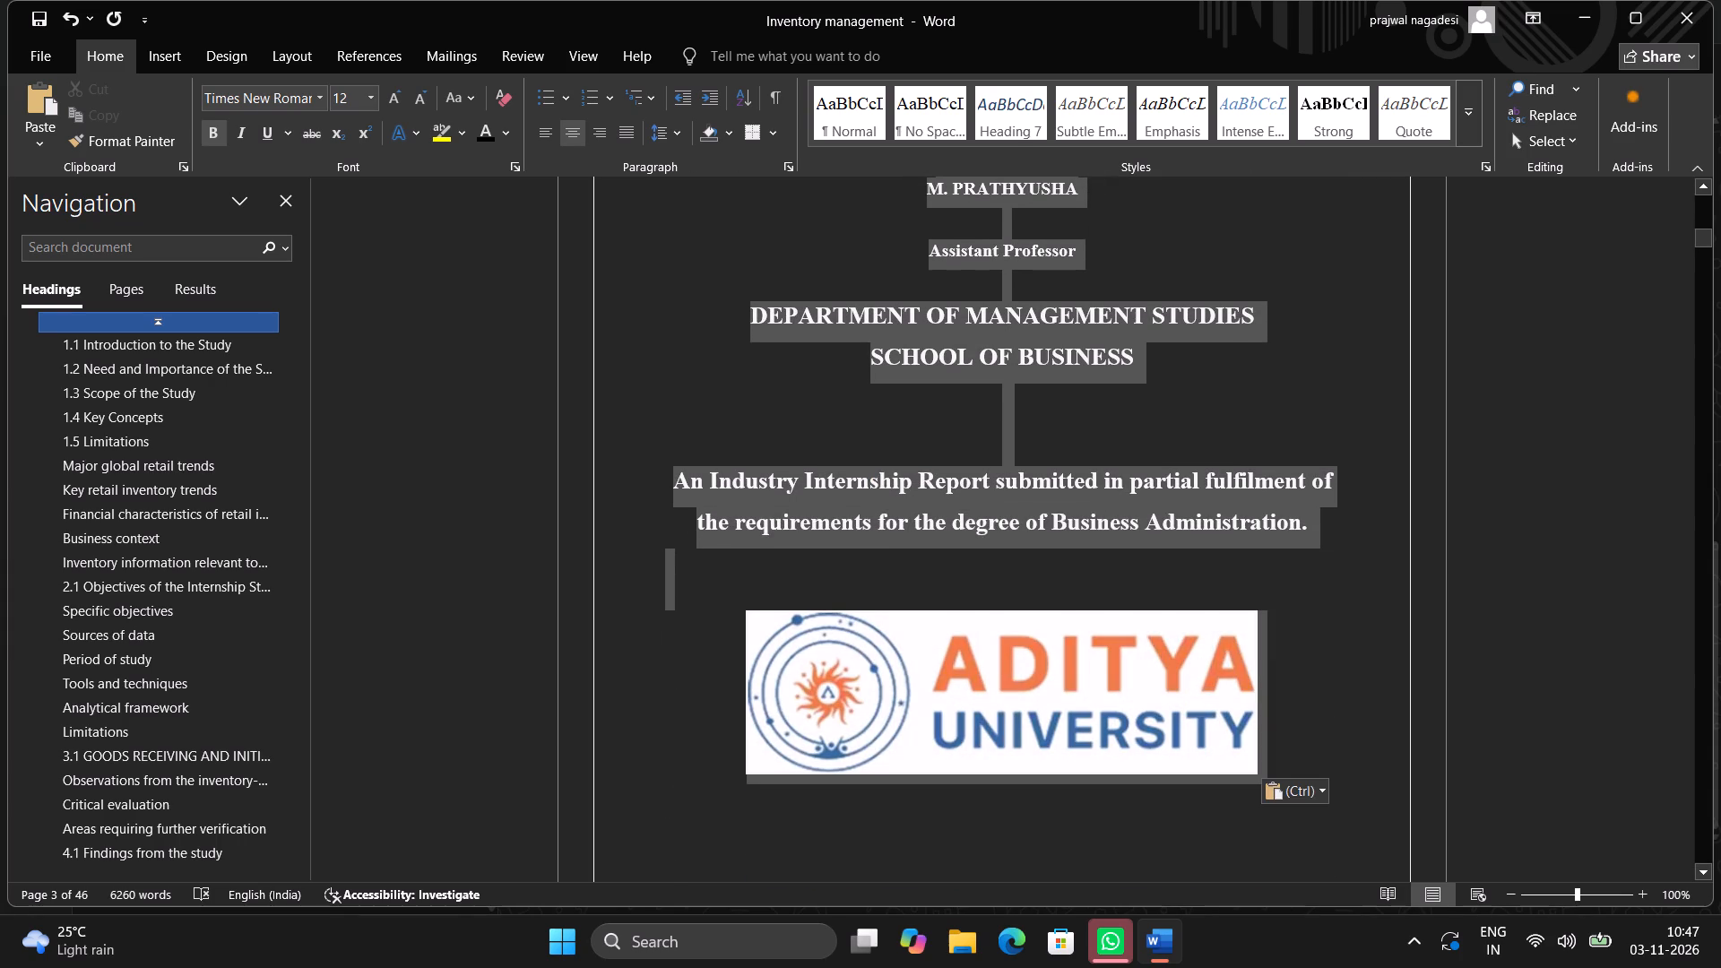
pyautogui.moveTo(1281, 778); pyautogui.dragTo(1315, 761)
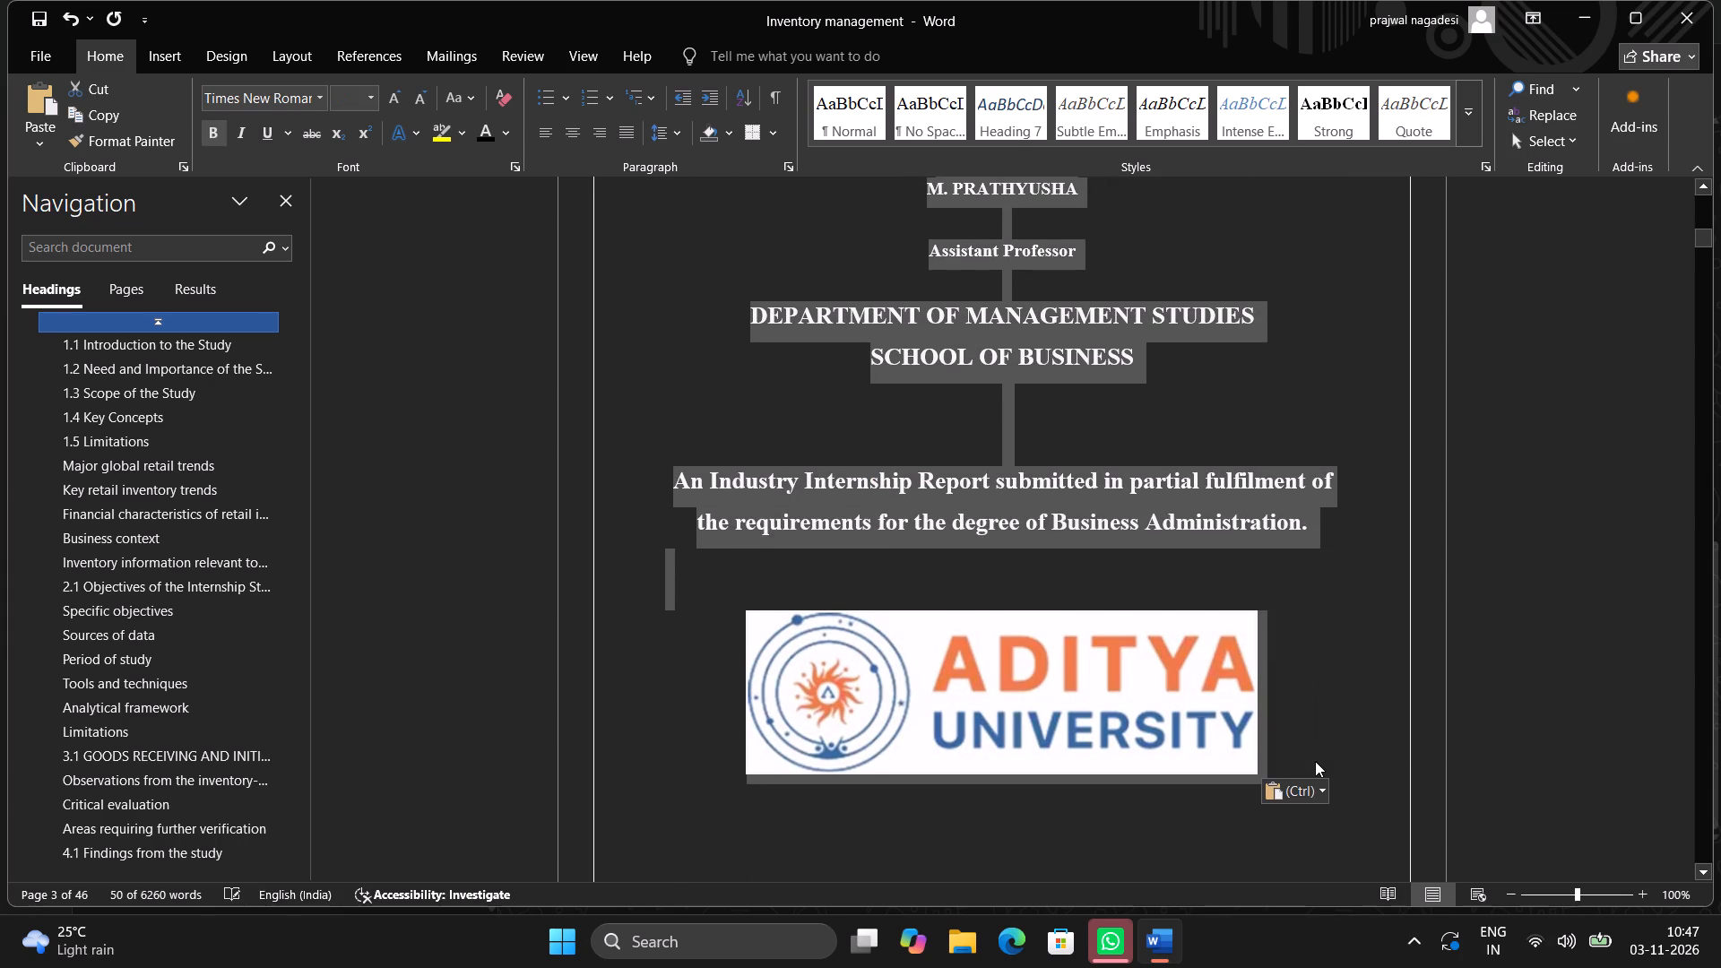
pyautogui.hotkey('ctrl', 'c')
# Delete the Aditya University logo at the top of the Declaration page.
pyautogui.scroll(6, 1315, 761)
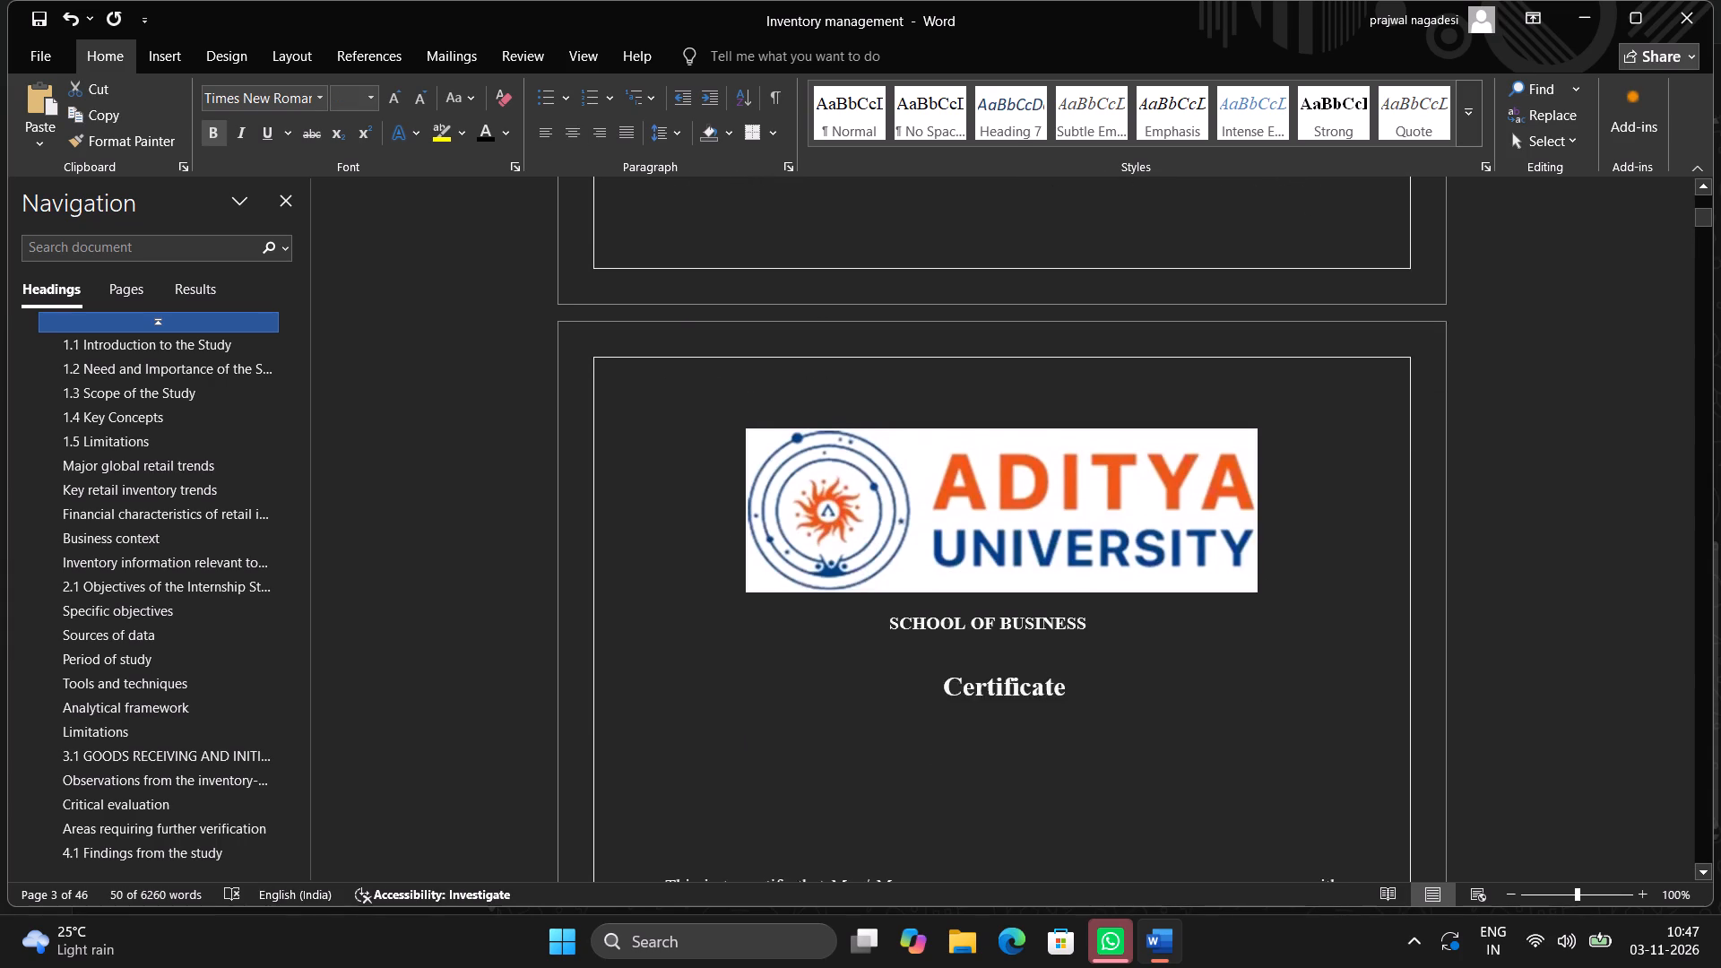
pyautogui.scroll(7, 1315, 761)
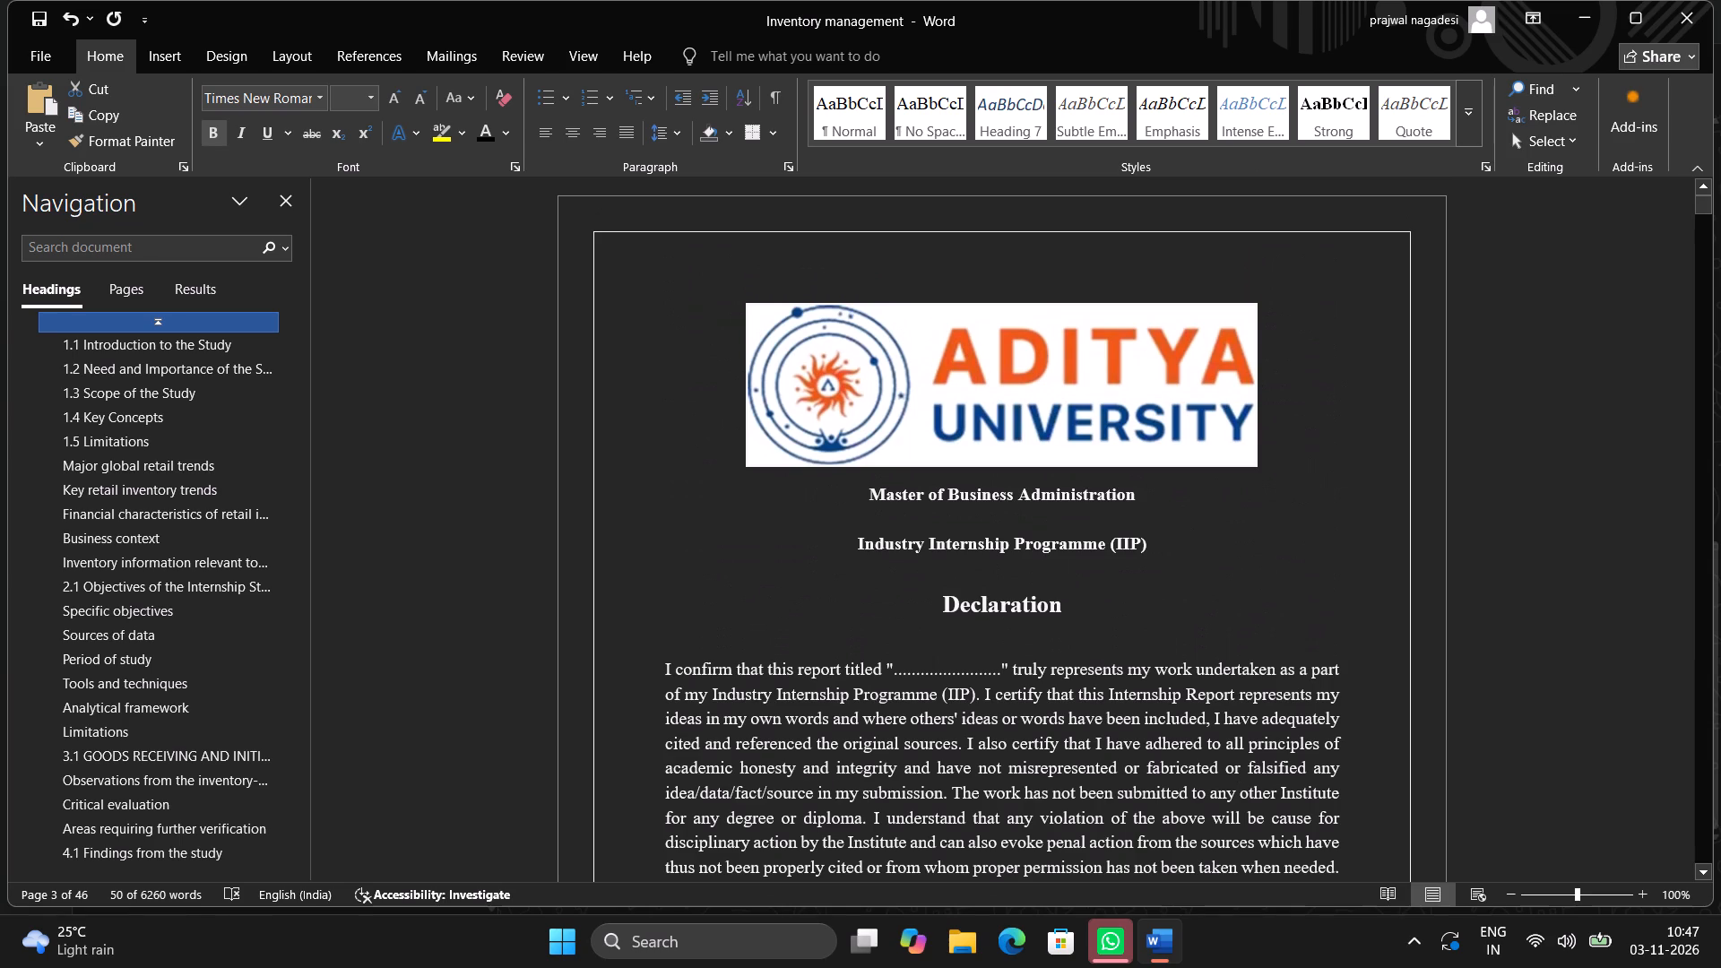
pyautogui.click(726, 309)
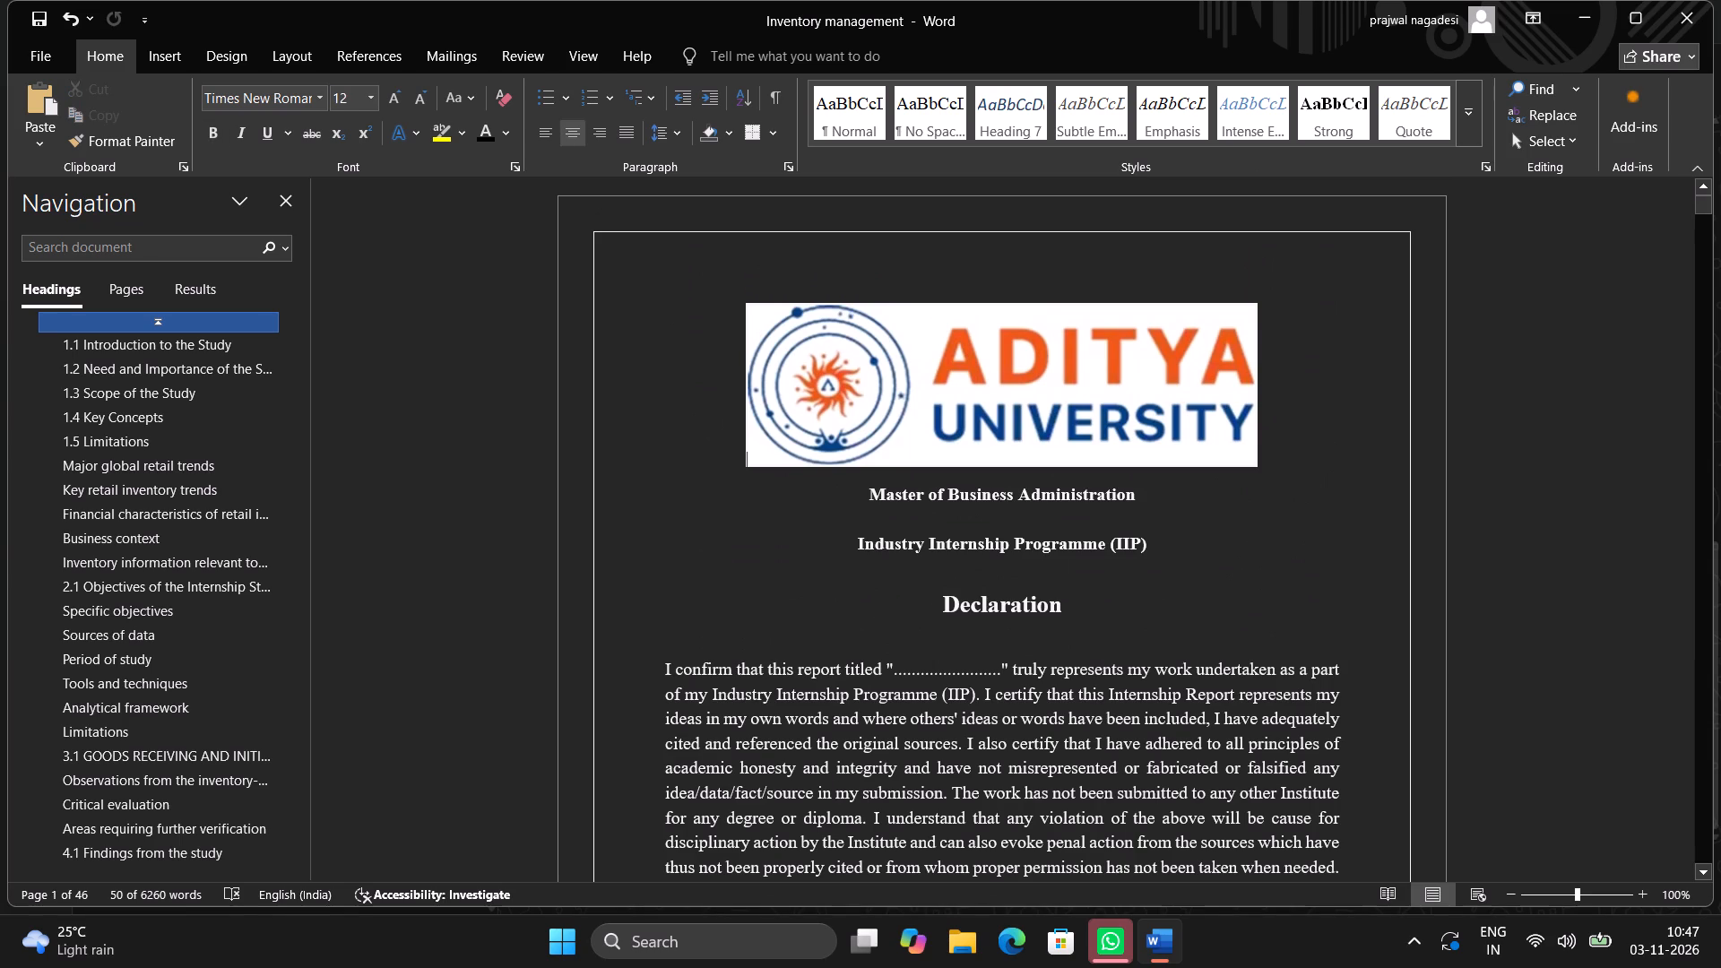
pyautogui.scroll(-4, 726, 309)
pyautogui.scroll(2, 726, 309)
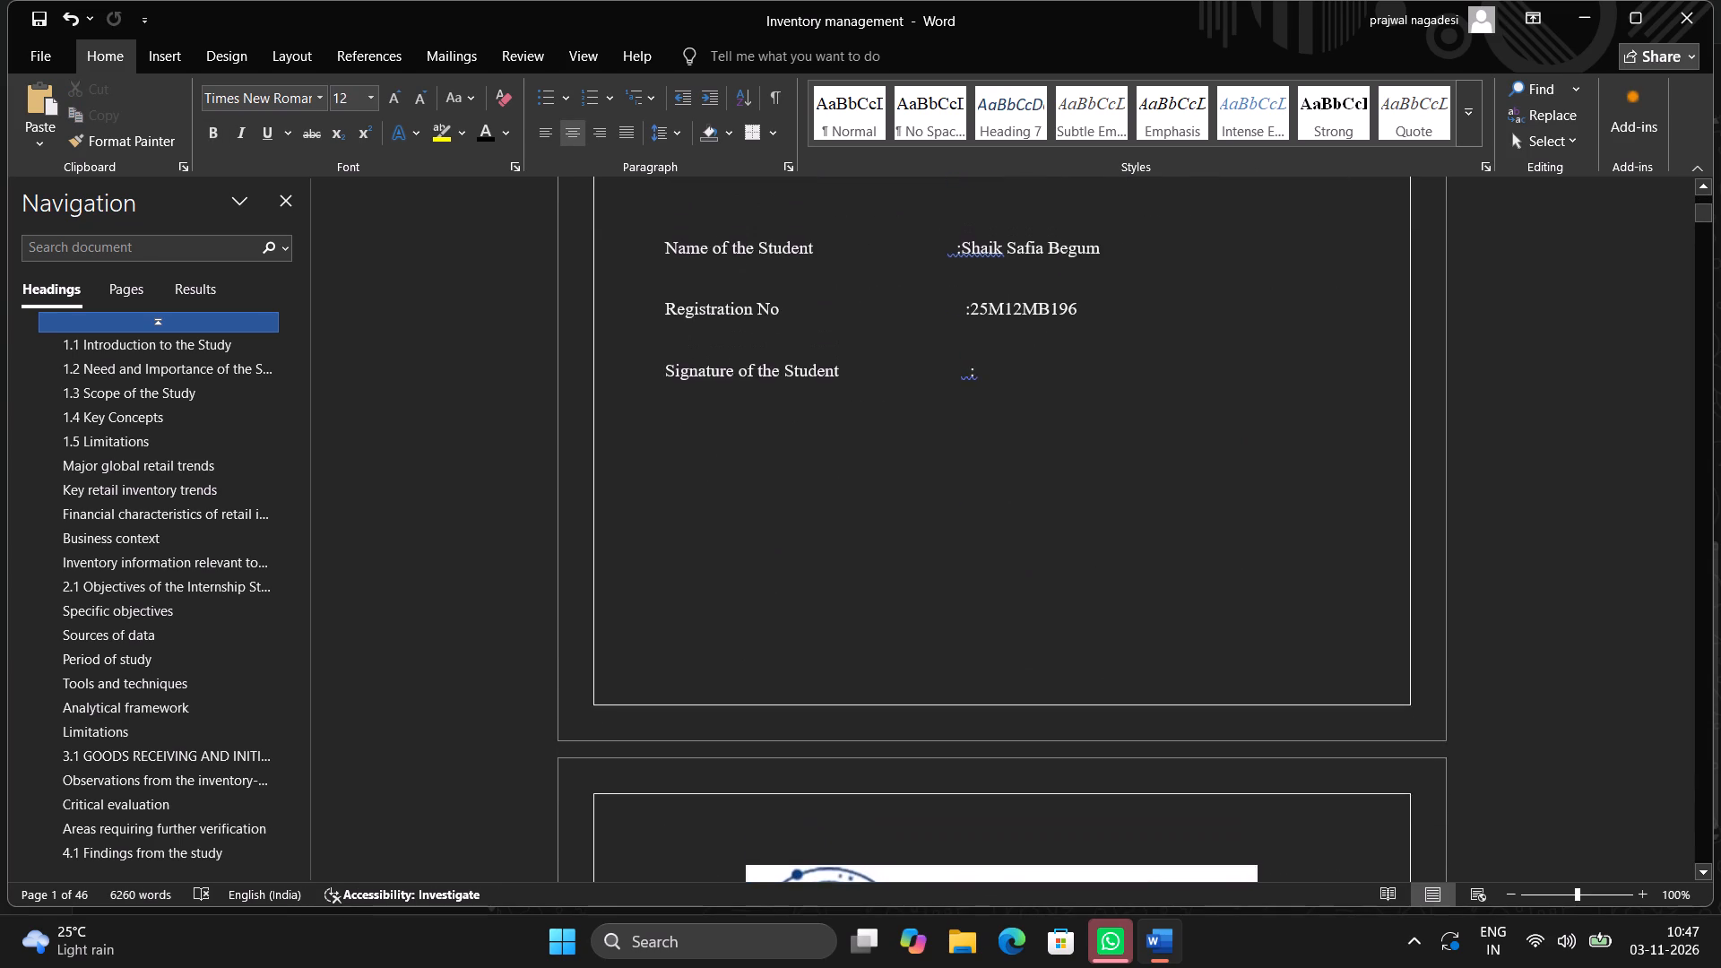
pyautogui.scroll(2, 726, 309)
pyautogui.click(718, 297)
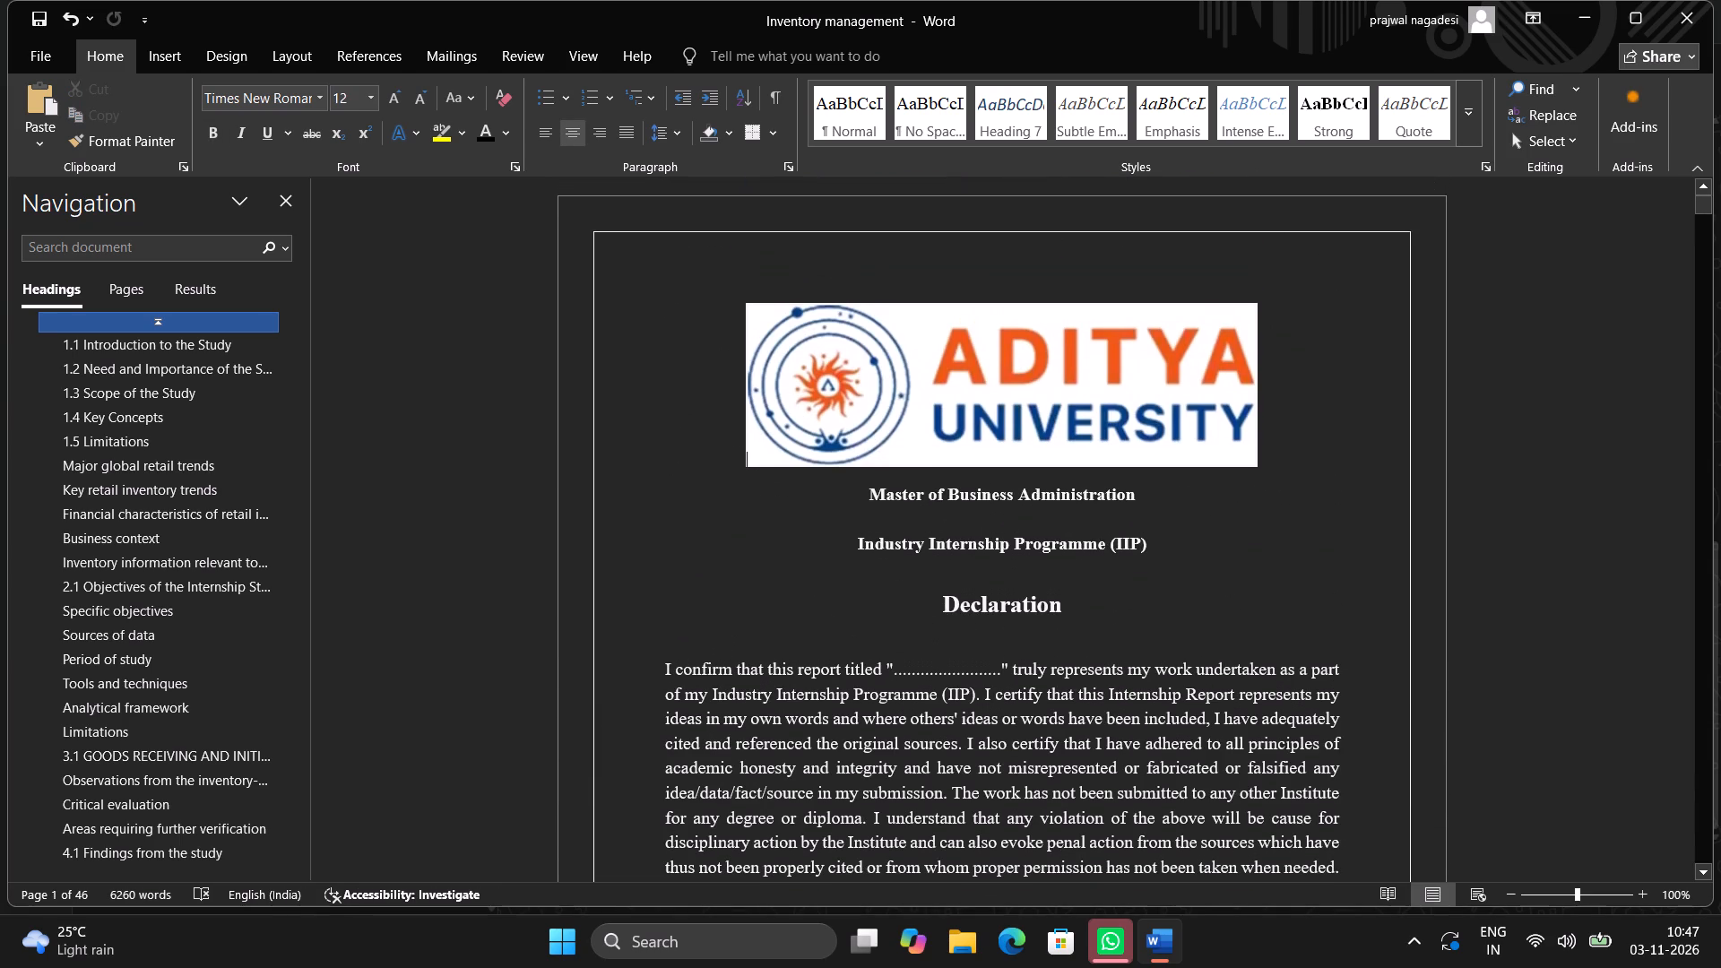
pyautogui.click(720, 295)
pyautogui.click(948, 263)
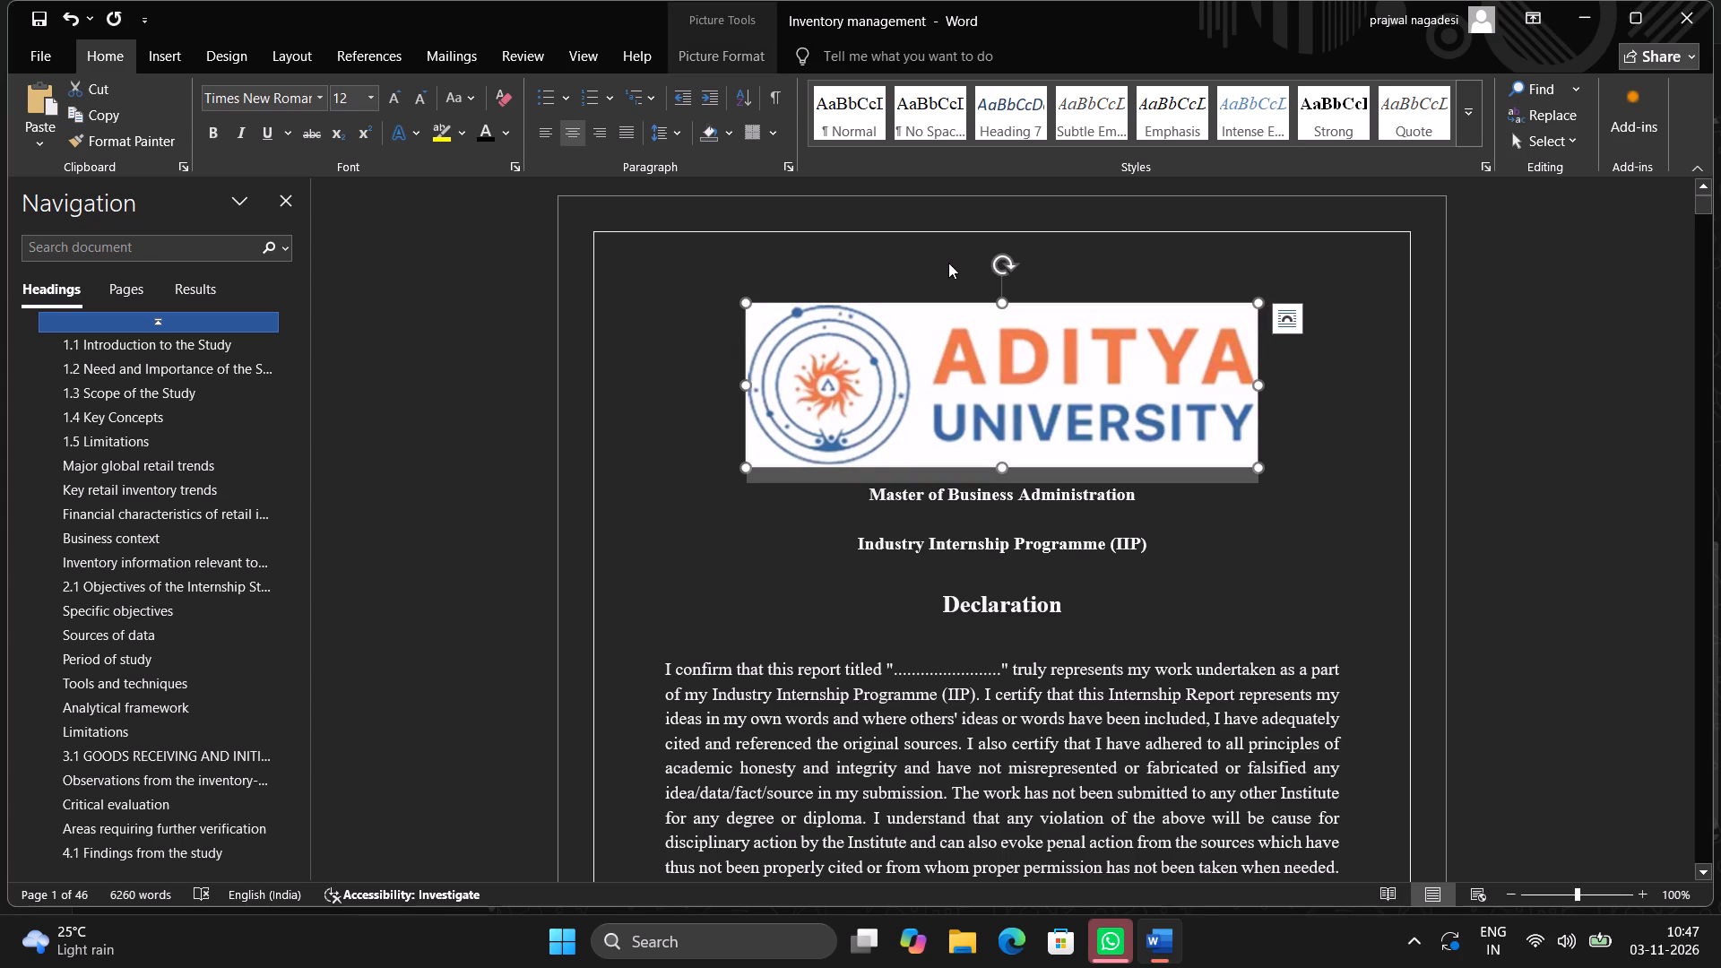
pyautogui.scroll(2, 952, 275)
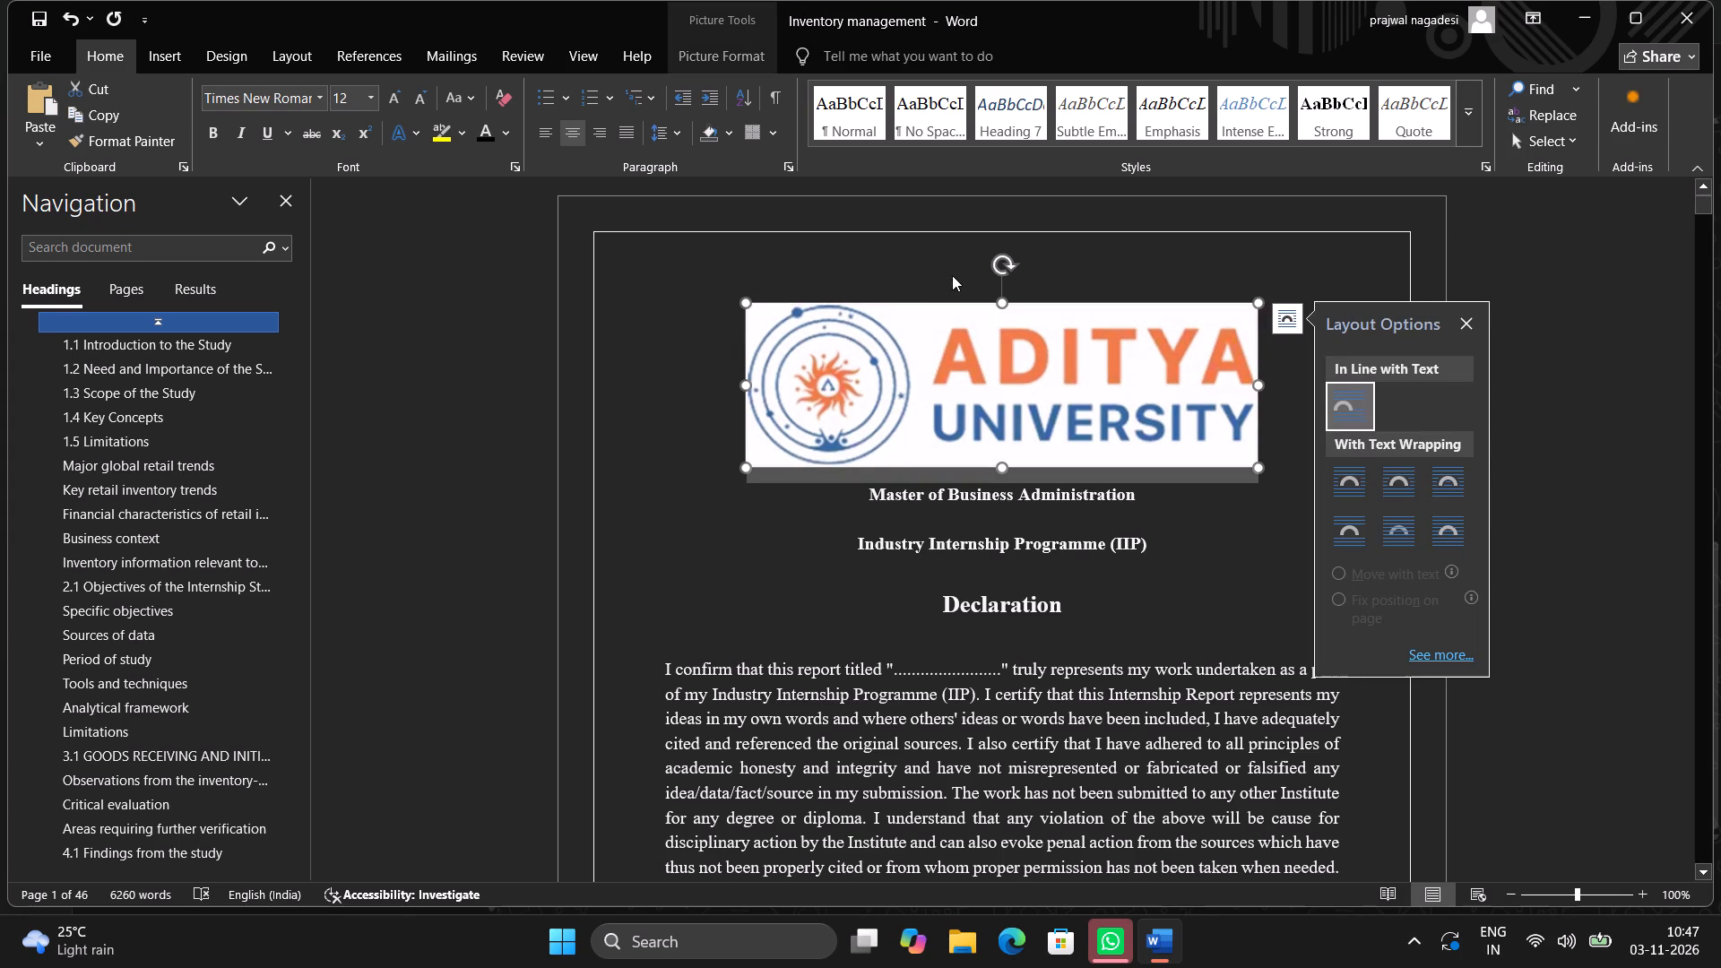
pyautogui.click(1047, 260)
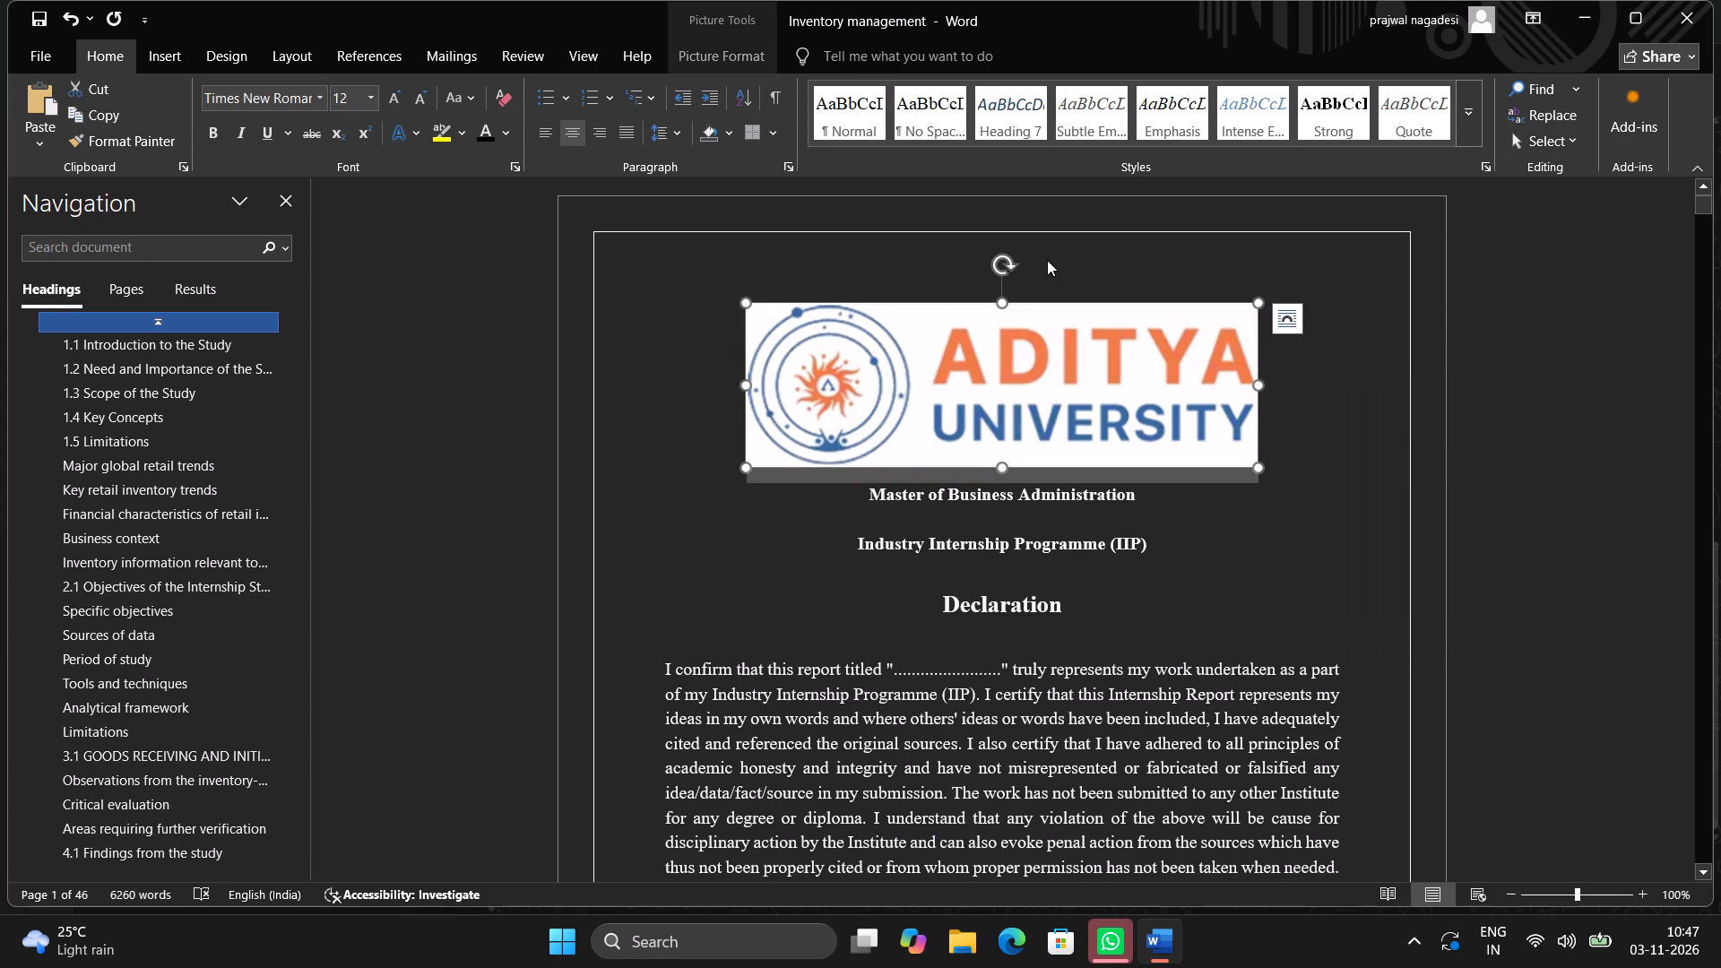
pyautogui.click(1204, 532)
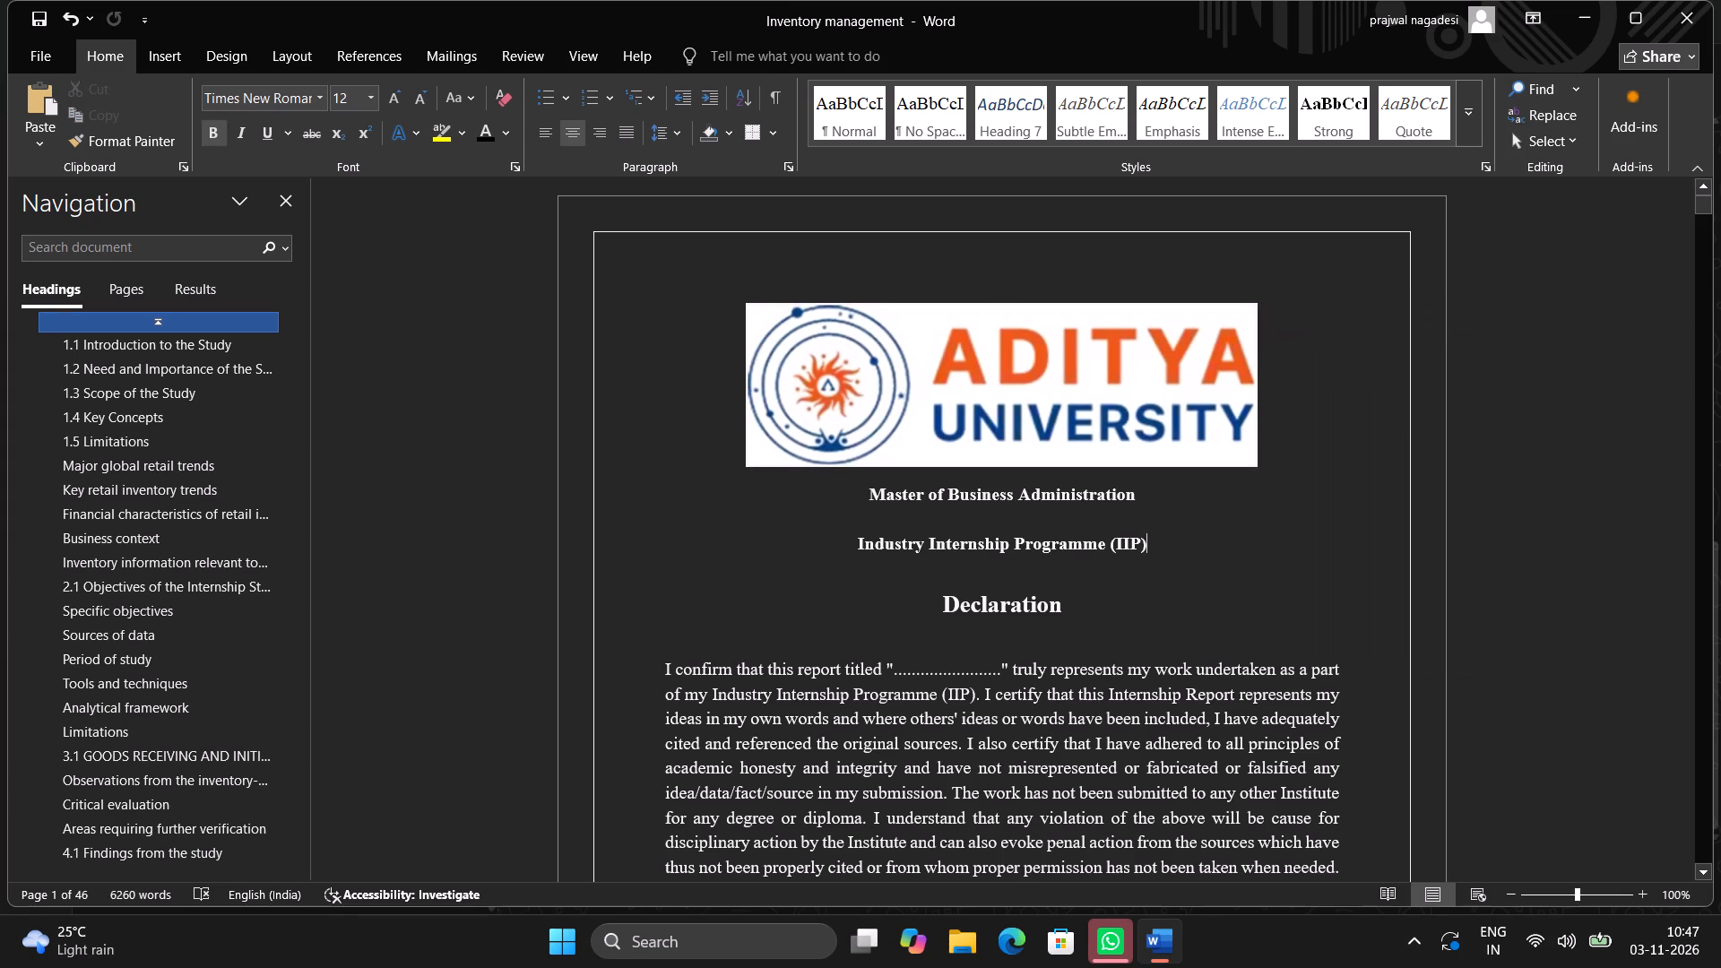
pyautogui.click(1025, 276)
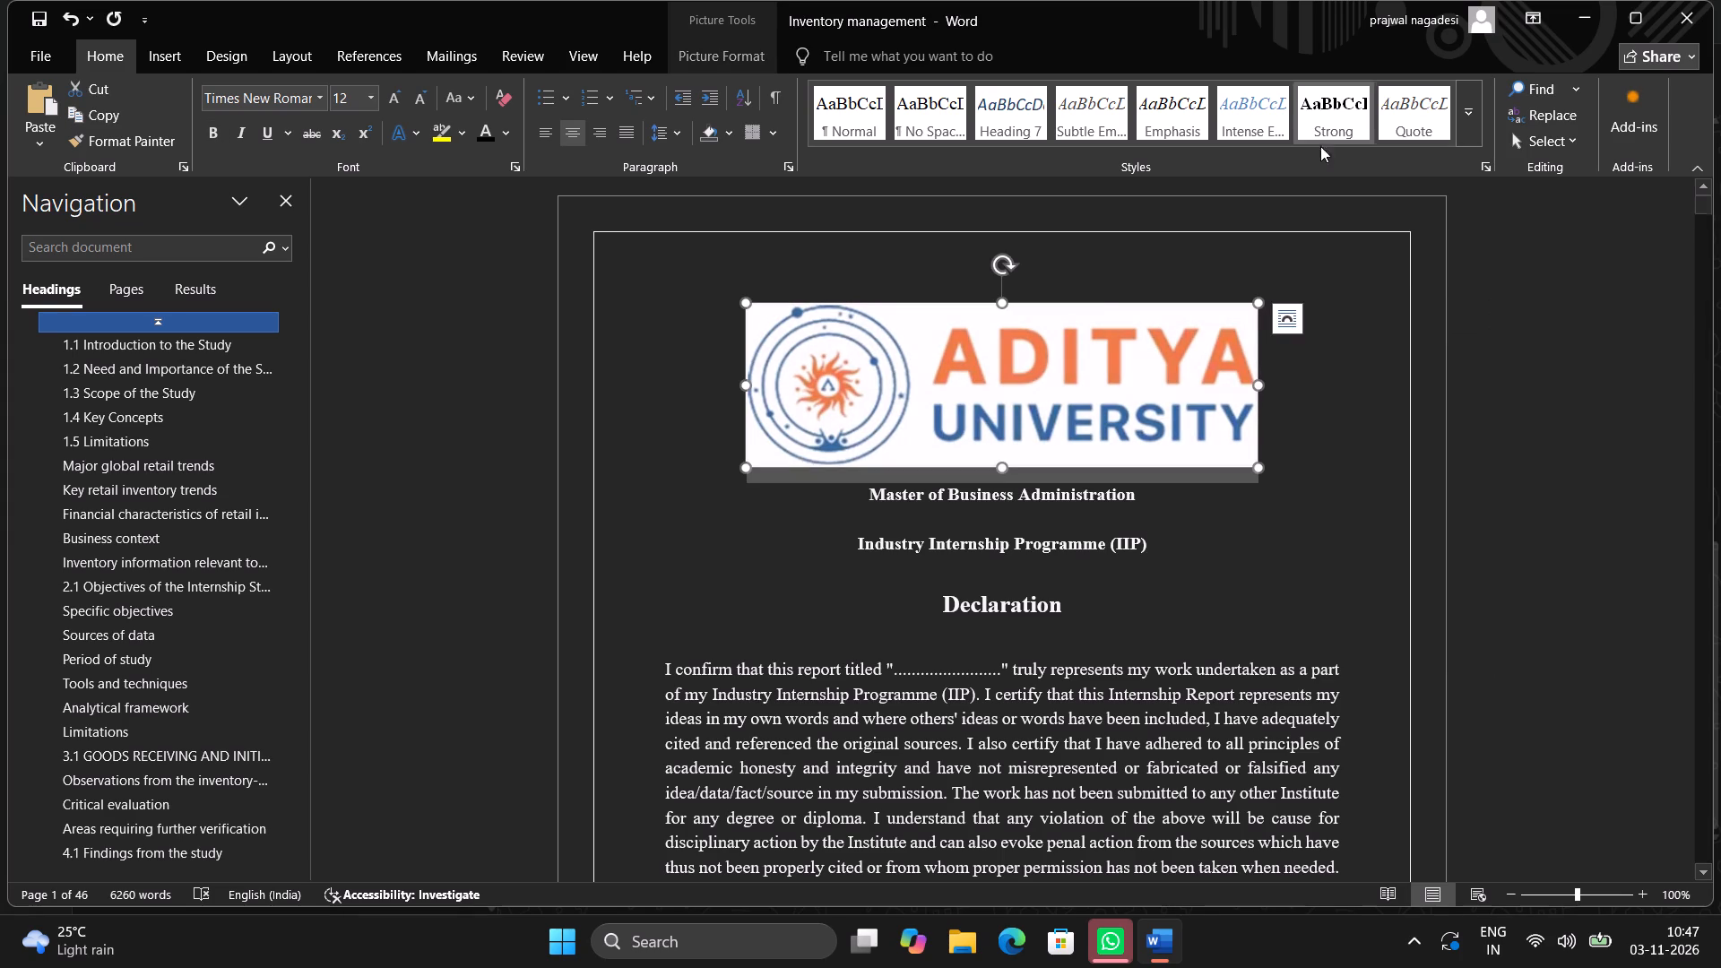
pyautogui.scroll(1, 1032, 368)
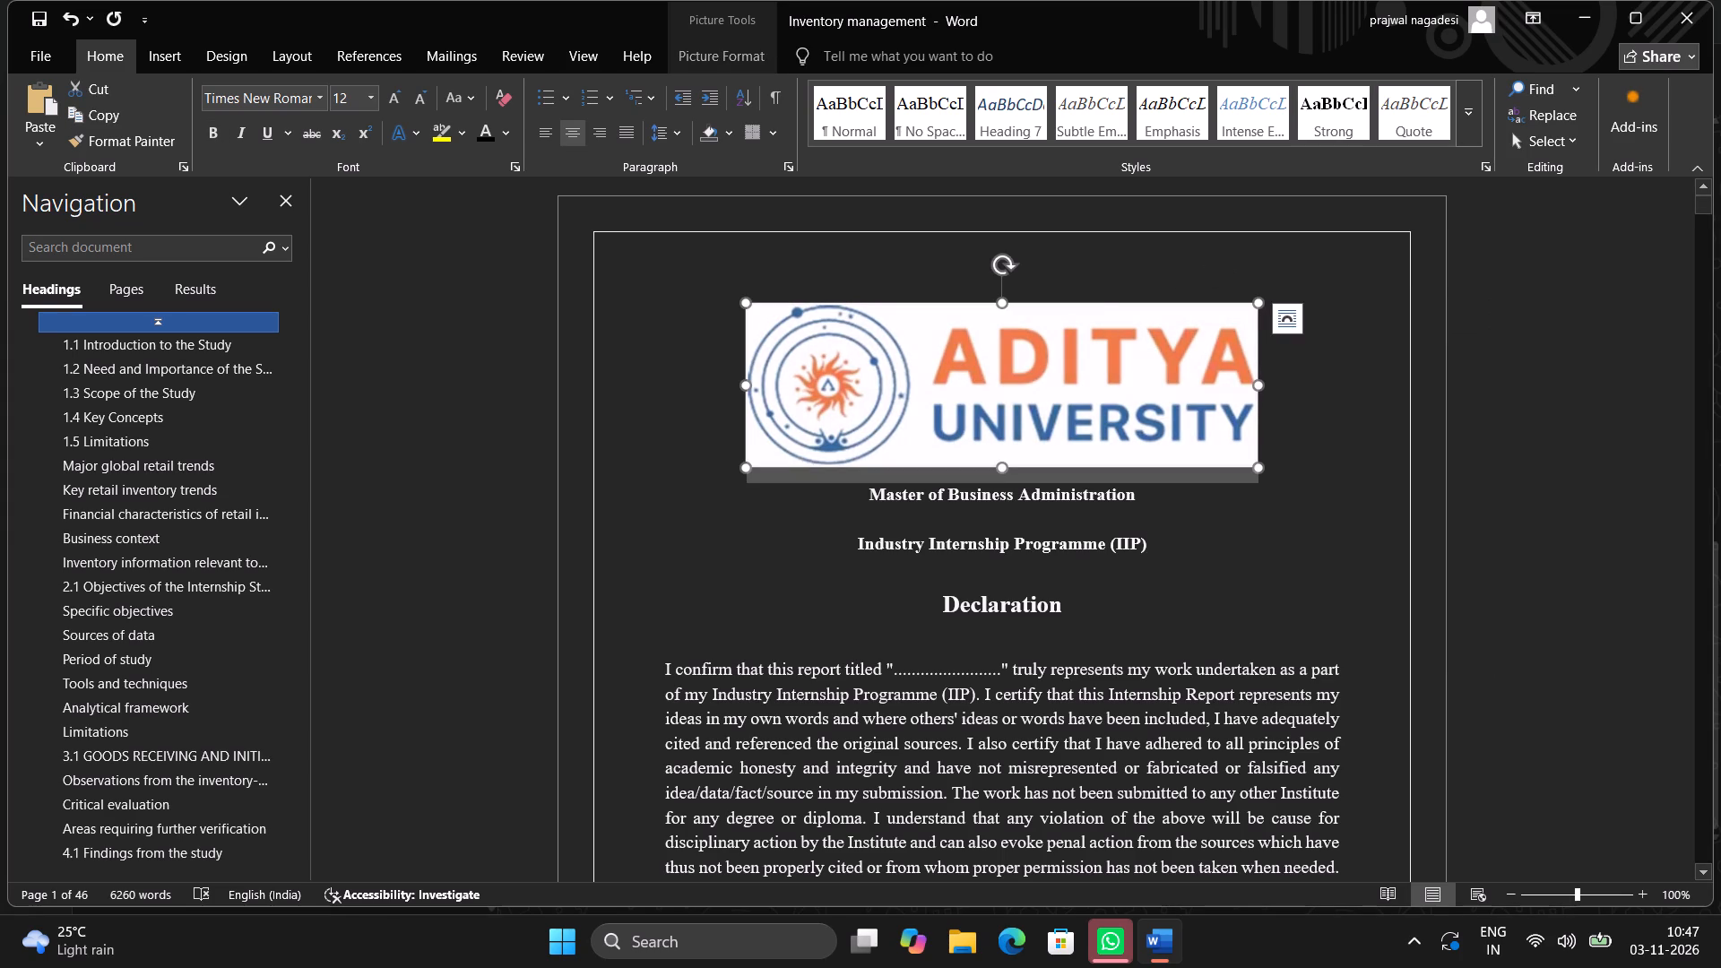
pyautogui.scroll(1, 1032, 368)
pyautogui.press('Delete')
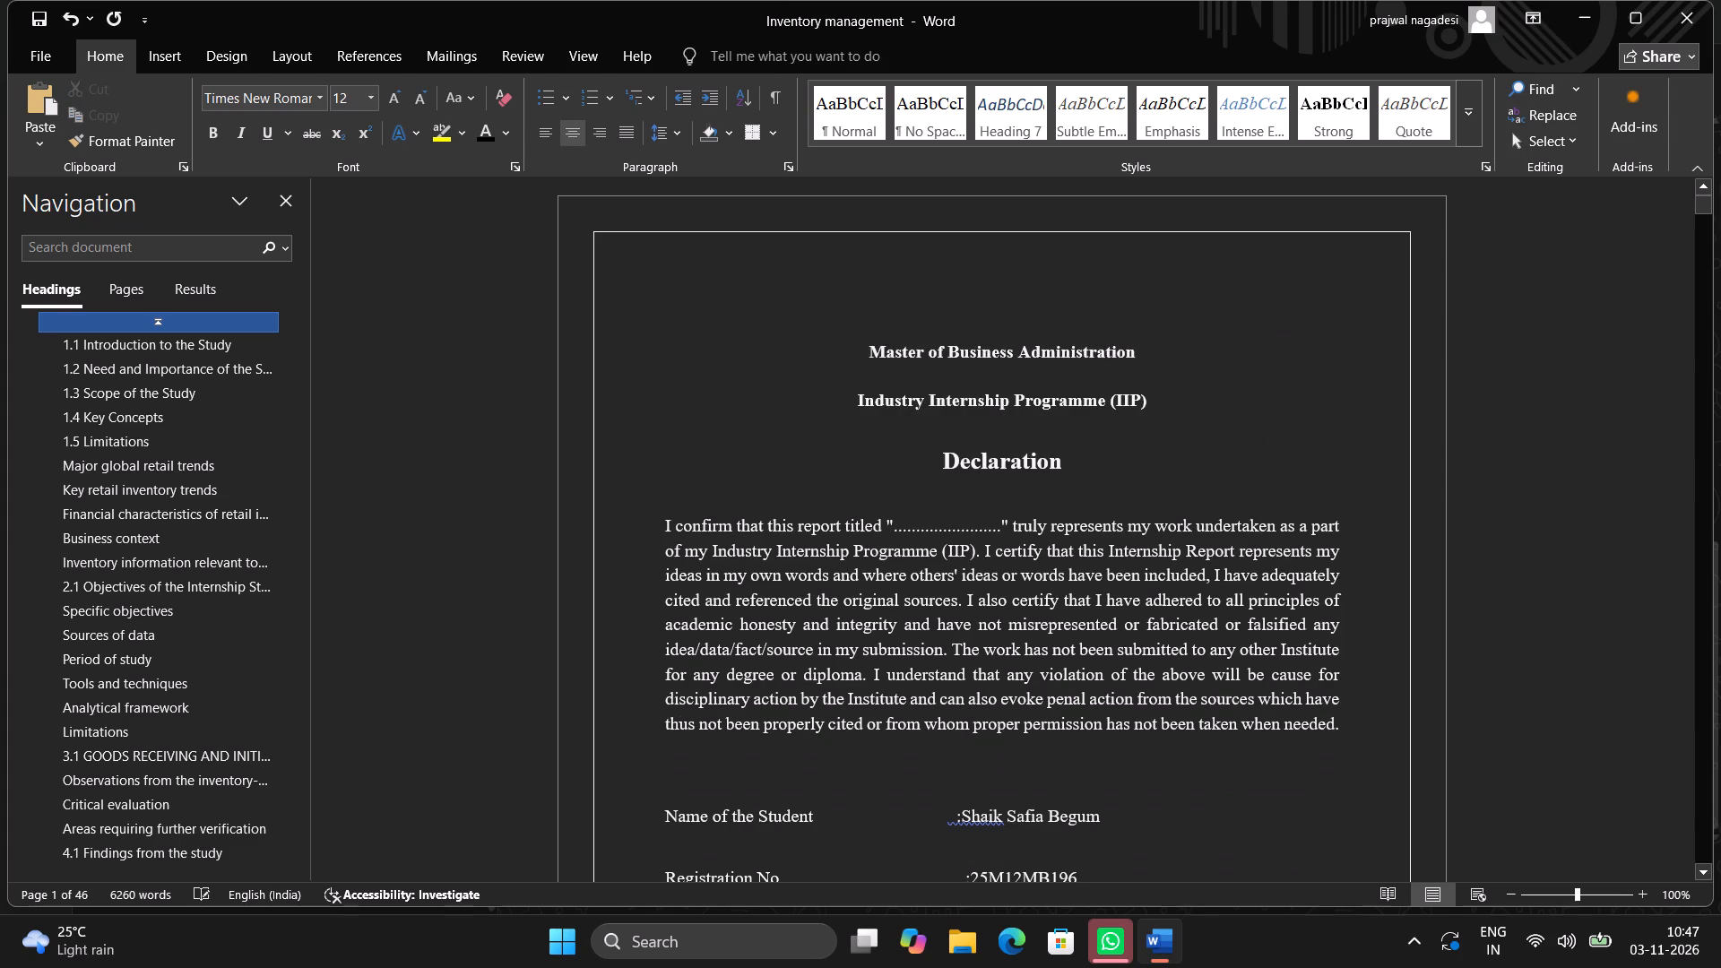
# Paste the copied title page content at the very start of the document, above "Master of Business Administration".
pyautogui.click(806, 283)
pyautogui.hotkey('ctrl', 'v')
# Examine the pasted title page from its heading down to the logo and the start of the Declaration.
pyautogui.scroll(2, 819, 286)
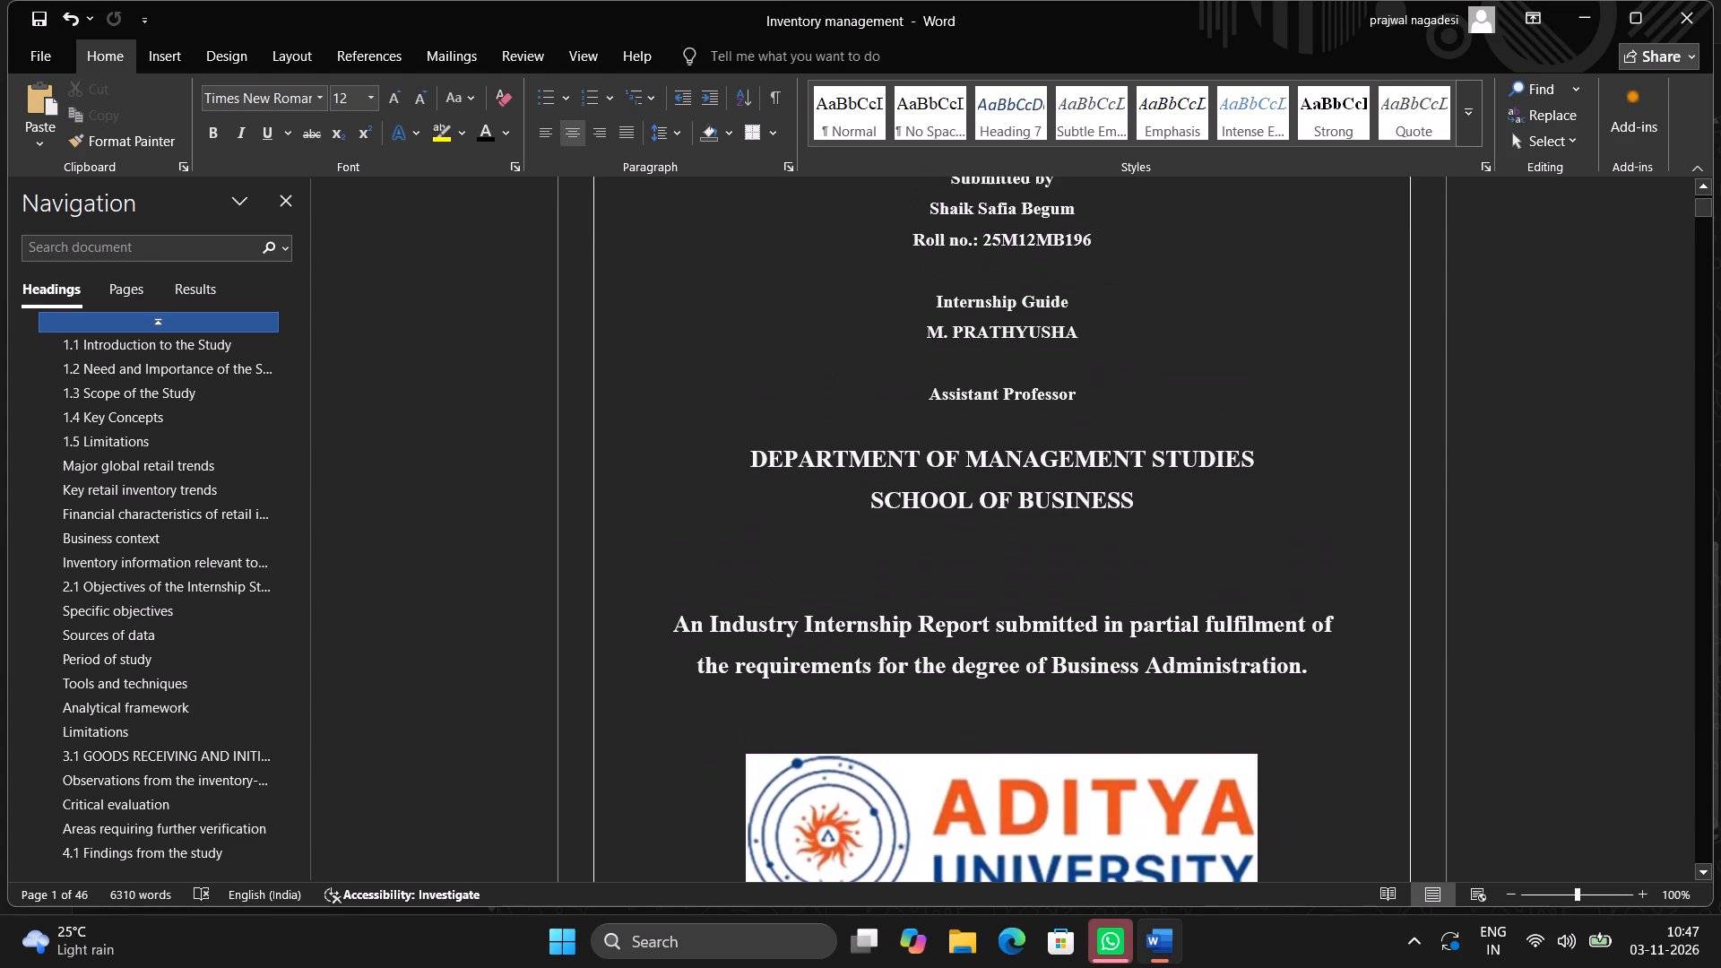
pyautogui.scroll(3, 819, 286)
pyautogui.scroll(-1, 819, 286)
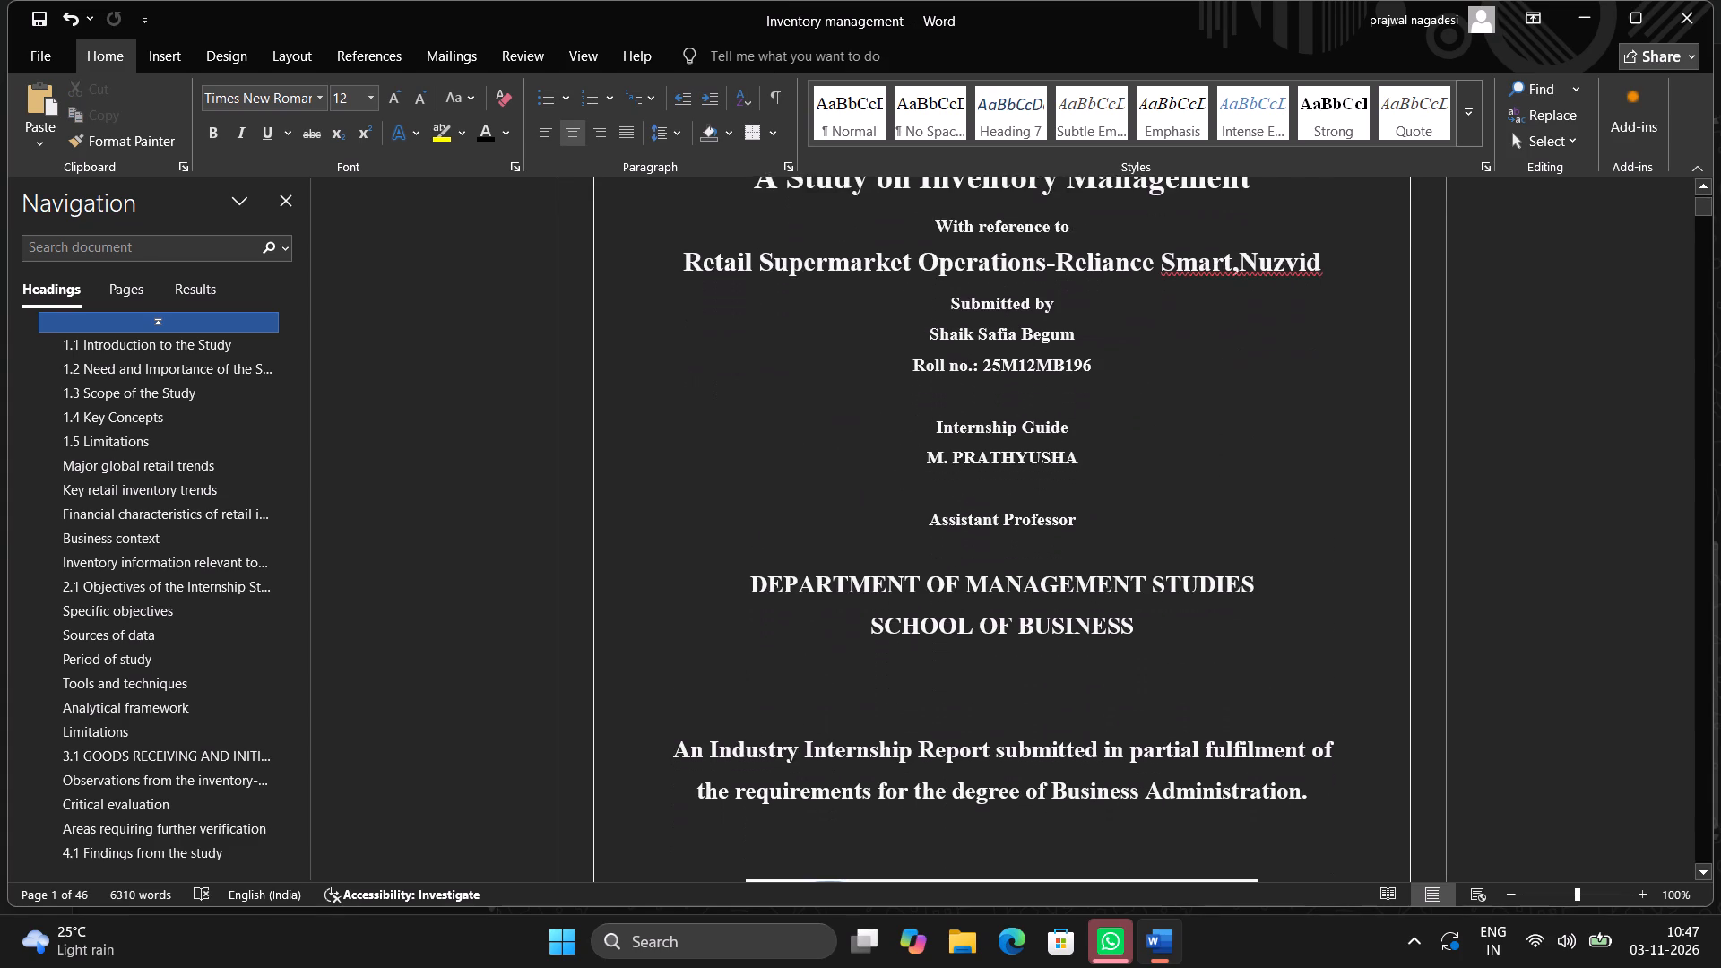
pyautogui.scroll(-1, 819, 286)
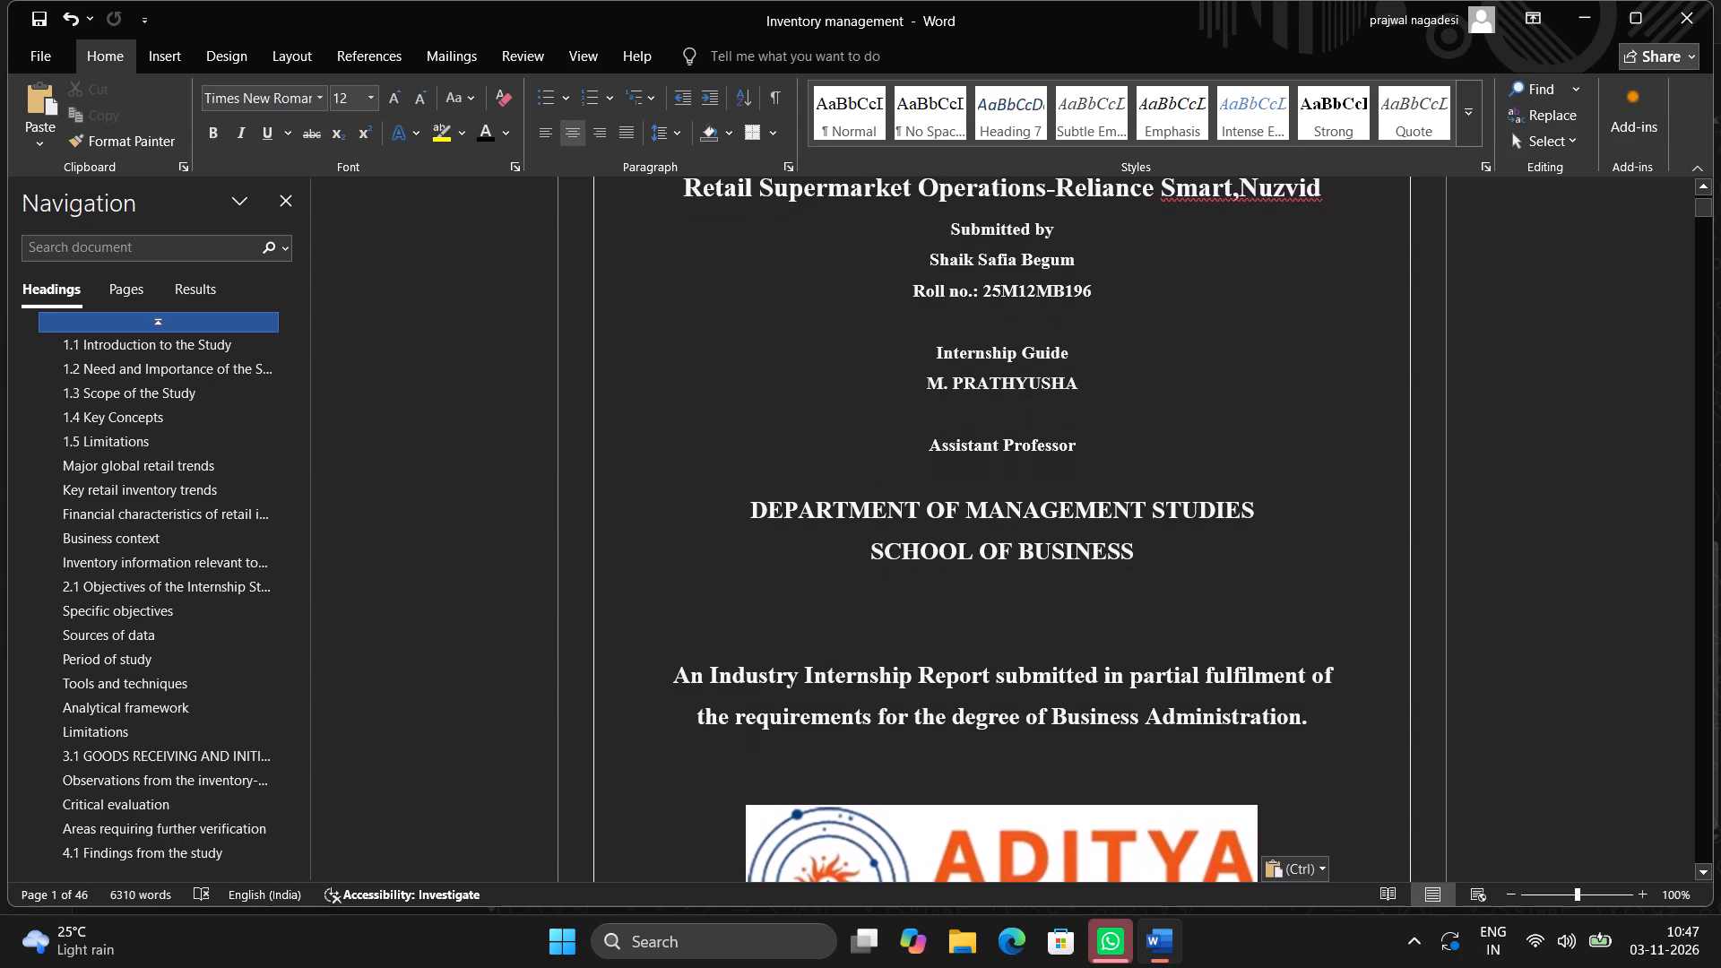
pyautogui.scroll(1, 819, 286)
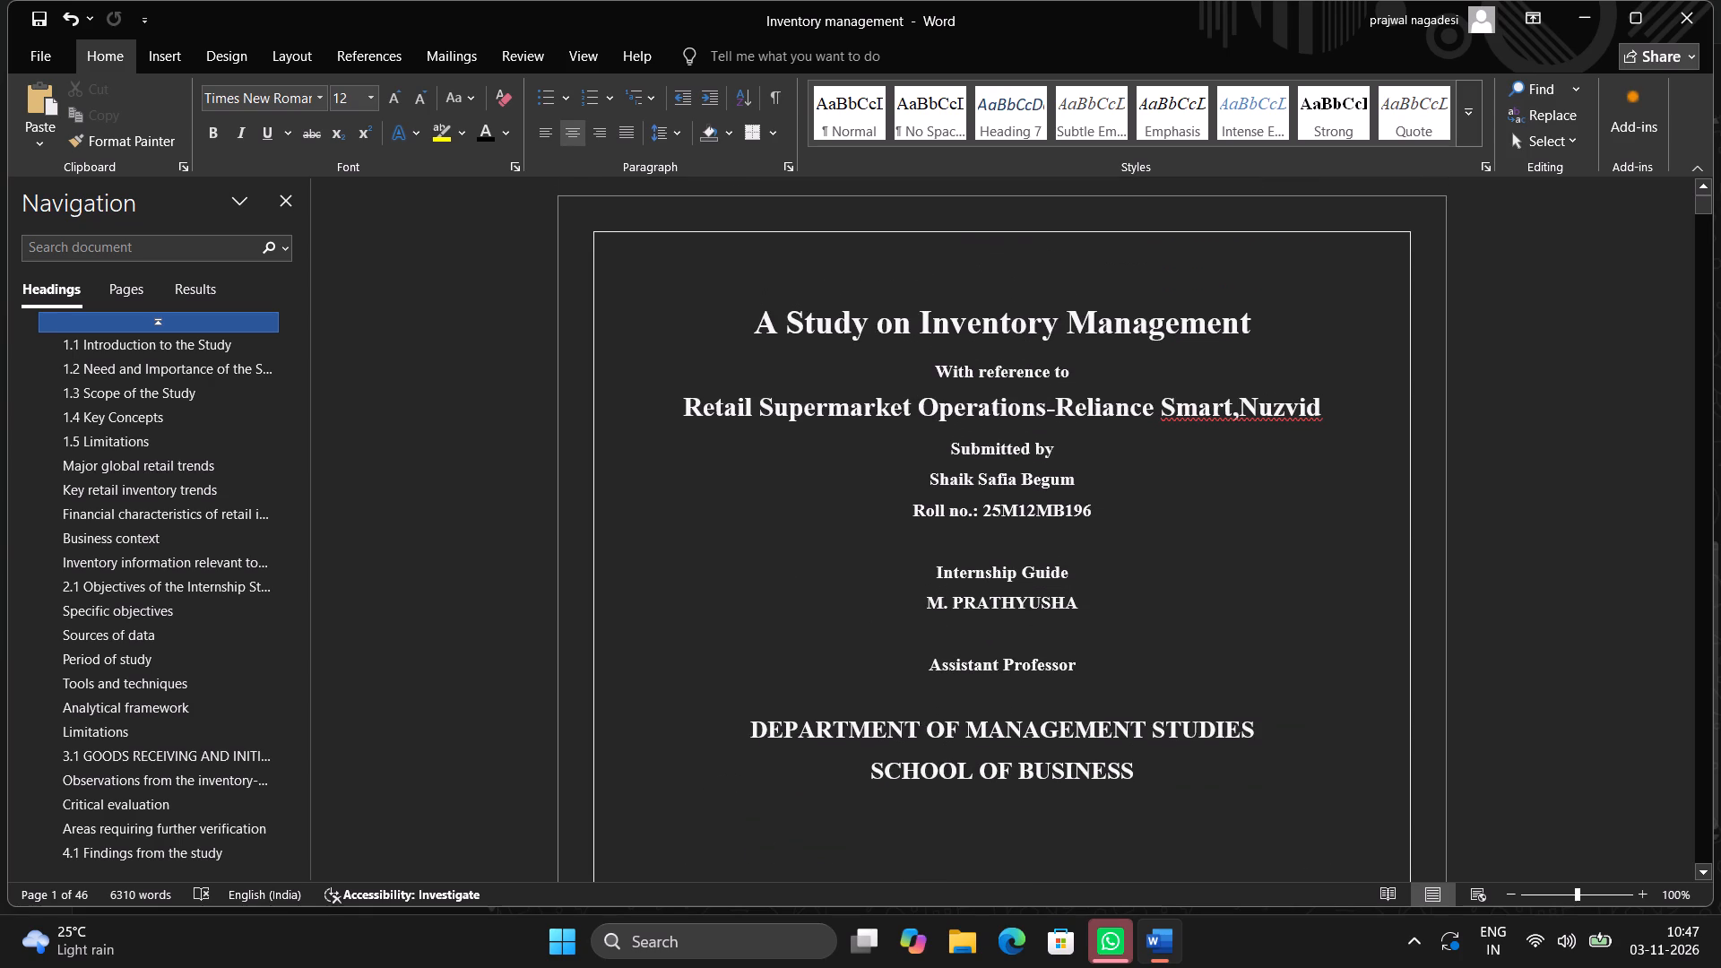
pyautogui.scroll(-2, 819, 286)
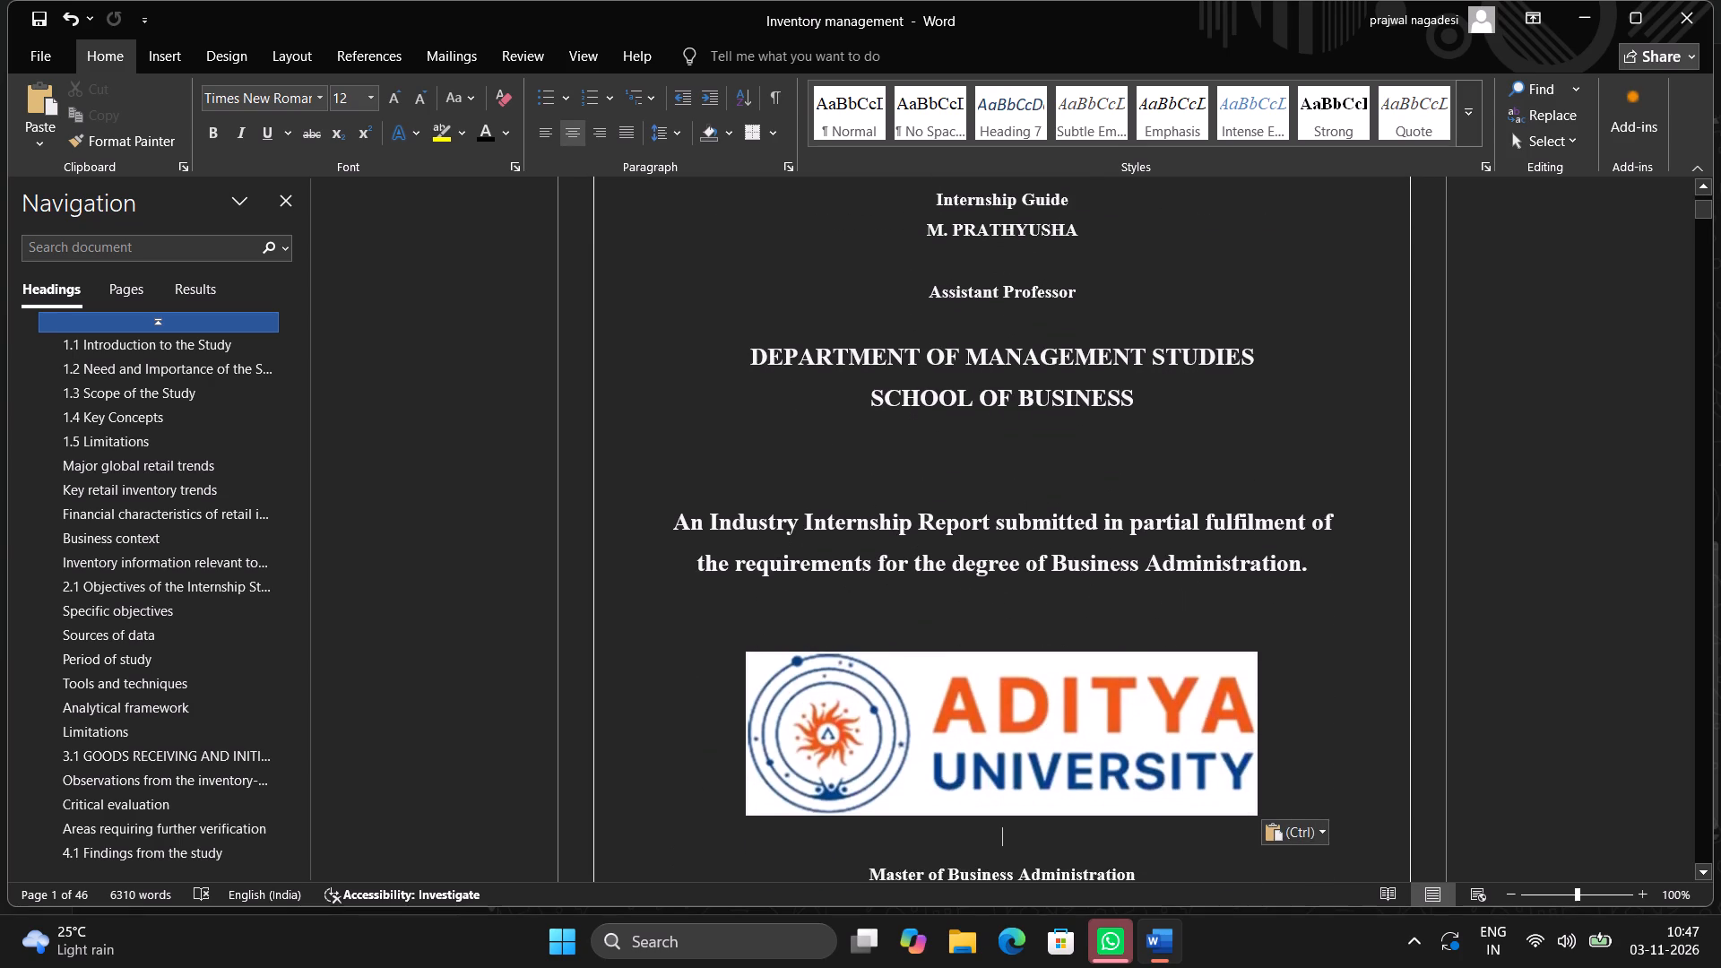
pyautogui.scroll(-2, 819, 286)
pyautogui.scroll(1, 819, 286)
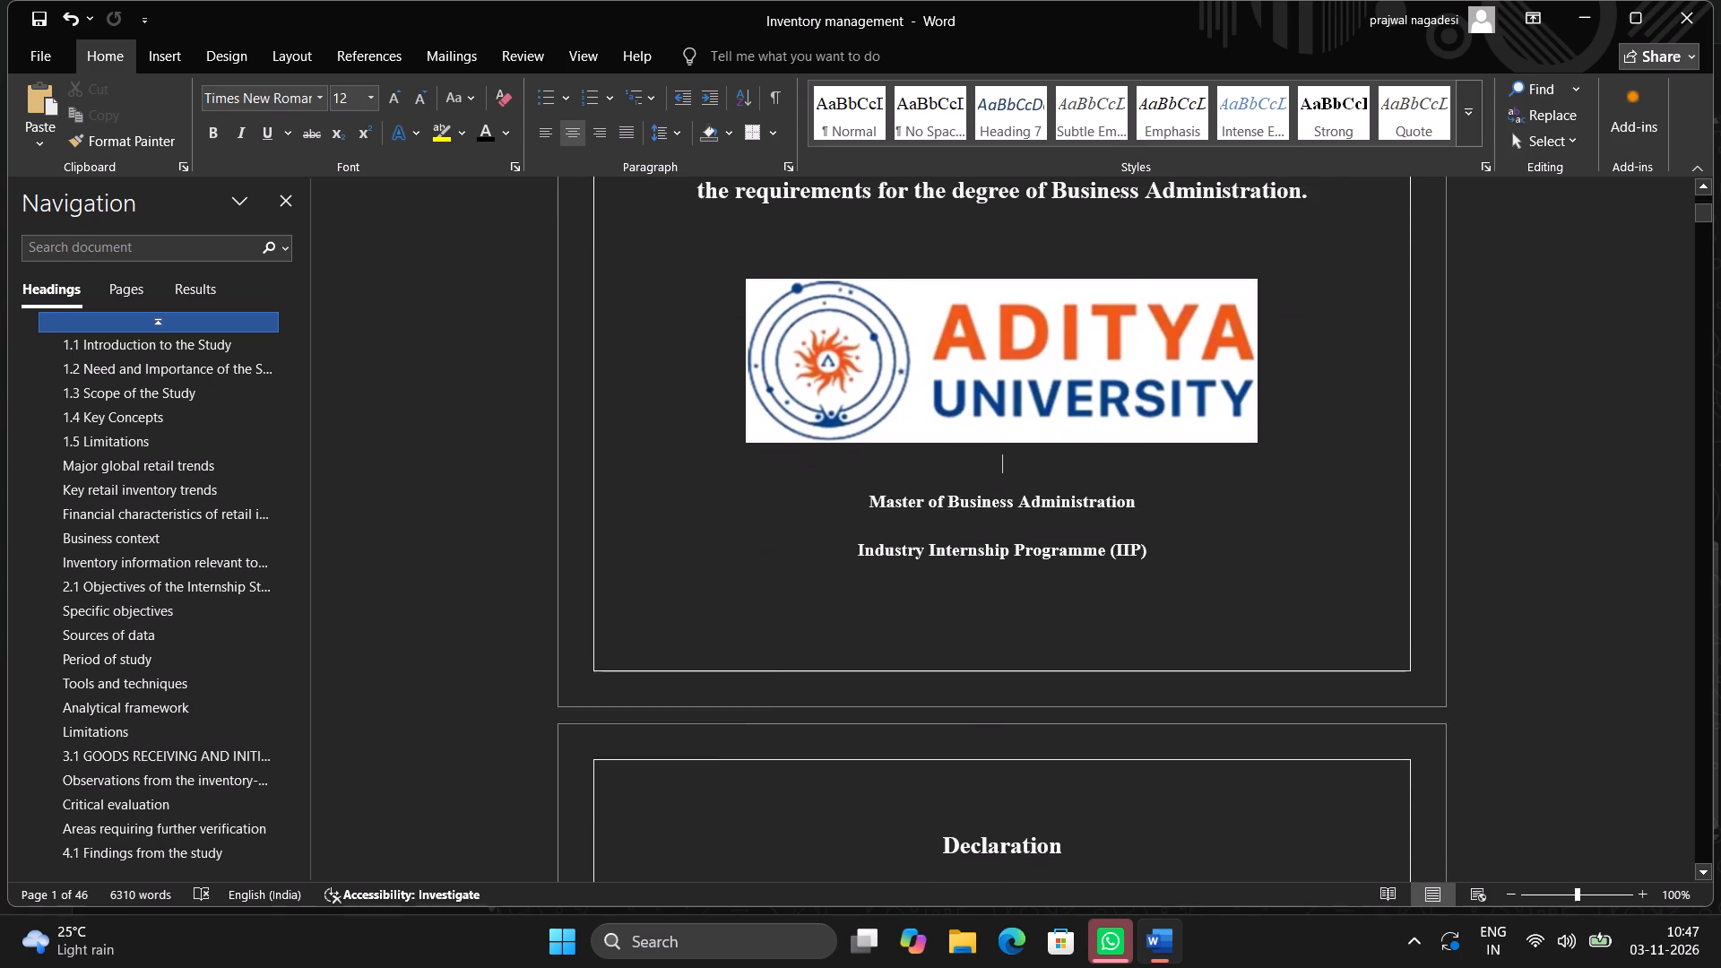
pyautogui.scroll(6, 819, 286)
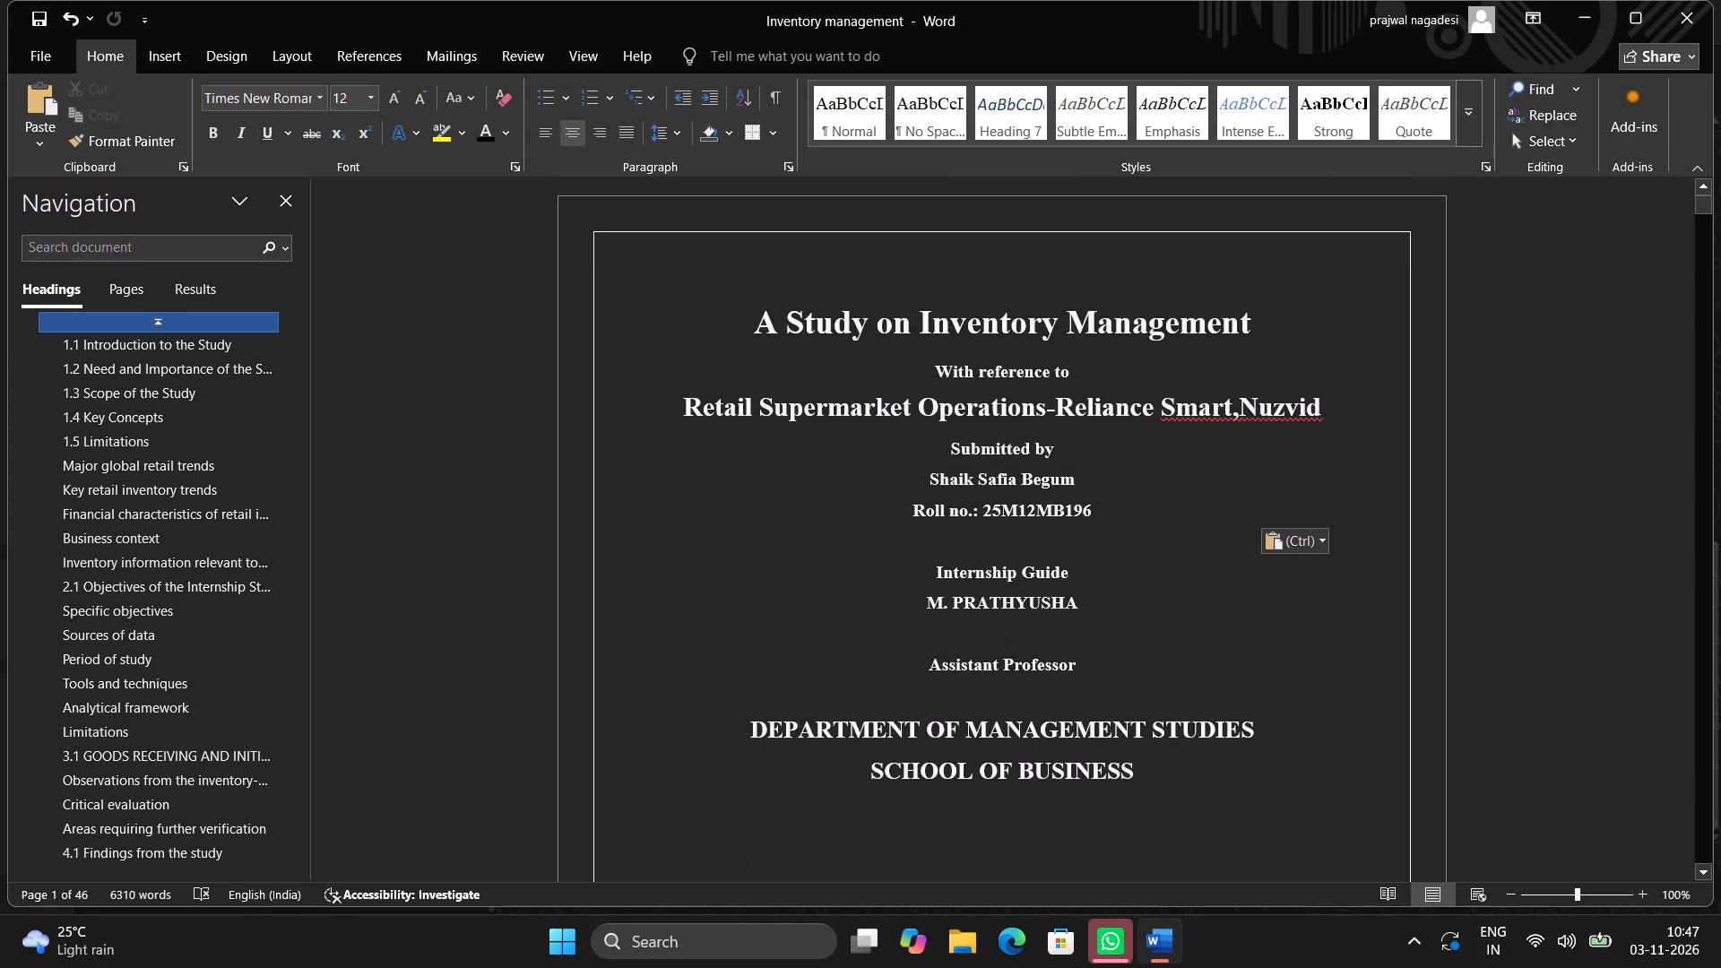
# Copy the lines "Master of Business Administration" and "Industry Internship Programme (IIP)" below the title page's Aditya University logo.
pyautogui.scroll(-4, 819, 286)
pyautogui.hscroll(1, 819, 286)
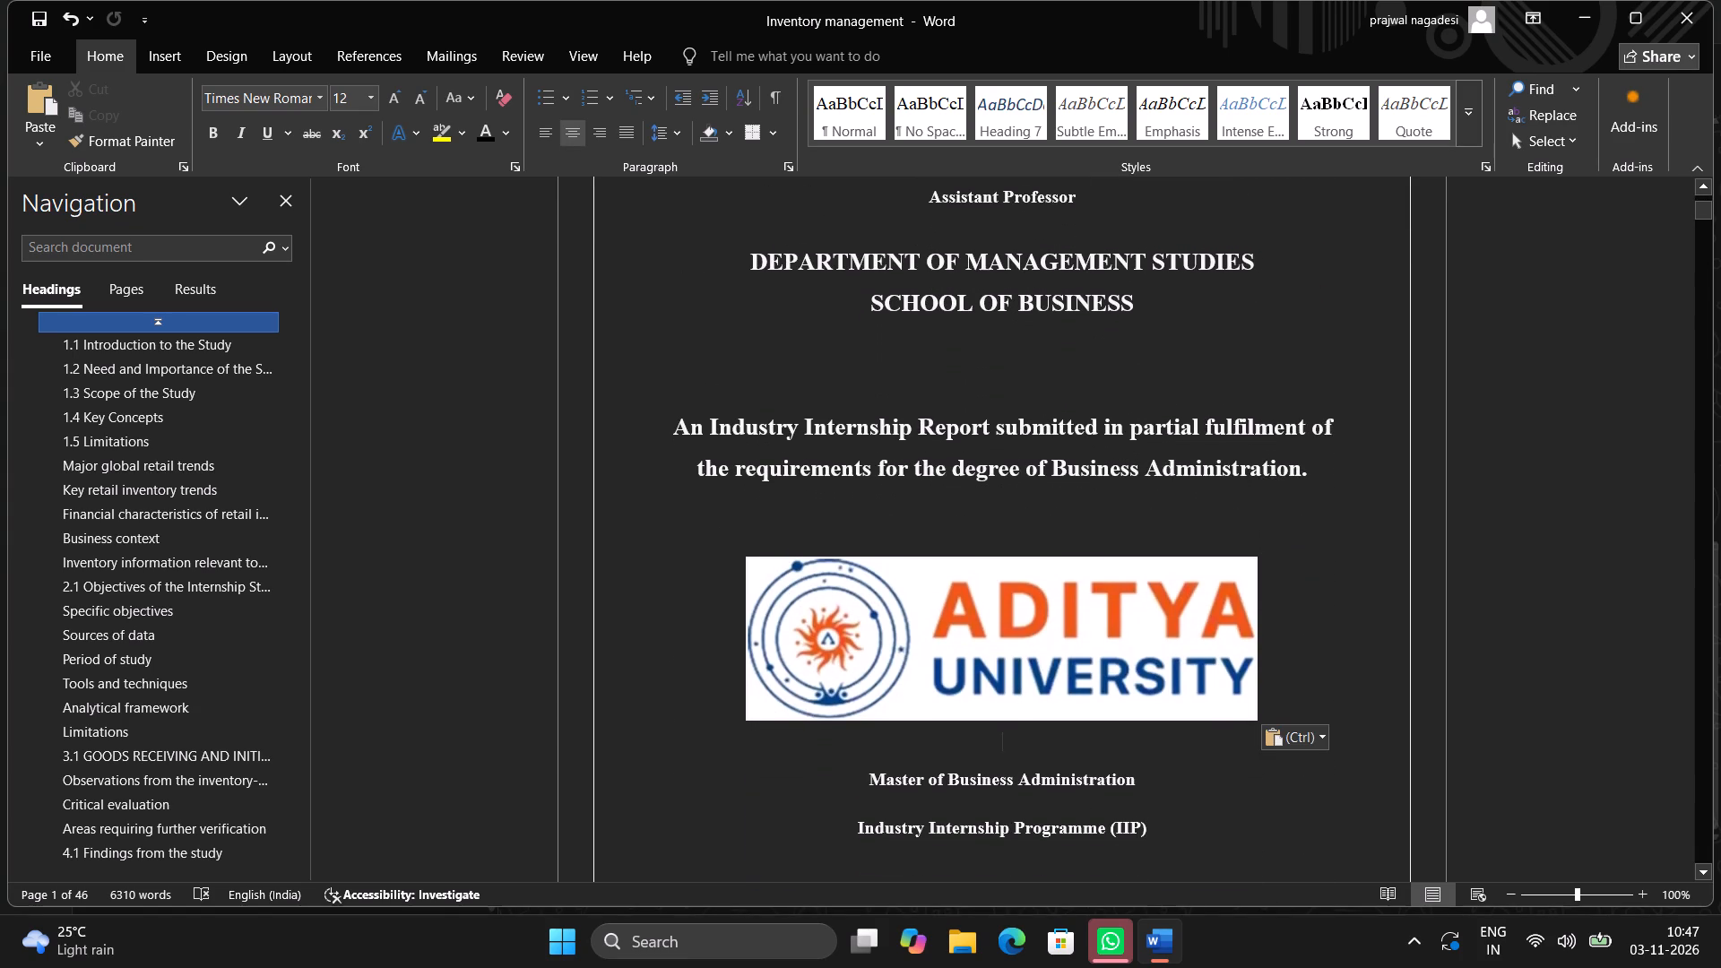
pyautogui.scroll(-2, 822, 505)
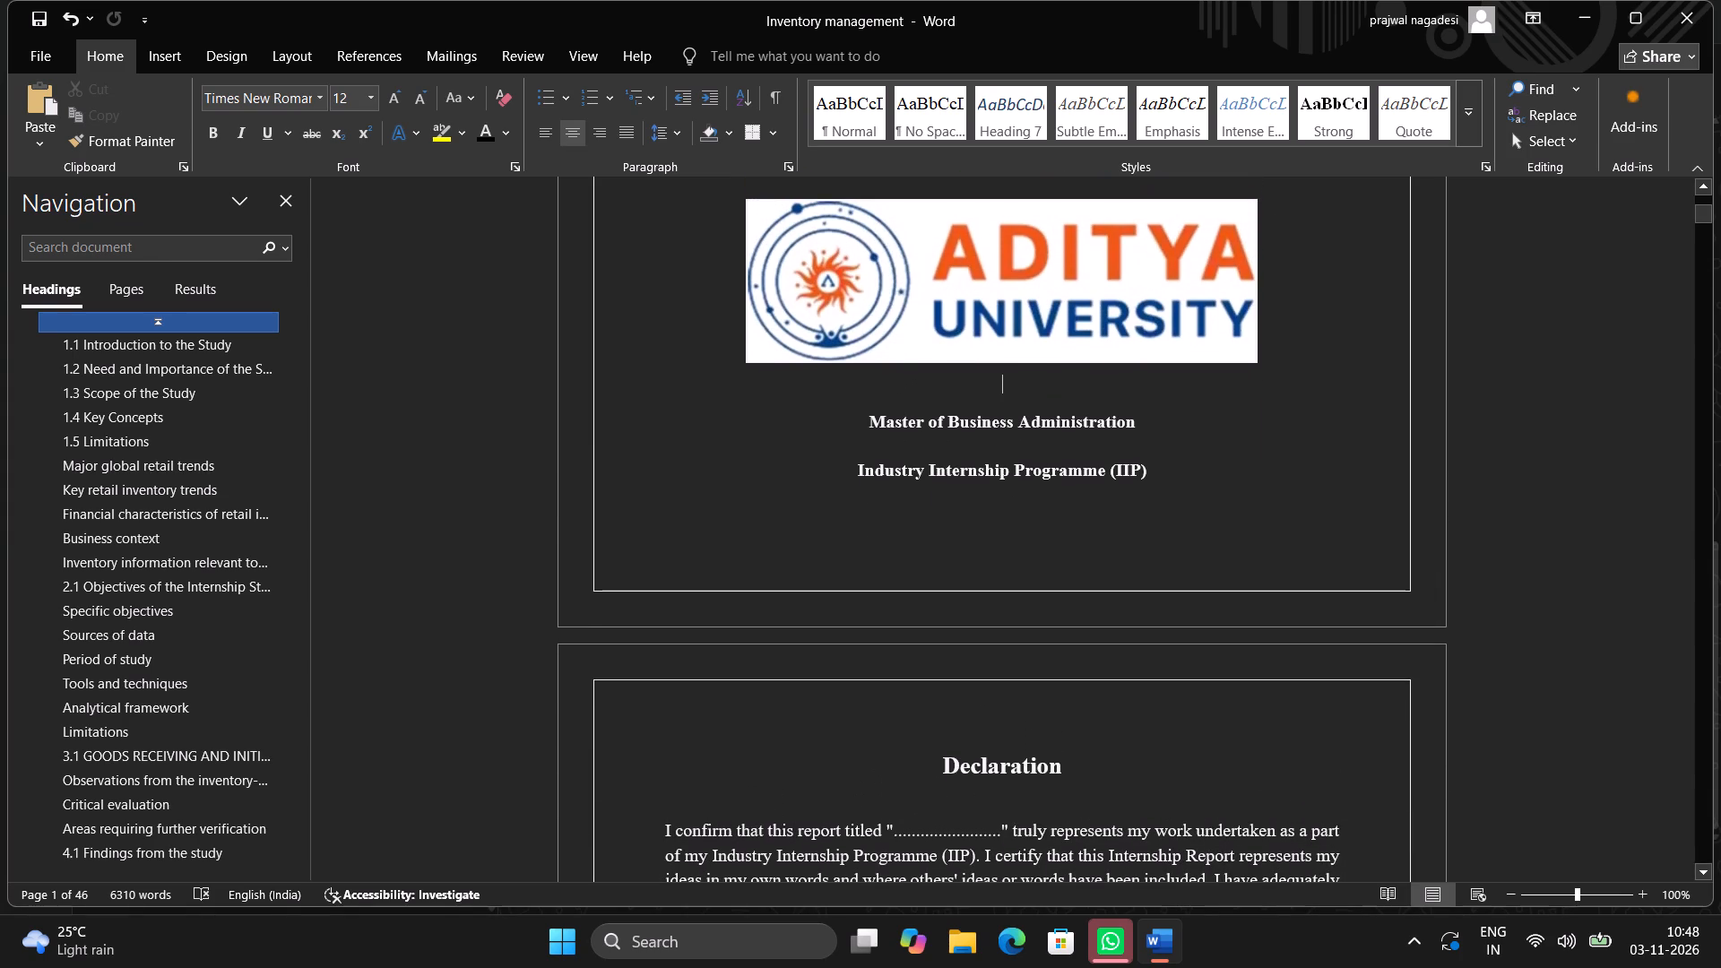
pyautogui.moveTo(860, 419); pyautogui.dragTo(1147, 486)
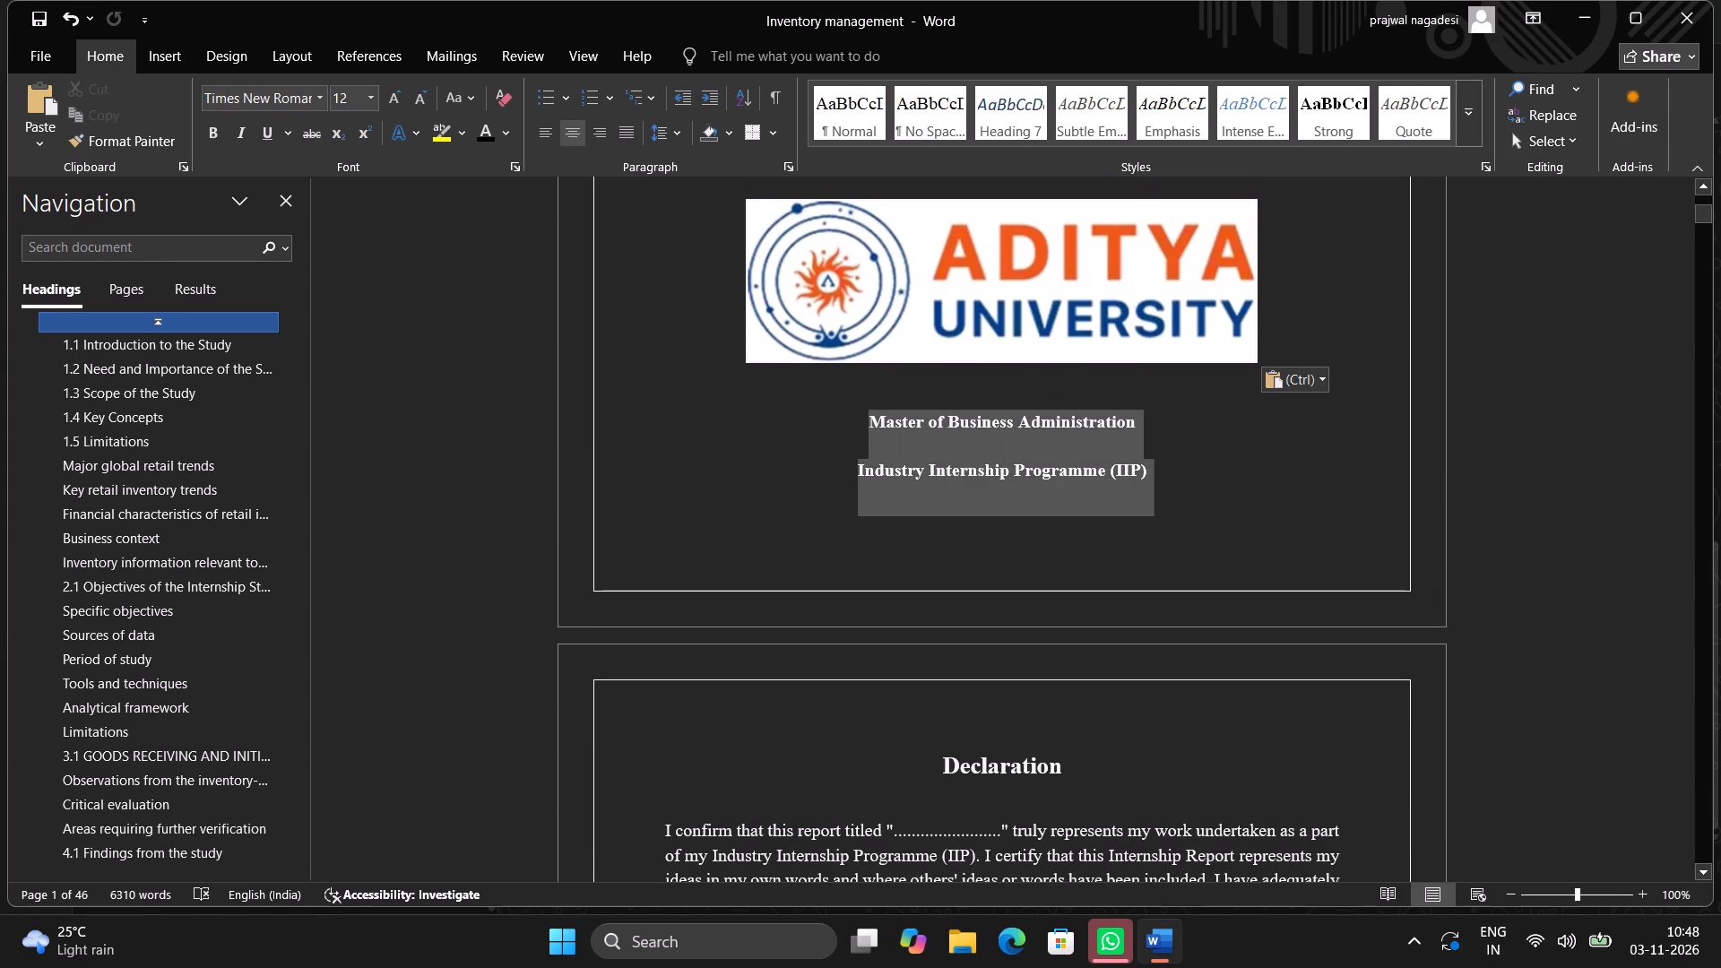
pyautogui.moveTo(1147, 486); pyautogui.dragTo(1176, 473)
pyautogui.hotkey('ctrl', 'c')
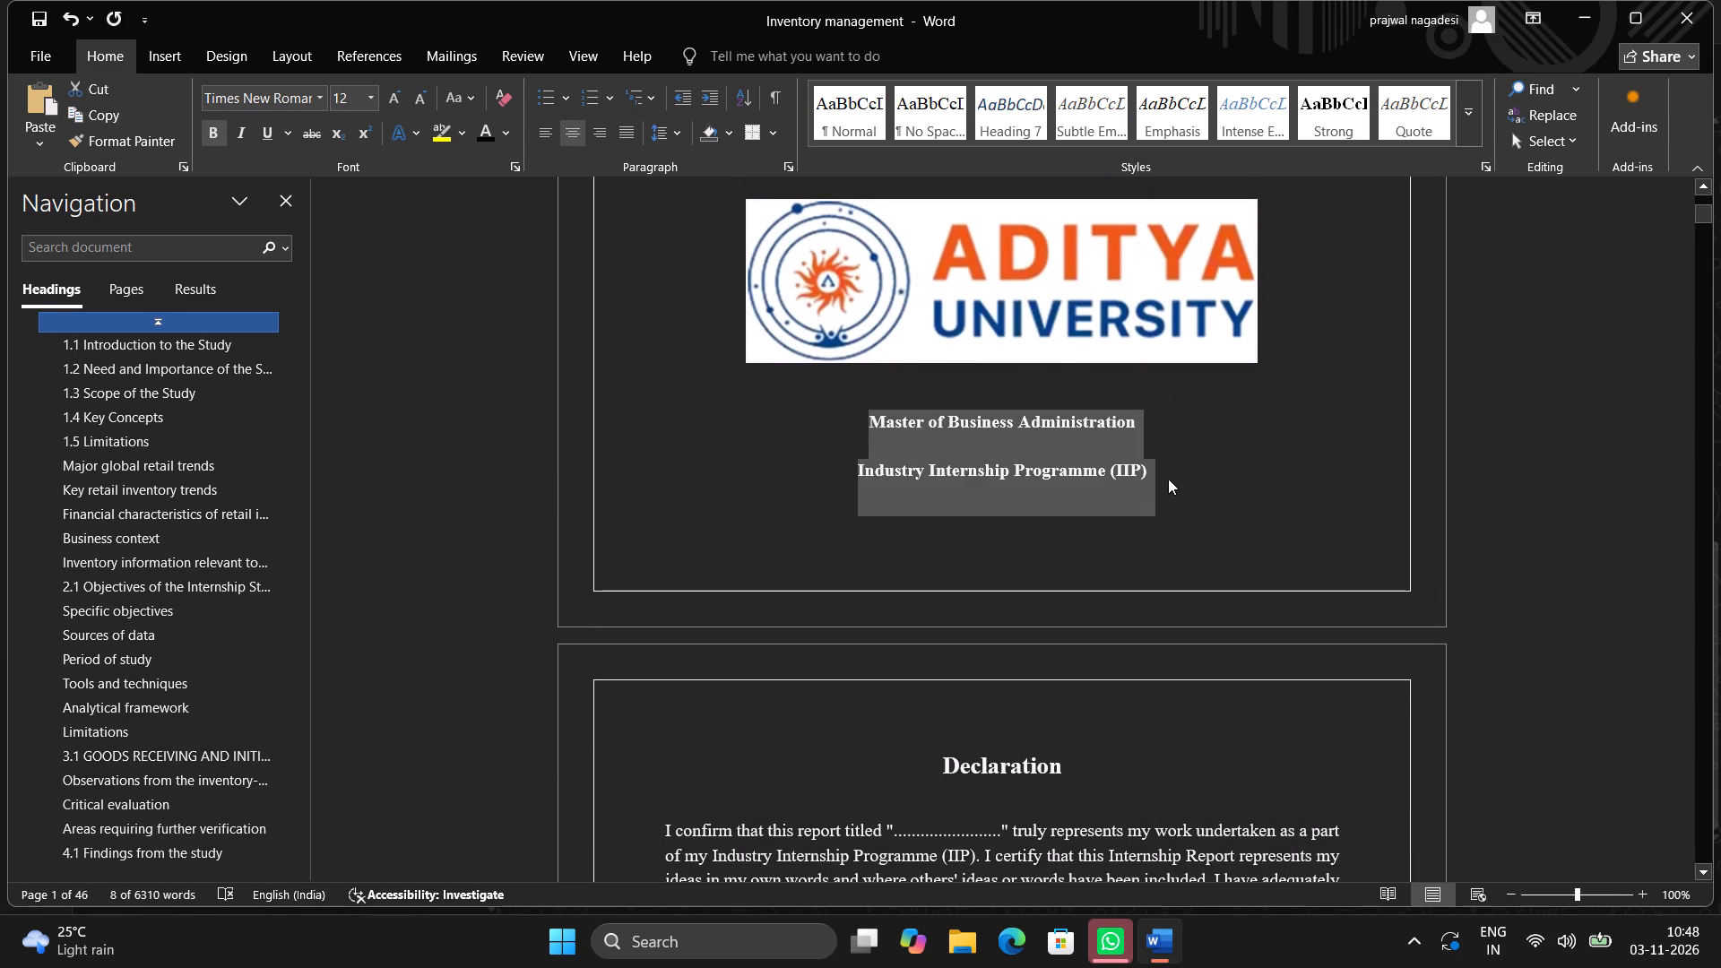
# Add two blank lines above the Declaration heading and paste the two copied programme lines there, at the top of the page.
pyautogui.click(932, 717)
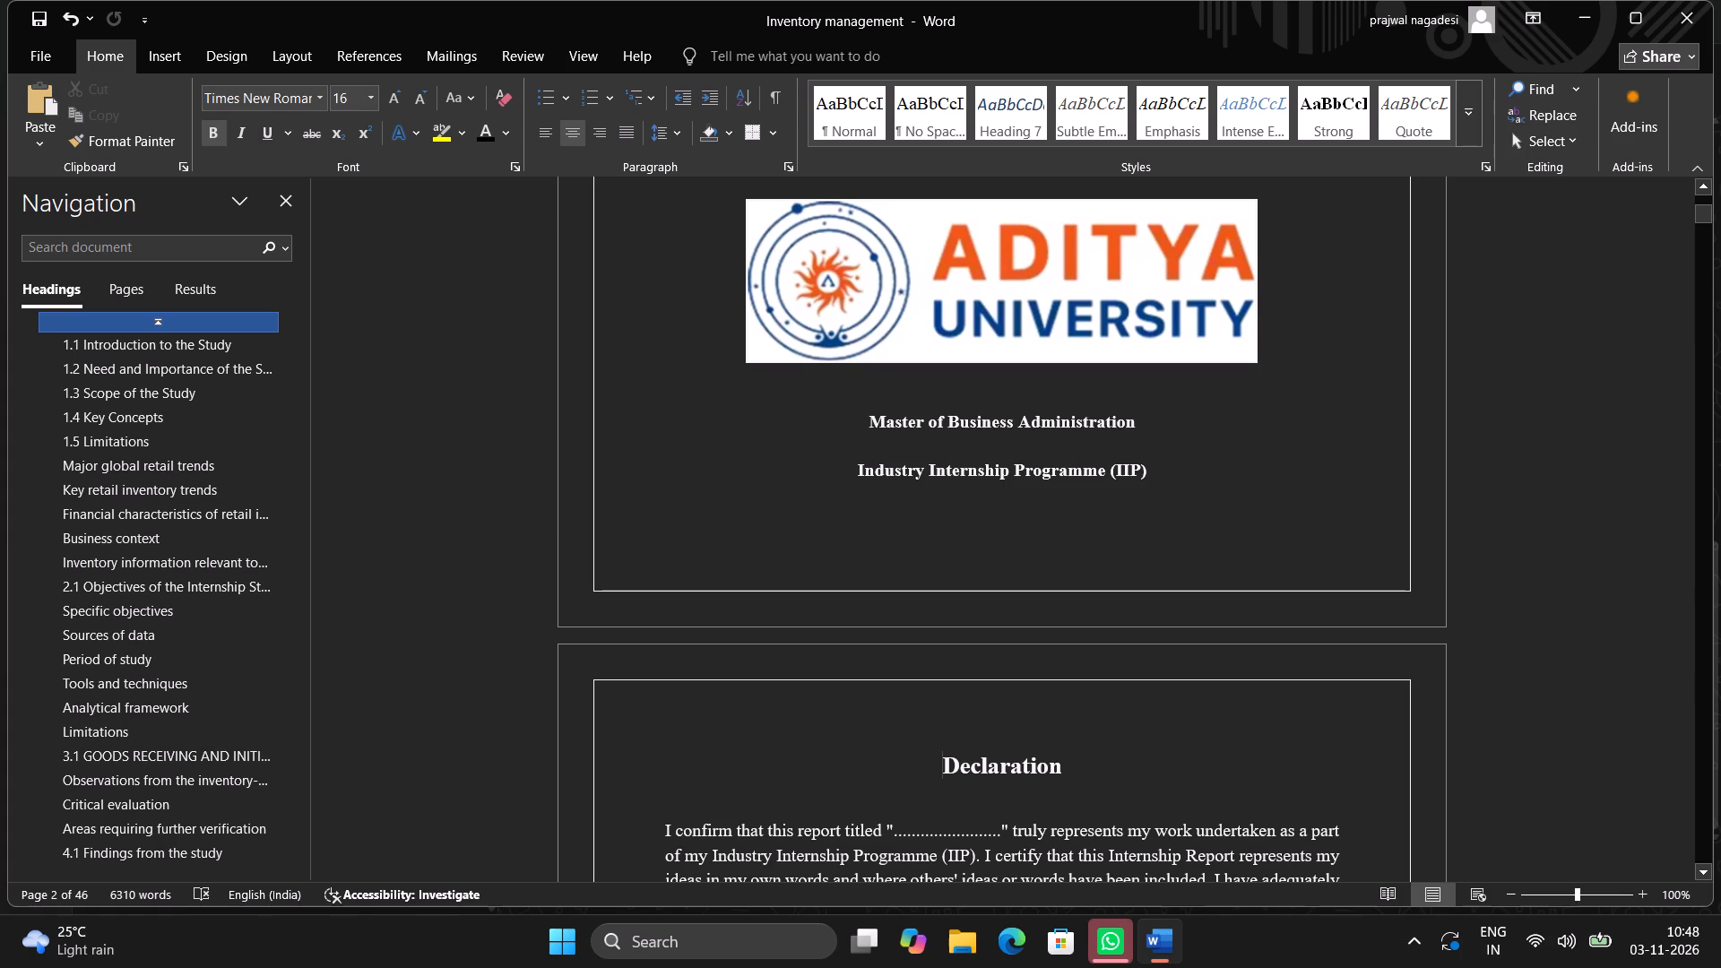
pyautogui.press('Return')
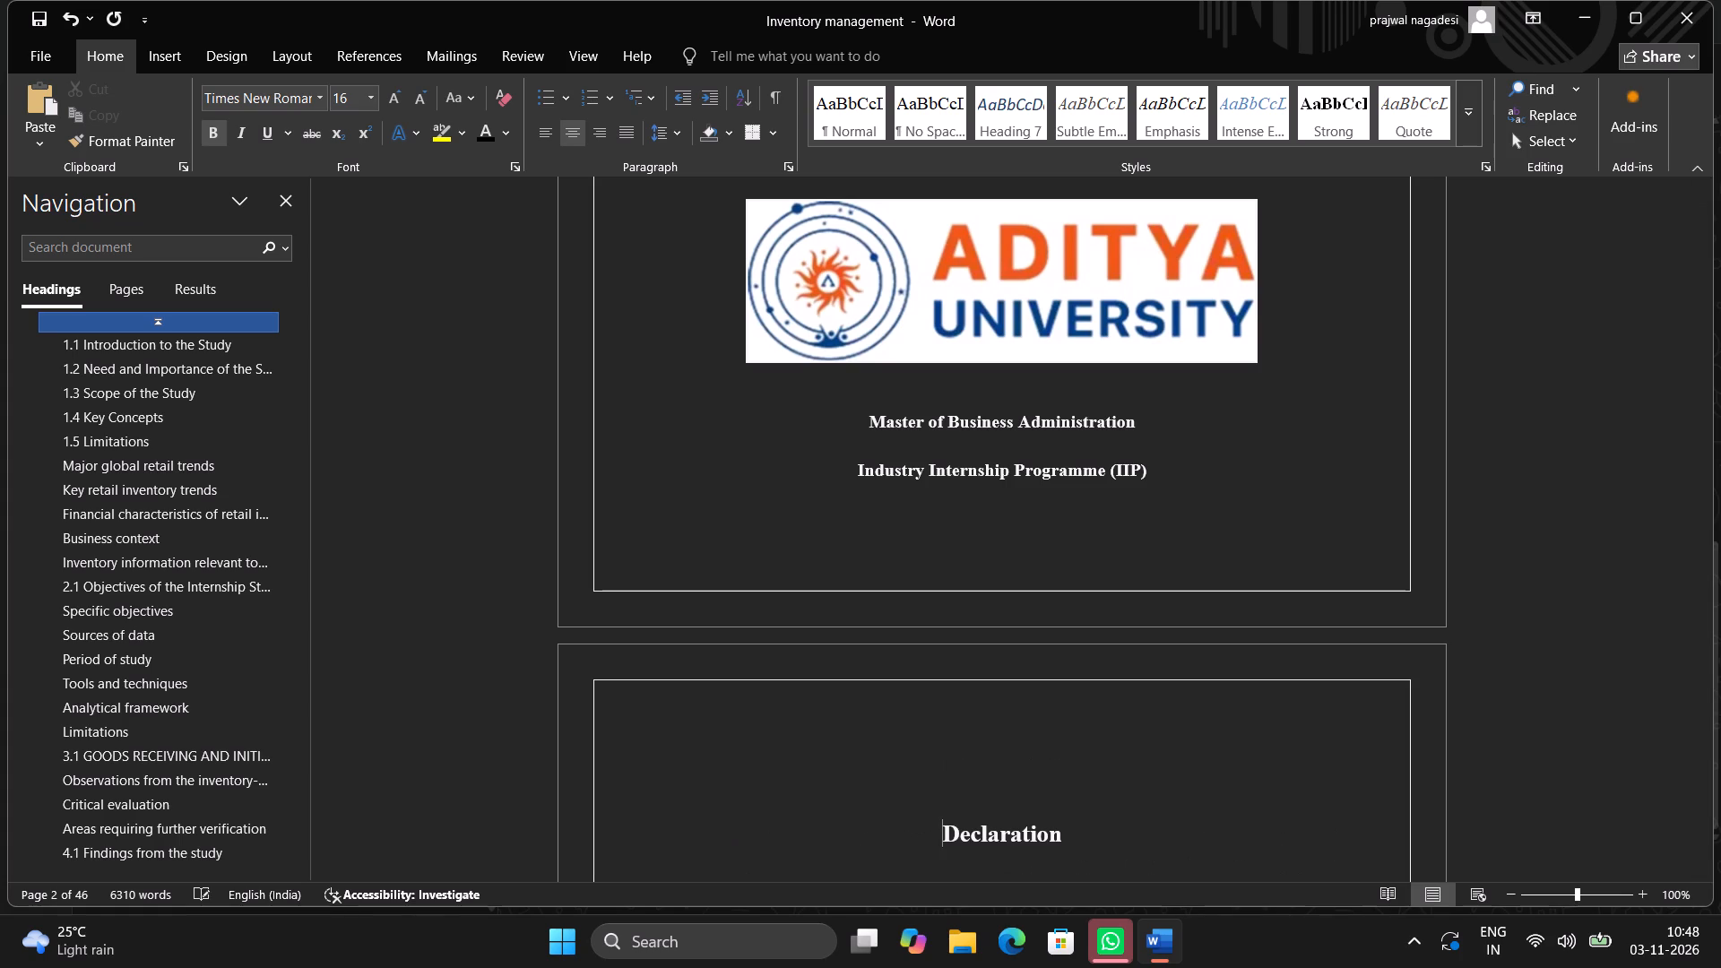
pyautogui.scroll(-1, 931, 669)
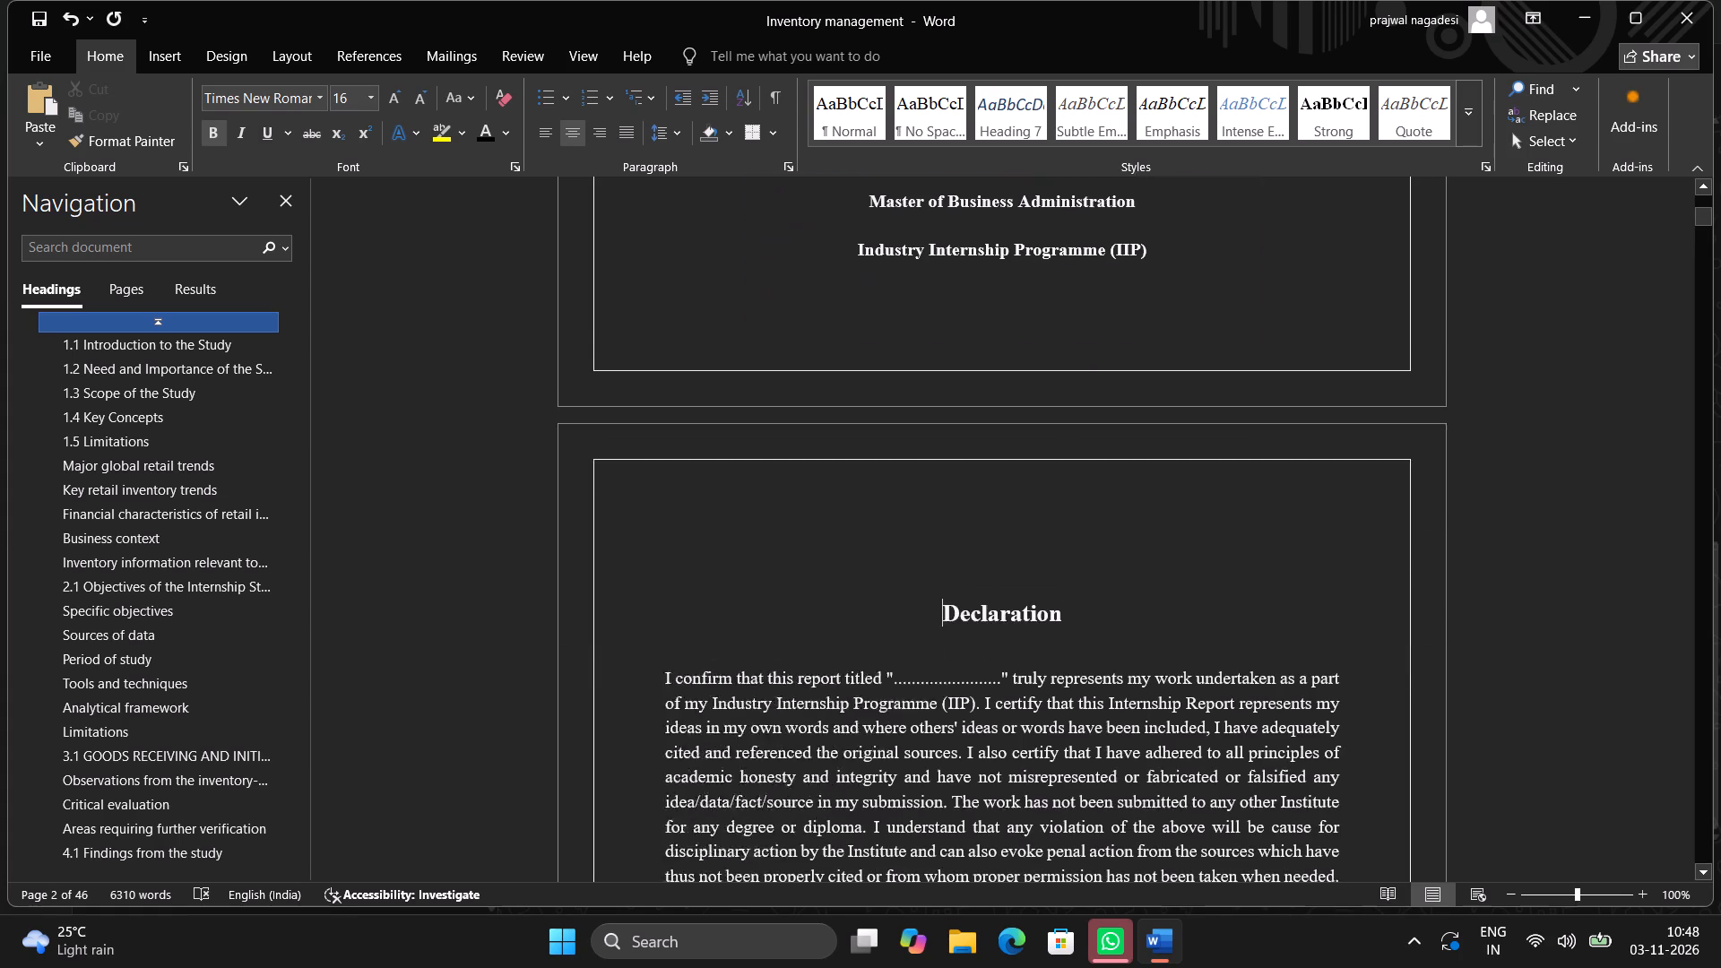
pyautogui.scroll(-1, 931, 669)
pyautogui.press('Return')
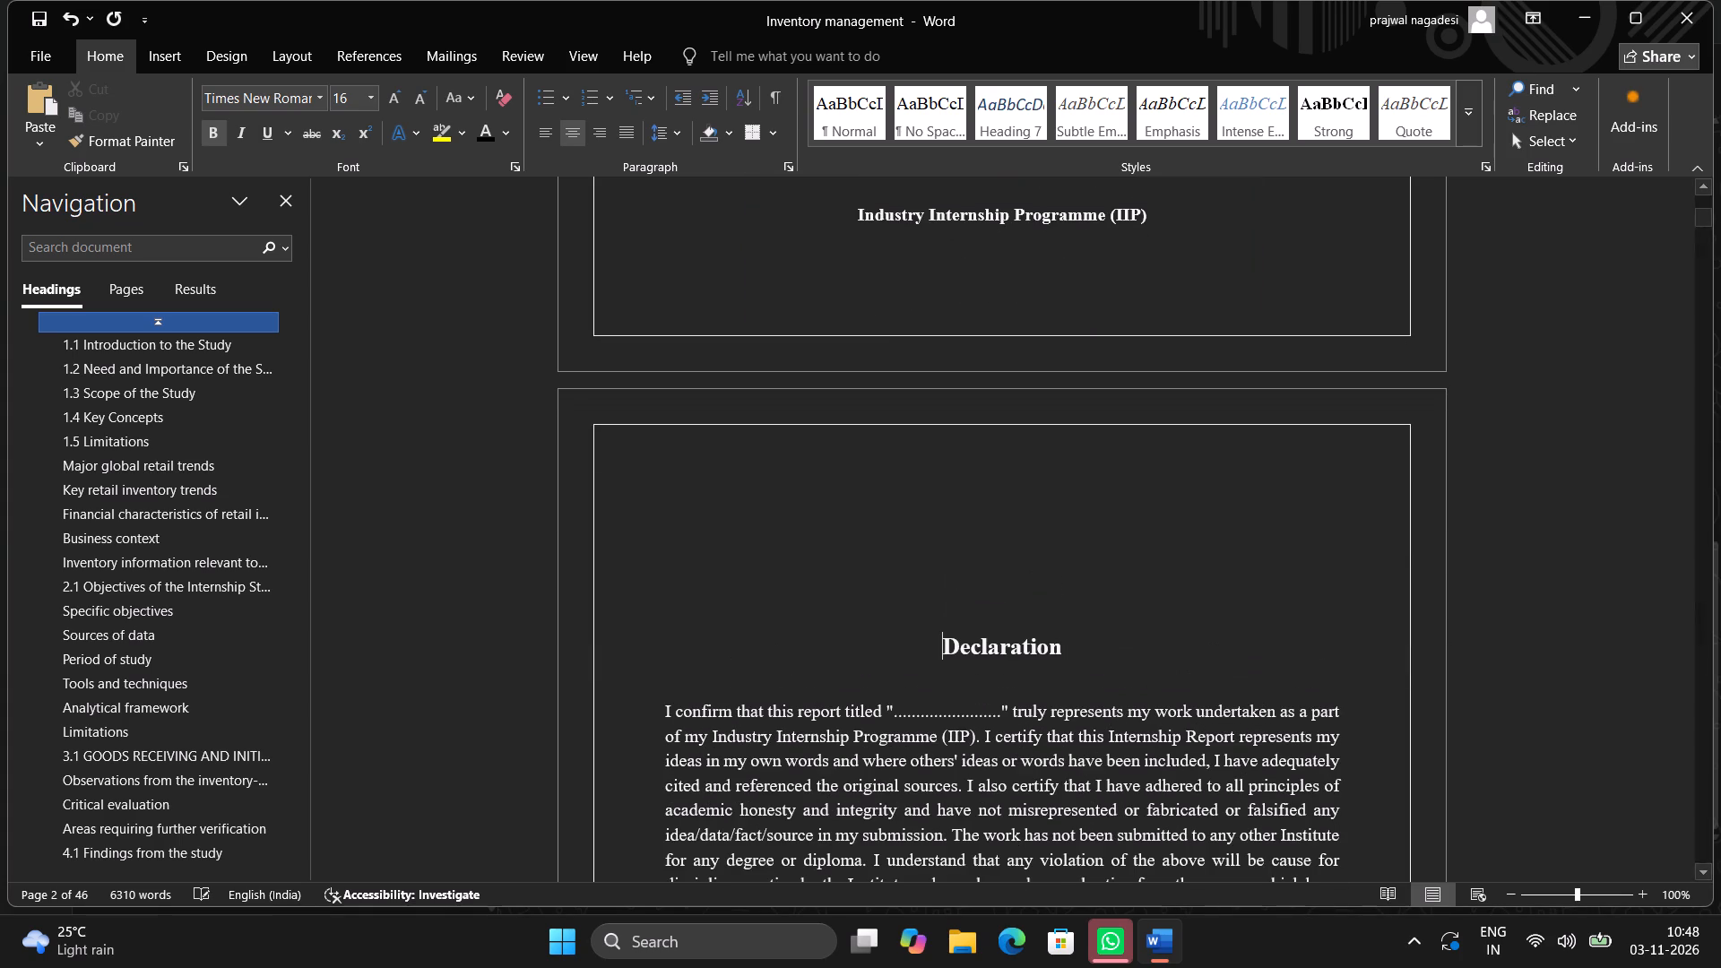
pyautogui.click(970, 512)
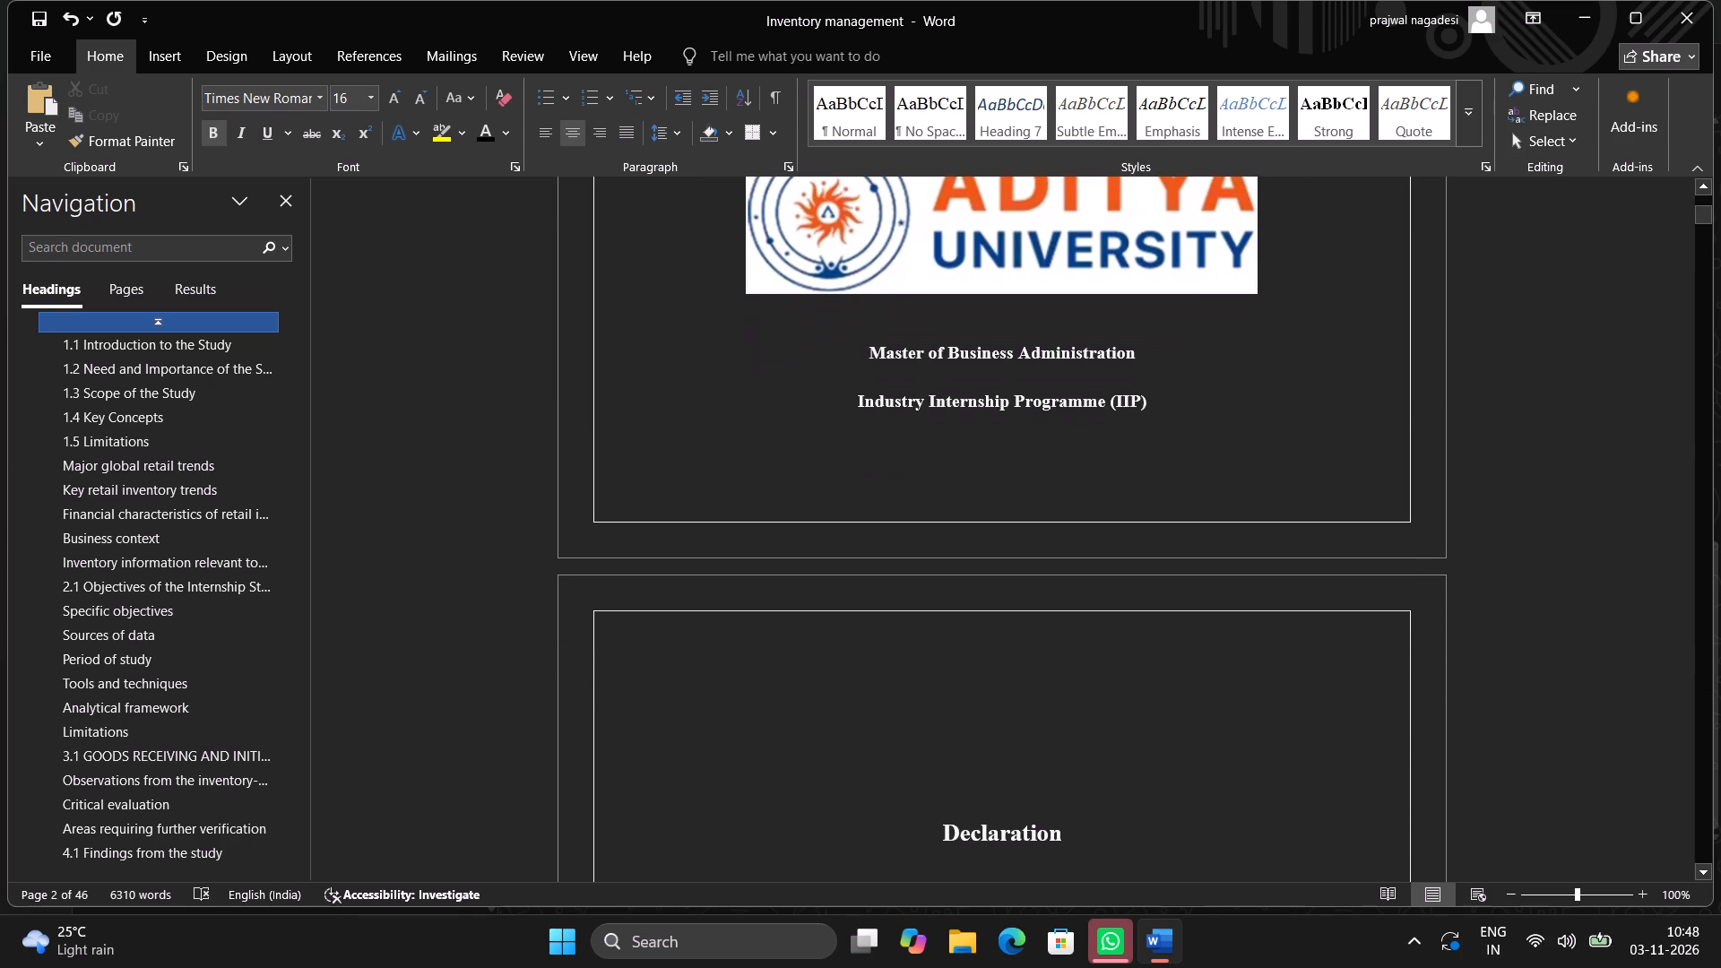
pyautogui.hotkey('ctrl', 'v')
pyautogui.scroll(-1, 953, 503)
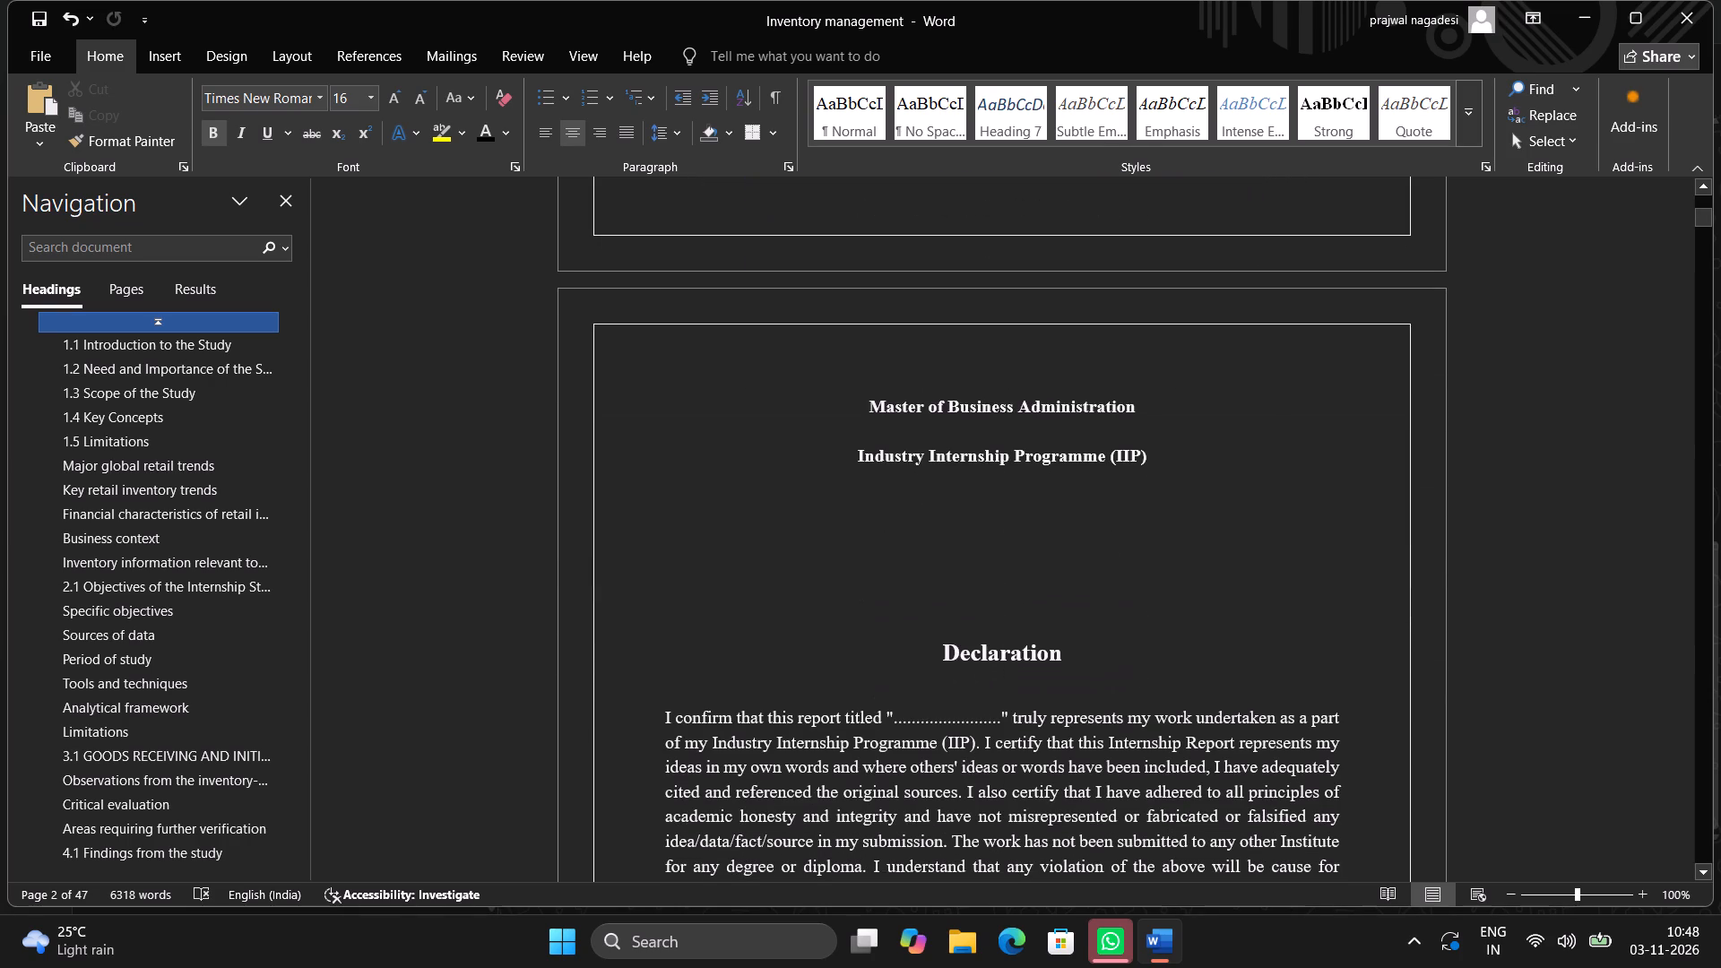
# Remove the blank lines between "Industry Internship Programme (IIP)" and the Declaration heading.
pyautogui.click(964, 627)
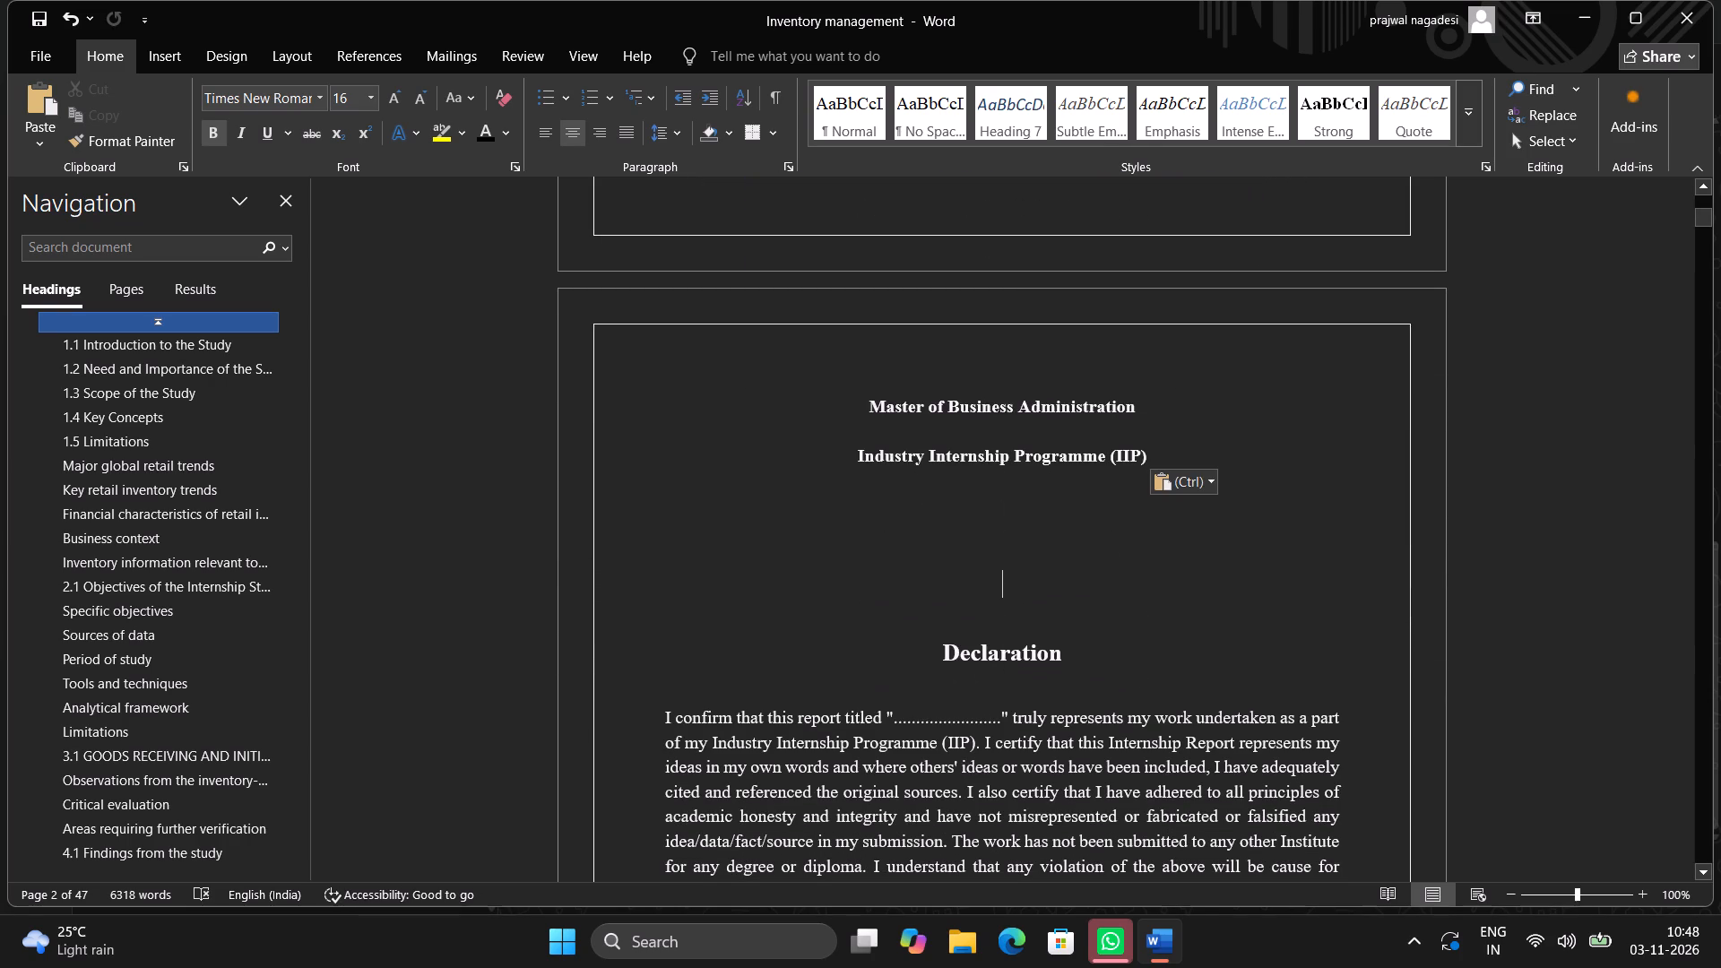
pyautogui.click(964, 627)
pyautogui.press('BackSpace')
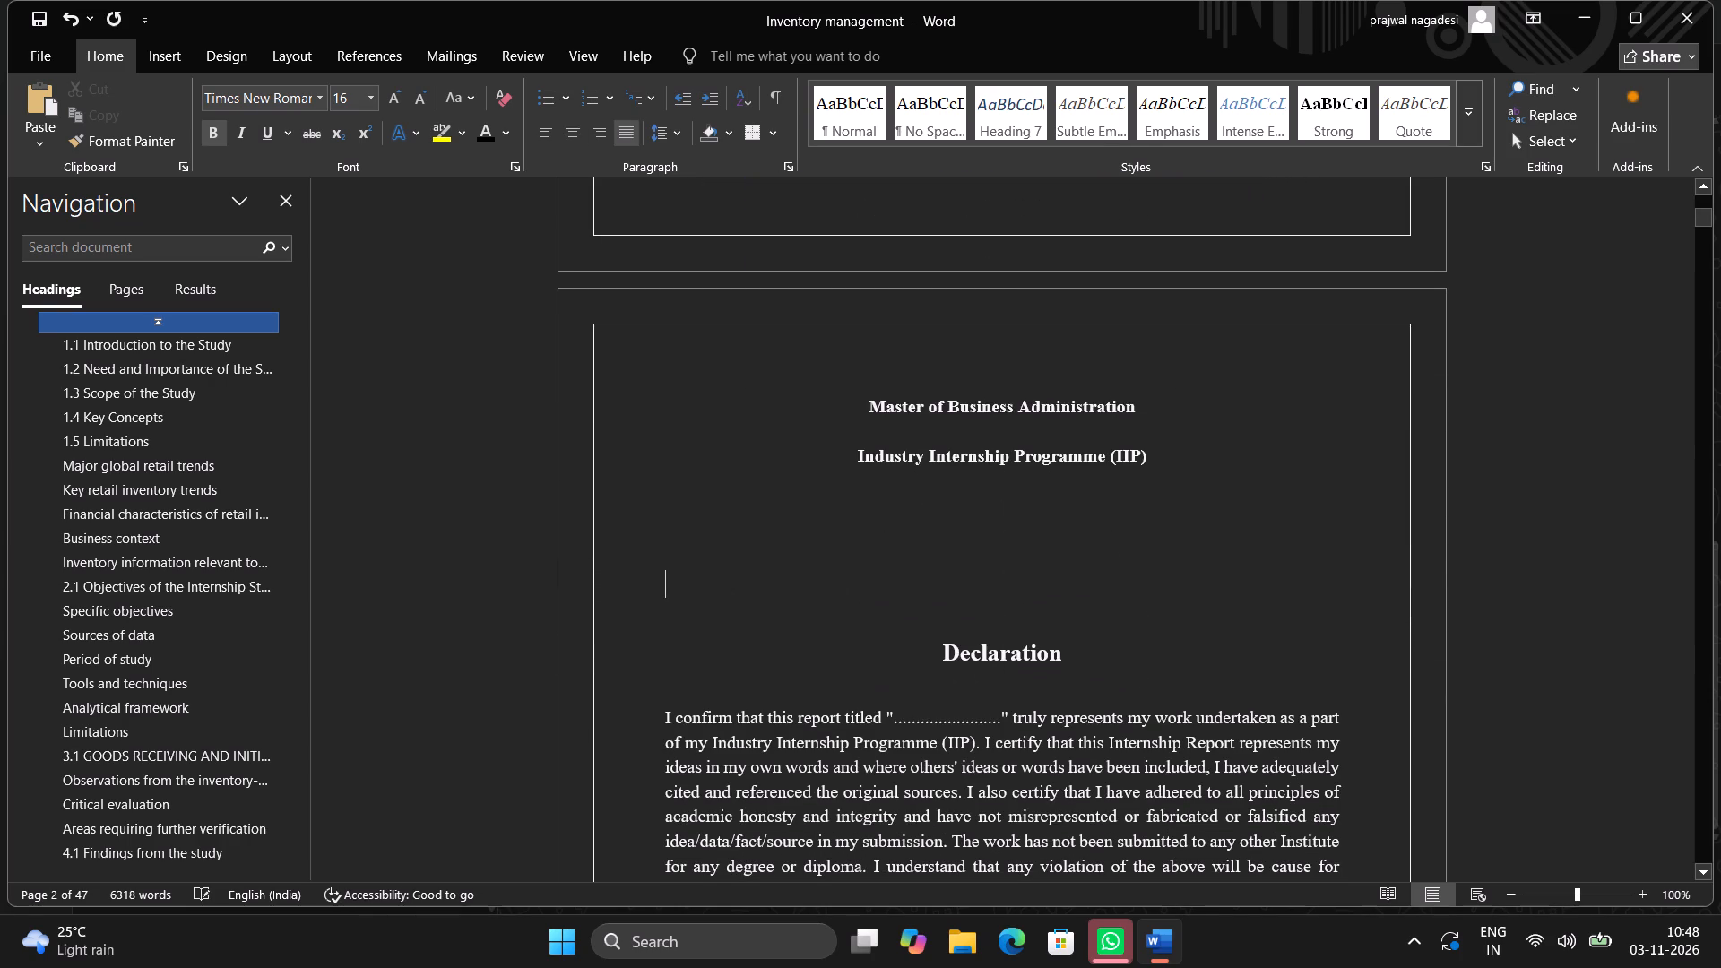
pyautogui.press('BackSpace')
pyautogui.press('BackSpace')
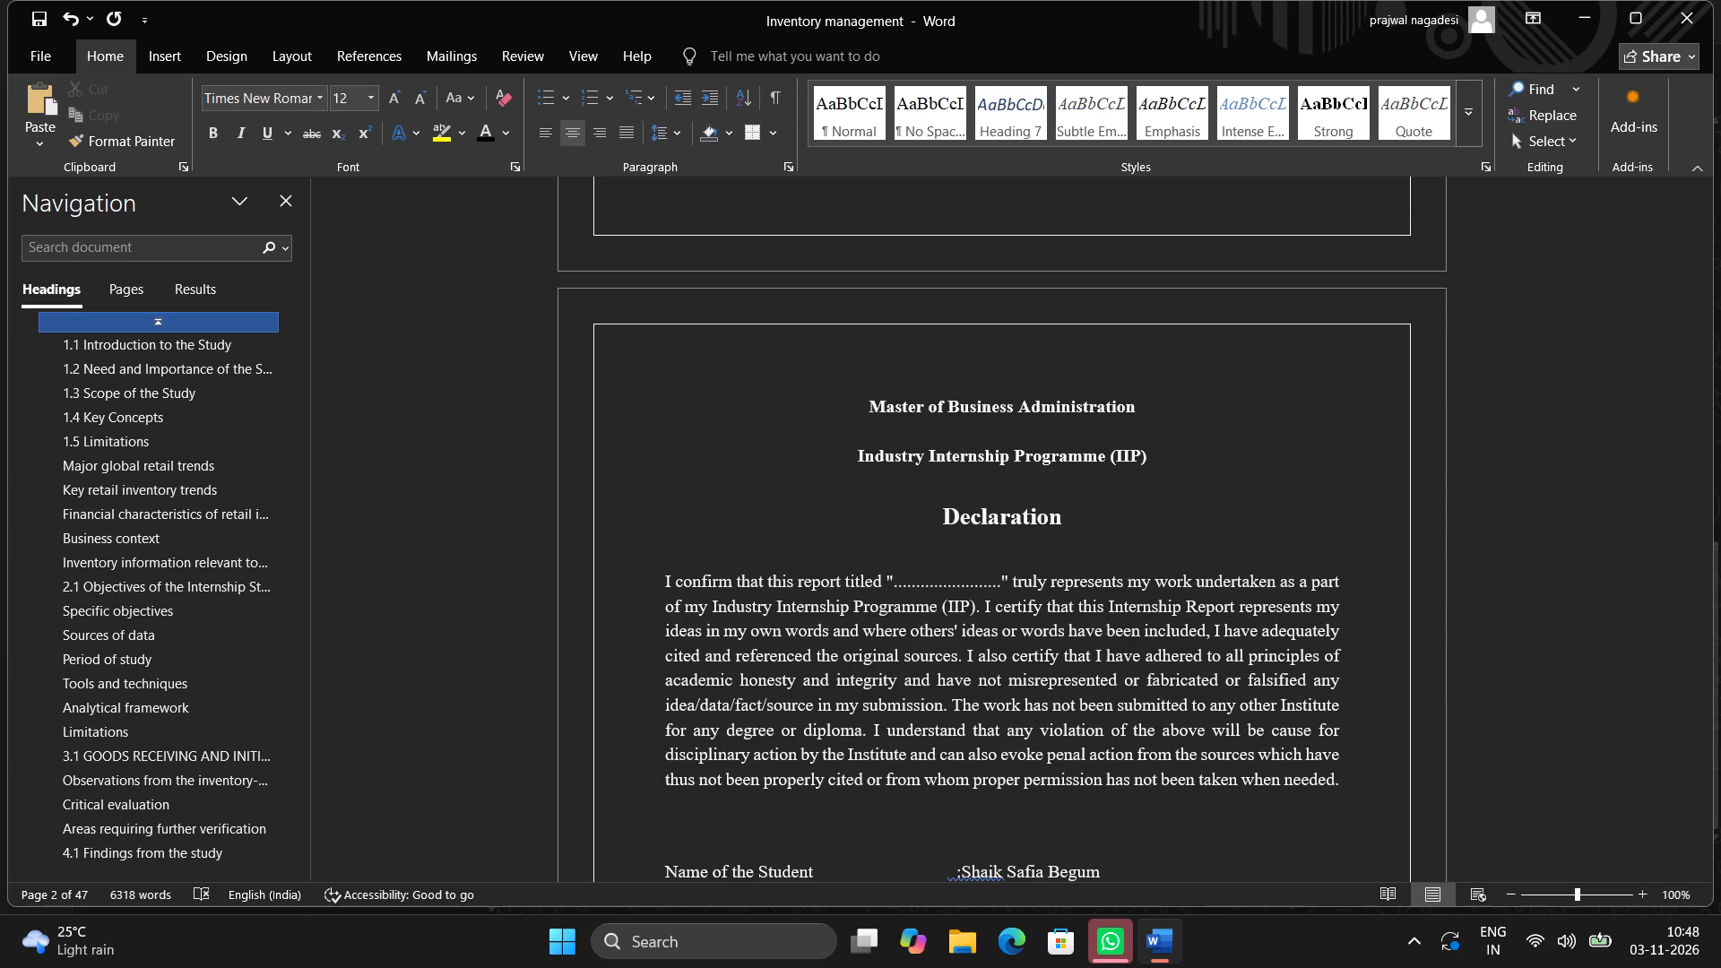
# Delete the duplicate "Master of Business Administration" and "Industry Internship Programme (IIP)" lines below the title page's logo.
pyautogui.scroll(2, 1141, 553)
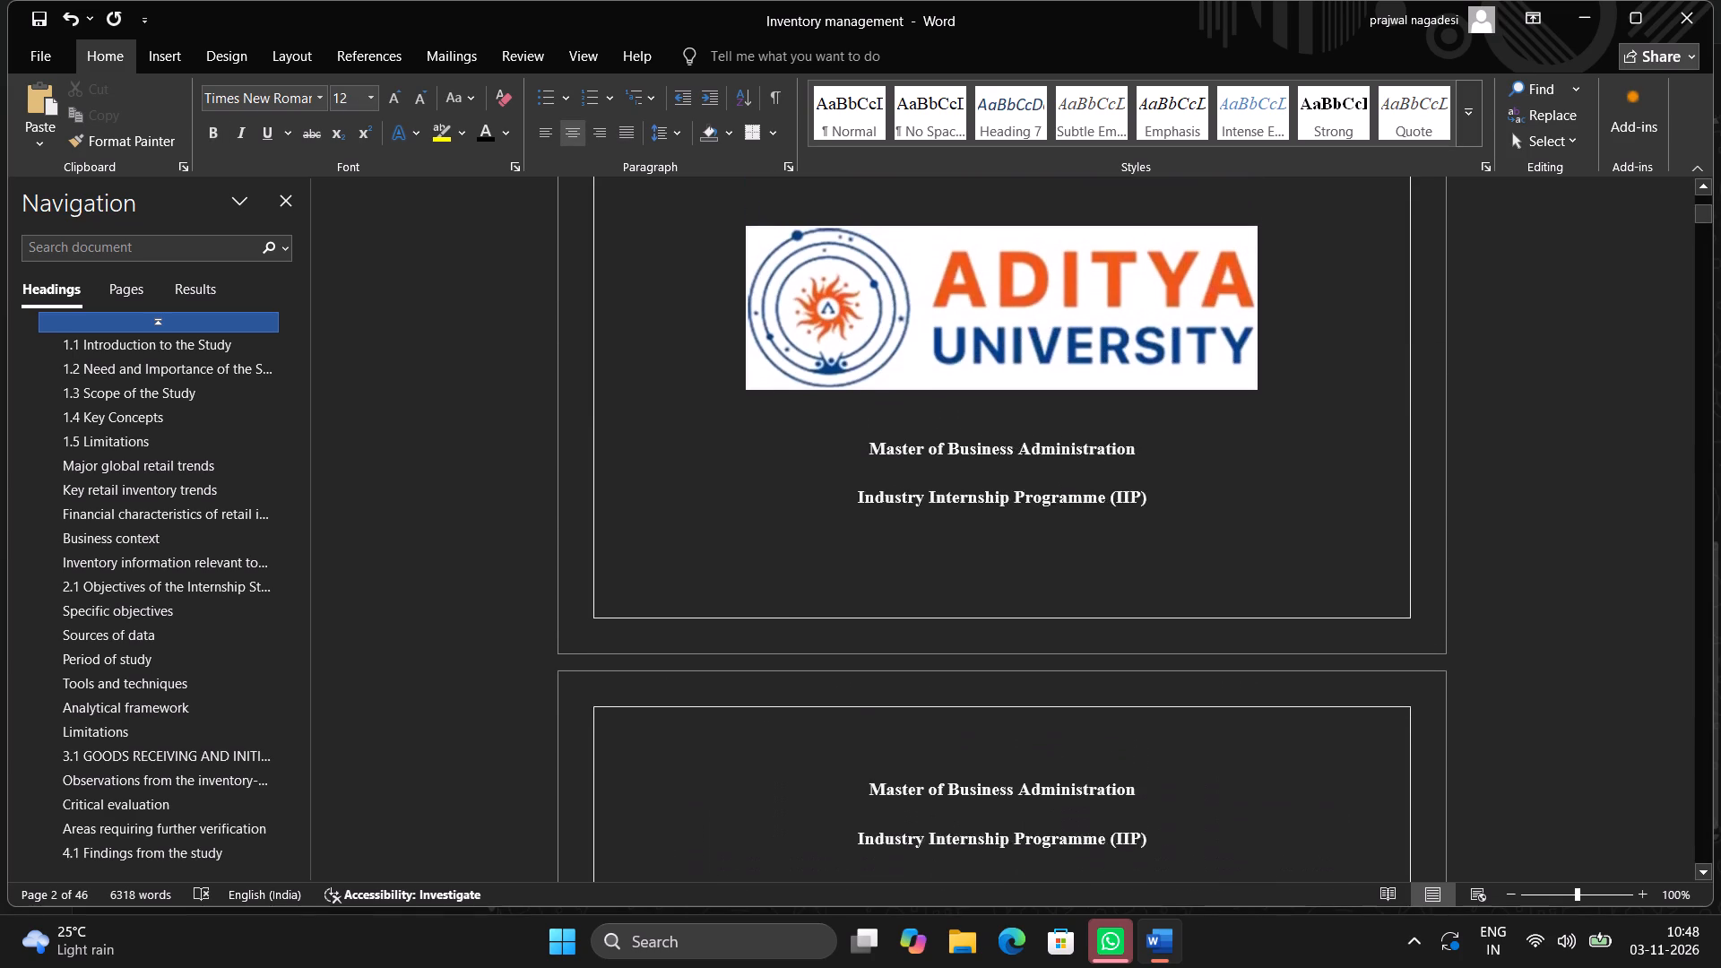
pyautogui.scroll(1, 1141, 553)
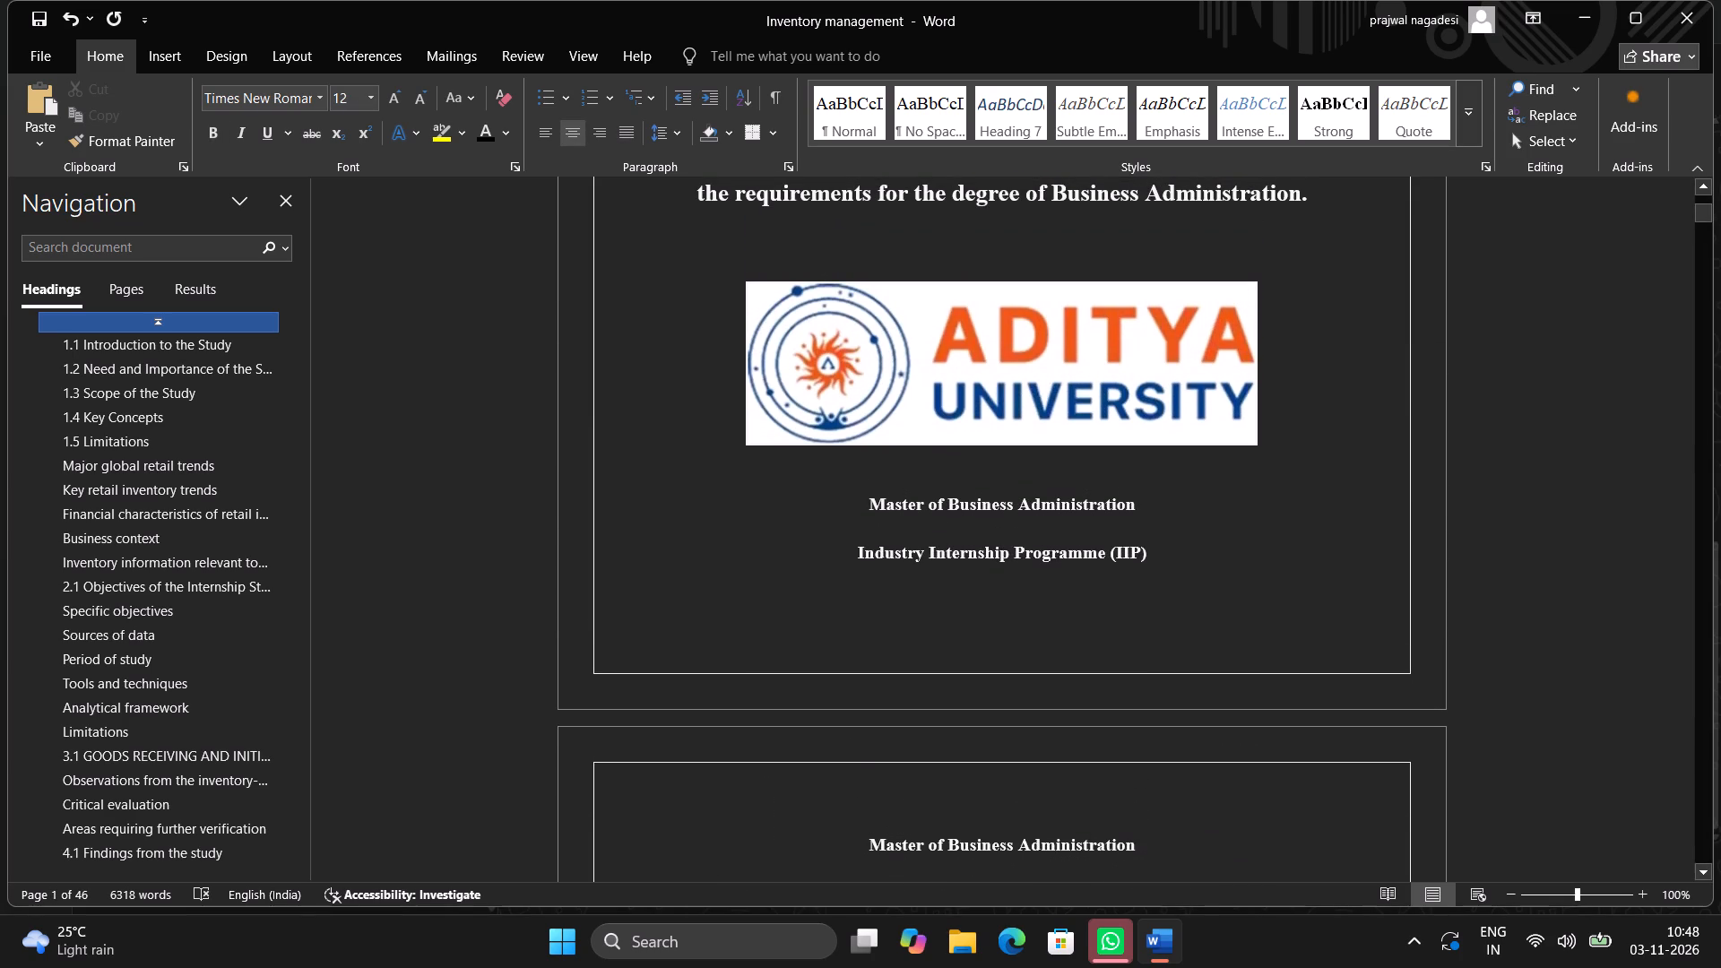
pyautogui.moveTo(862, 506); pyautogui.dragTo(1086, 565)
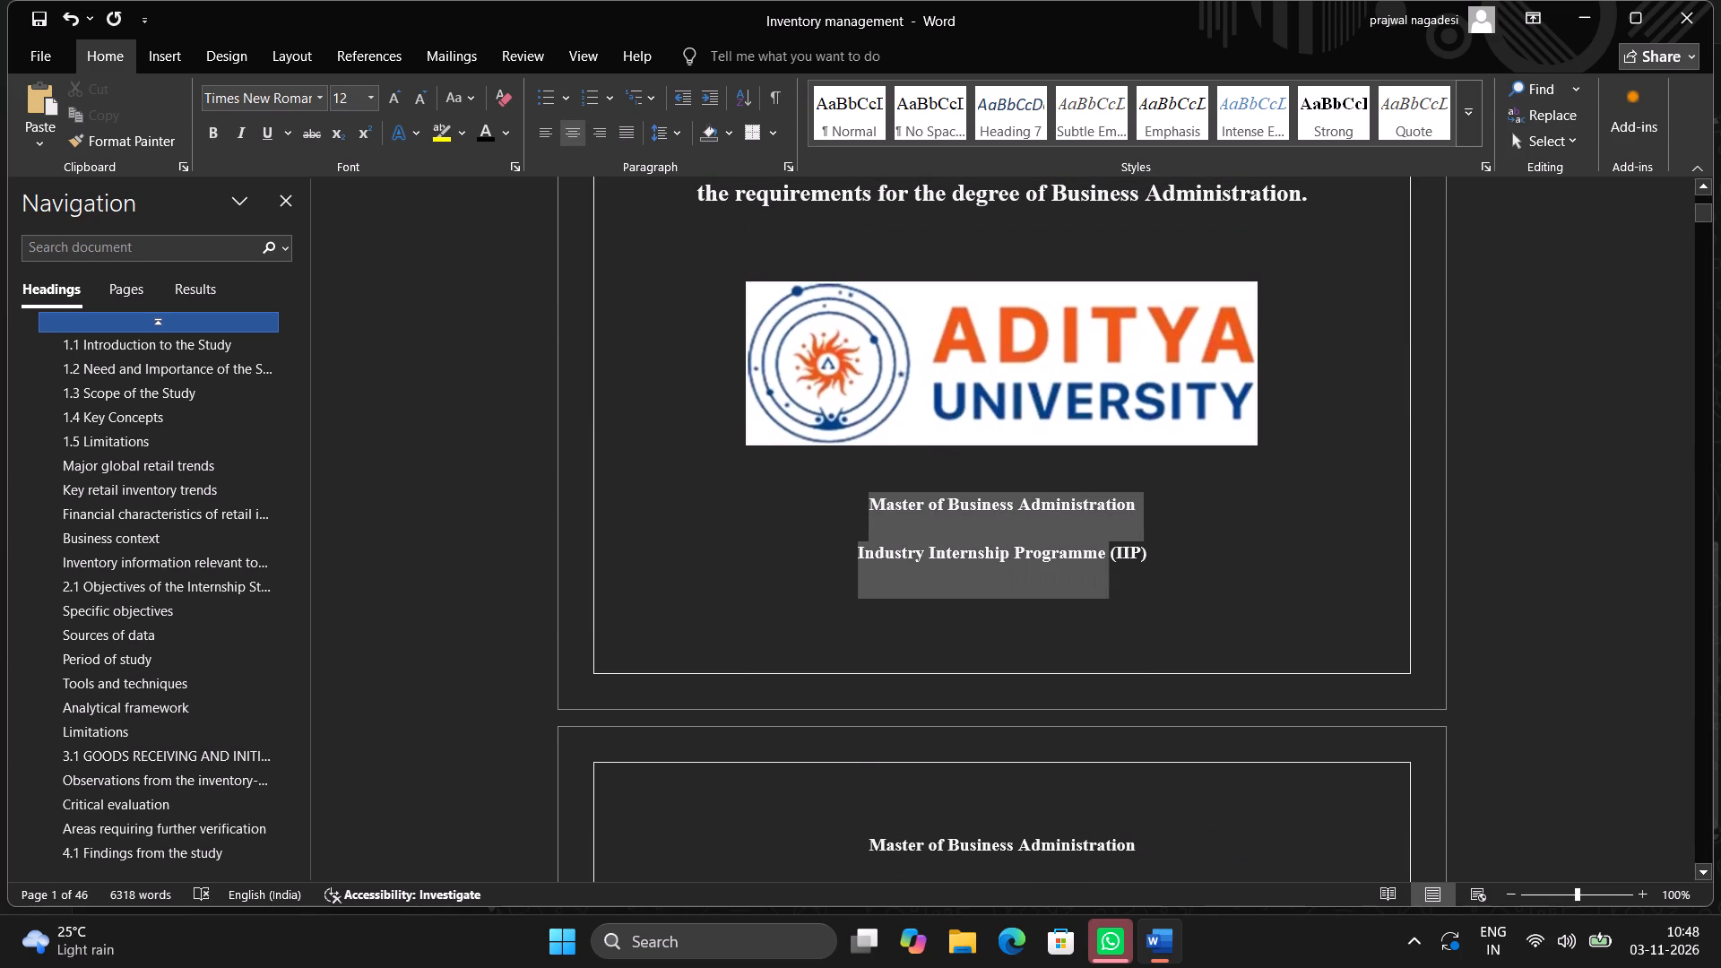
pyautogui.moveTo(1086, 565); pyautogui.dragTo(1145, 545)
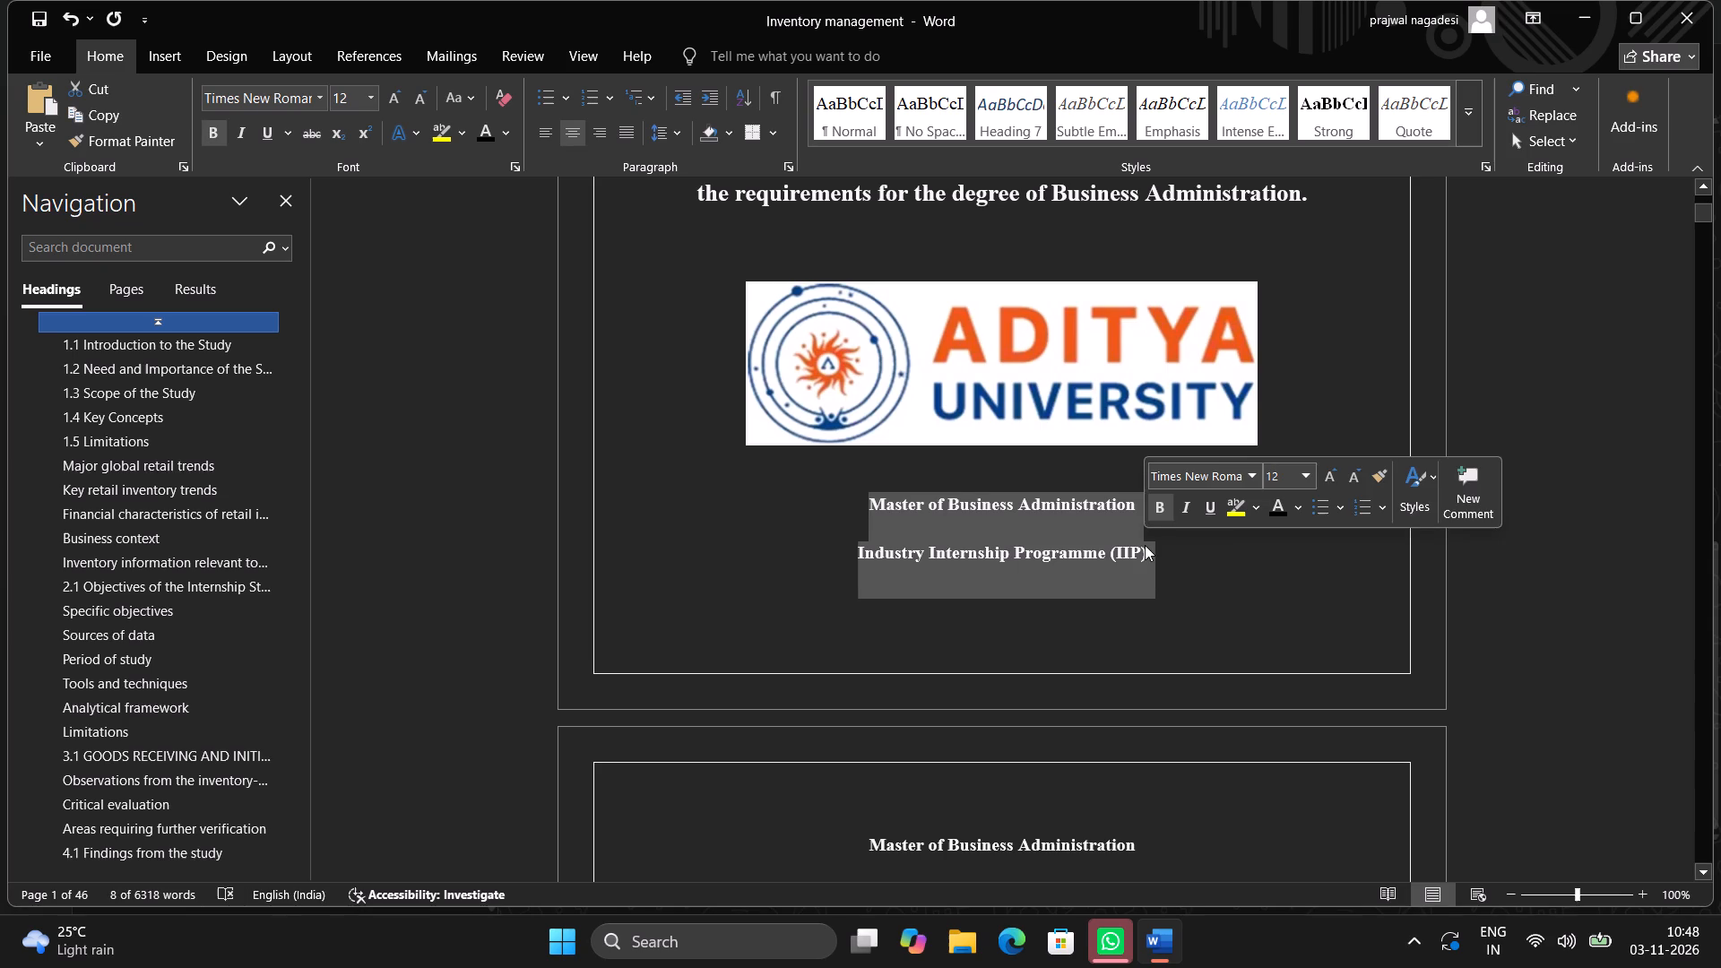
pyautogui.press('Delete')
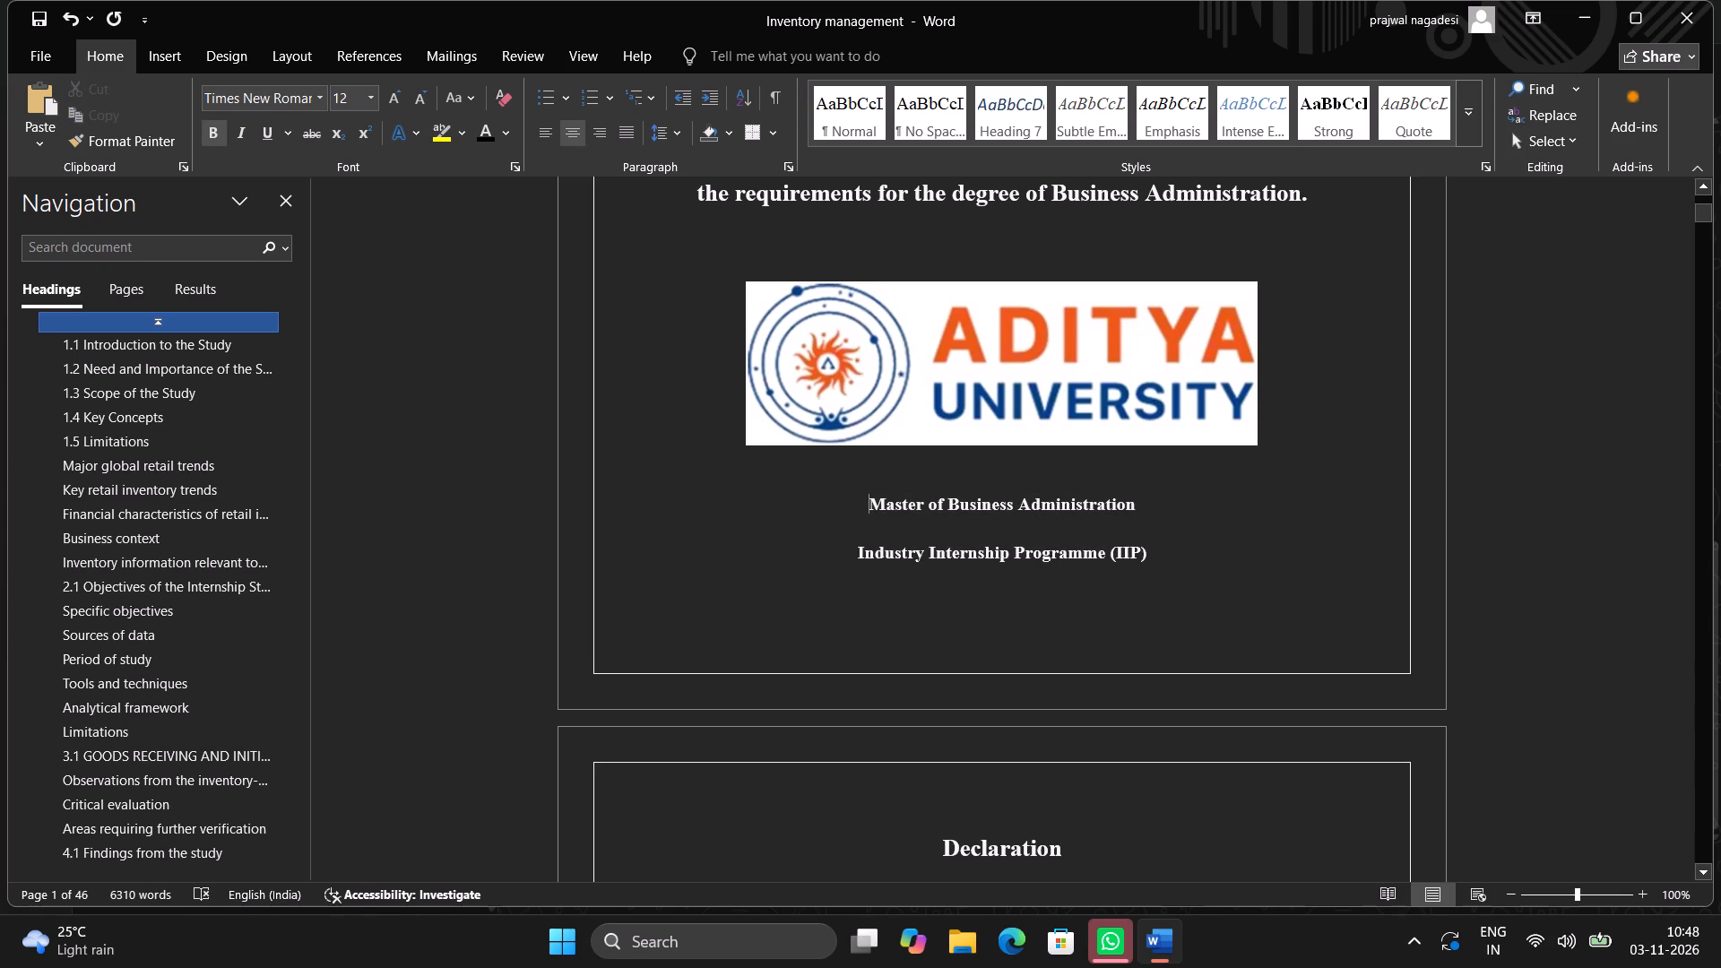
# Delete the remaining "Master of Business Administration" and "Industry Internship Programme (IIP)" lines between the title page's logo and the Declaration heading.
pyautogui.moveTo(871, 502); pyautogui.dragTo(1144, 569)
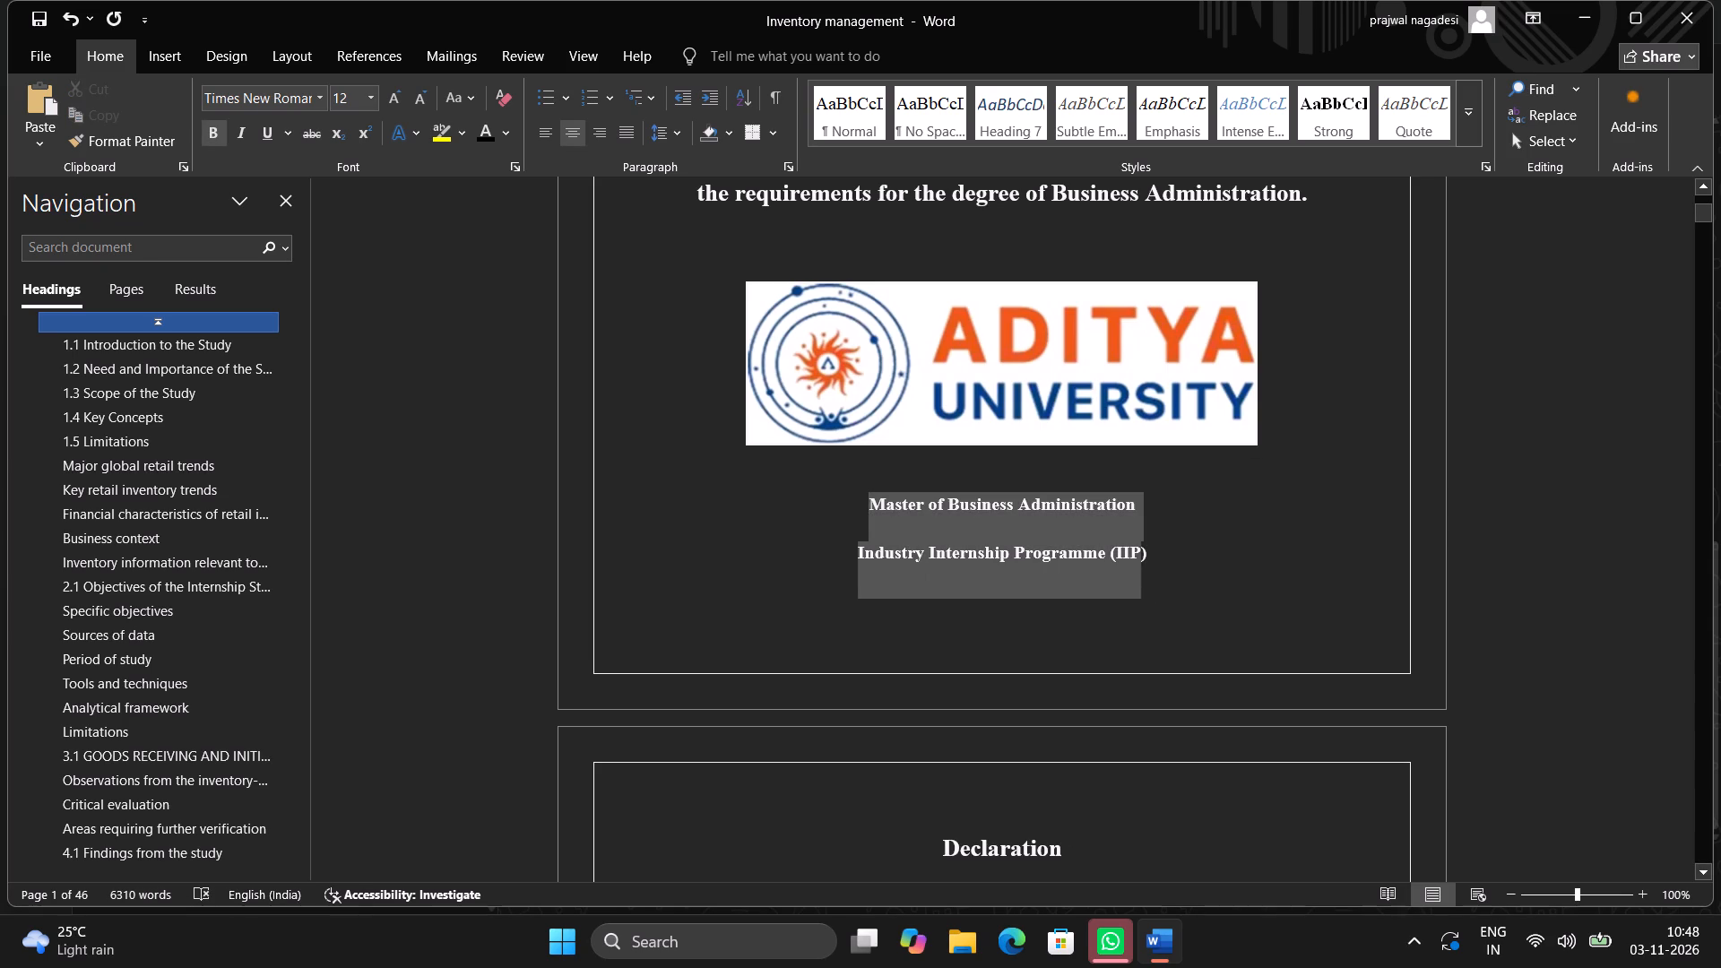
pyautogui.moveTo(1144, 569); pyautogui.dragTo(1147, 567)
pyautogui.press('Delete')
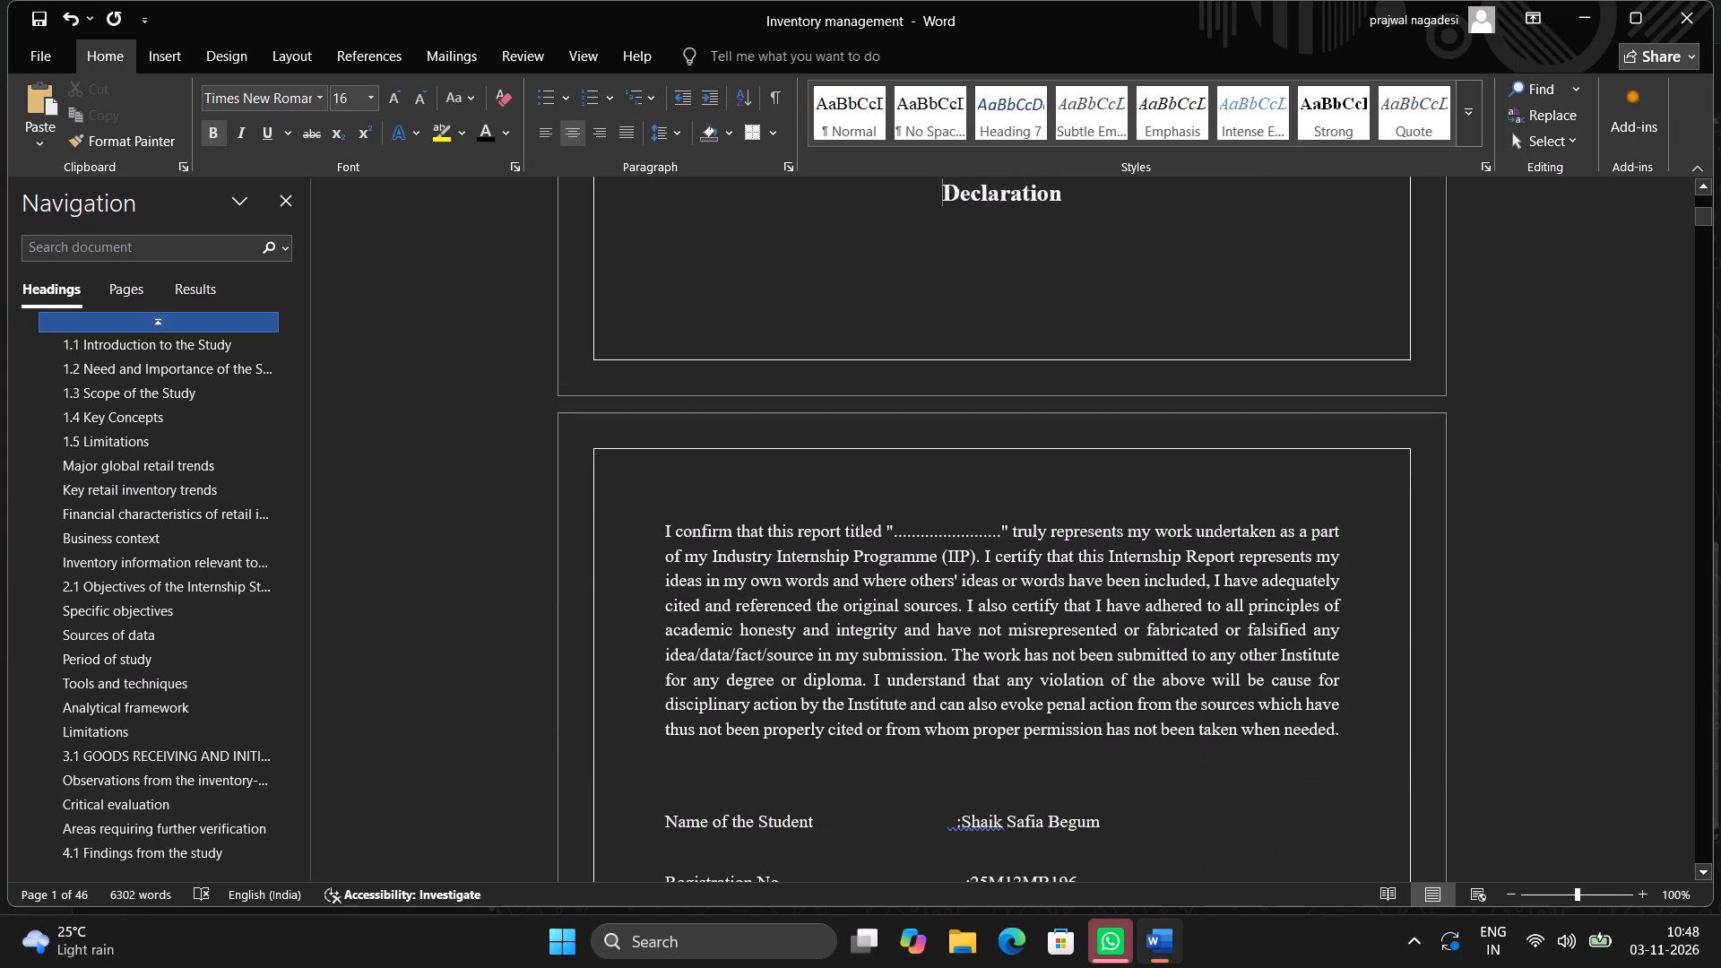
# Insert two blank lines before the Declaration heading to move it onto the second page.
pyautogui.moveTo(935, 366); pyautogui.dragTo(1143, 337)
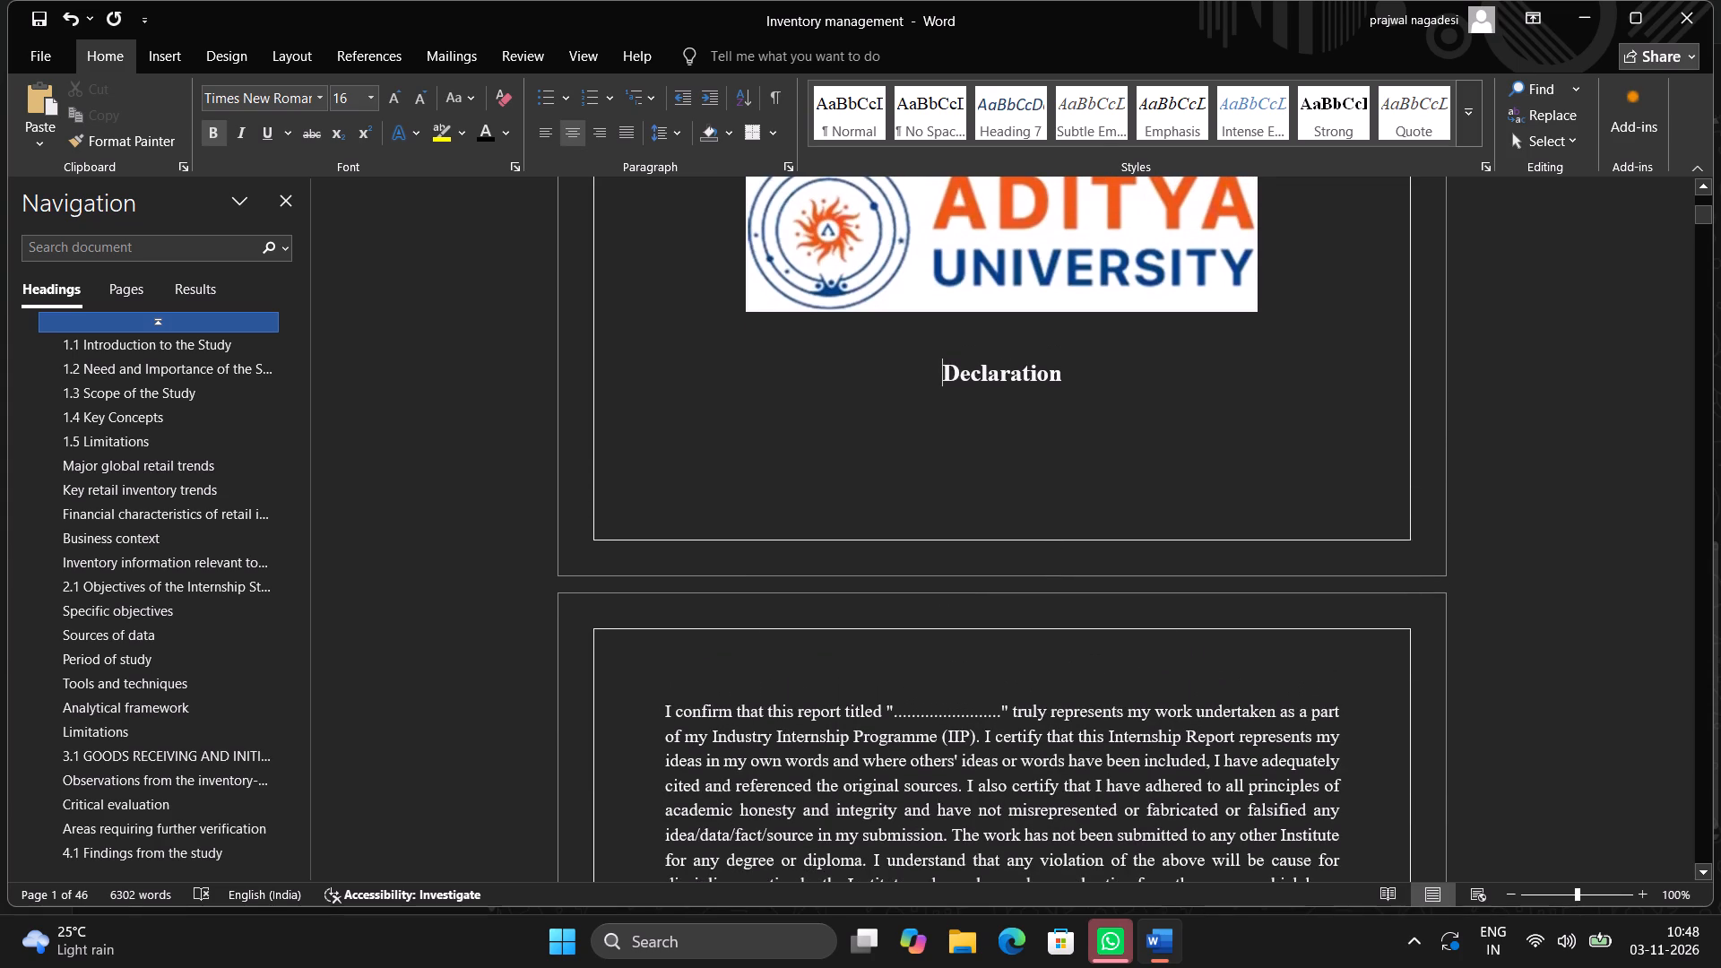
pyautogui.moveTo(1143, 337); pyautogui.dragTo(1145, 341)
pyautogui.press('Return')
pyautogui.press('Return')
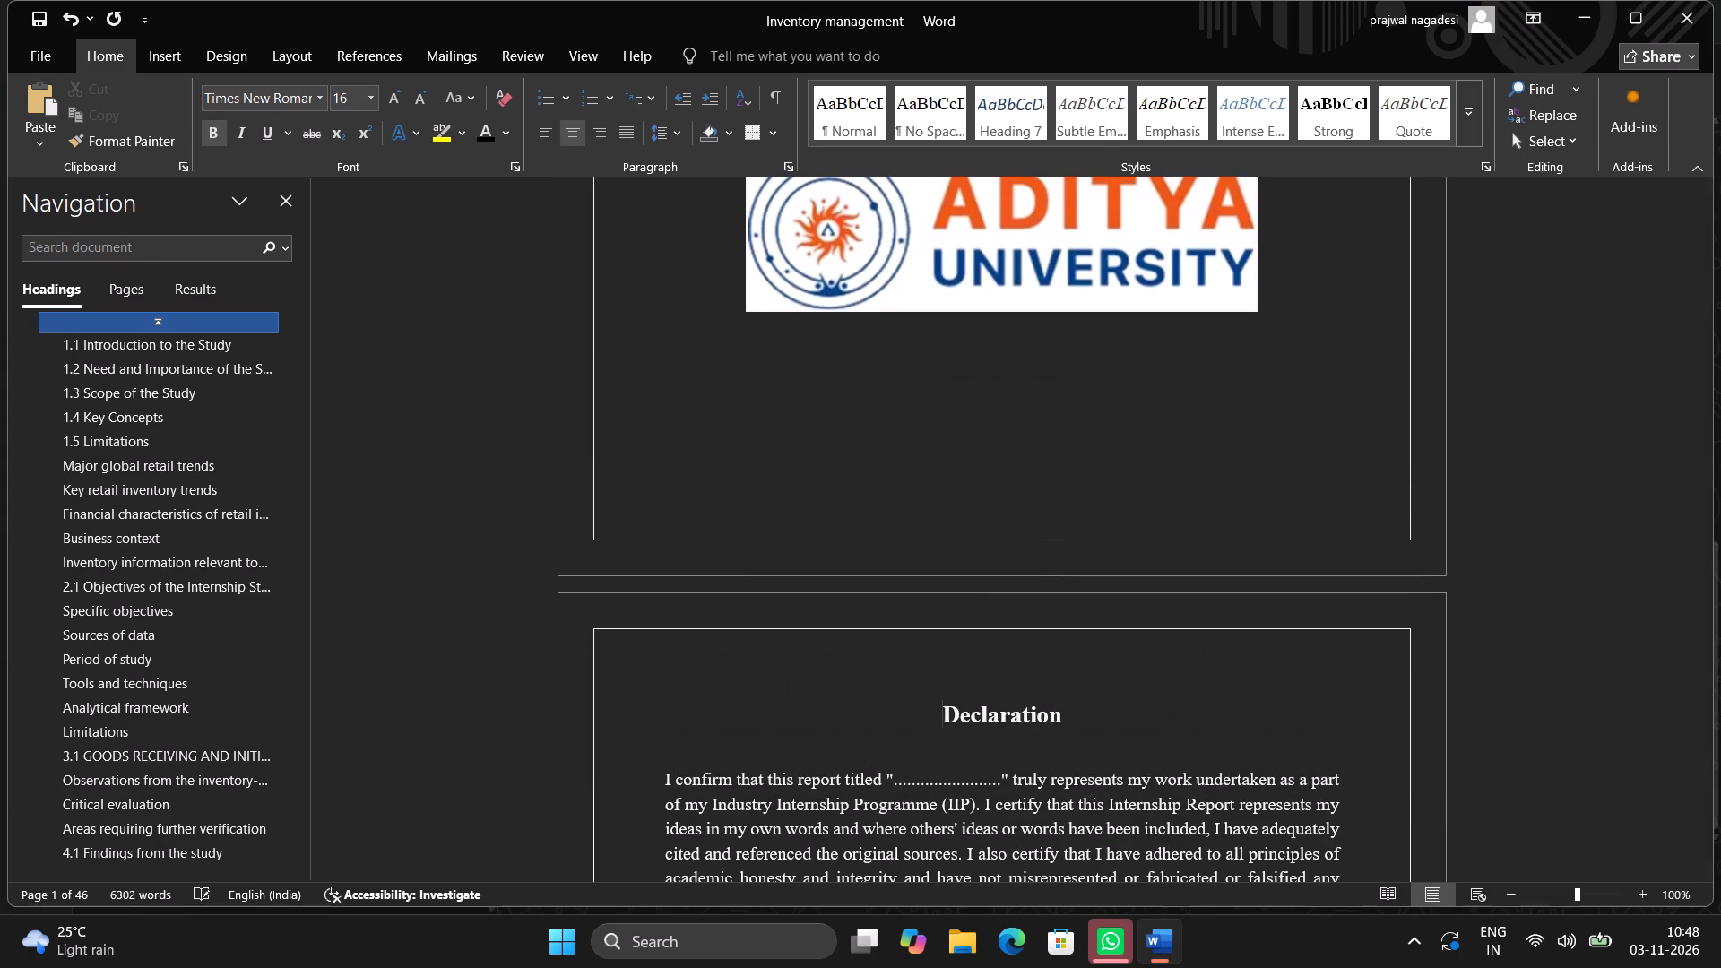
# Examine the layout of the title, Declaration and Certificate pages.
pyautogui.scroll(-1, 1101, 431)
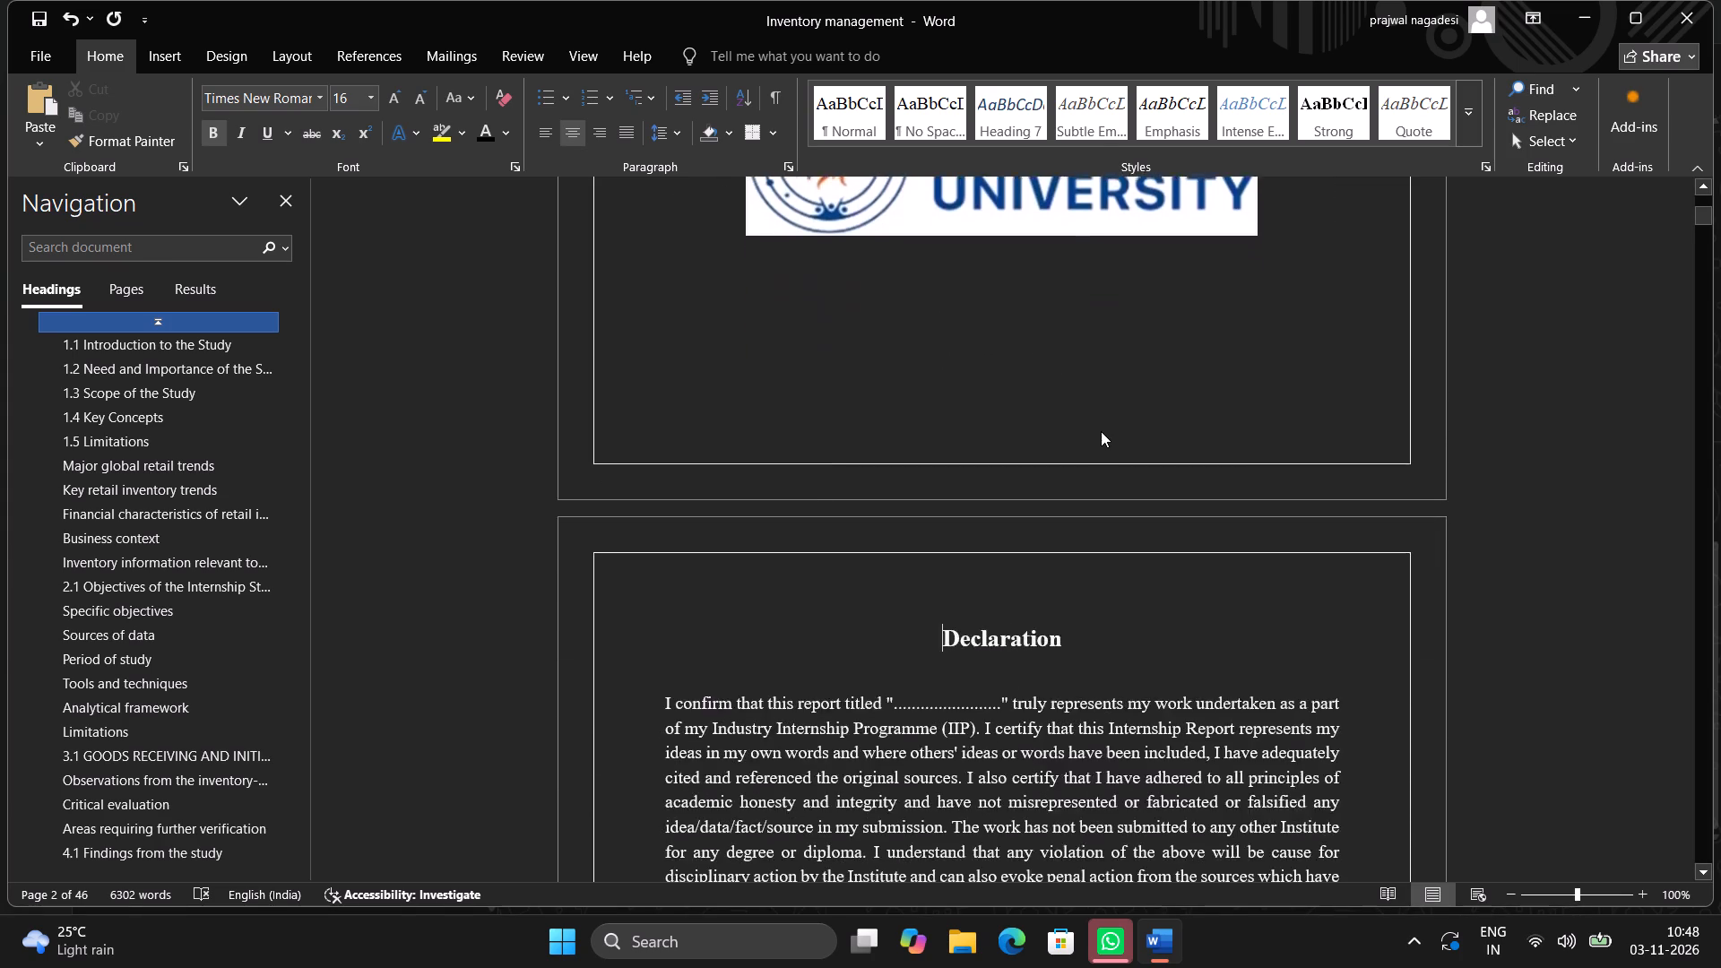
pyautogui.scroll(-2, 1101, 431)
pyautogui.scroll(2, 1101, 431)
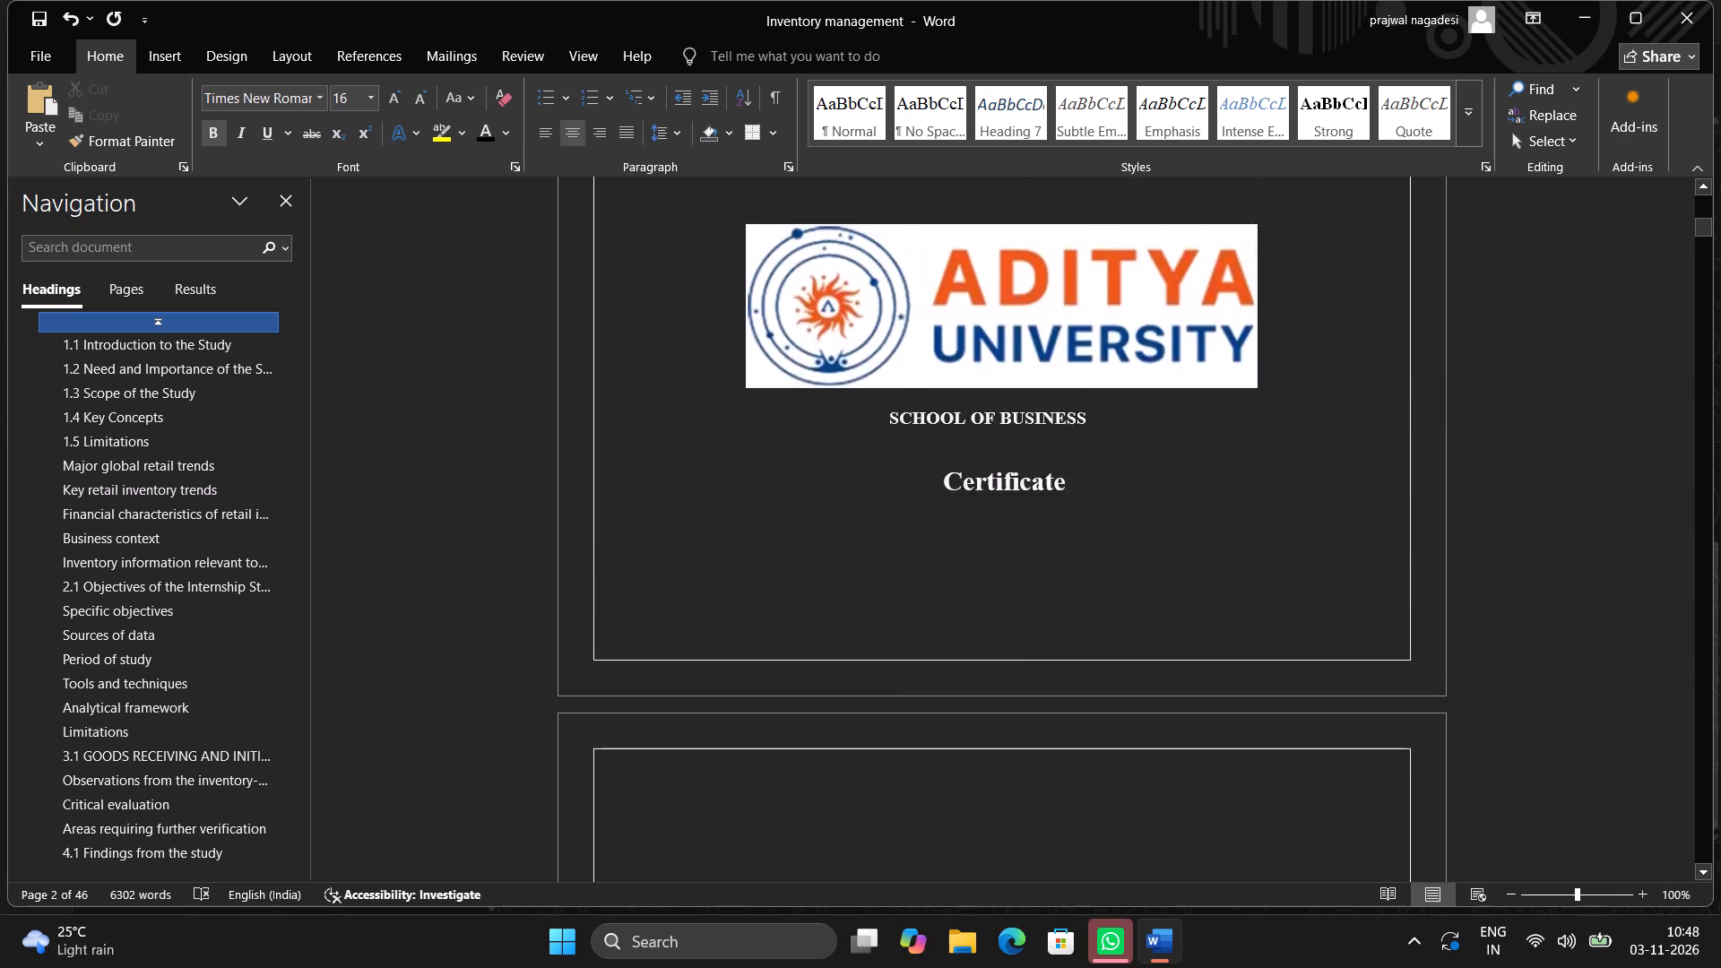
pyautogui.scroll(10, 1101, 431)
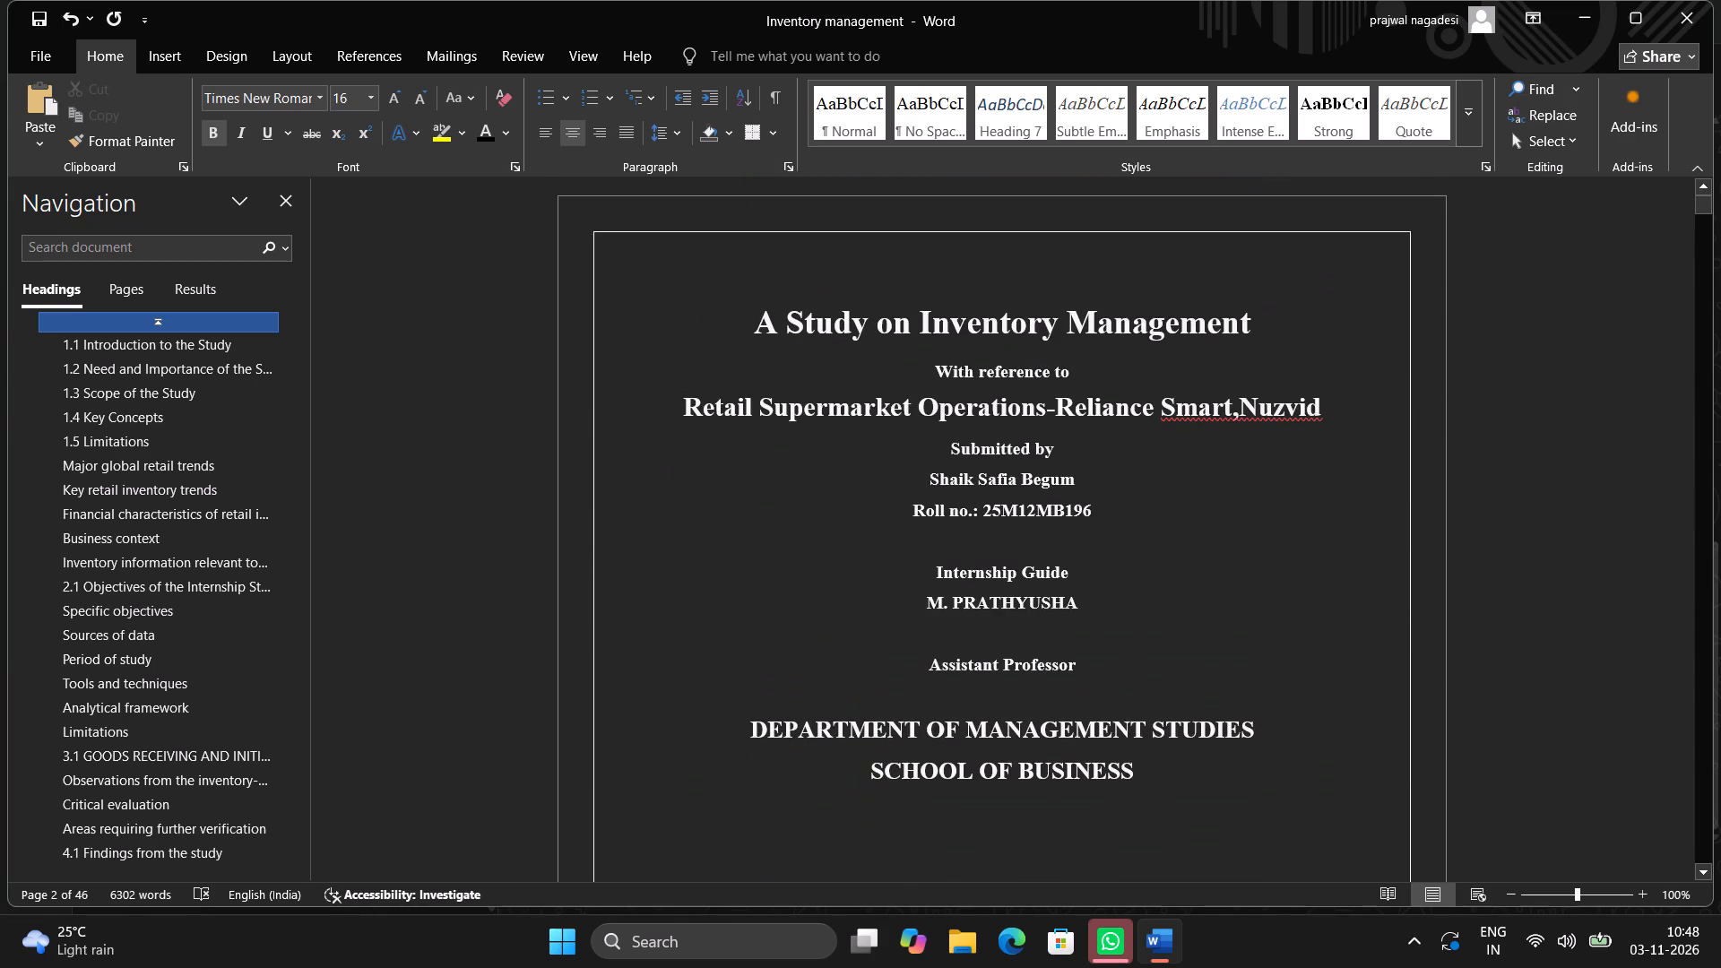
pyautogui.scroll(-4, 1101, 431)
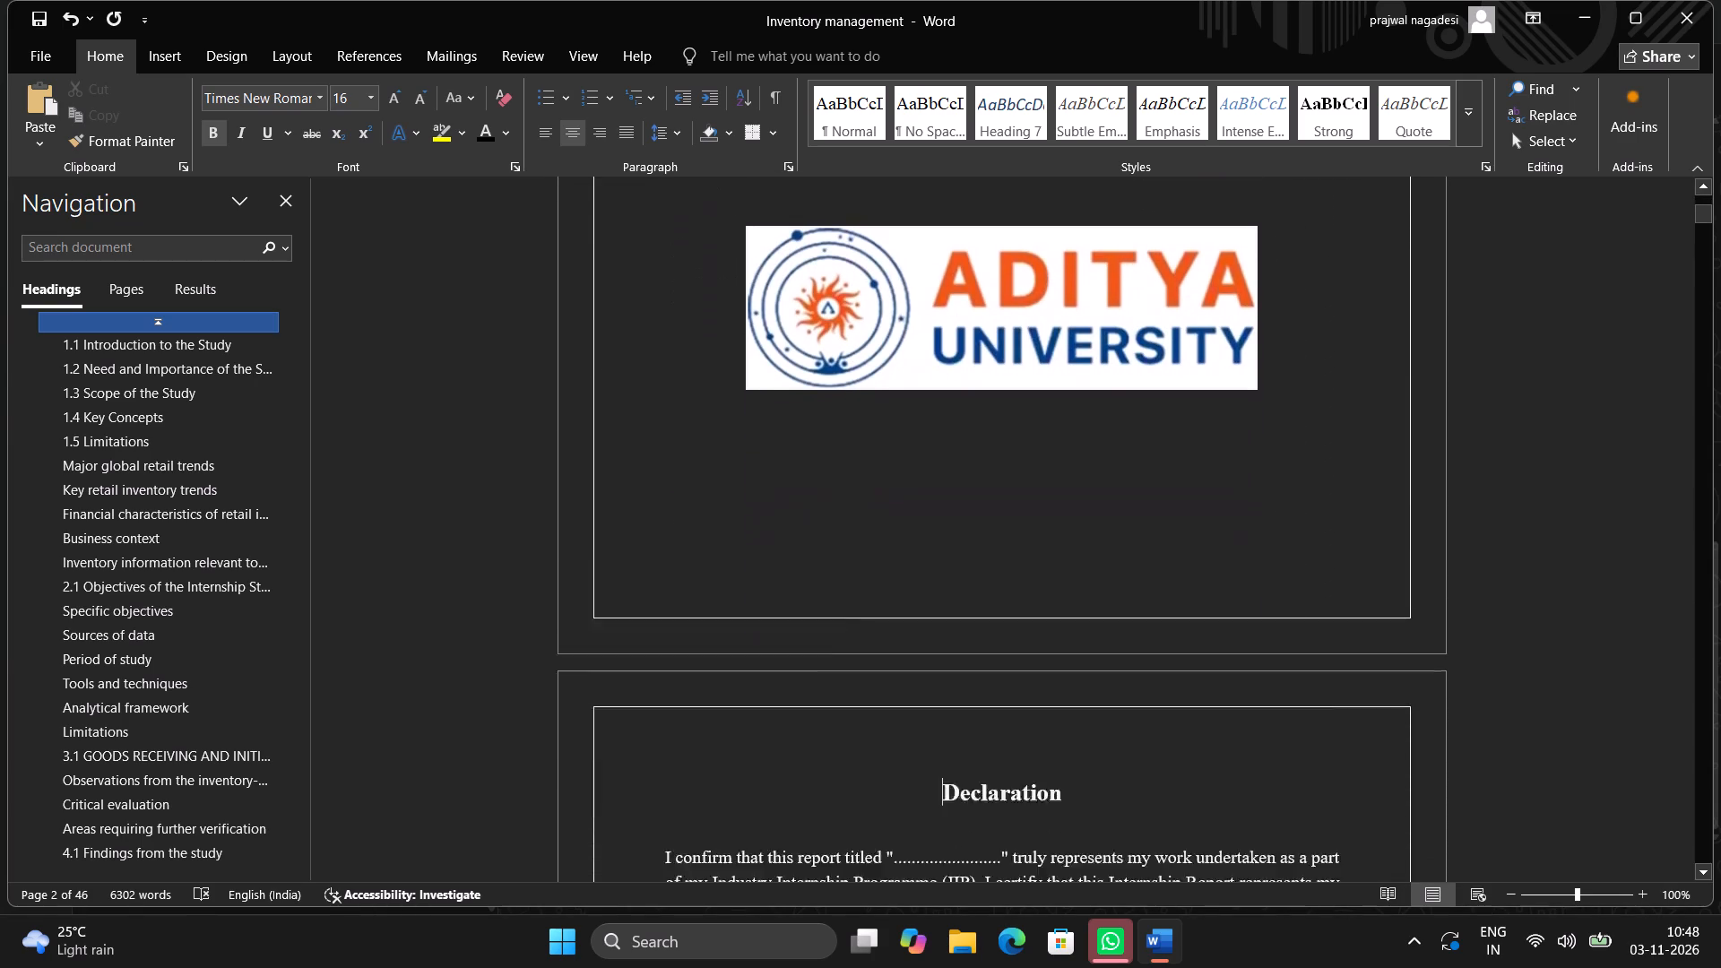
pyautogui.scroll(-2, 1101, 431)
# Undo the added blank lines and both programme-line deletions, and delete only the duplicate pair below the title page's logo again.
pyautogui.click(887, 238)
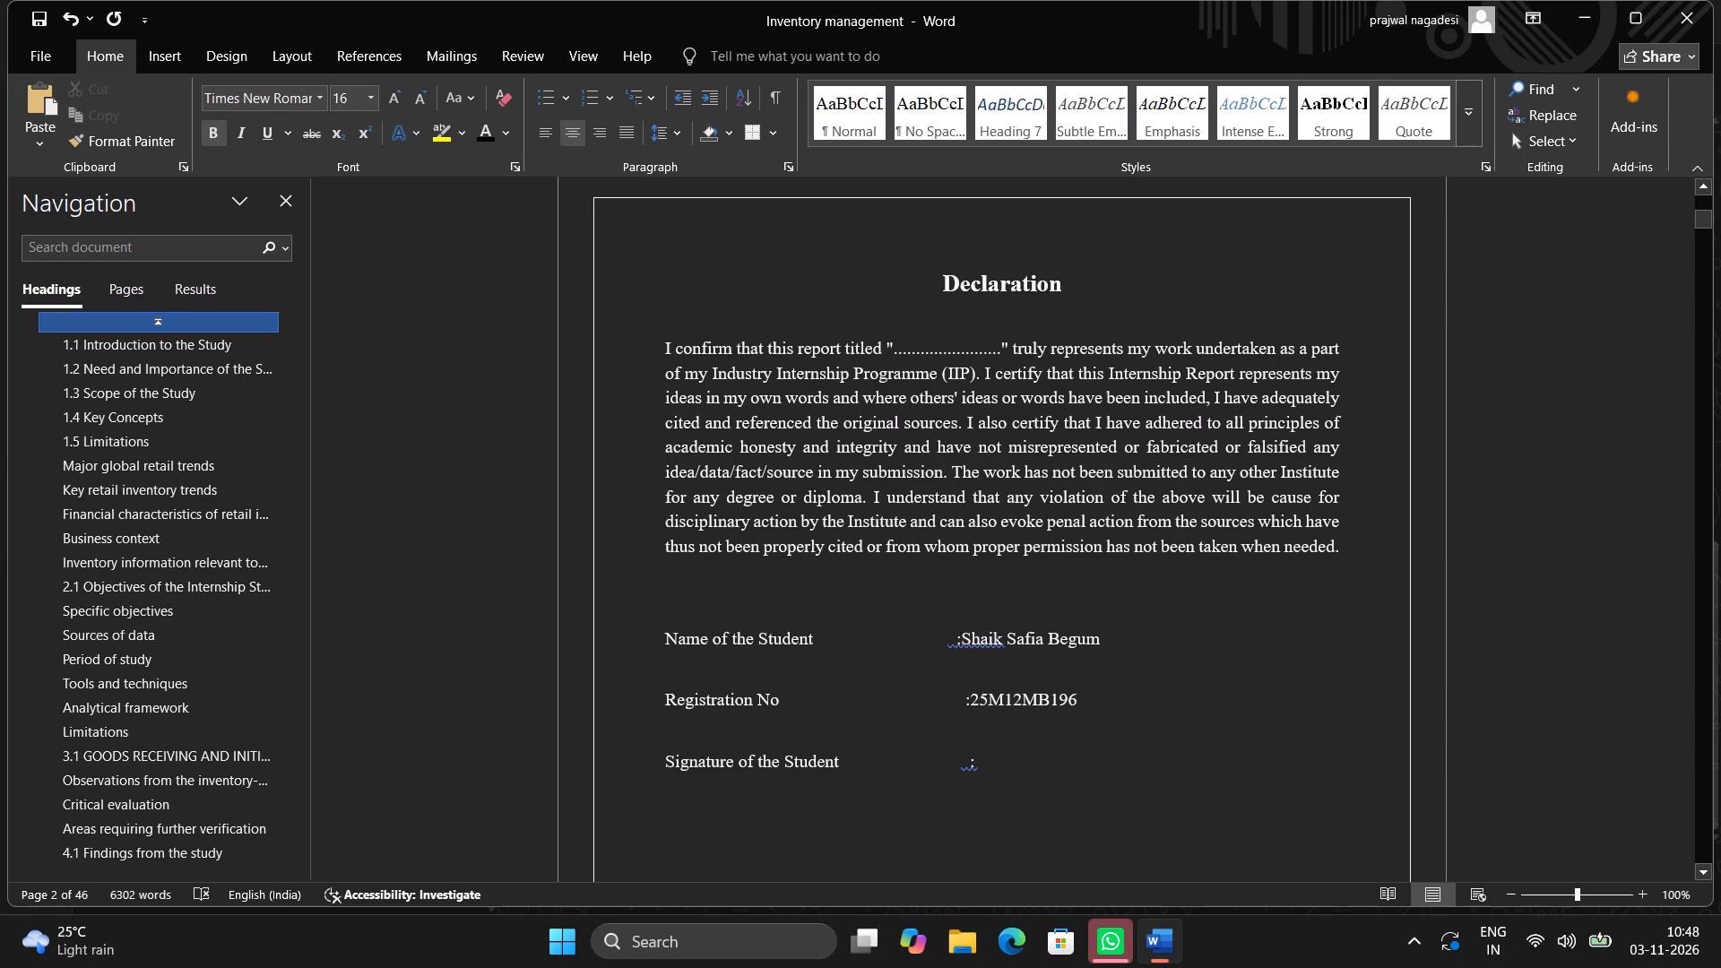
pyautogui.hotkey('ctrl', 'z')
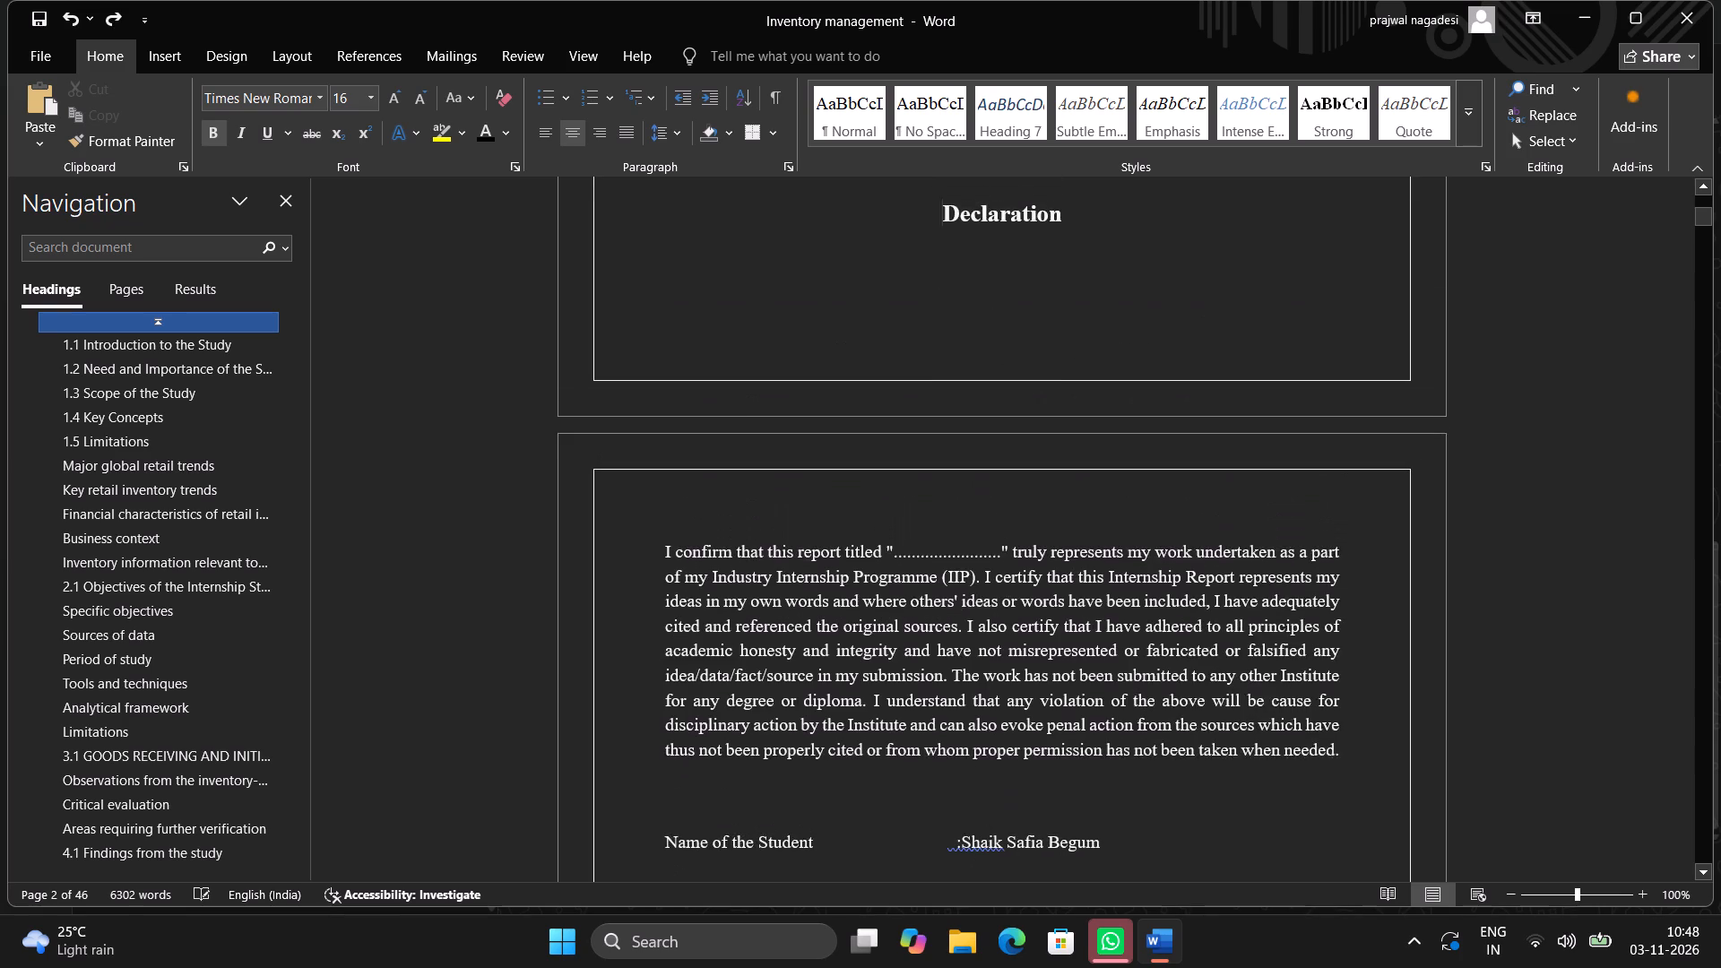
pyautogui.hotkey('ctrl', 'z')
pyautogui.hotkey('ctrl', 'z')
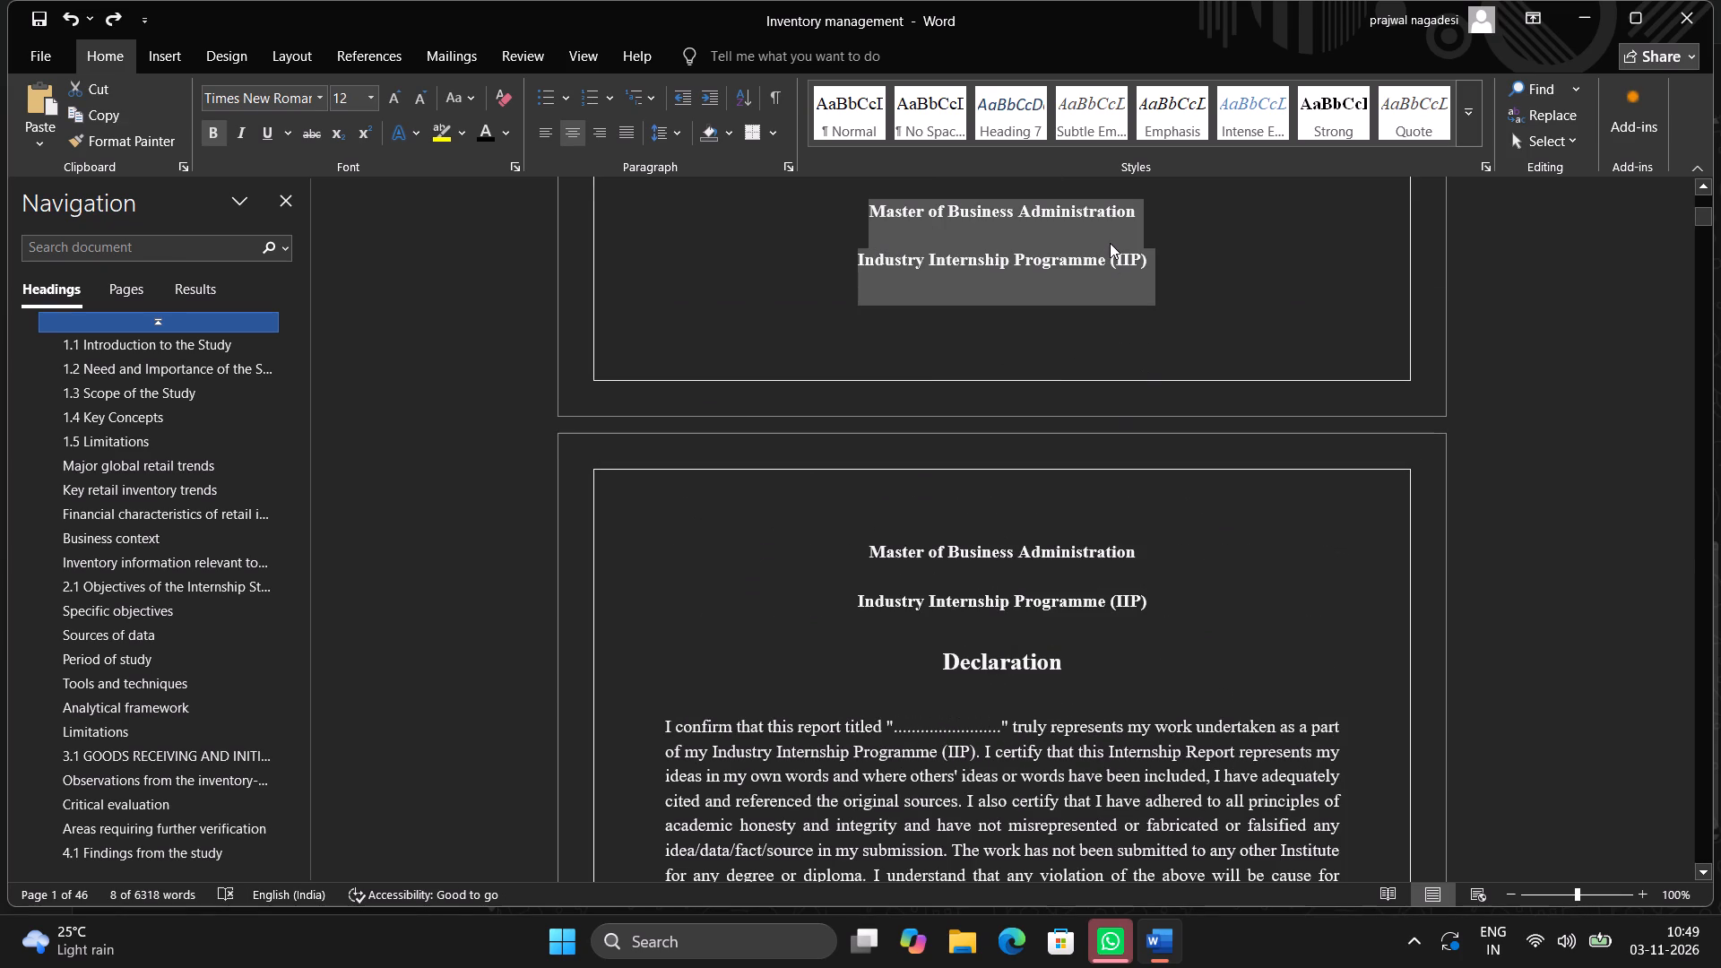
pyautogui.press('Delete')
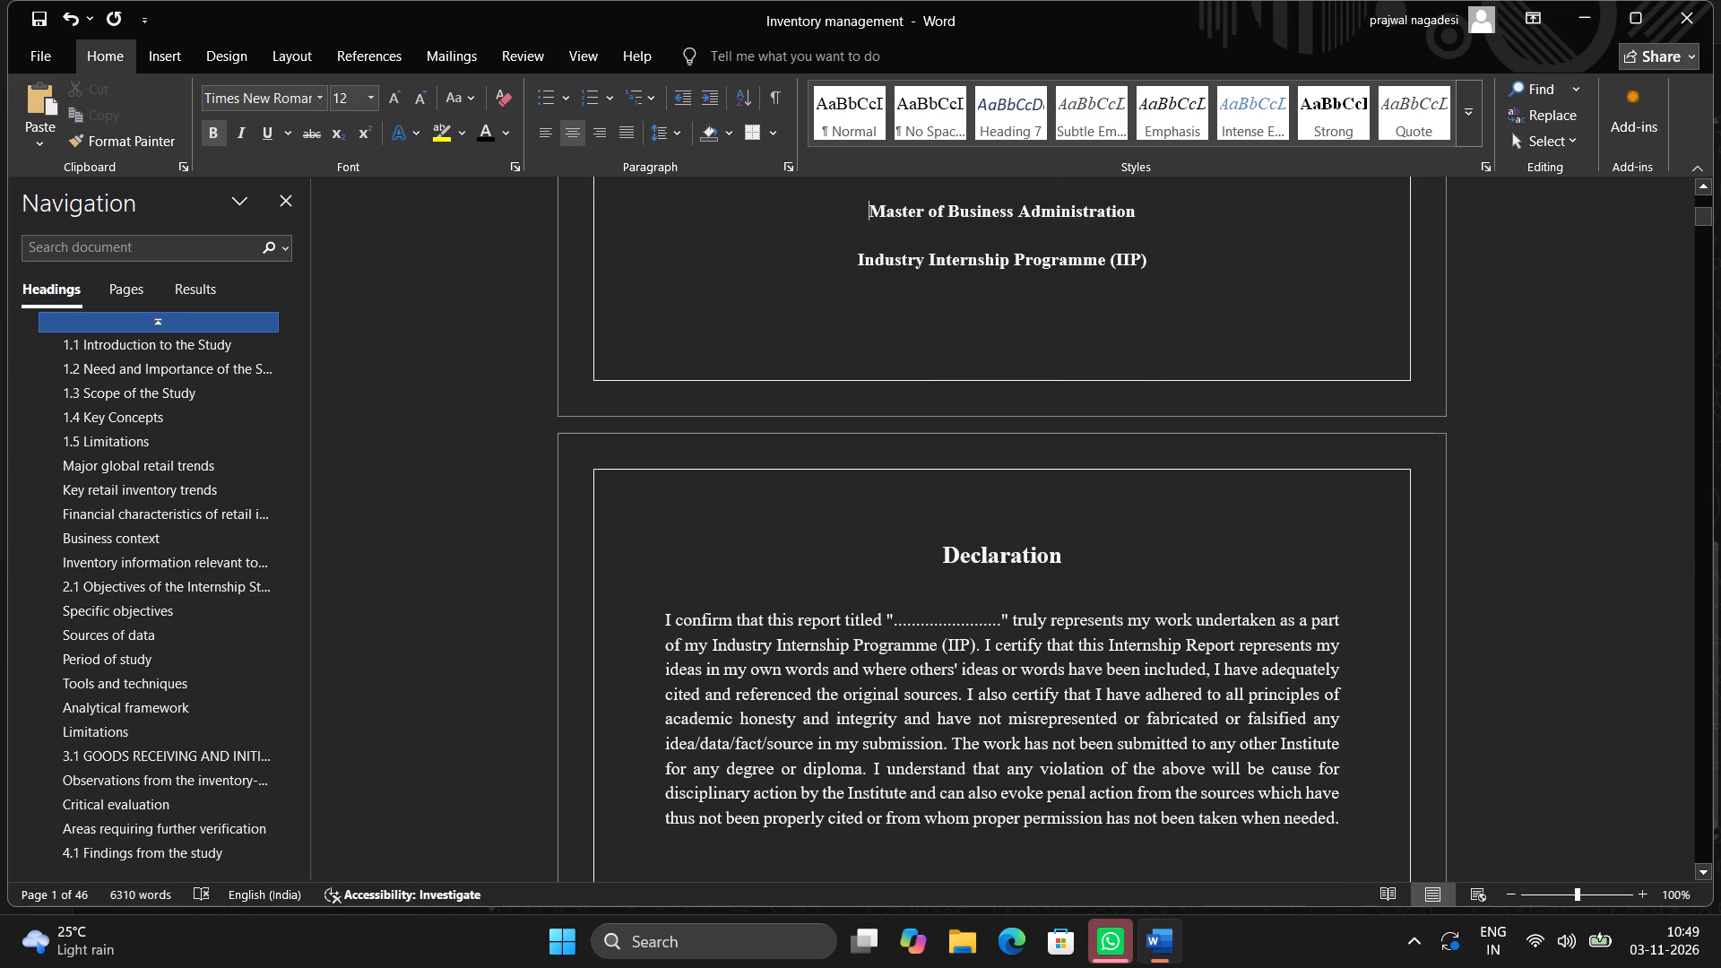
# Insert two blank lines before "Master of Business Administration" to move both programme lines onto the Declaration page.
pyautogui.scroll(1, 1026, 238)
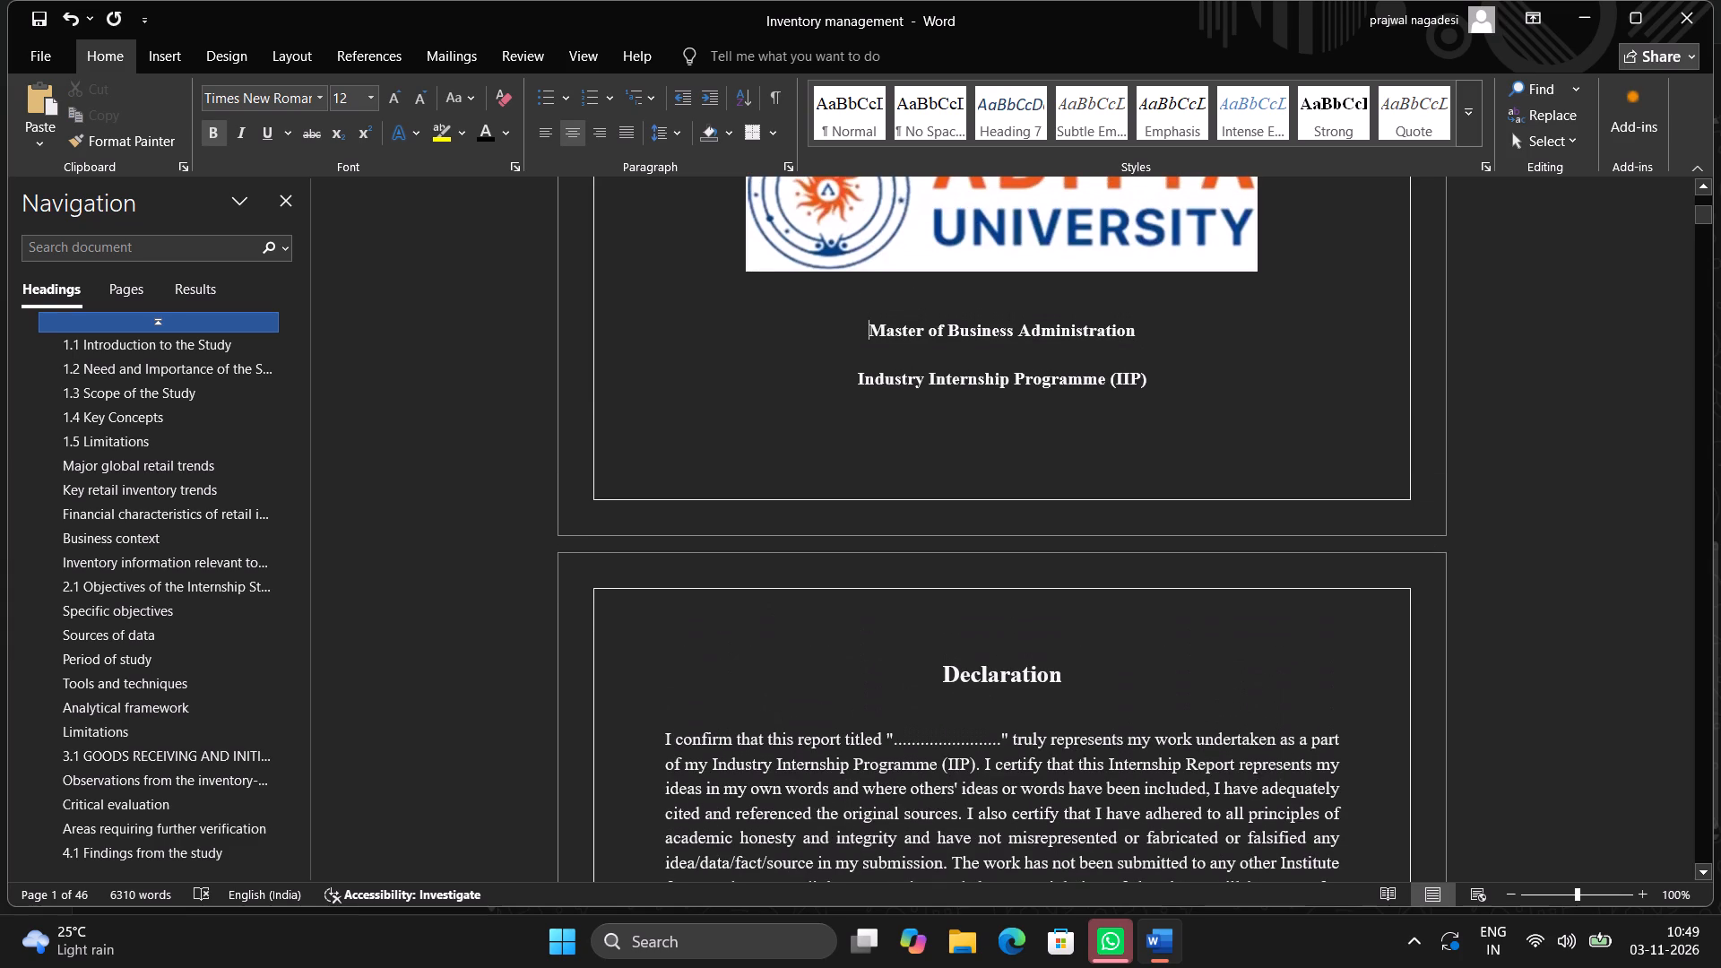
pyautogui.press('Return')
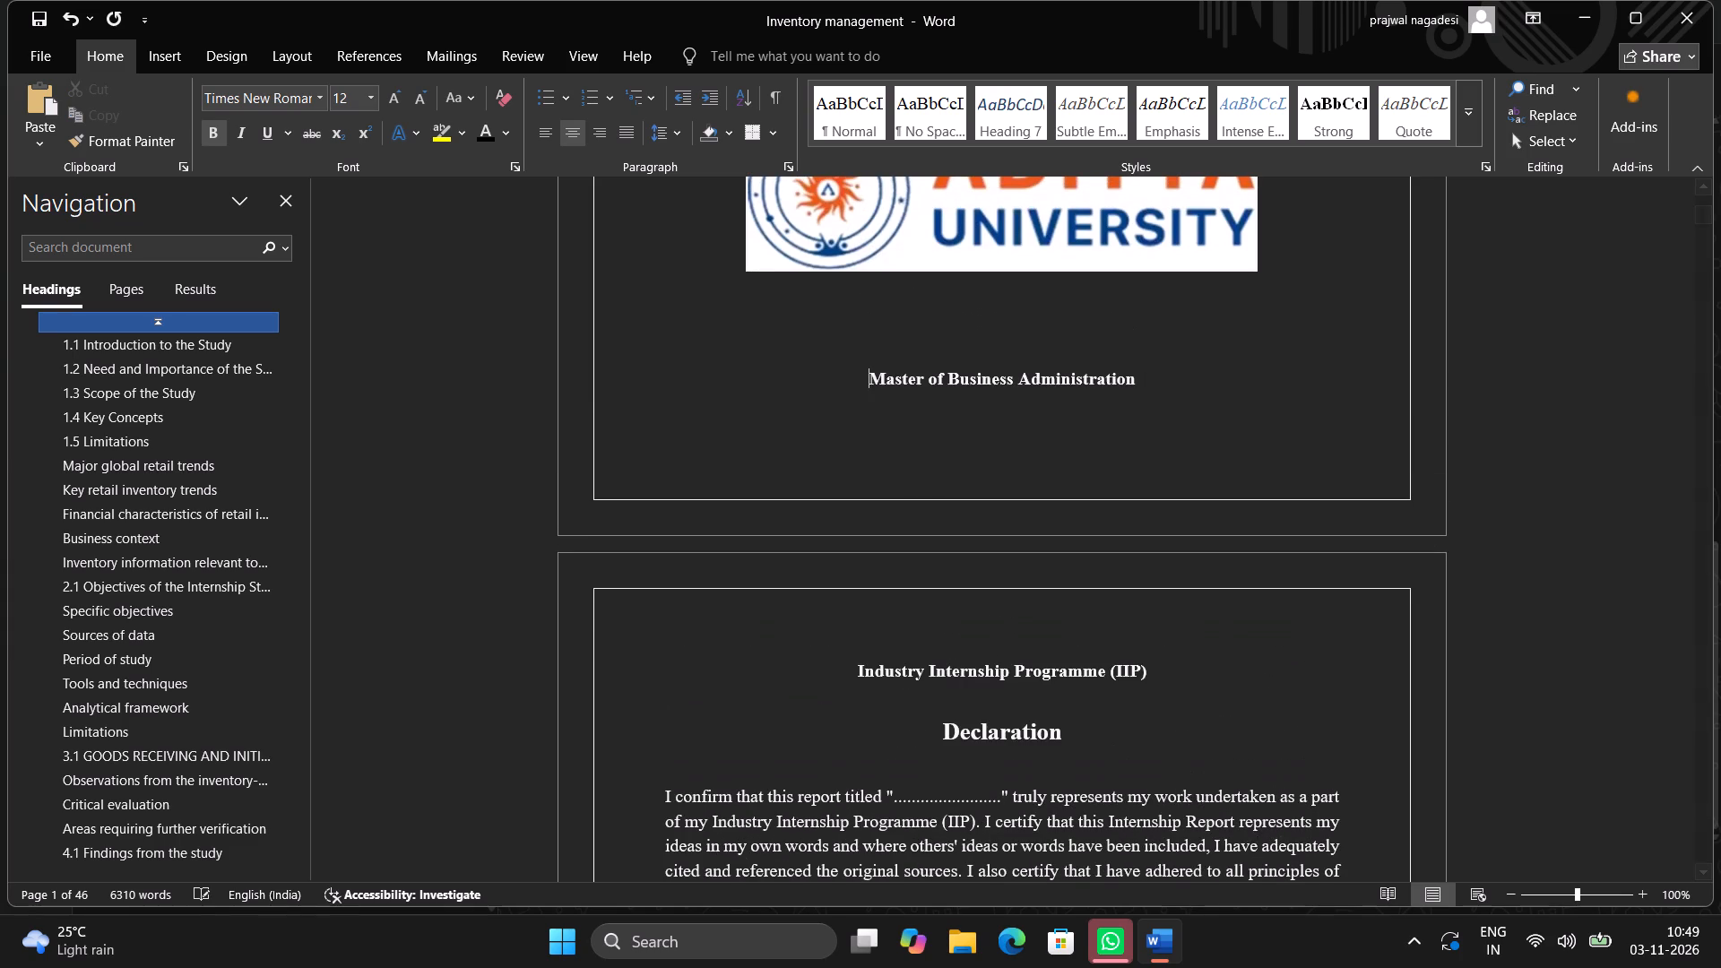
pyautogui.press('Return')
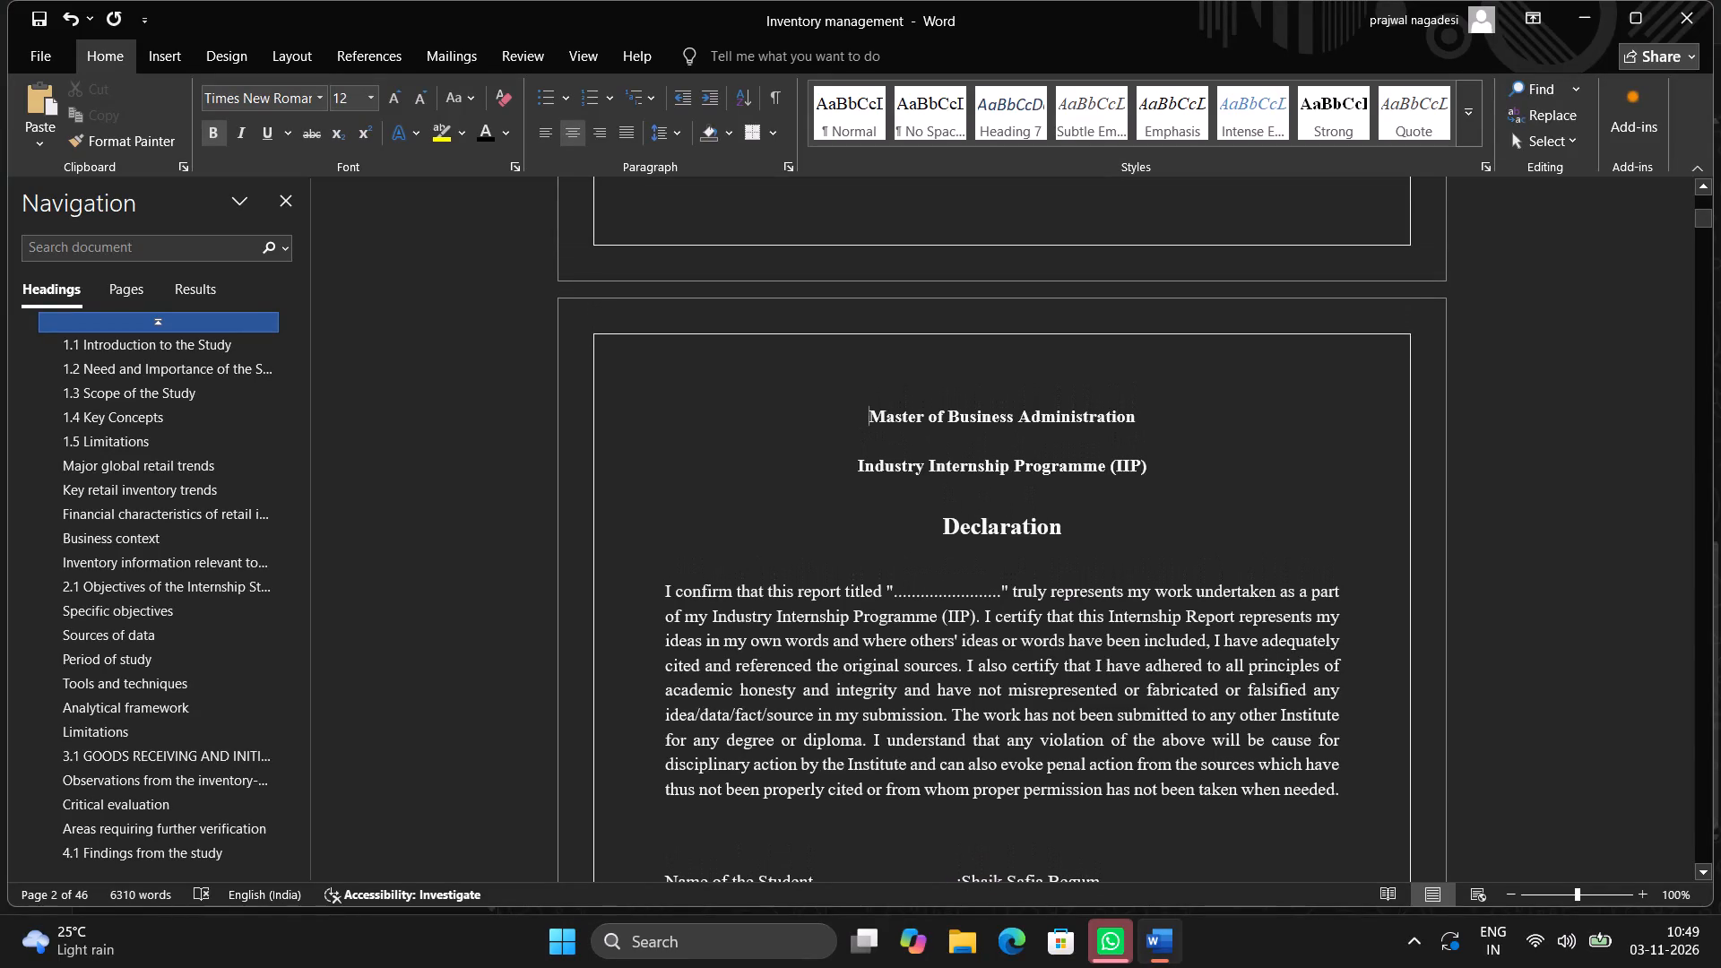
pyautogui.scroll(3, 965, 539)
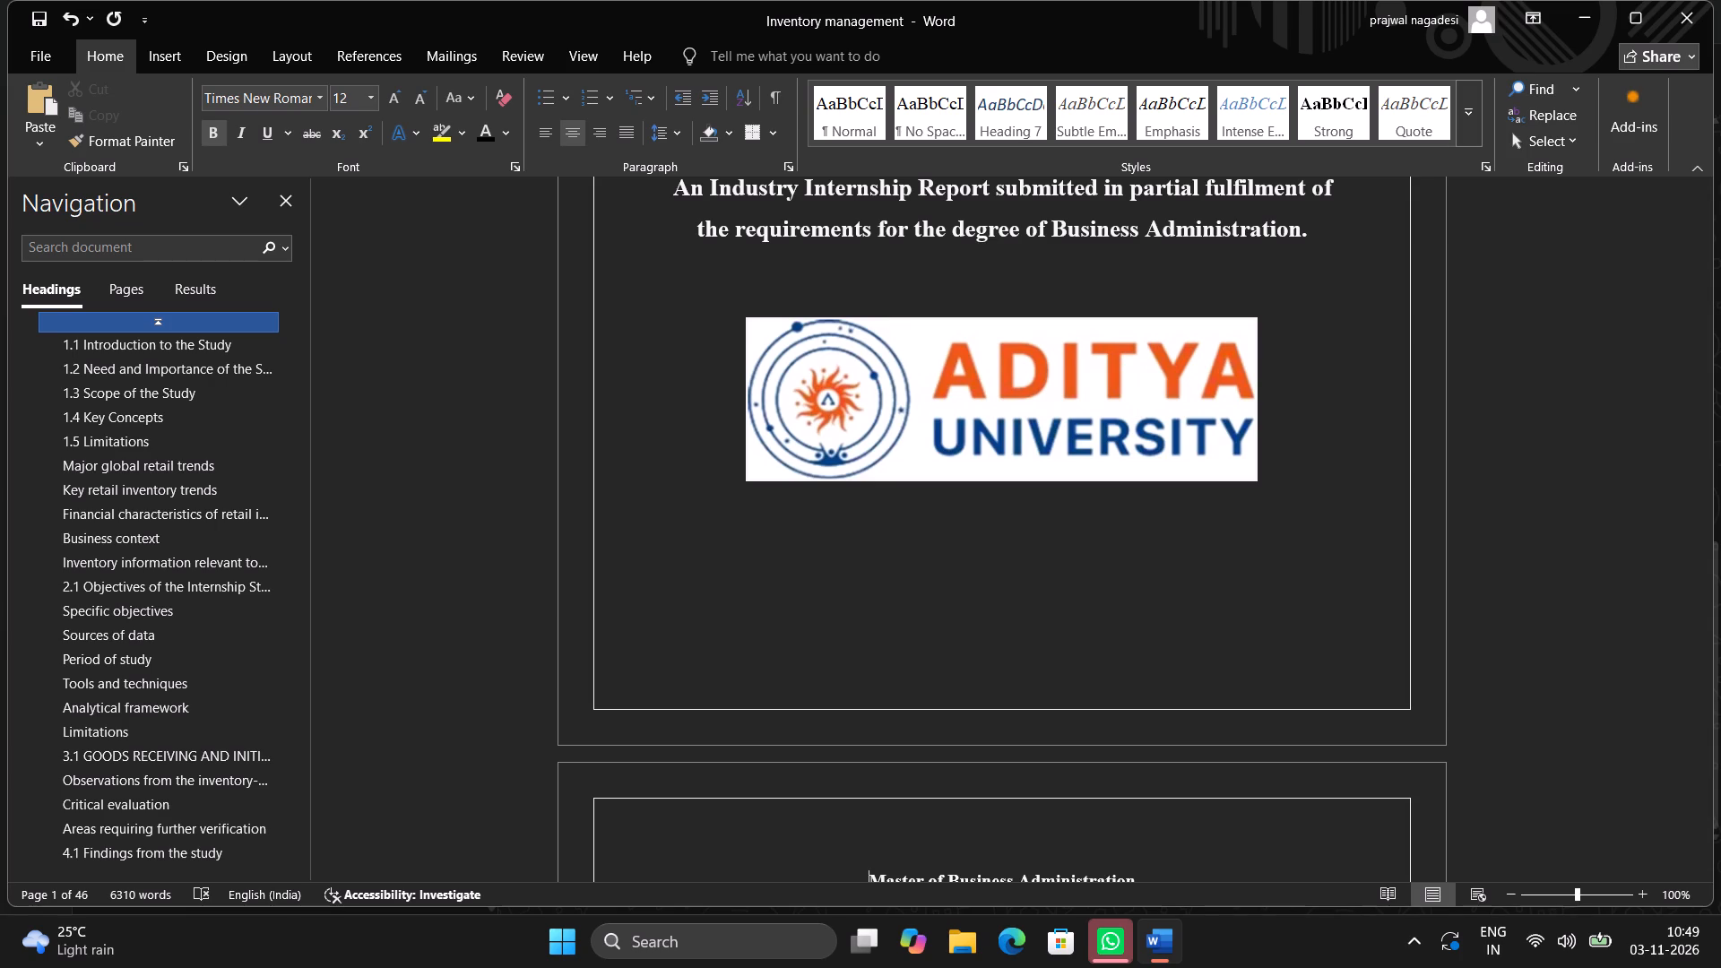
pyautogui.scroll(2, 965, 539)
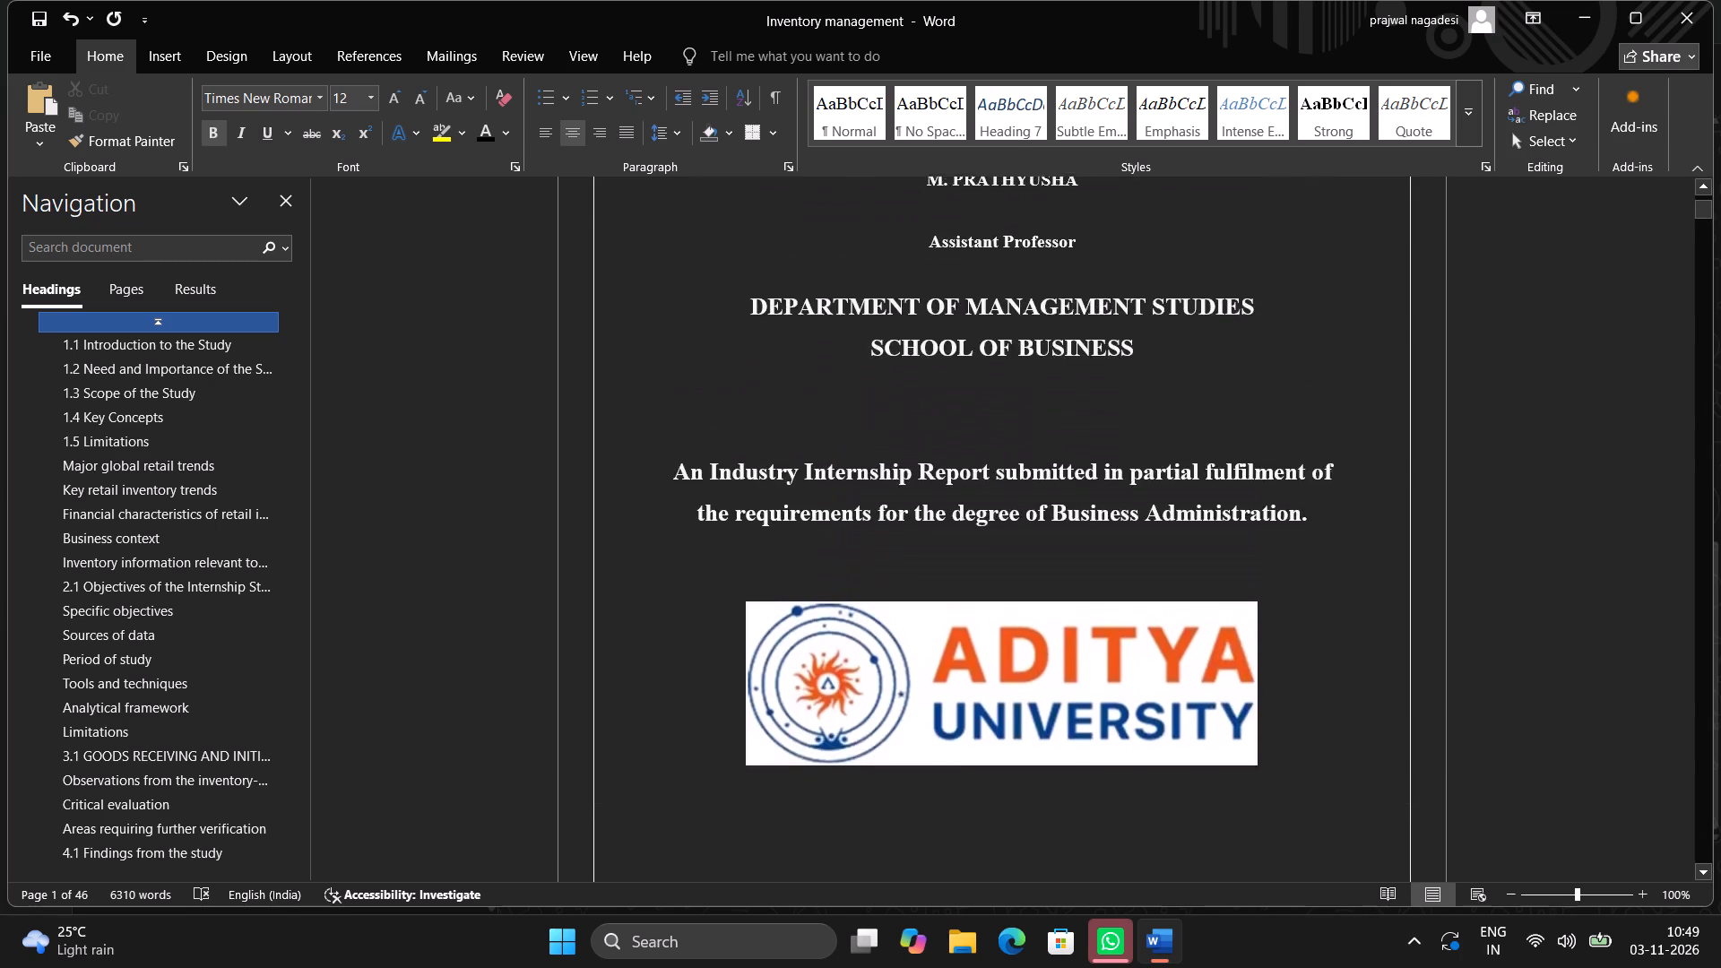
# Examine the layout of the title page and the Declaration page from top to bottom.
pyautogui.scroll(3, 965, 539)
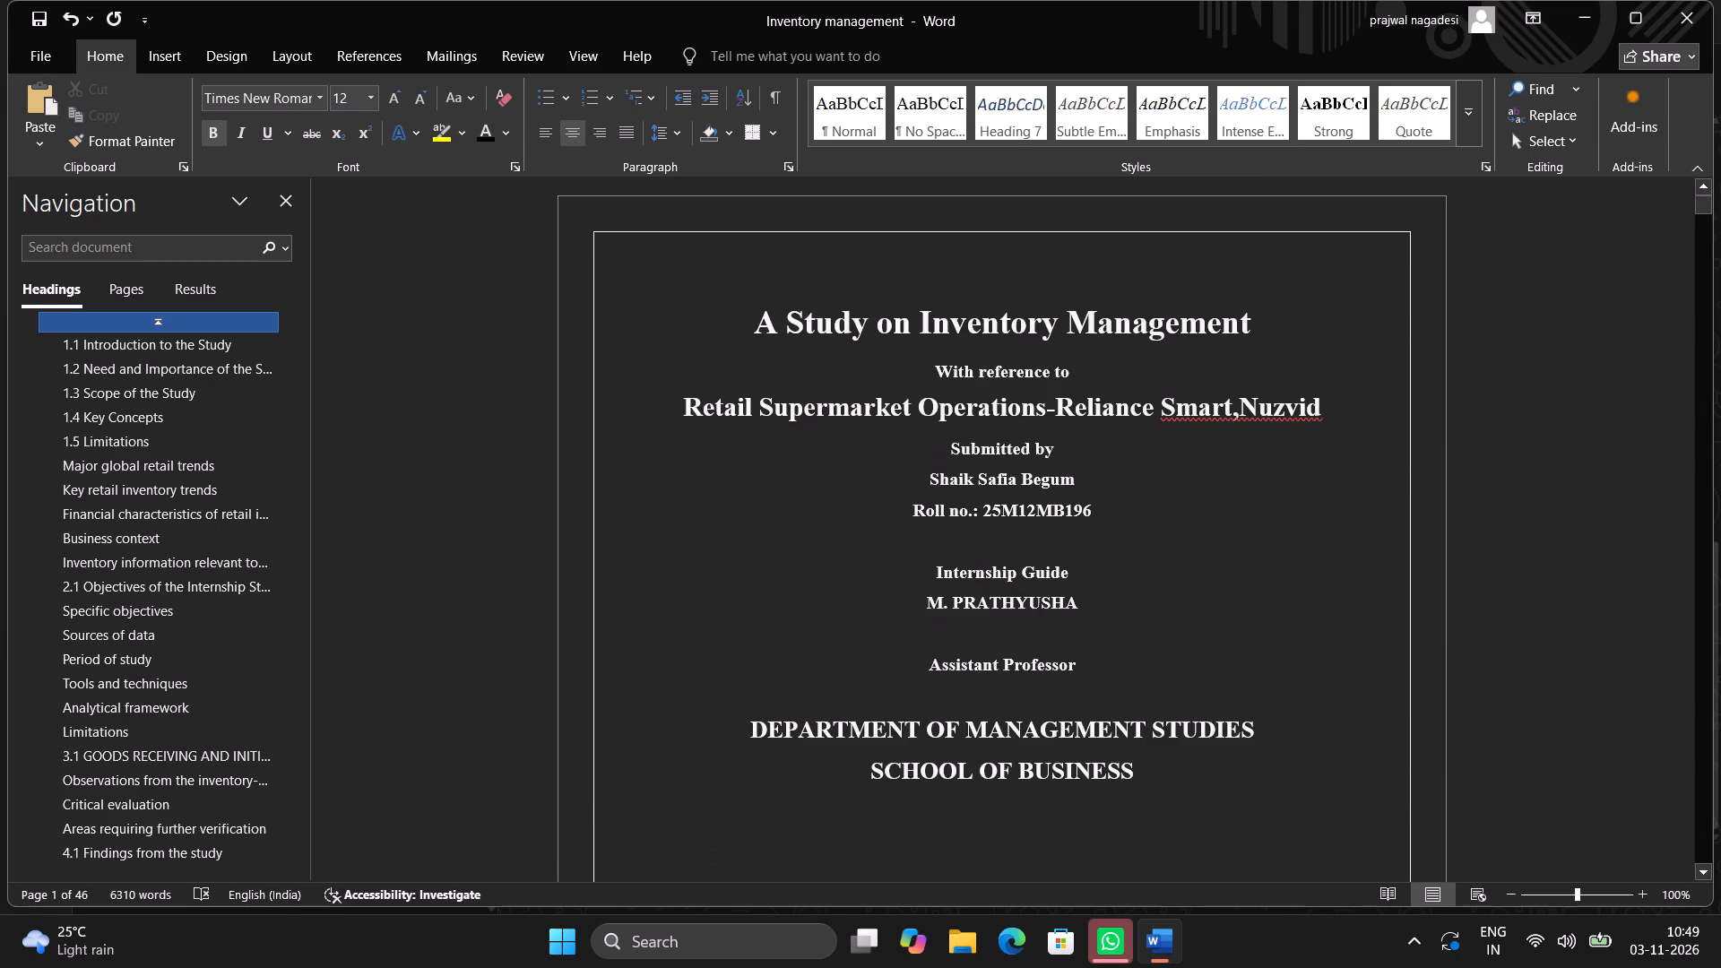
pyautogui.scroll(-1, 965, 539)
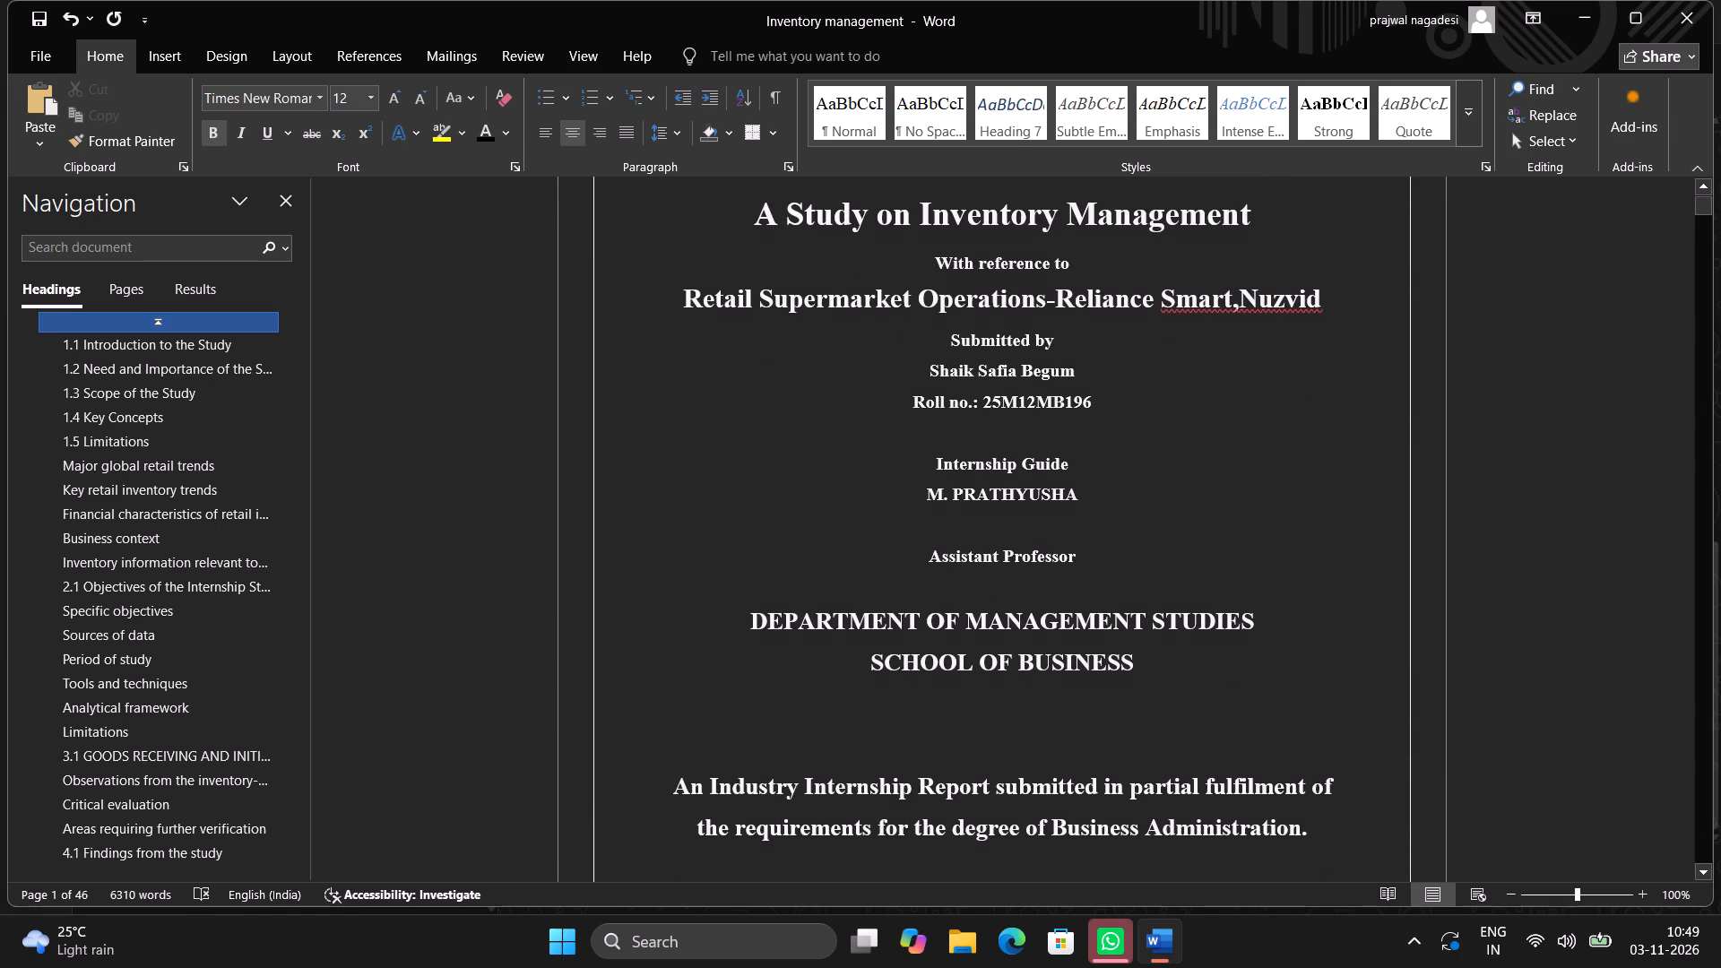
pyautogui.scroll(-2, 965, 539)
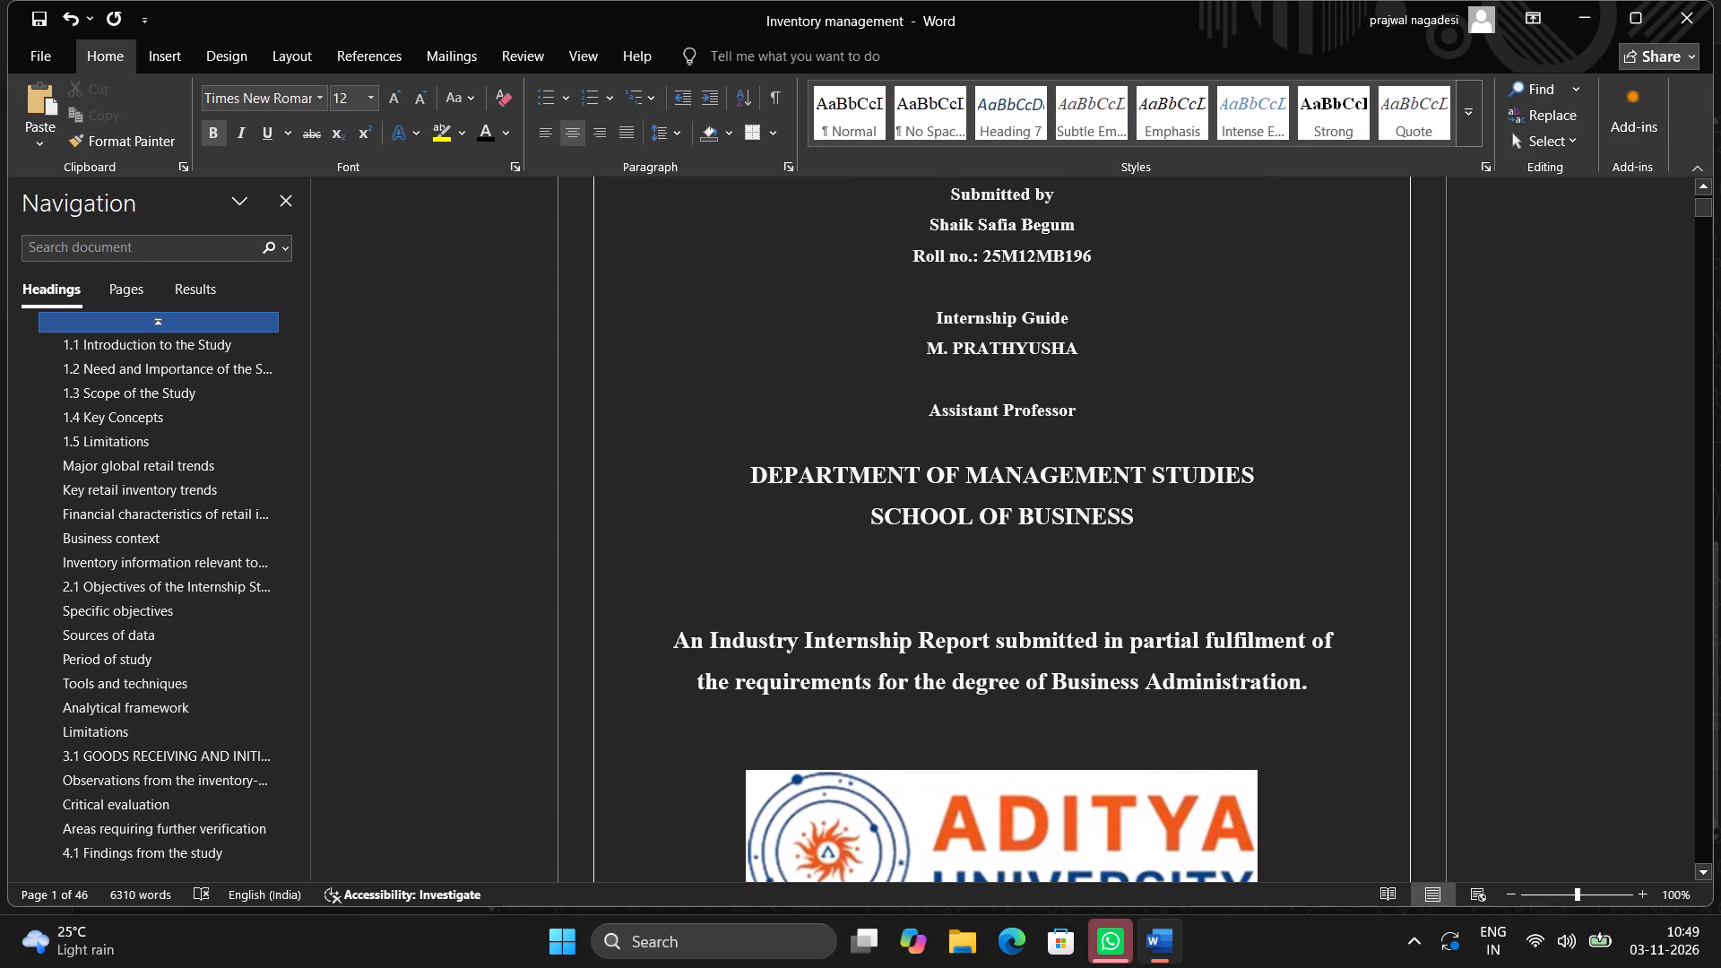
pyautogui.scroll(-2, 965, 539)
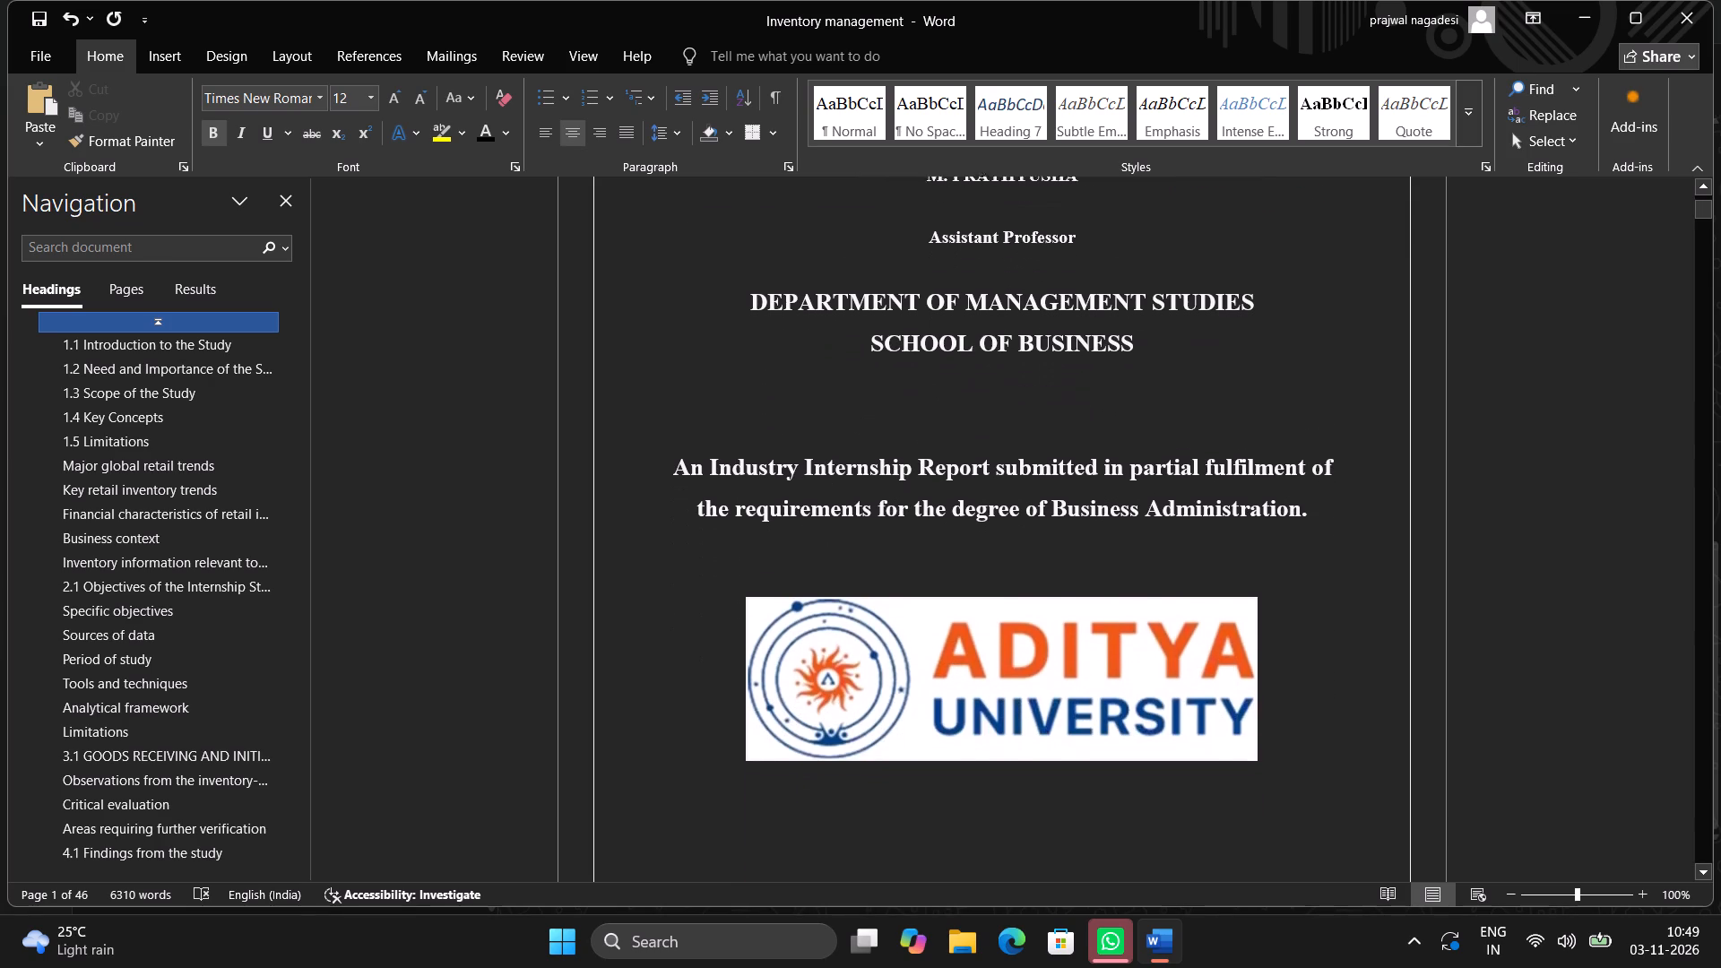
pyautogui.scroll(-1, 965, 539)
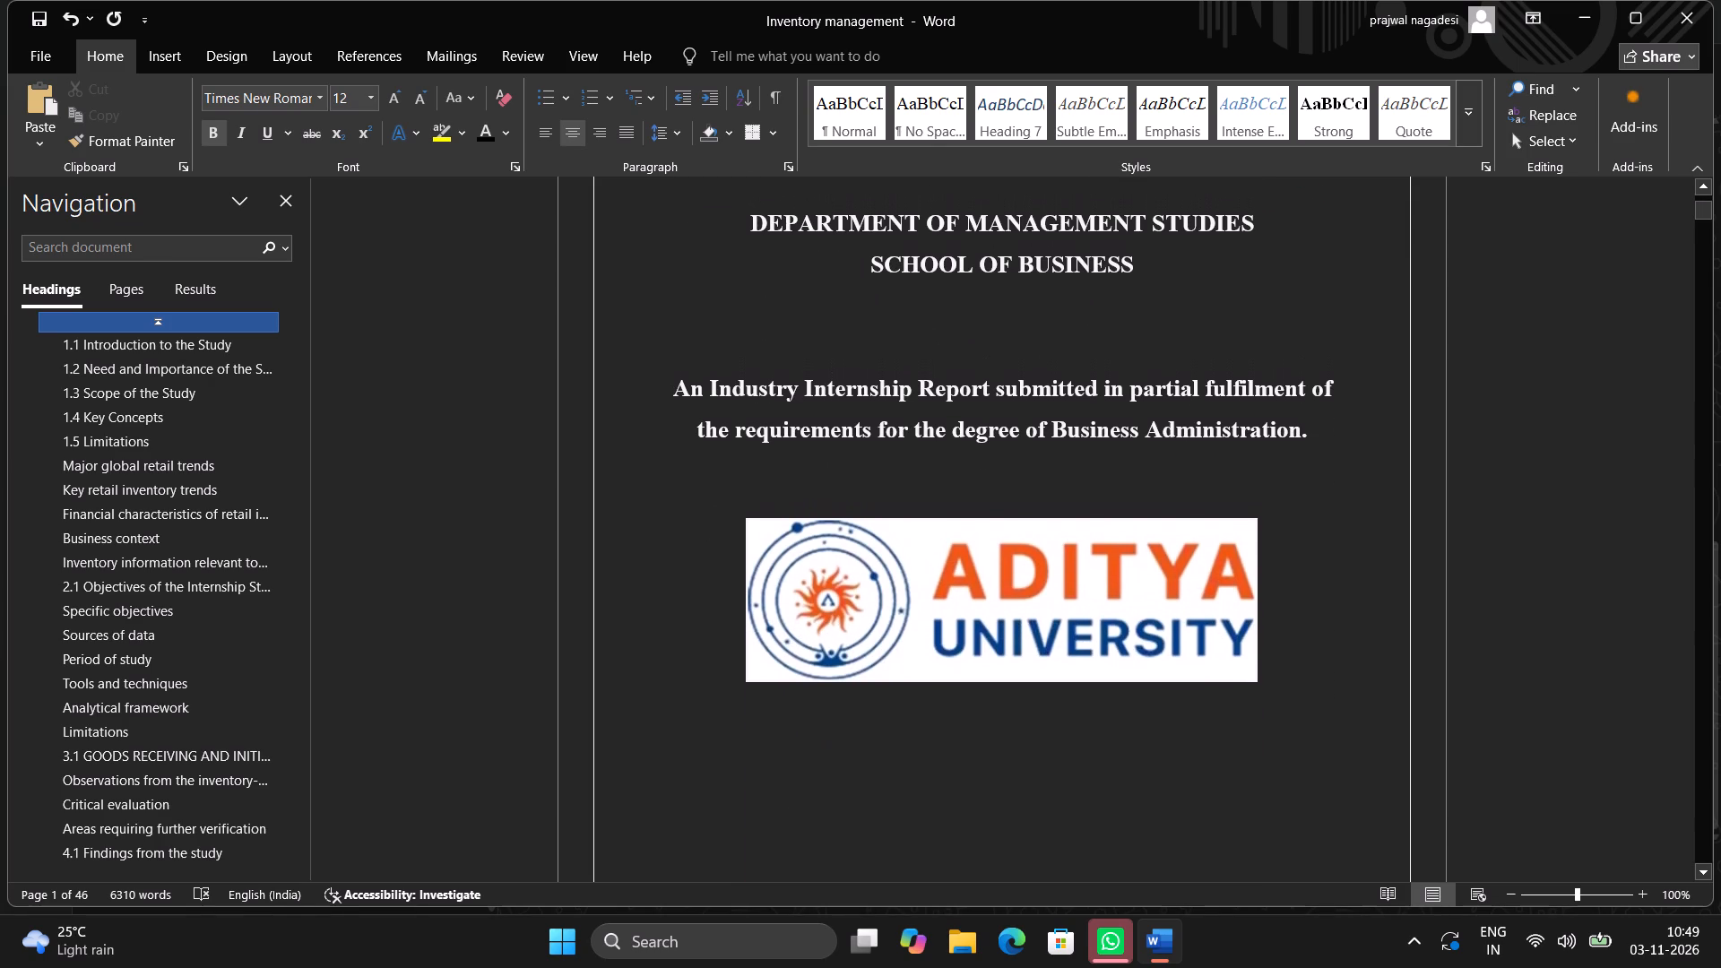
pyautogui.scroll(-2, 965, 539)
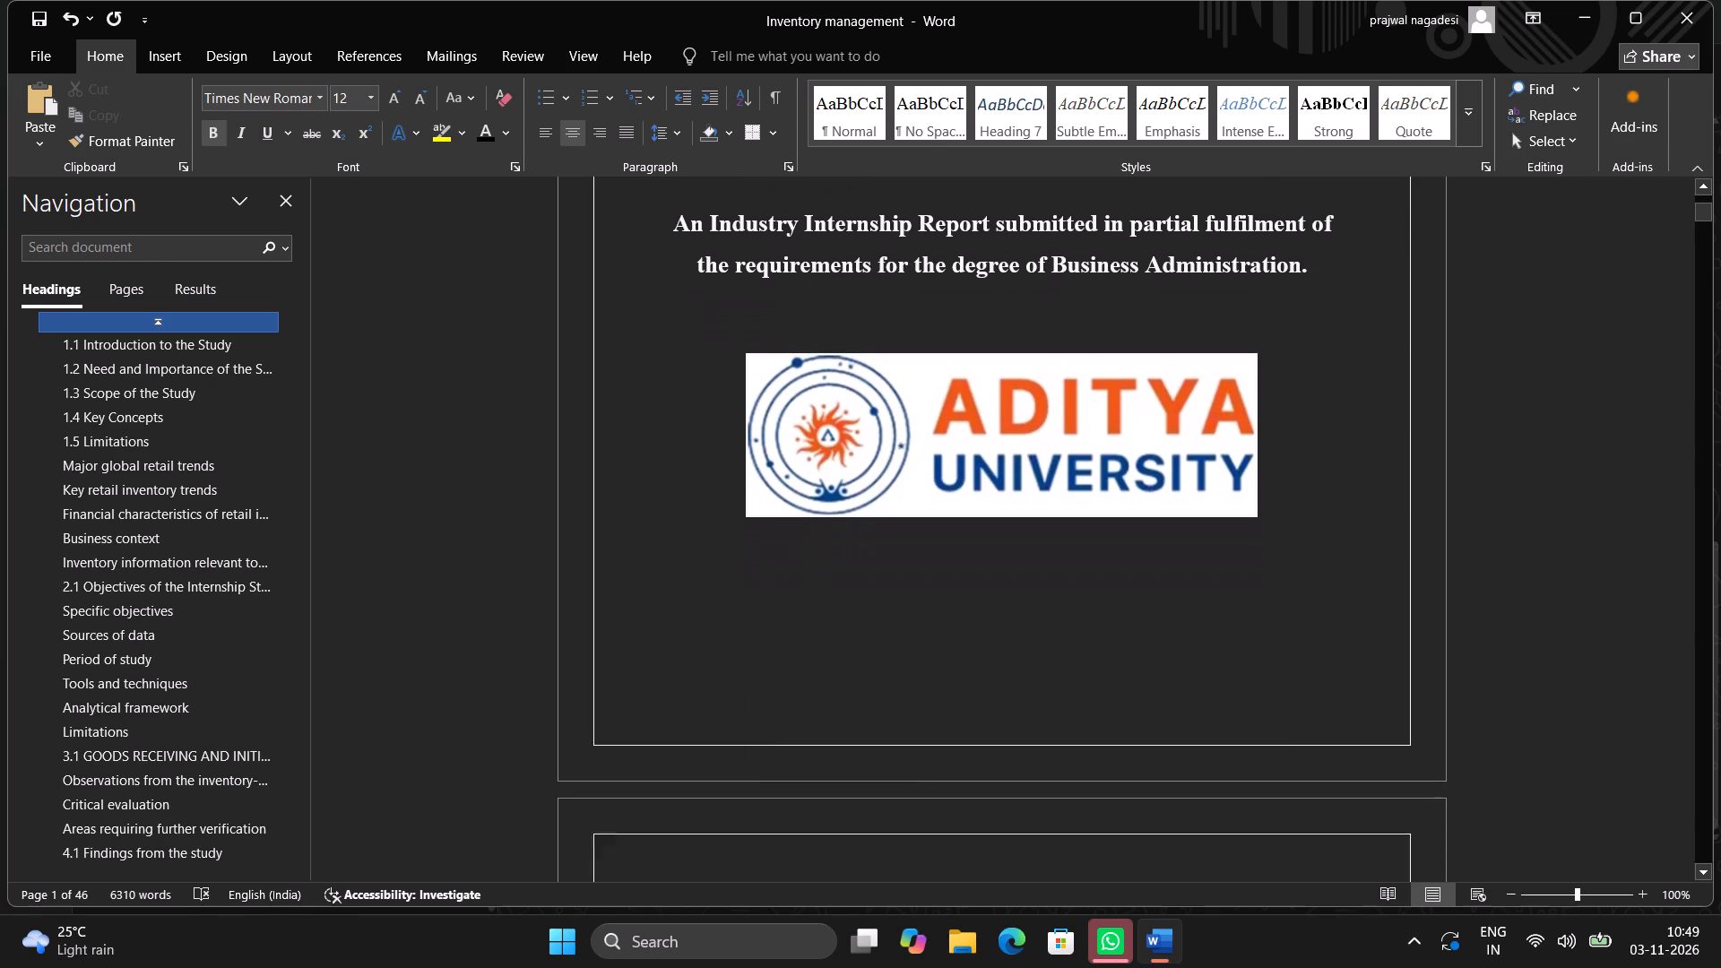
pyautogui.scroll(-2, 965, 539)
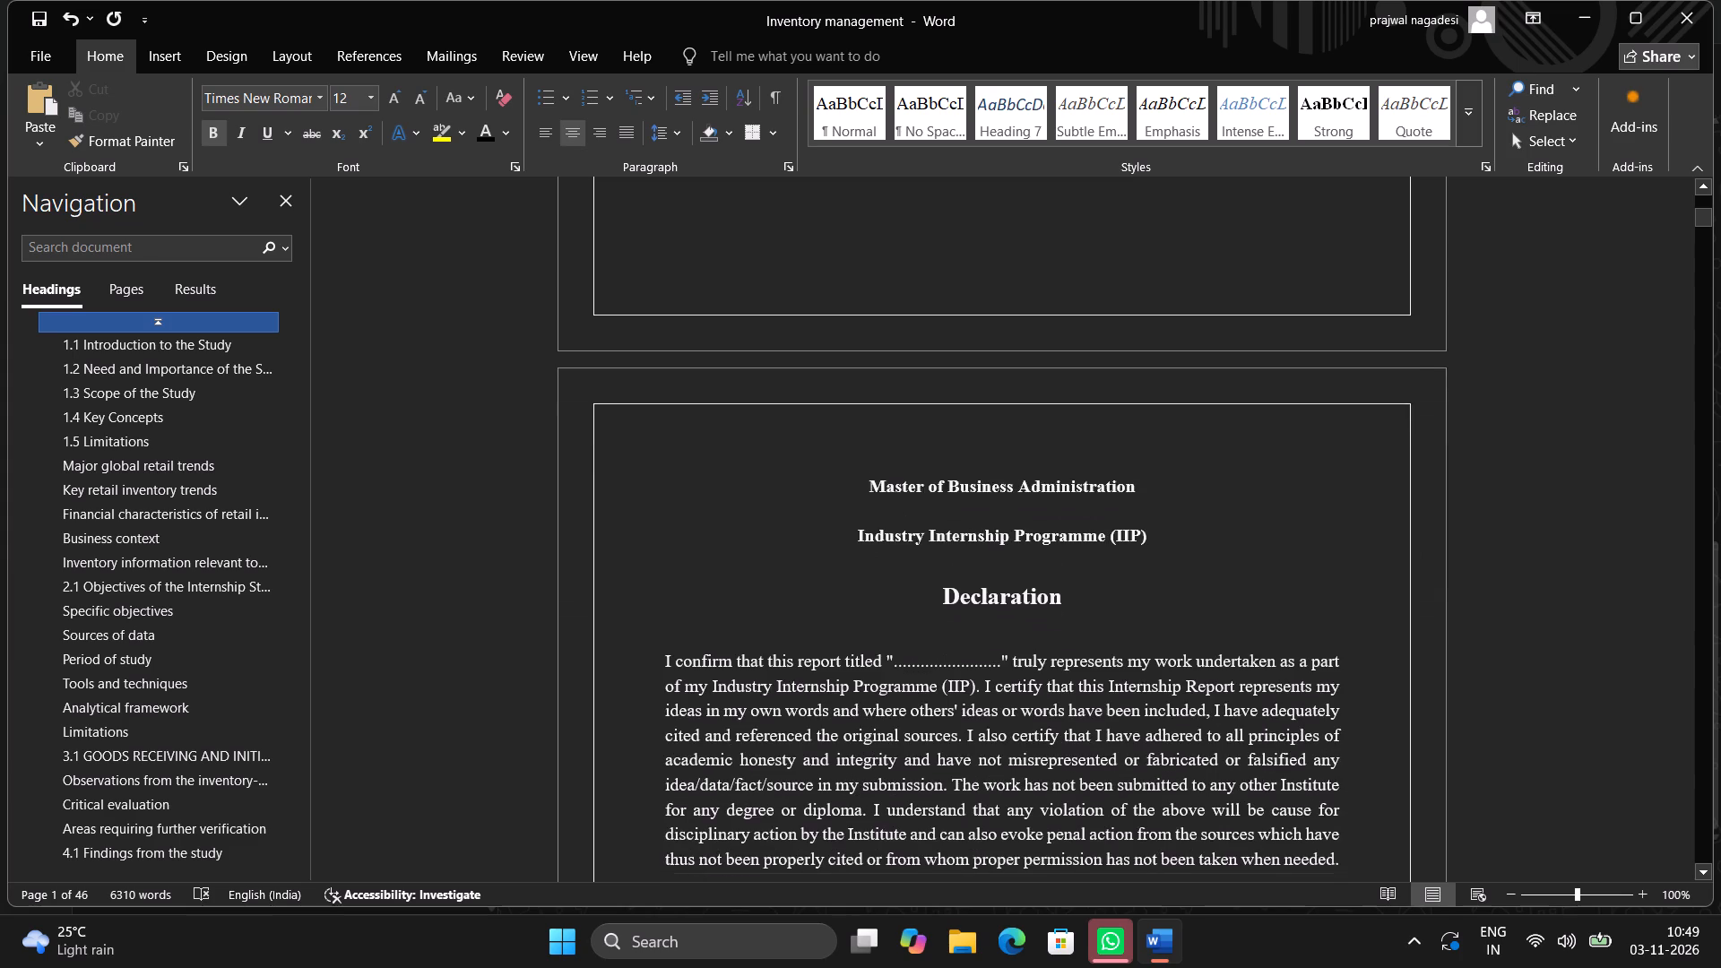
pyautogui.scroll(-2, 965, 539)
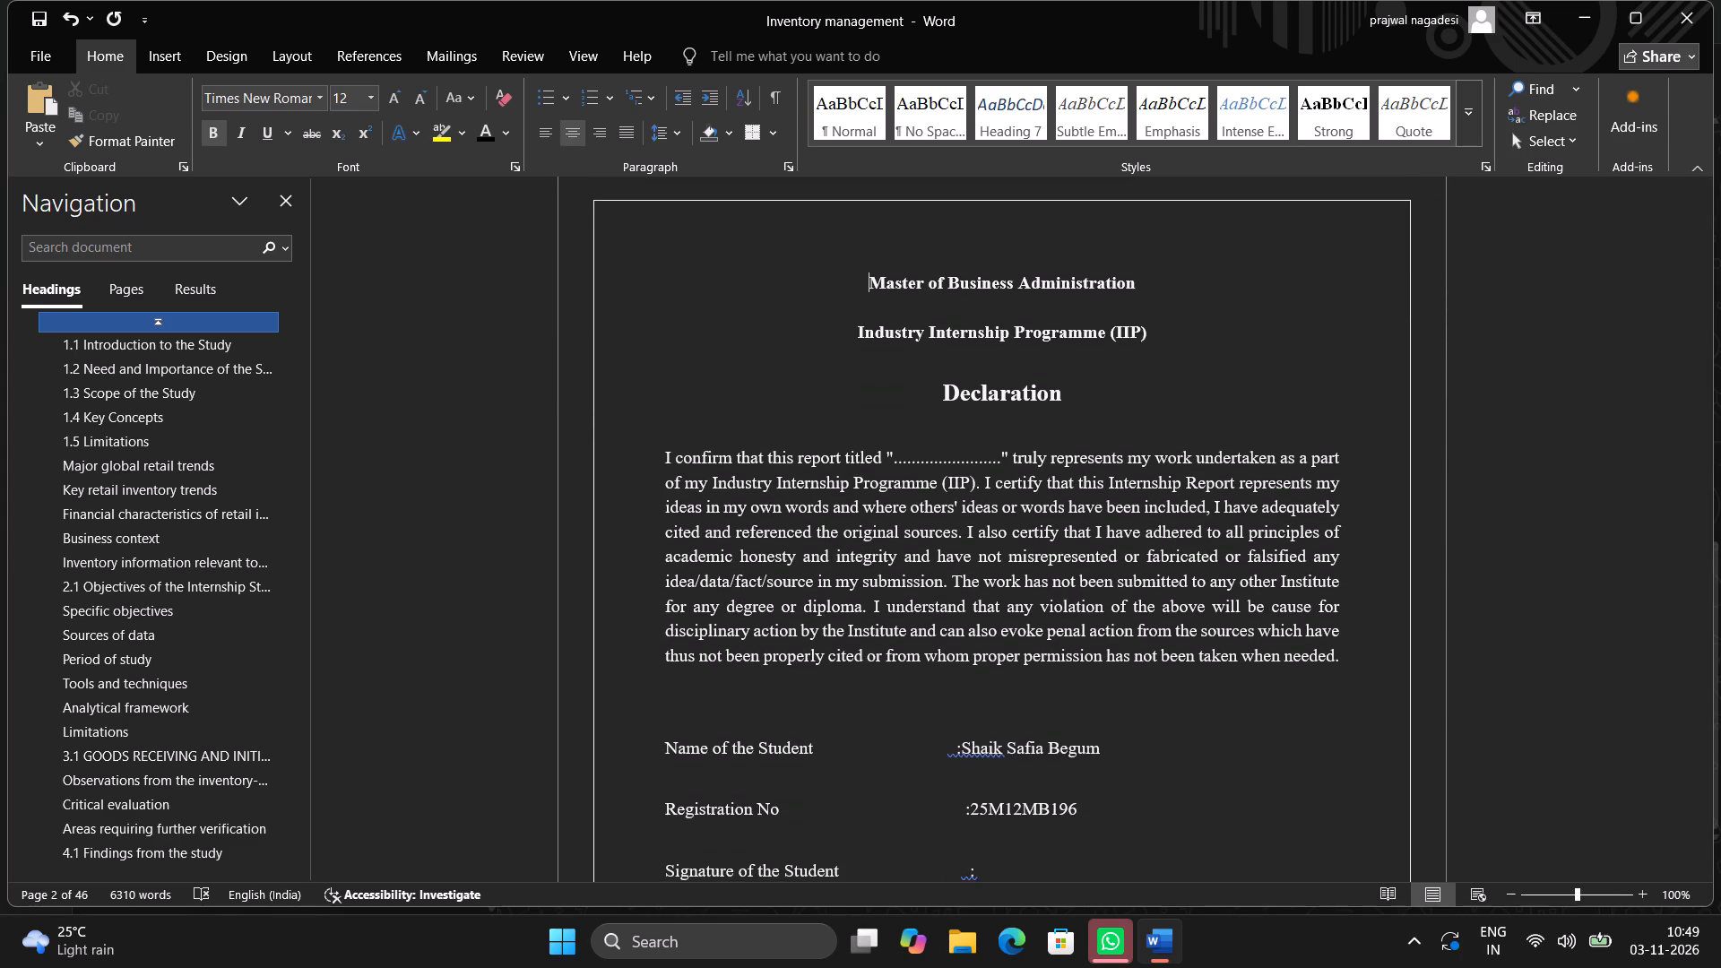
pyautogui.scroll(-1, 965, 539)
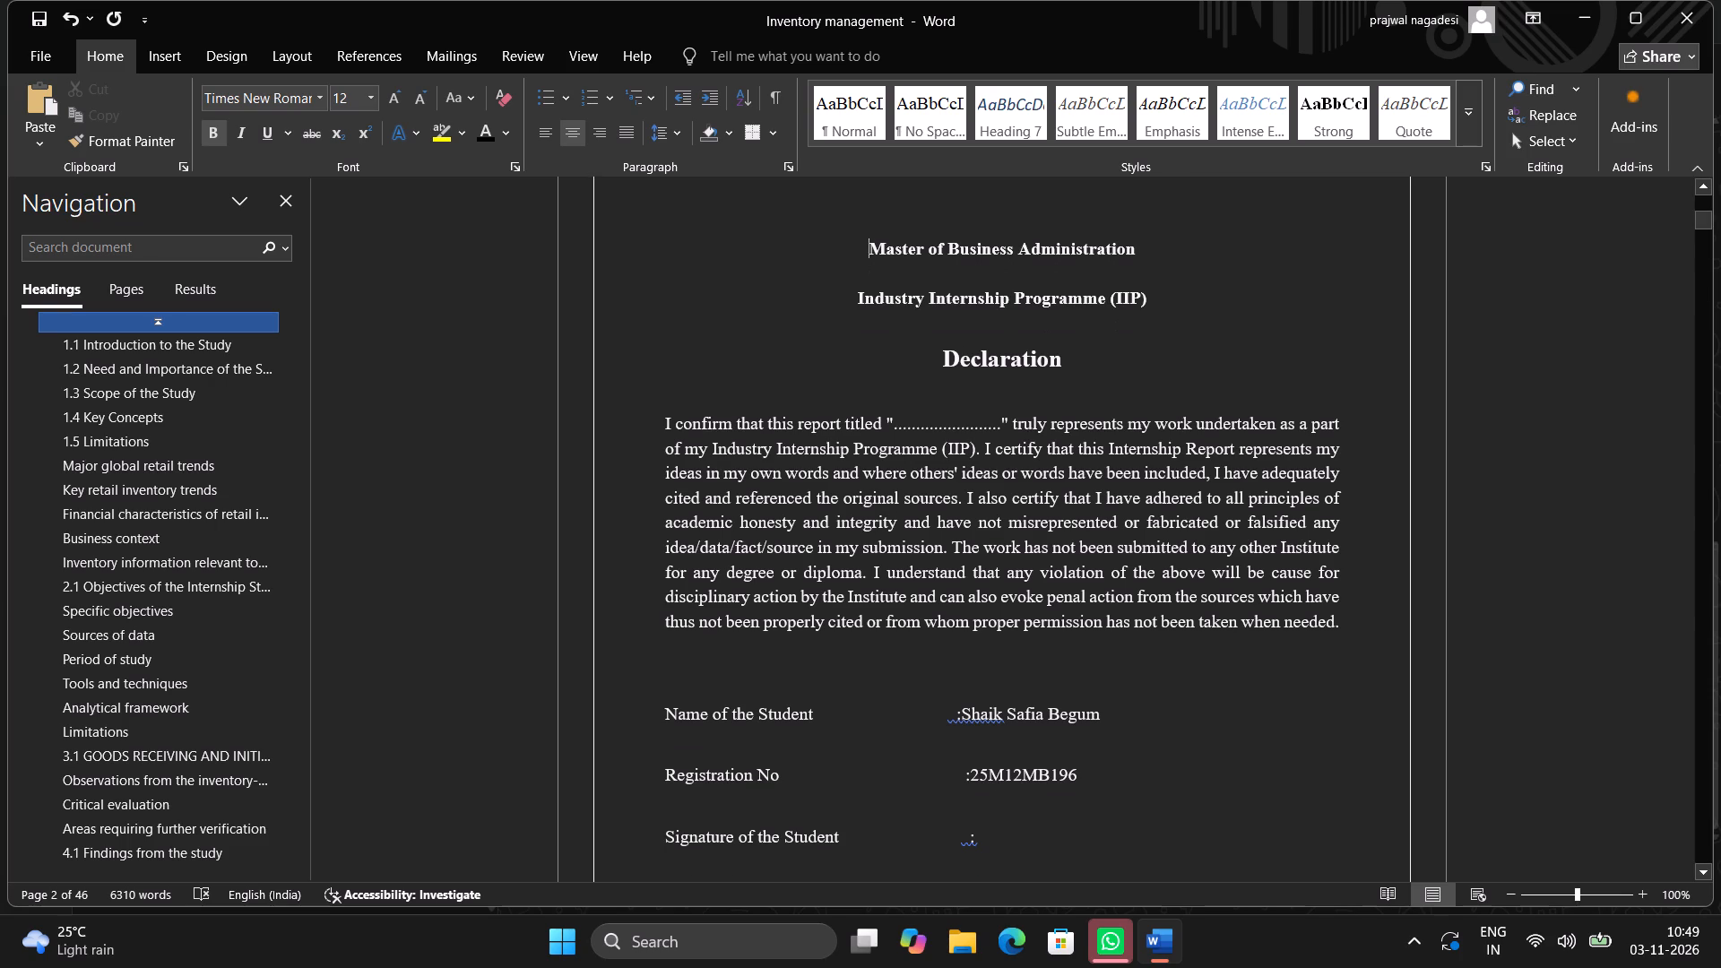
pyautogui.scroll(1, 1037, 298)
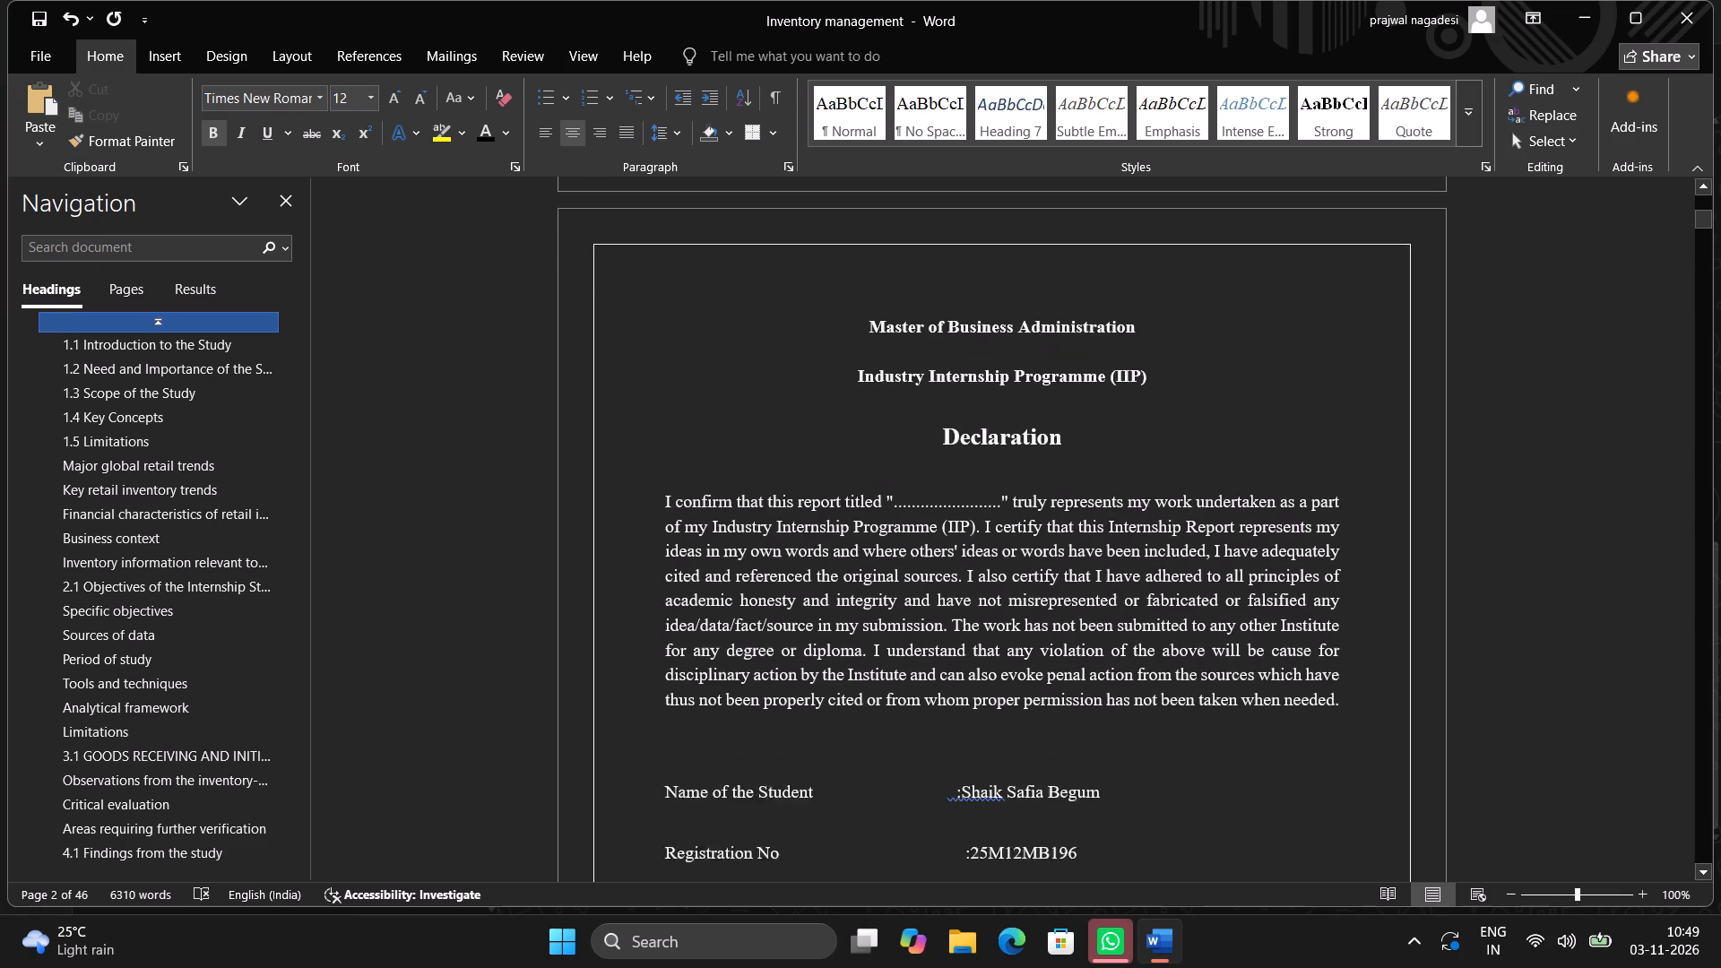
# Insert three blank lines above "Master of Business Administration" on the Declaration page and paste the copied Aditya University logo at the page's top.
pyautogui.scroll(1, 1037, 298)
pyautogui.press('Return')
pyautogui.press('Return')
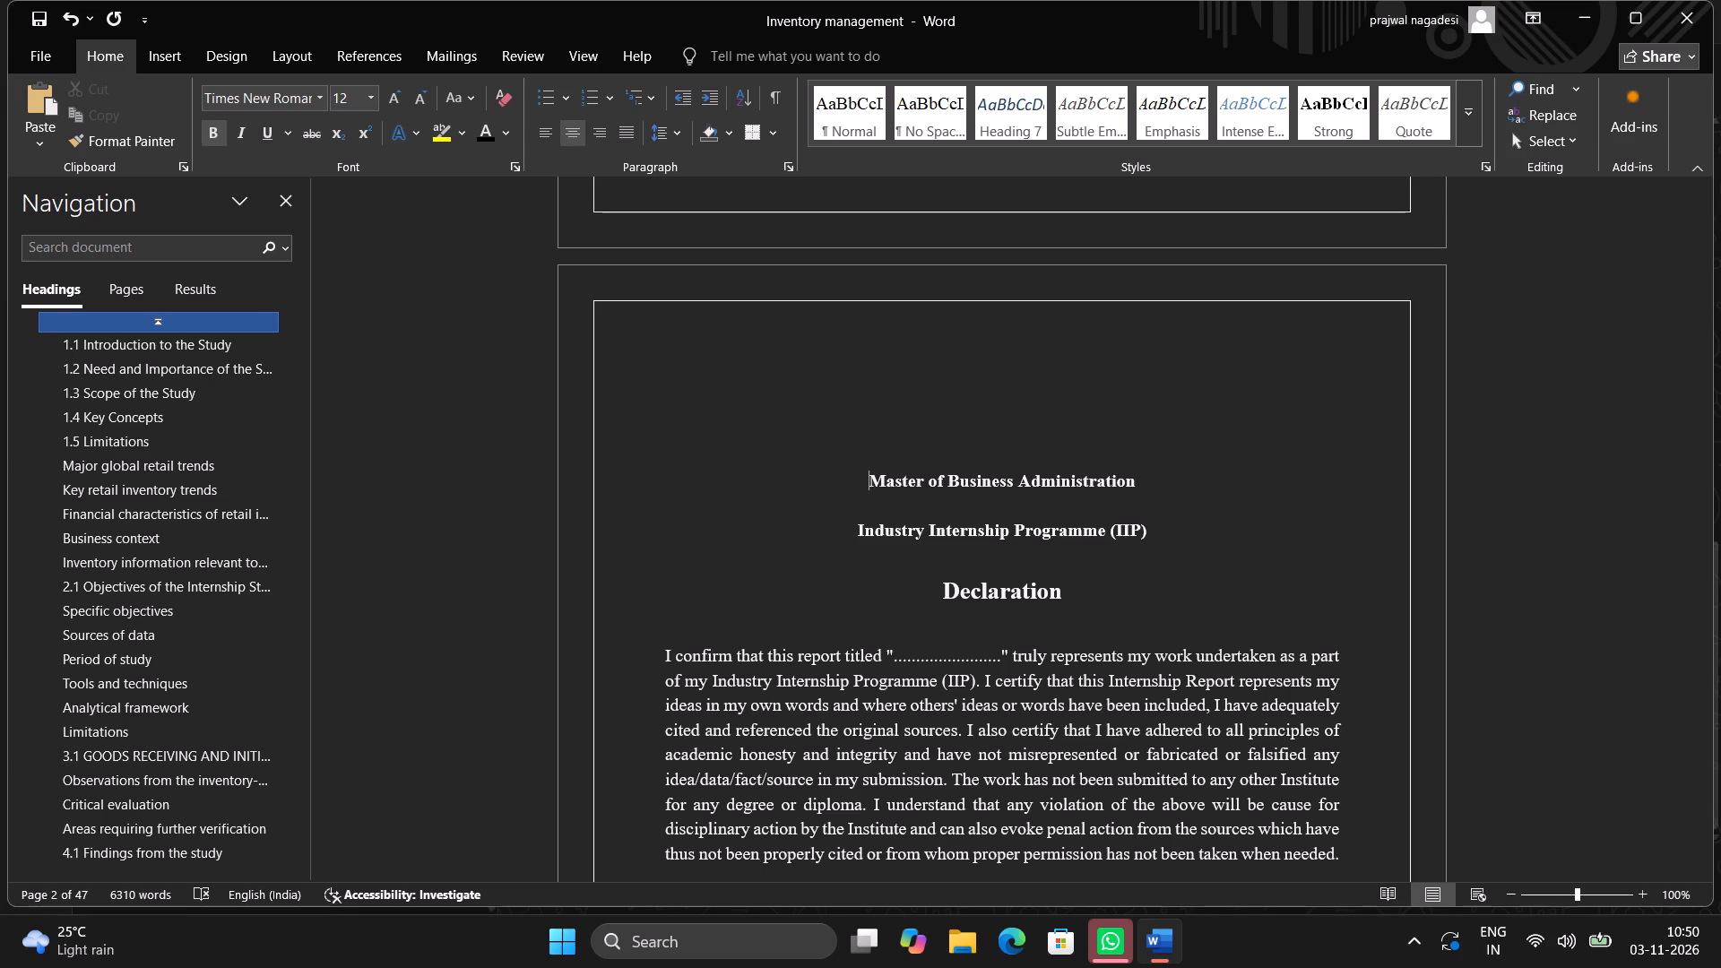
pyautogui.press('Return')
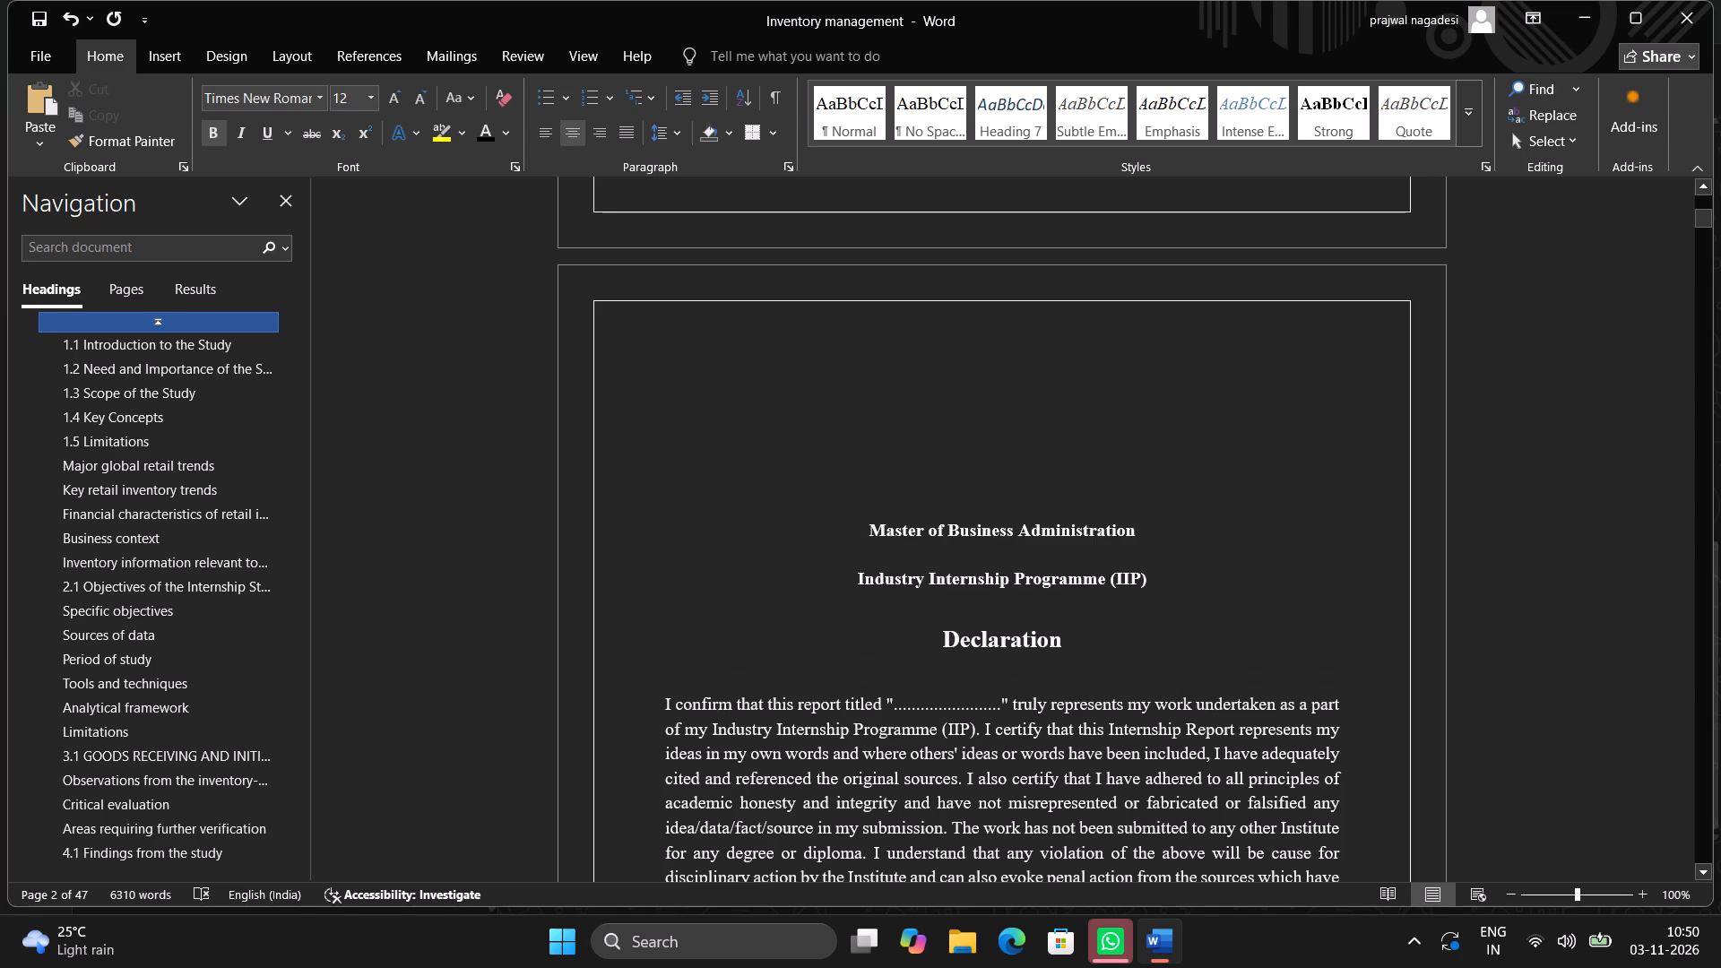
pyautogui.click(950, 374)
pyautogui.hscroll(1, 950, 374)
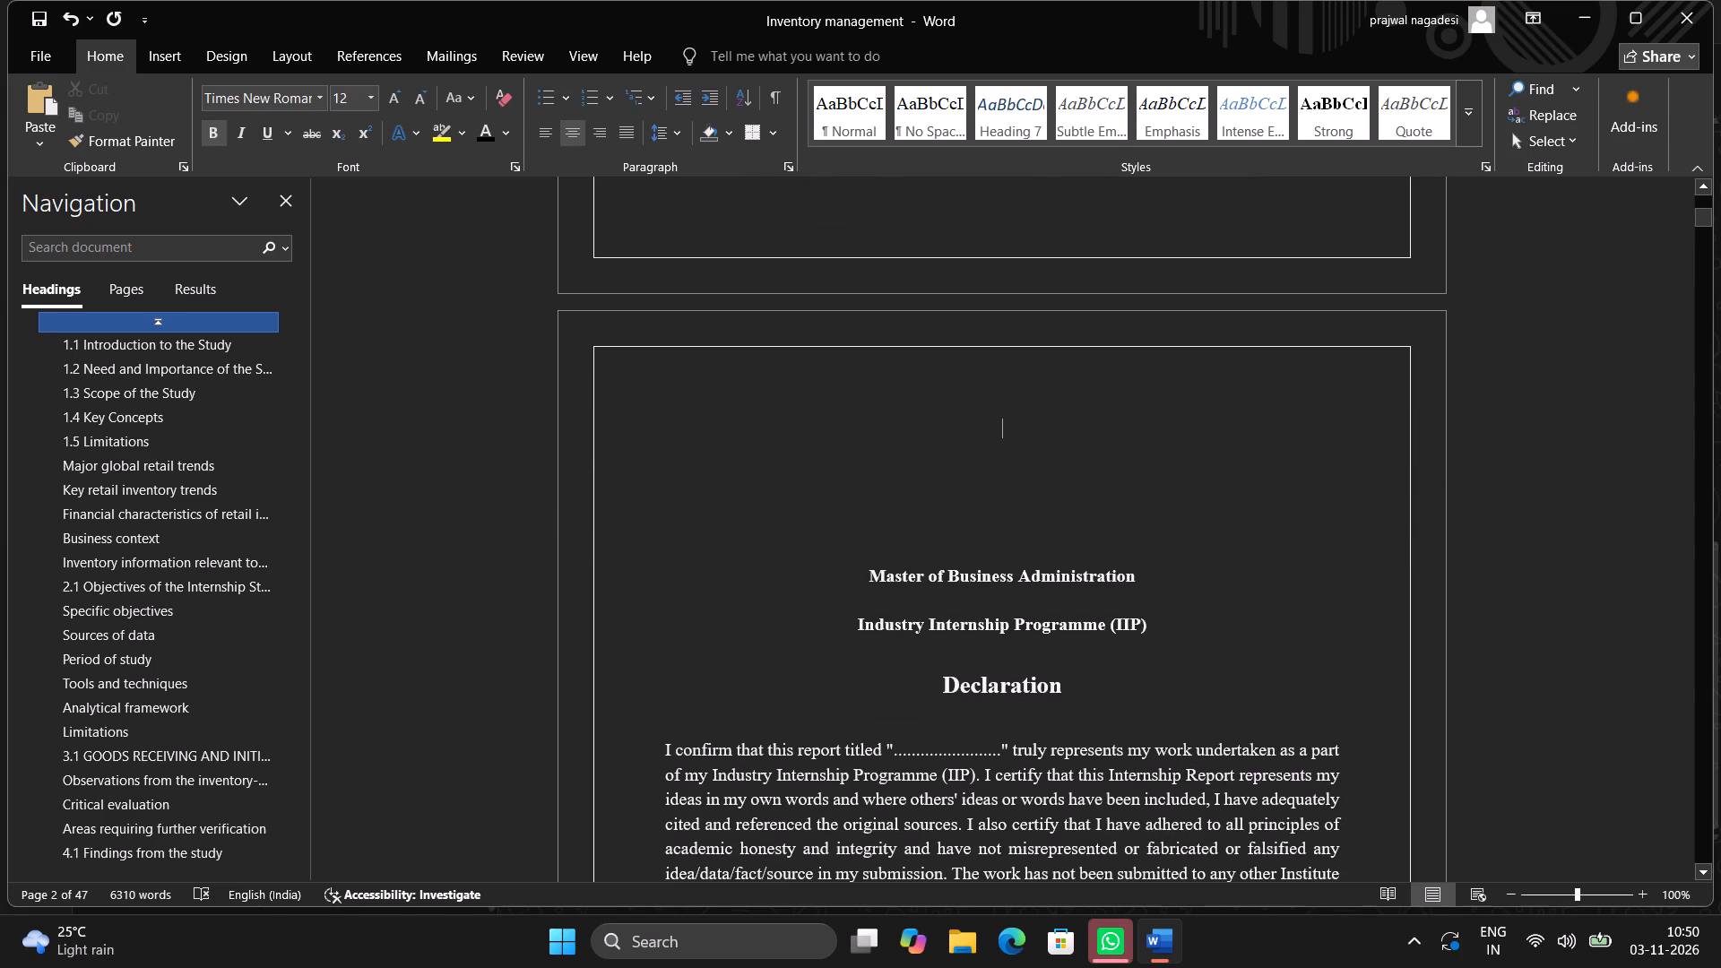
pyautogui.press('super+v')
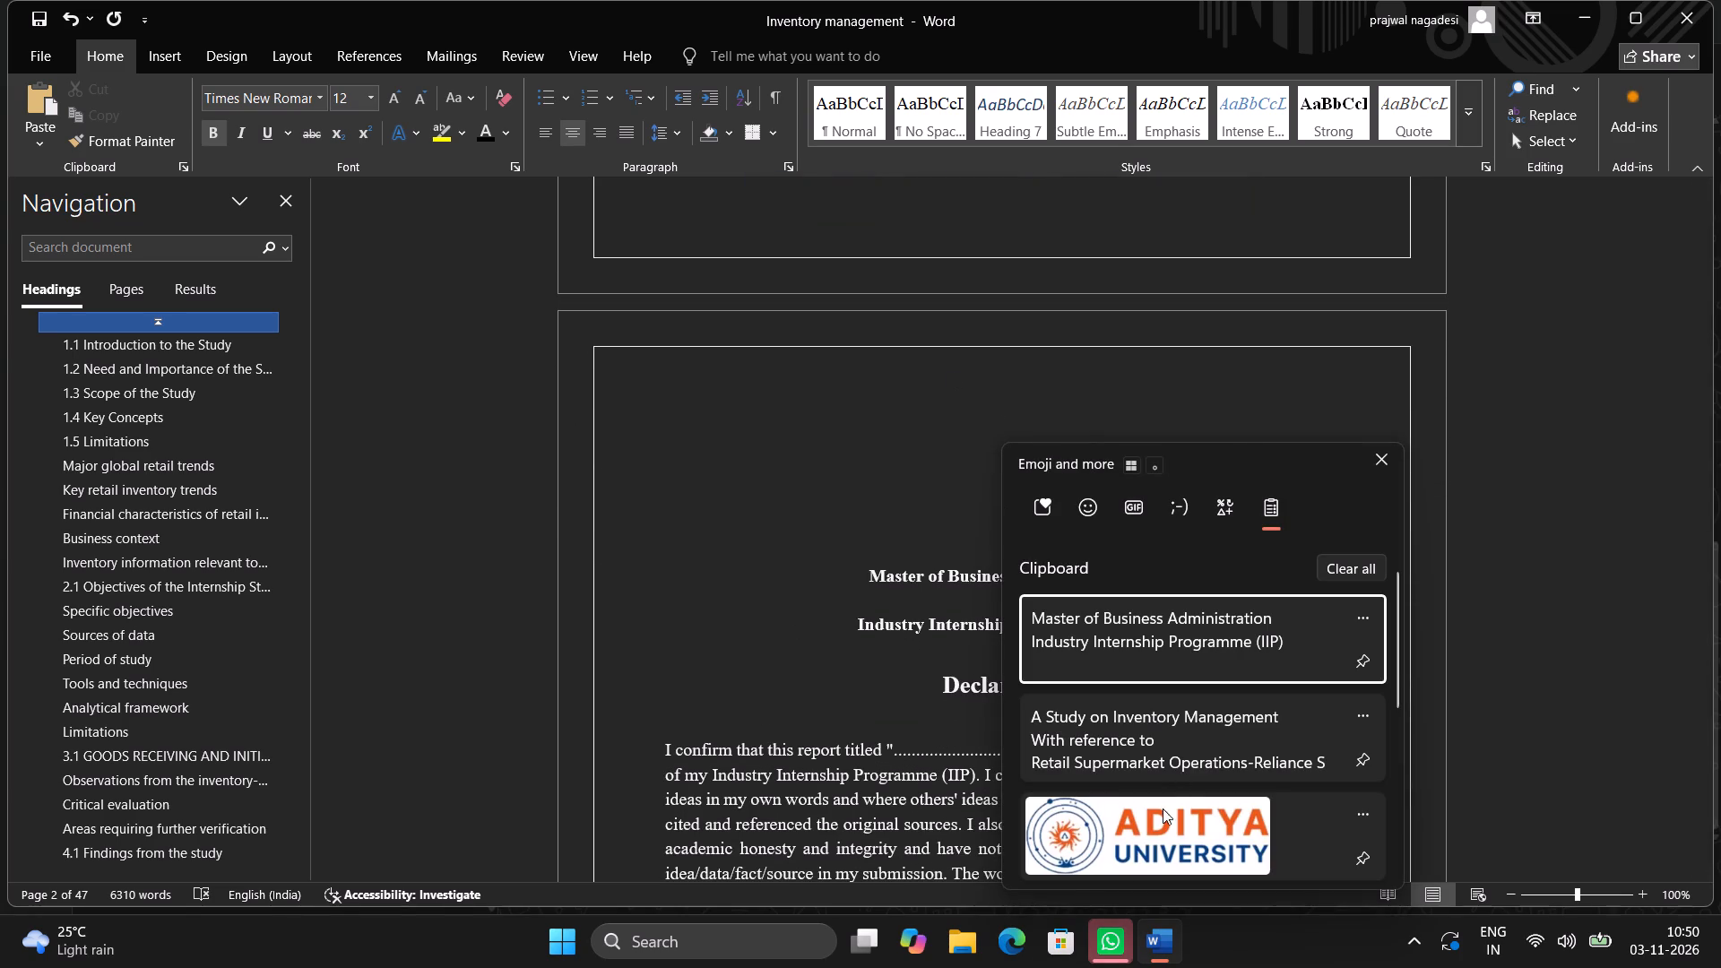
pyautogui.click(1155, 834)
pyautogui.hotkey('ctrl', 'v')
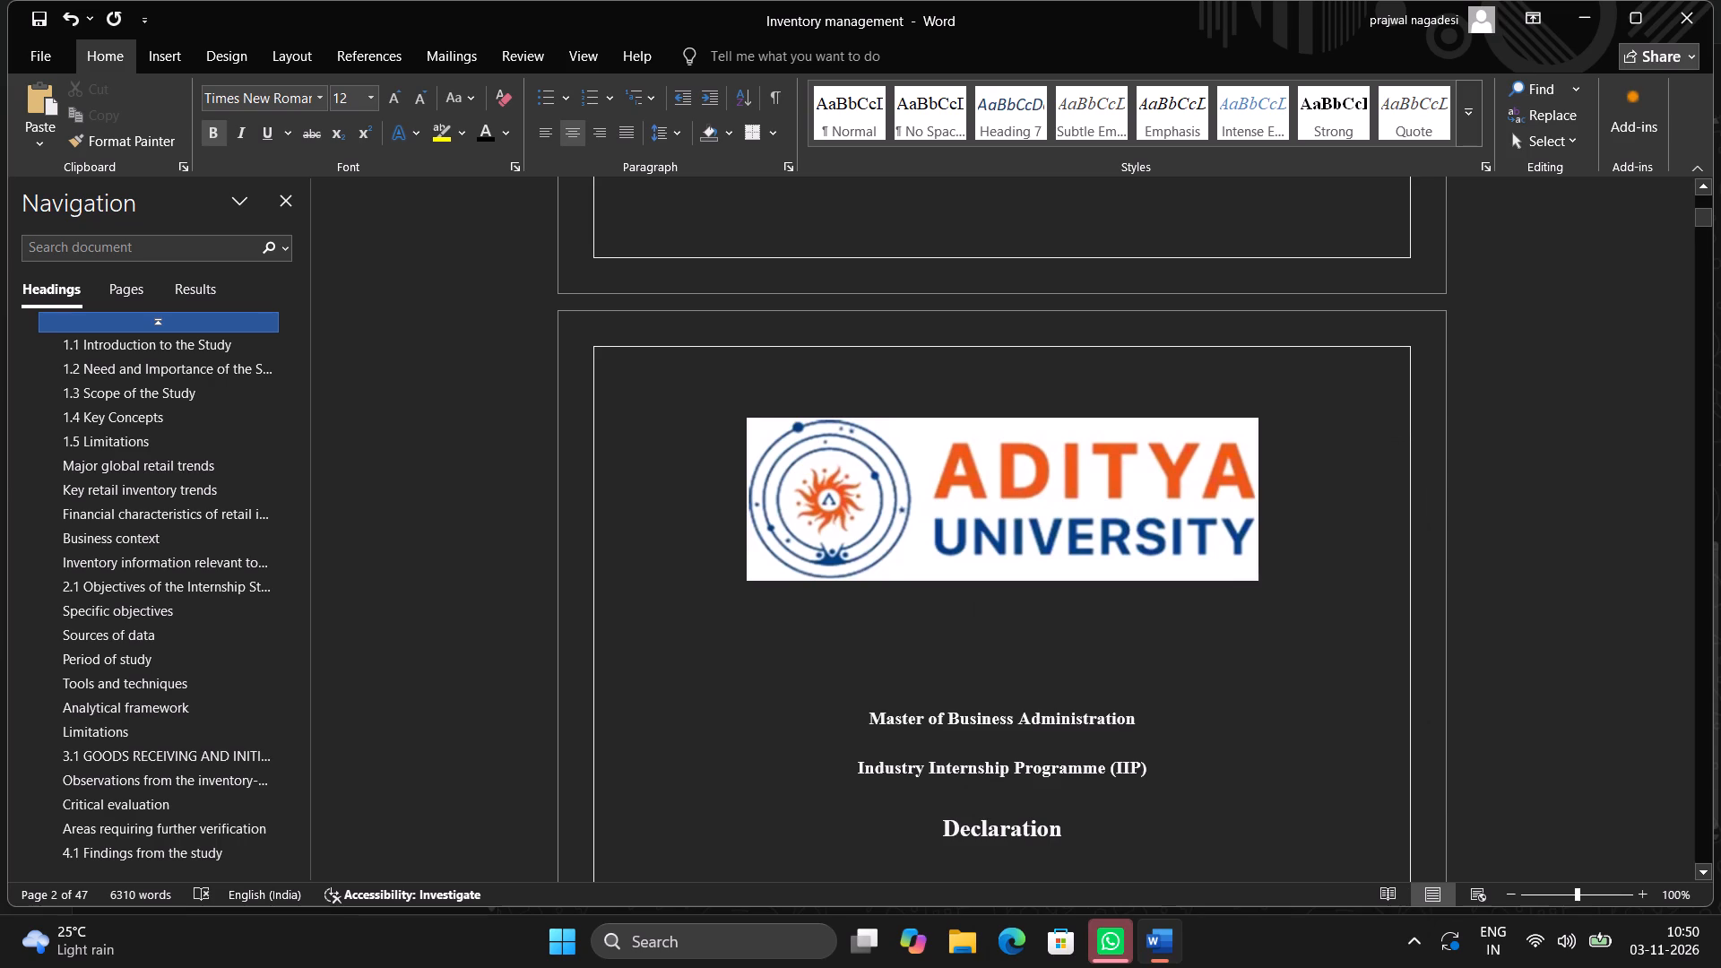
# Add the line "SCHOOL OF BUSINESS" below the Declaration page's logo and remove the blank lines before "Master of Business Administration".
pyautogui.press('Return')
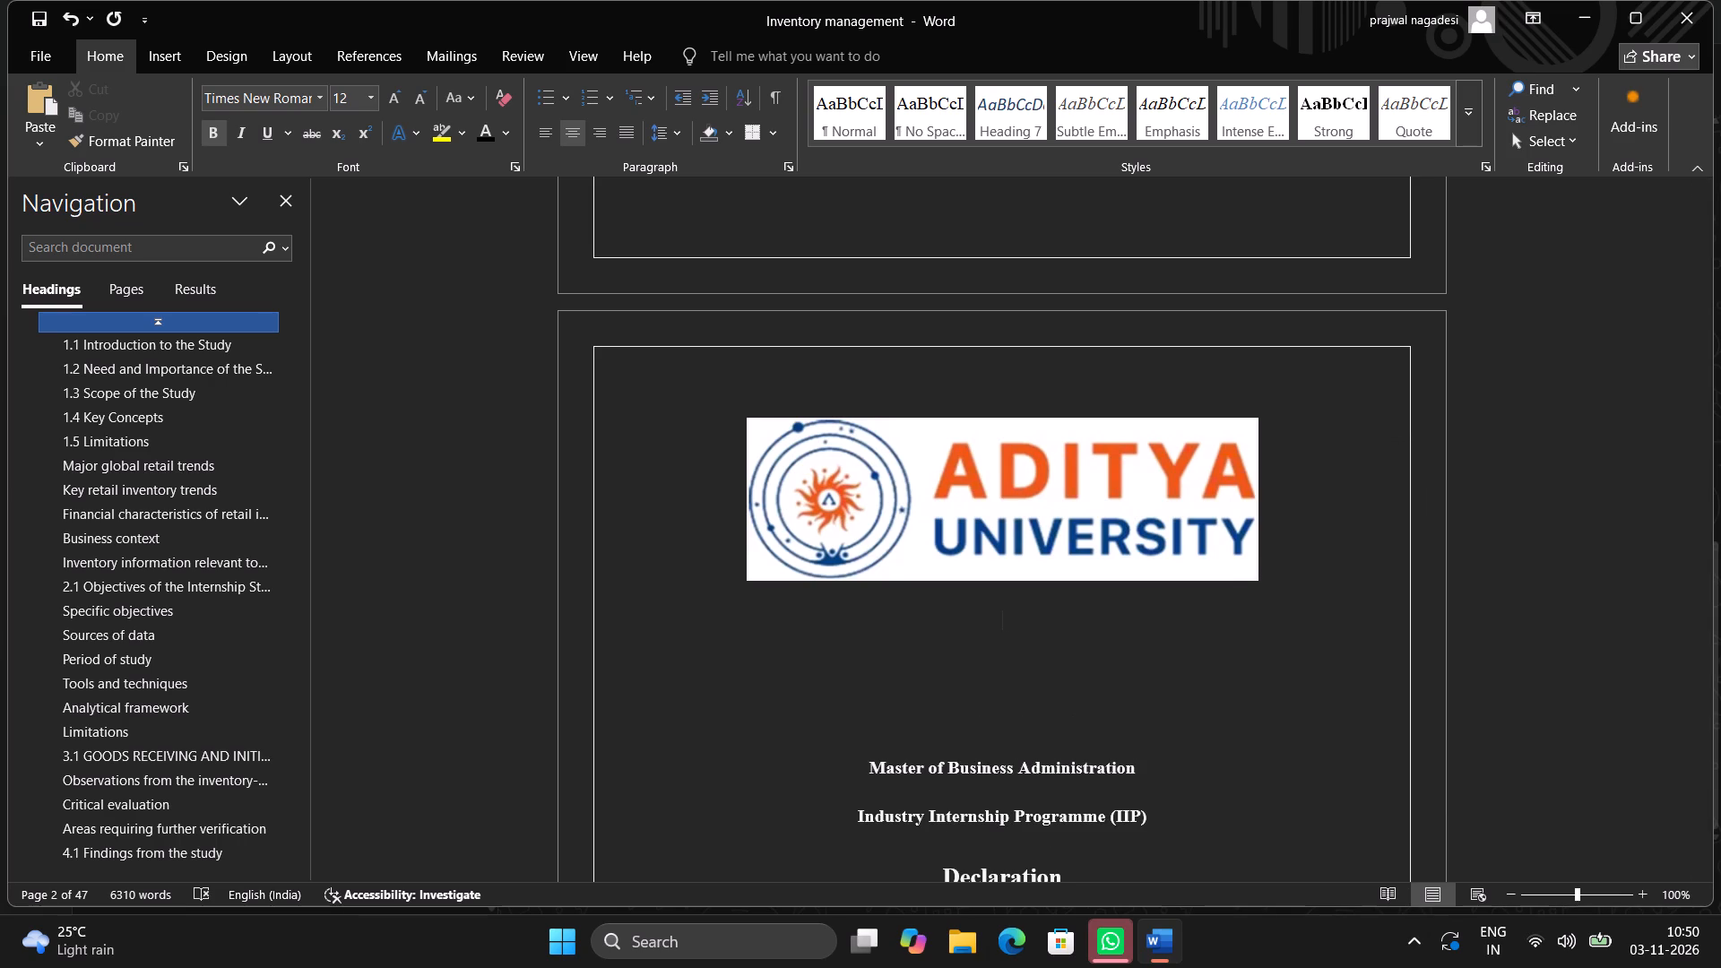
pyautogui.write('SCHOOL OF BUSINESS')
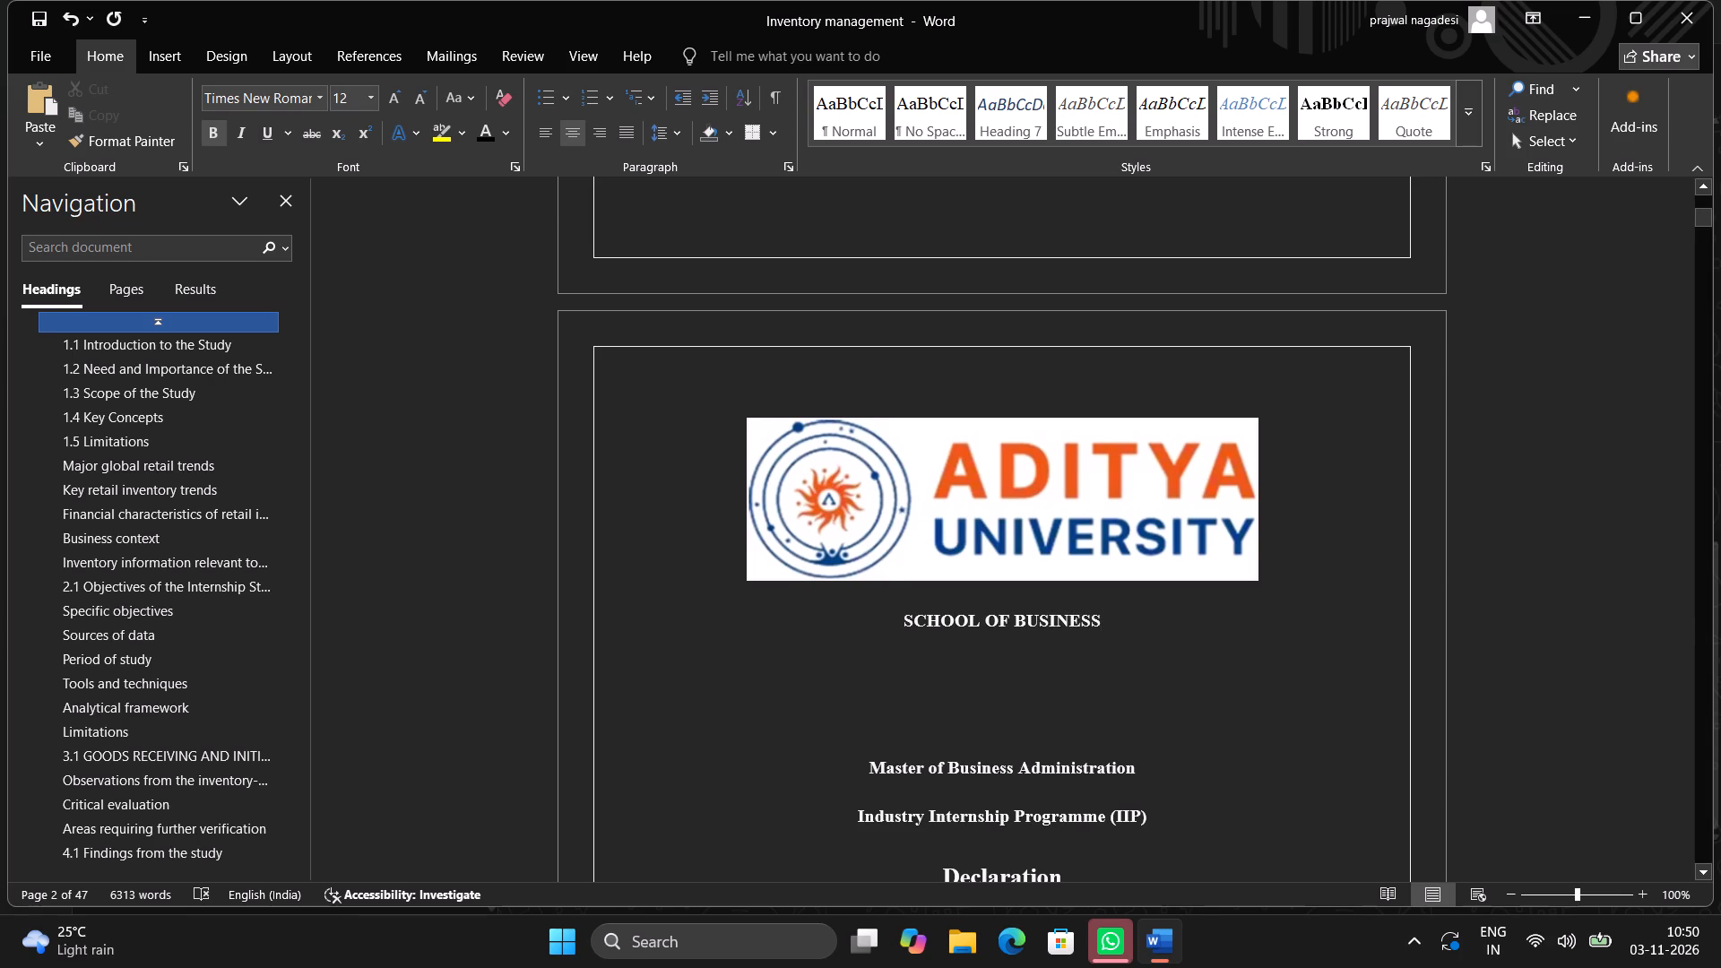
pyautogui.click(1007, 714)
pyautogui.press('BackSpace')
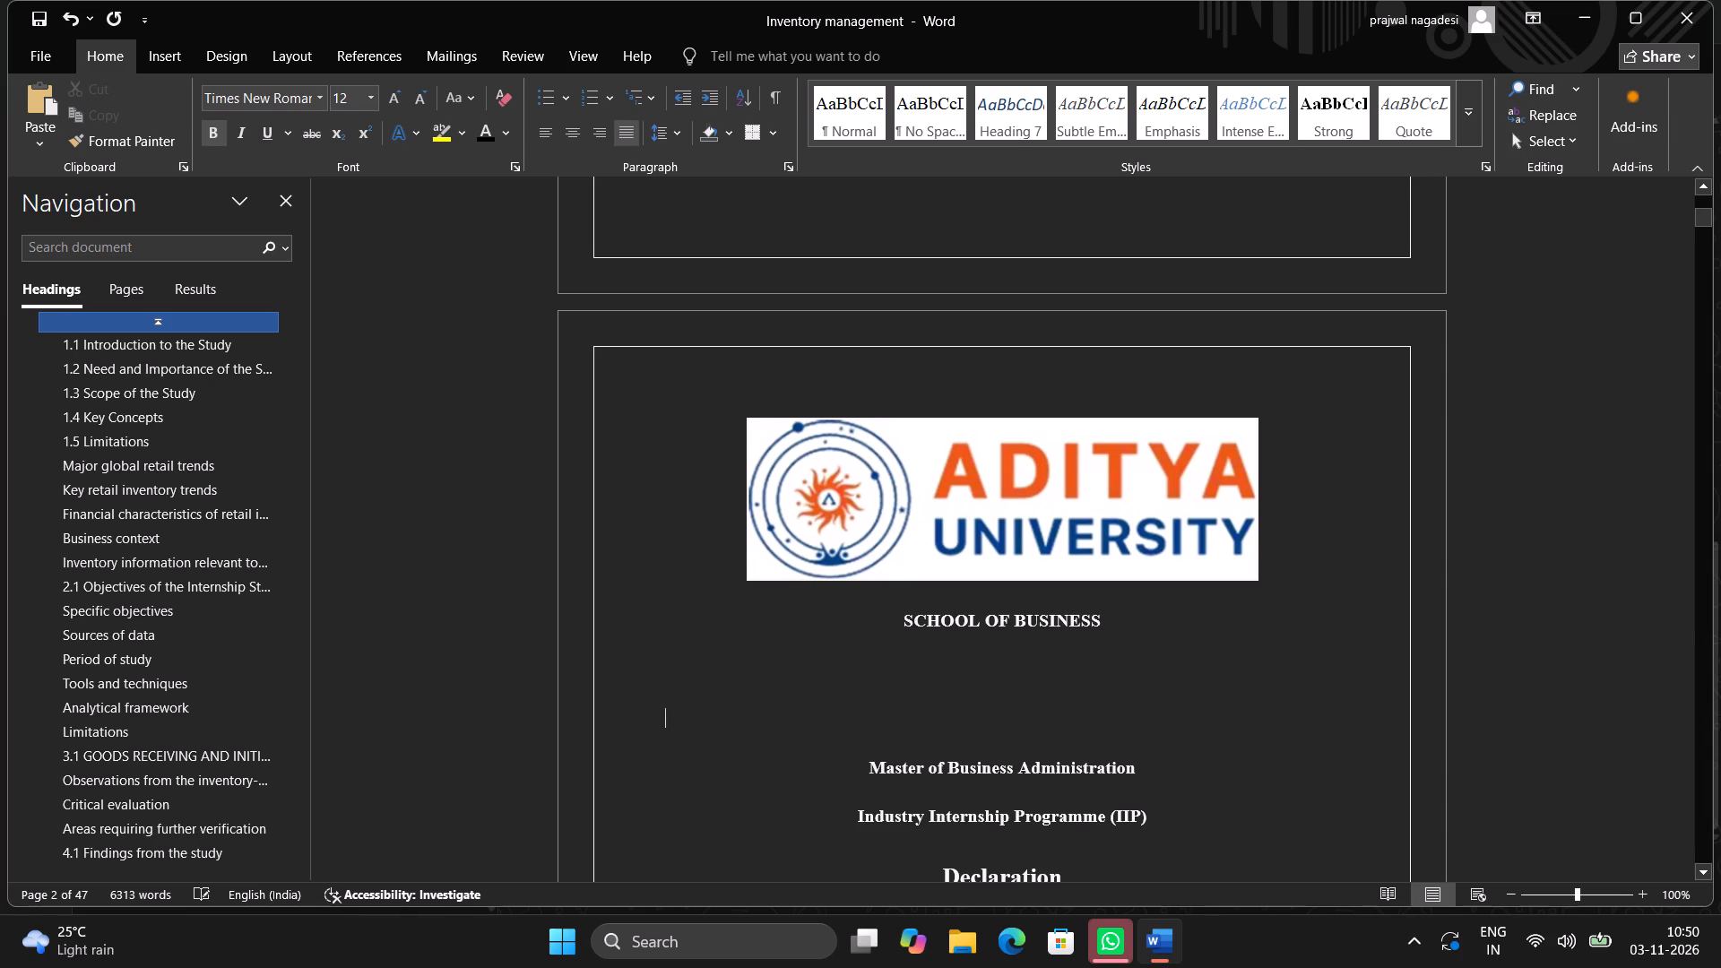
pyautogui.press('BackSpace')
pyautogui.press('BackSpace')
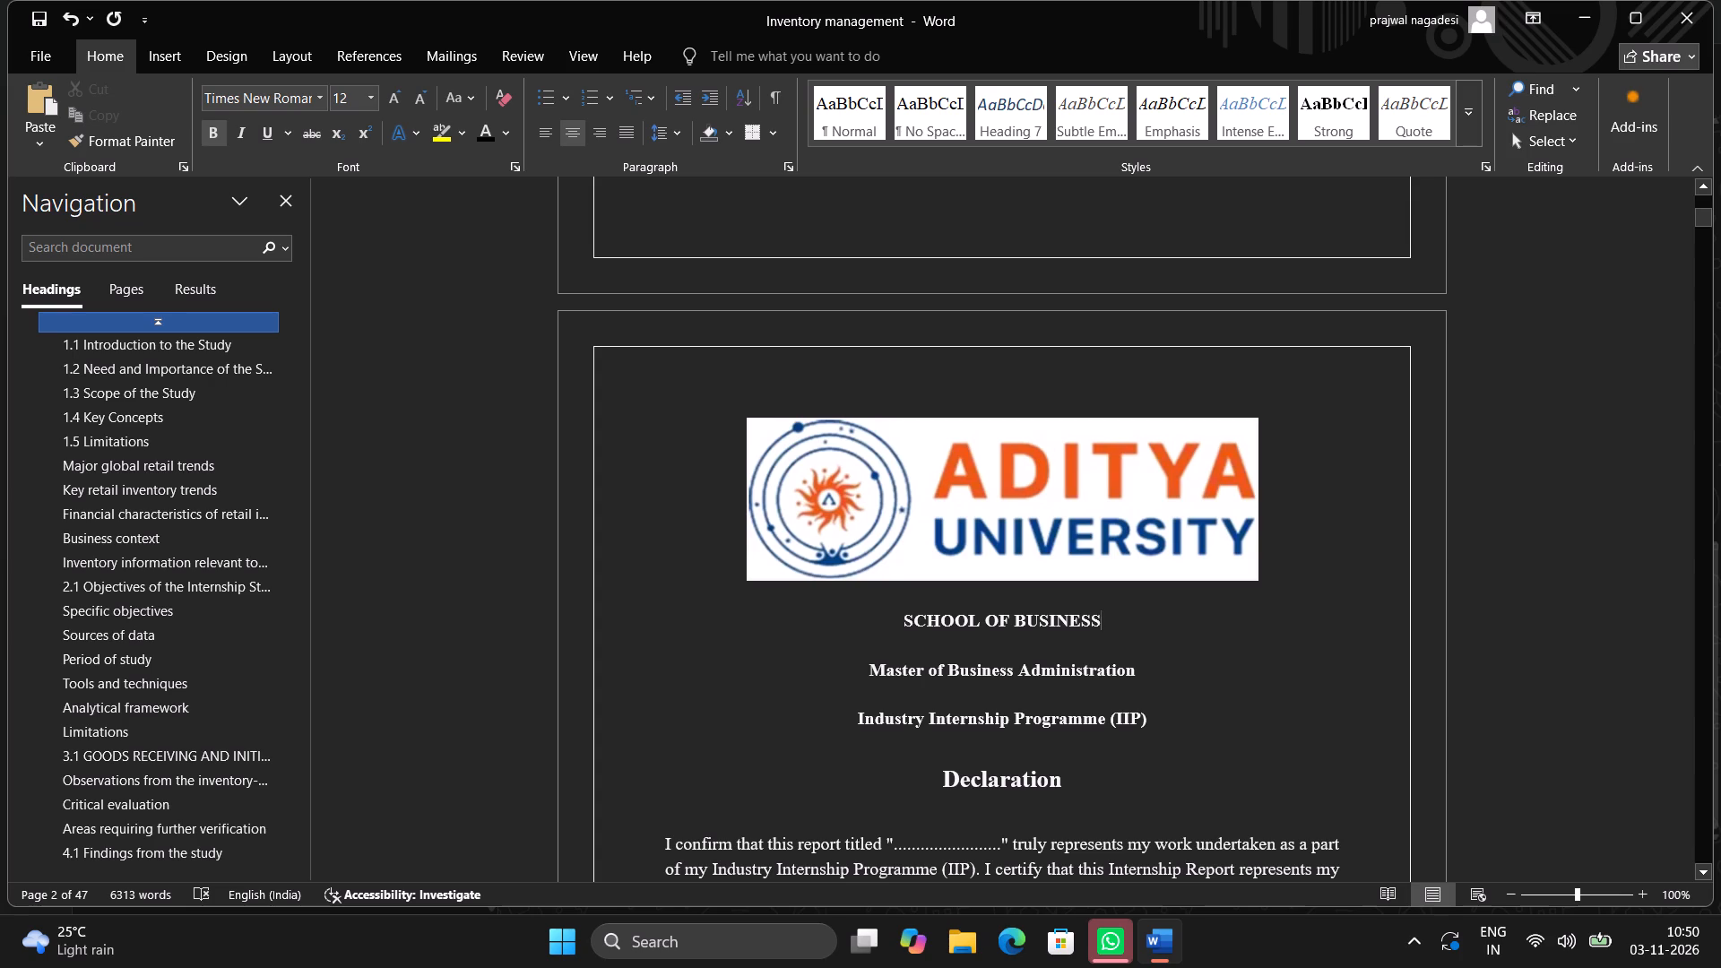
# Add a centred line starting with "Master Of" below "SCHOOL OF BUSINESS" on the Certificate page.
pyautogui.scroll(-2, 1099, 618)
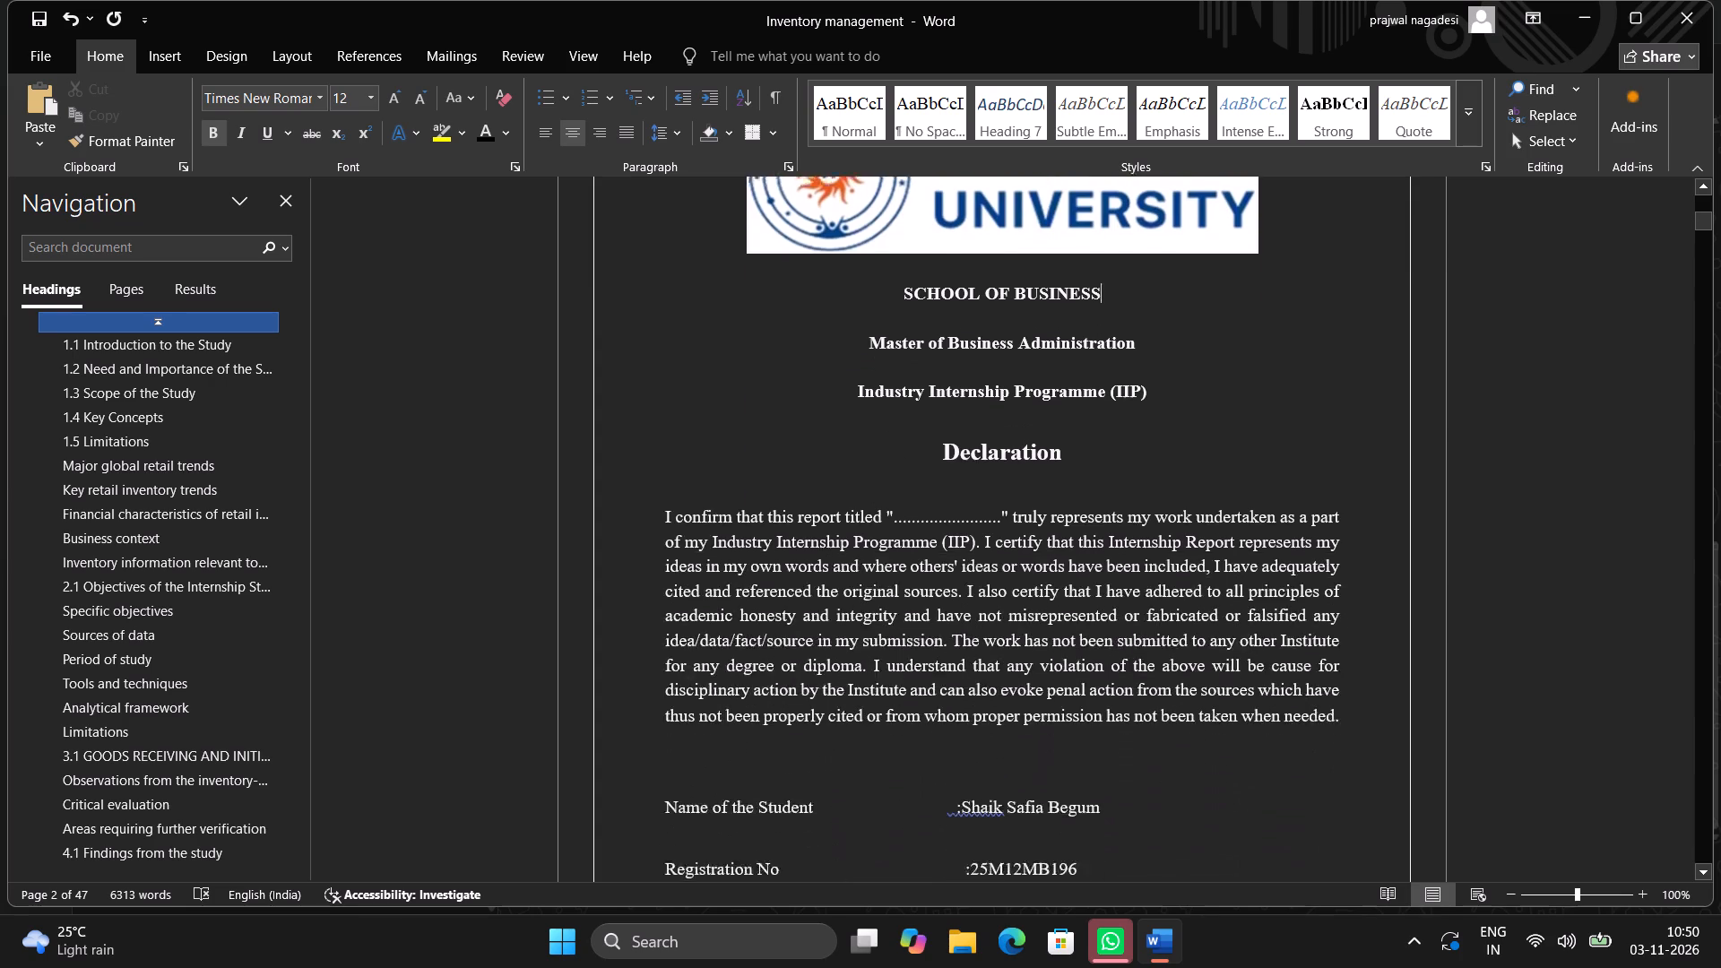
pyautogui.scroll(-3, 1099, 618)
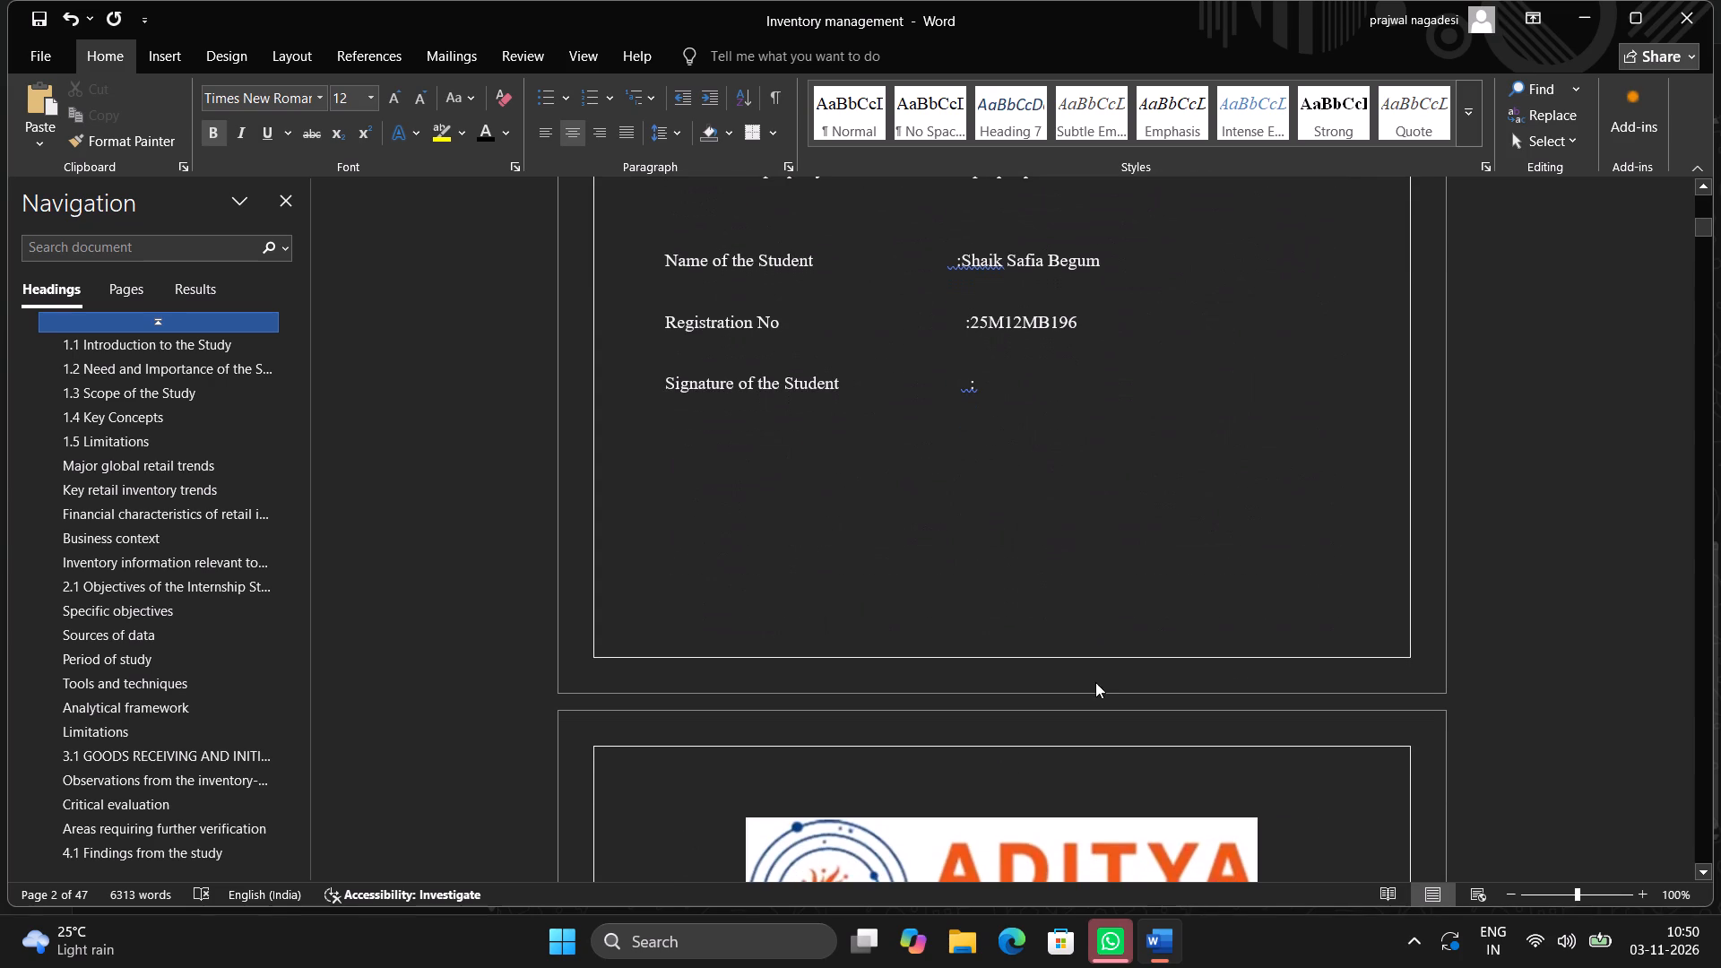
pyautogui.scroll(-2, 1095, 682)
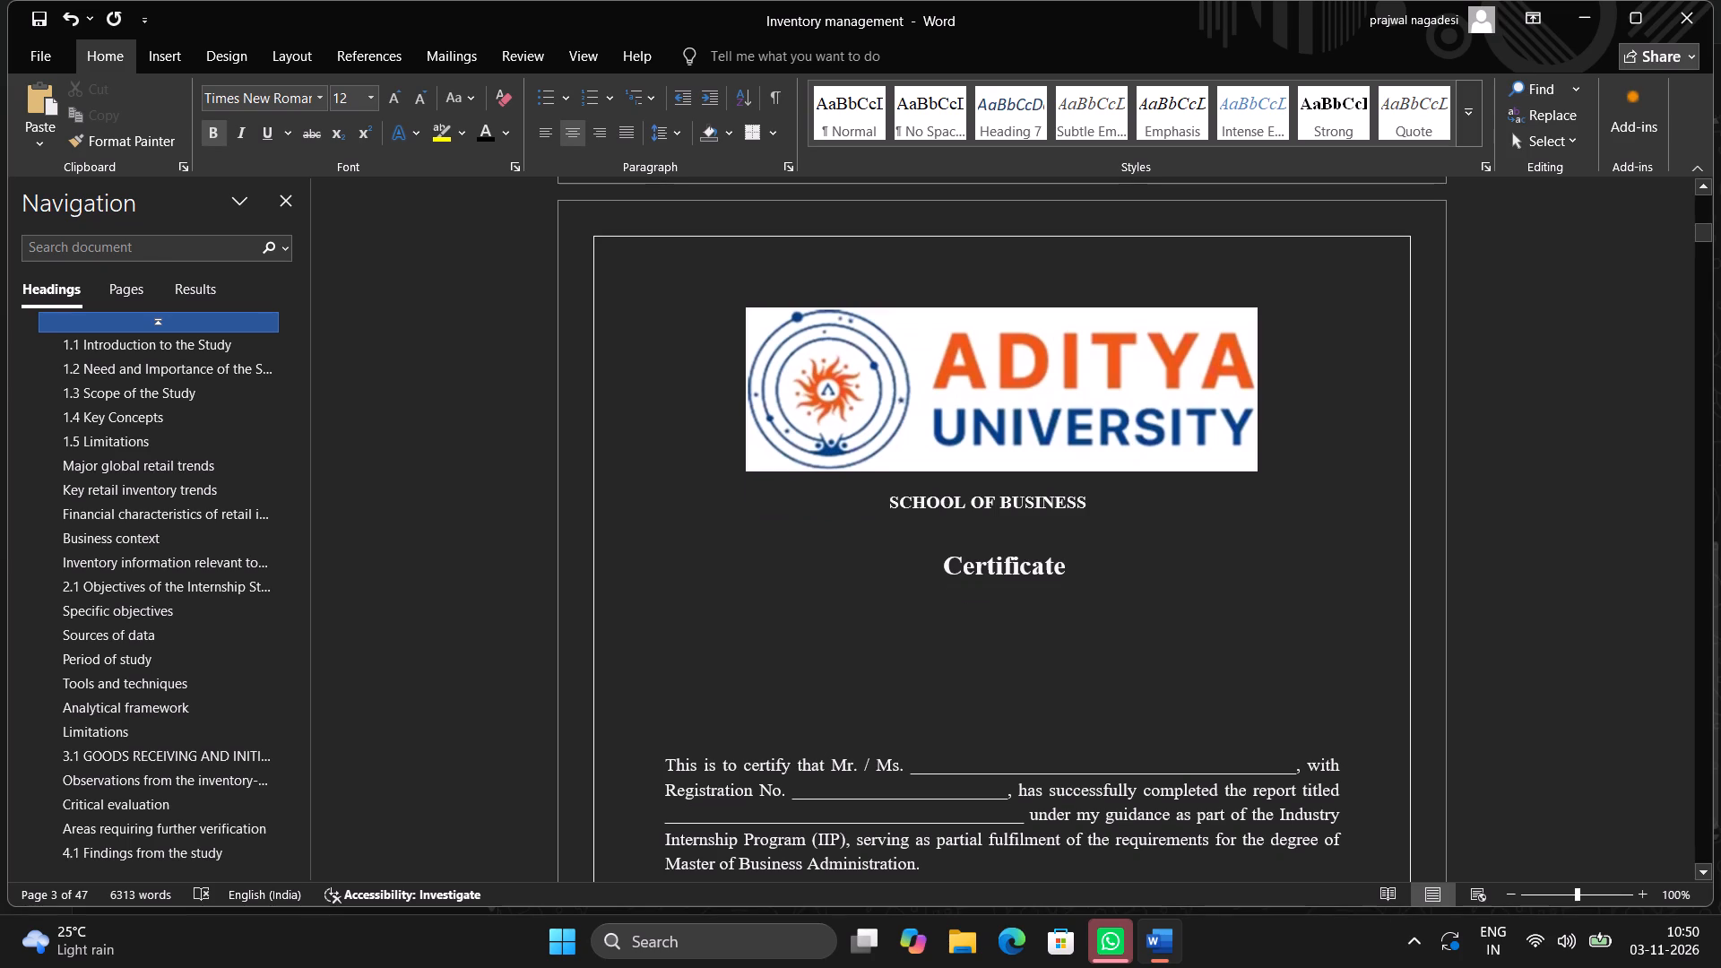
pyautogui.click(1088, 513)
pyautogui.press('Return')
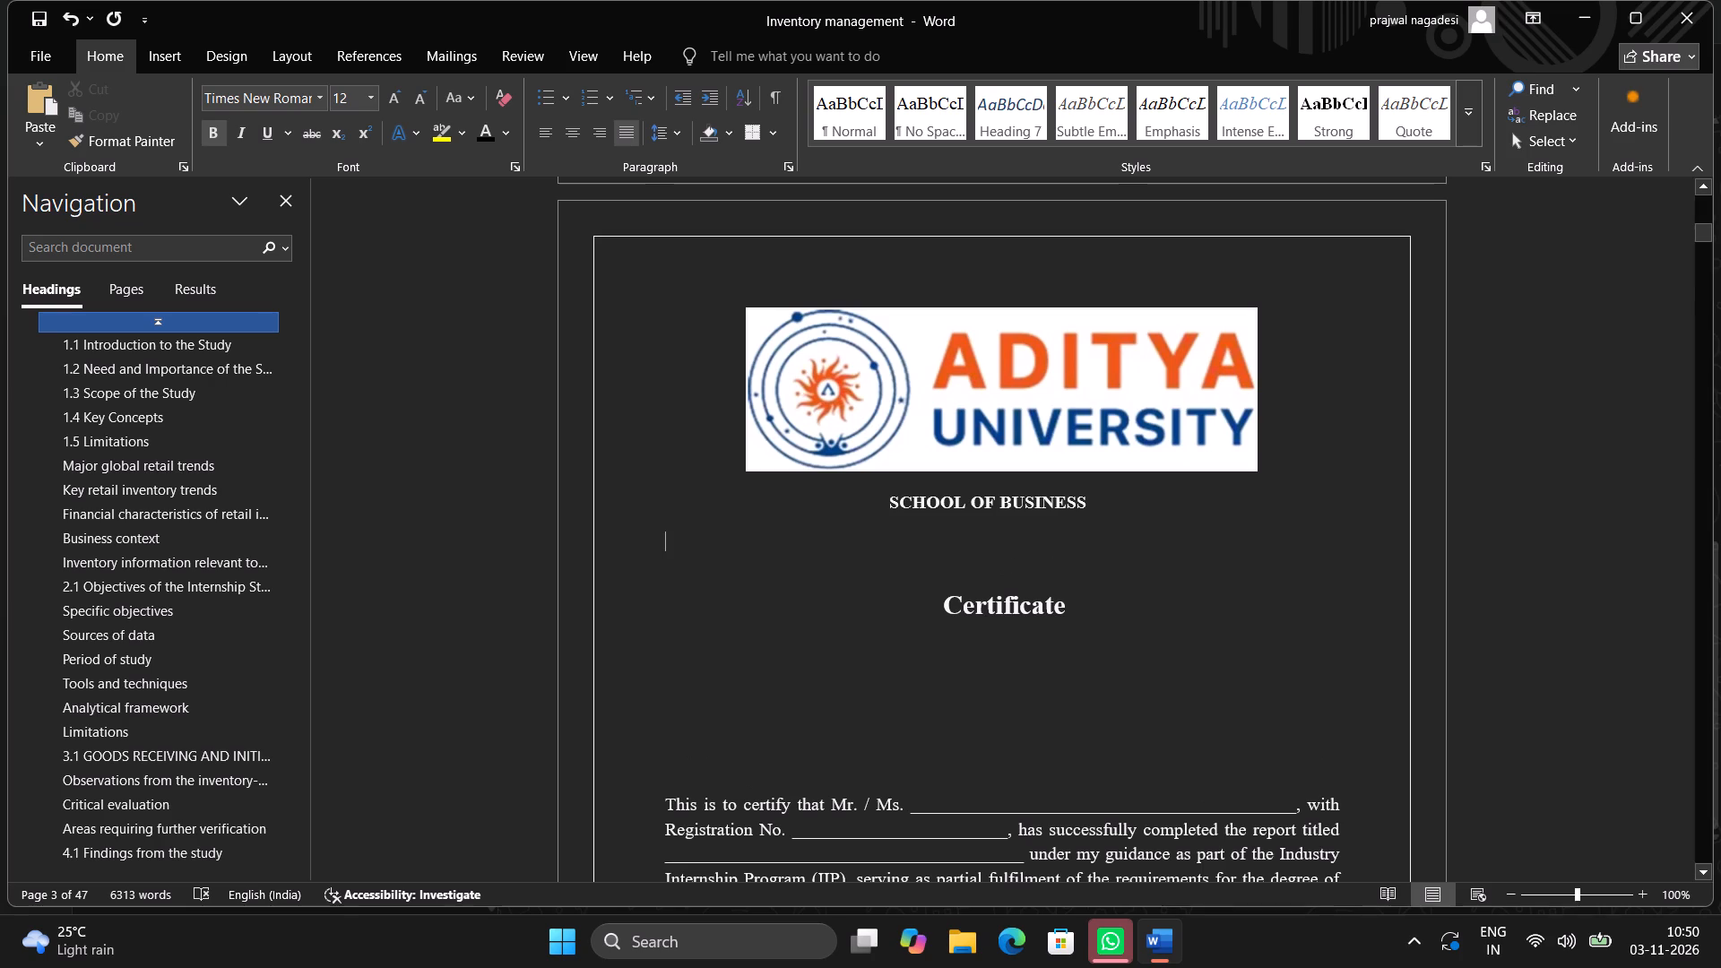
pyautogui.click(574, 125)
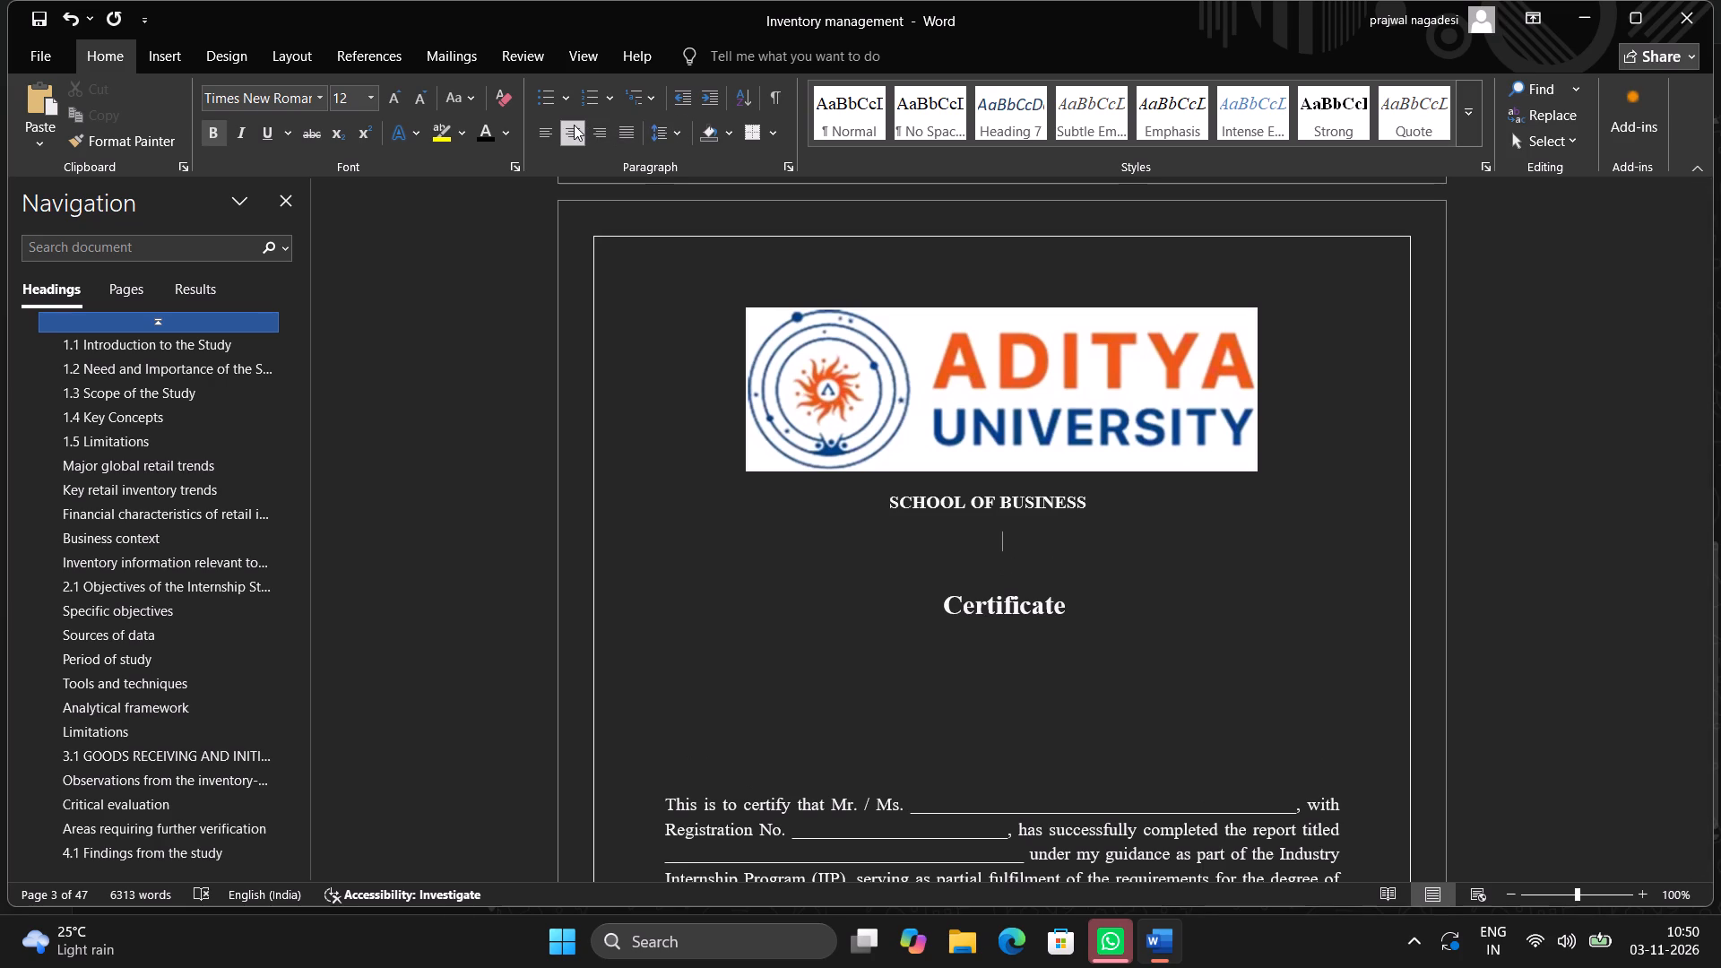
pyautogui.write('mAS')
pyautogui.press('BackSpace')
pyautogui.press('BackSpace')
pyautogui.press('BackSpace')
pyautogui.write('aster')
pyautogui.press('space')
pyautogui.write('Od')
pyautogui.press('BackSpace')
pyautogui.write('f')
pyautogui.press('space')
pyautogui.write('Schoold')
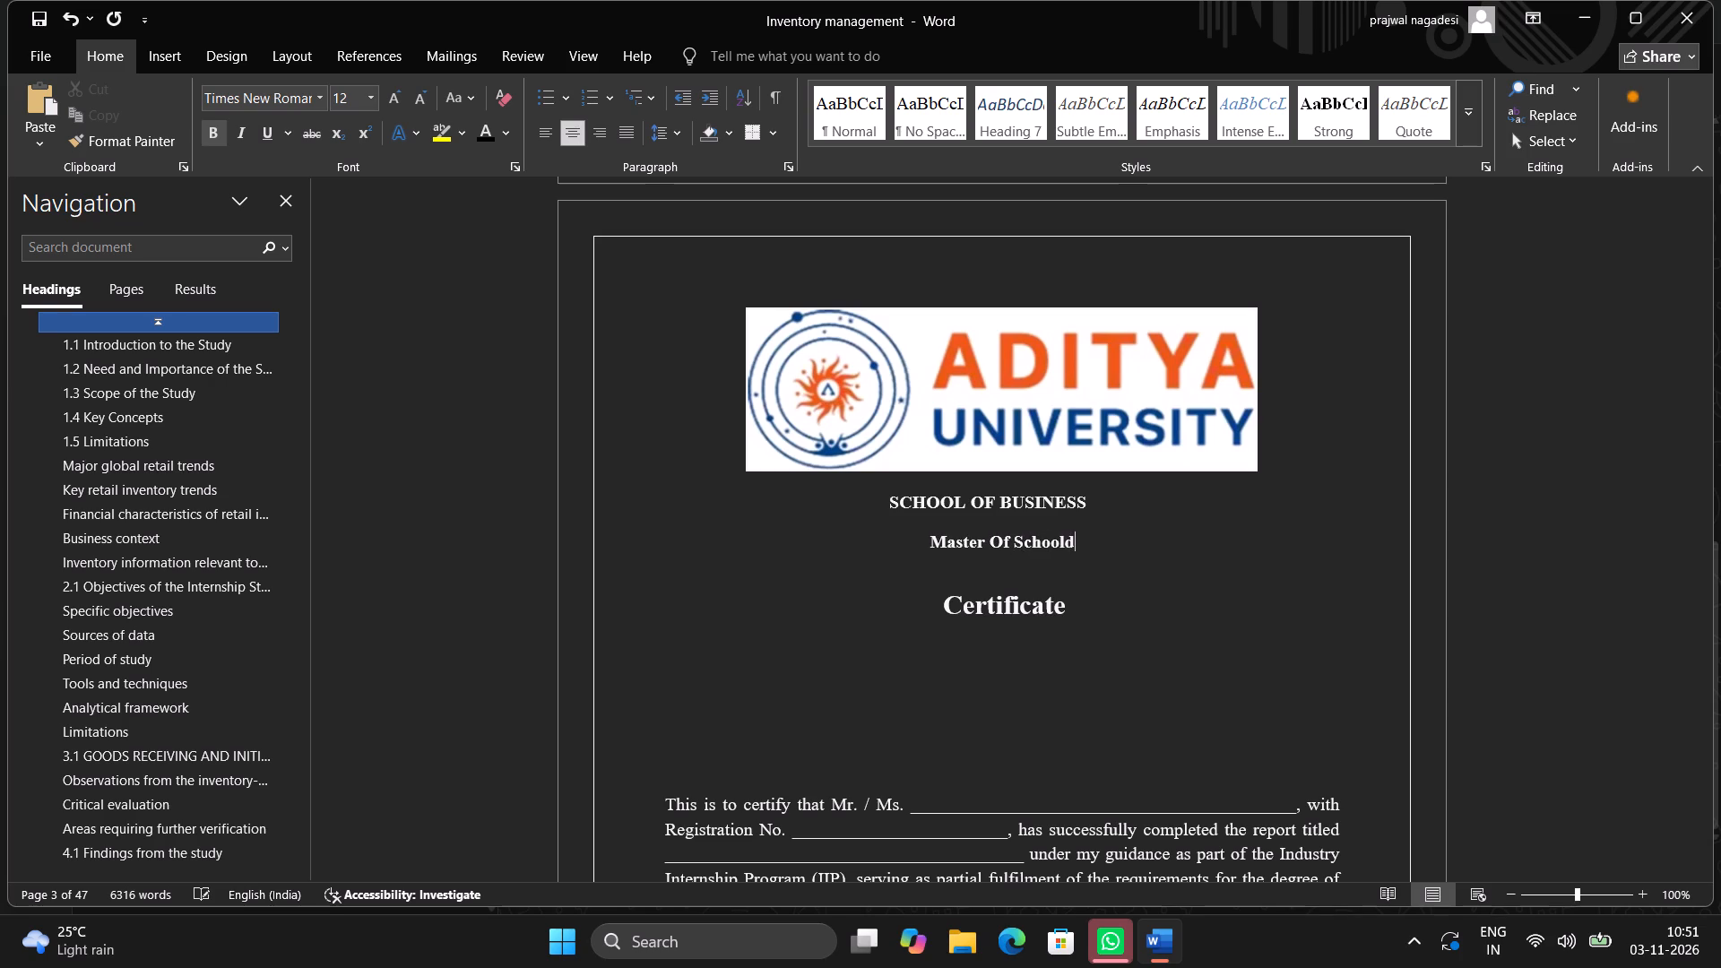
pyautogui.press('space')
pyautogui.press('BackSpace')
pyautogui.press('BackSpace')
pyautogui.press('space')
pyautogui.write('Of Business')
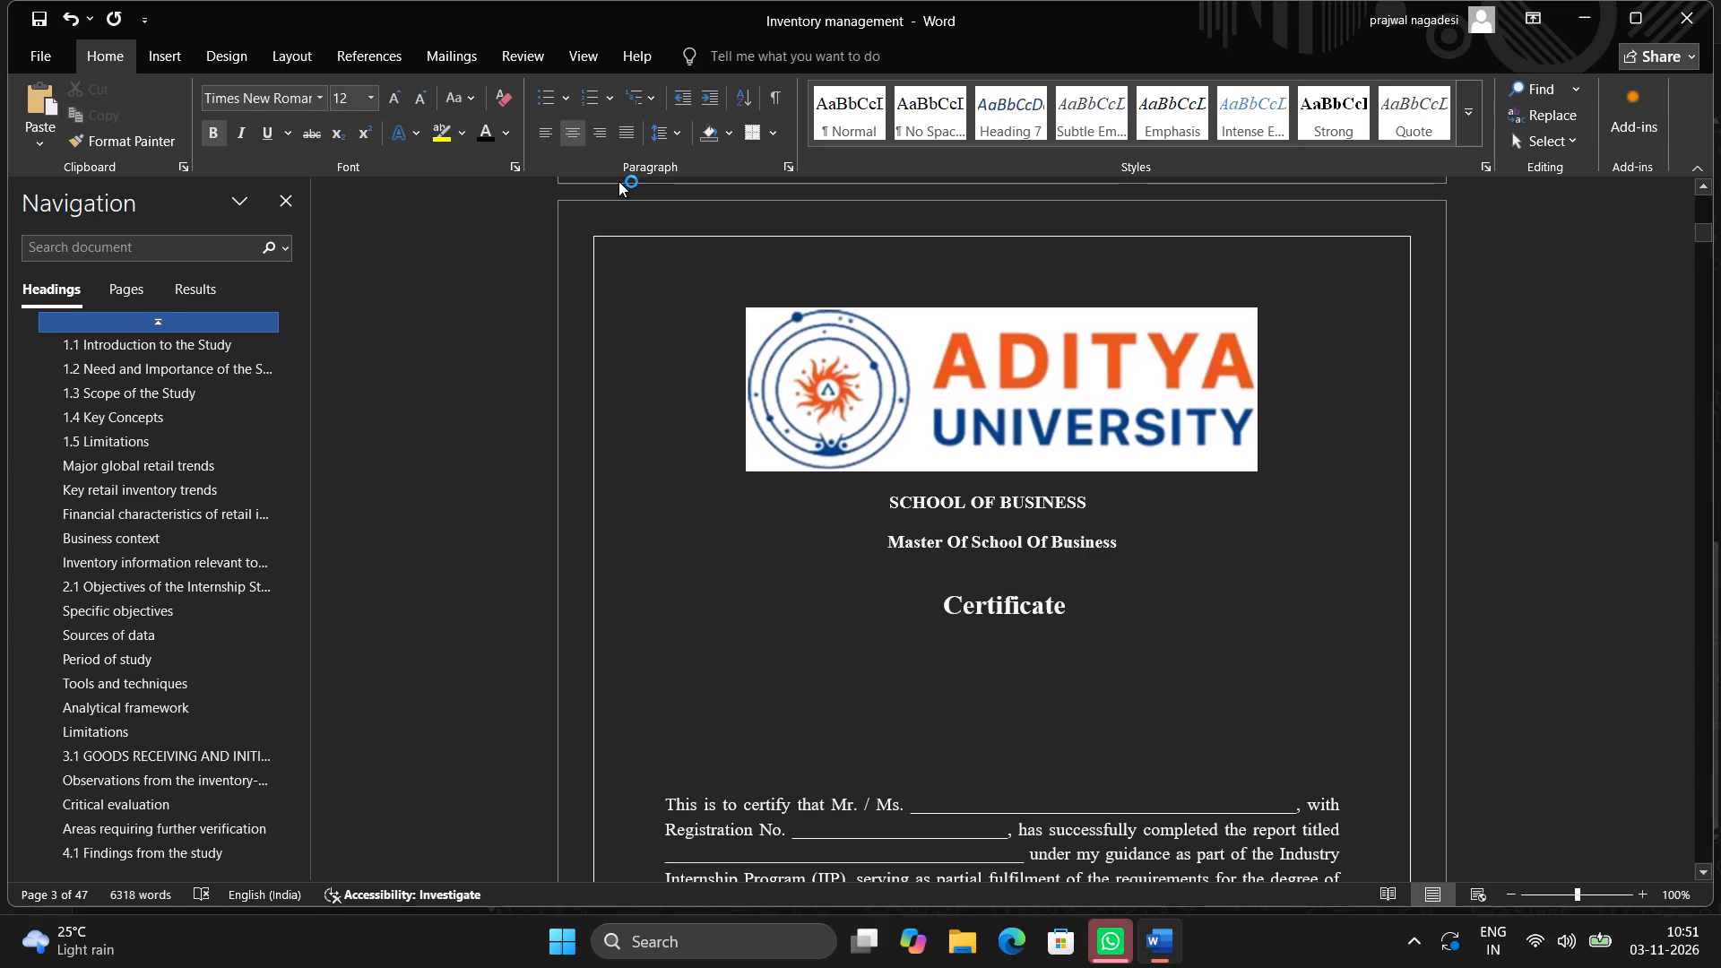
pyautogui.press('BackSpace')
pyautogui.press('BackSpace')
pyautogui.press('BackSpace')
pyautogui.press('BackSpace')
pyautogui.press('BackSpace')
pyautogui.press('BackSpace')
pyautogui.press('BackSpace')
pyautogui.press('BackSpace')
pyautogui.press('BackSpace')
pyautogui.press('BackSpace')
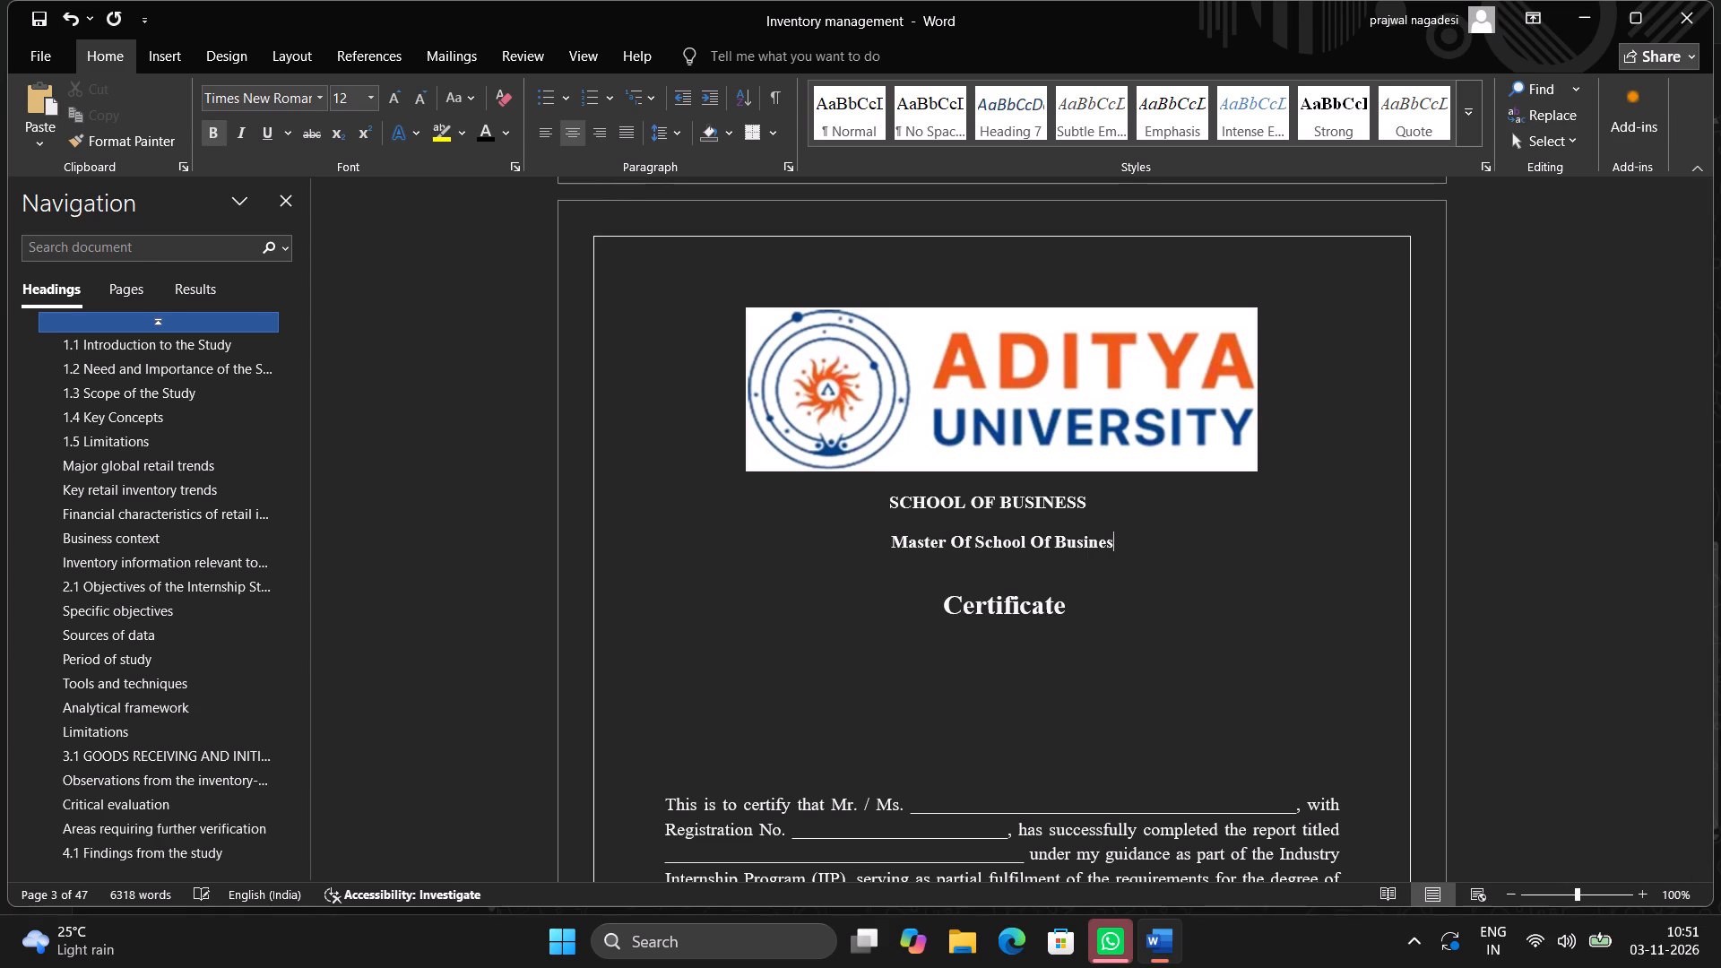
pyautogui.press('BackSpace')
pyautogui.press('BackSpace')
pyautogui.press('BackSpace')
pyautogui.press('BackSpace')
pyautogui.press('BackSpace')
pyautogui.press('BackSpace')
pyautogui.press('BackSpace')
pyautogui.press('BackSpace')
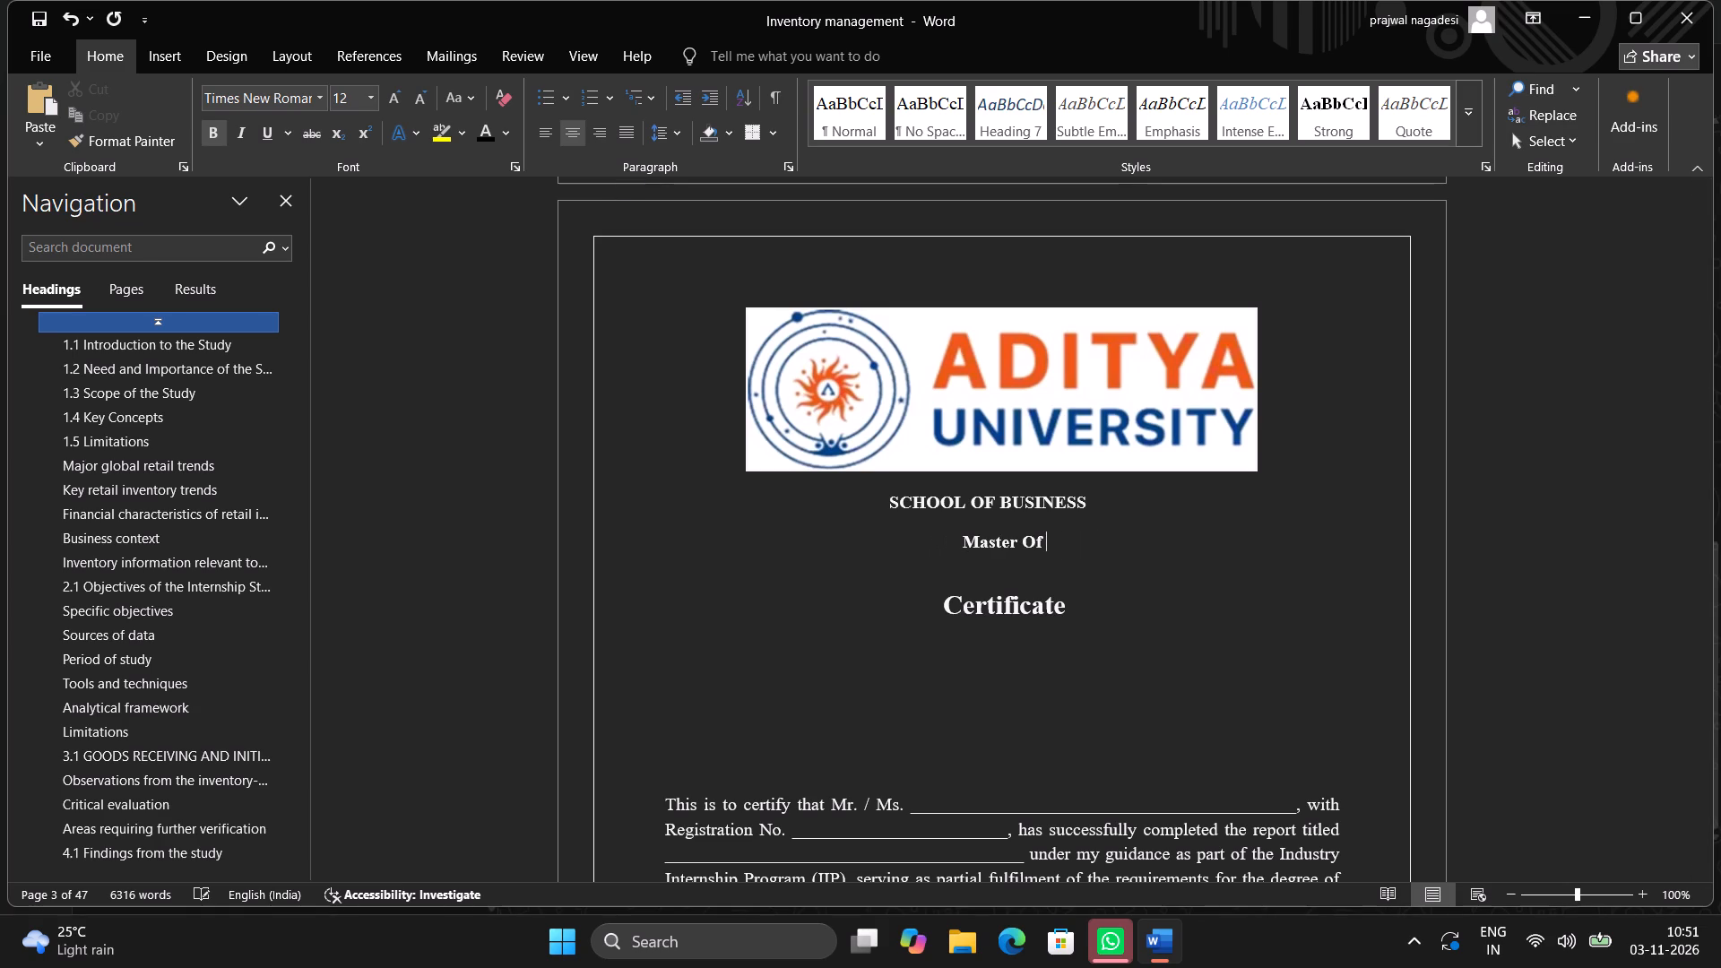
# Complete the programme line below "SCHOOL OF BUSINESS" on the Certificate page as "Master of Business Administration", with a lowercase "of".
pyautogui.write('Business')
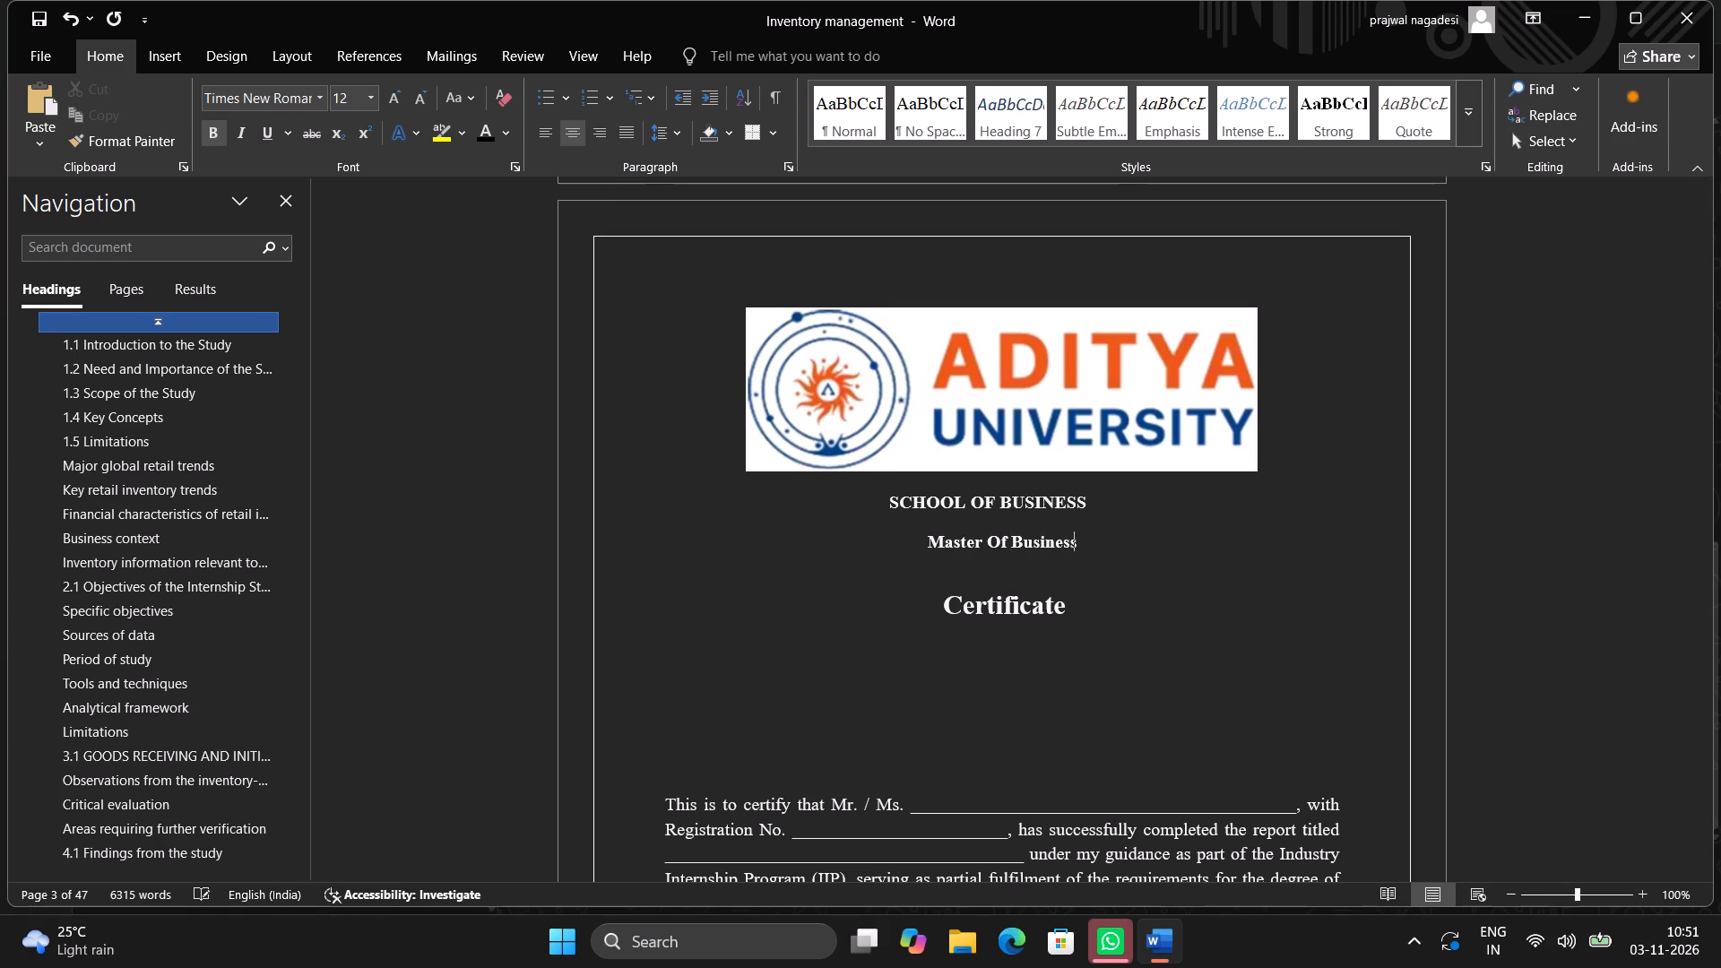
pyautogui.press('space')
pyautogui.write('Administrarions')
pyautogui.press('BackSpace')
pyautogui.press('BackSpace')
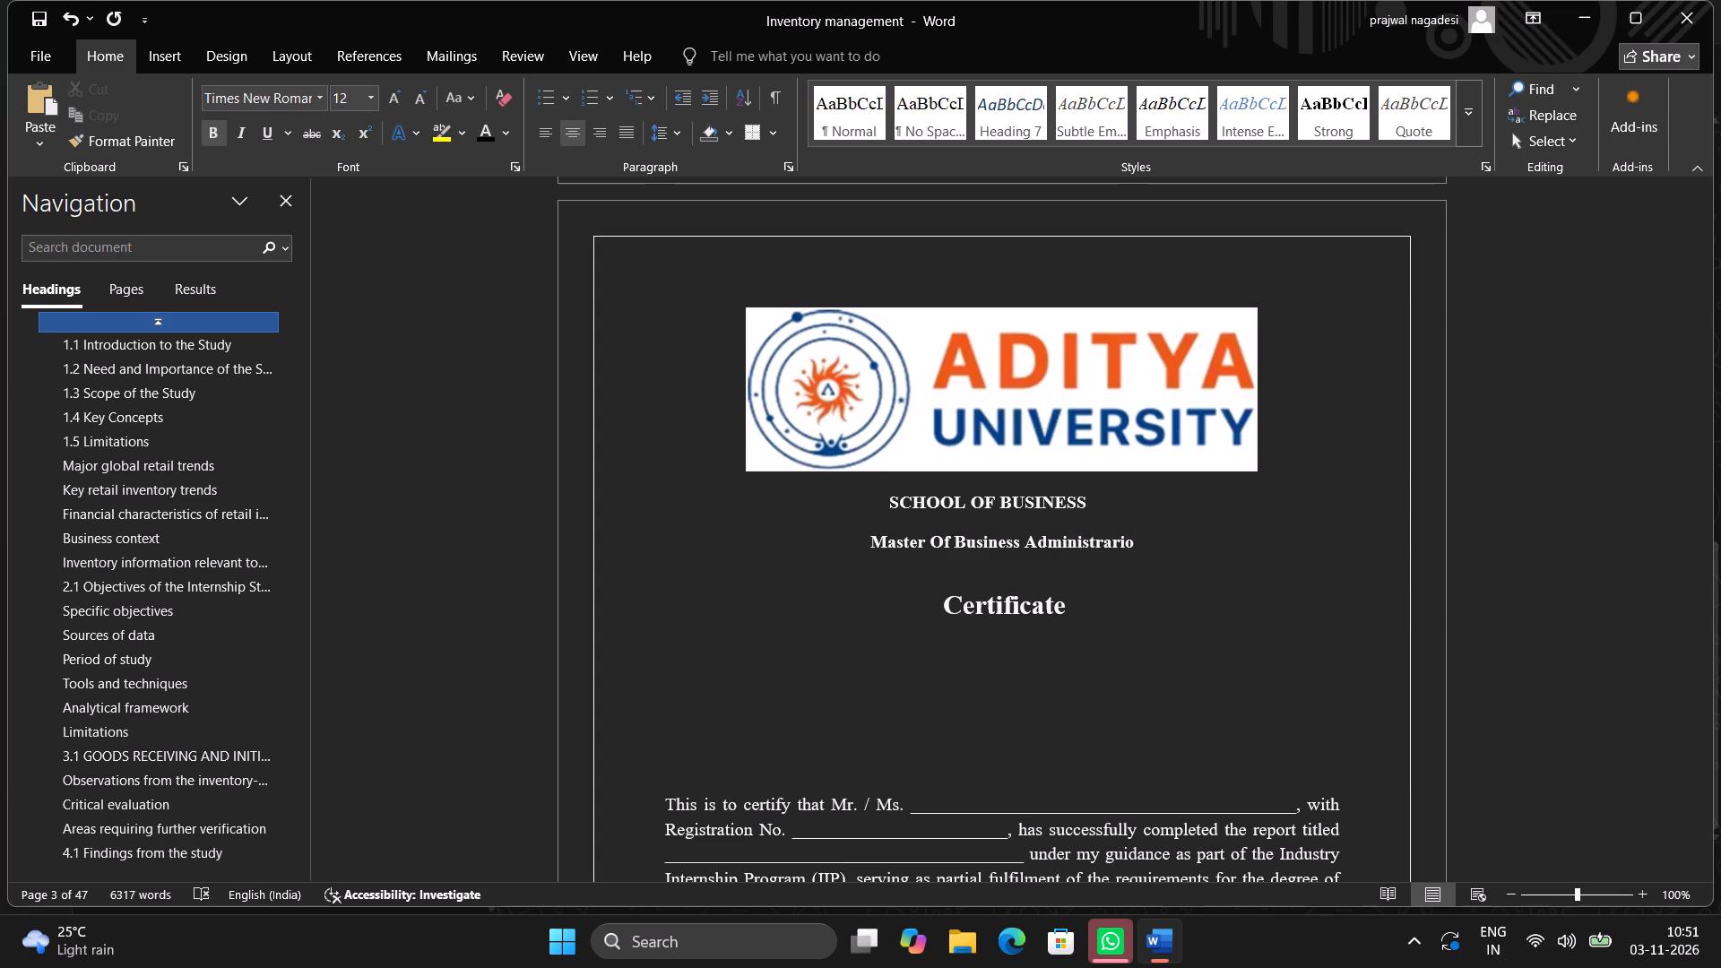
pyautogui.press('BackSpace')
pyautogui.press('BackSpace')
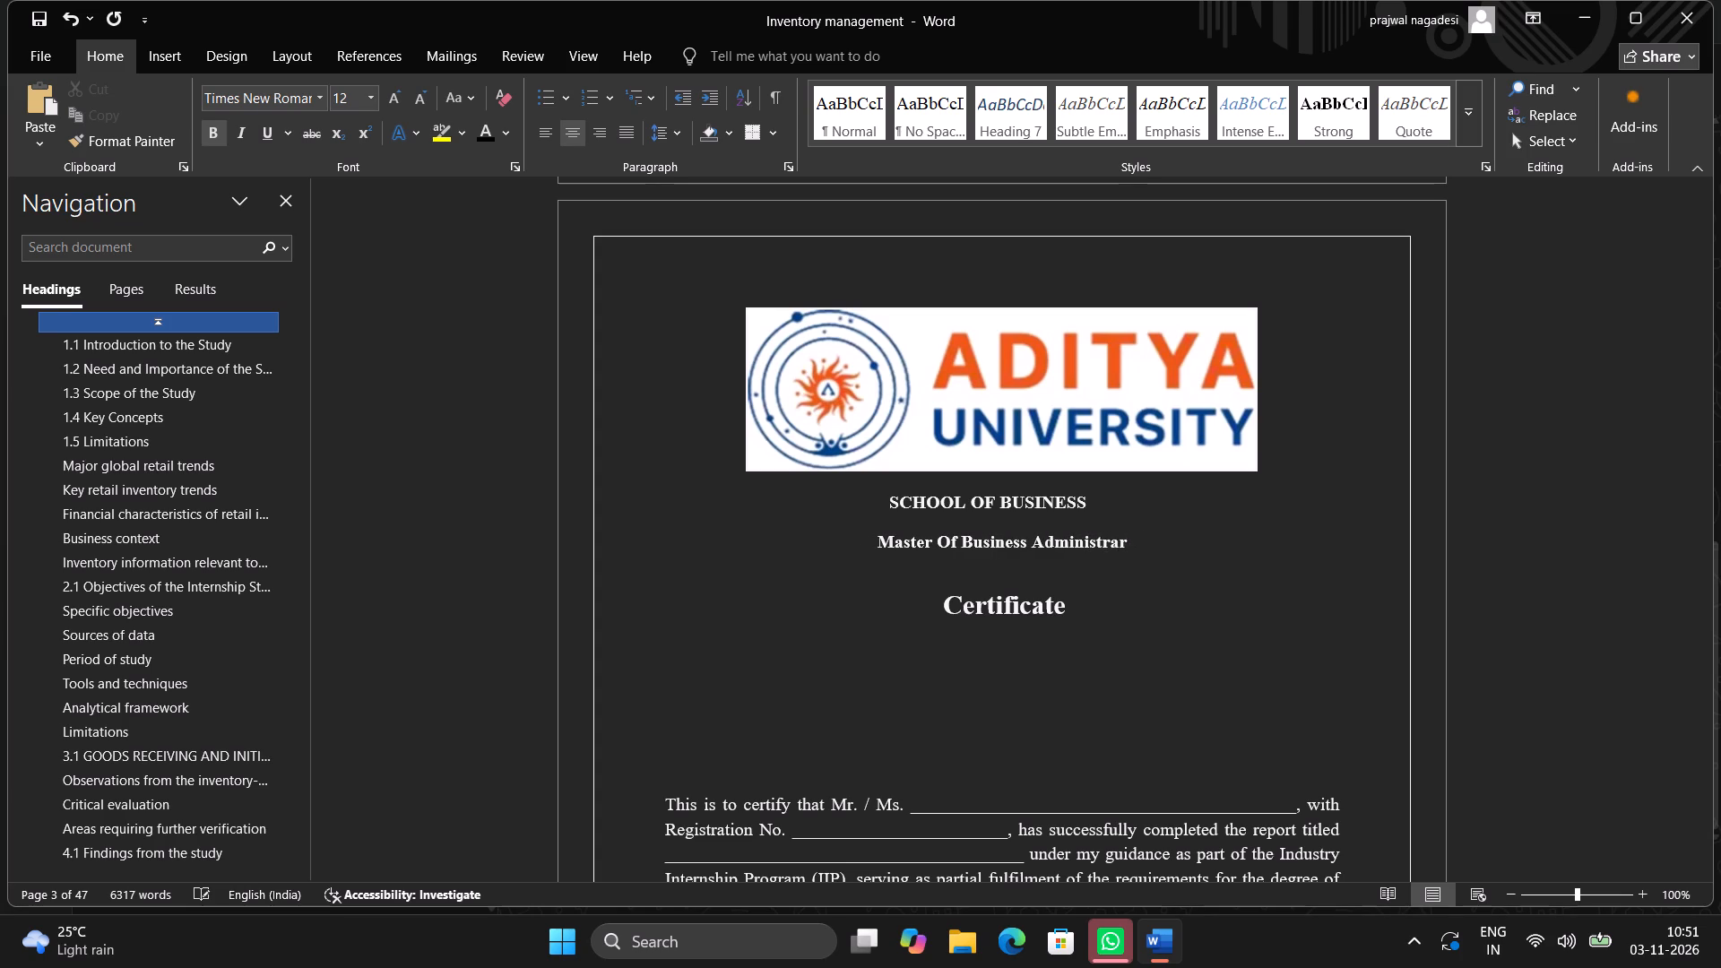
pyautogui.press('BackSpace')
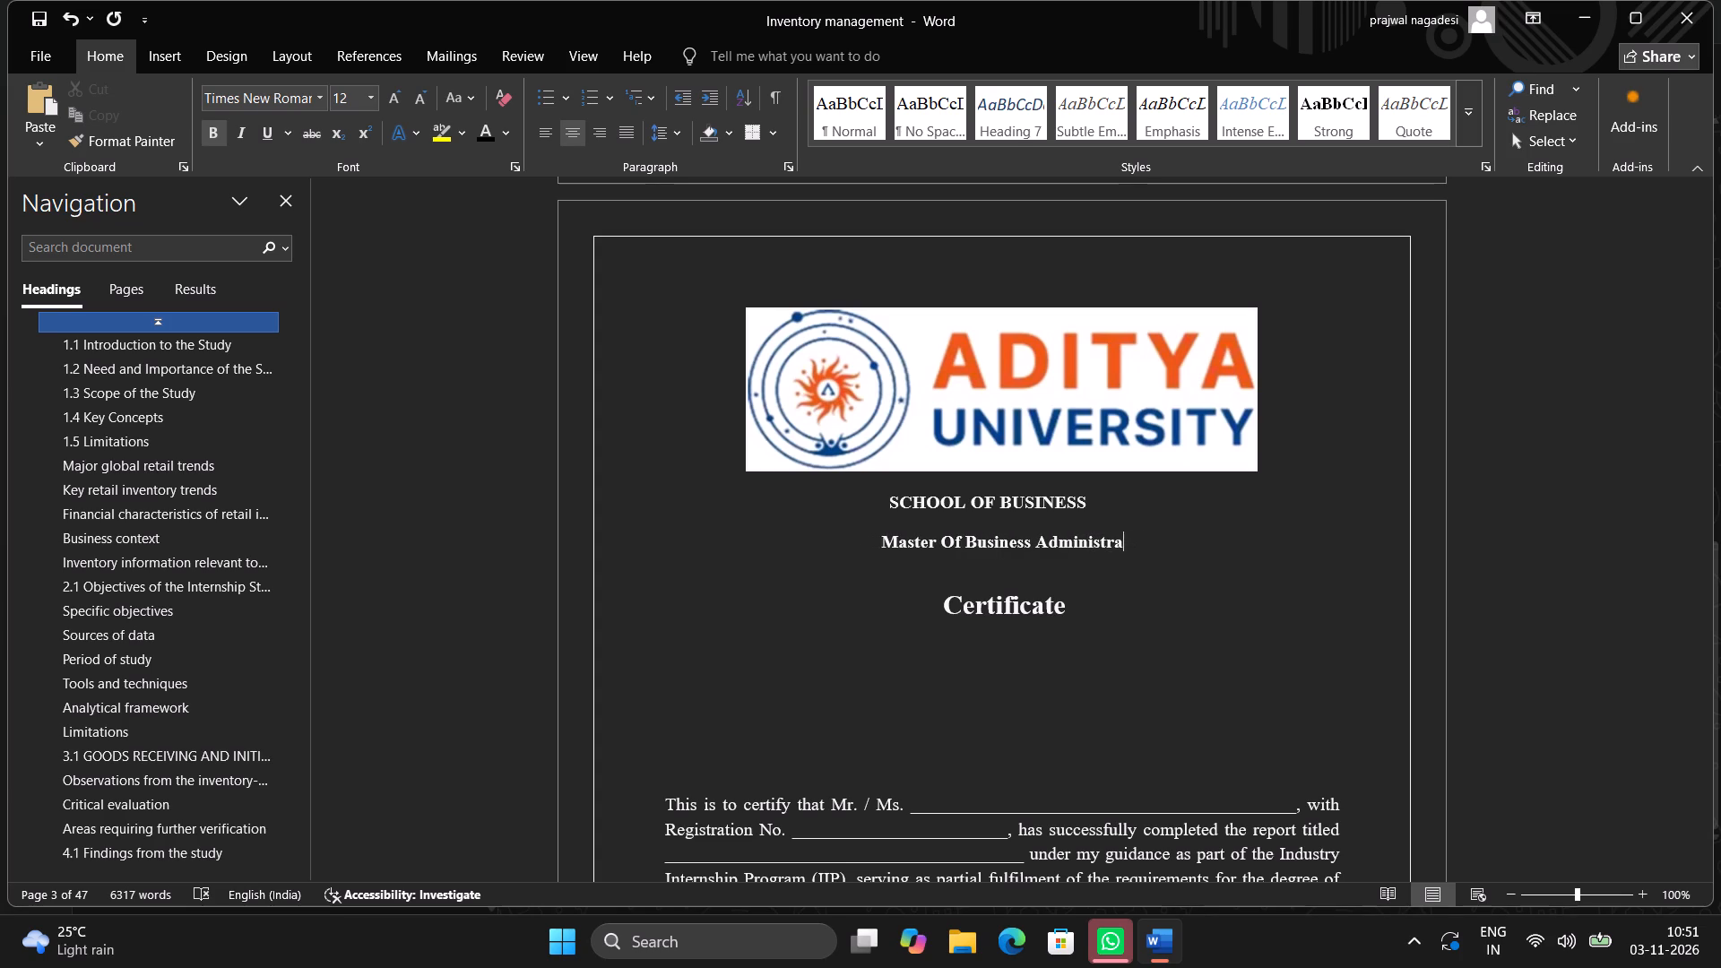
pyautogui.write('tion')
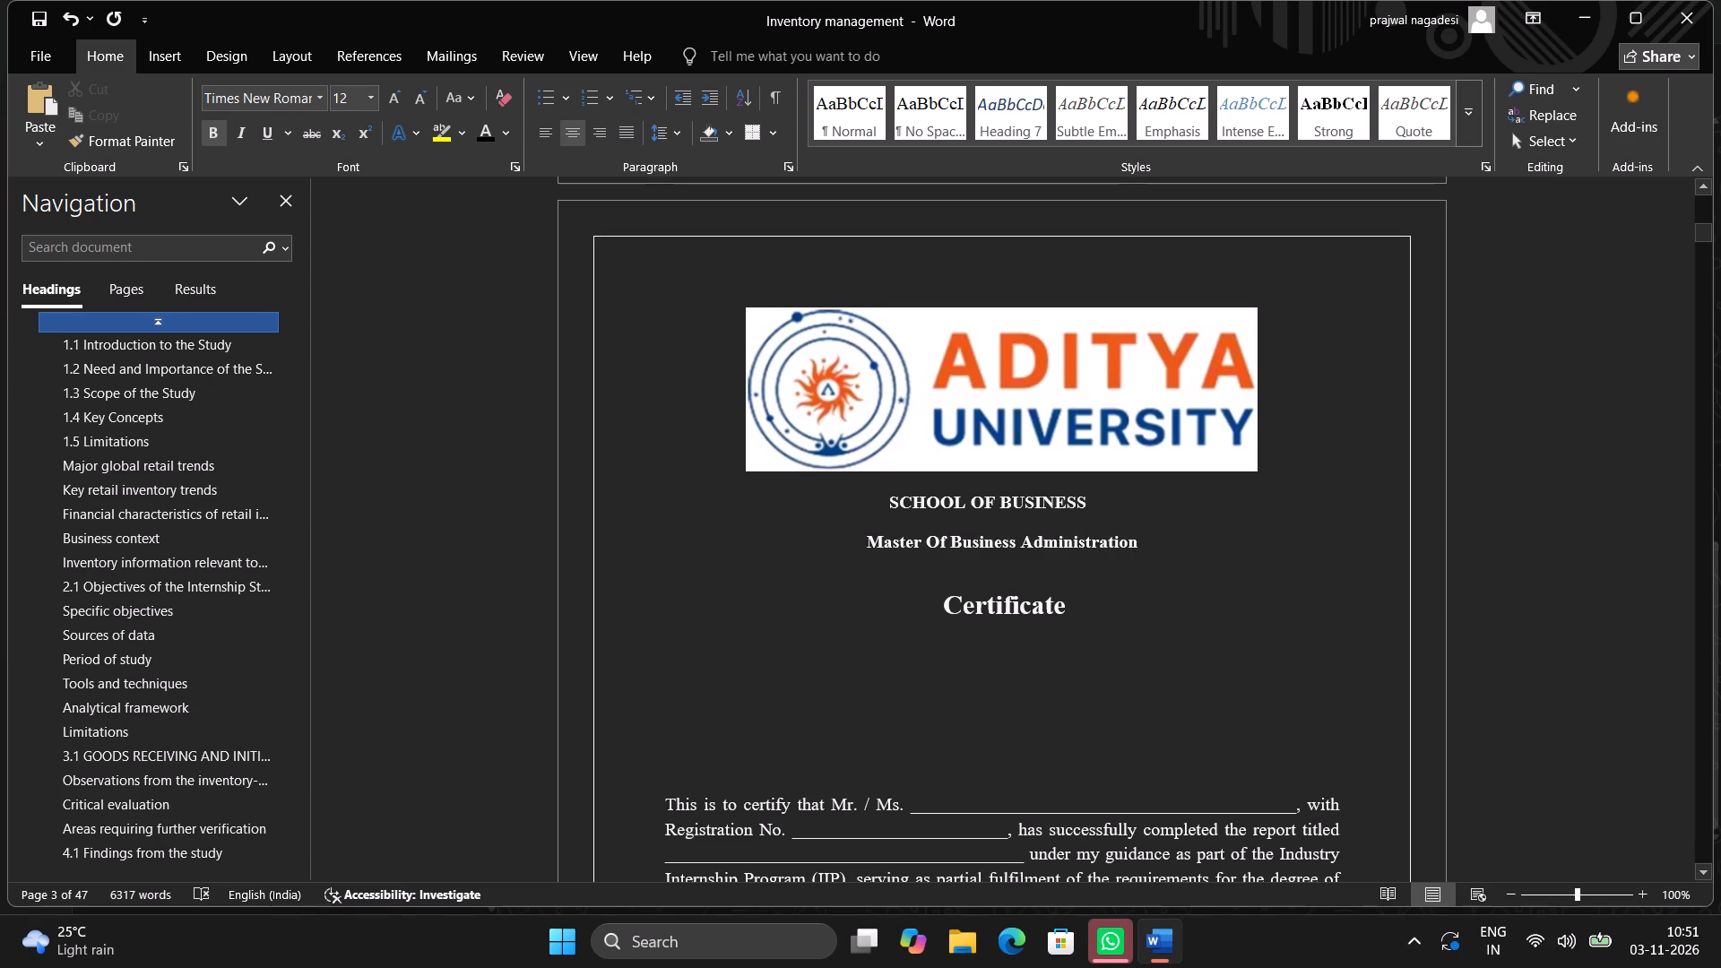
pyautogui.click(938, 541)
pyautogui.press('BackSpace')
pyautogui.press('o')
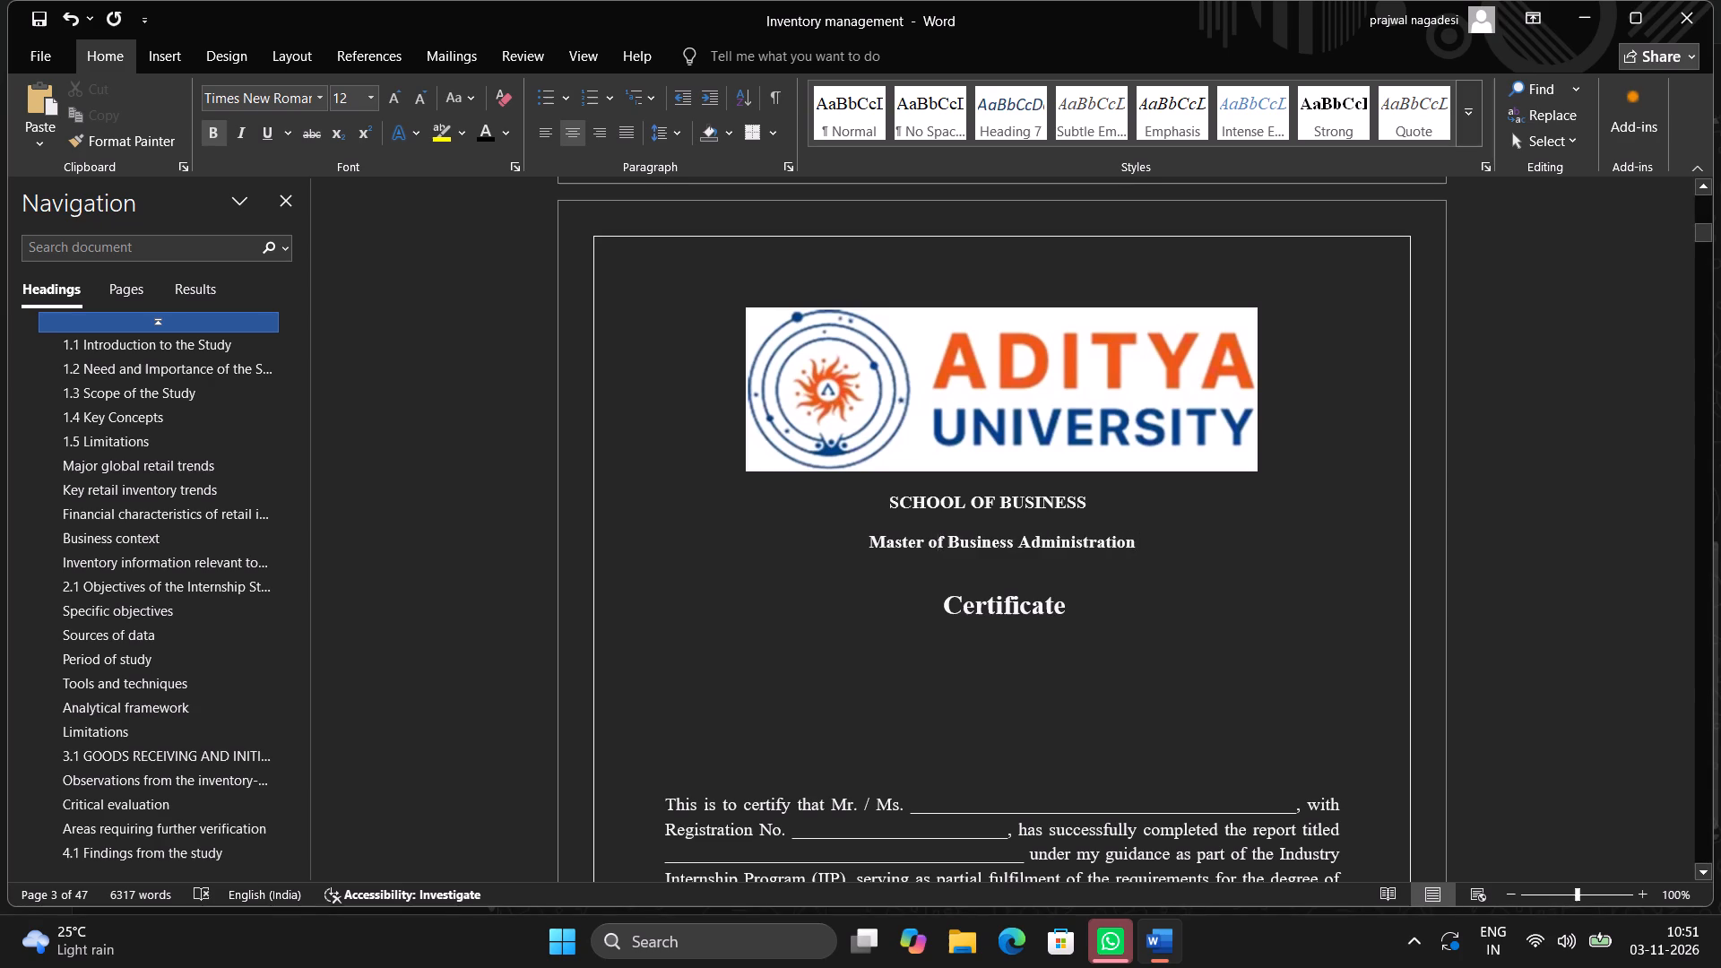
# Examine the Certificate, Declaration and title pages and the pages up to the Reliance Retail letter for consistent layout.
pyautogui.scroll(-2, 1006, 586)
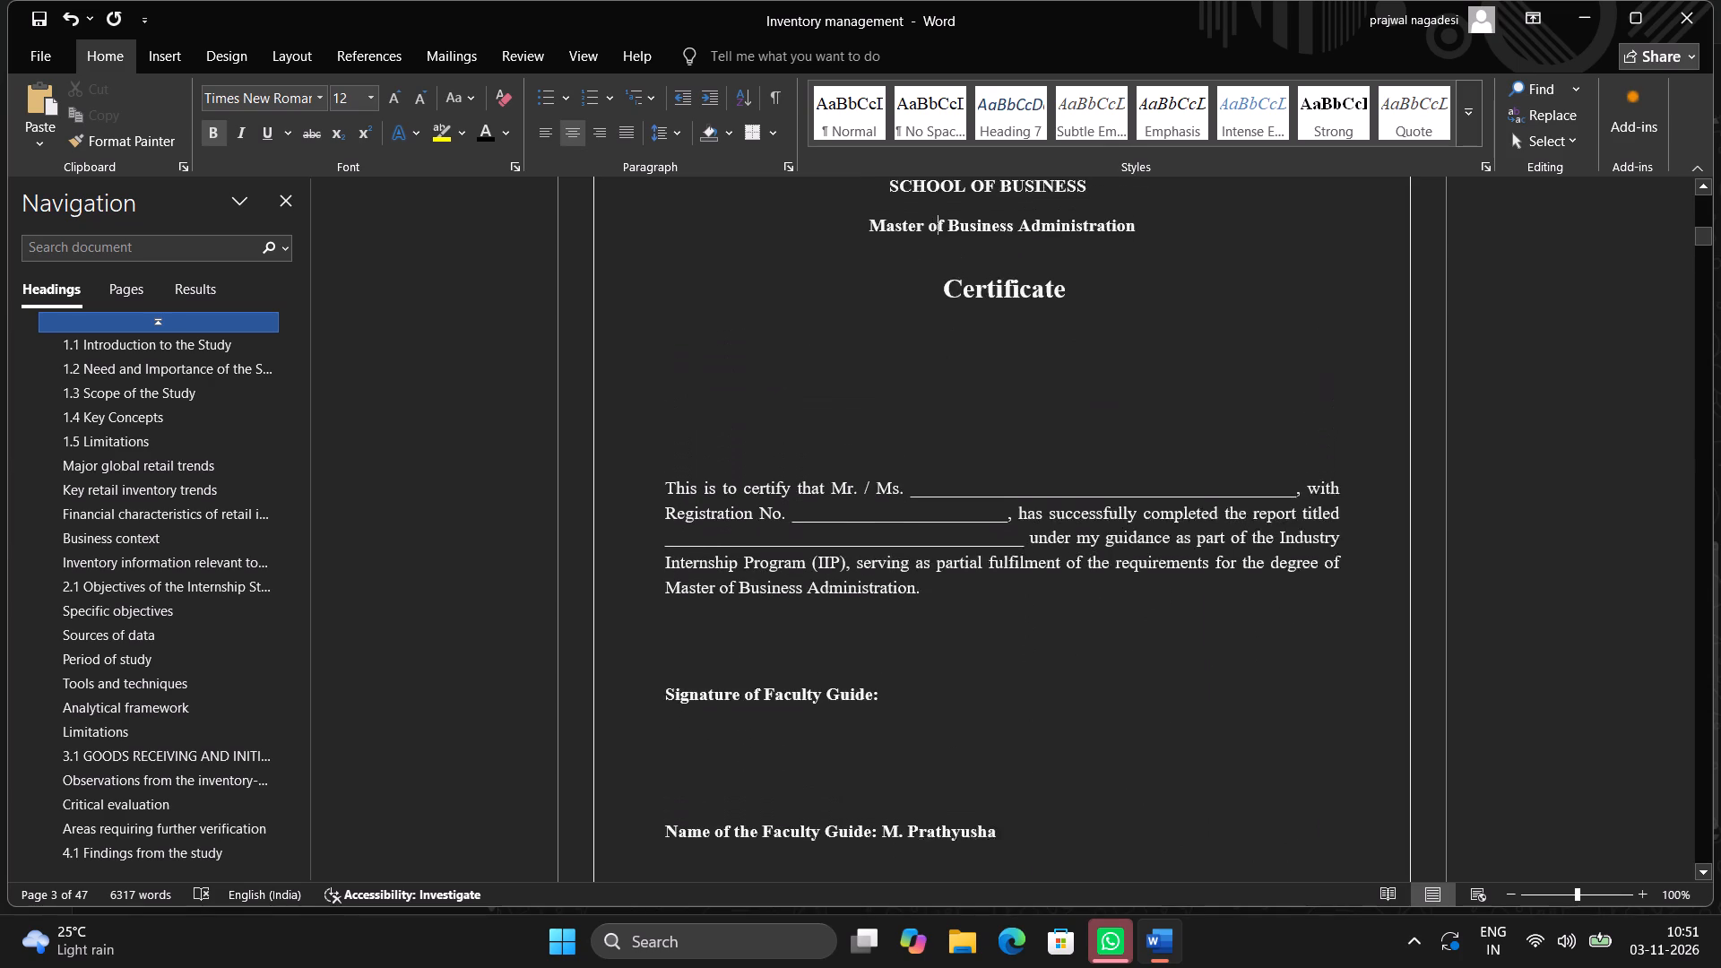
pyautogui.scroll(-2, 1006, 586)
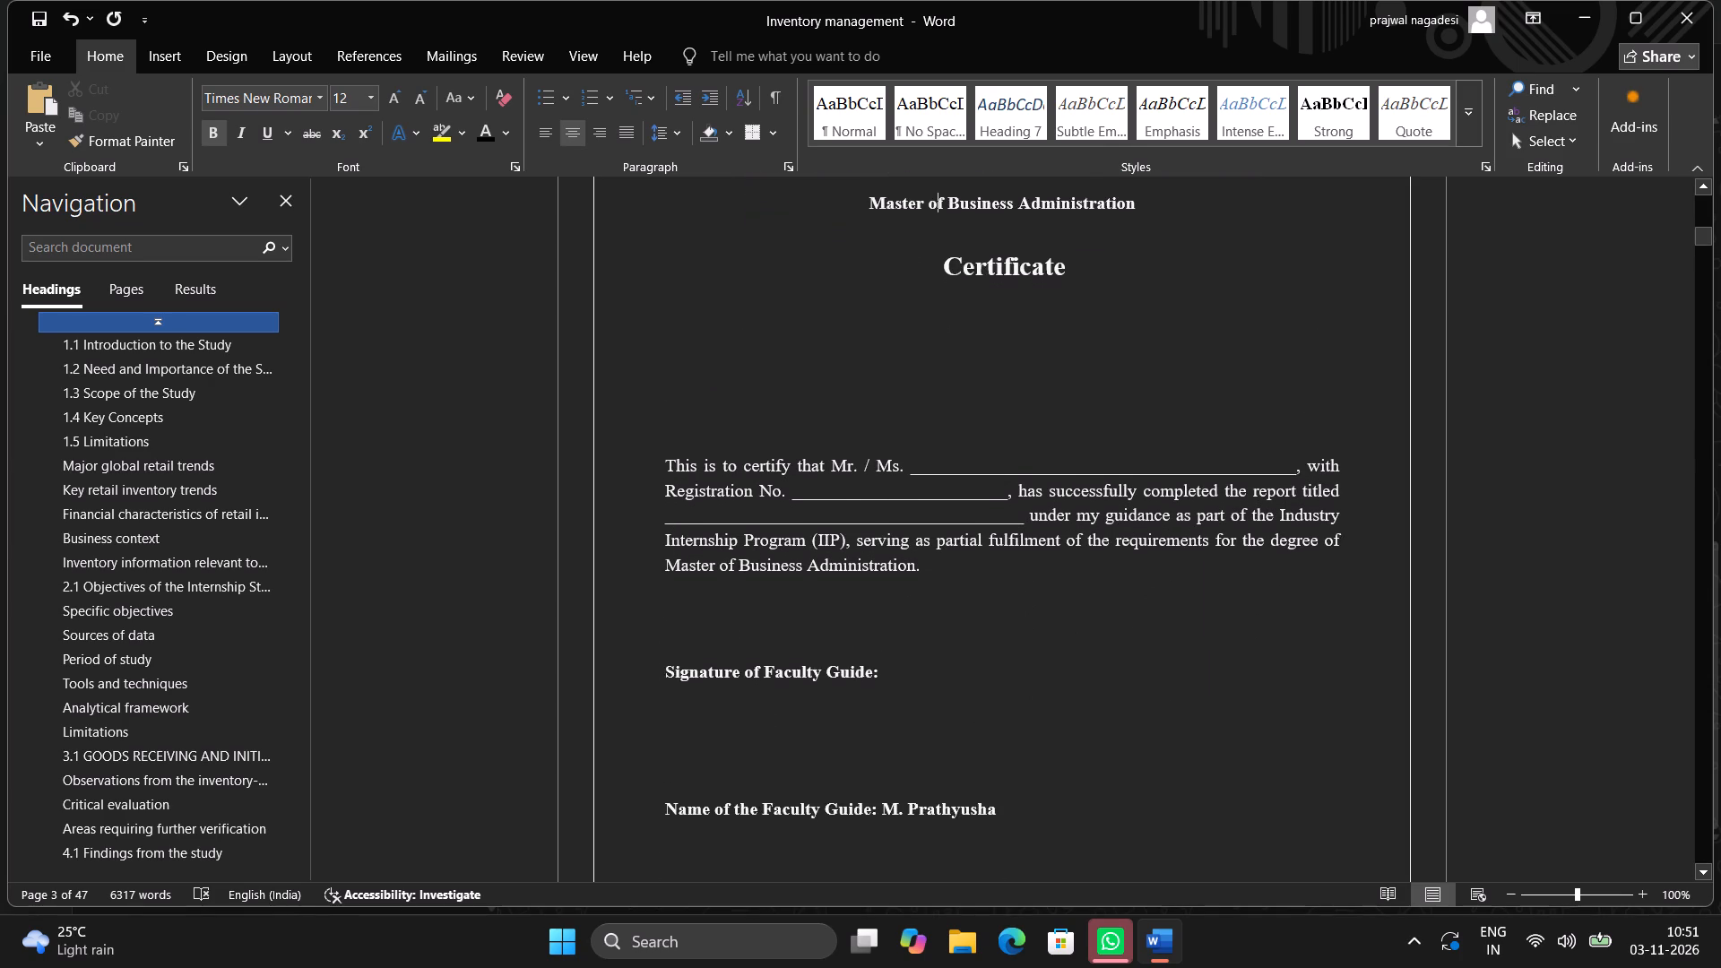
pyautogui.scroll(-2, 1006, 586)
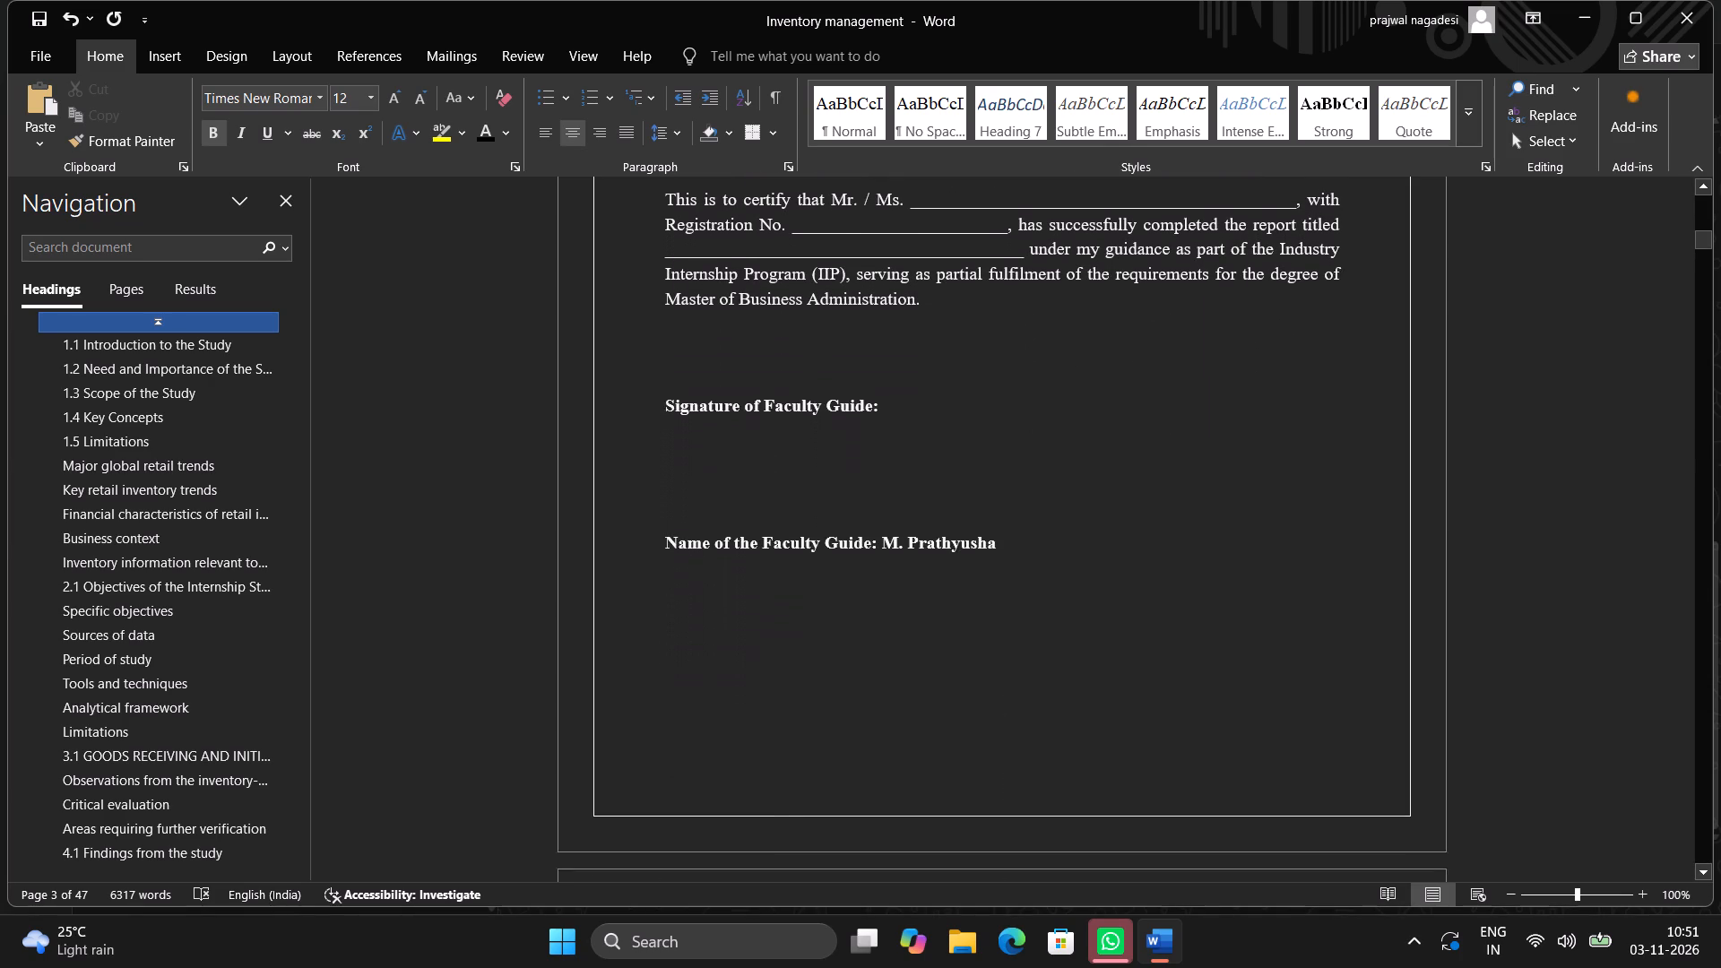
pyautogui.scroll(-1, 1006, 586)
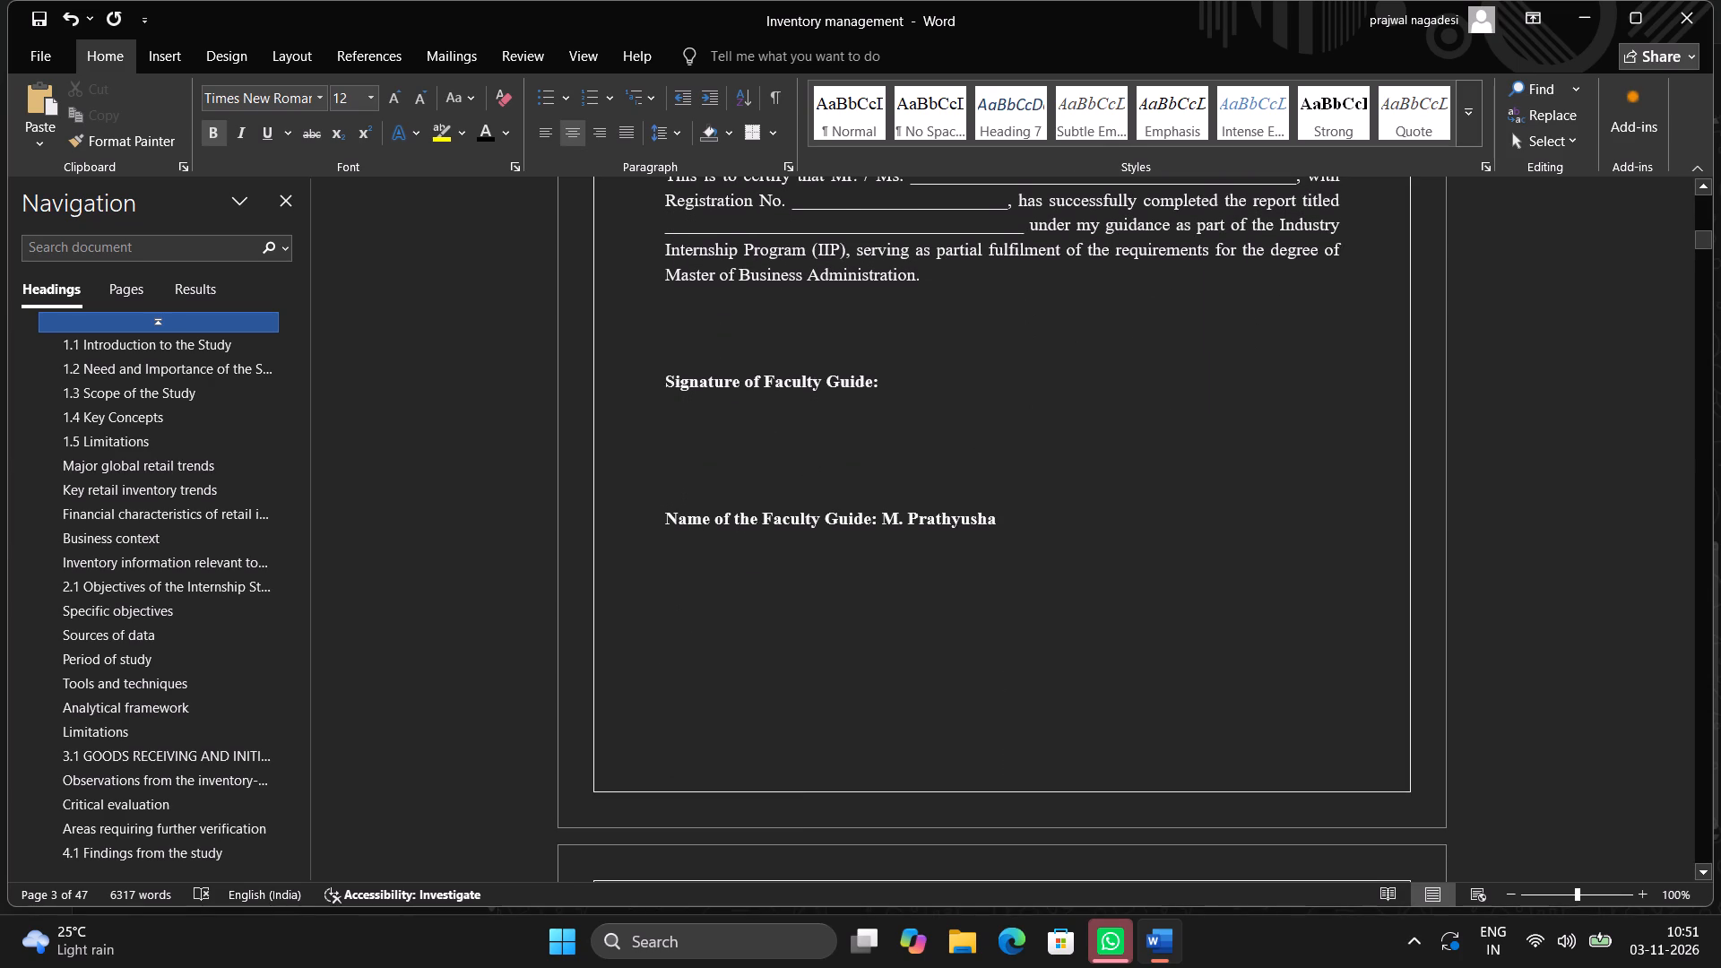
pyautogui.scroll(4, 1022, 489)
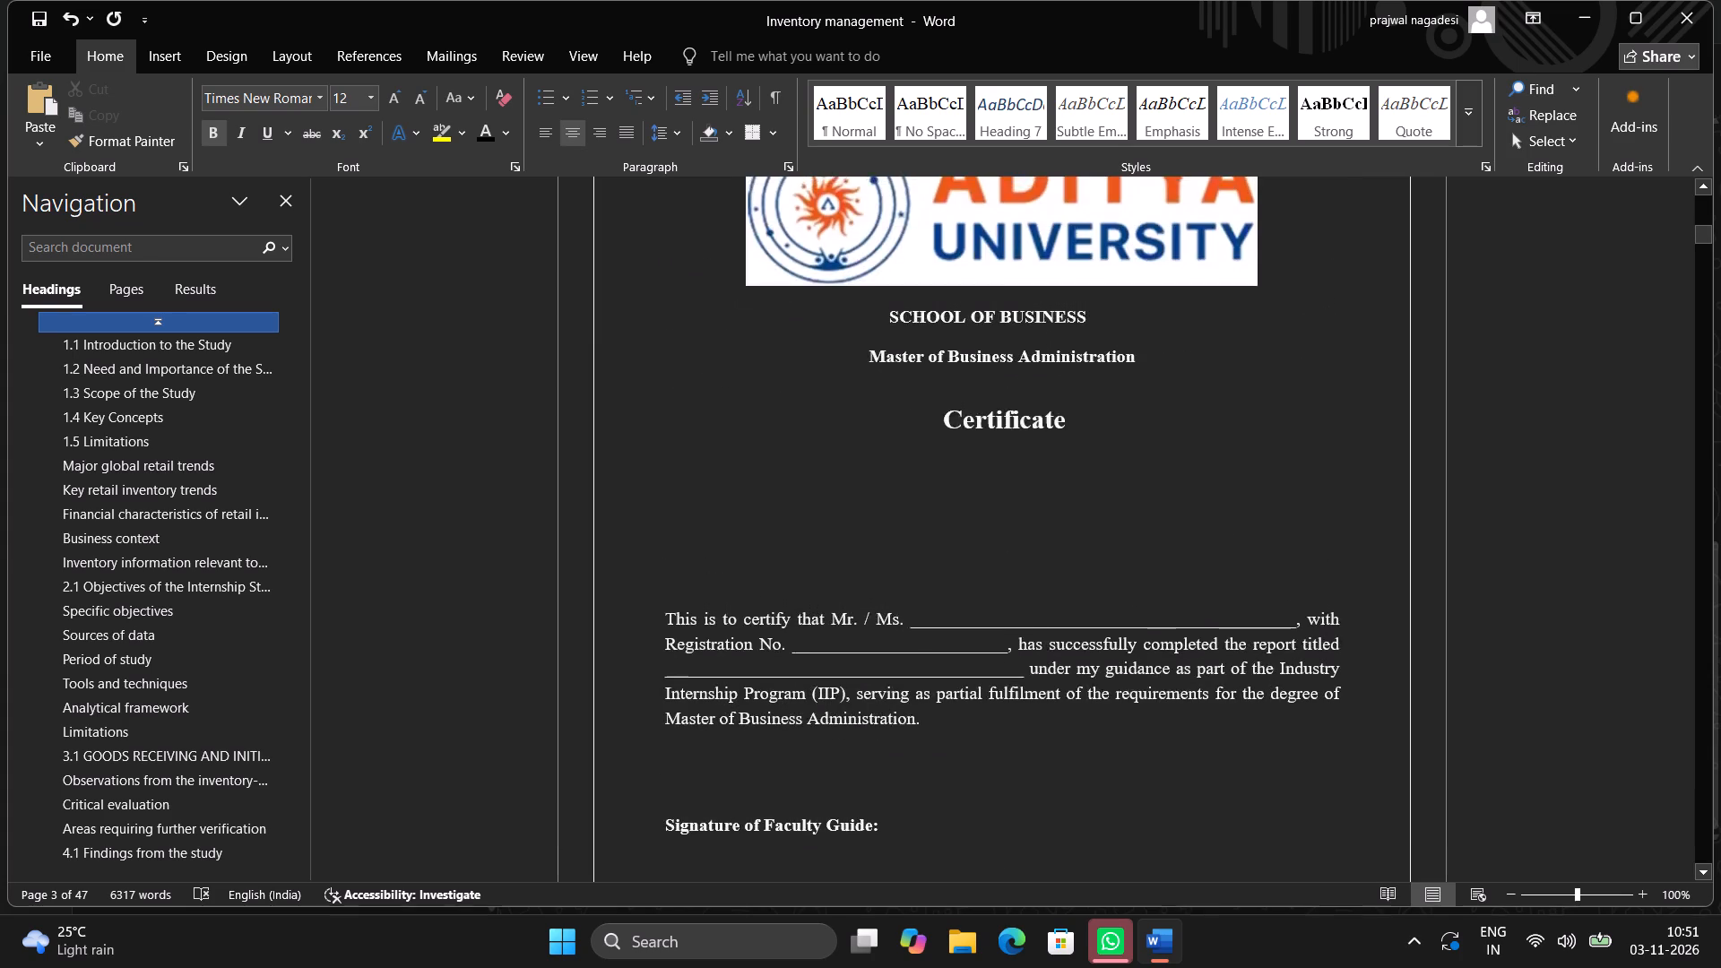
pyautogui.scroll(2, 1022, 489)
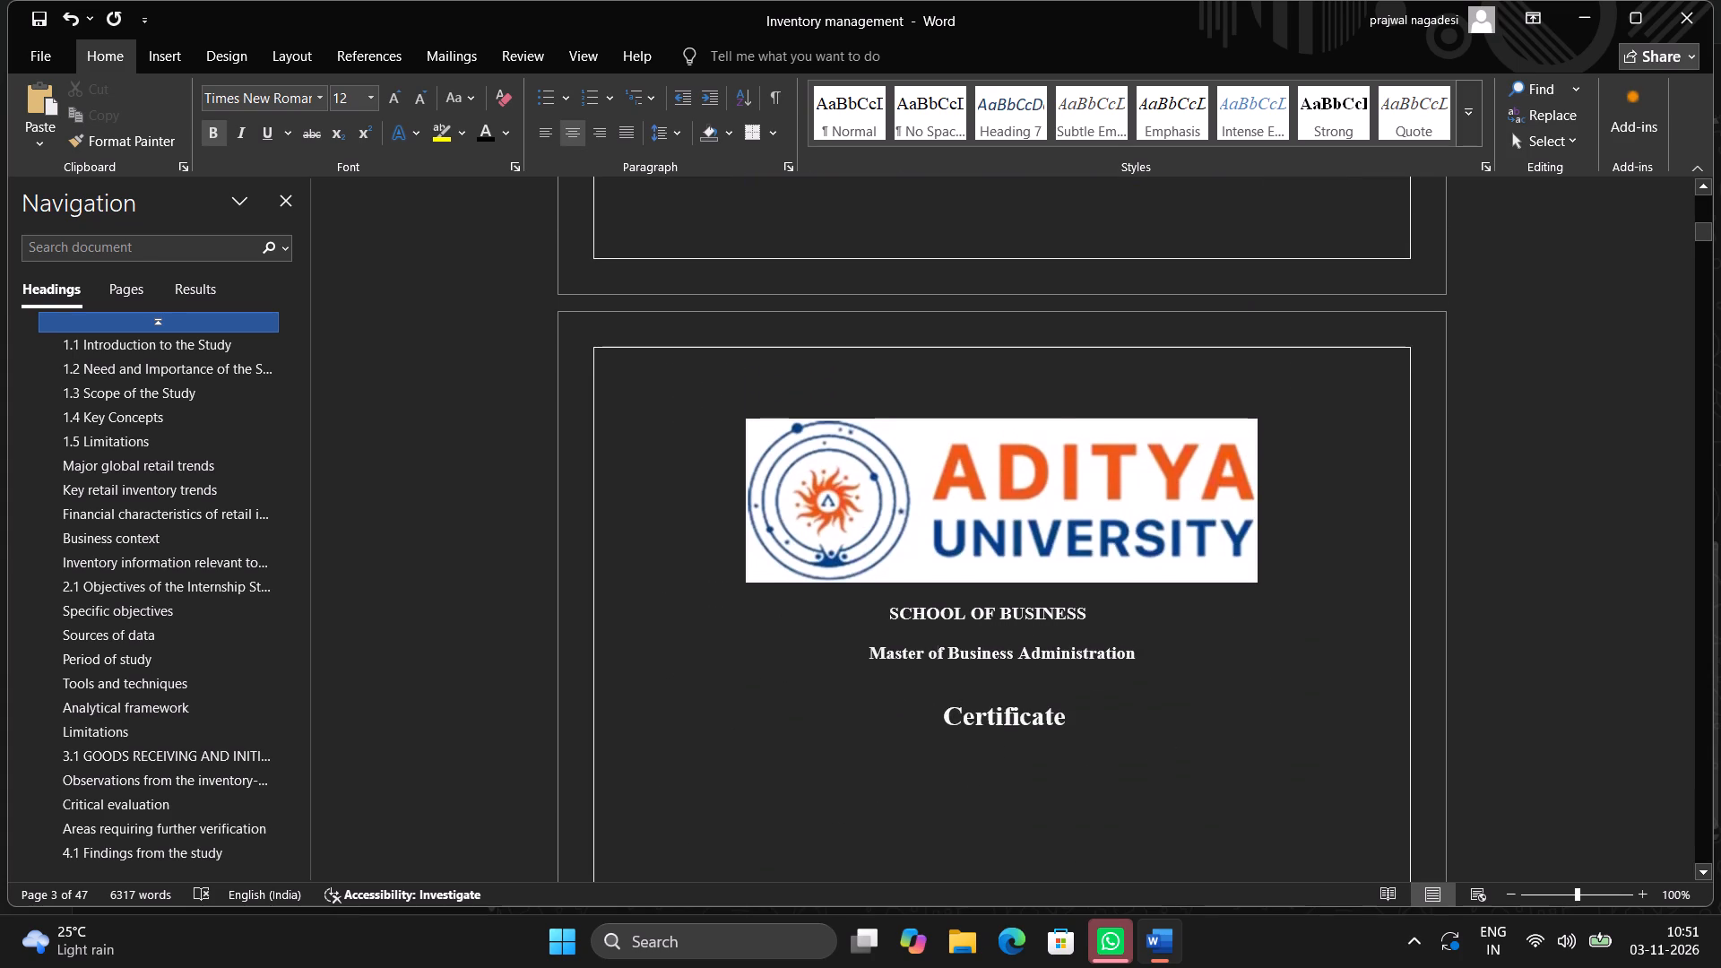
pyautogui.scroll(2, 976, 534)
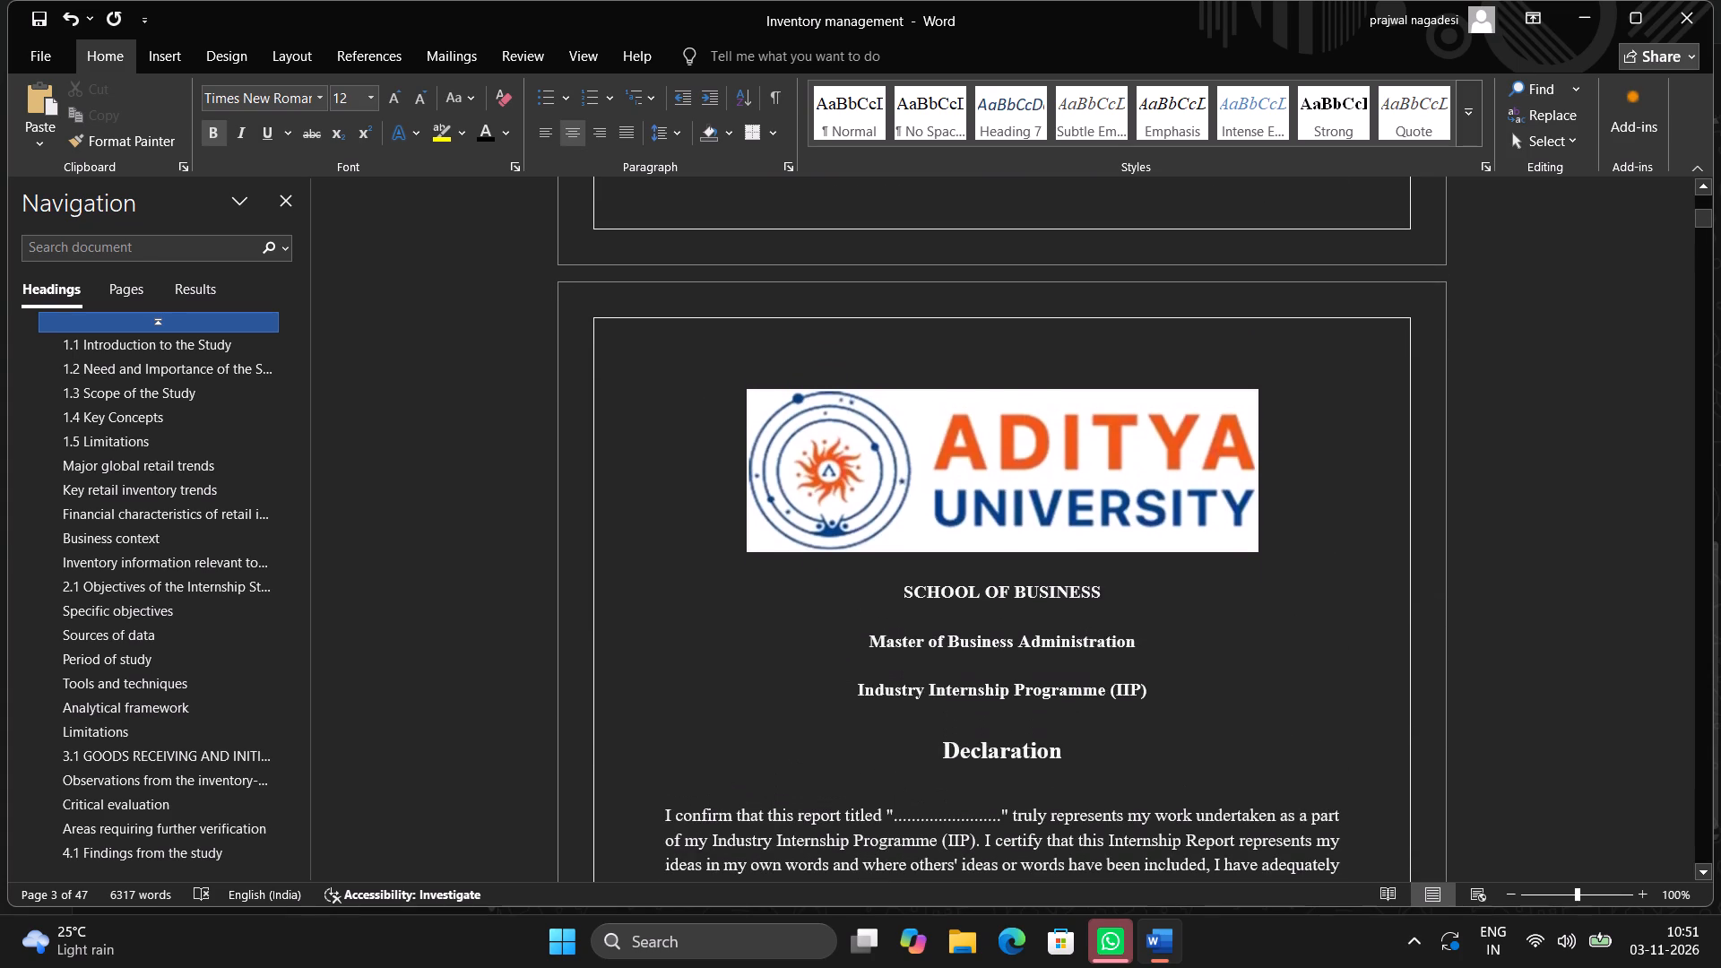
pyautogui.scroll(5, 1024, 506)
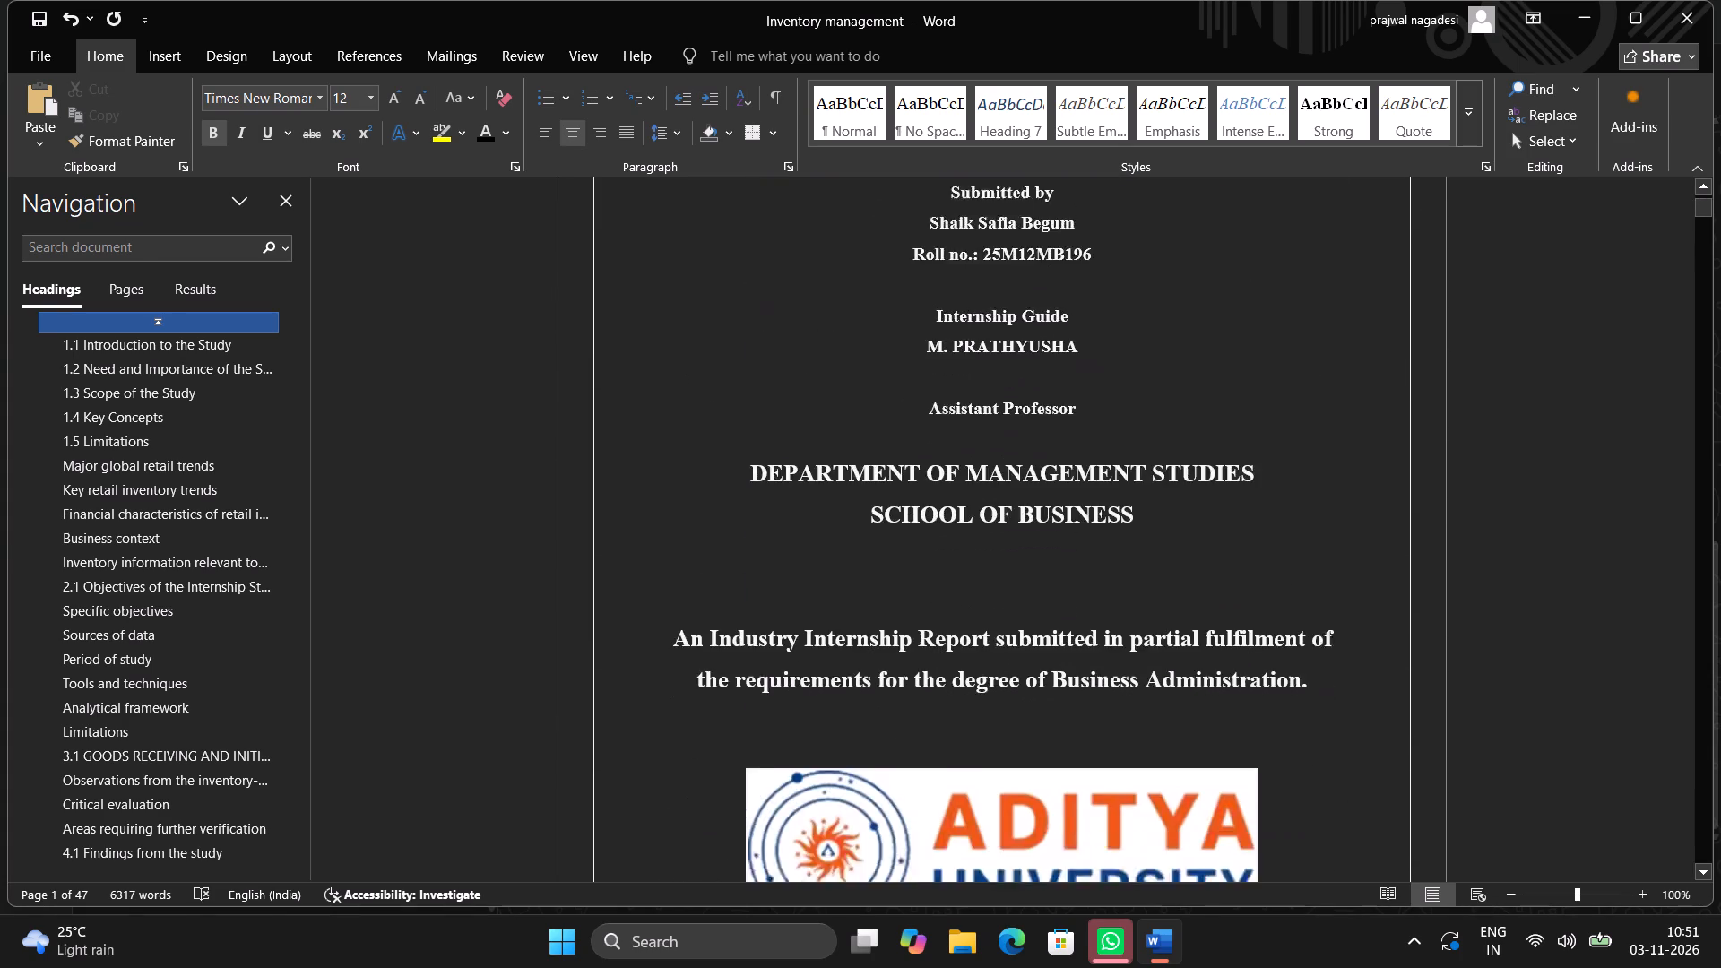
pyautogui.scroll(-5, 990, 402)
pyautogui.scroll(2, 990, 402)
pyautogui.scroll(-1, 990, 402)
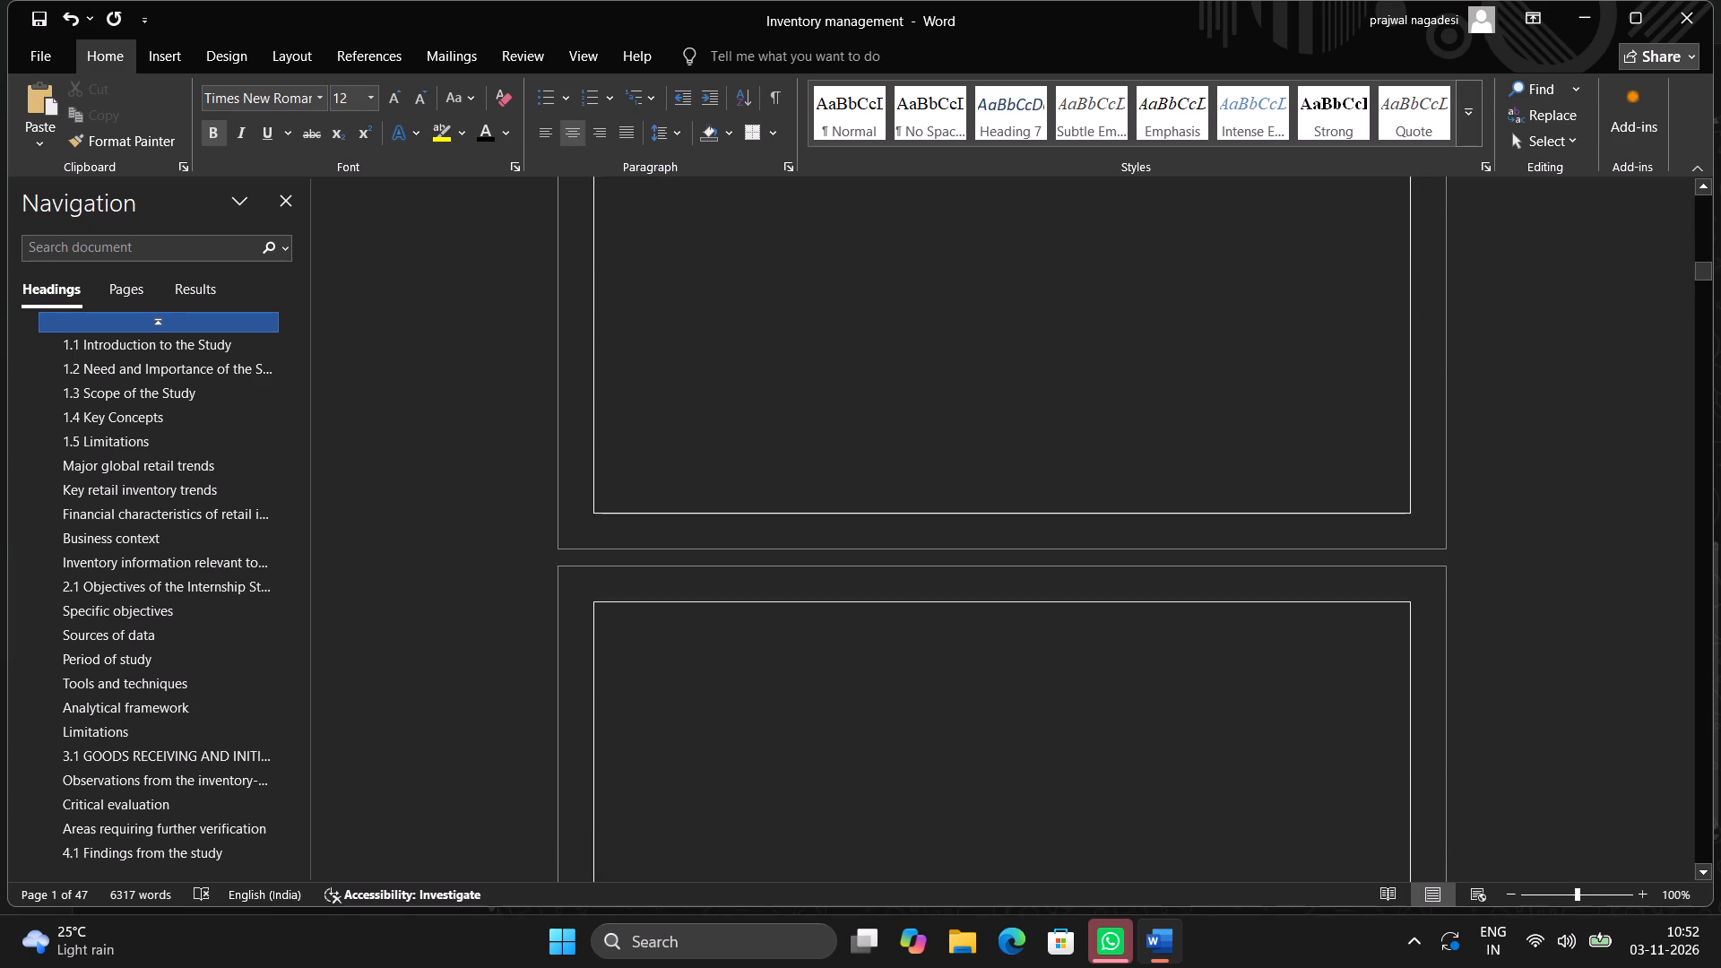
pyautogui.scroll(-1, 990, 402)
pyautogui.scroll(2, 990, 402)
pyautogui.scroll(-2, 990, 402)
pyautogui.scroll(1, 990, 402)
pyautogui.scroll(-1, 990, 402)
pyautogui.scroll(3, 990, 402)
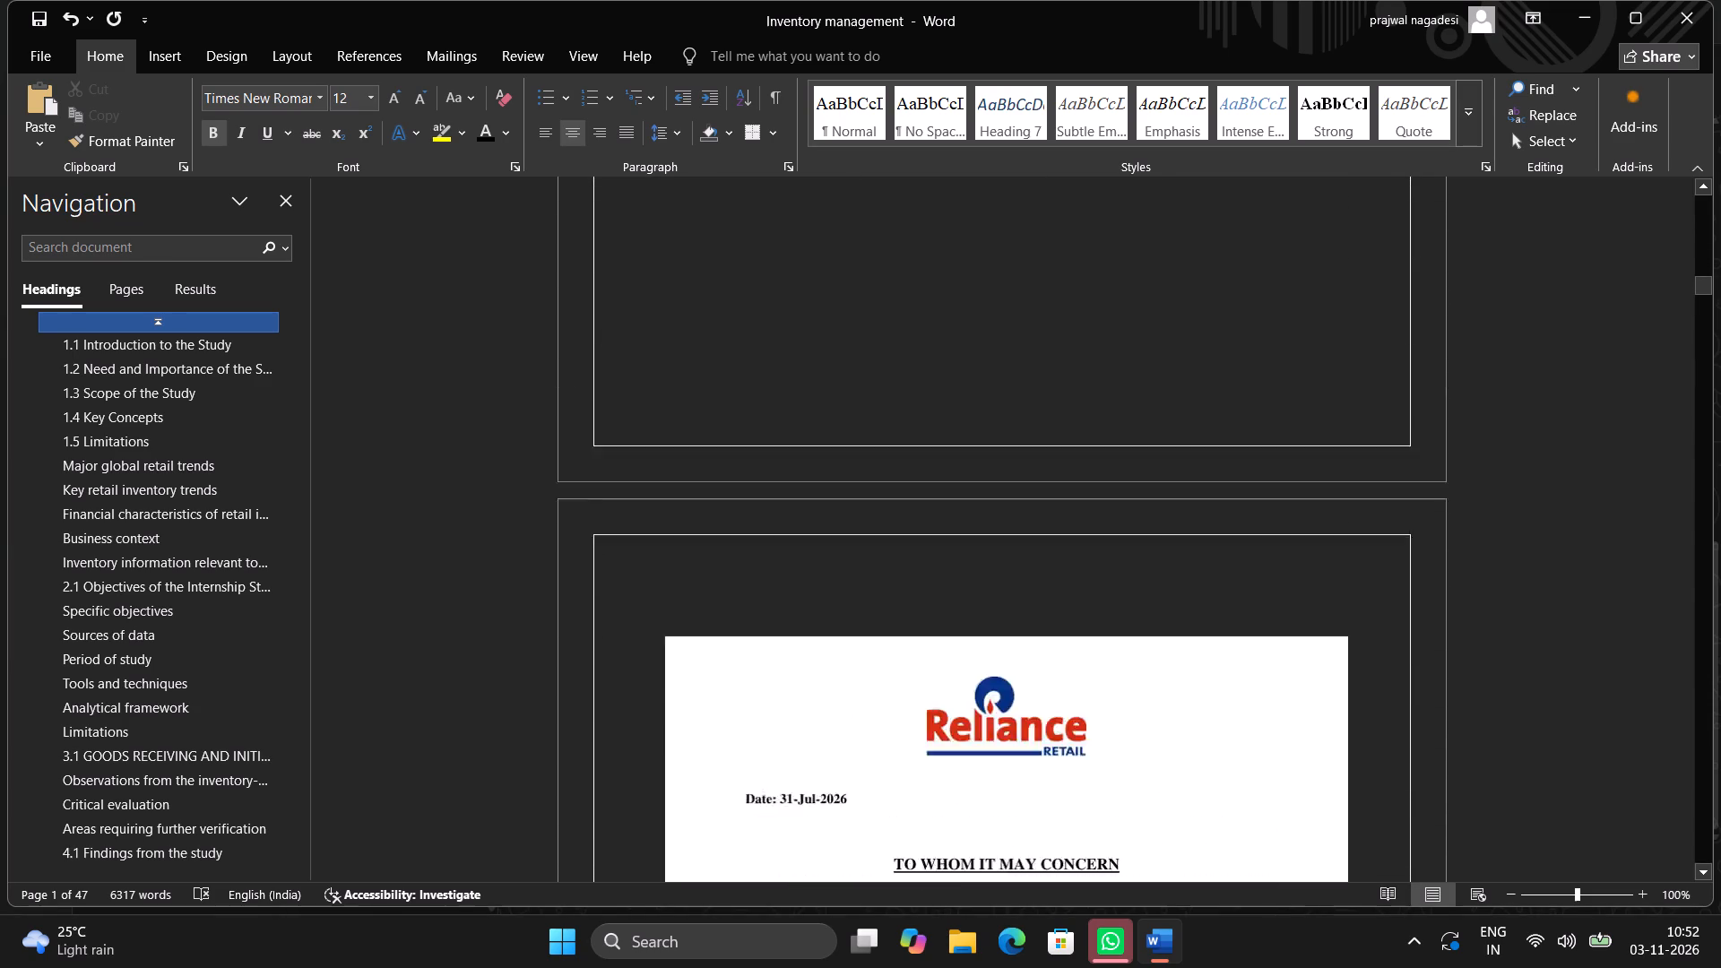
pyautogui.scroll(9, 990, 402)
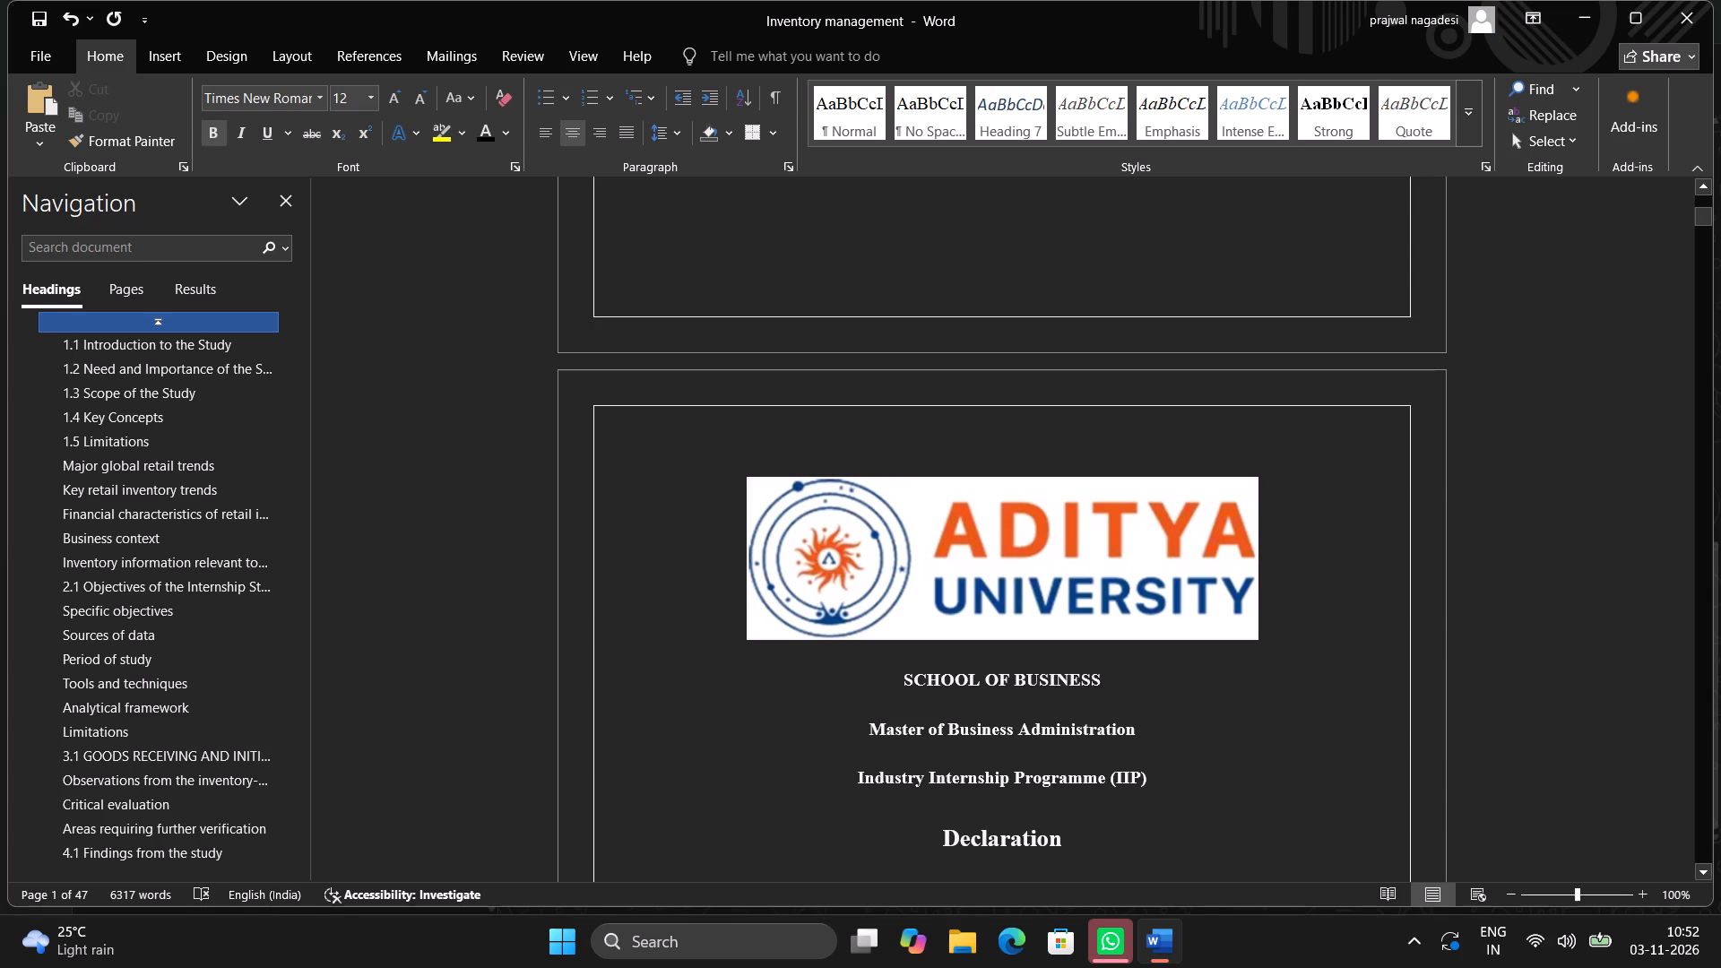
# Save the changes to the report.
pyautogui.hotkey('ctrl', 's')
# Set up saving a copy of the report to the Desktop with the file name "Inventory management remastered".
pyautogui.click(35, 52)
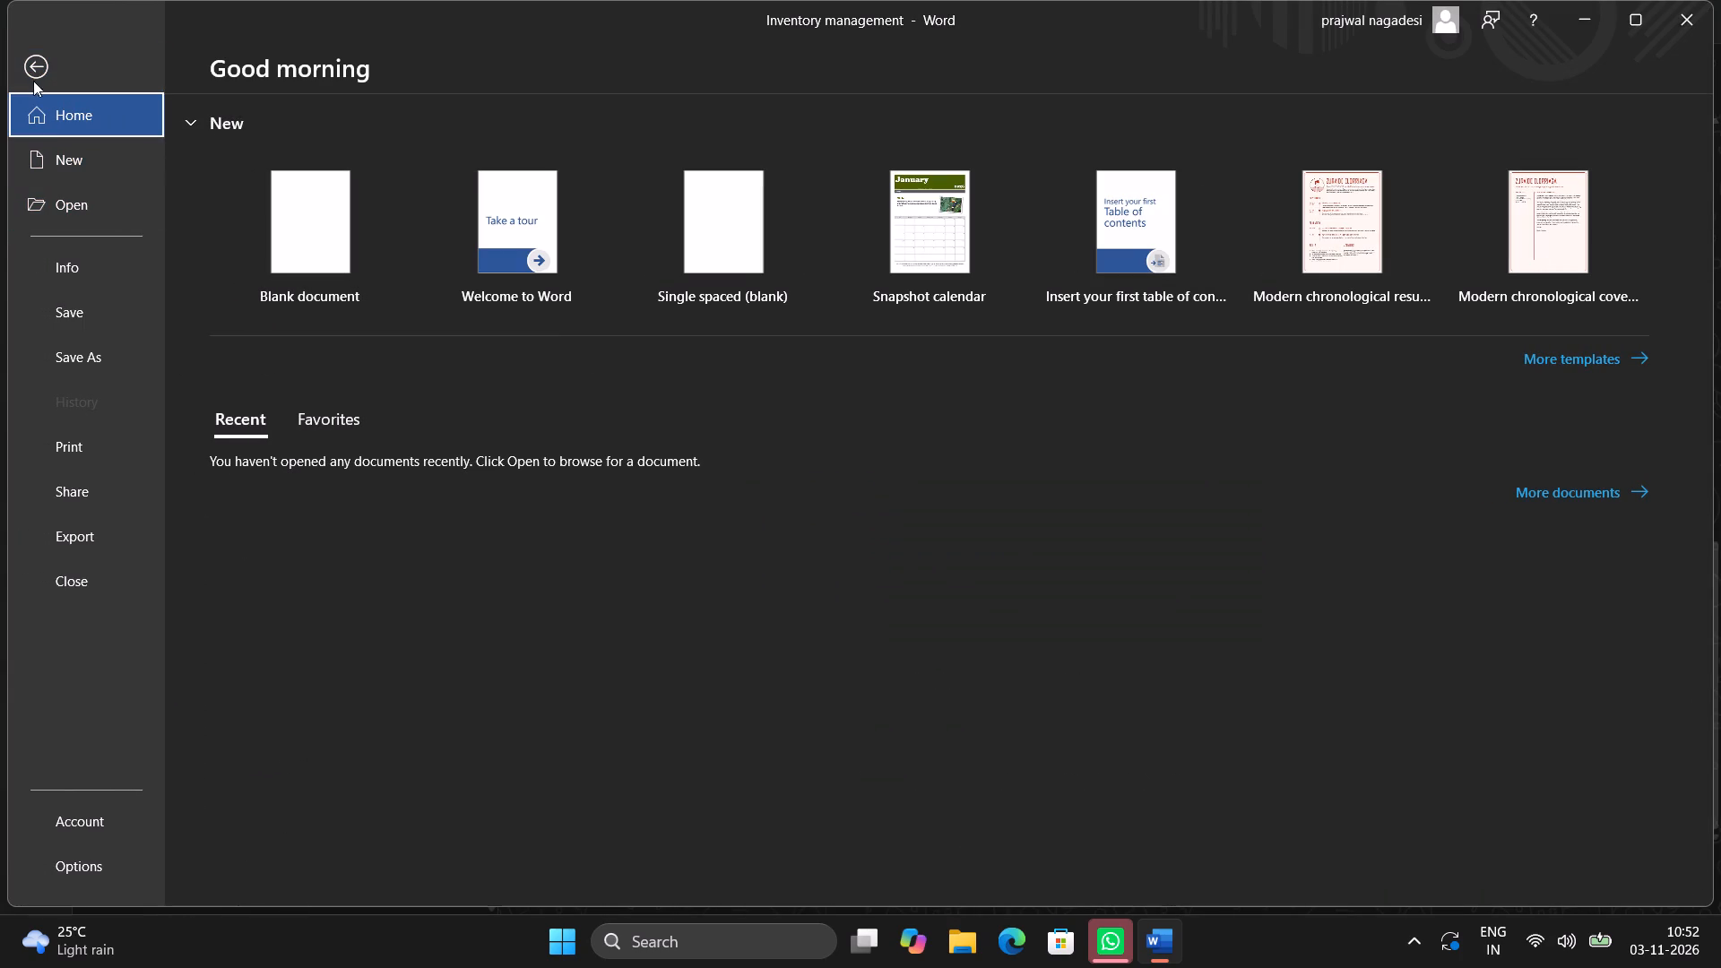
pyautogui.click(81, 355)
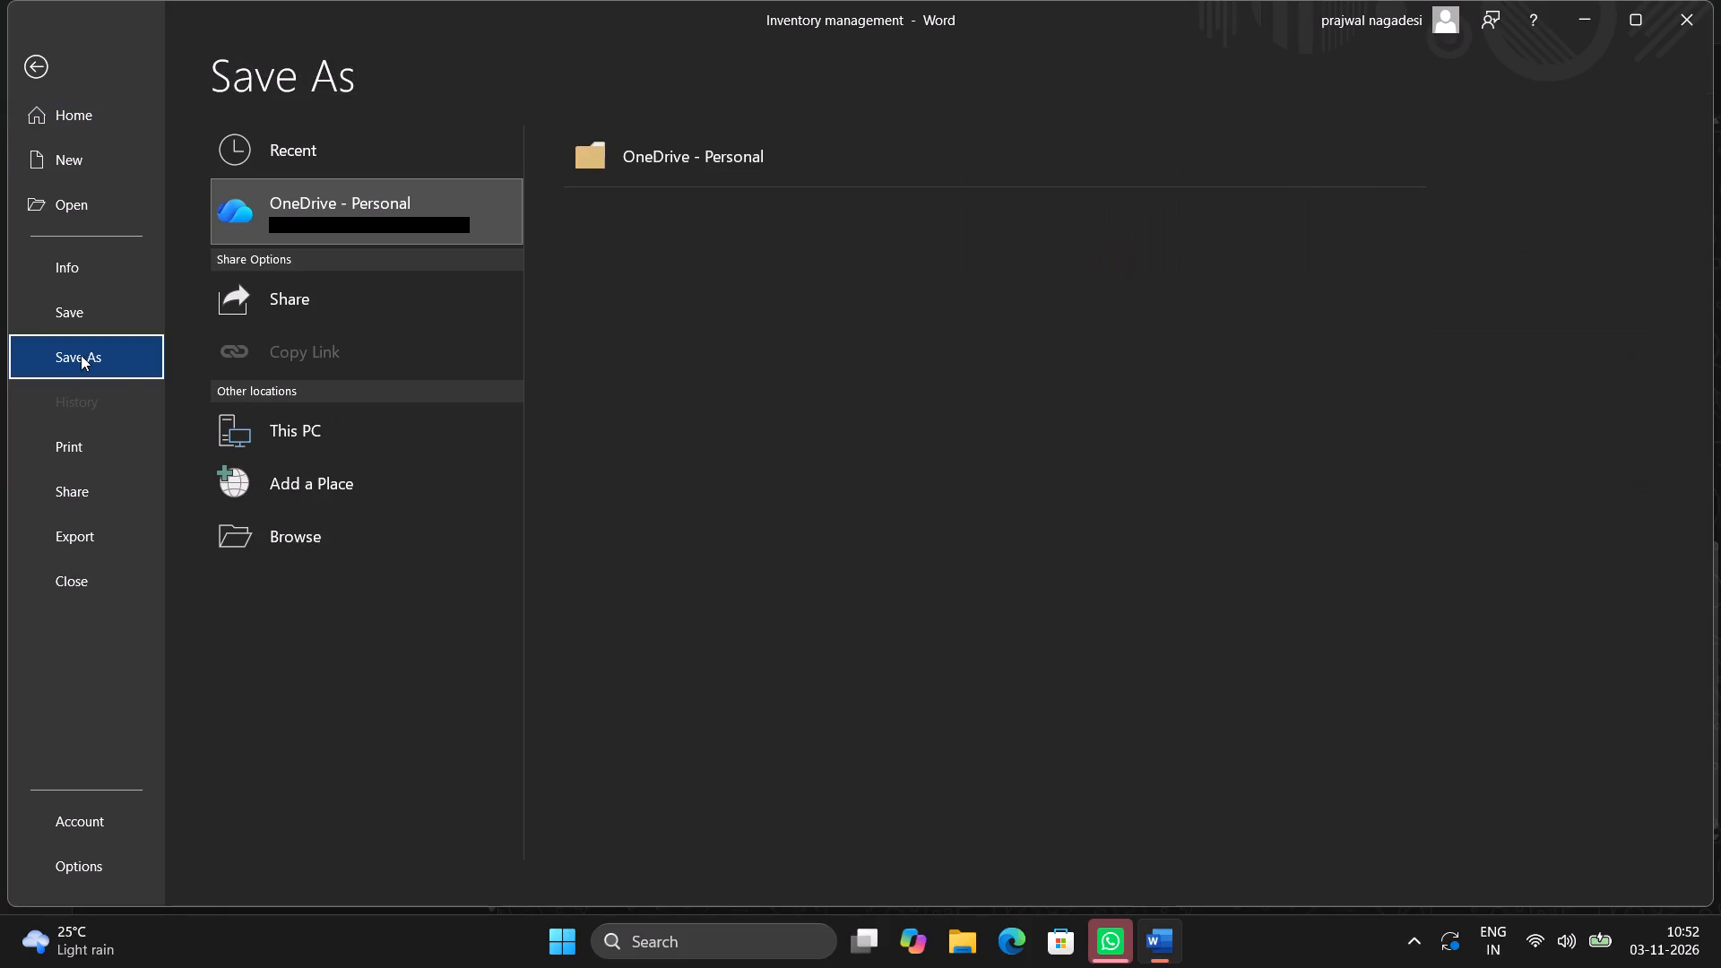
pyautogui.click(321, 441)
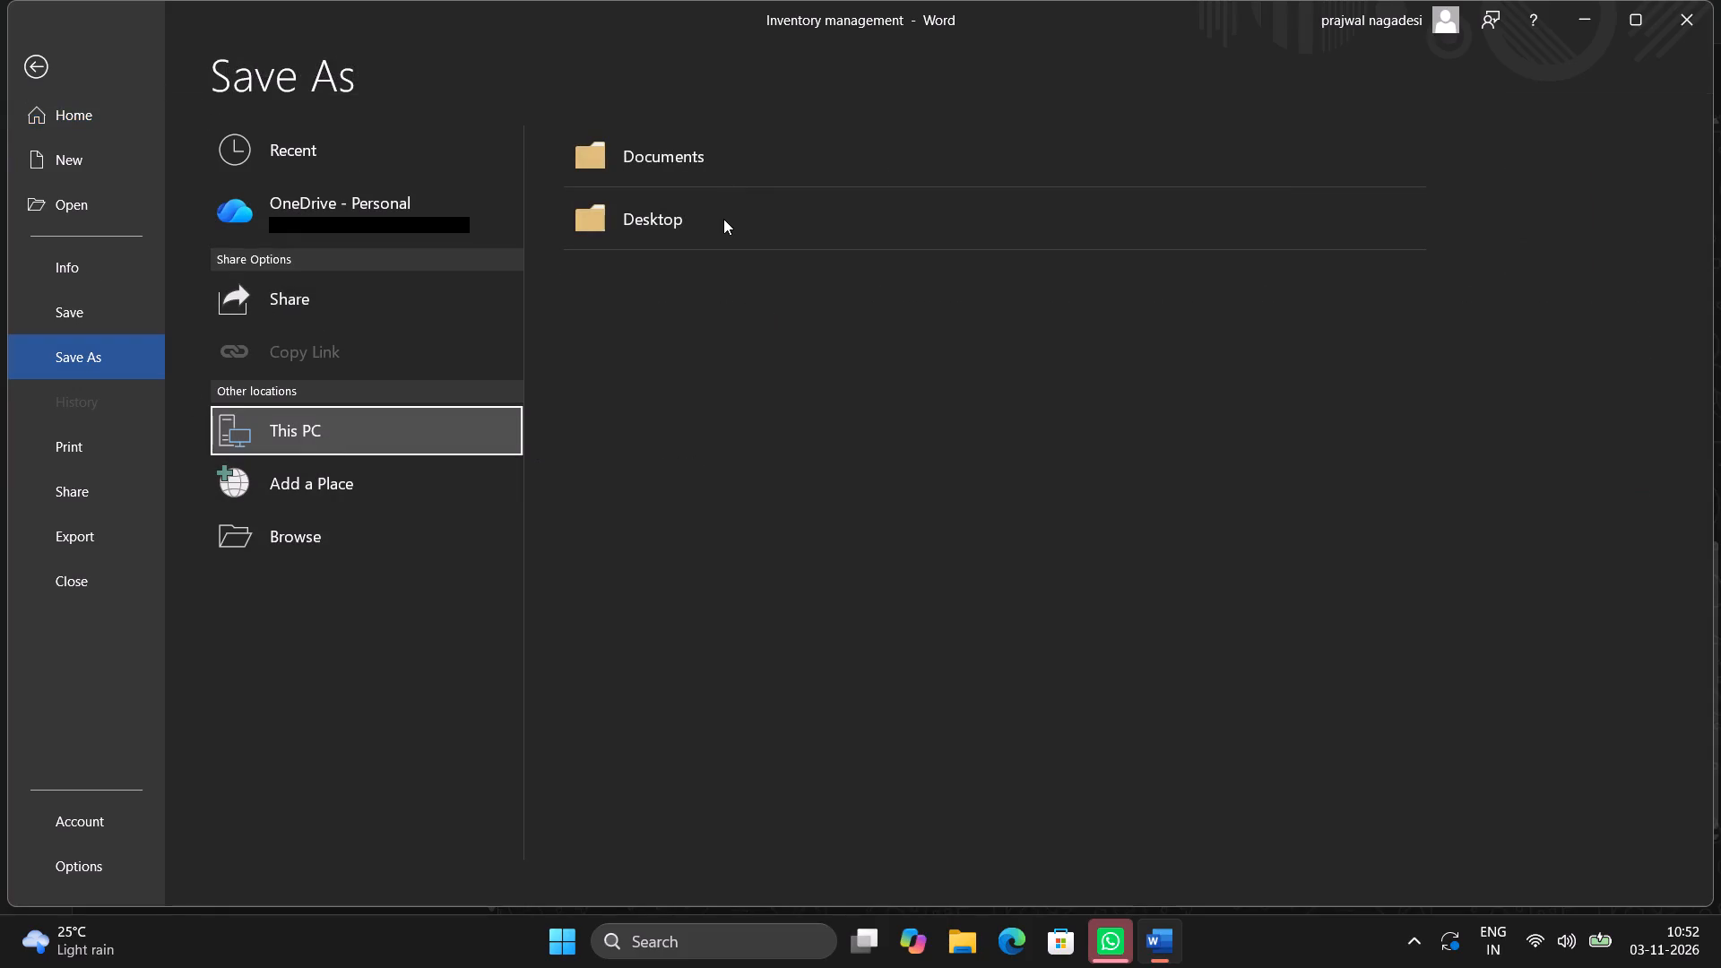
pyautogui.click(723, 219)
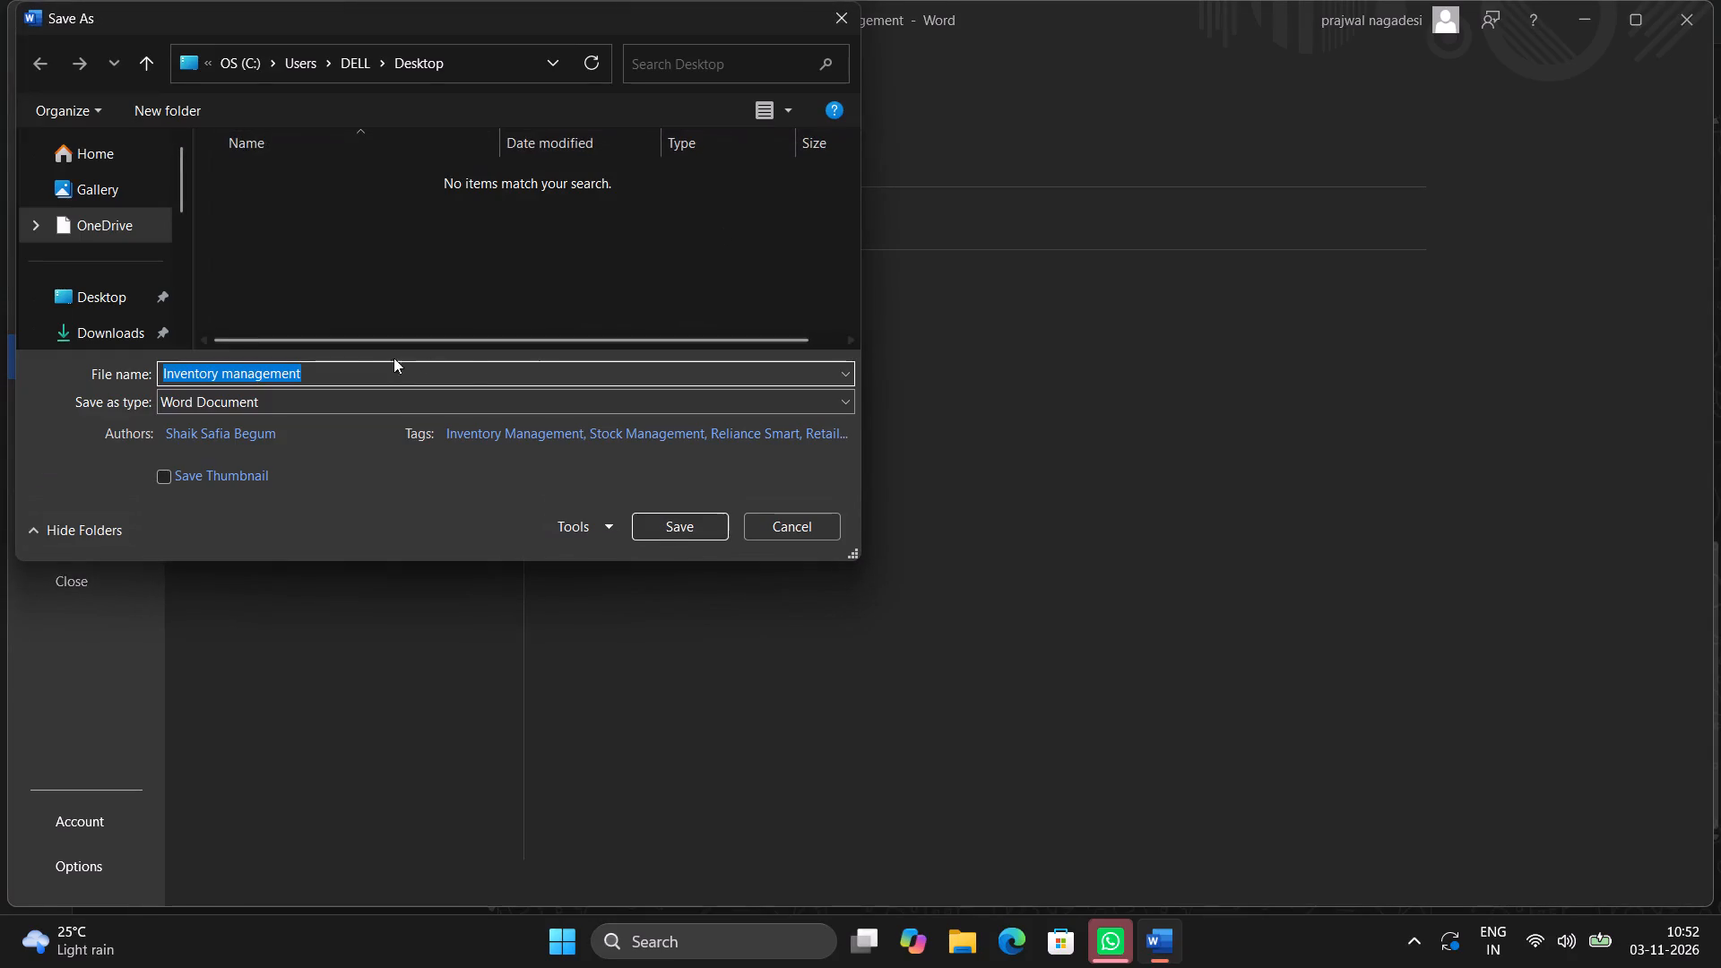
pyautogui.click(333, 363)
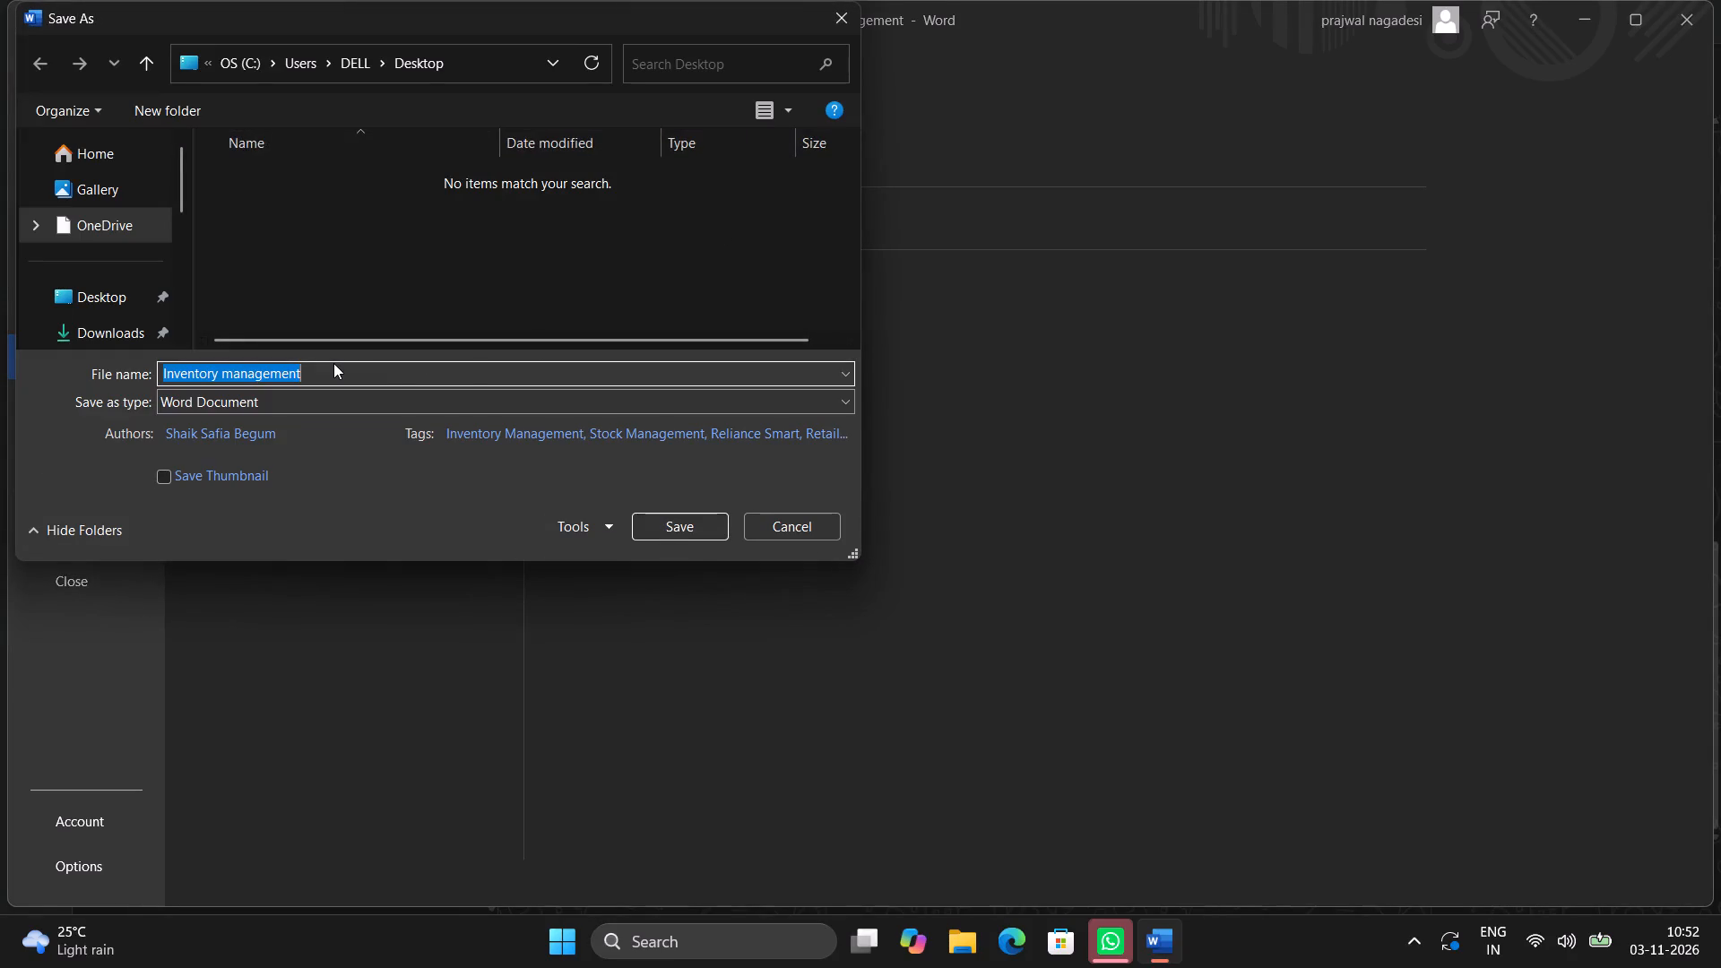
pyautogui.click(333, 363)
pyautogui.doubleClick(329, 365)
pyautogui.click(324, 374)
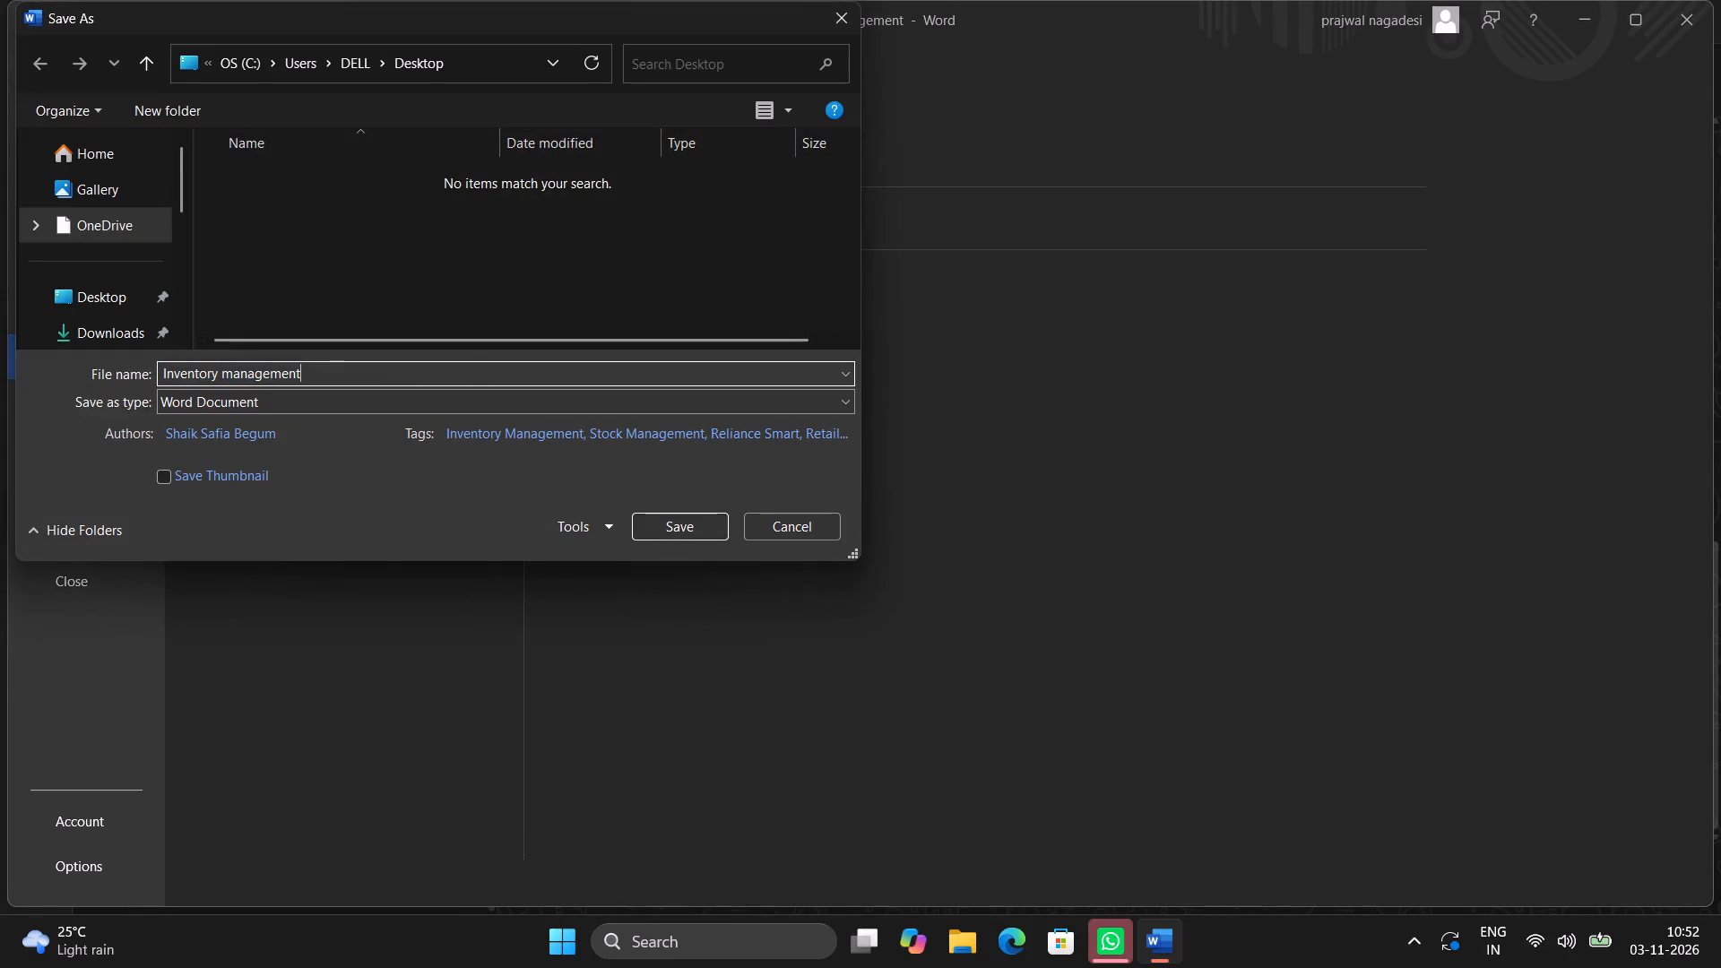
pyautogui.press('space')
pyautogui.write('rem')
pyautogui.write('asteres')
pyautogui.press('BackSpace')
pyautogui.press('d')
# Change the Desktop copy's file name to "Inventory management." with a full stop at the end.
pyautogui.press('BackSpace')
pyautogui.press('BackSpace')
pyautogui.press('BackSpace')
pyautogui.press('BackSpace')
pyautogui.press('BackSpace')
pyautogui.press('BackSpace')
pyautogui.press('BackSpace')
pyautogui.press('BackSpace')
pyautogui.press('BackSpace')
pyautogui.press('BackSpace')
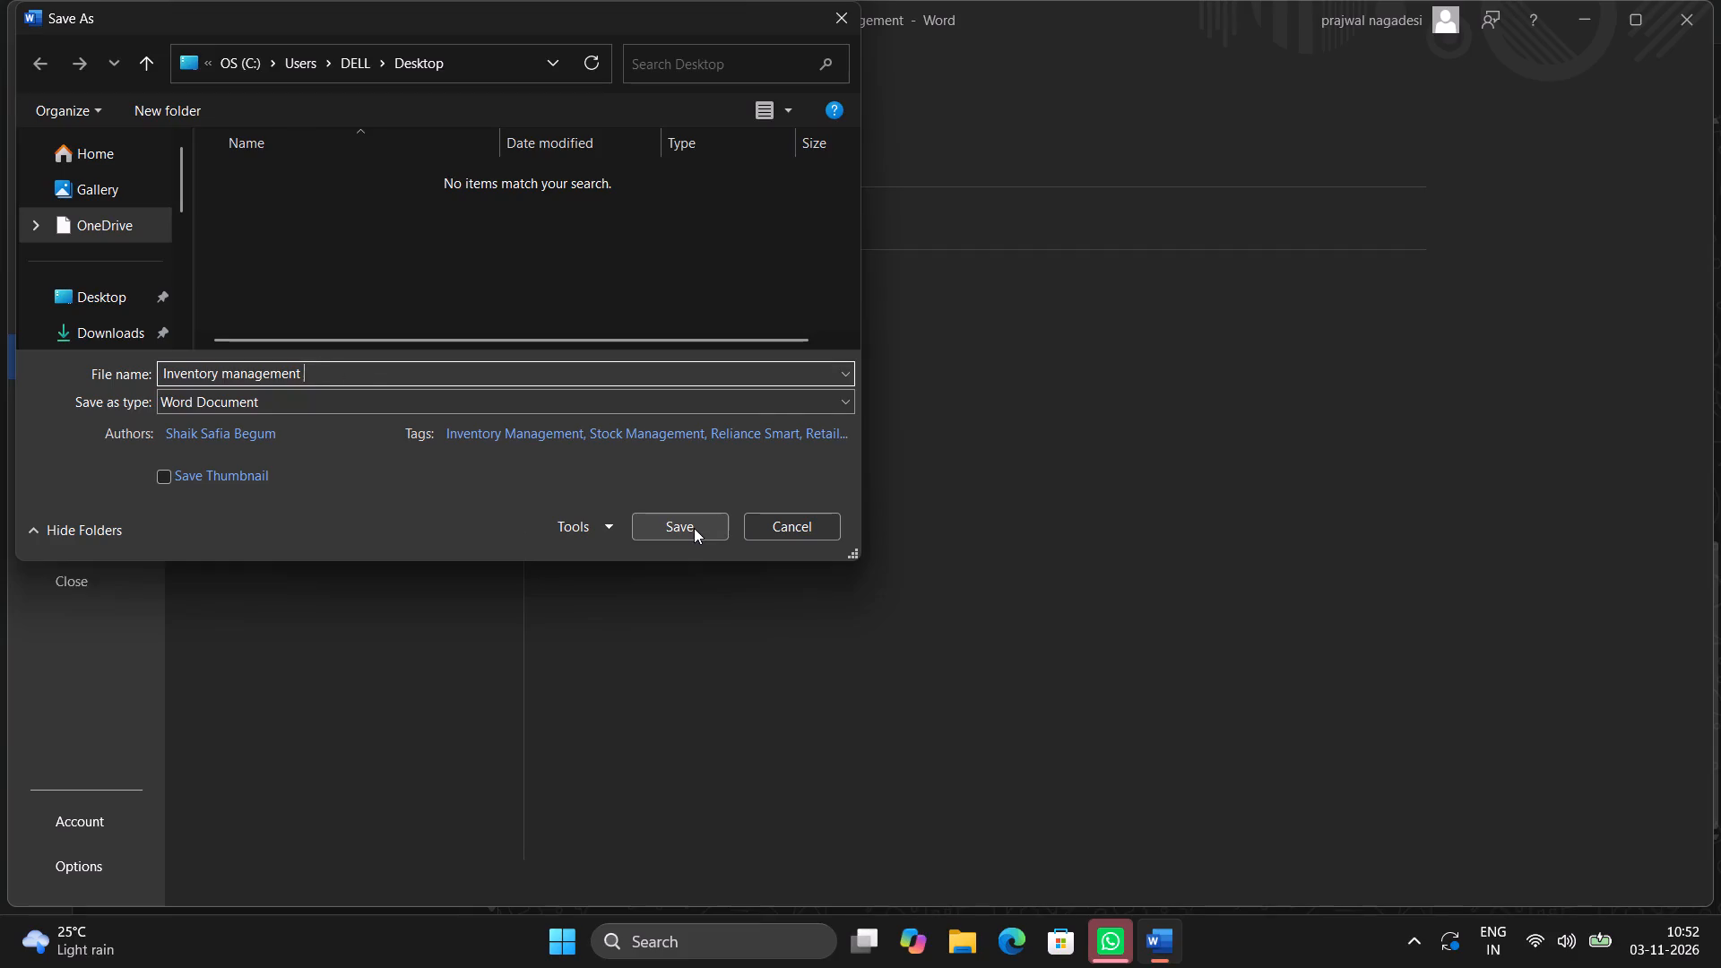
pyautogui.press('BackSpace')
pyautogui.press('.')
# Save the report copy to the Desktop as a Word document under the file name already entered.
pyautogui.click(688, 527)
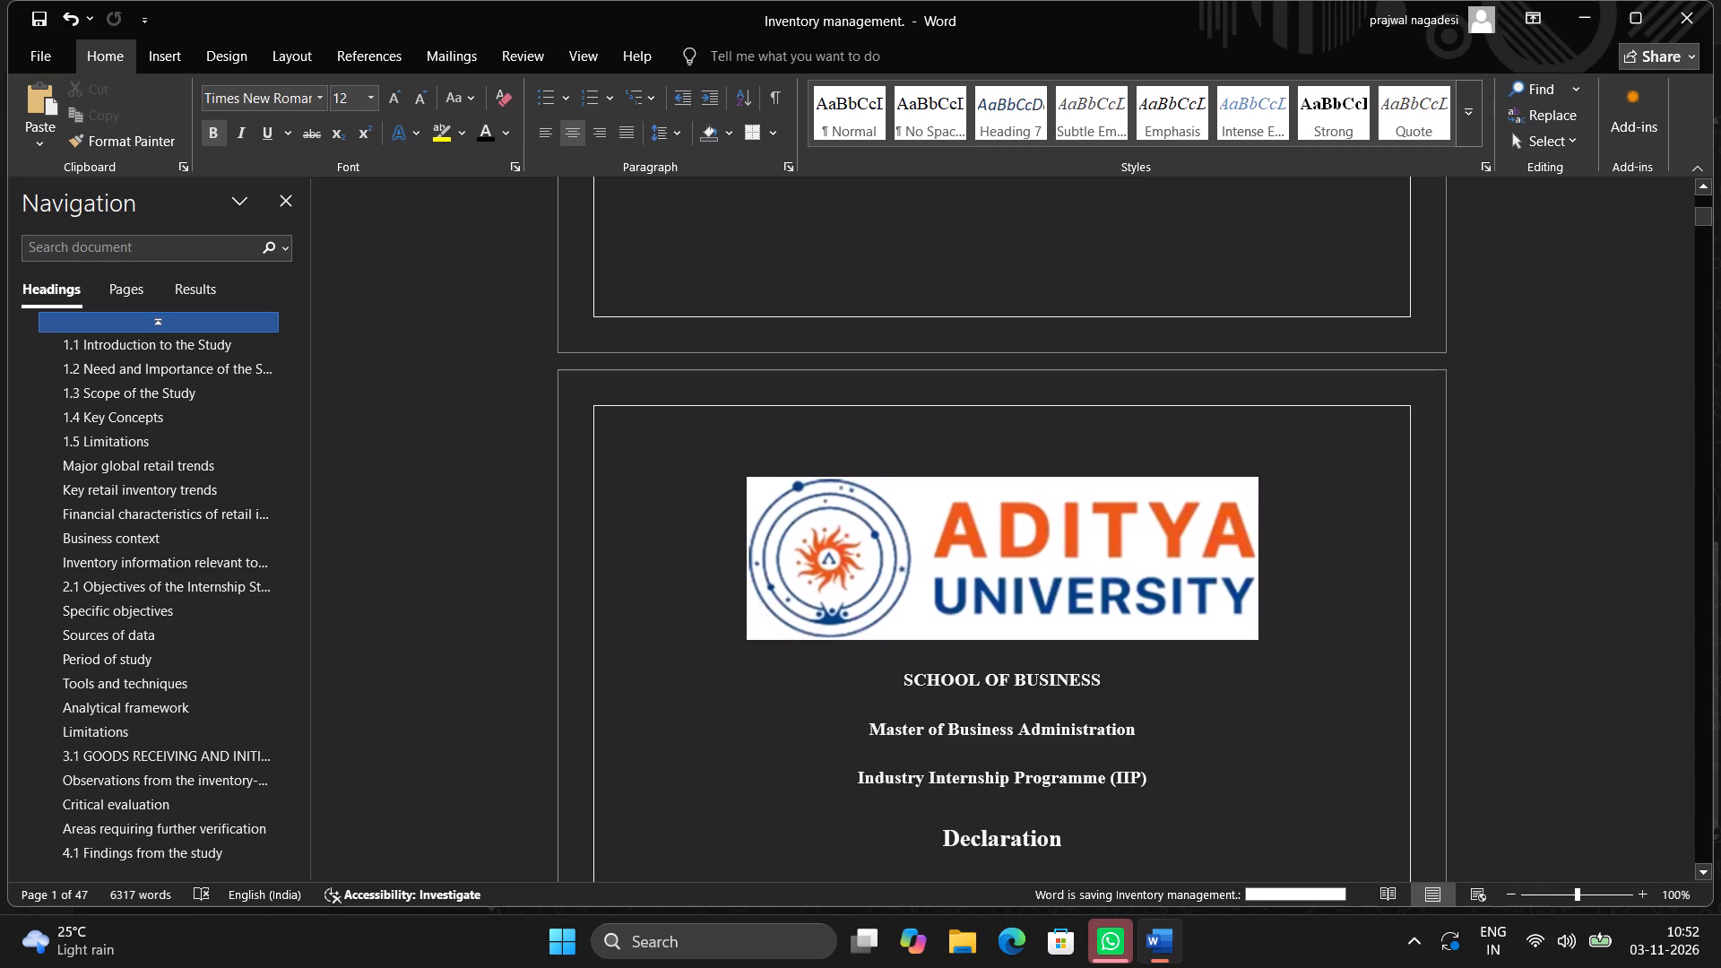
# Switch to File Explorer and copy the recent "Inventory management" document stored in the WhatsApp app data folder.
pyautogui.click(961, 954)
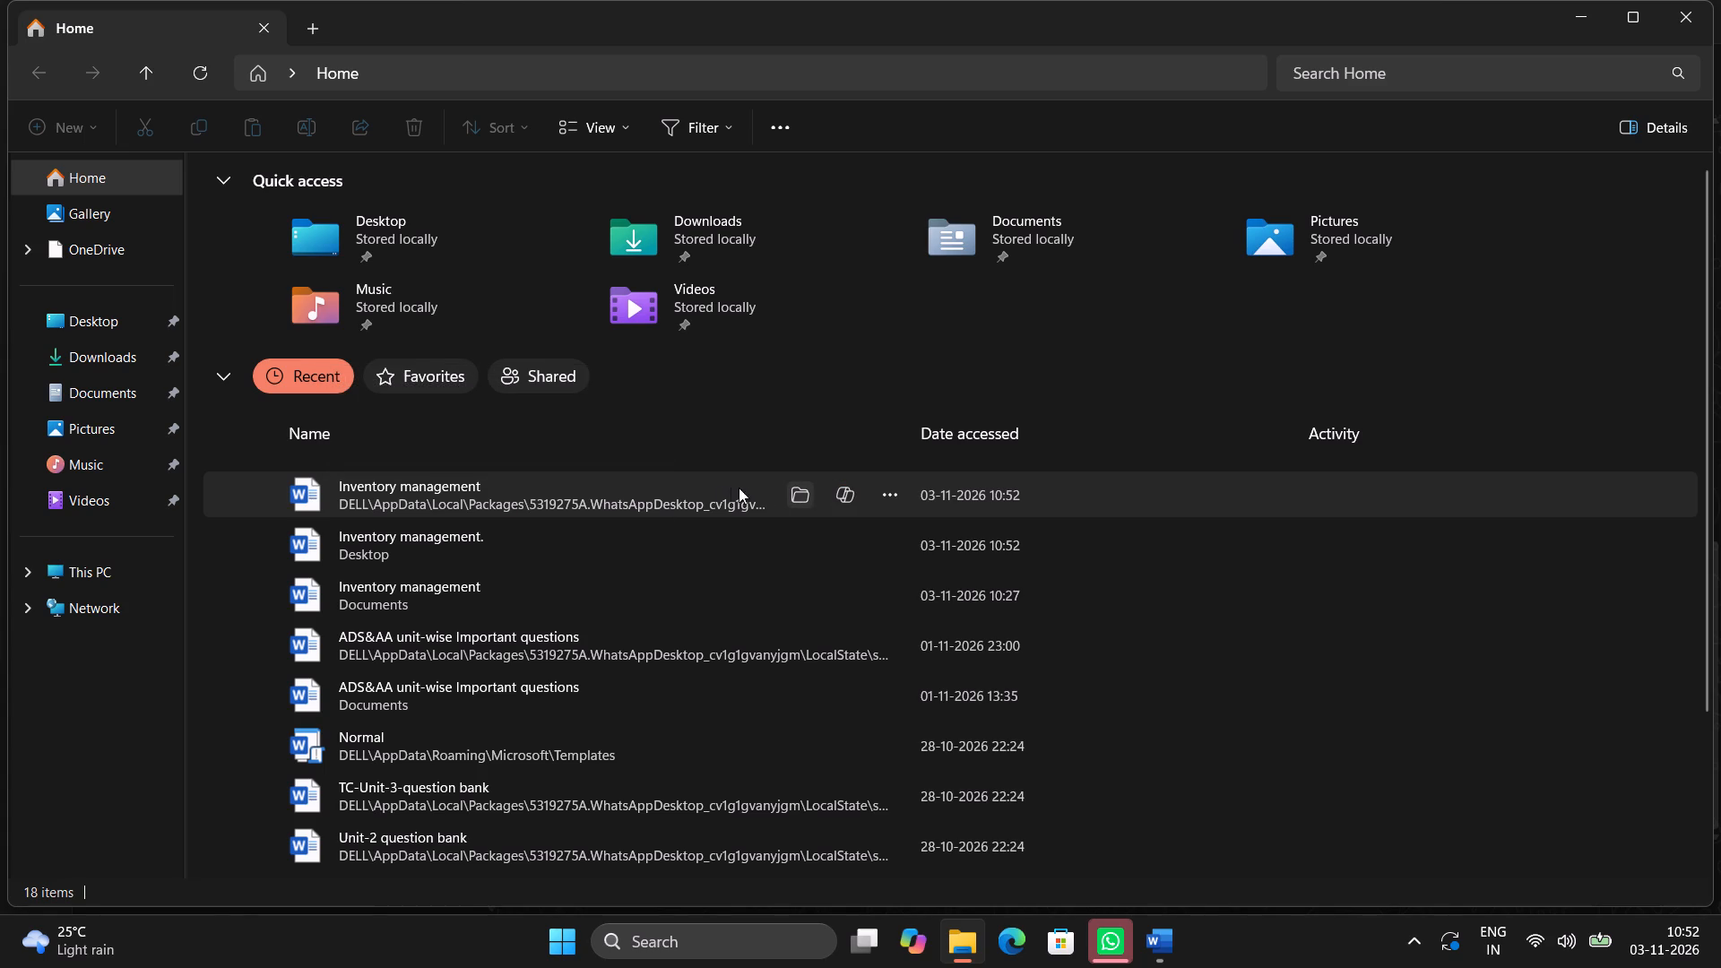
pyautogui.click(885, 493)
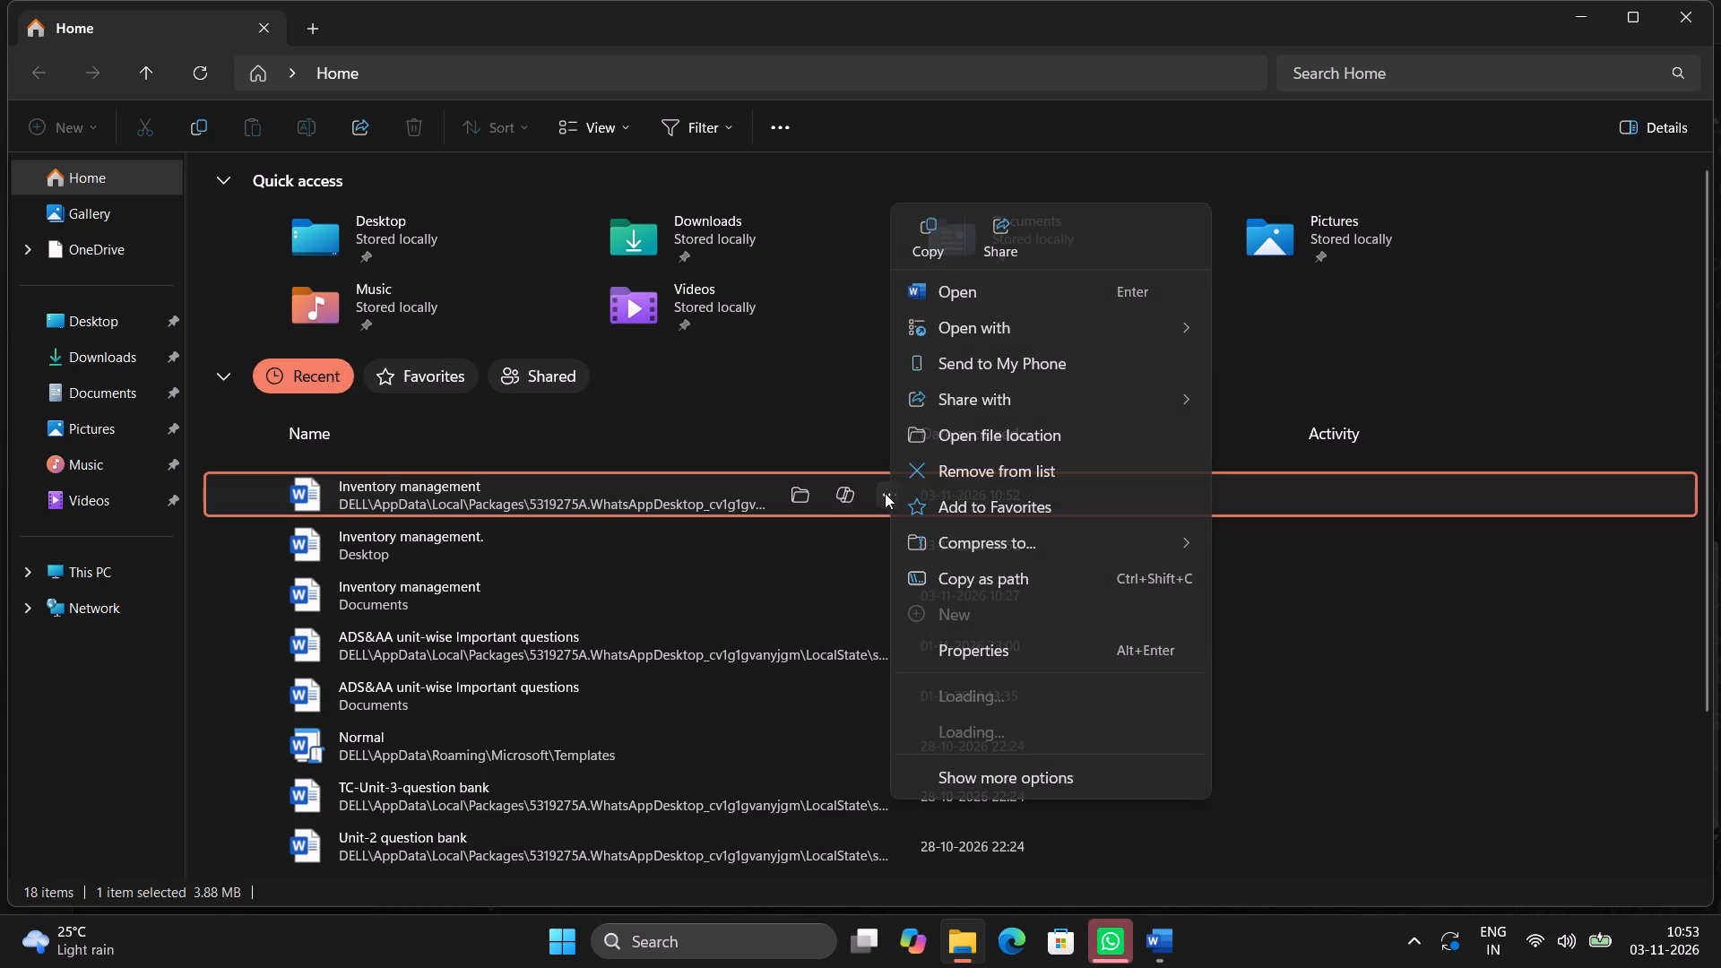
pyautogui.click(921, 229)
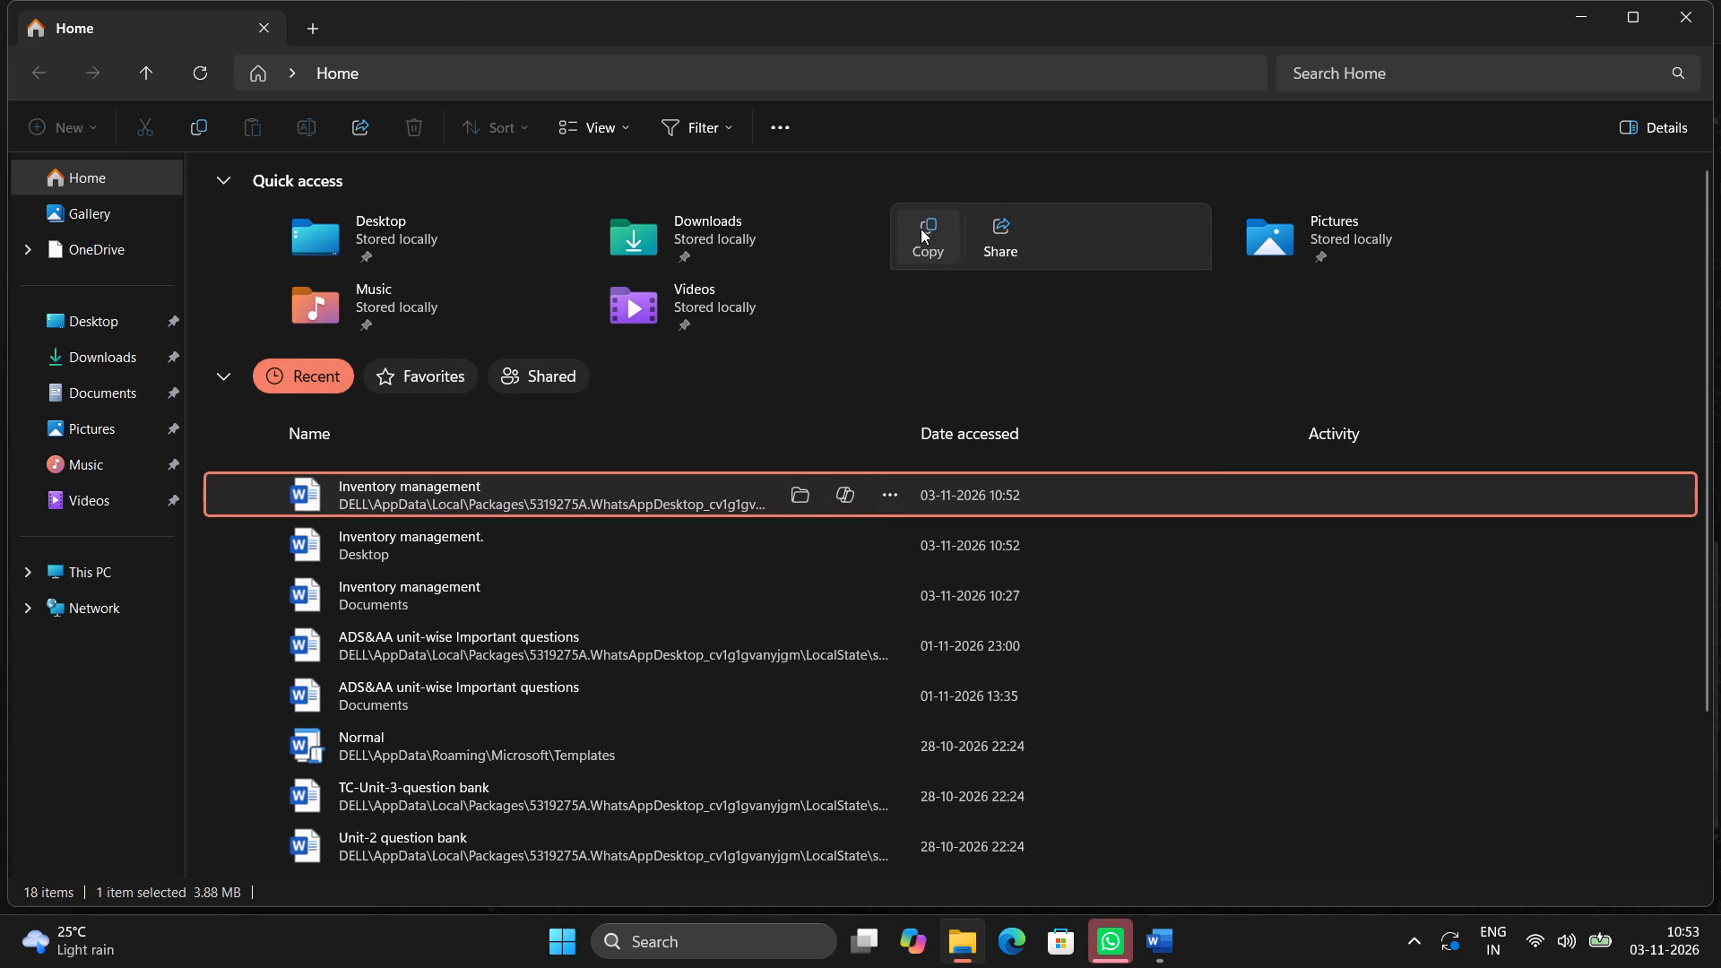
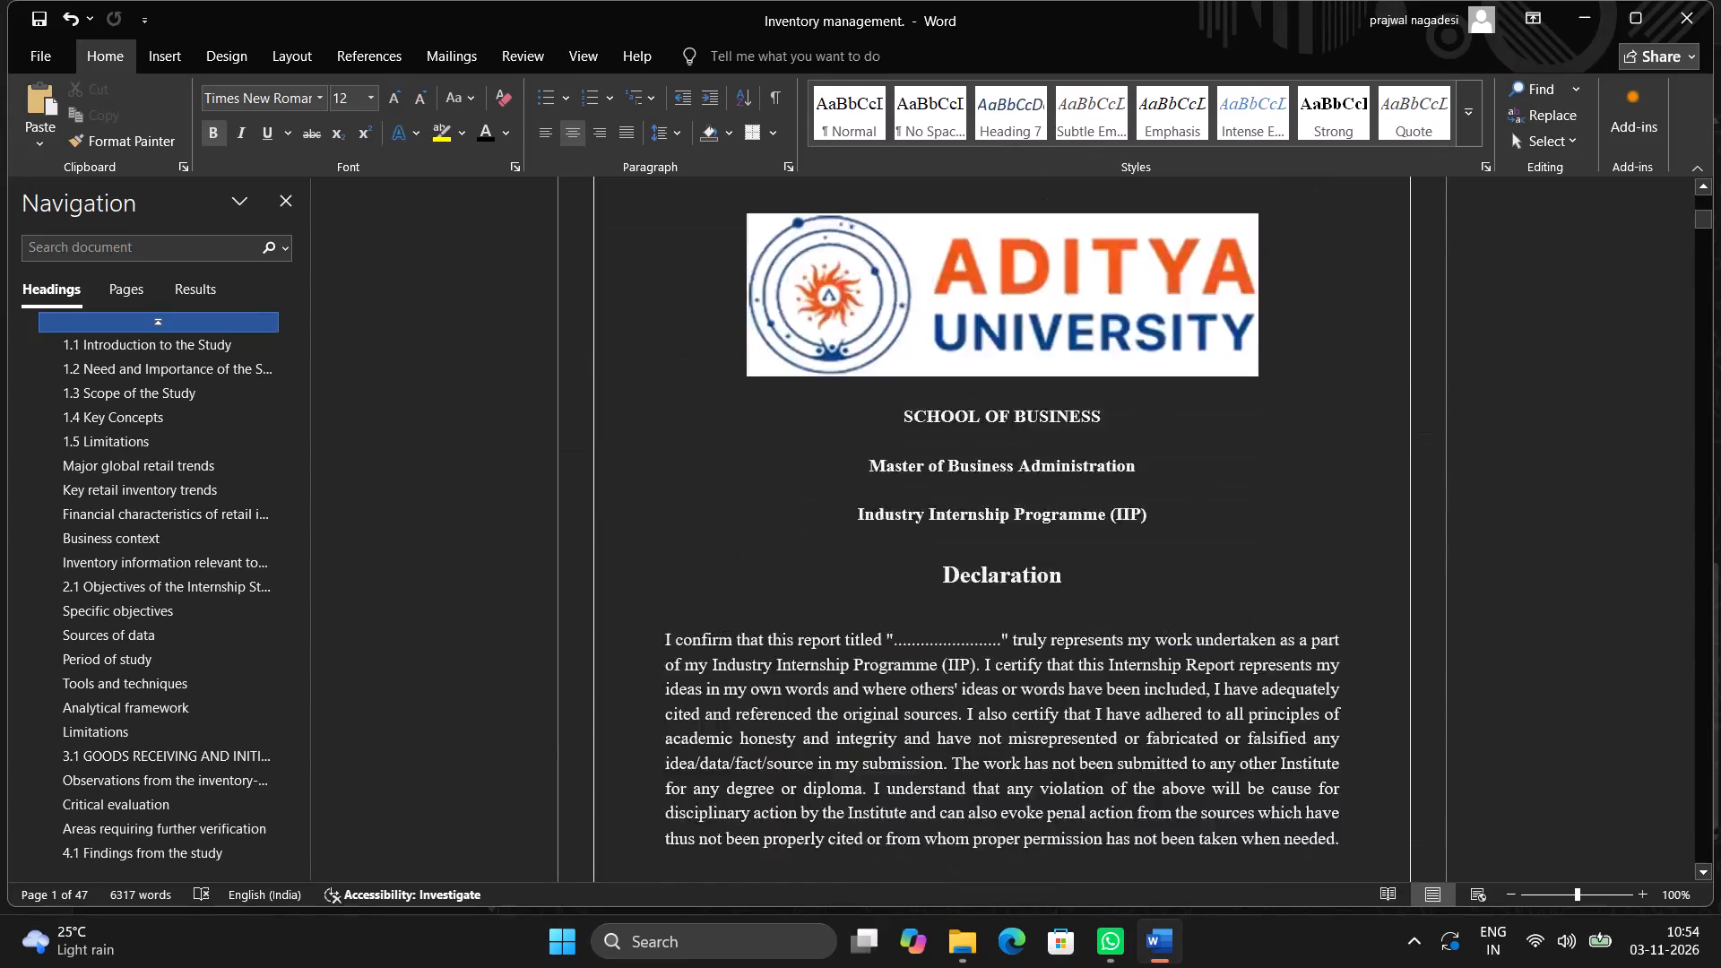
# Review the report's opening pages, comparing the title page, Declaration, Certificate page and repeated title page for completeness and layout.
pyautogui.scroll(-1, 1030, 670)
pyautogui.scroll(2, 1030, 670)
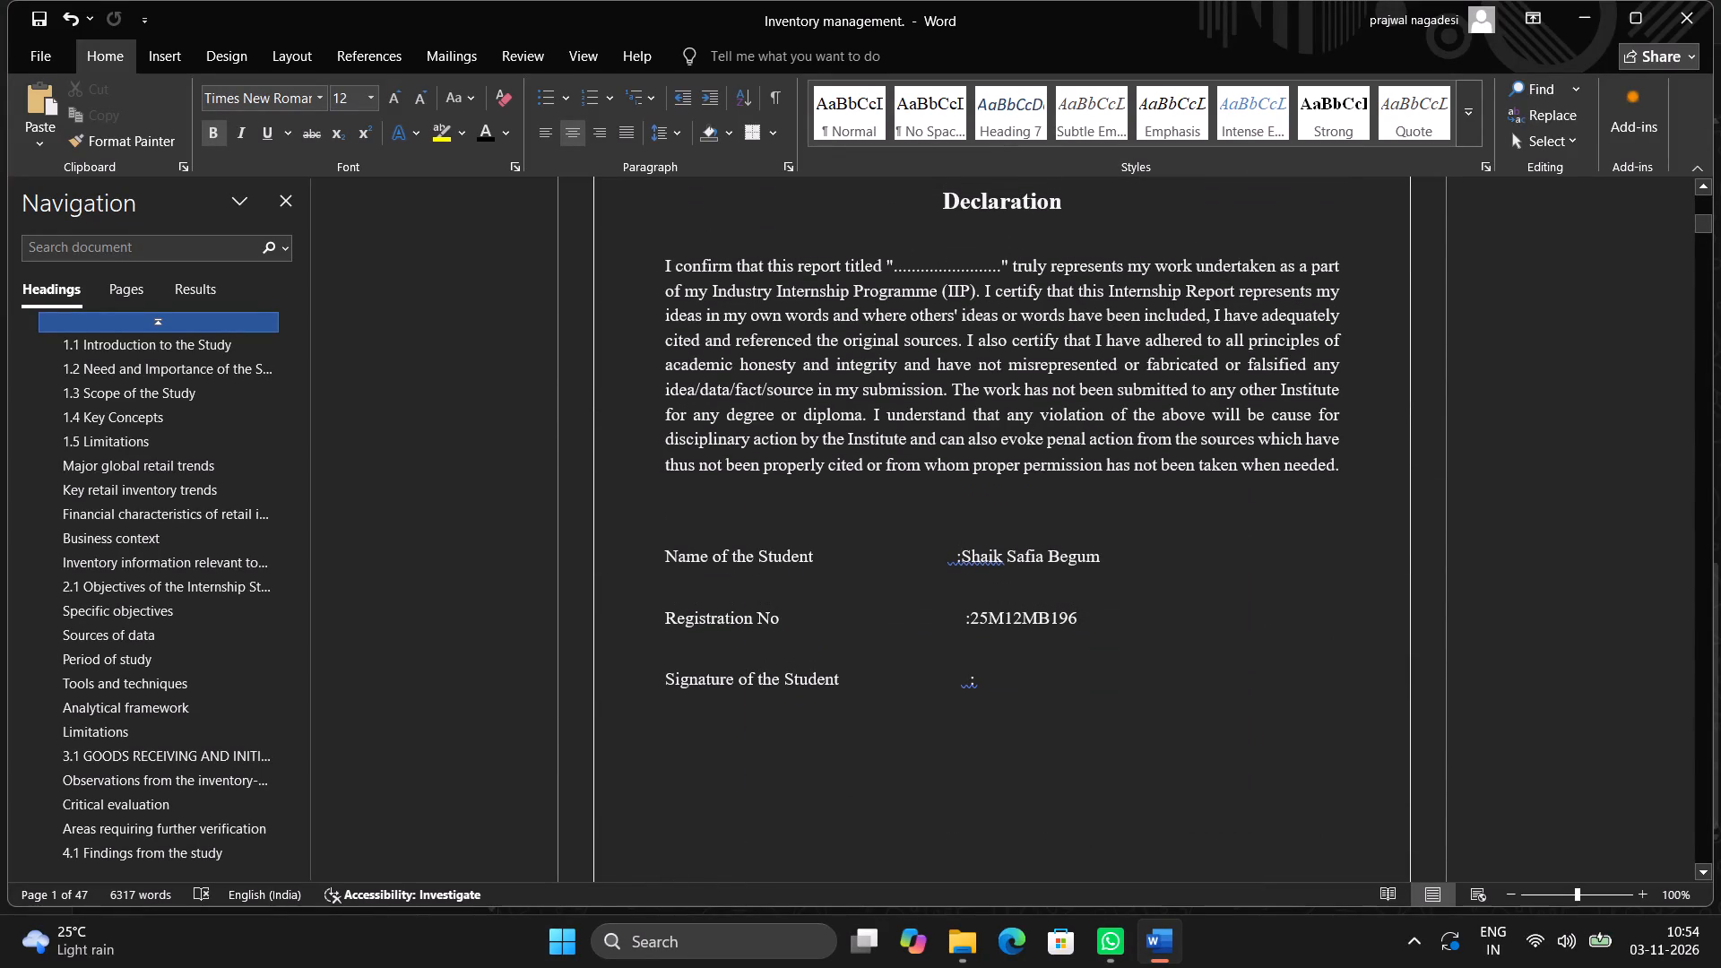
pyautogui.scroll(-1, 937, 618)
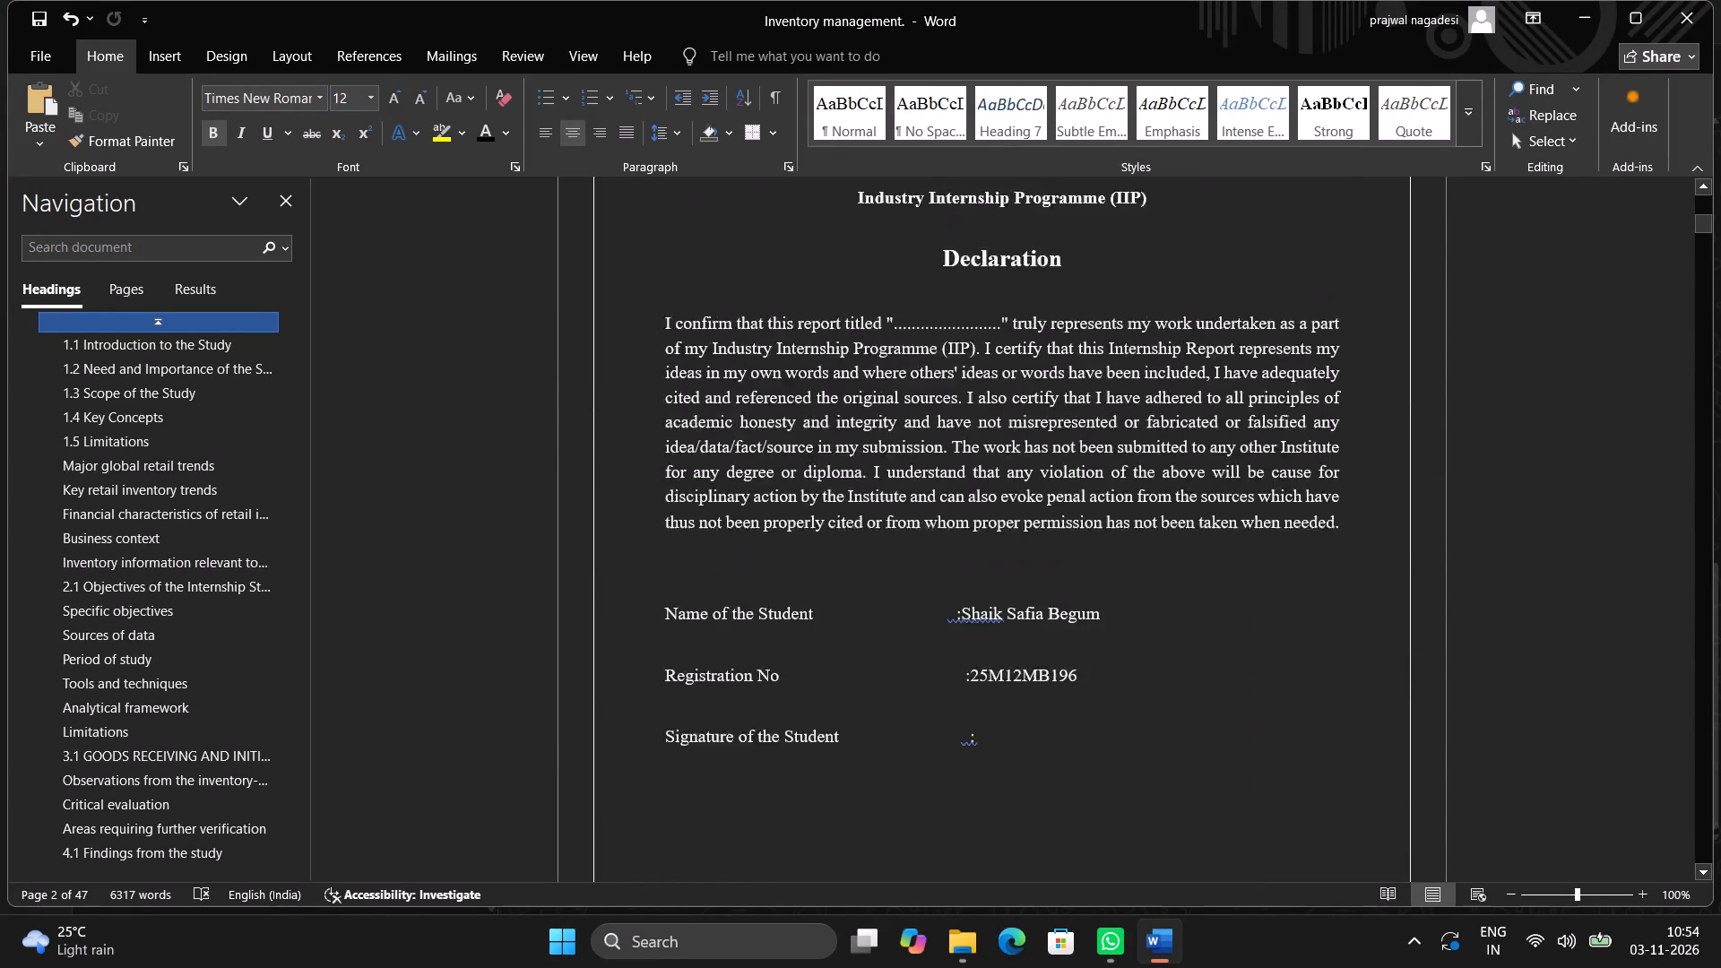
pyautogui.scroll(-3, 937, 618)
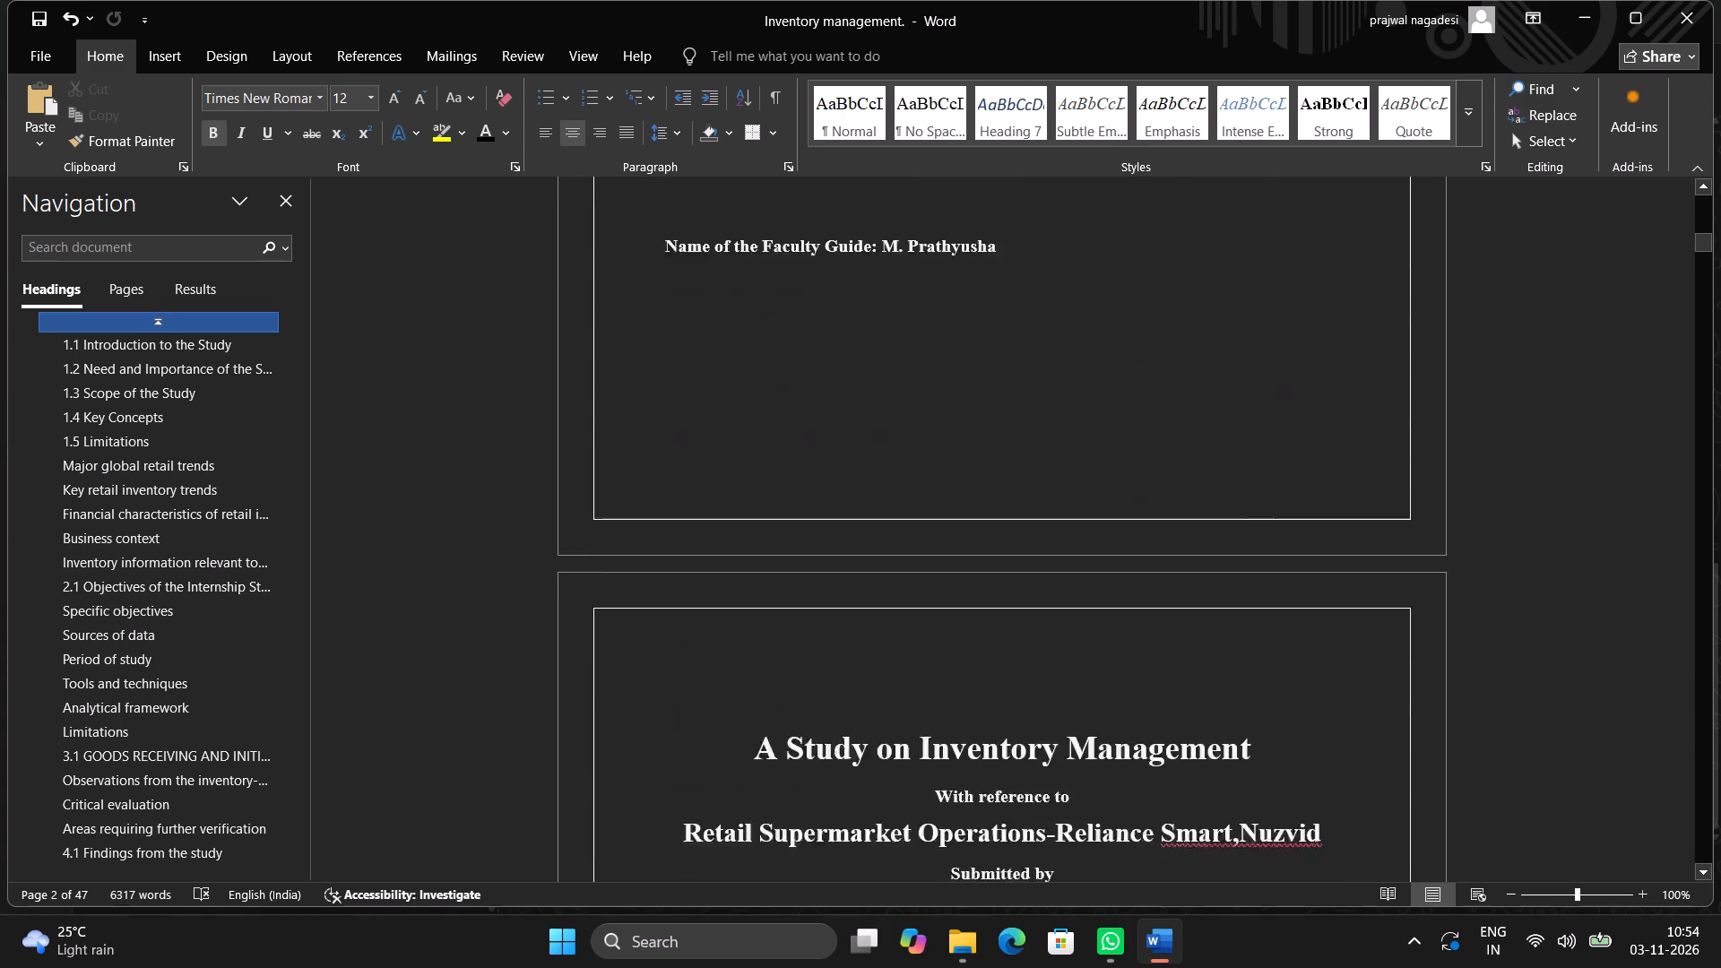
pyautogui.scroll(-4, 937, 618)
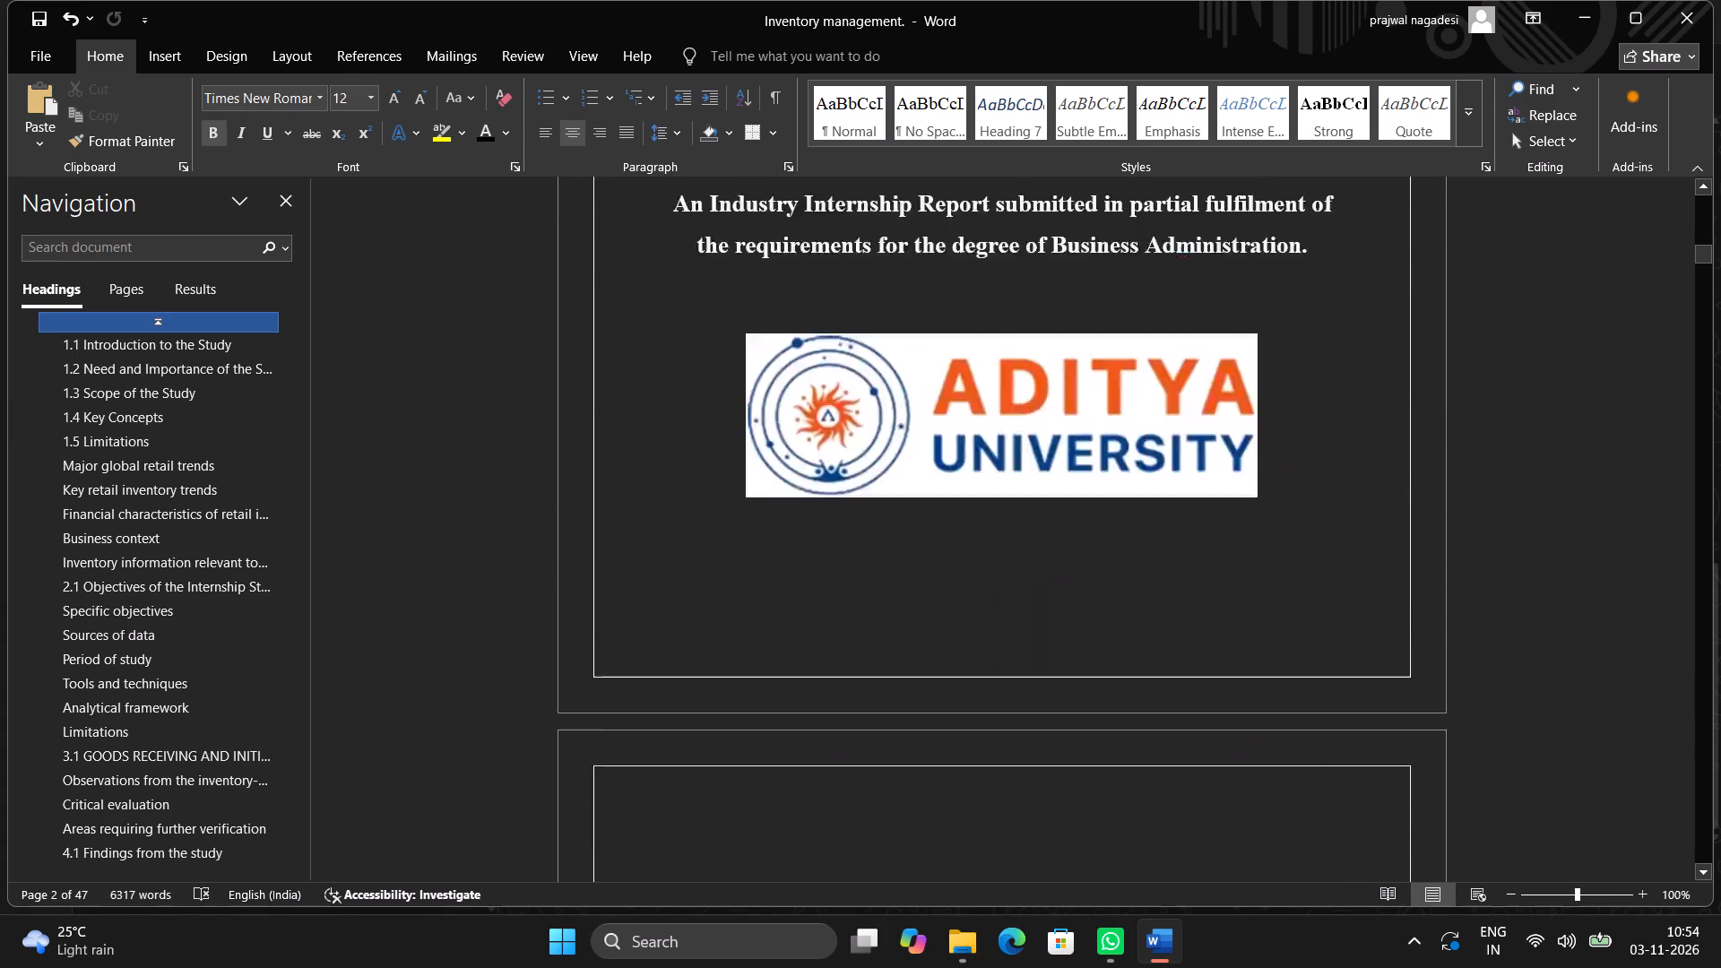
pyautogui.scroll(-1, 937, 618)
pyautogui.scroll(10, 937, 618)
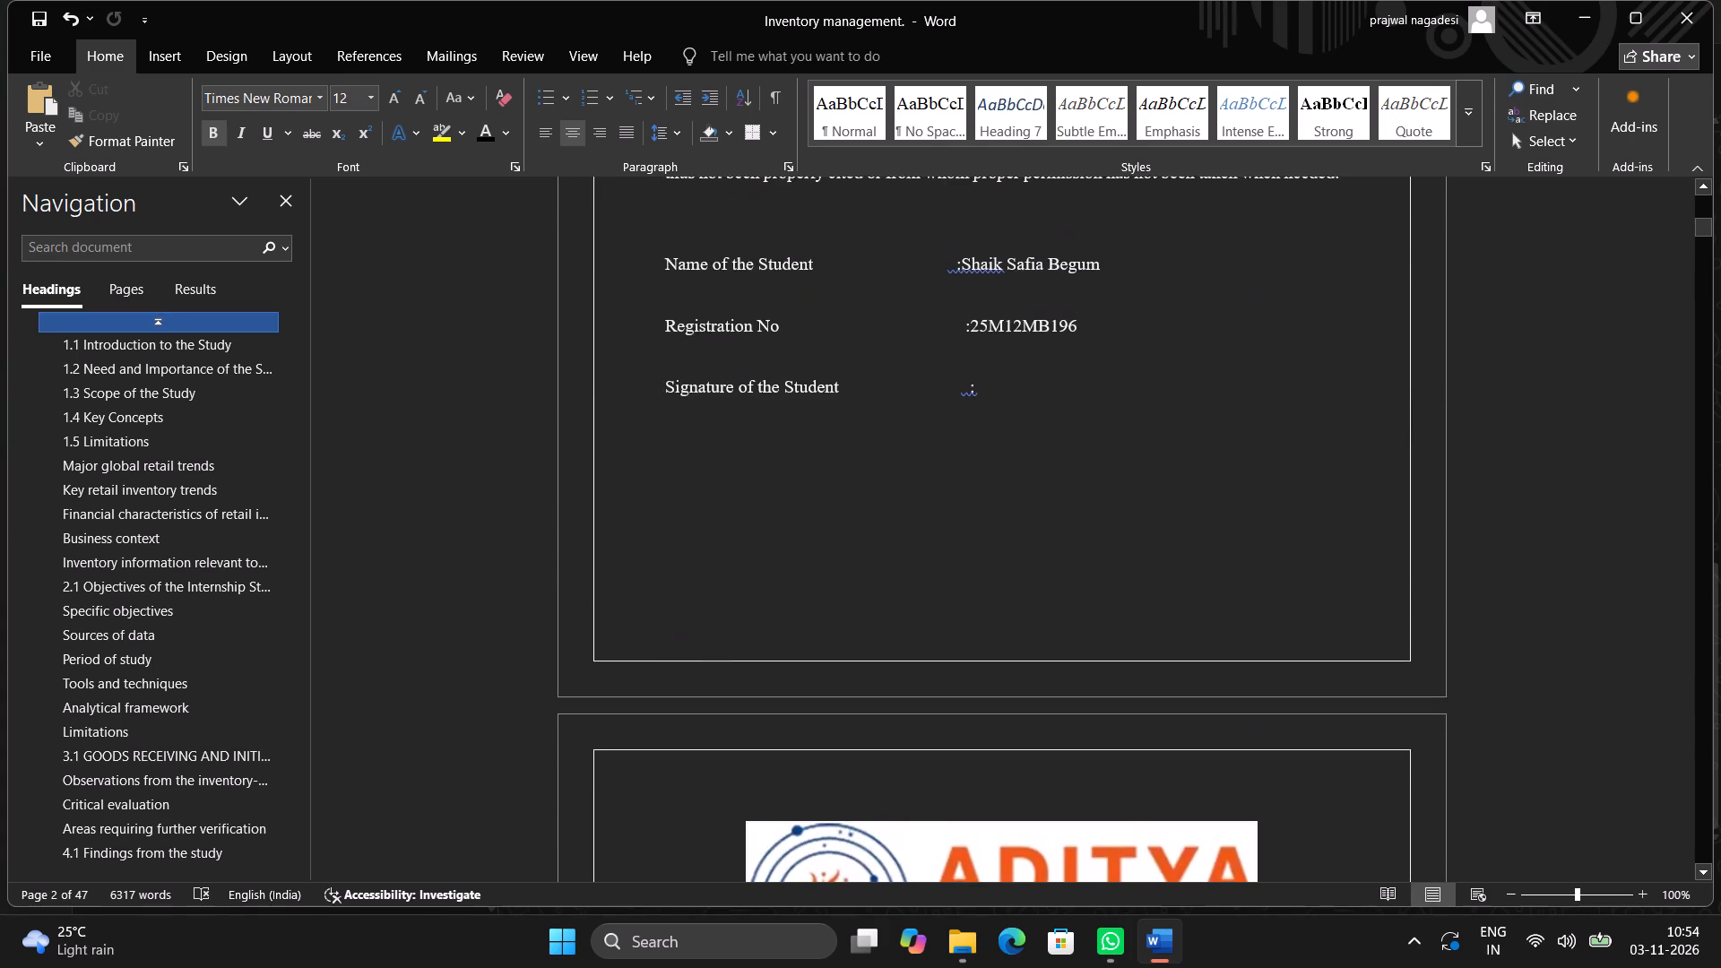
pyautogui.scroll(8, 937, 618)
pyautogui.scroll(-2, 937, 618)
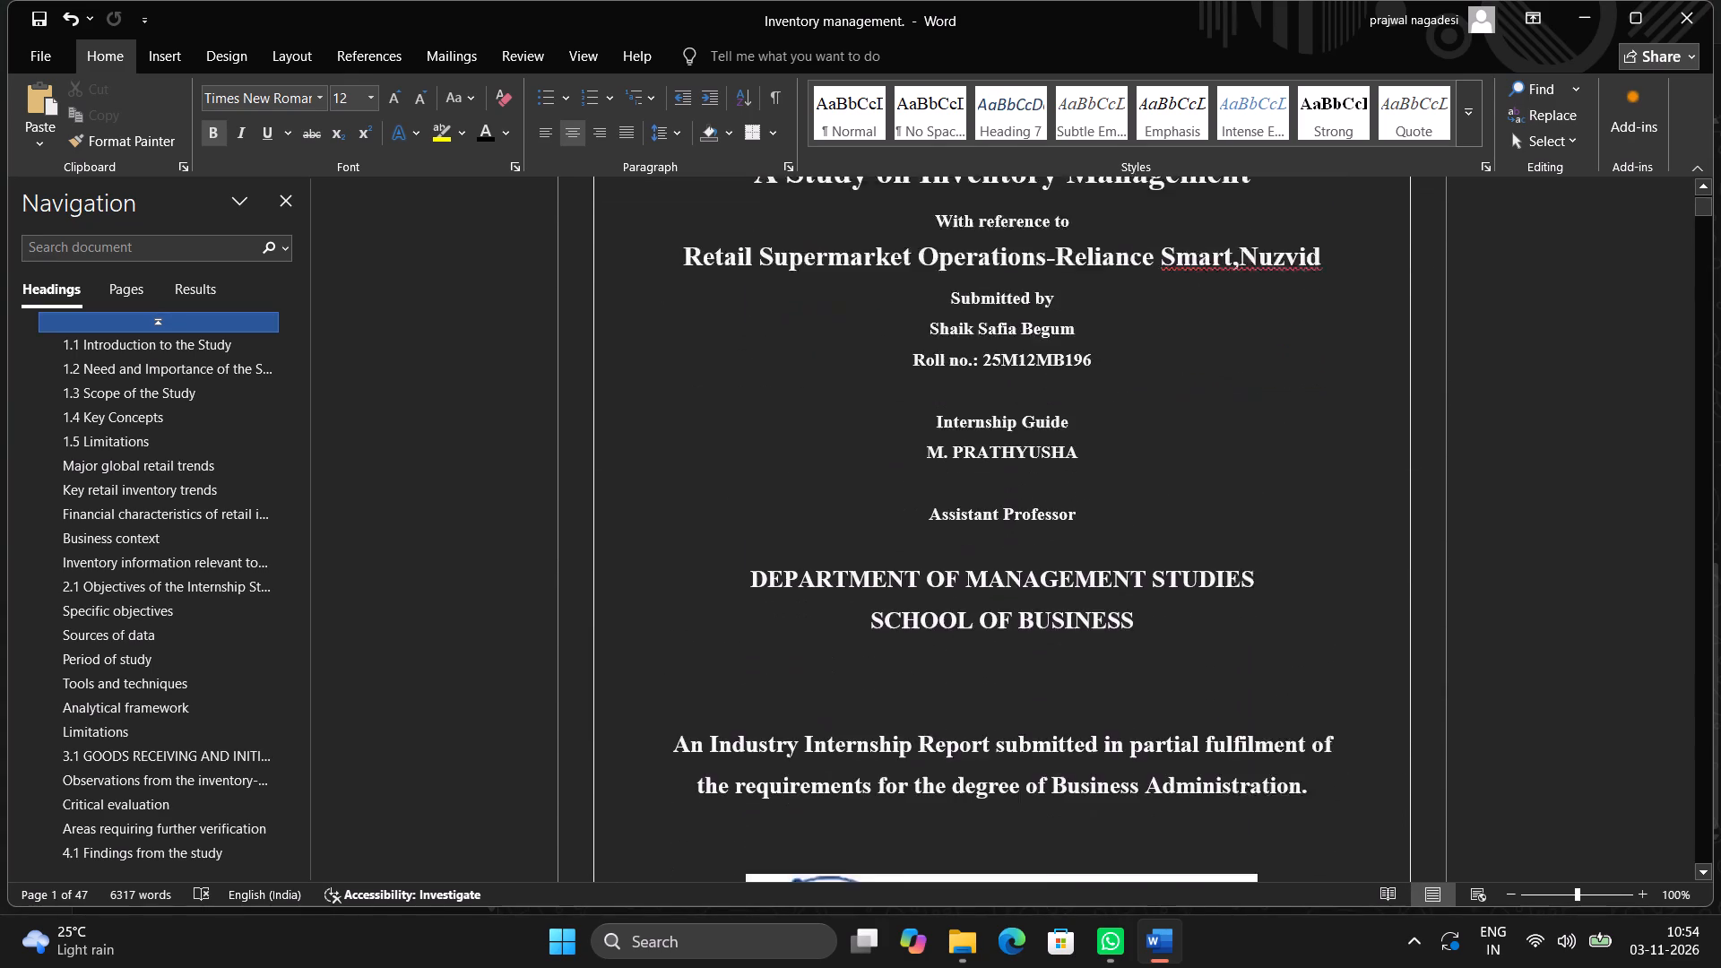
pyautogui.scroll(-3, 937, 618)
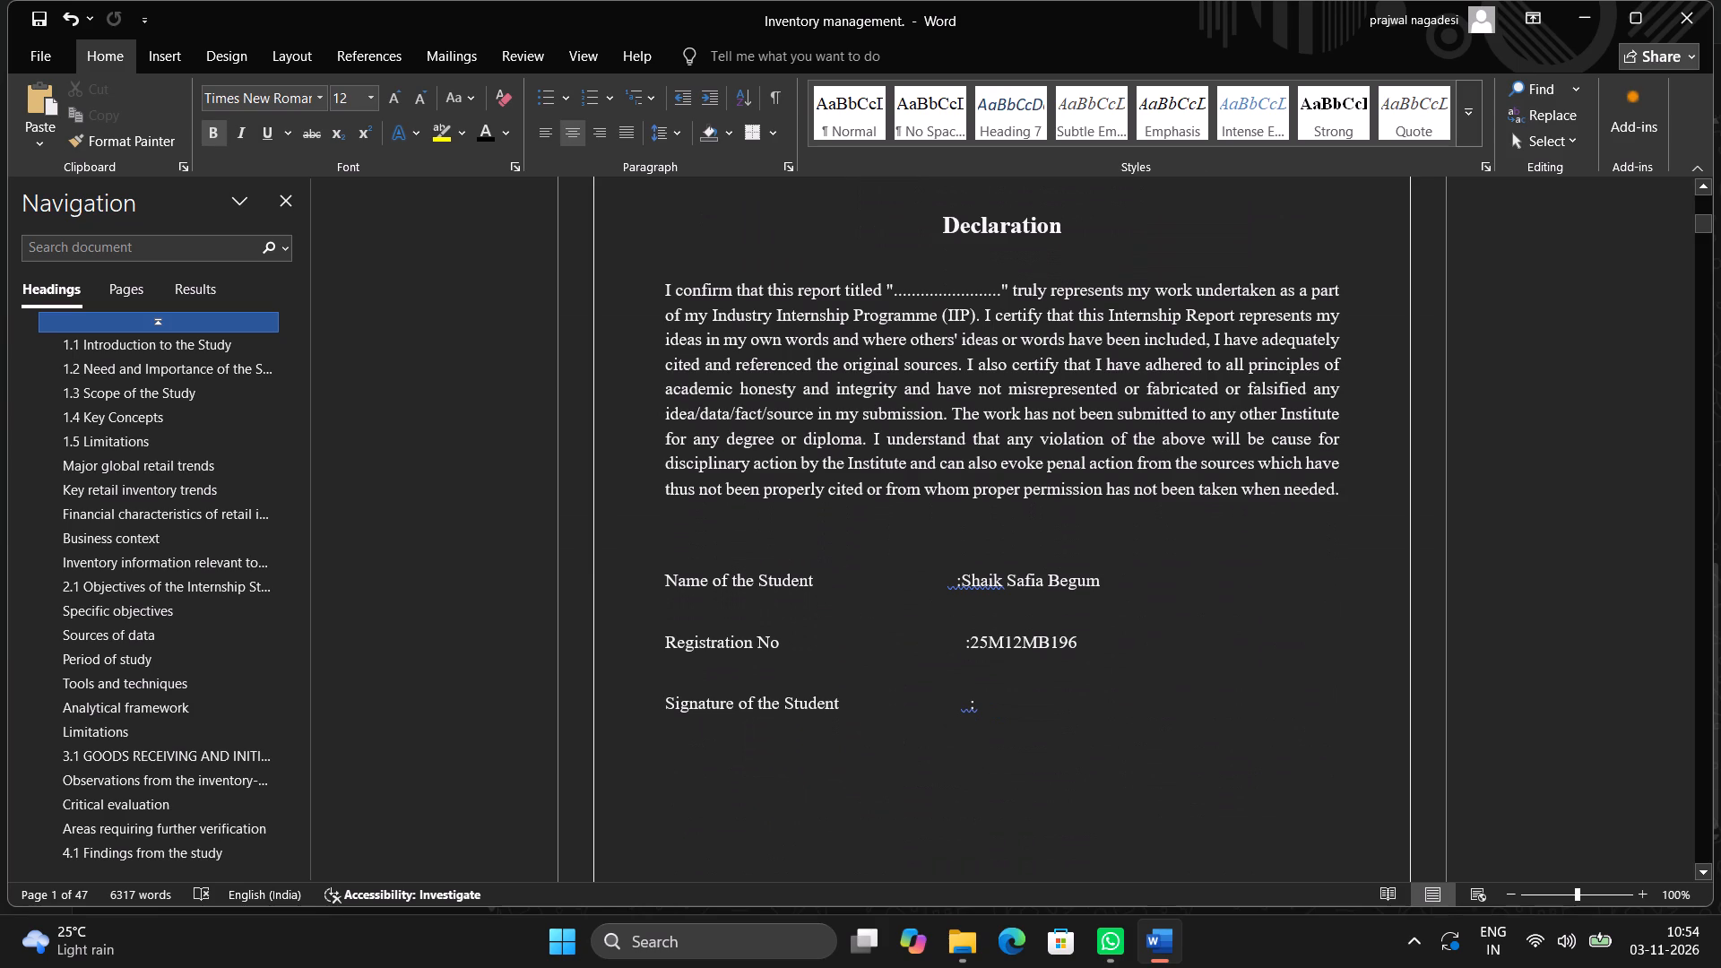
# On the Declaration page, remove the extra spaces before the Registration No colon so it lines up with the student name's colon.
pyautogui.click(966, 644)
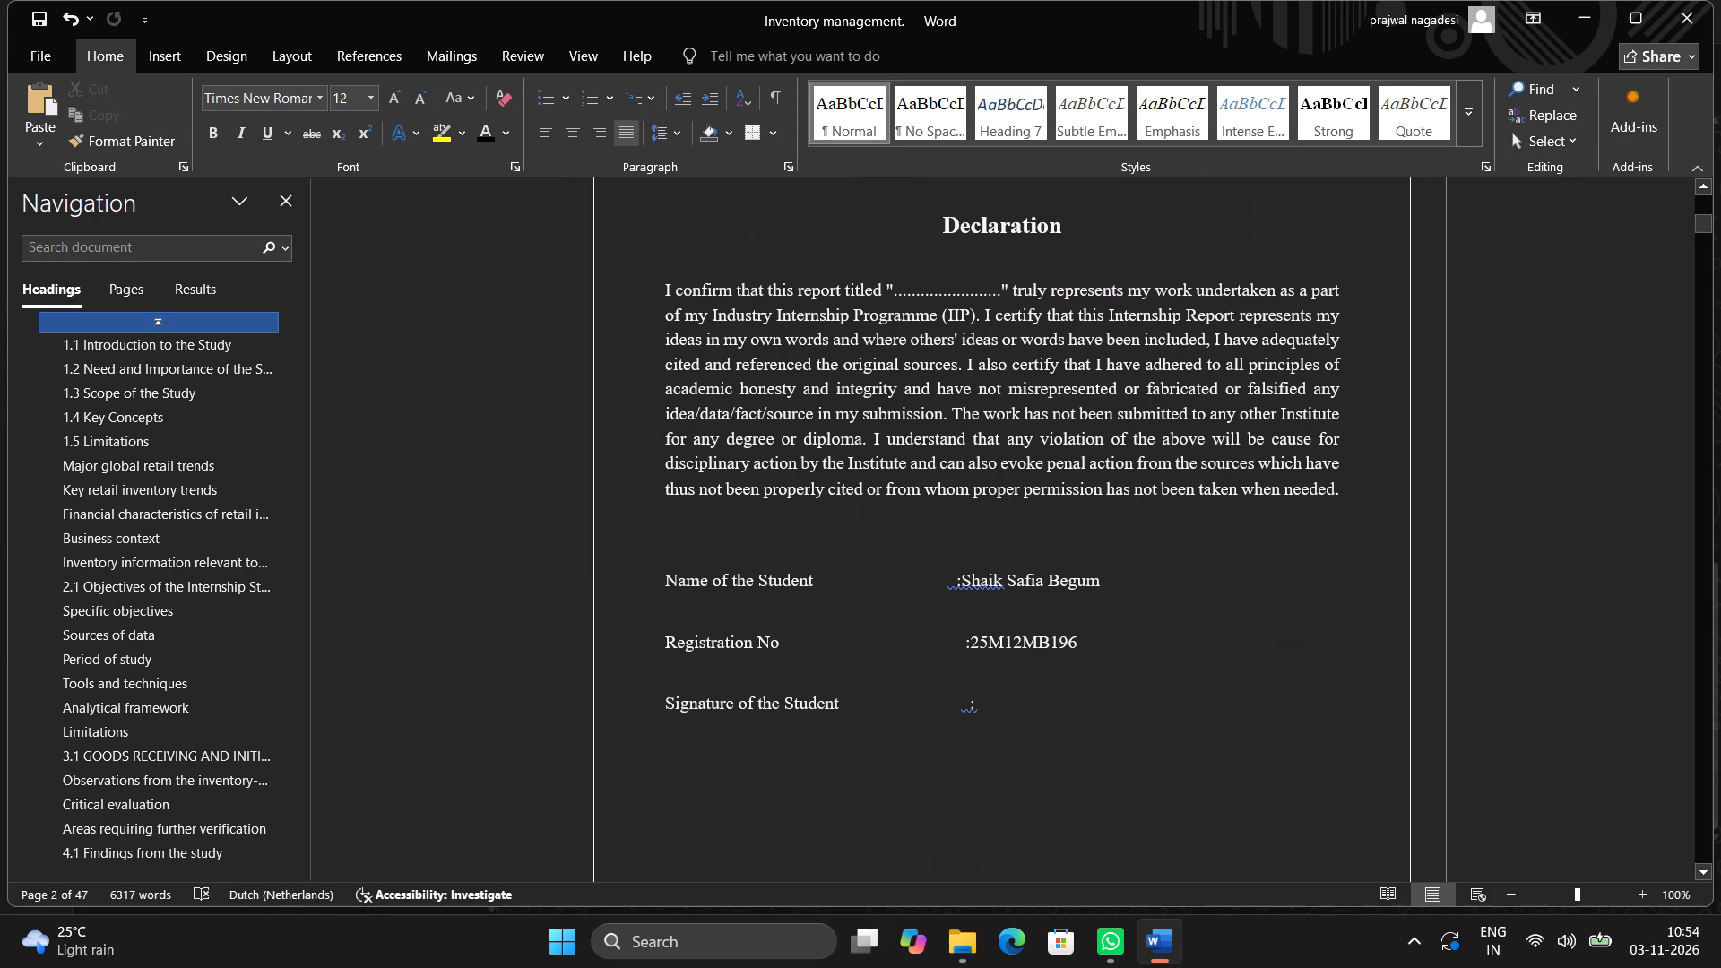
pyautogui.press('BackSpace')
pyautogui.press('BackSpace')
pyautogui.press('Up')
pyautogui.press('Up')
pyautogui.press('Down')
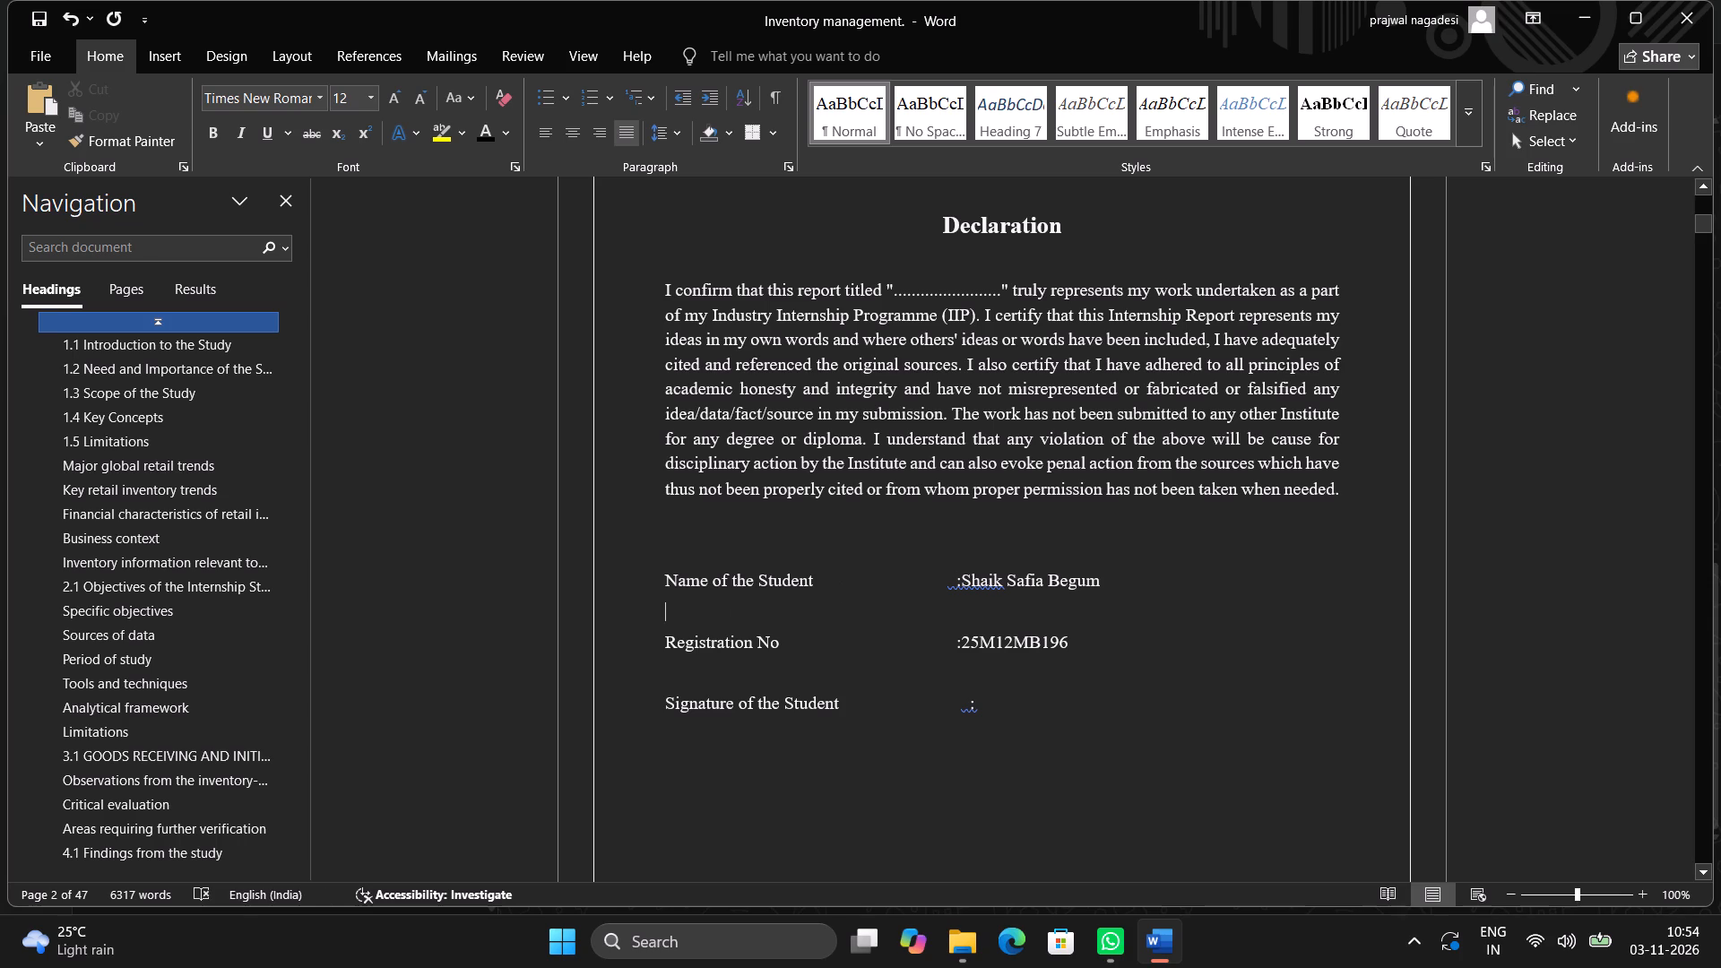
pyautogui.press('Down')
pyautogui.press('Up')
pyautogui.press('Up')
pyautogui.press('Down')
pyautogui.press('Down')
# Remove the extra spaces before the colon on the Signature of the Student line to align it with the colons above.
pyautogui.press('Down')
pyautogui.press('Down')
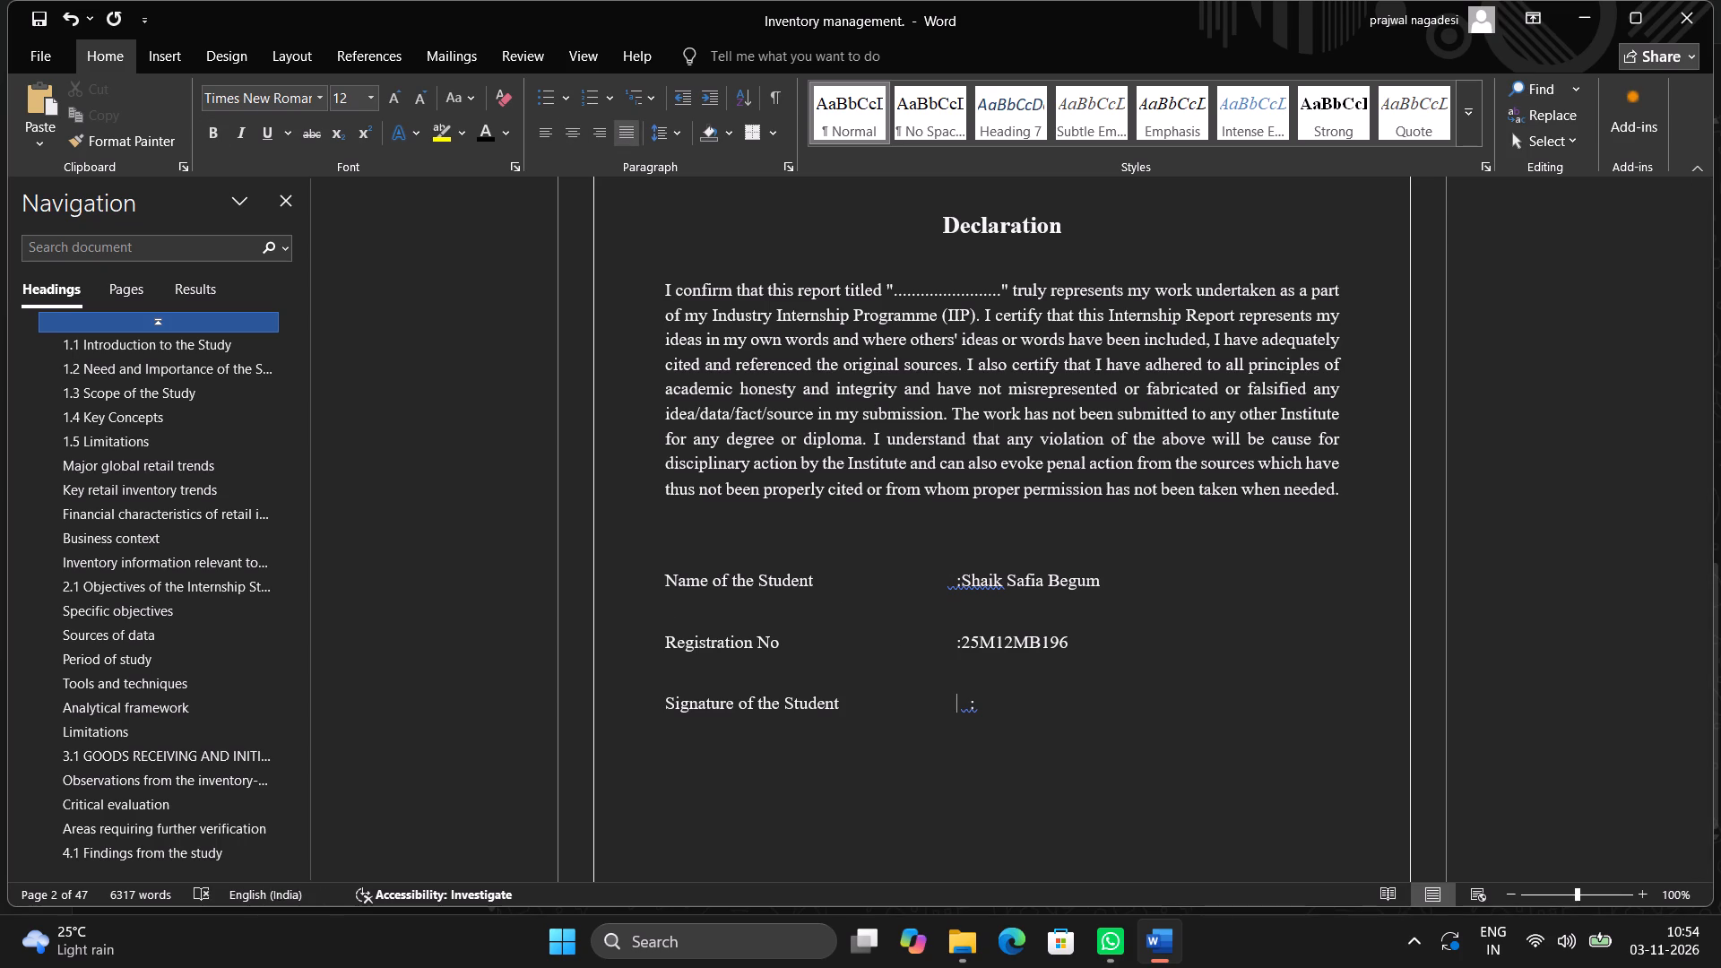
pyautogui.press('BackSpace')
pyautogui.press('BackSpace')
pyautogui.press('BackSpace')
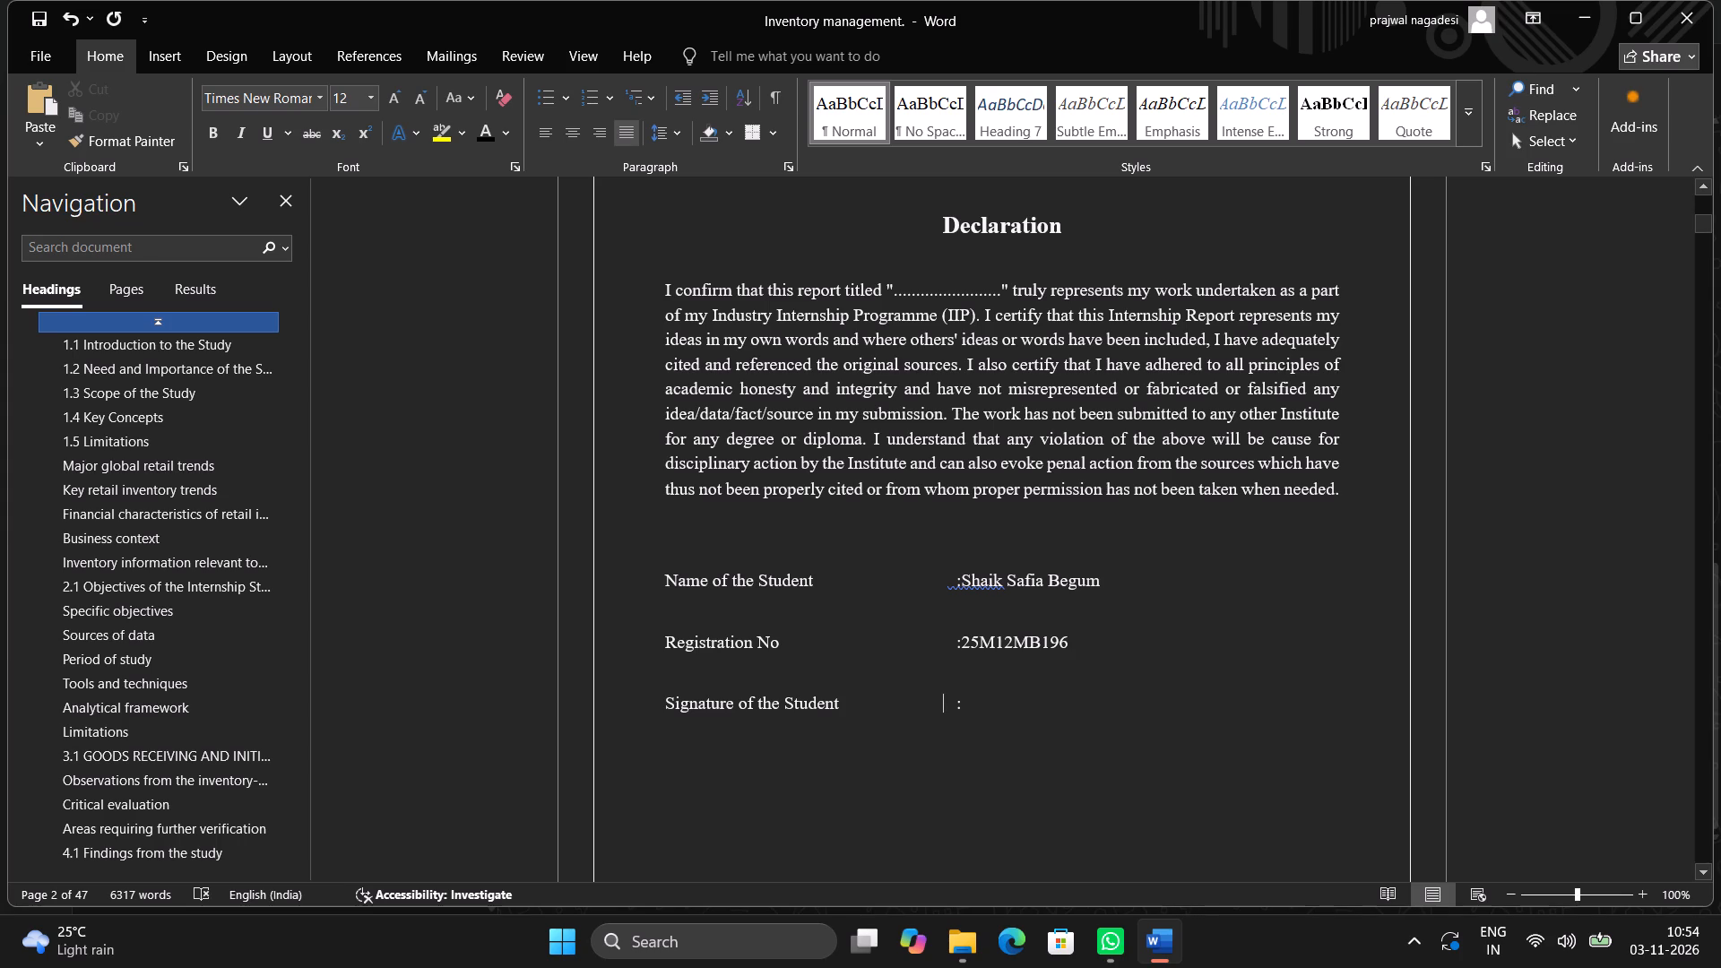
pyautogui.click(958, 707)
# Set up saving a copy of the report to the Documents folder with the file name "Inventory management. 2".
pyautogui.click(29, 48)
pyautogui.moveTo(60, 379); pyautogui.dragTo(98, 357)
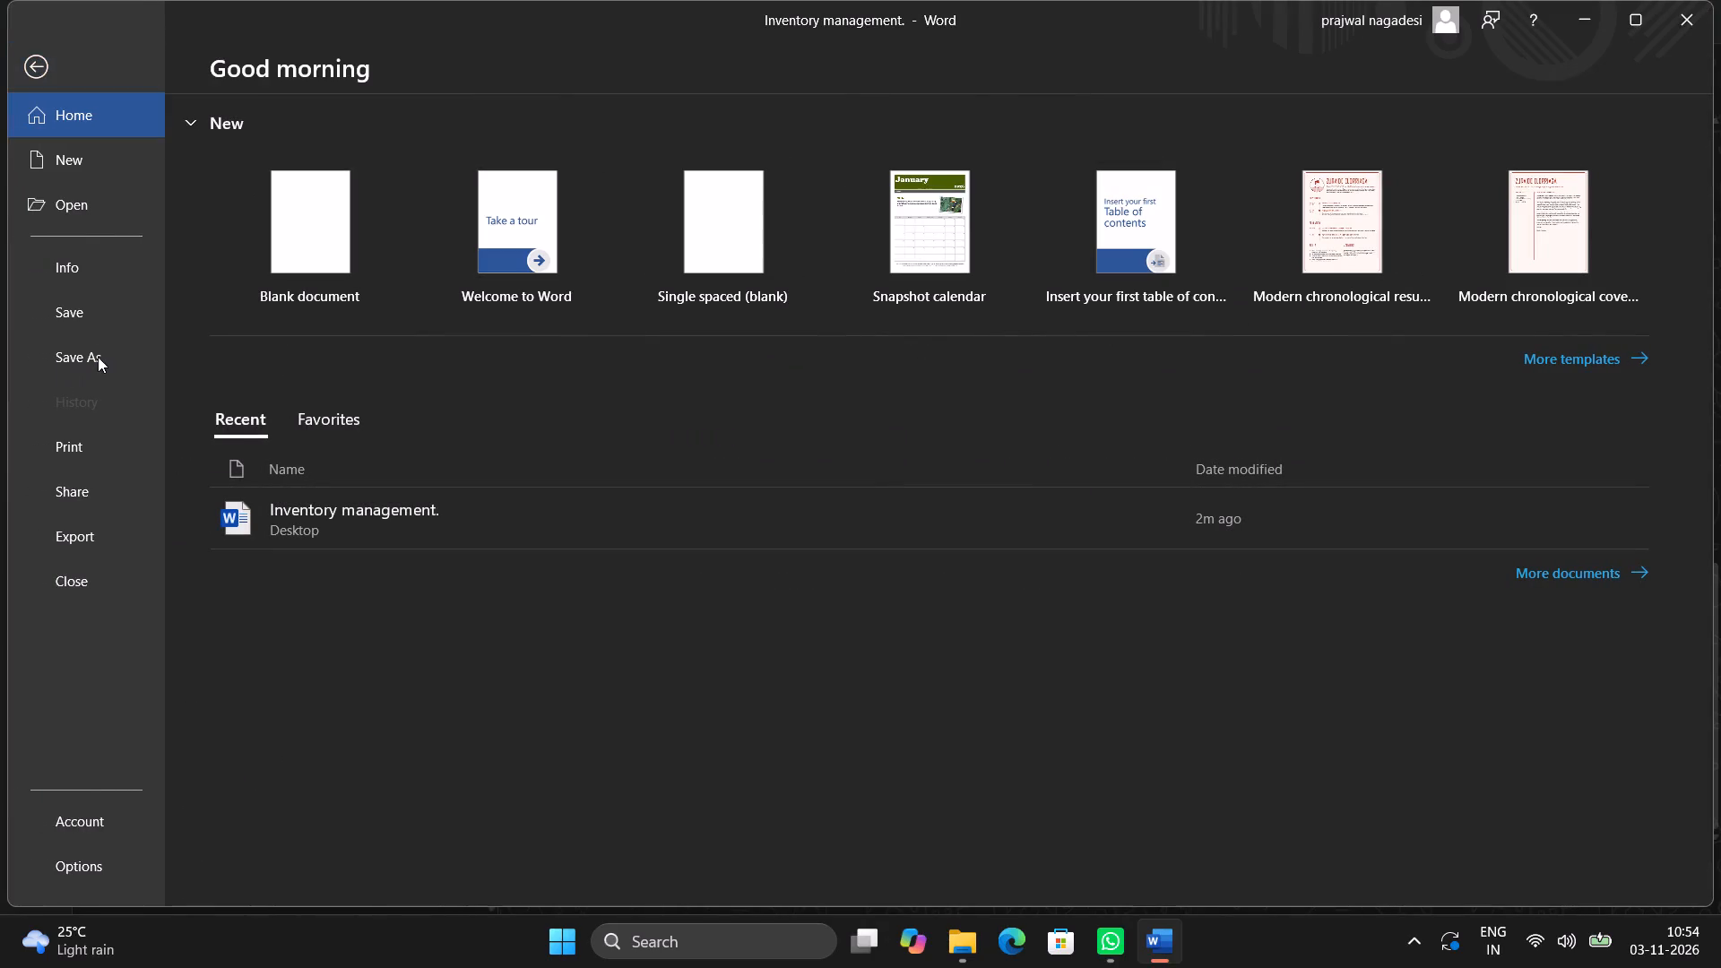
pyautogui.moveTo(98, 357); pyautogui.dragTo(97, 355)
pyautogui.click(97, 355)
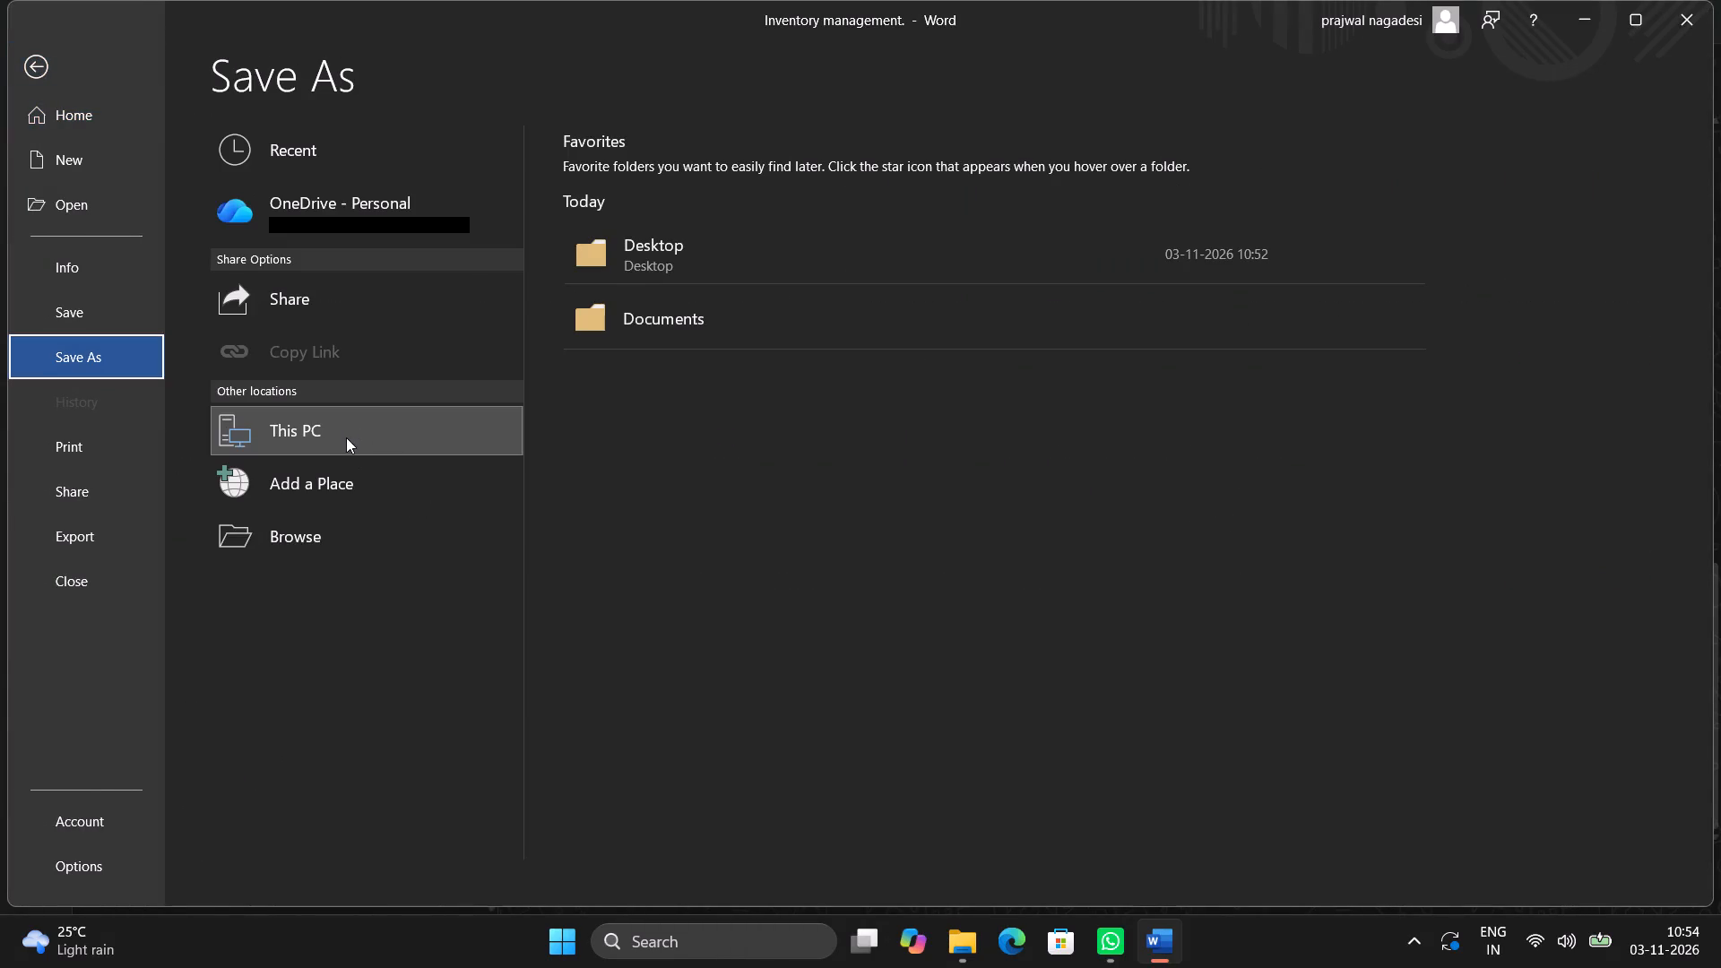
pyautogui.click(346, 437)
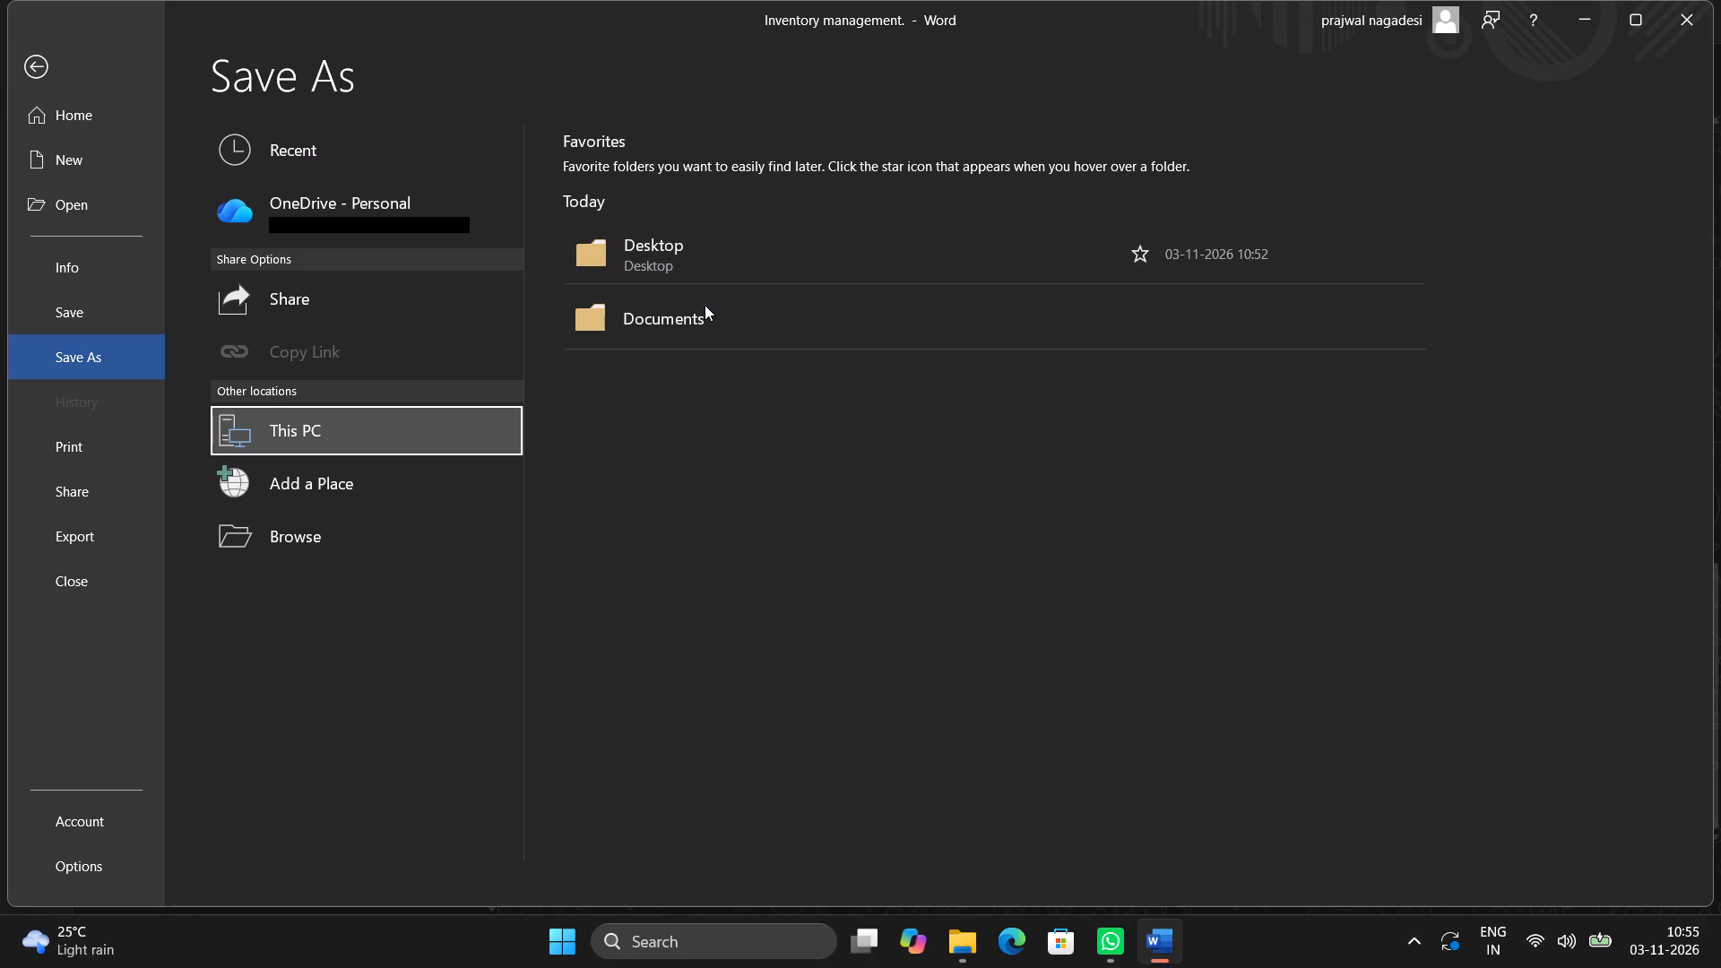
pyautogui.click(705, 305)
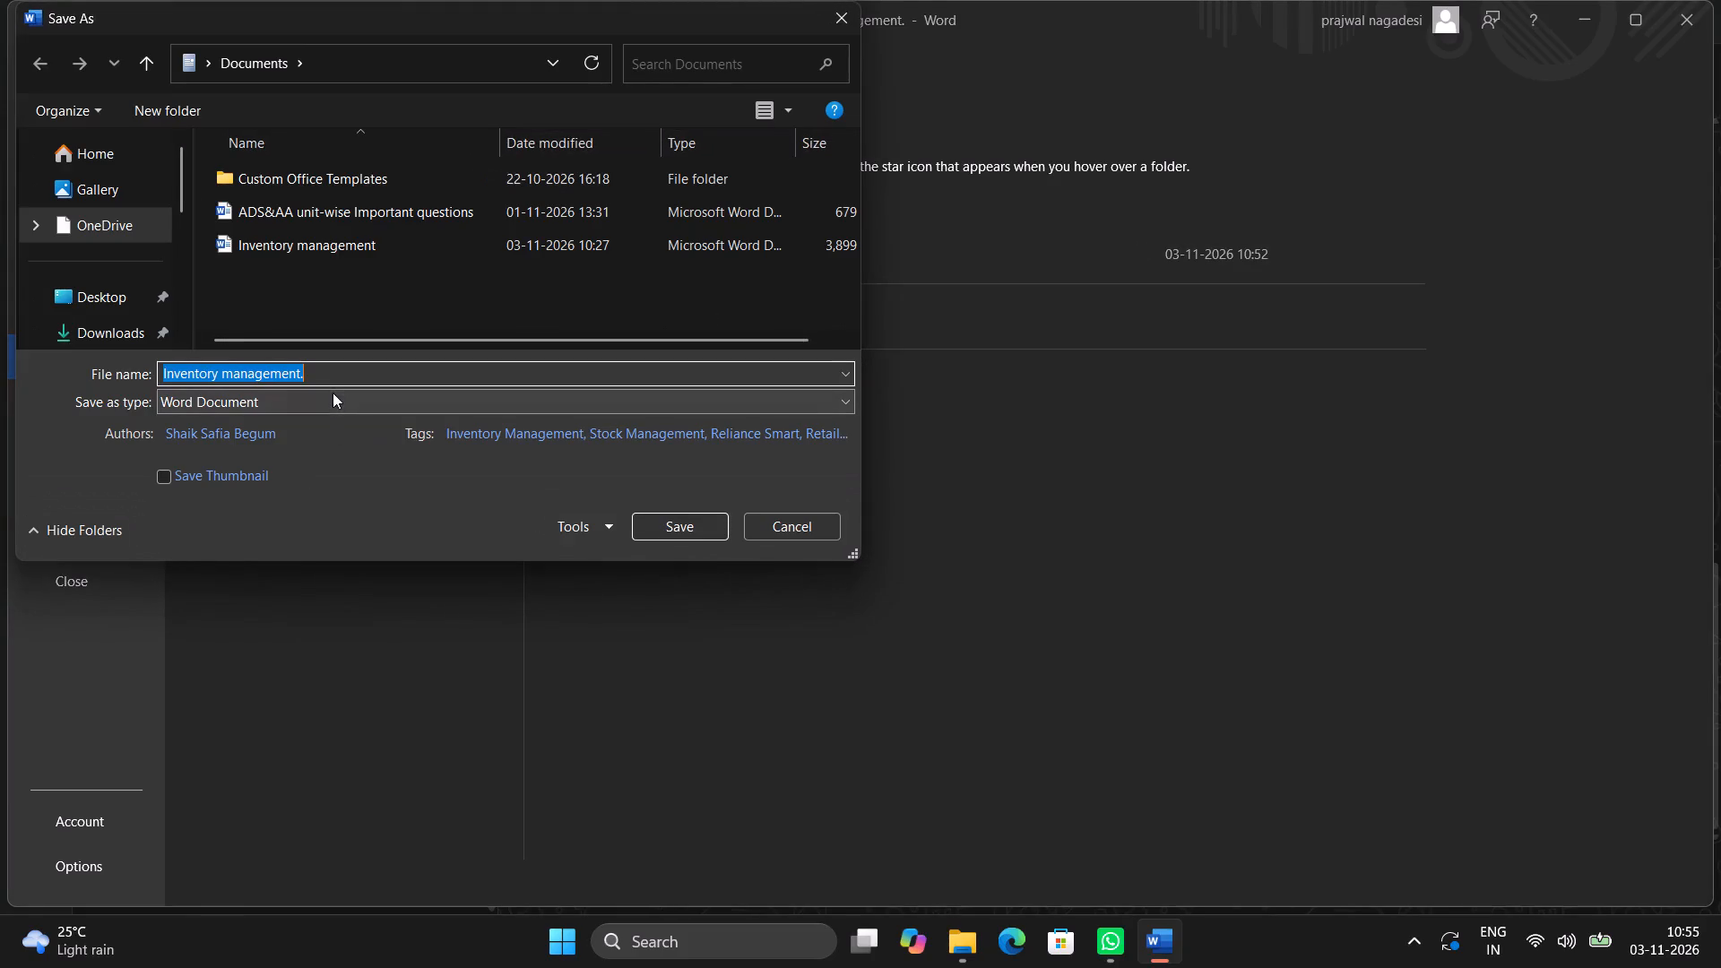
pyautogui.click(326, 374)
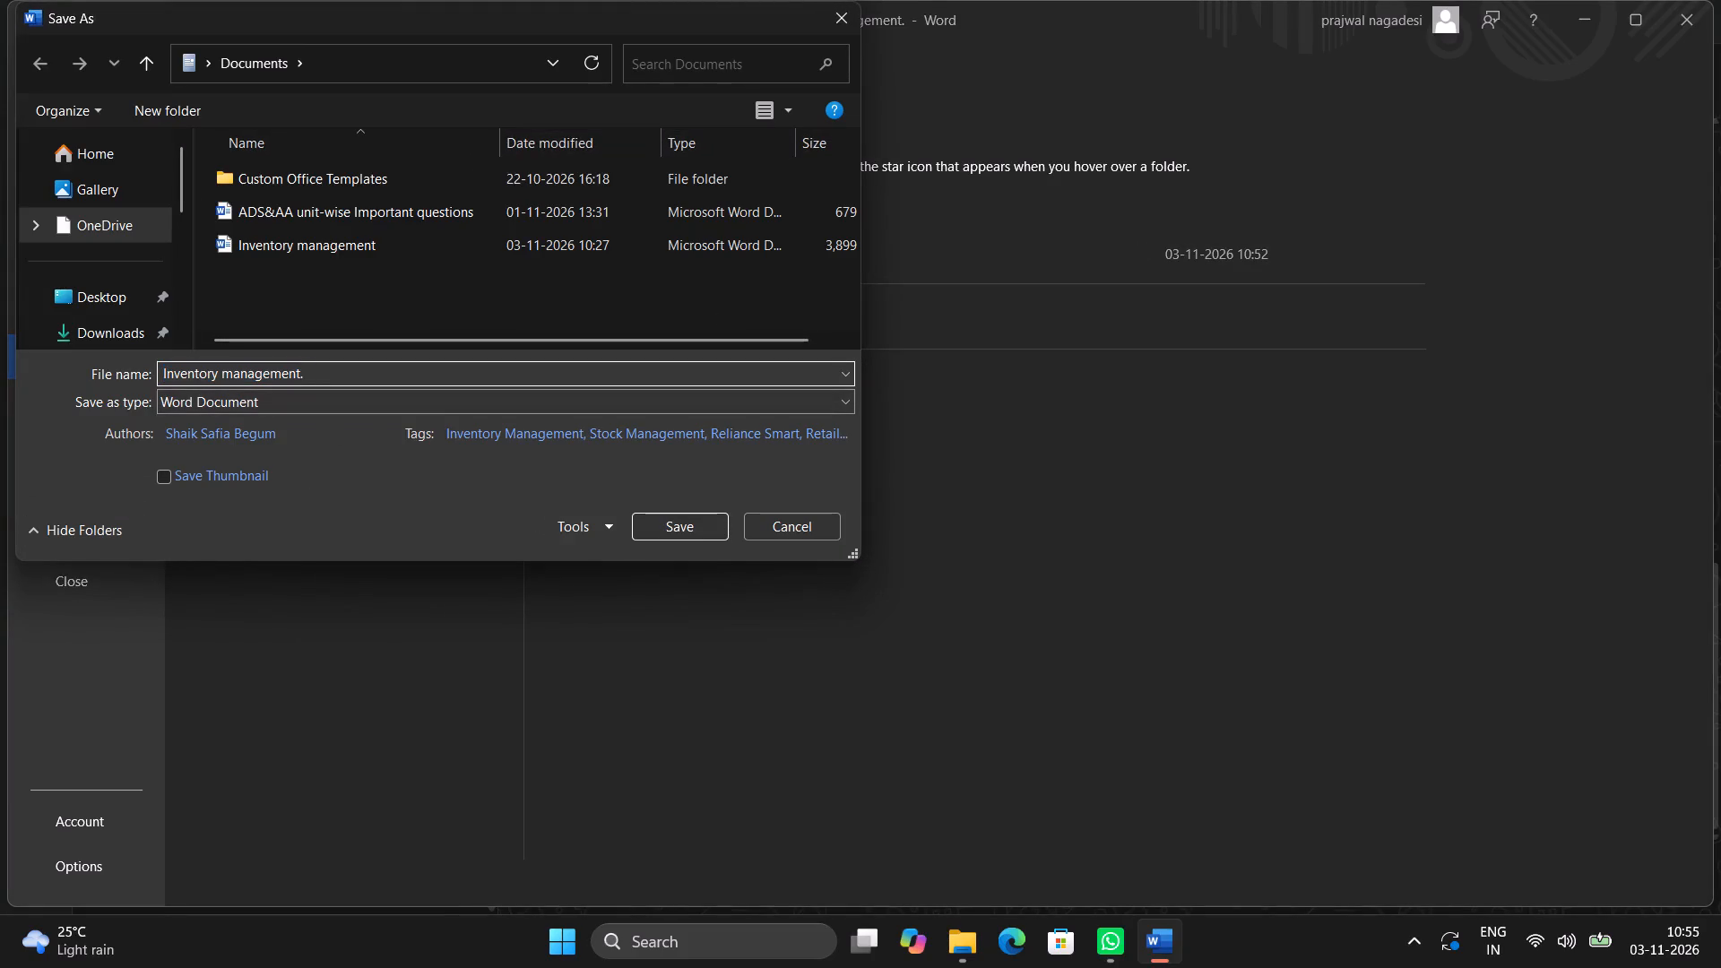
pyautogui.press('space')
pyautogui.press('2')
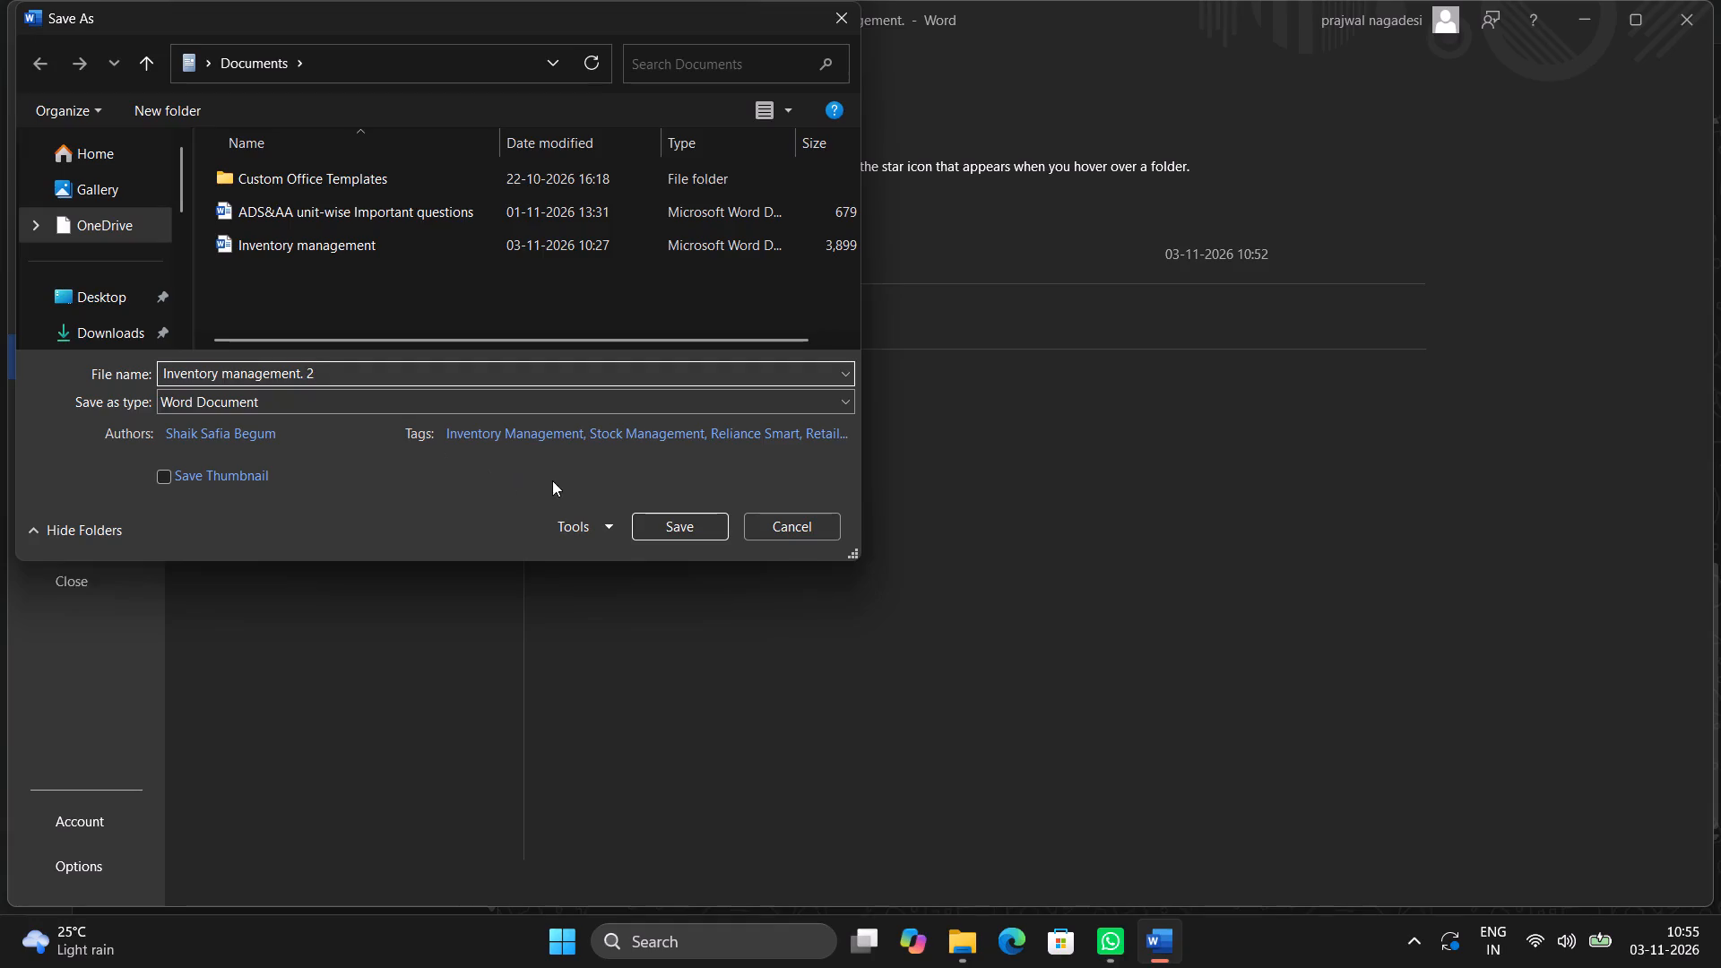
# Save the report copy as "Inventory management. 2" in the Documents folder.
pyautogui.click(688, 525)
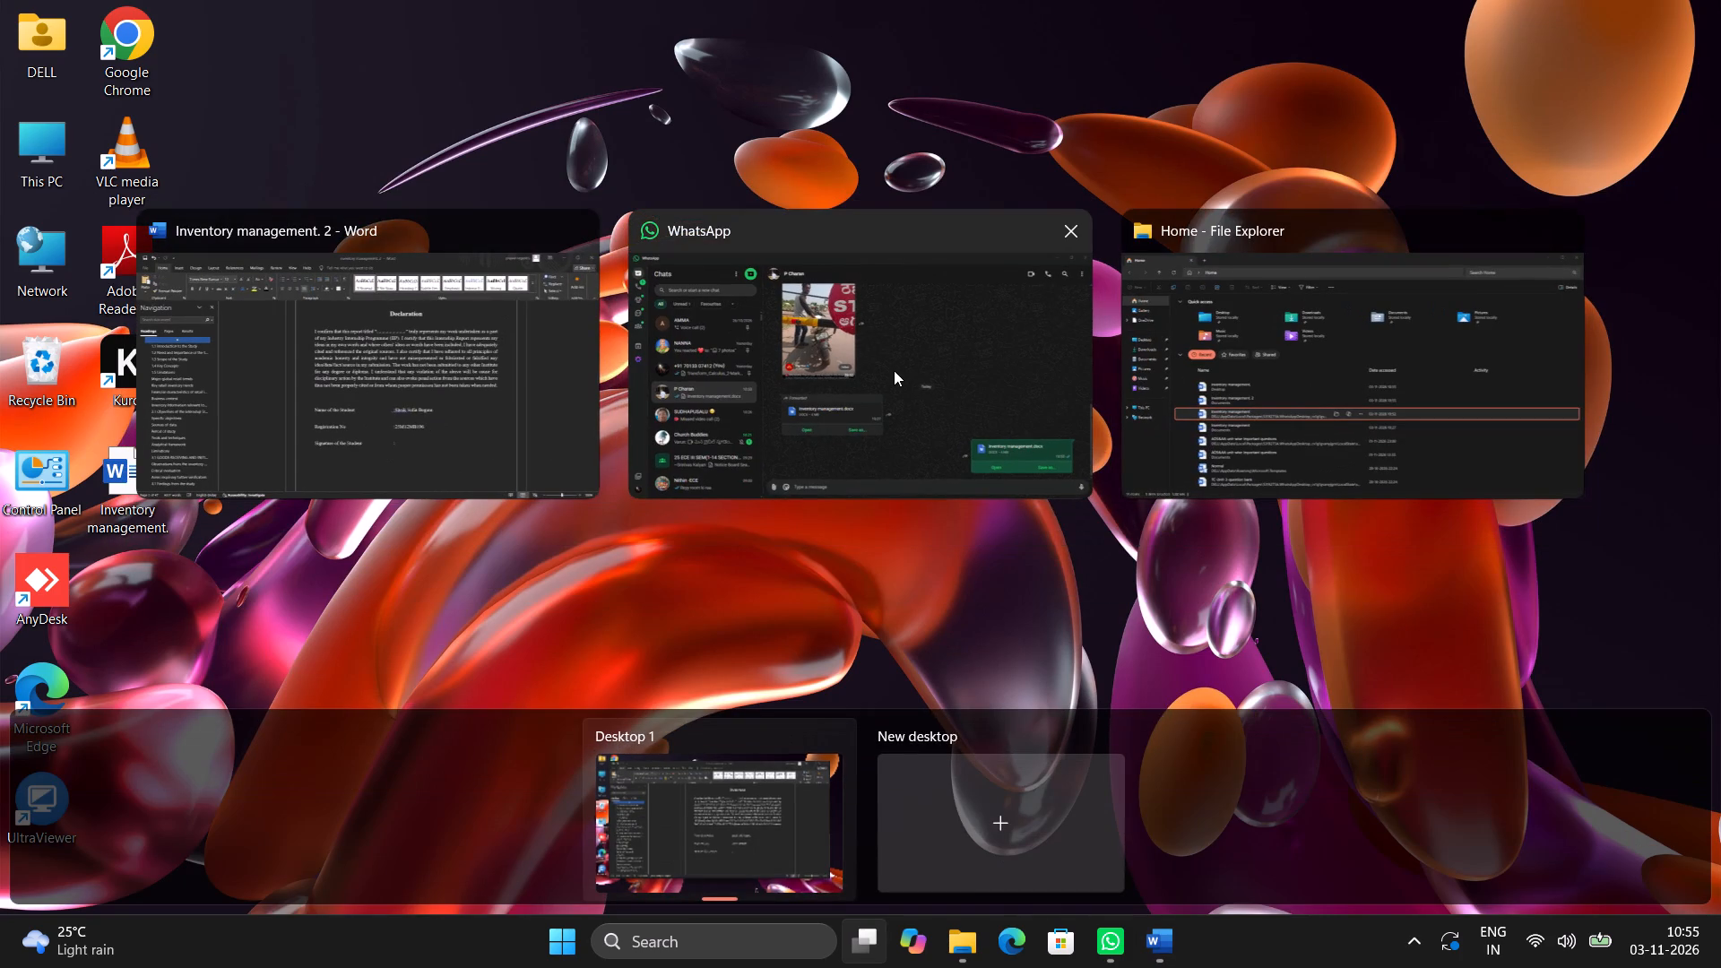
# Switch to File Explorer and copy the "Inventory management. 2" file stored in Documents from the recent files.
pyautogui.click(1241, 392)
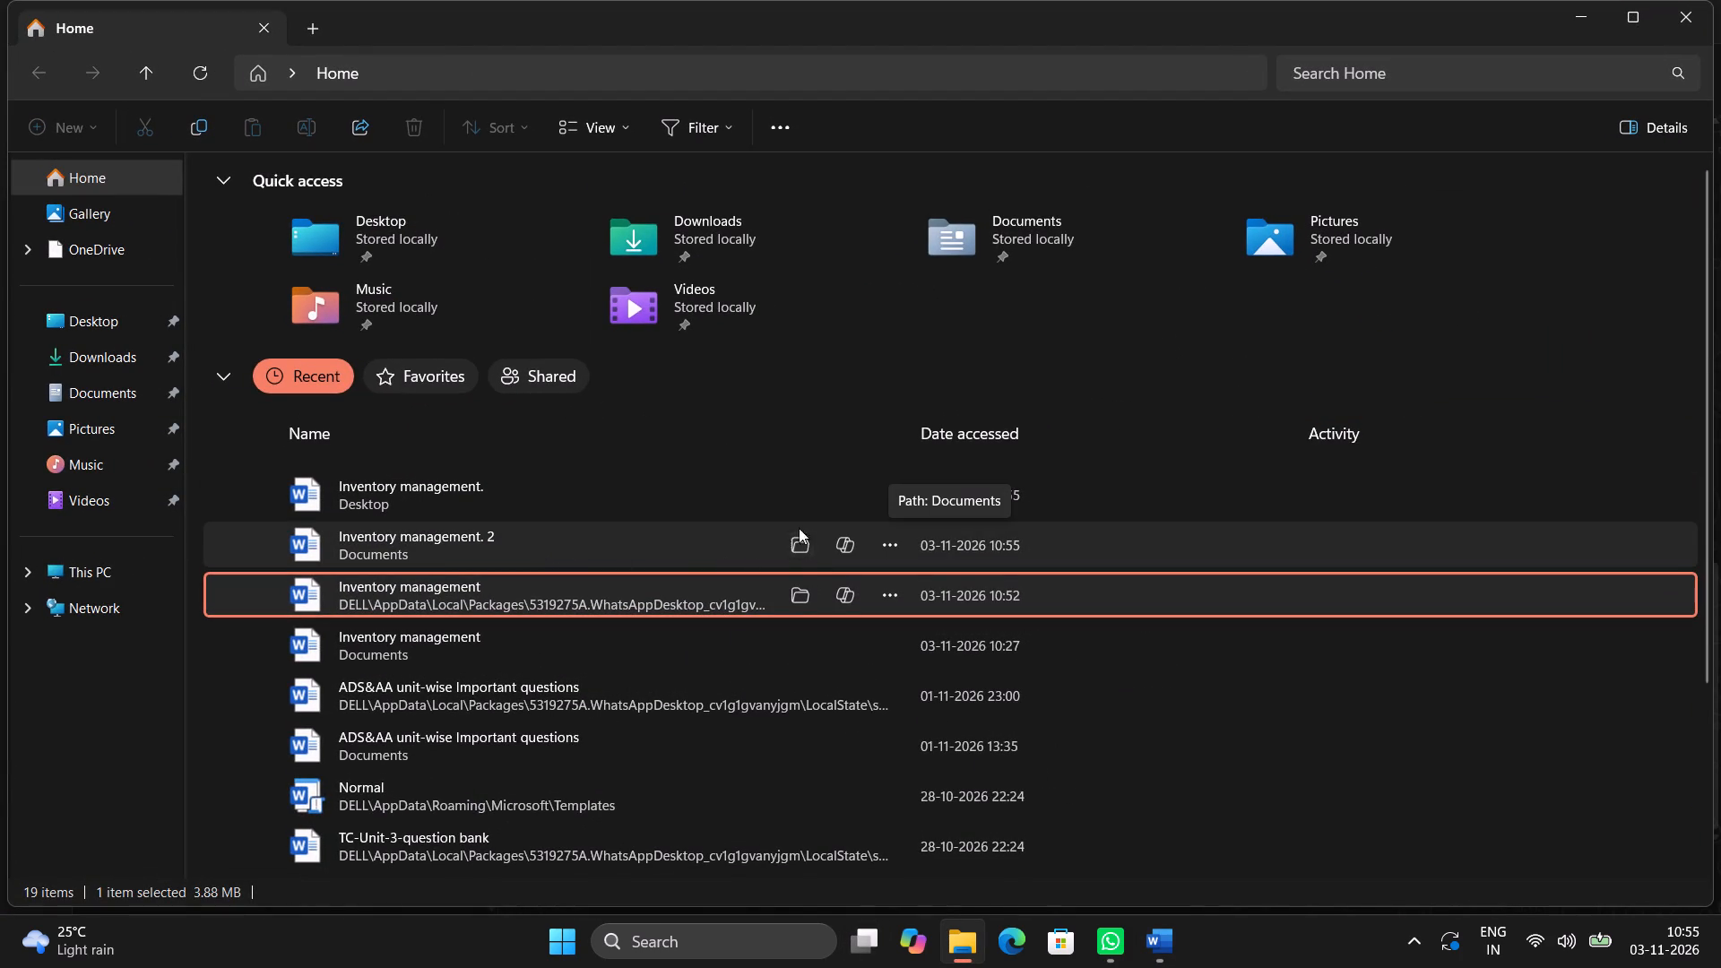
pyautogui.click(888, 547)
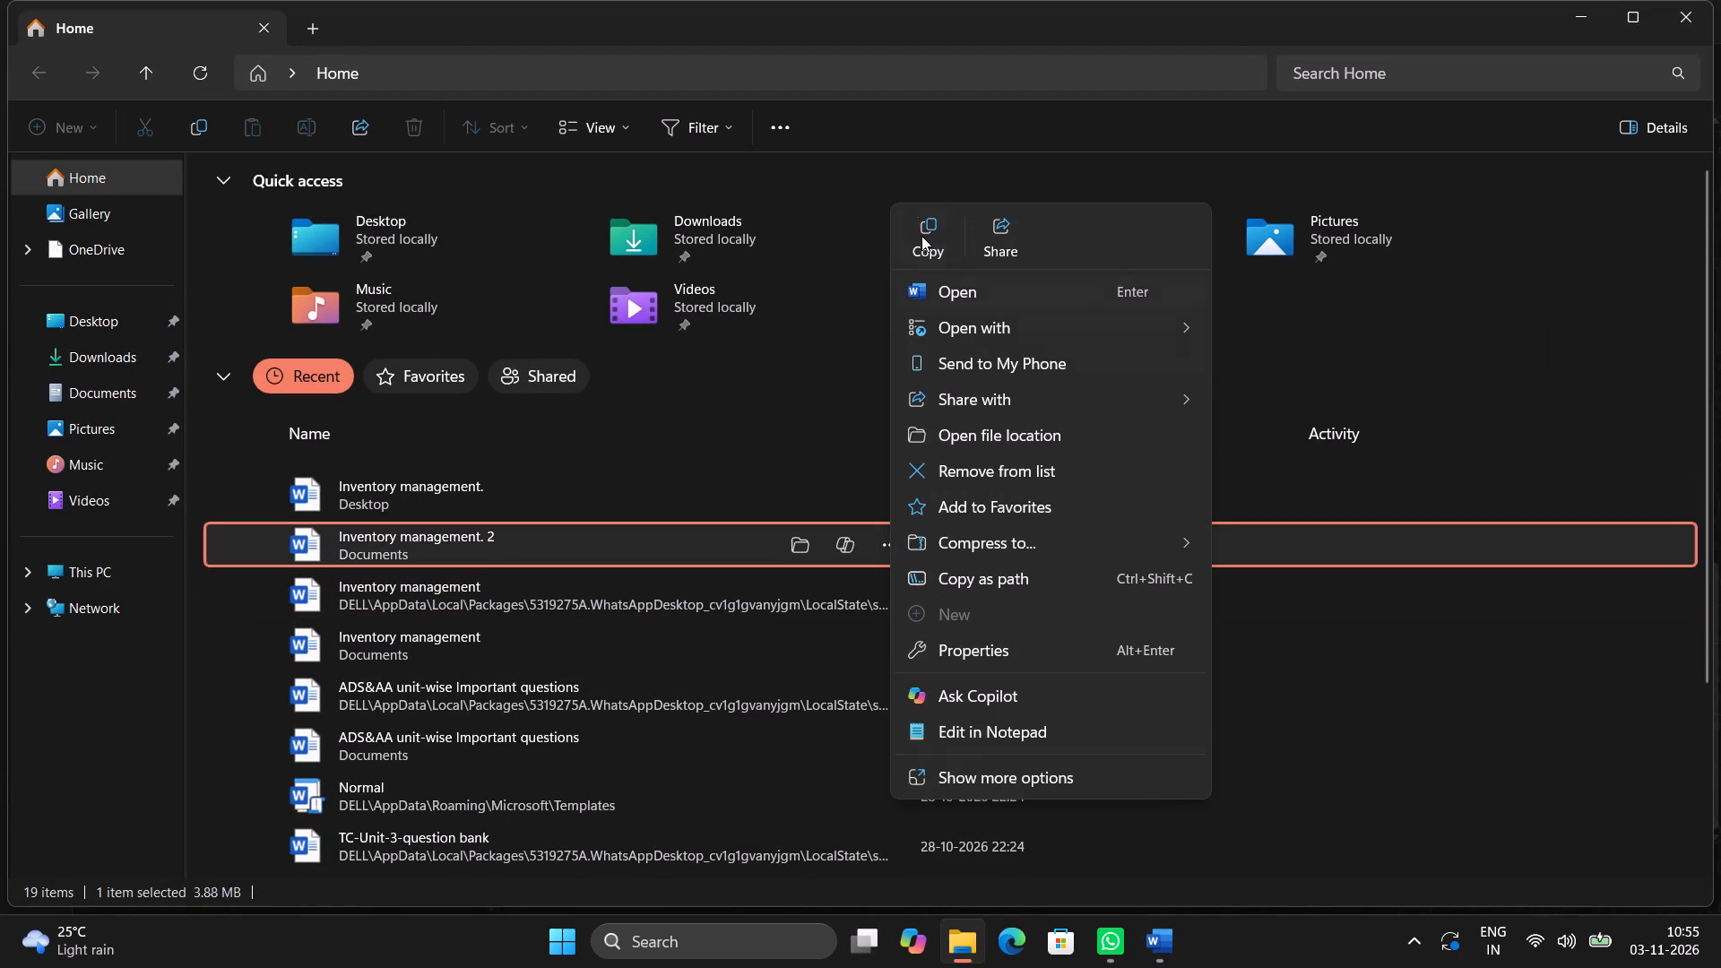
pyautogui.click(932, 230)
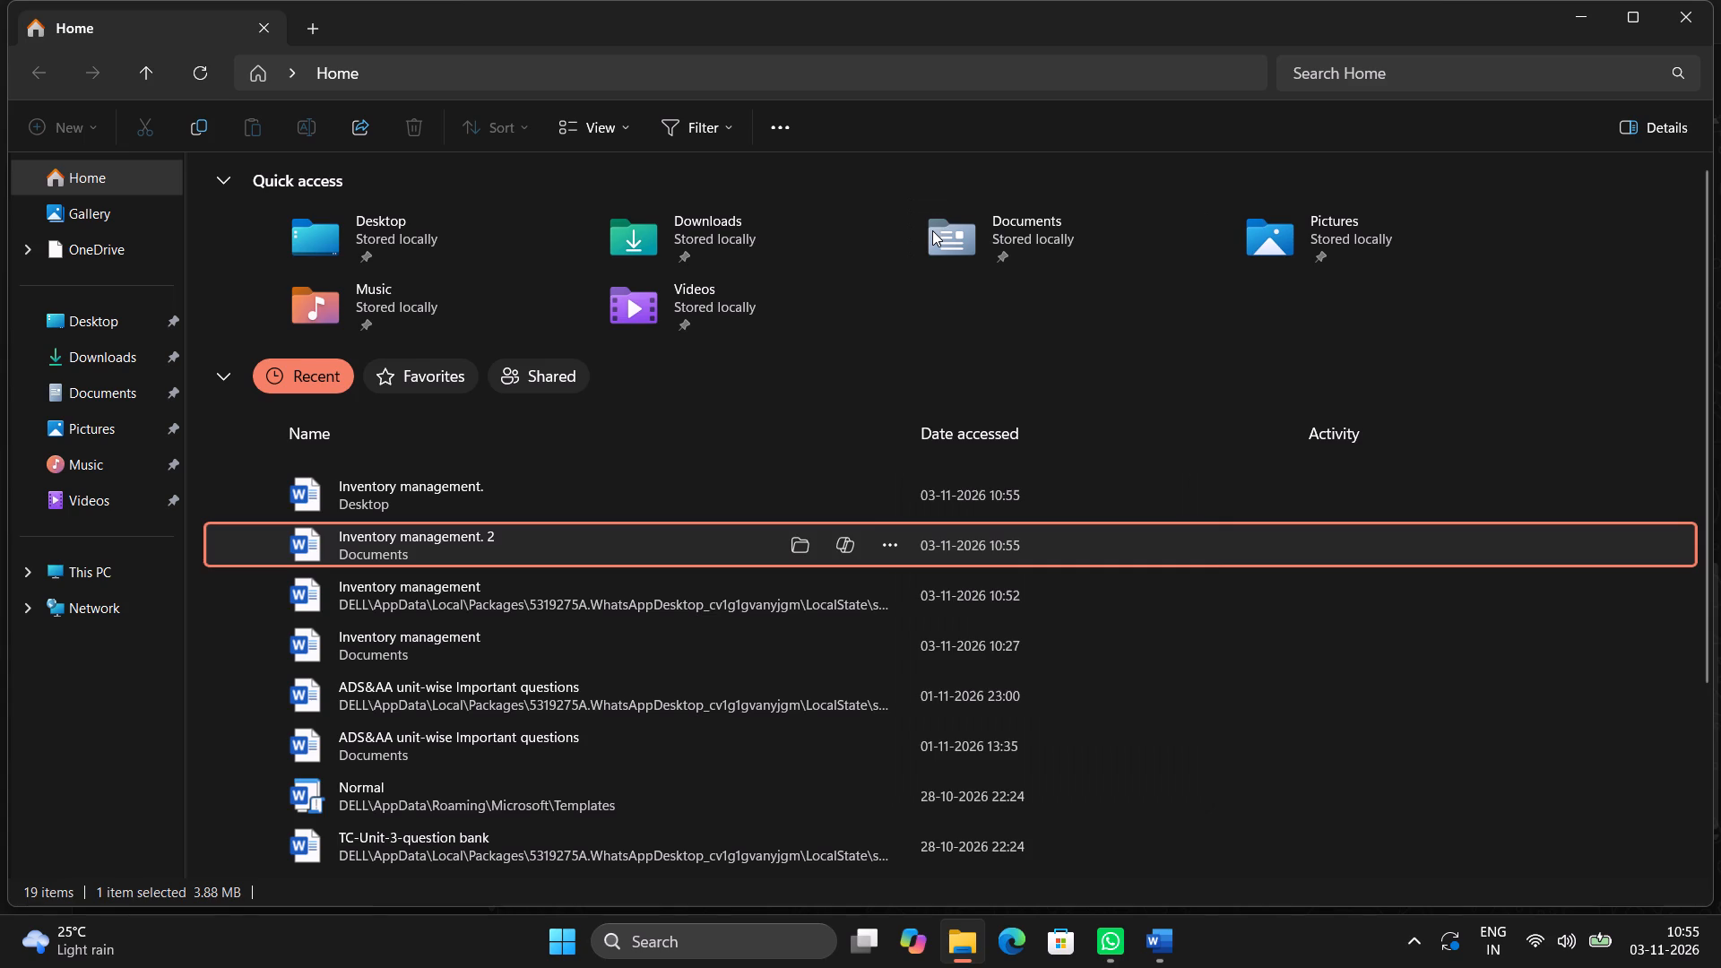
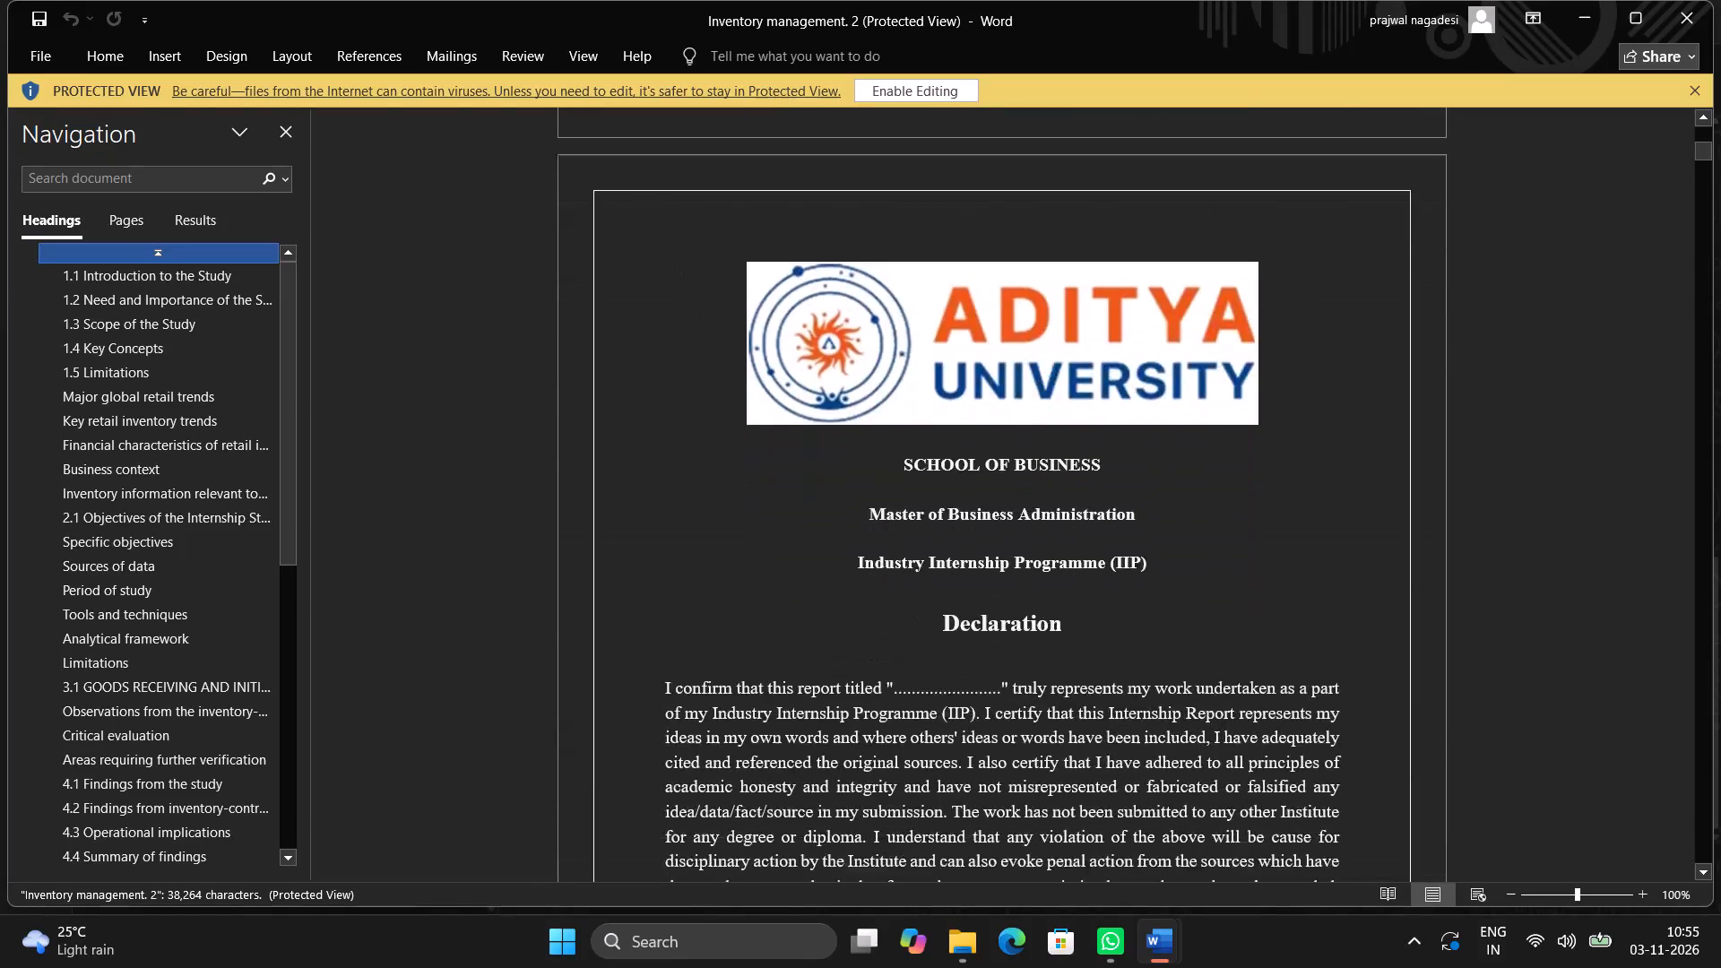
# Review the cover, Certificate and Declaration pages in the Protected View copy of "Inventory management. 2".
pyautogui.scroll(-1, 1036, 467)
pyautogui.scroll(4, 1036, 467)
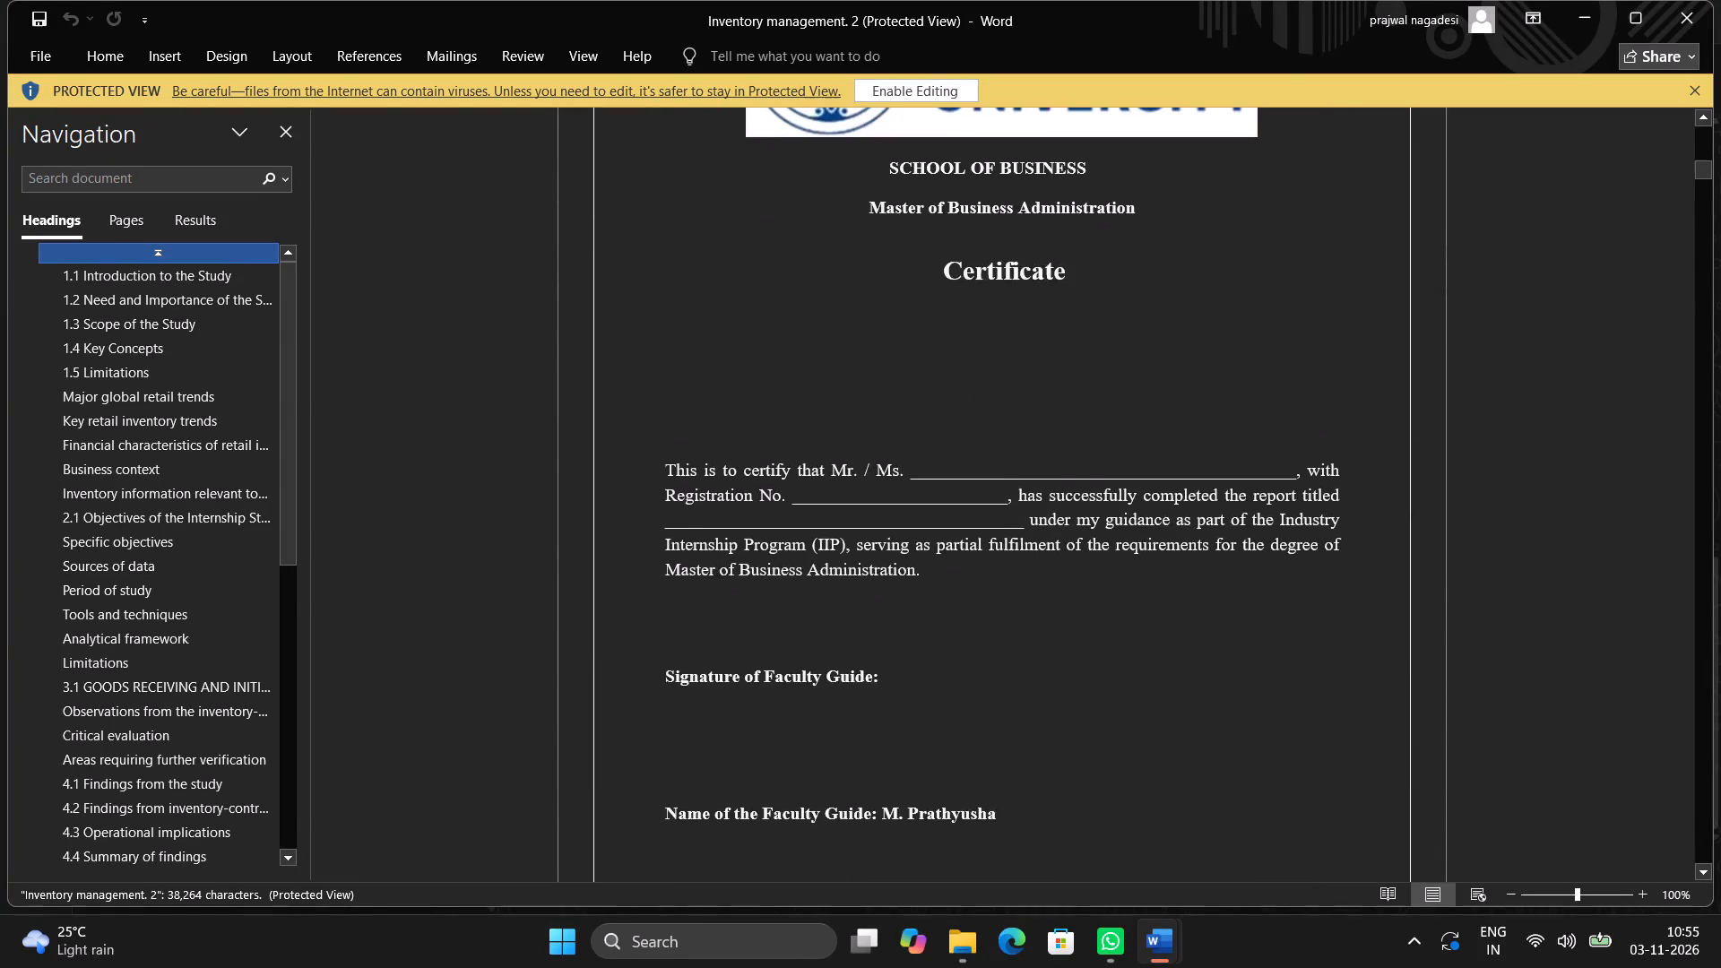
pyautogui.scroll(-3, 1036, 467)
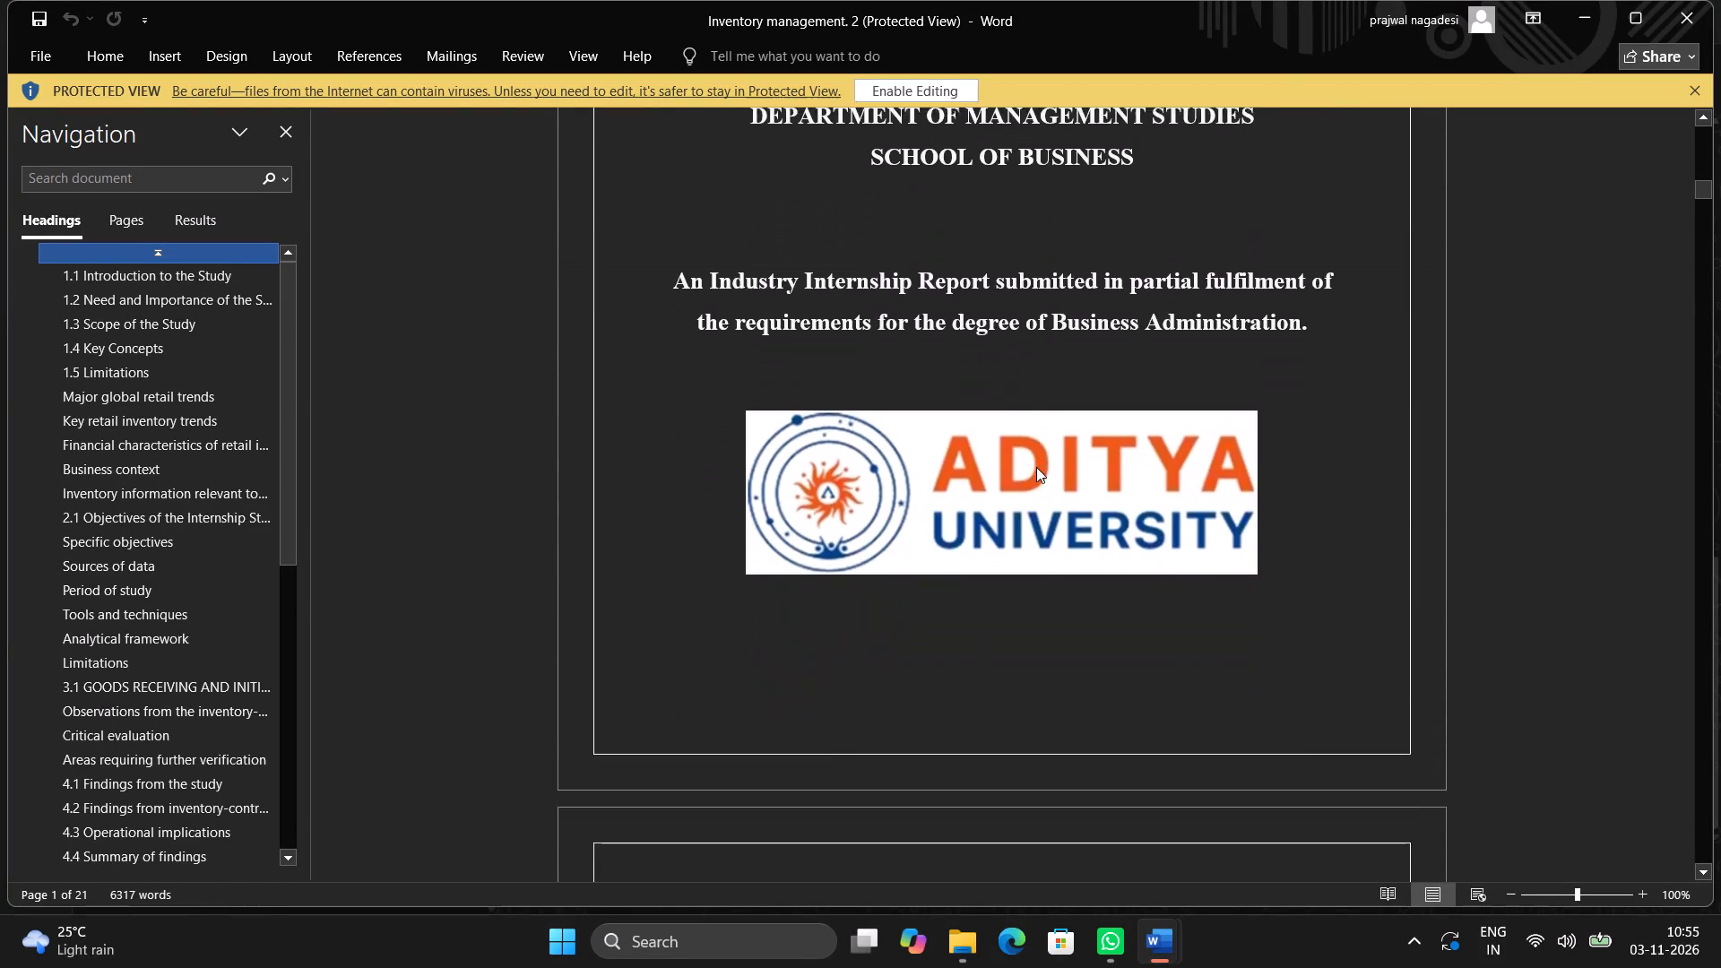
pyautogui.scroll(-2, 1036, 467)
pyautogui.scroll(8, 1036, 467)
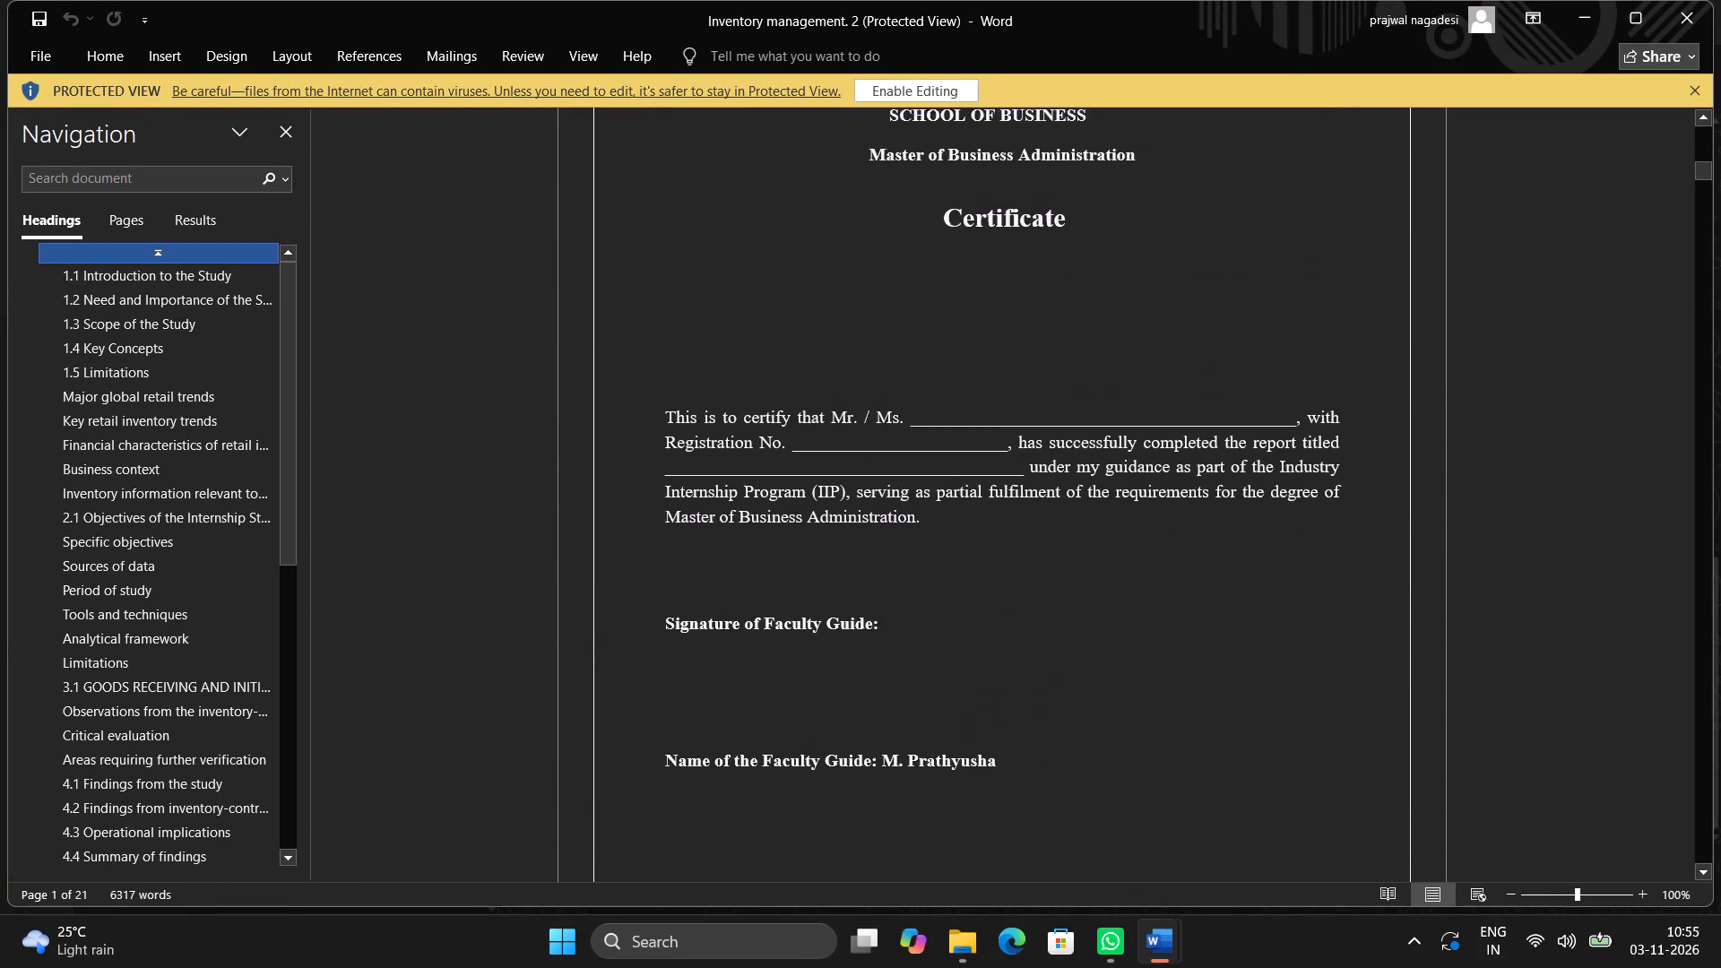
pyautogui.scroll(4, 1036, 467)
pyautogui.scroll(-2, 1036, 467)
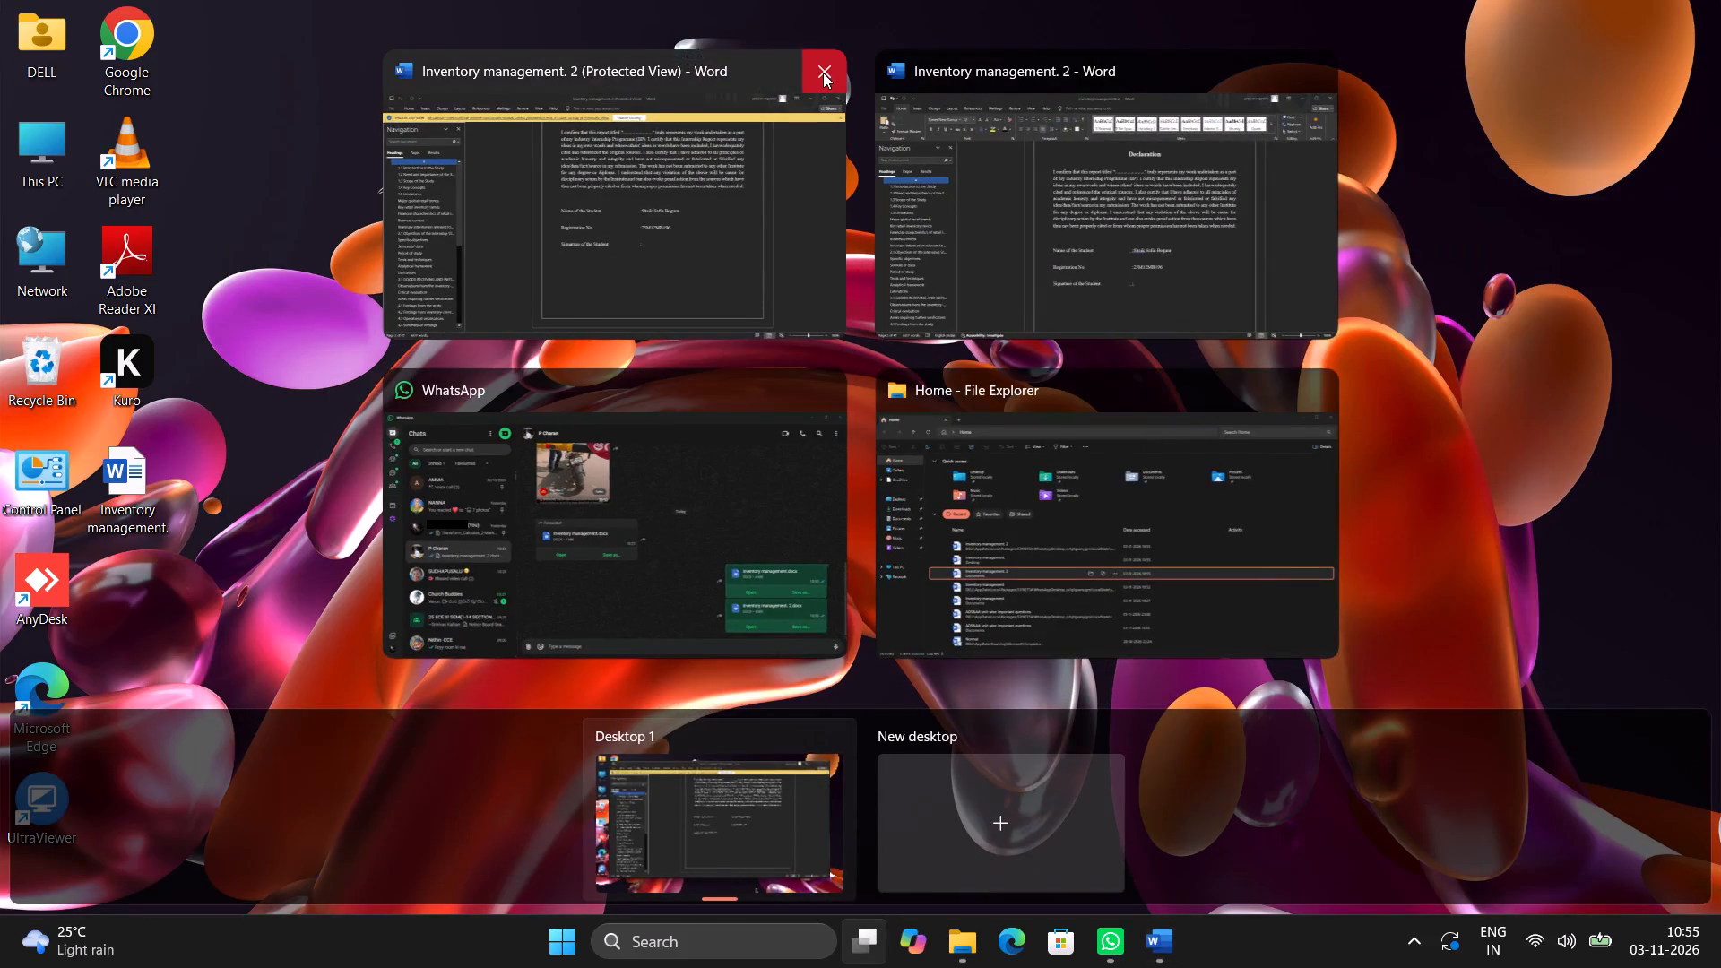
# Close both "Inventory management. 2" document windows and the File Explorer window, leaving WhatsApp open.
pyautogui.click(823, 73)
pyautogui.click(1075, 69)
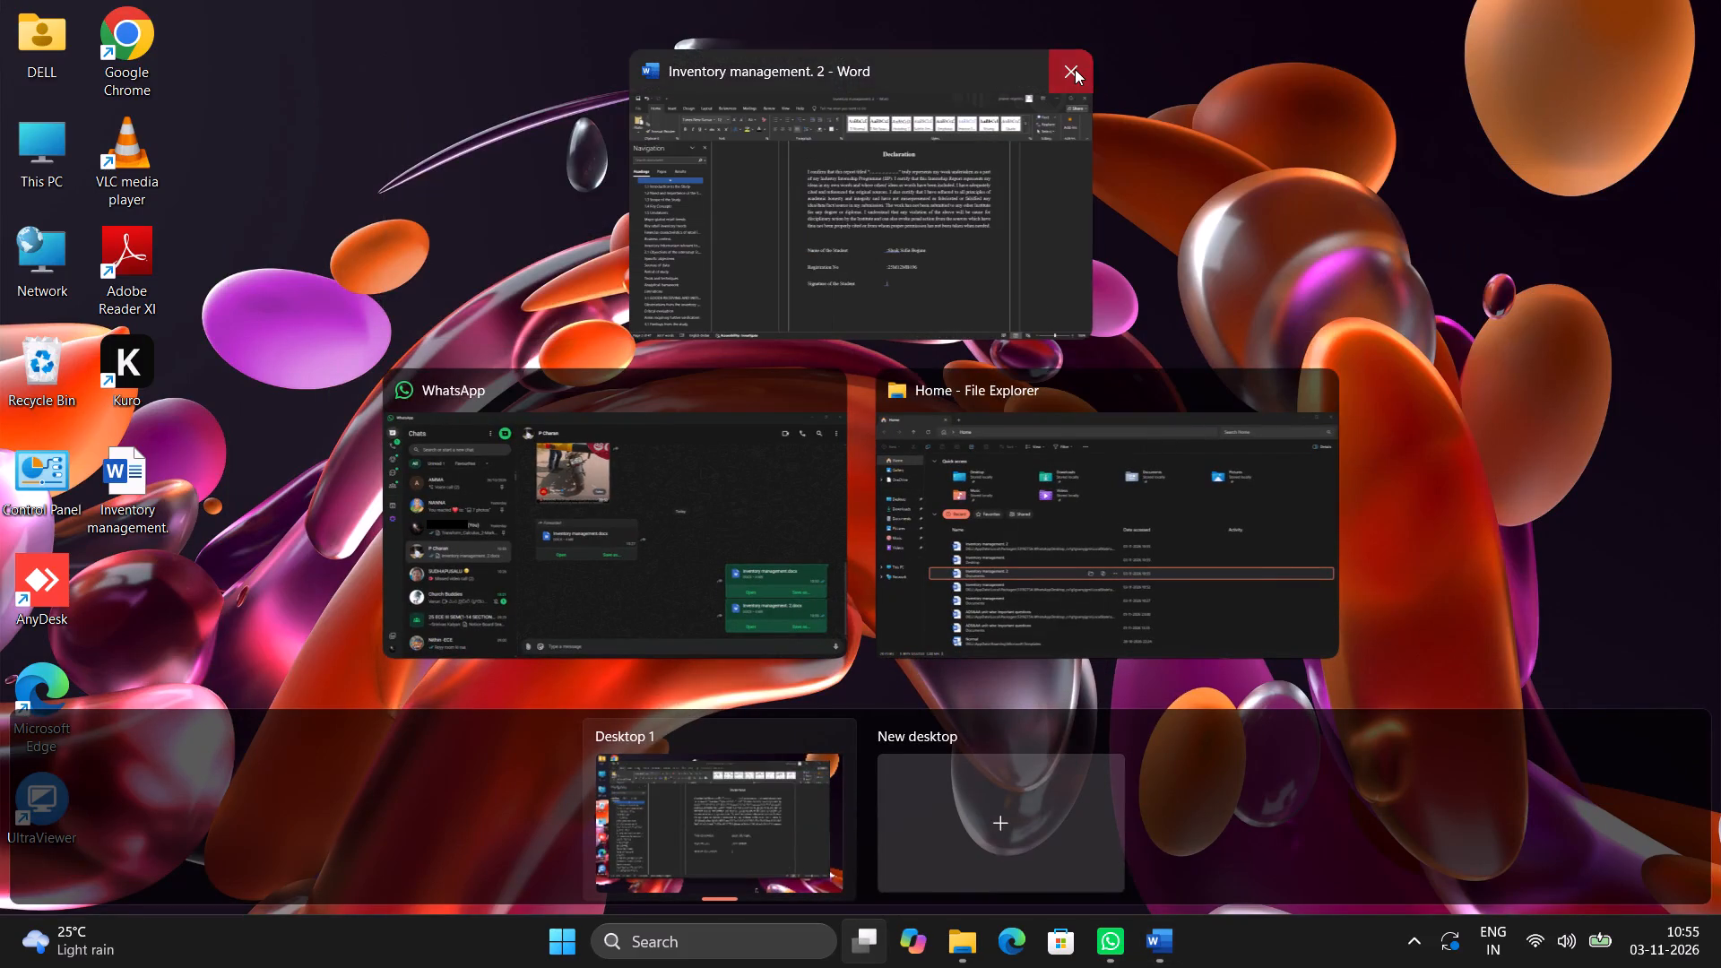
pyautogui.click(1319, 226)
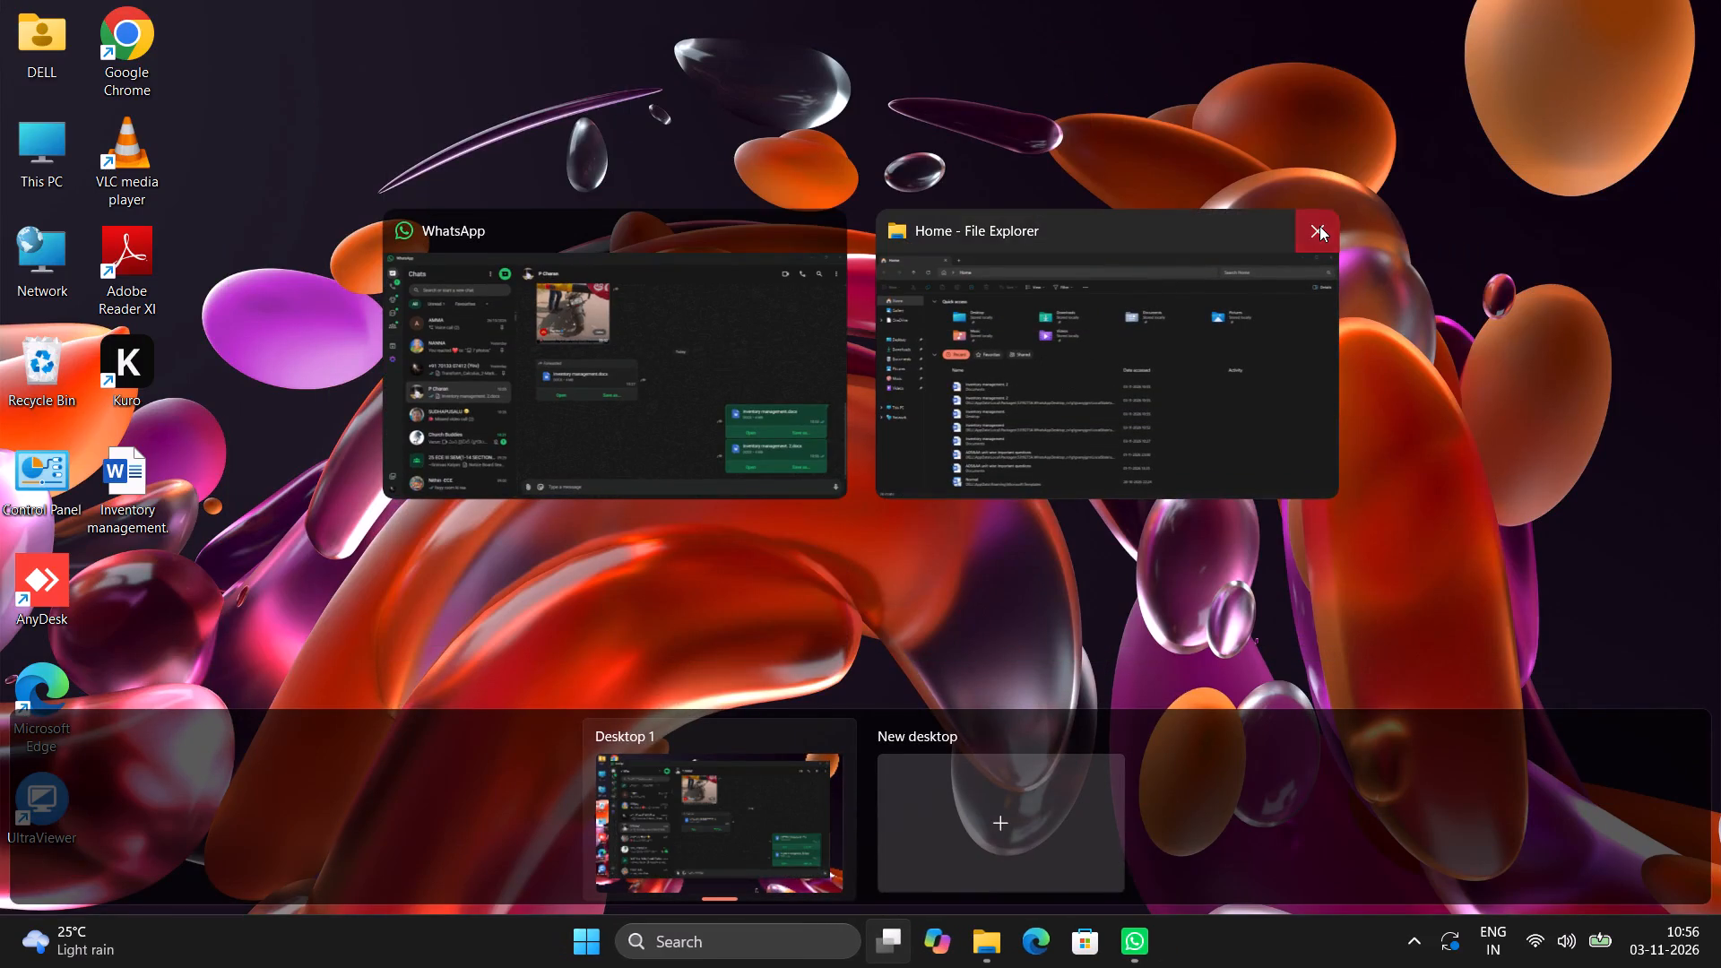